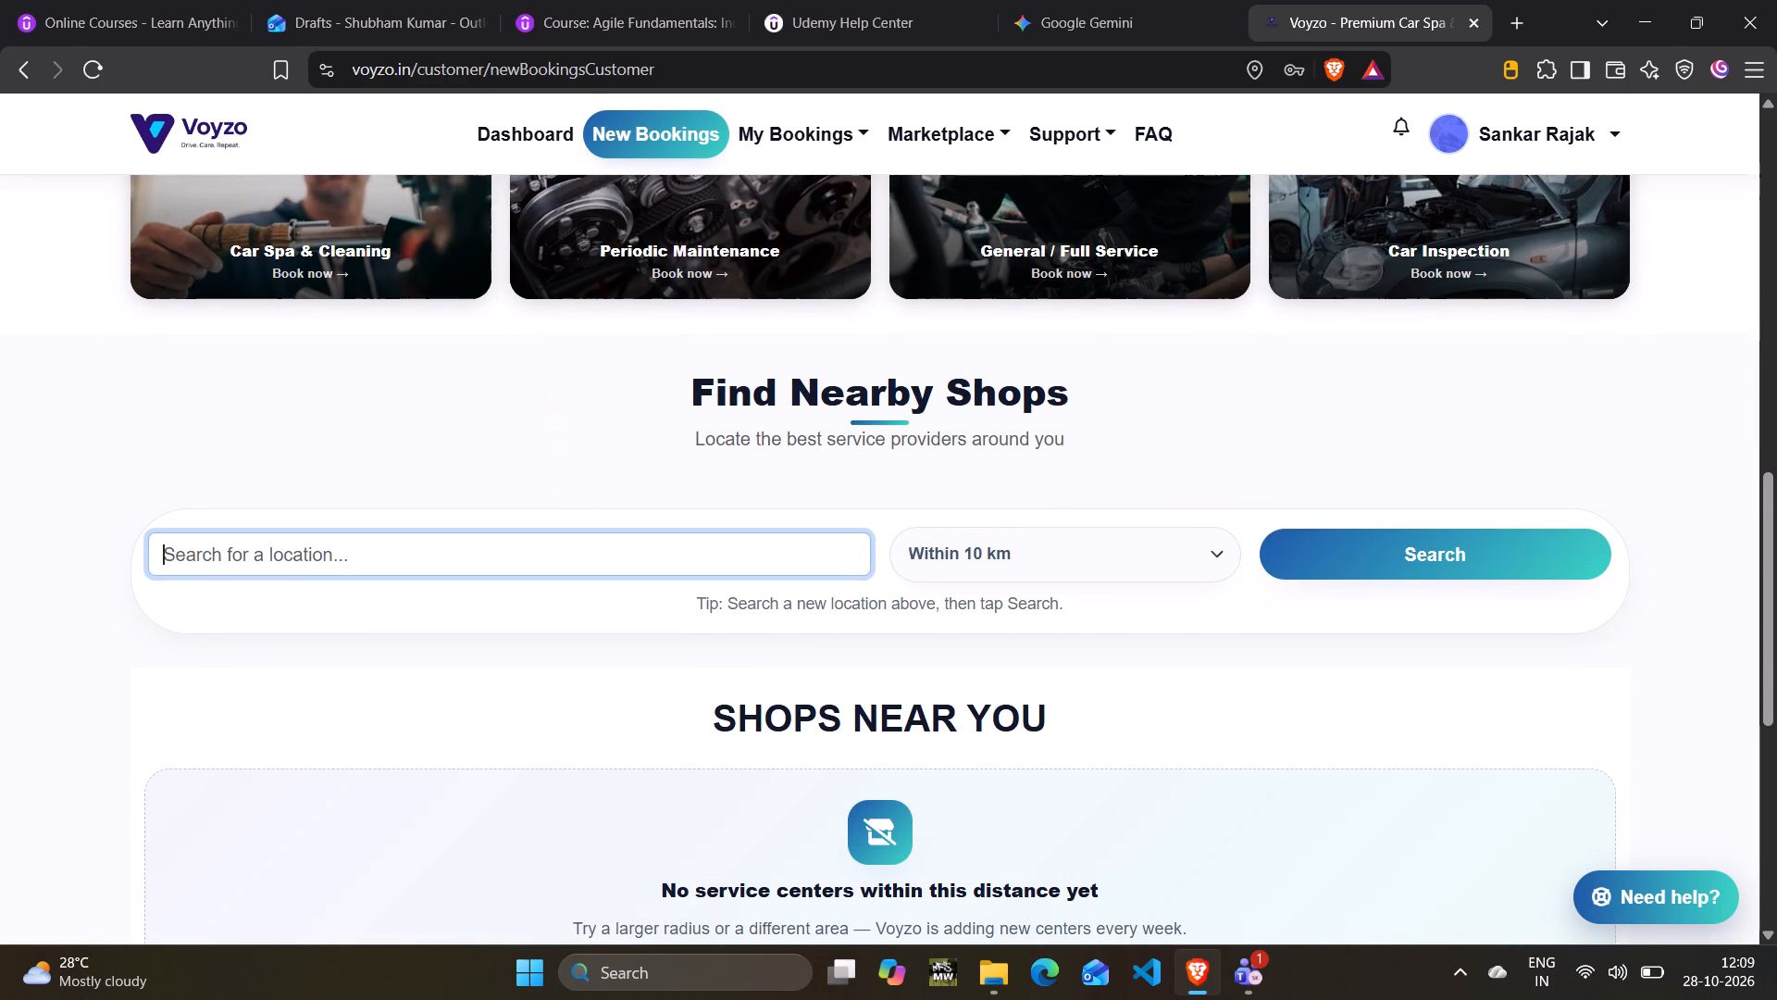
{"action": "type", "text": "vijaywada"}
{"action": "key", "text": "Return"}
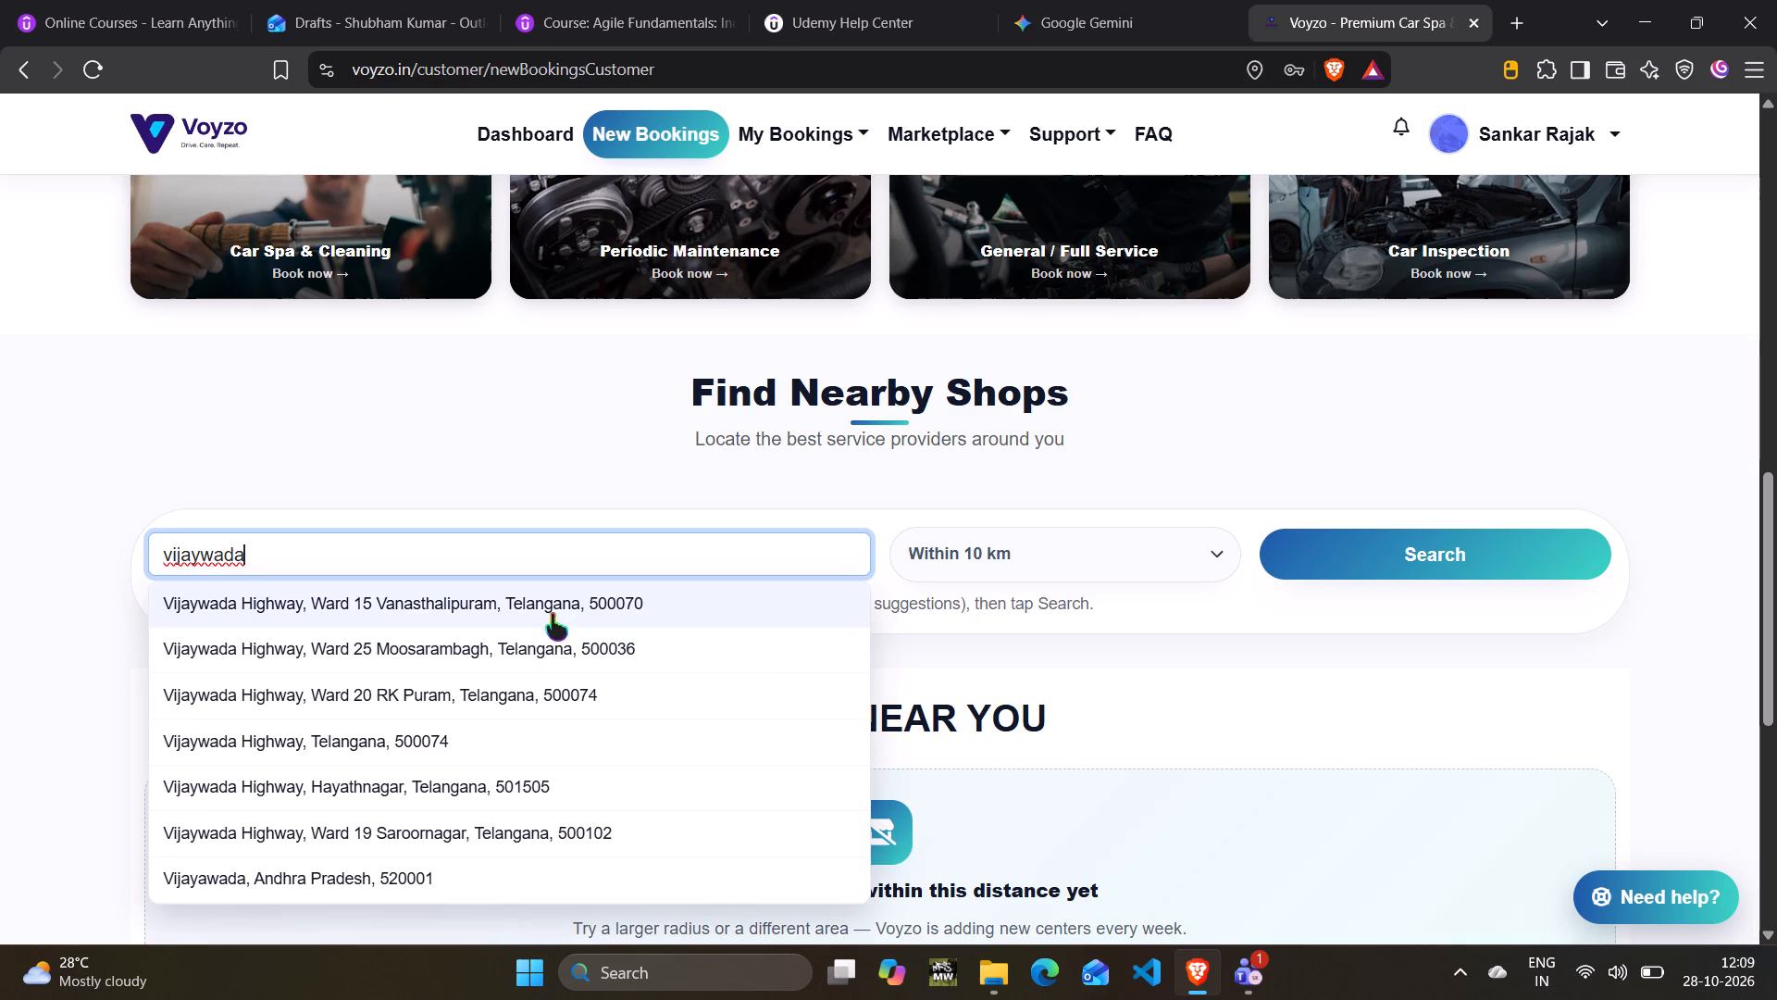
{"action": "left_click", "coordinate": [555, 607]}
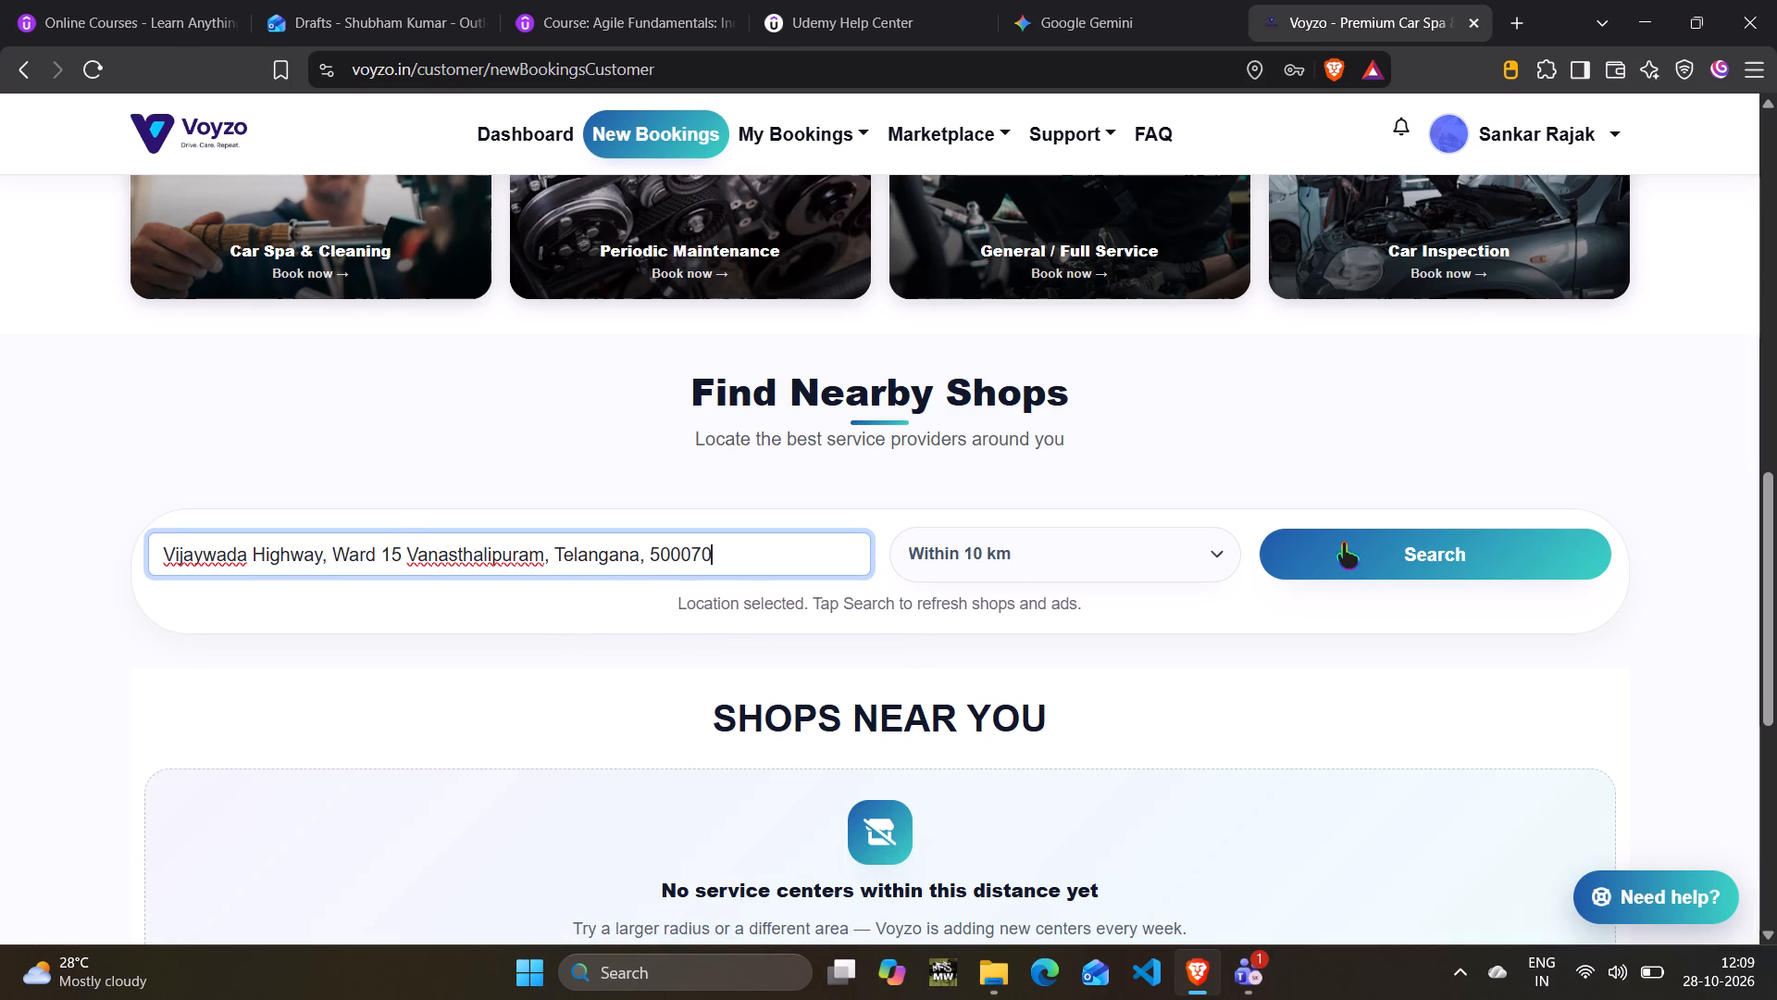
{"action": "left_click", "coordinate": [1376, 556]}
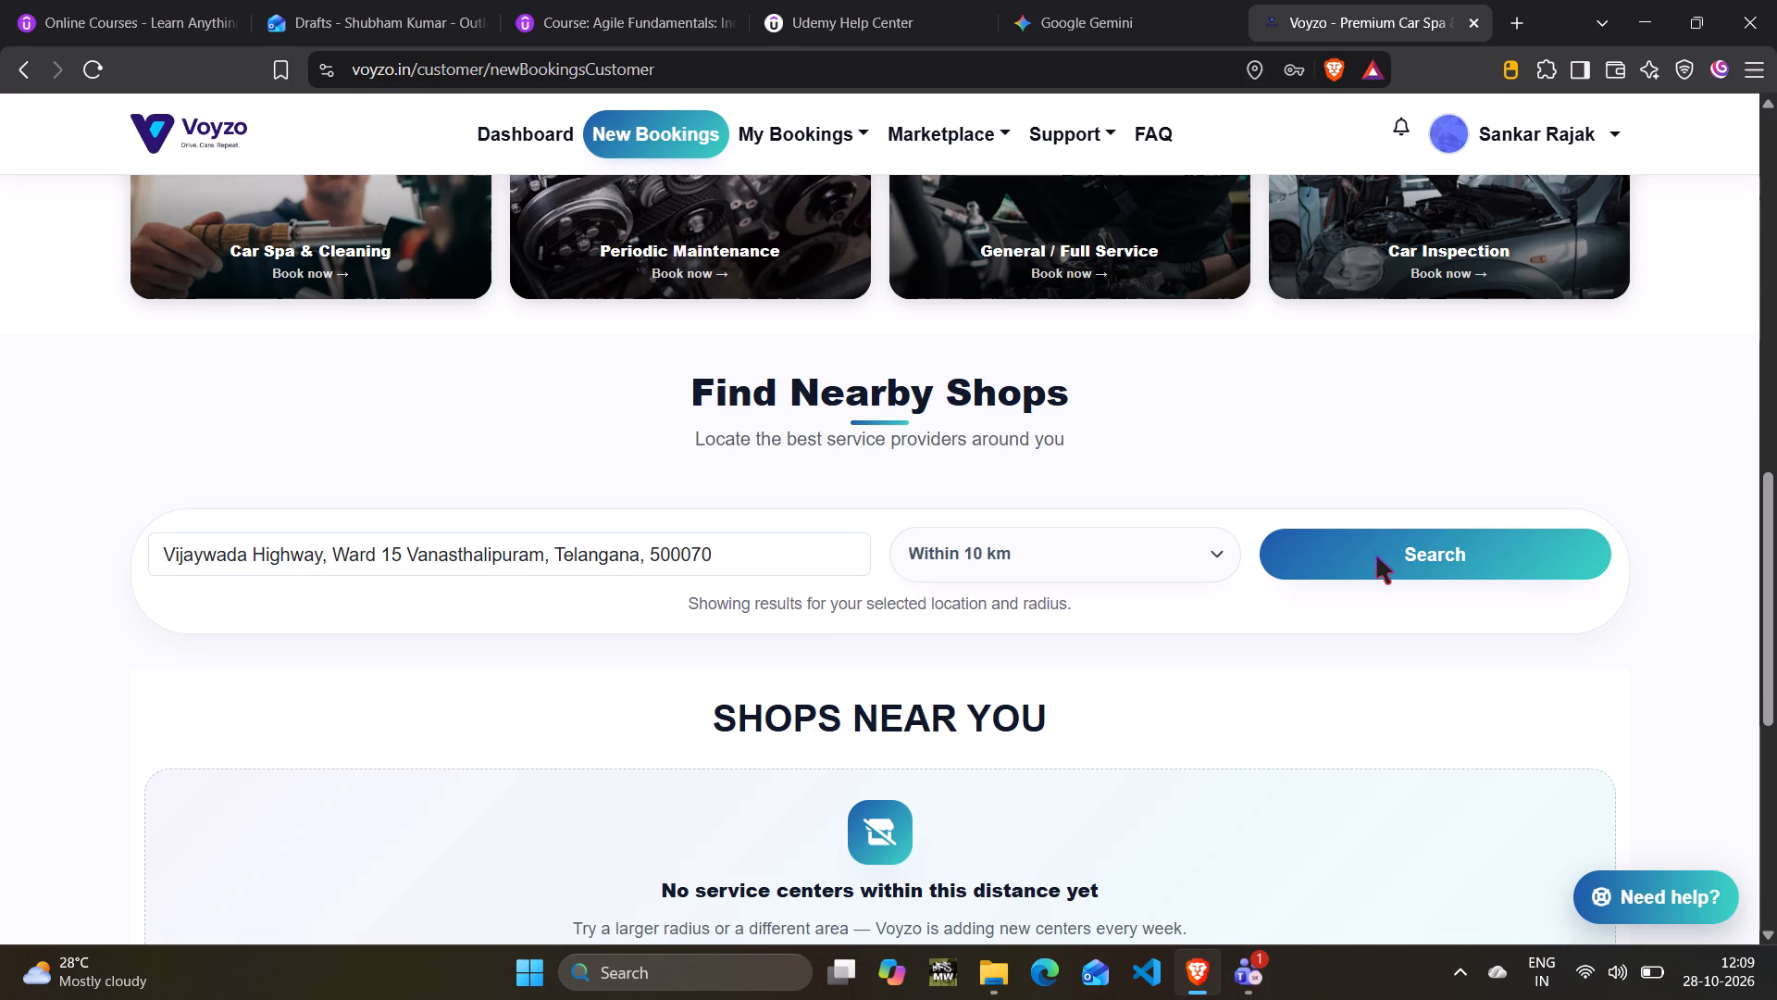
{"action": "scroll", "coordinate": [1247, 709], "scroll_direction": "down", "scroll_amount": 2}
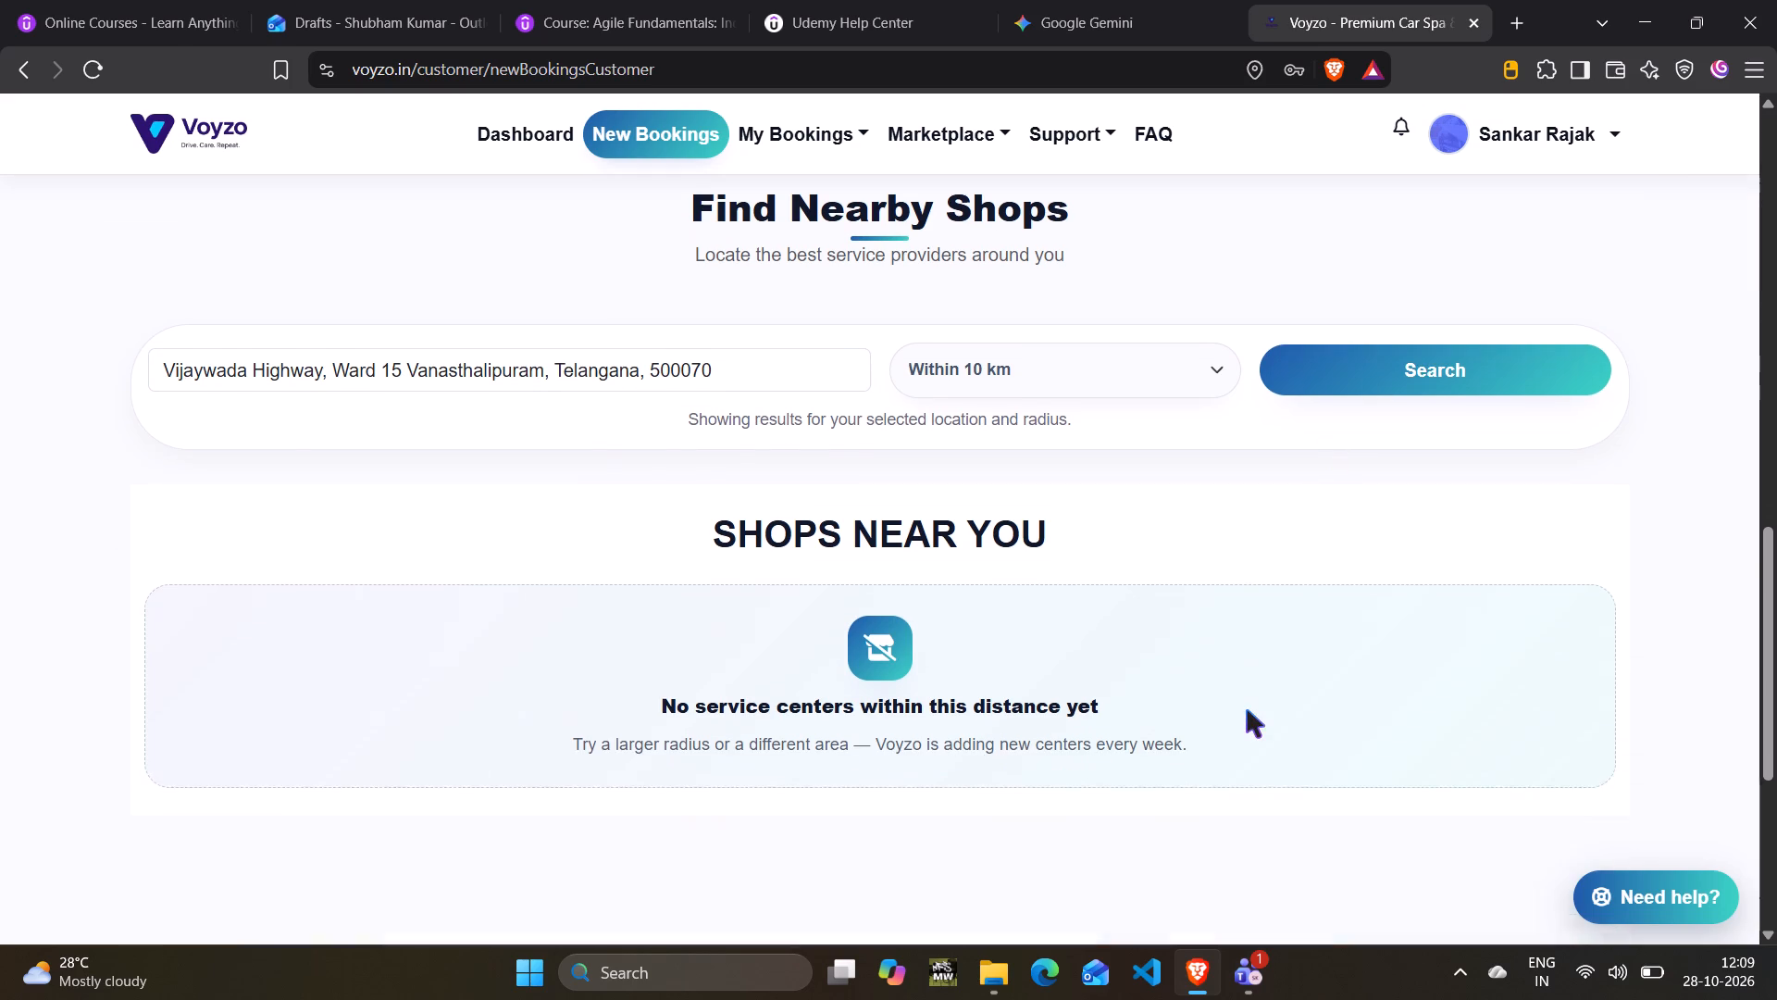
{"action": "scroll", "coordinate": [1247, 709], "scroll_direction": "down", "scroll_amount": 5}
Show all entries under Car Services and look through the full range of bookable services.
{"action": "scroll", "coordinate": [1247, 709], "scroll_direction": "up", "scroll_amount": 6}
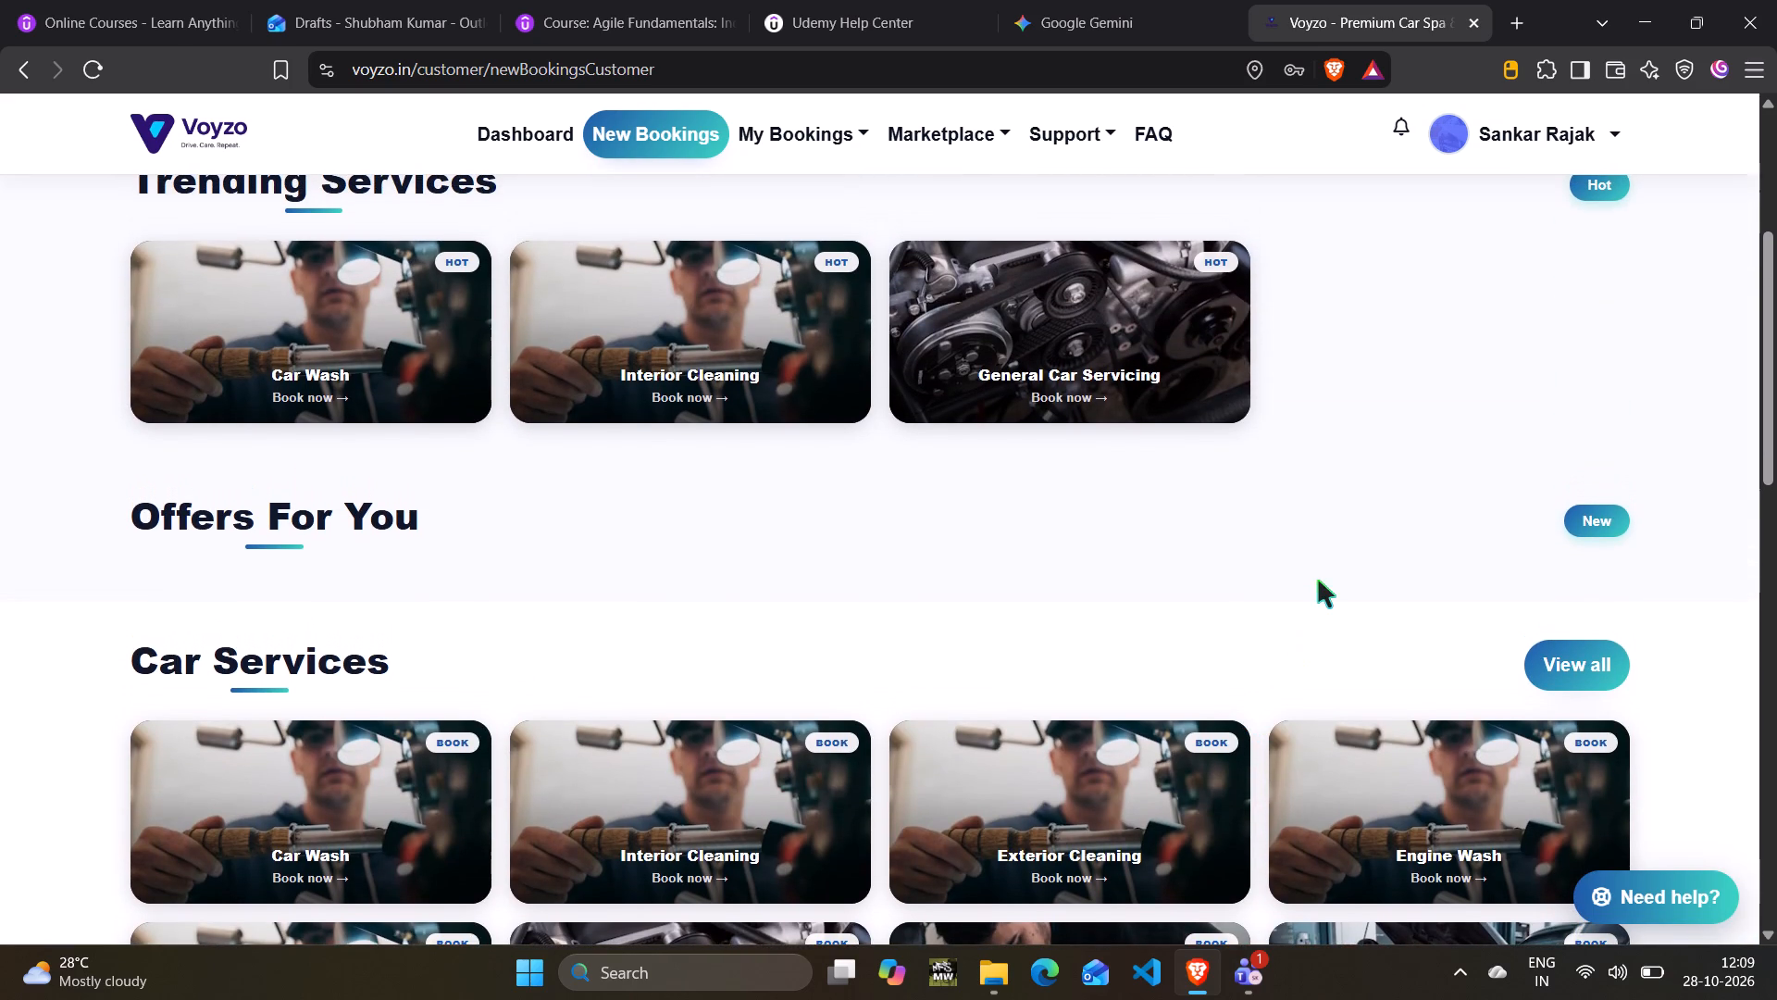
{"action": "scroll", "coordinate": [1318, 580], "scroll_direction": "down", "scroll_amount": 3}
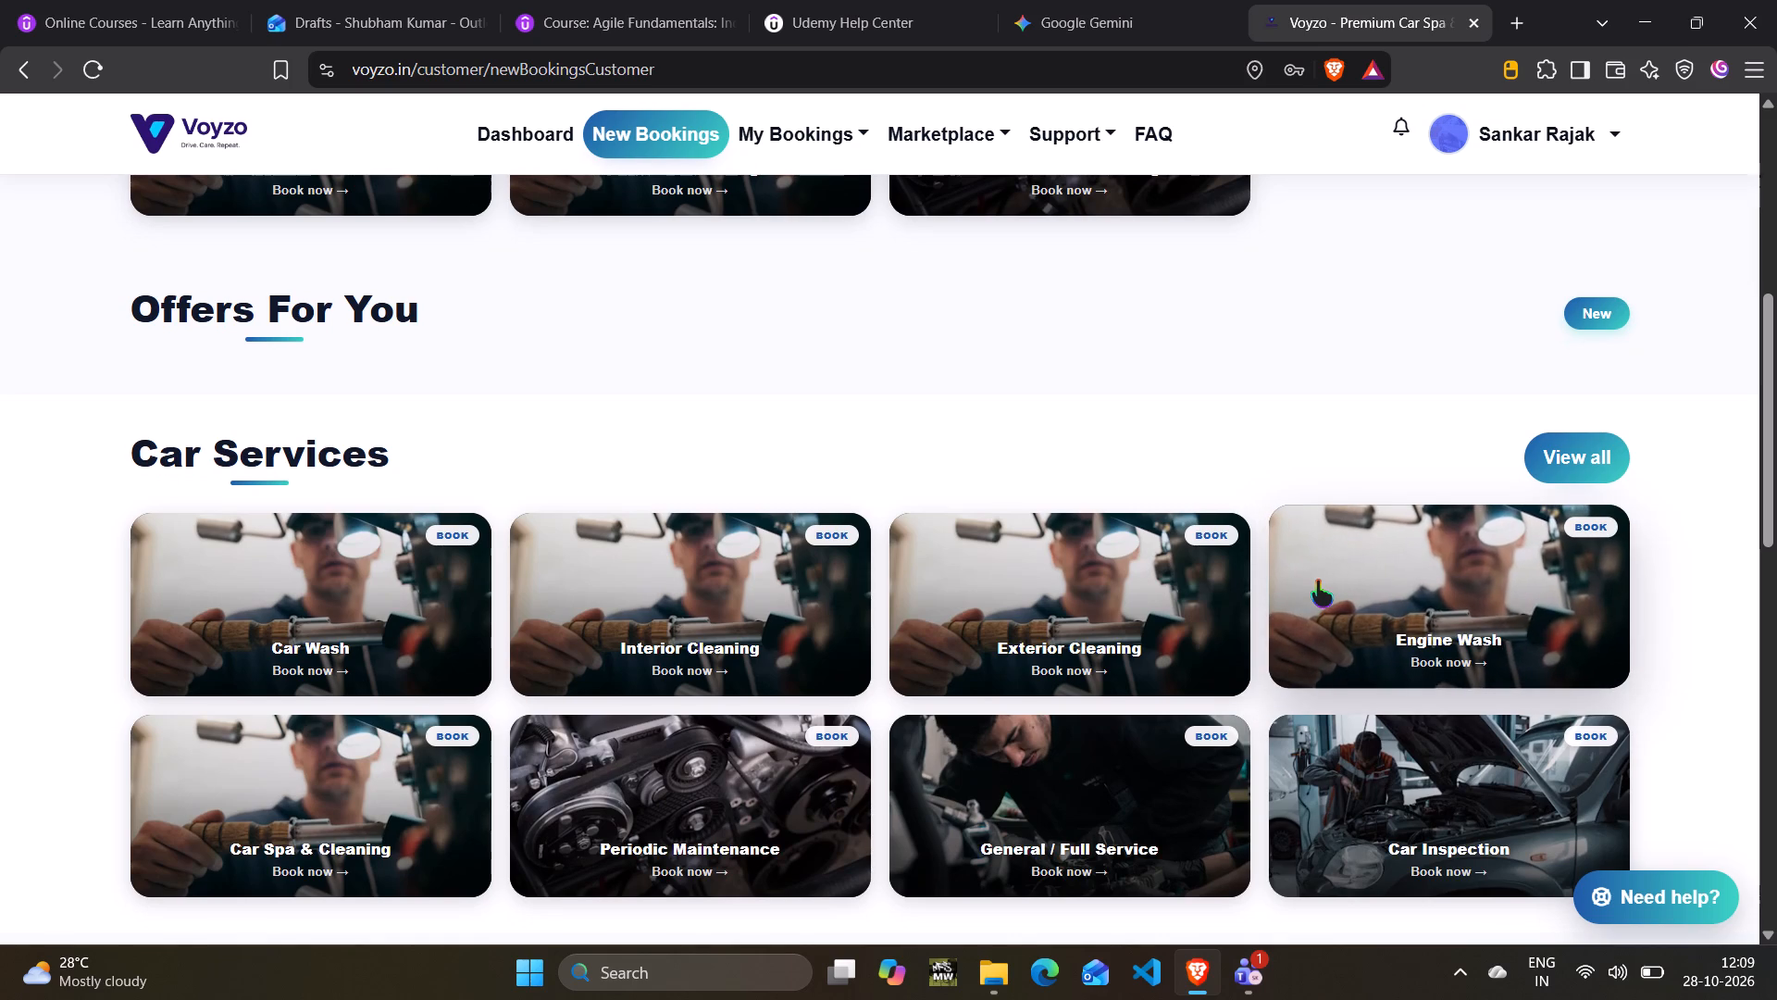
{"action": "left_click", "coordinate": [1552, 444]}
{"action": "scroll", "coordinate": [1374, 364], "scroll_direction": "down", "scroll_amount": 2}
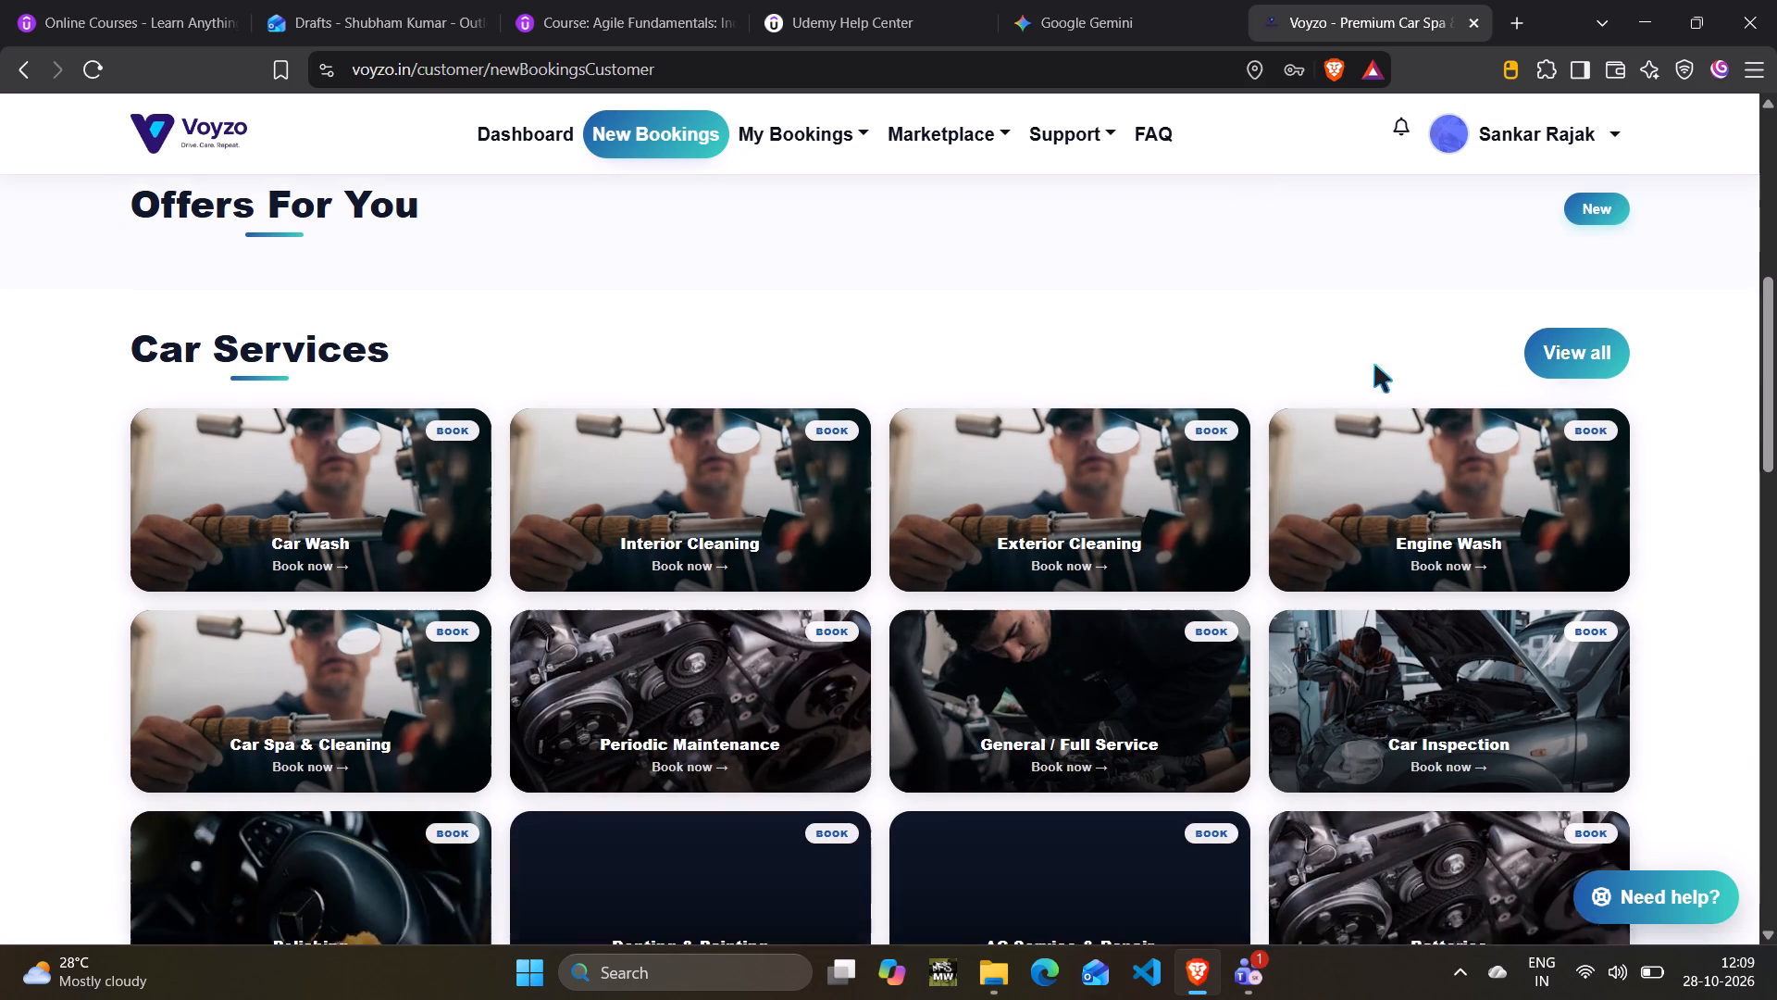
{"action": "scroll", "coordinate": [1374, 364], "scroll_direction": "down", "scroll_amount": 3}
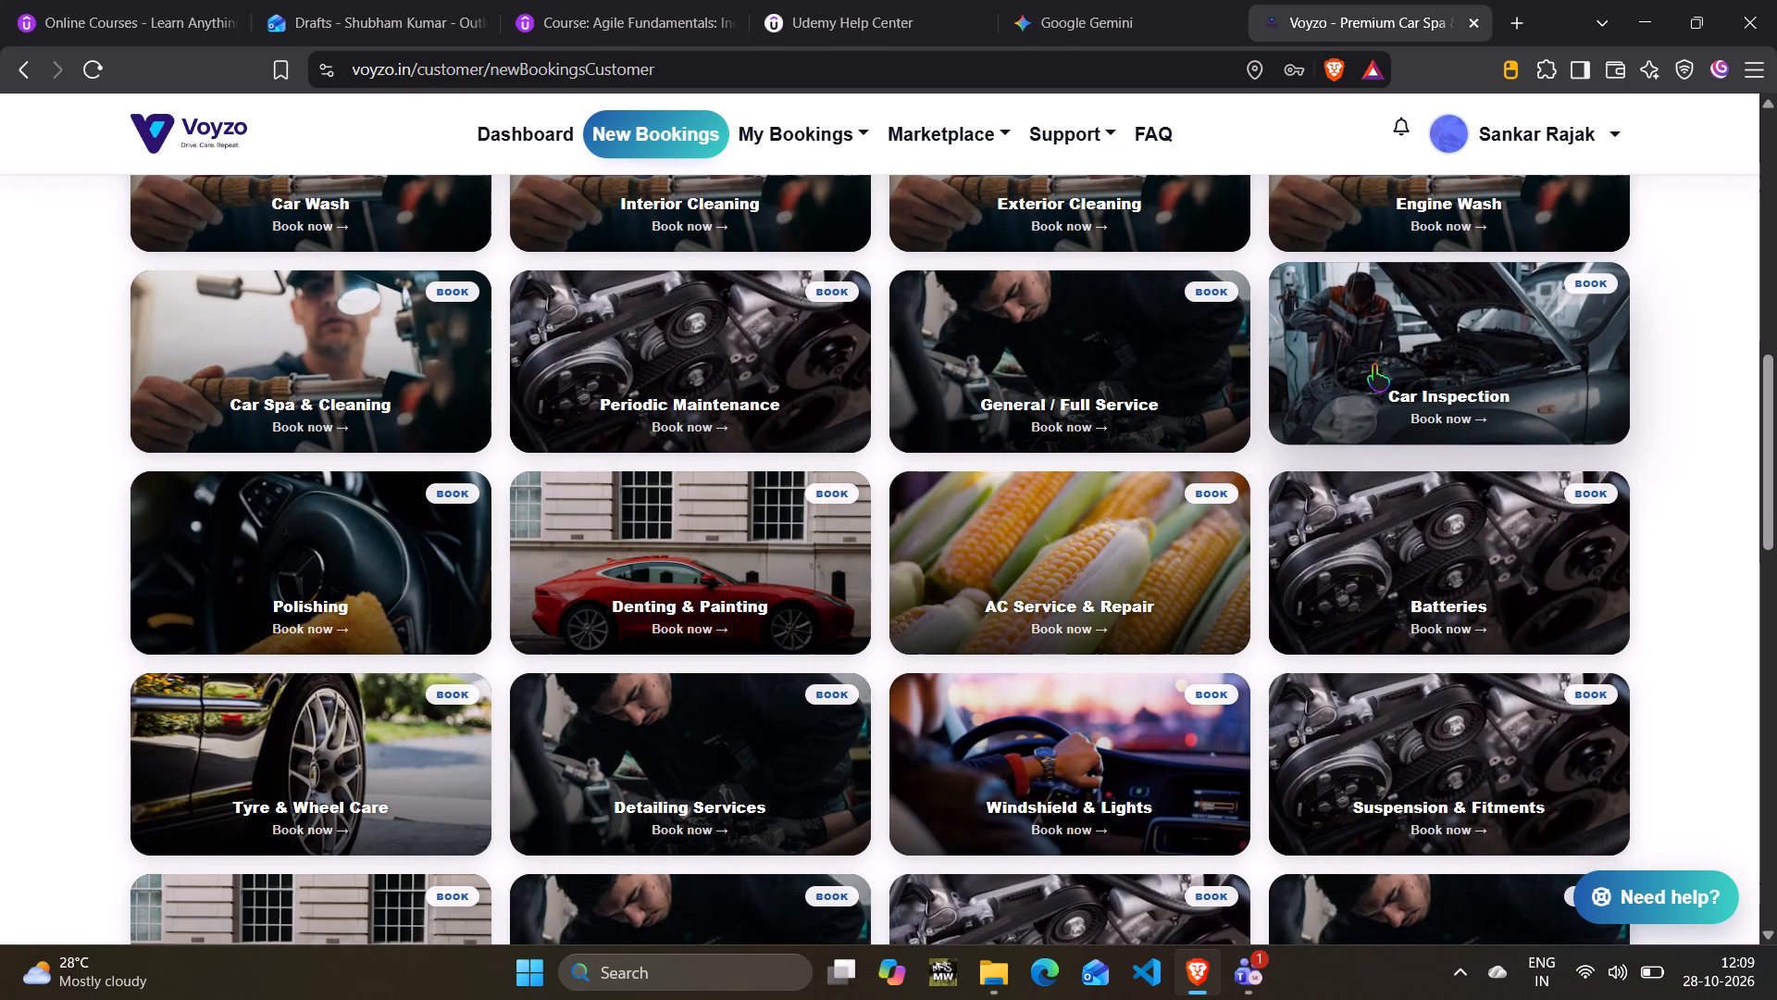
{"action": "scroll", "coordinate": [1422, 253], "scroll_direction": "down", "scroll_amount": 3}
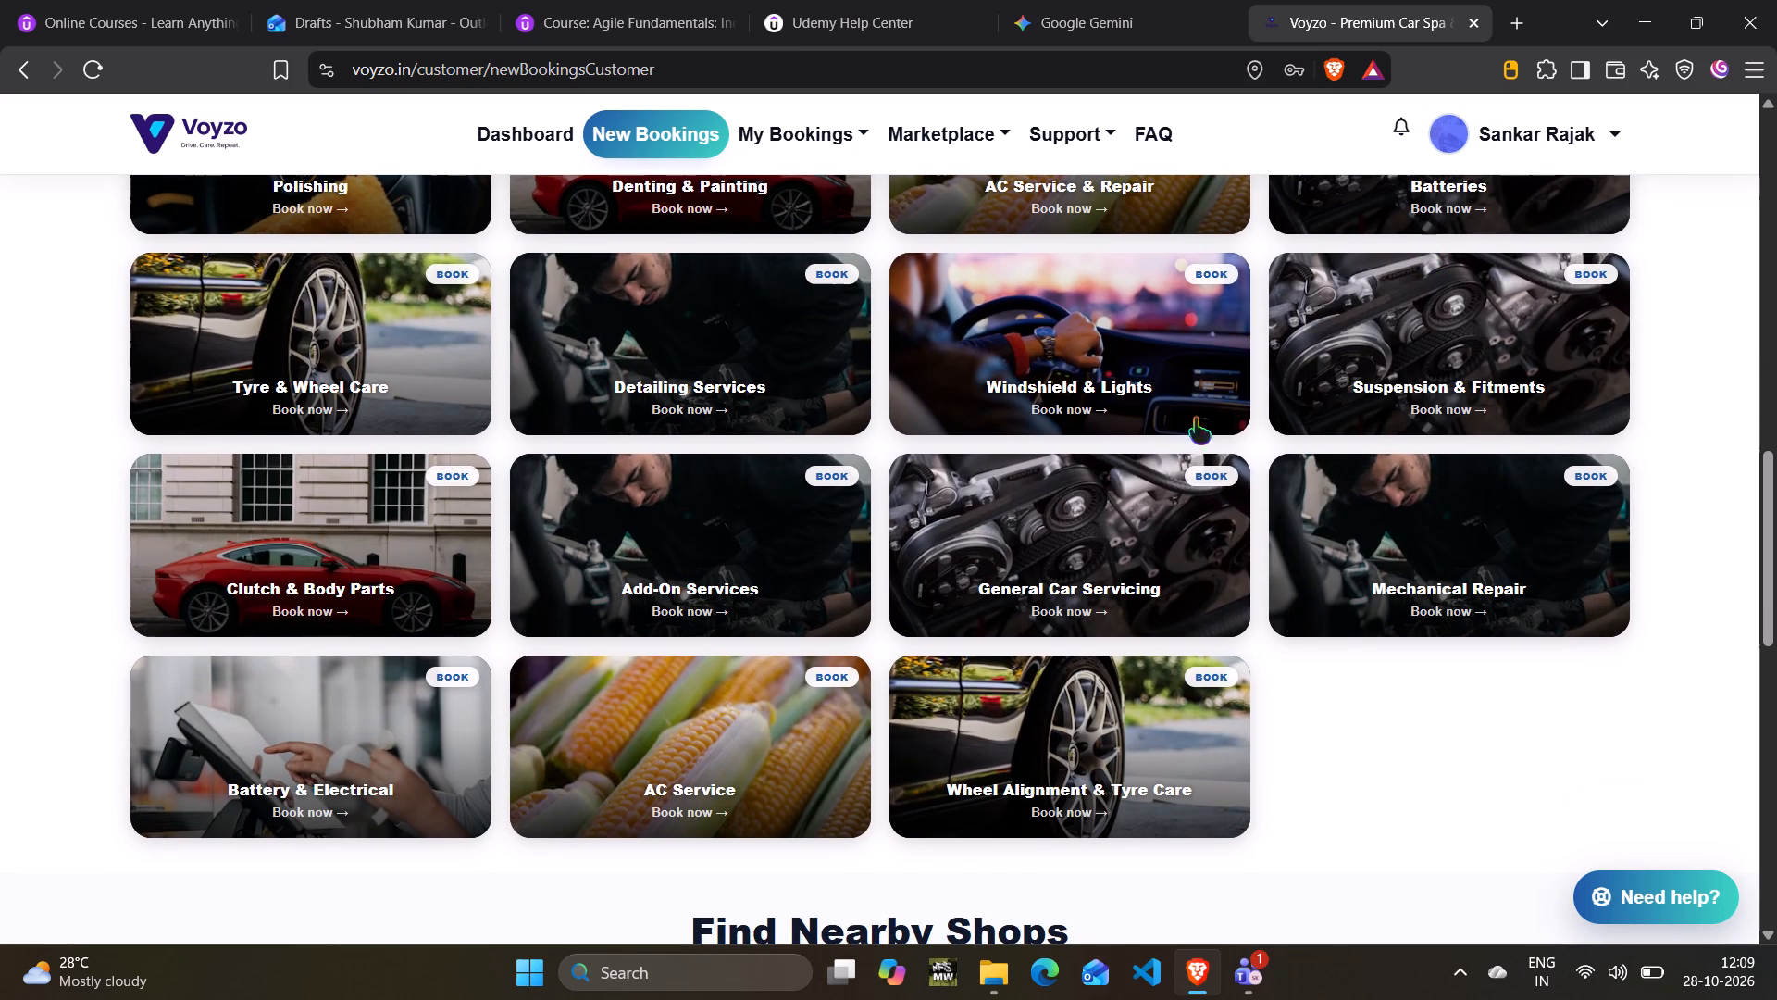
Open the AC Service overview and review its service types through to the end of the page.
{"action": "left_click", "coordinate": [802, 733]}
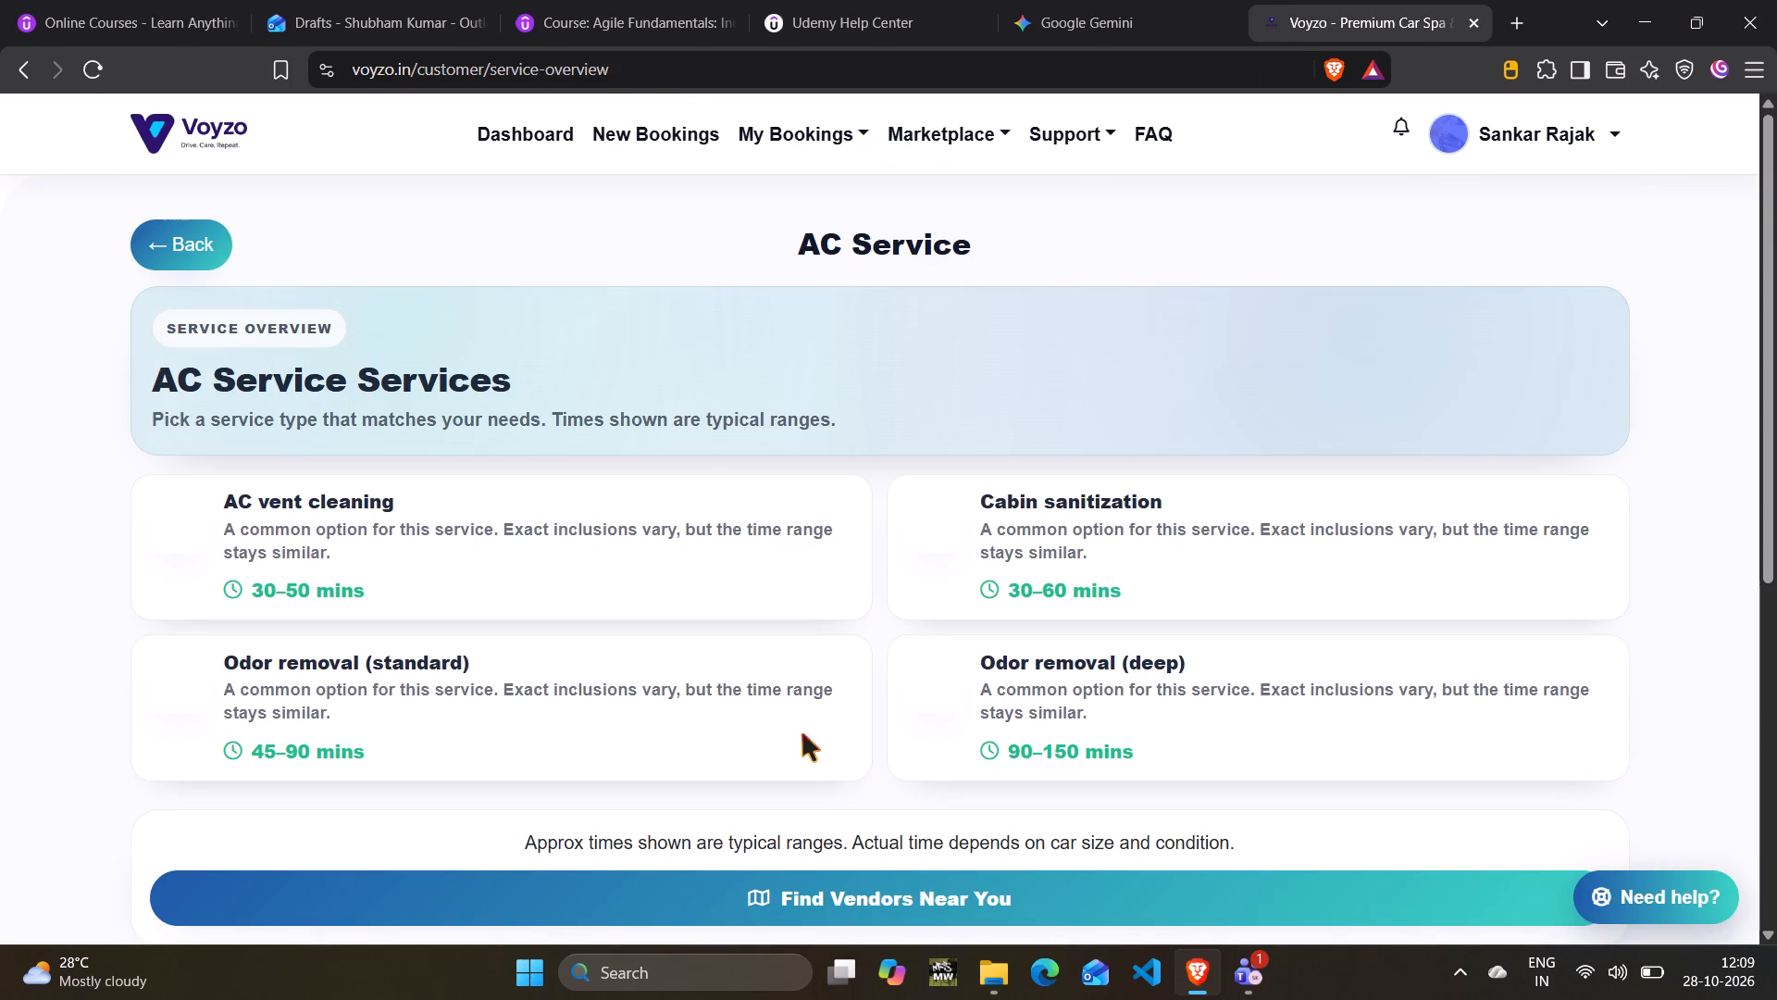
{"action": "scroll", "coordinate": [802, 733], "scroll_direction": "down", "scroll_amount": 5}
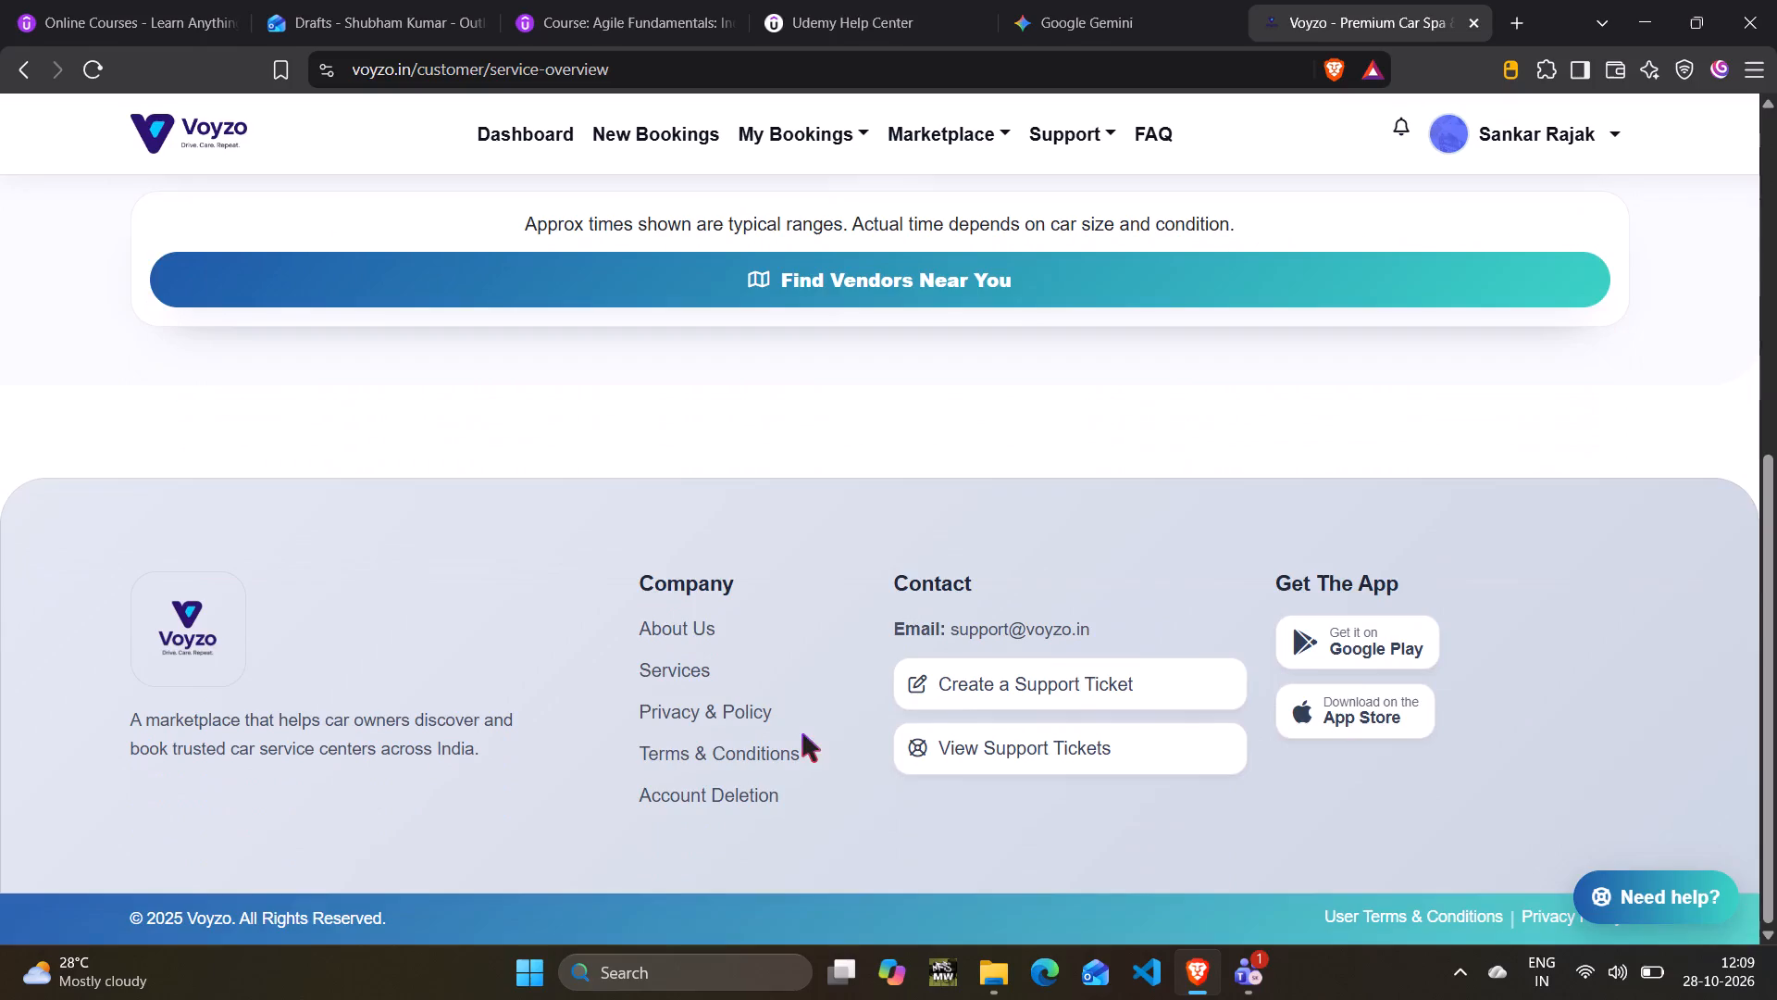
{"action": "scroll", "coordinate": [802, 733], "scroll_direction": "down", "scroll_amount": 4}
{"action": "scroll", "coordinate": [802, 733], "scroll_direction": "up", "scroll_amount": 7}
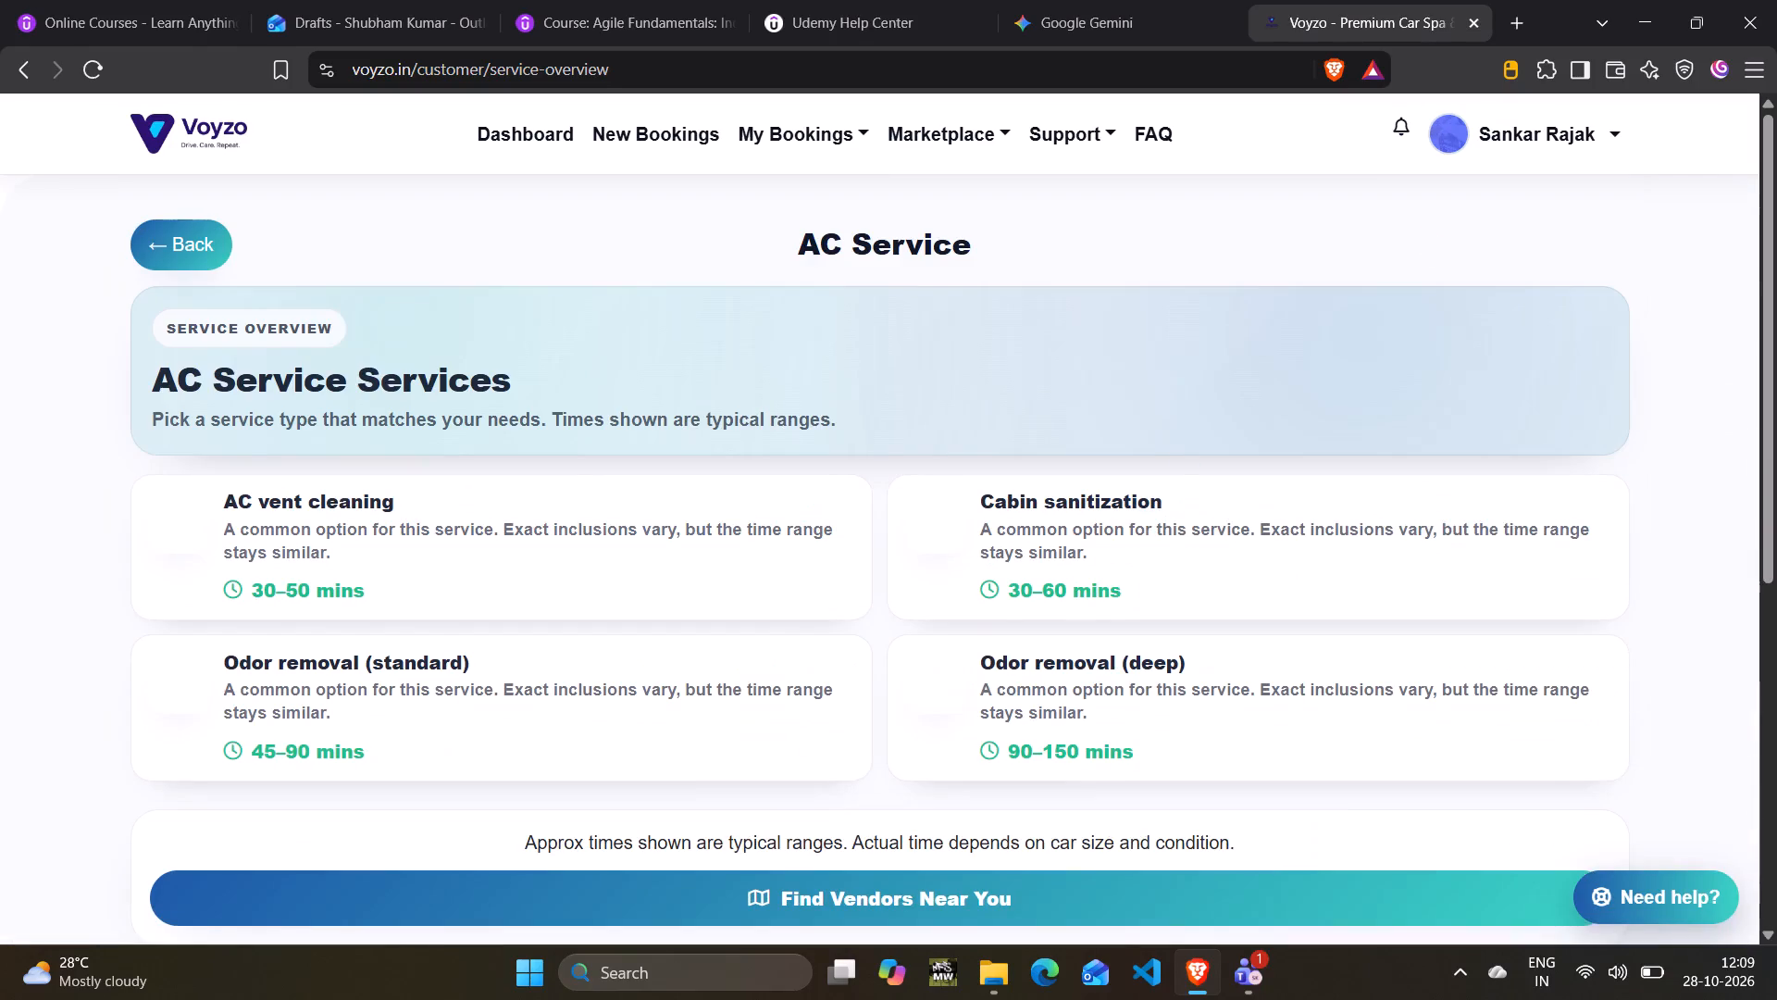
Open the Edit Profile page of the signed-in customer account.
{"action": "left_click", "coordinate": [1434, 146]}
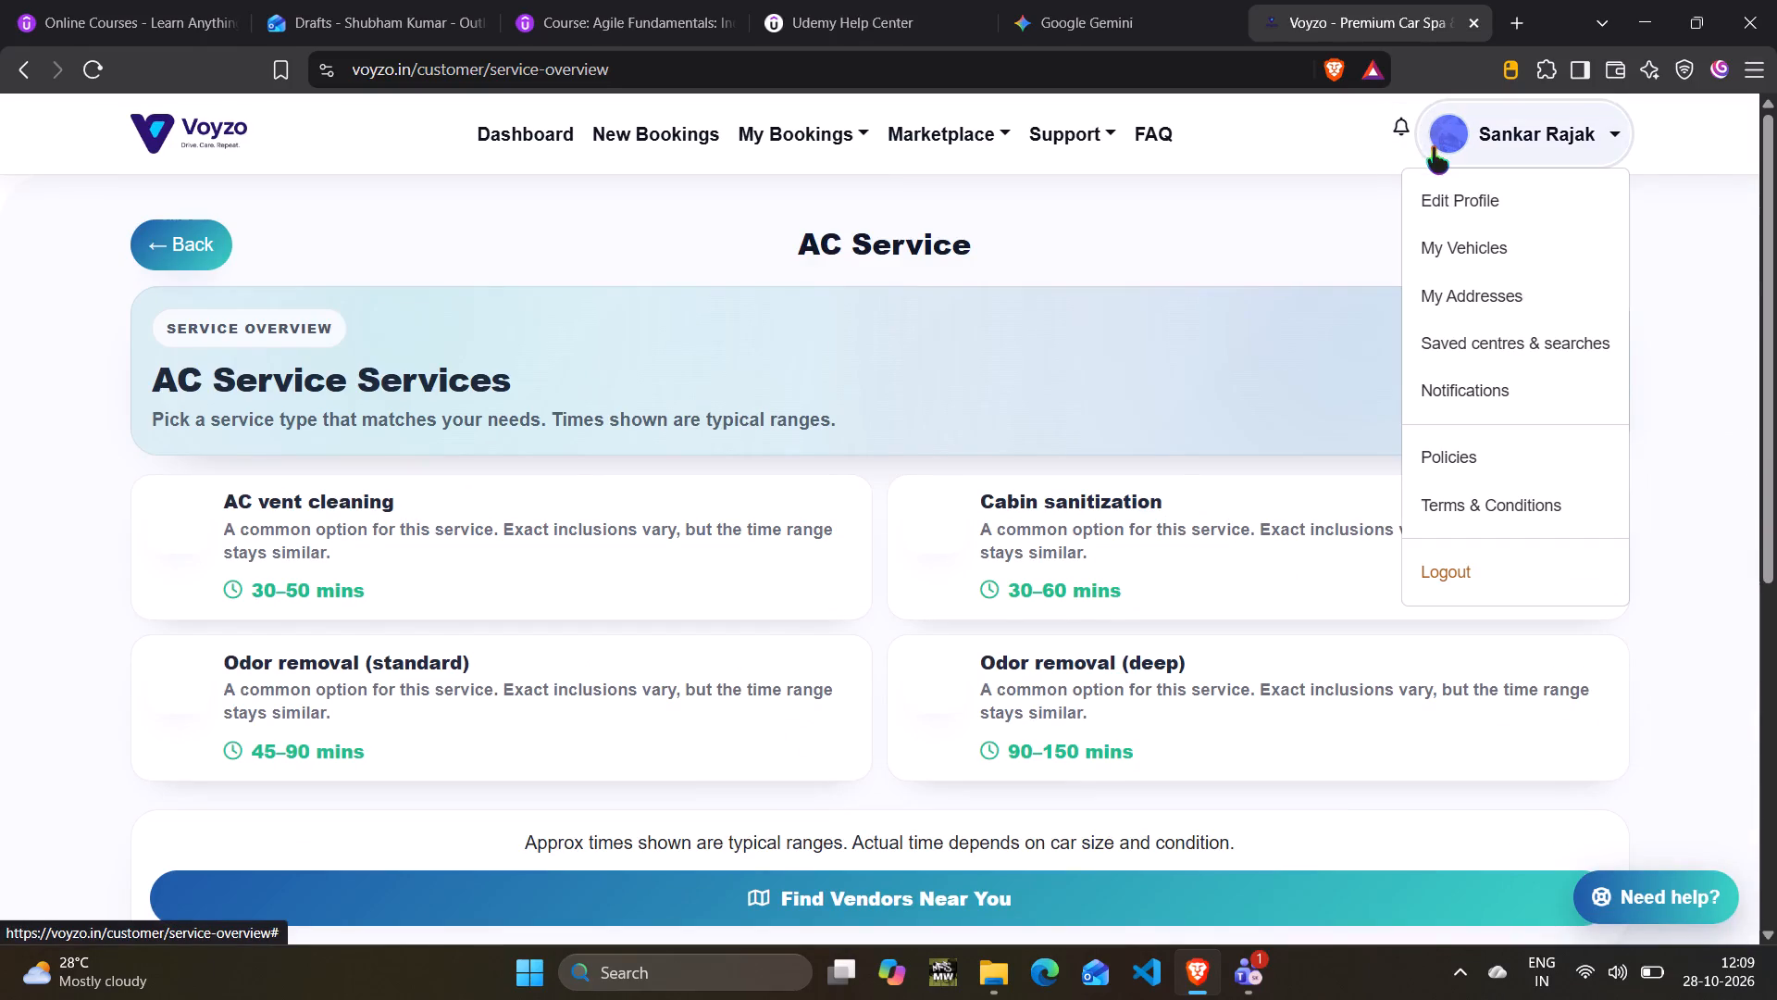
{"action": "left_click", "coordinate": [1442, 197]}
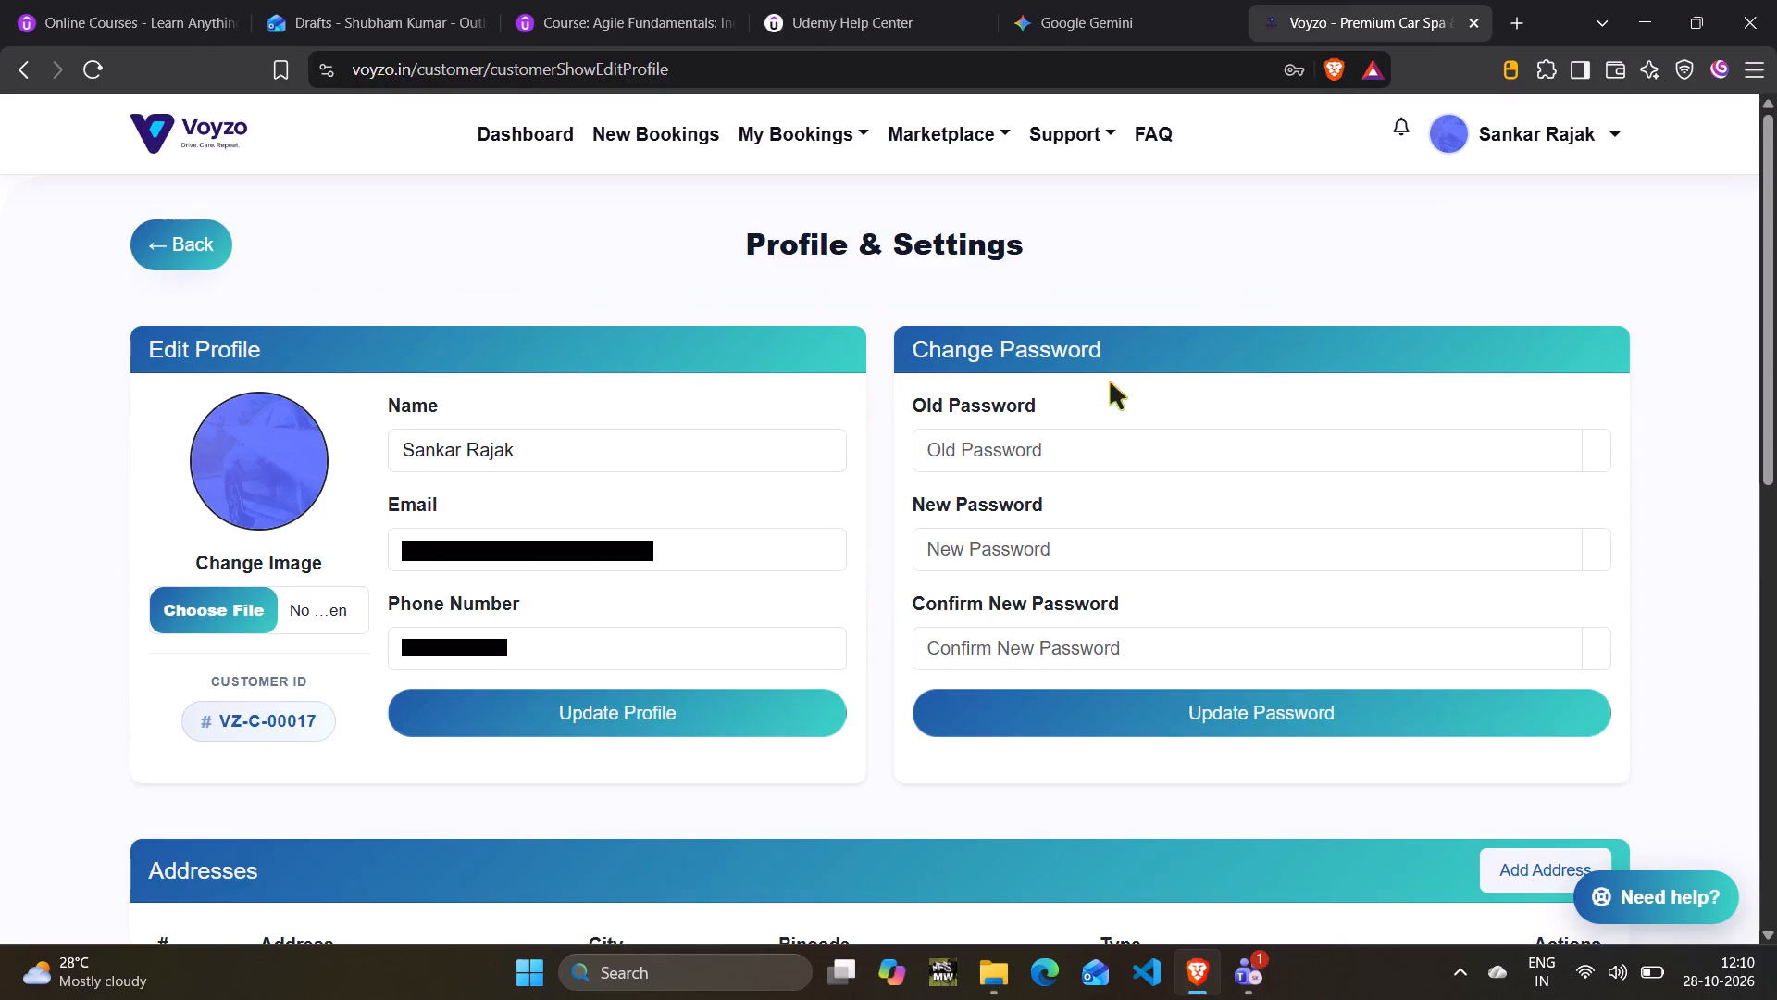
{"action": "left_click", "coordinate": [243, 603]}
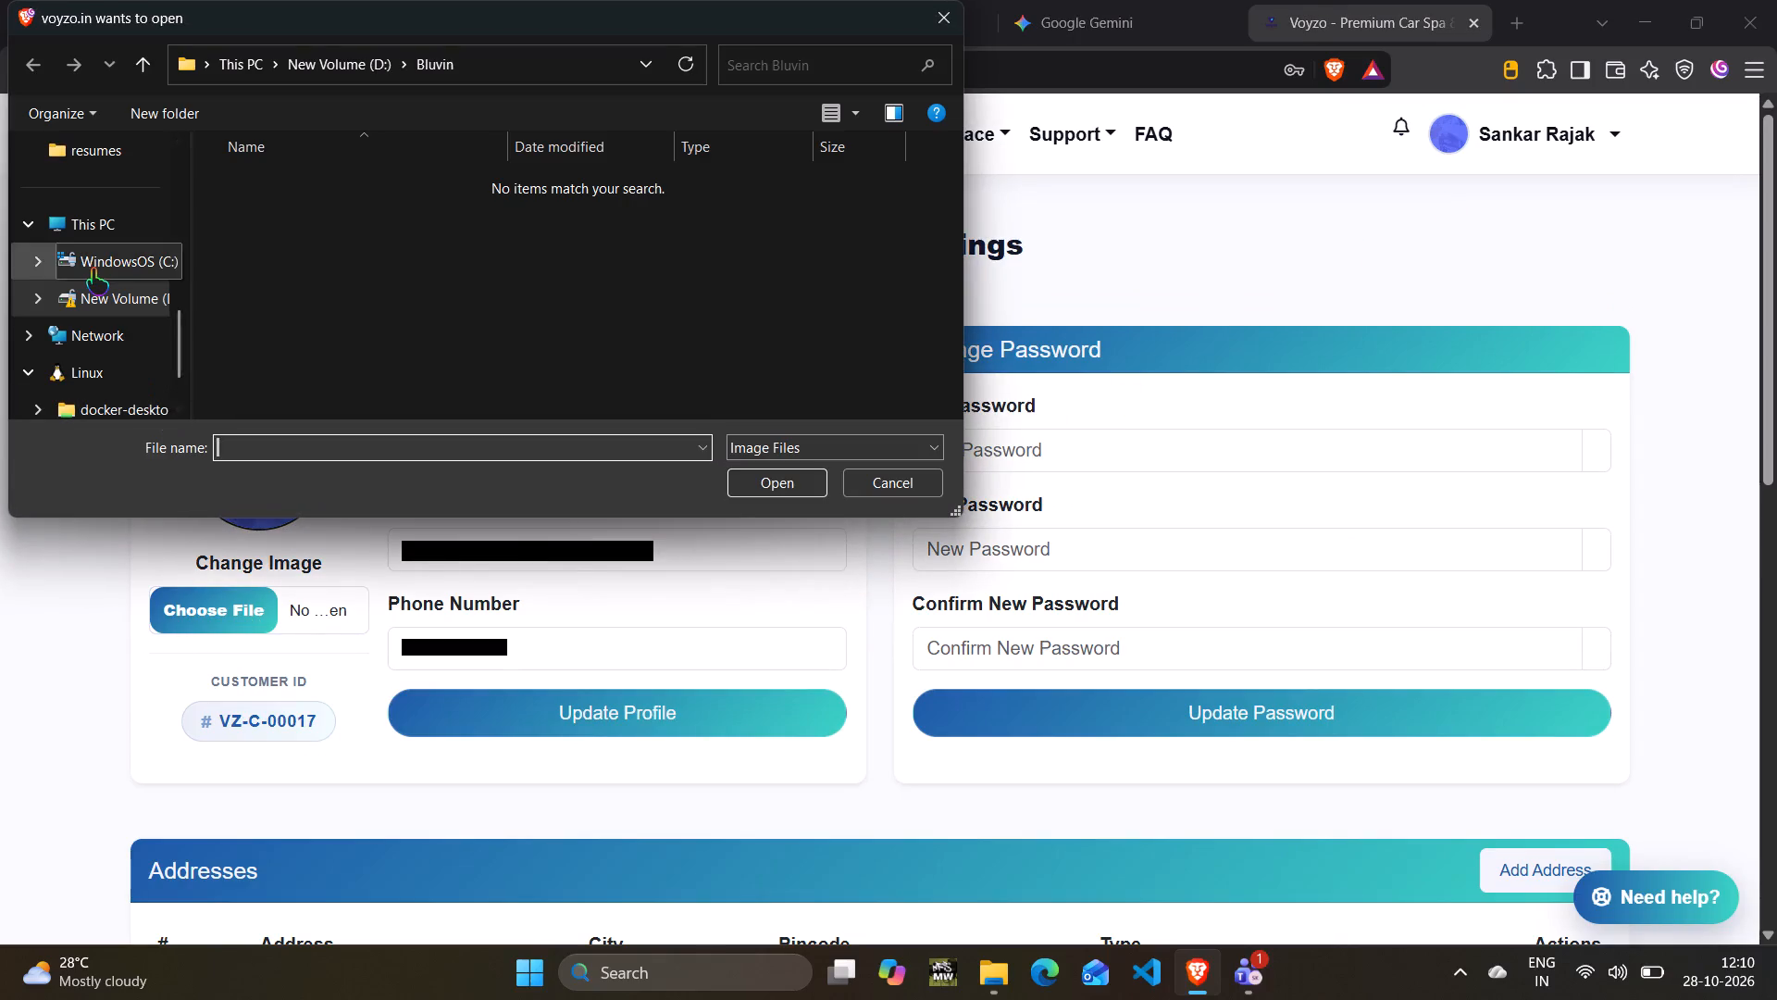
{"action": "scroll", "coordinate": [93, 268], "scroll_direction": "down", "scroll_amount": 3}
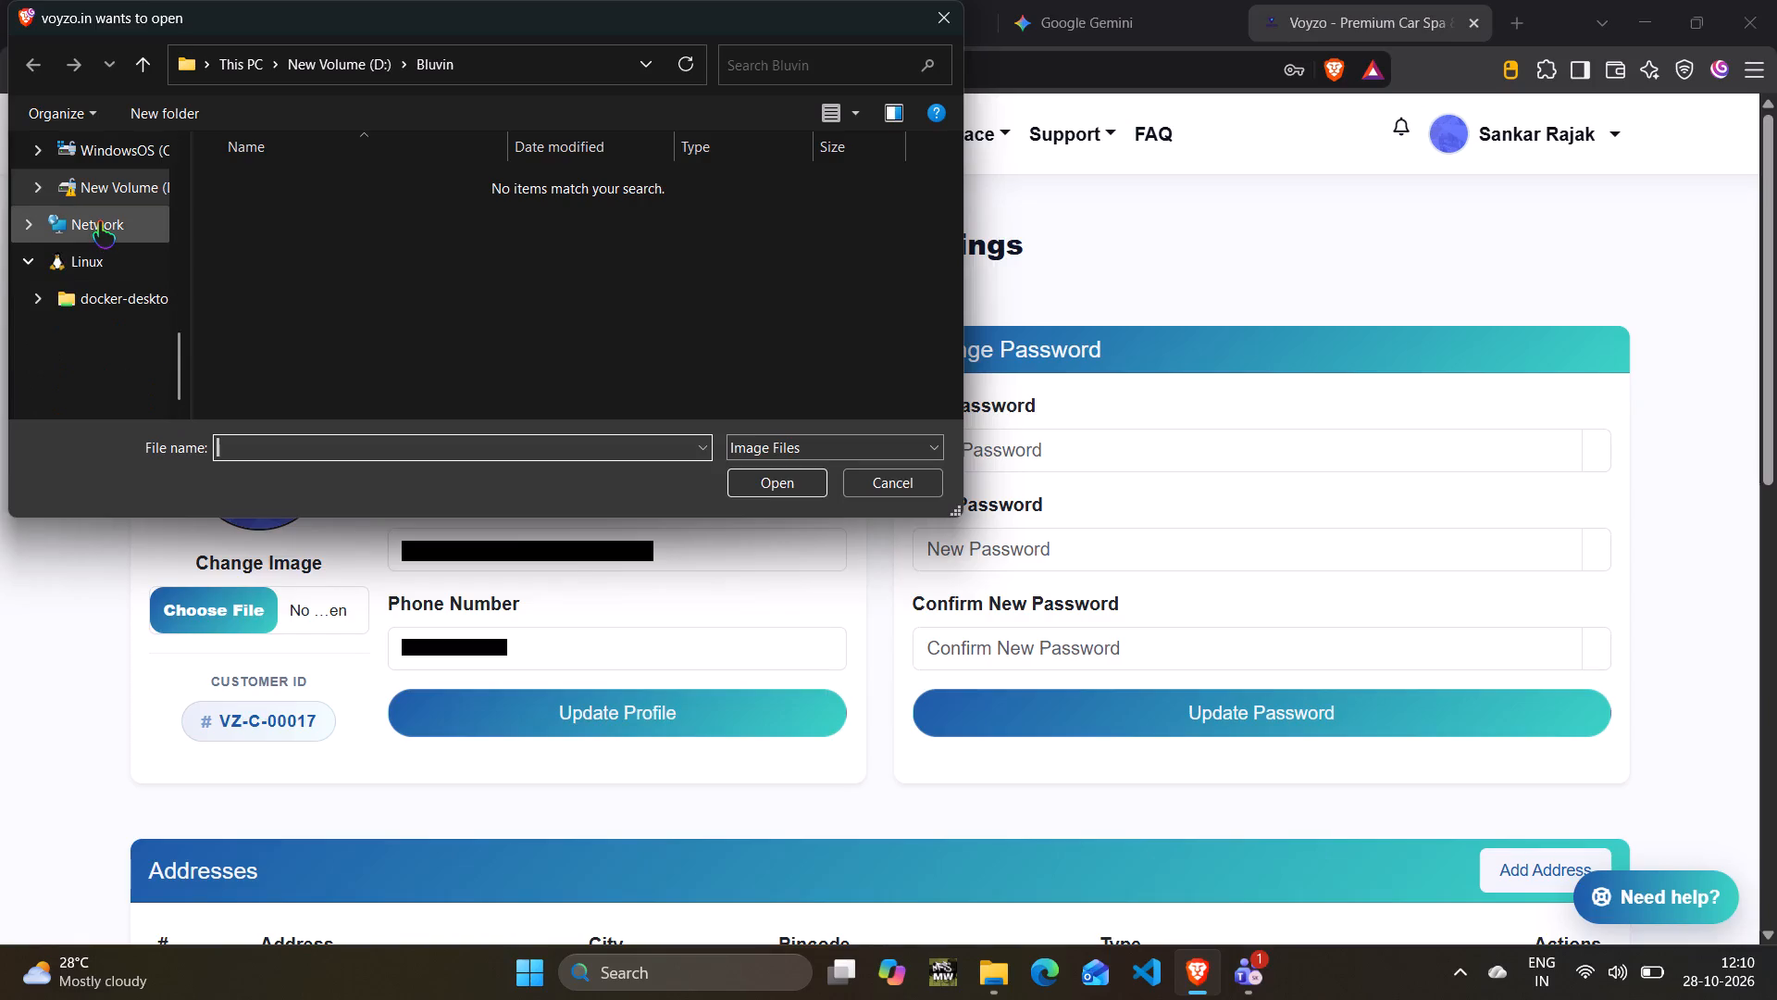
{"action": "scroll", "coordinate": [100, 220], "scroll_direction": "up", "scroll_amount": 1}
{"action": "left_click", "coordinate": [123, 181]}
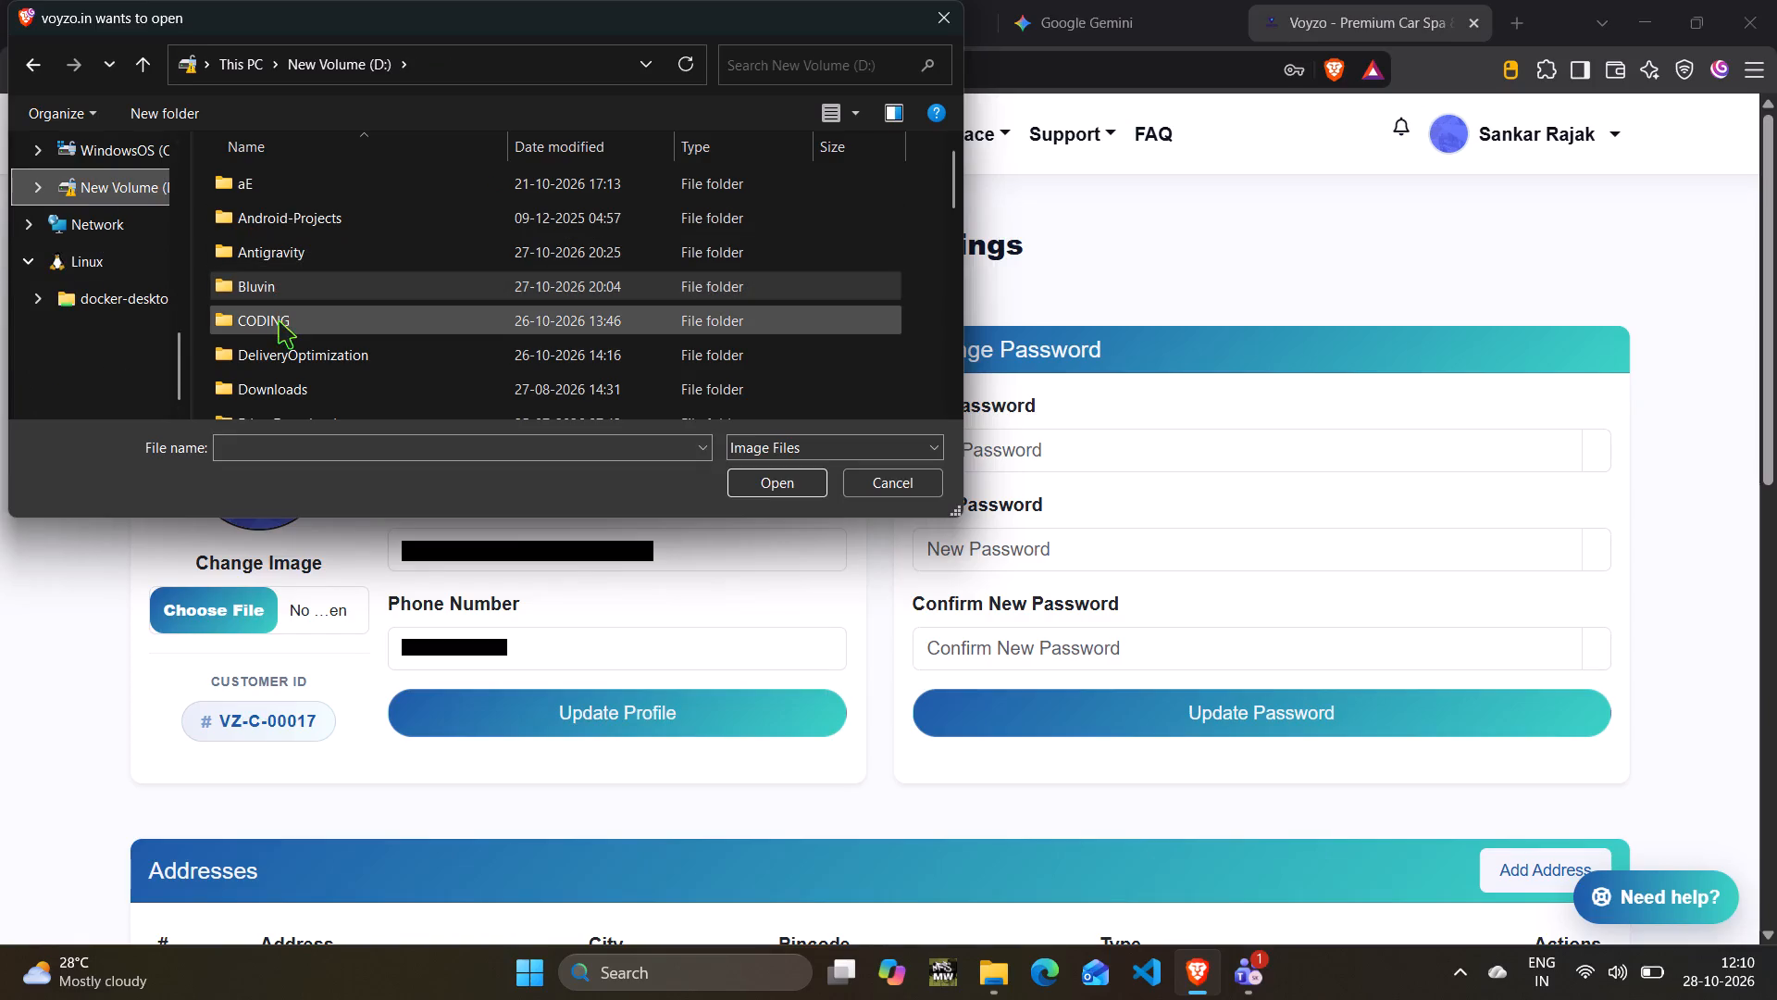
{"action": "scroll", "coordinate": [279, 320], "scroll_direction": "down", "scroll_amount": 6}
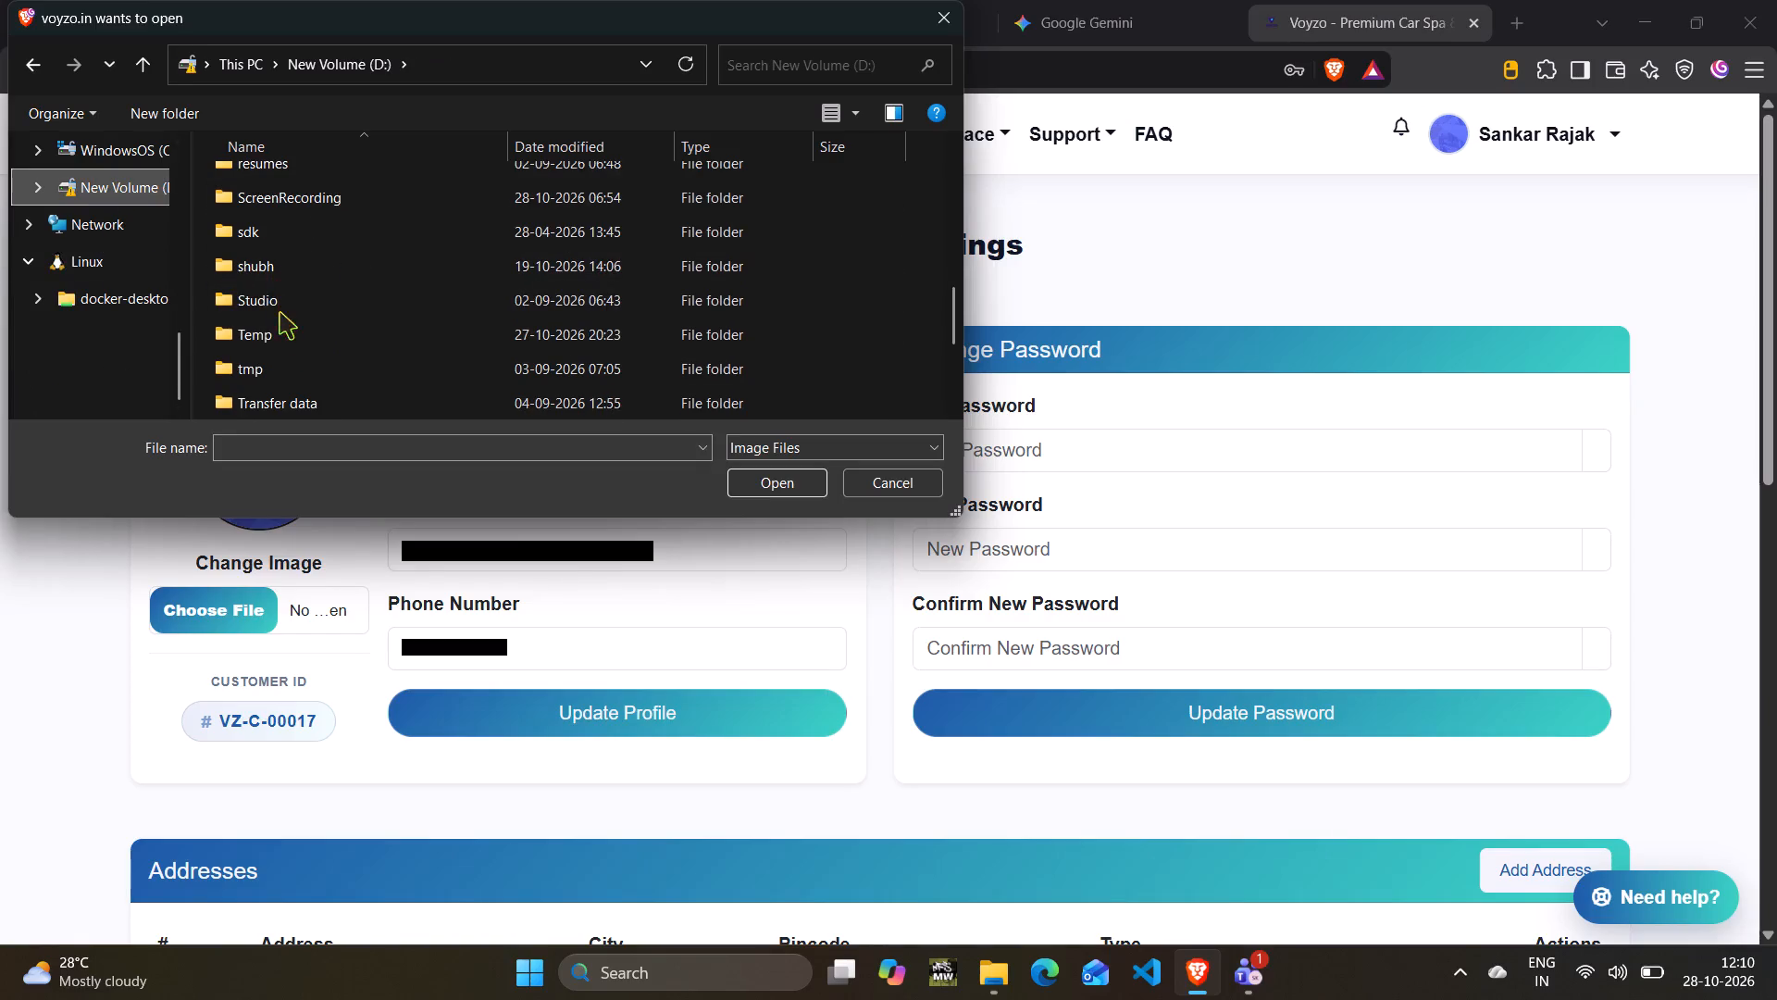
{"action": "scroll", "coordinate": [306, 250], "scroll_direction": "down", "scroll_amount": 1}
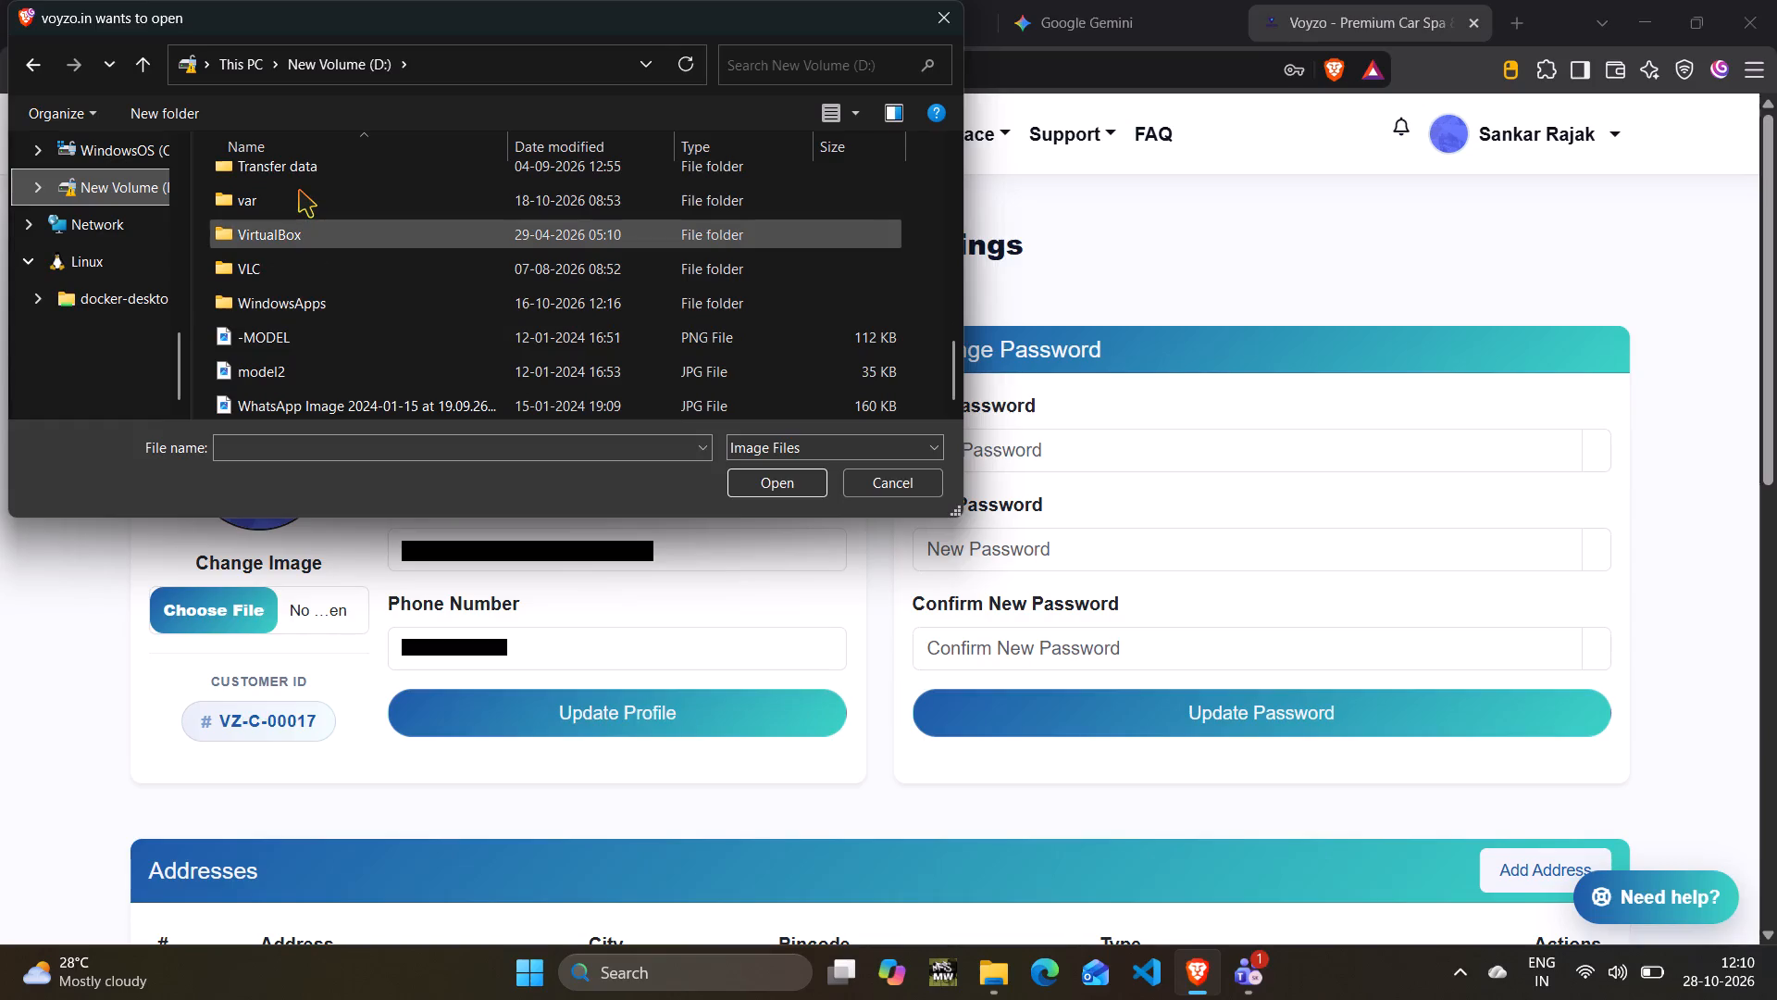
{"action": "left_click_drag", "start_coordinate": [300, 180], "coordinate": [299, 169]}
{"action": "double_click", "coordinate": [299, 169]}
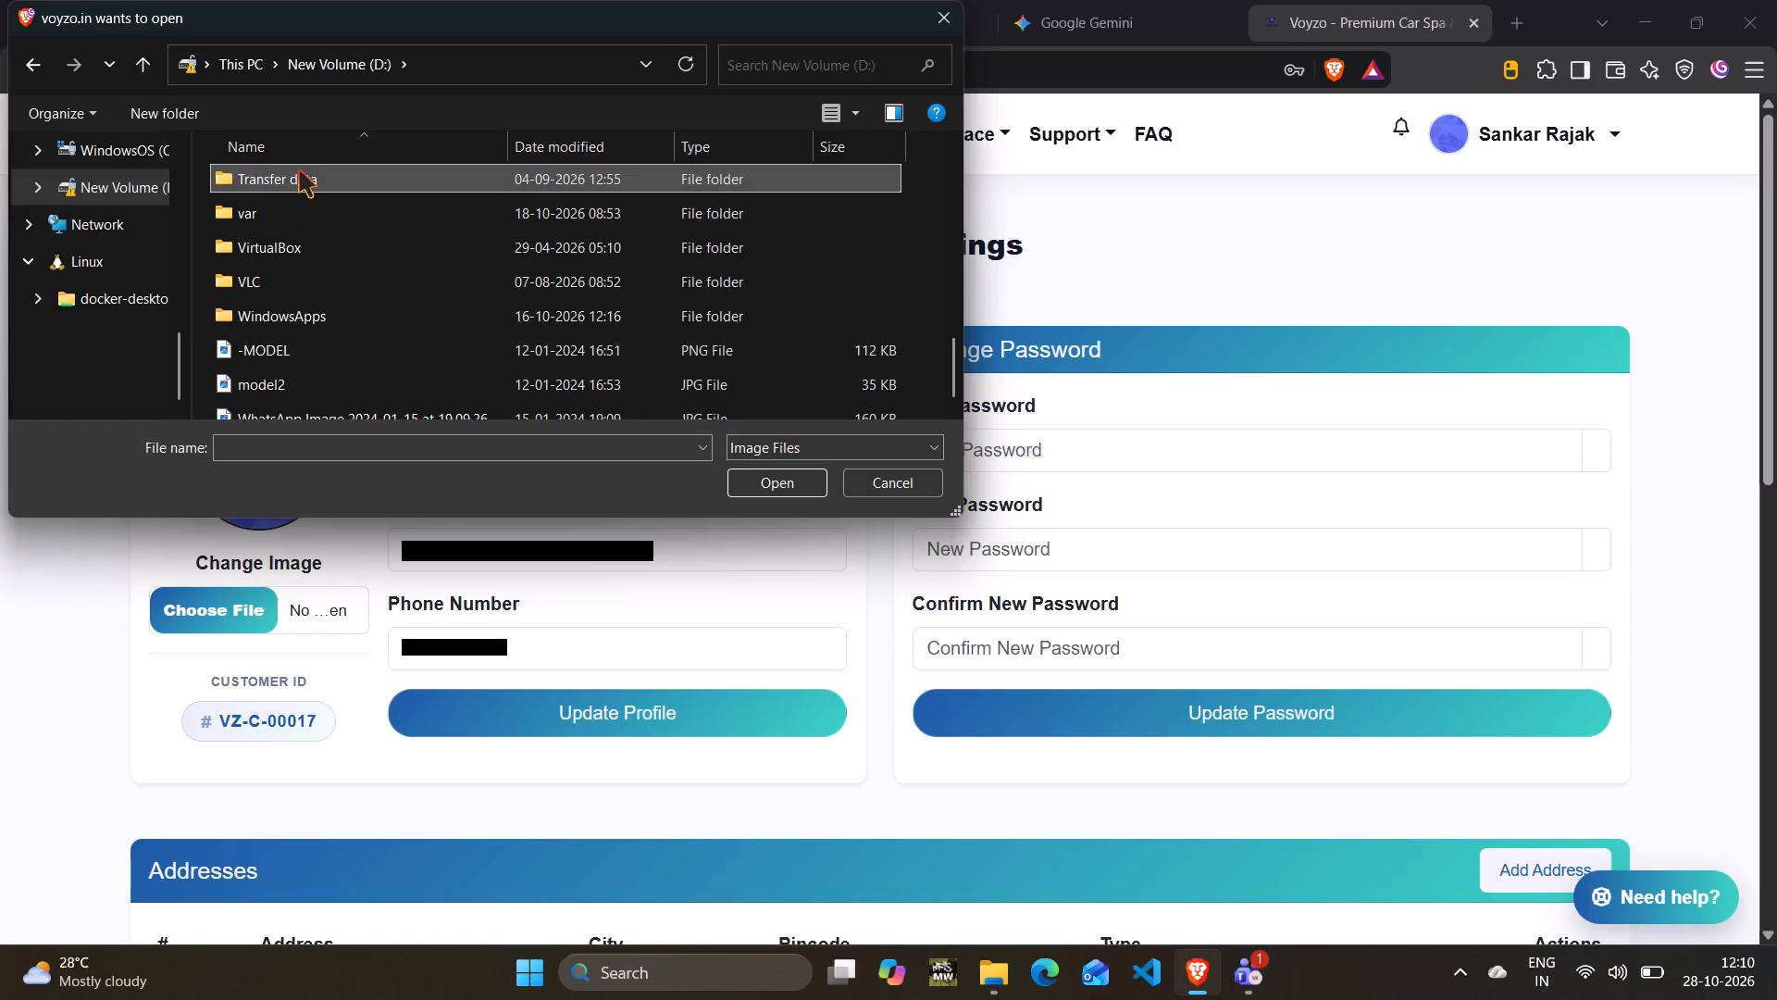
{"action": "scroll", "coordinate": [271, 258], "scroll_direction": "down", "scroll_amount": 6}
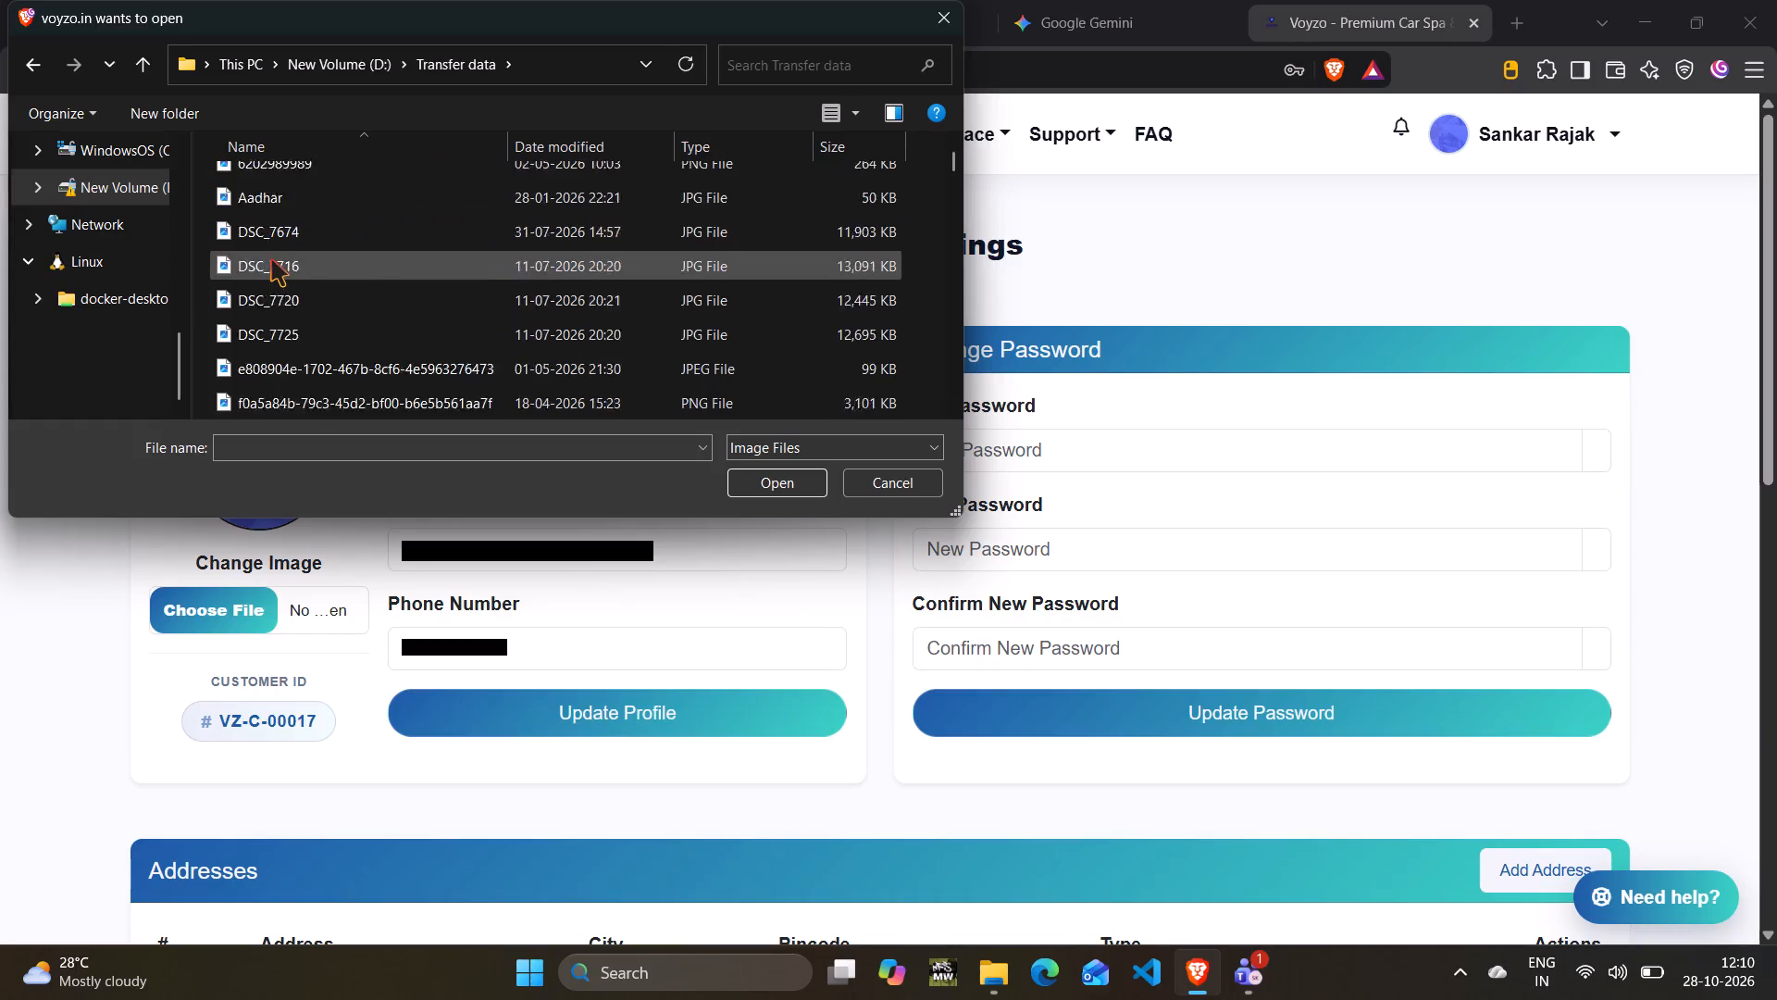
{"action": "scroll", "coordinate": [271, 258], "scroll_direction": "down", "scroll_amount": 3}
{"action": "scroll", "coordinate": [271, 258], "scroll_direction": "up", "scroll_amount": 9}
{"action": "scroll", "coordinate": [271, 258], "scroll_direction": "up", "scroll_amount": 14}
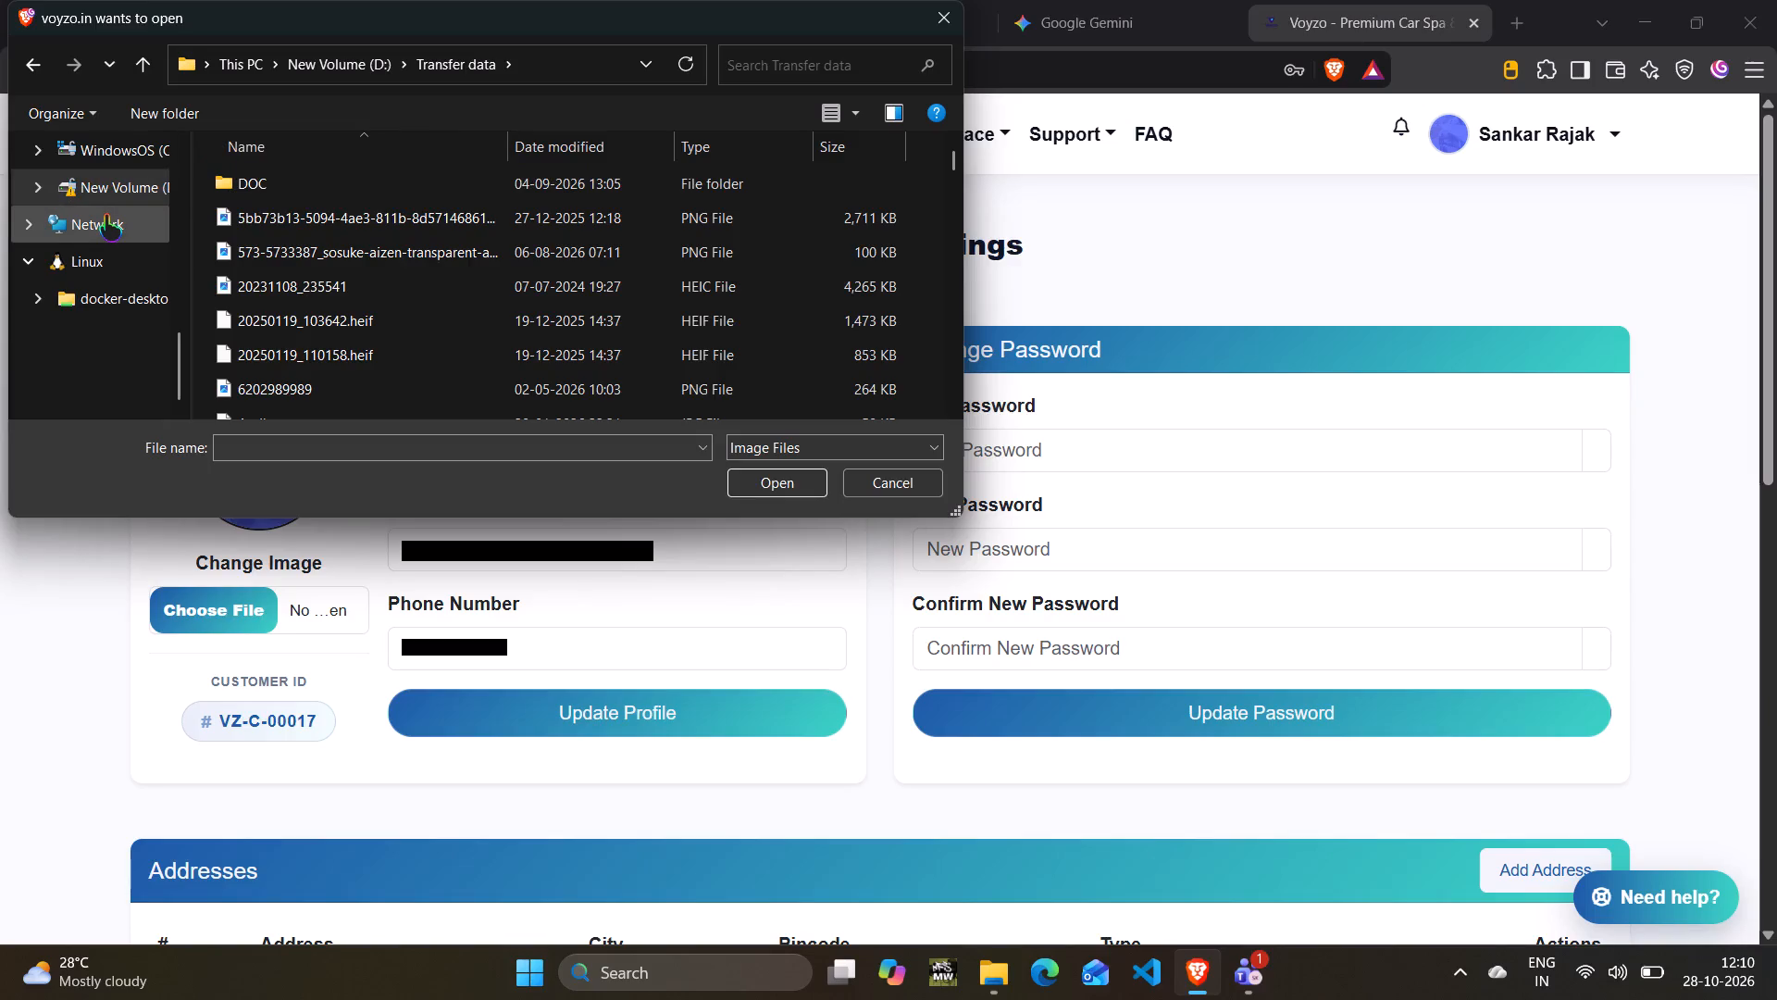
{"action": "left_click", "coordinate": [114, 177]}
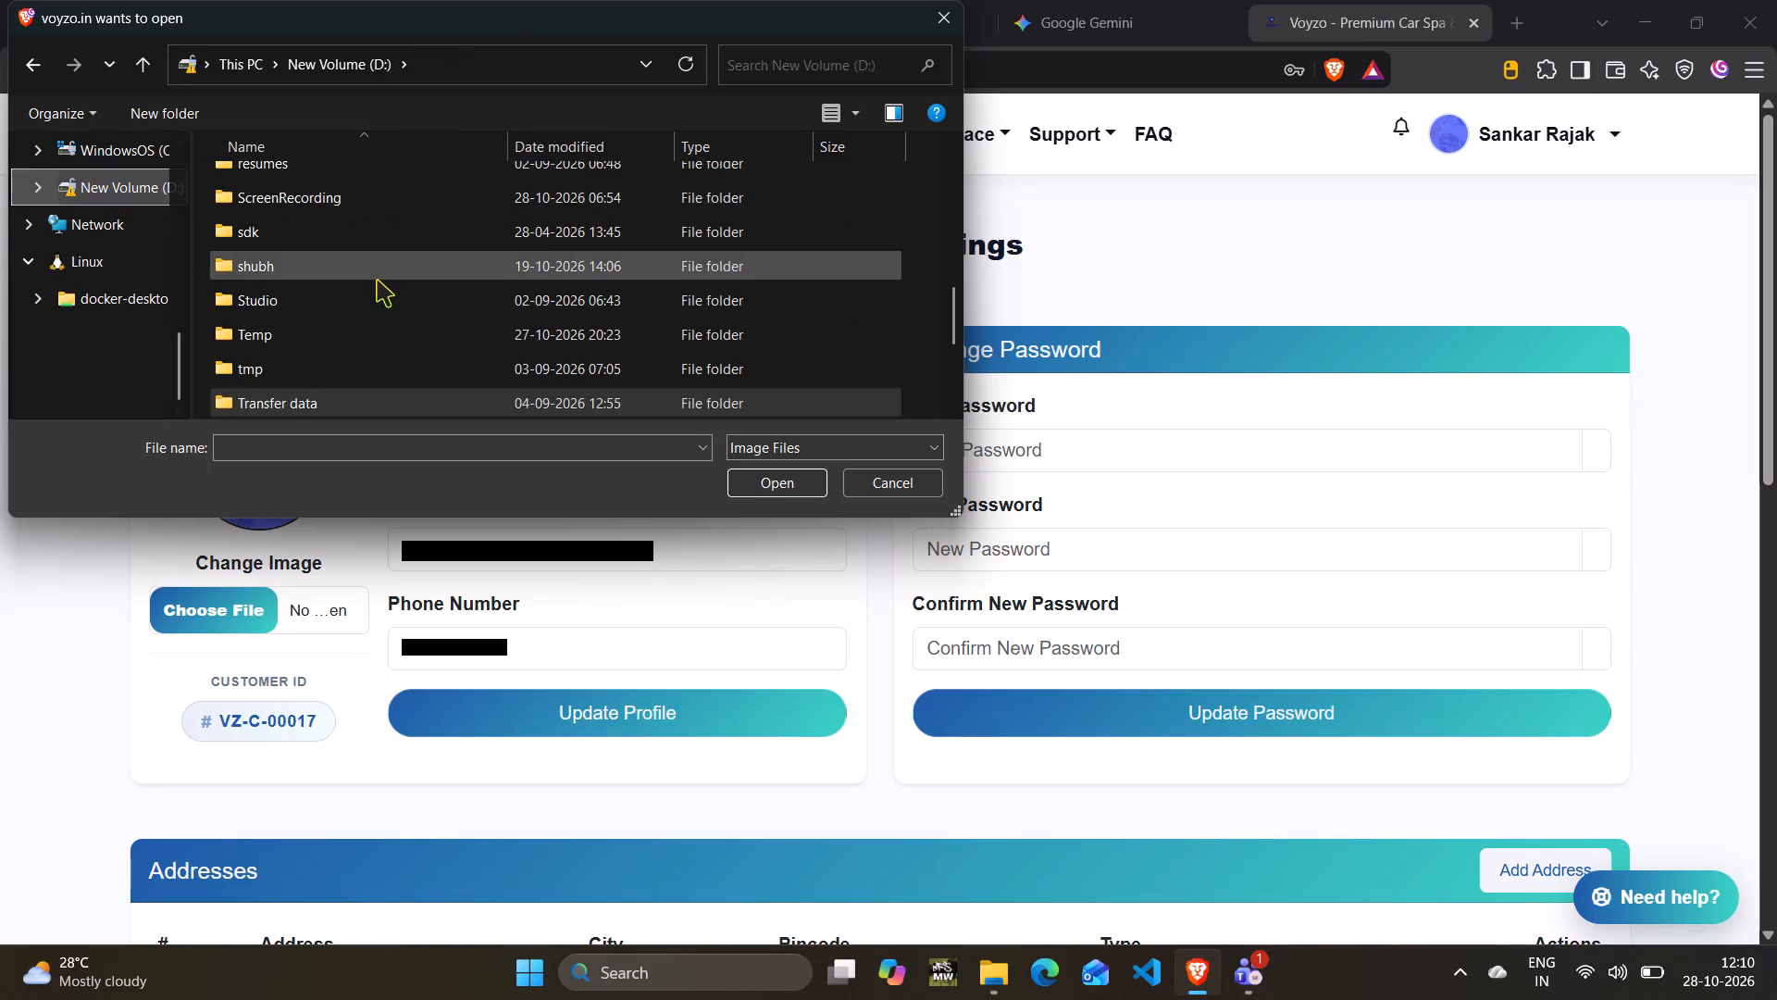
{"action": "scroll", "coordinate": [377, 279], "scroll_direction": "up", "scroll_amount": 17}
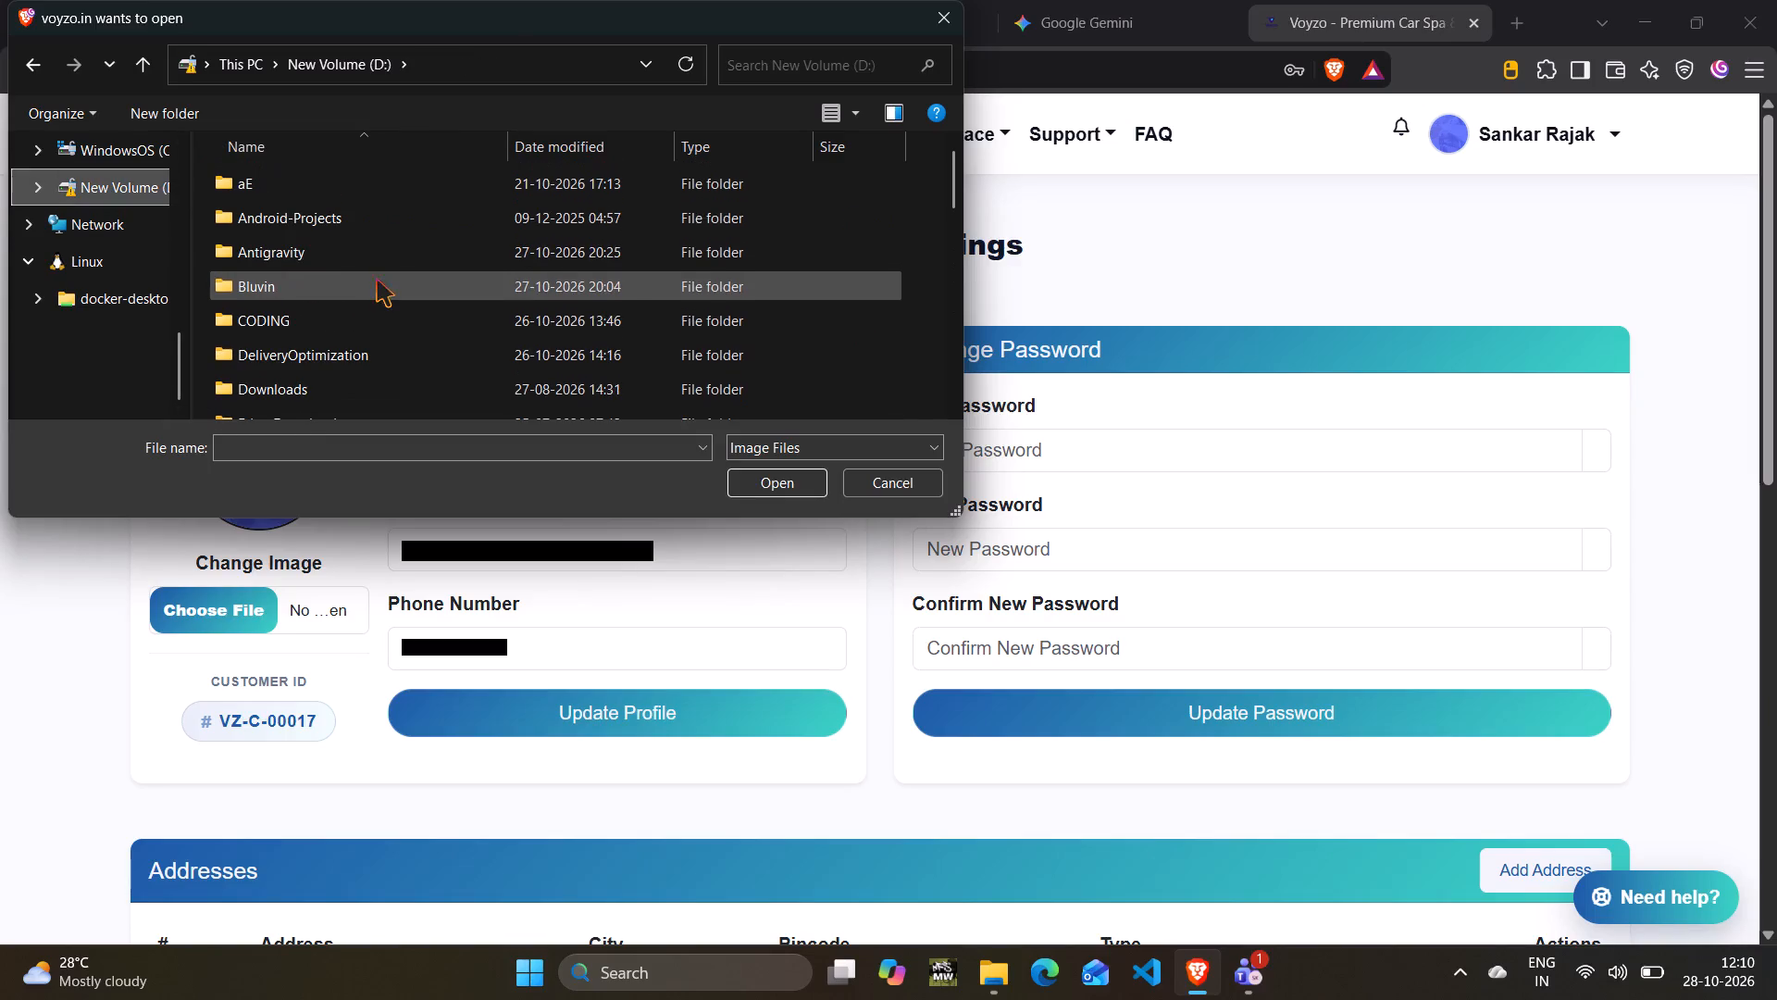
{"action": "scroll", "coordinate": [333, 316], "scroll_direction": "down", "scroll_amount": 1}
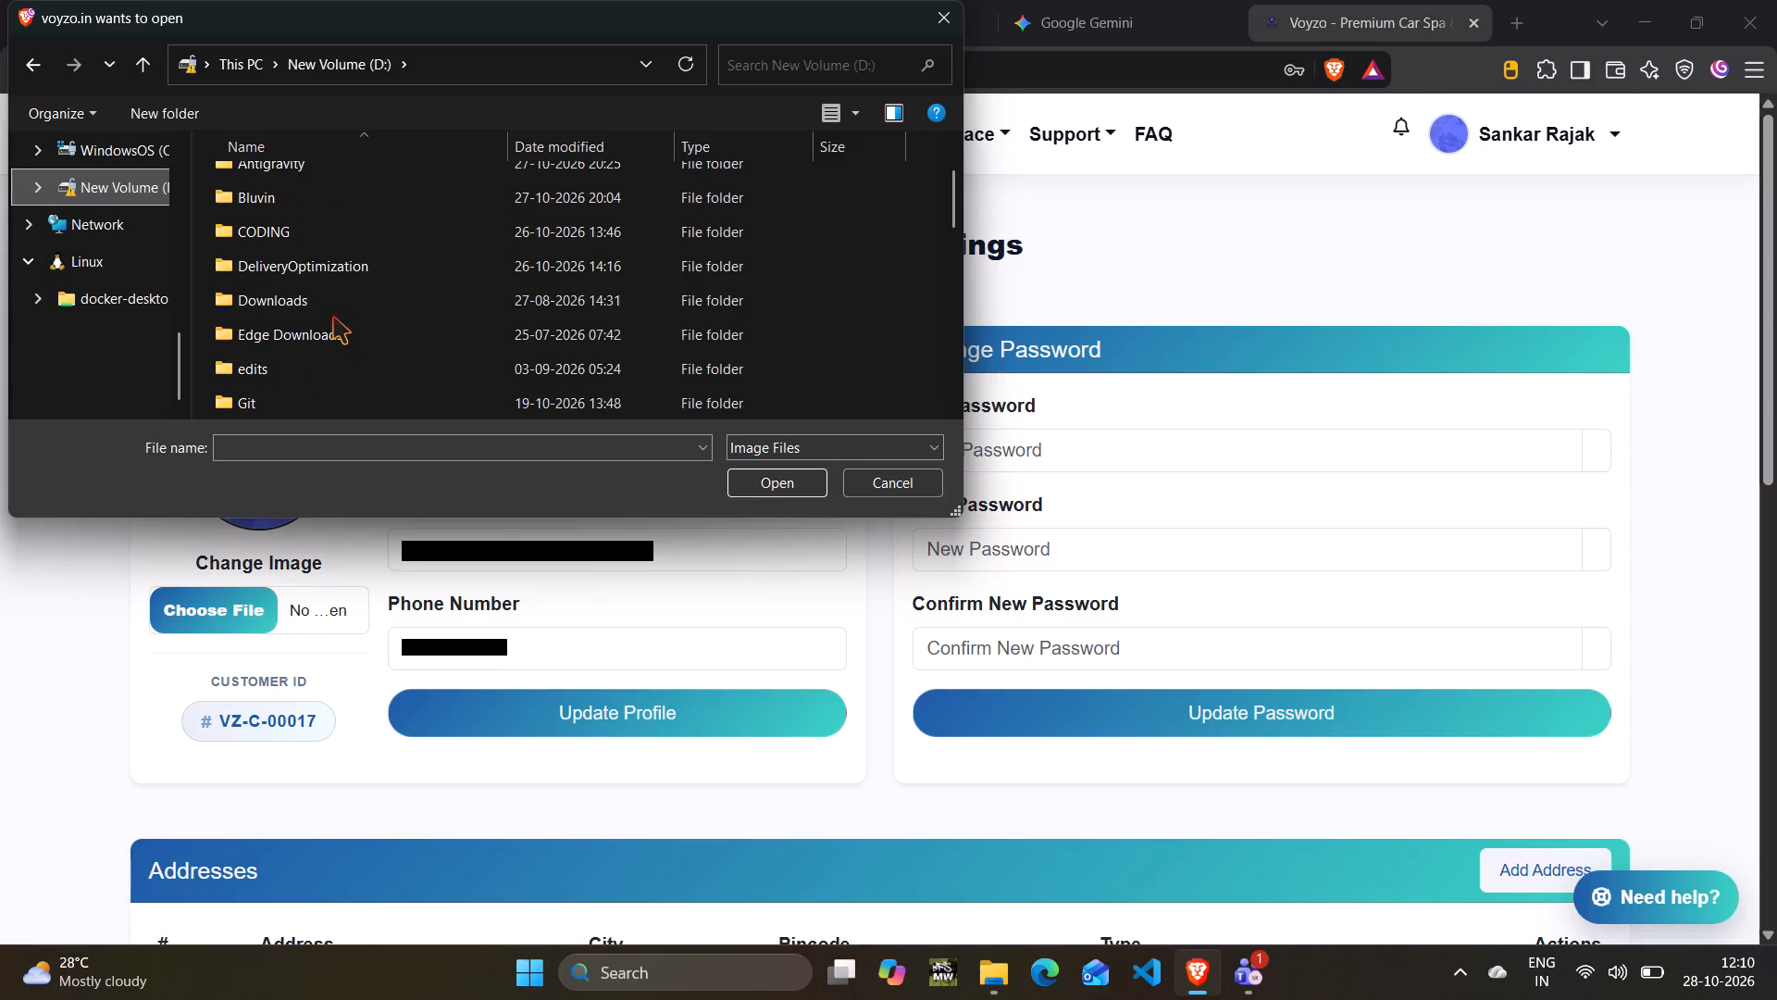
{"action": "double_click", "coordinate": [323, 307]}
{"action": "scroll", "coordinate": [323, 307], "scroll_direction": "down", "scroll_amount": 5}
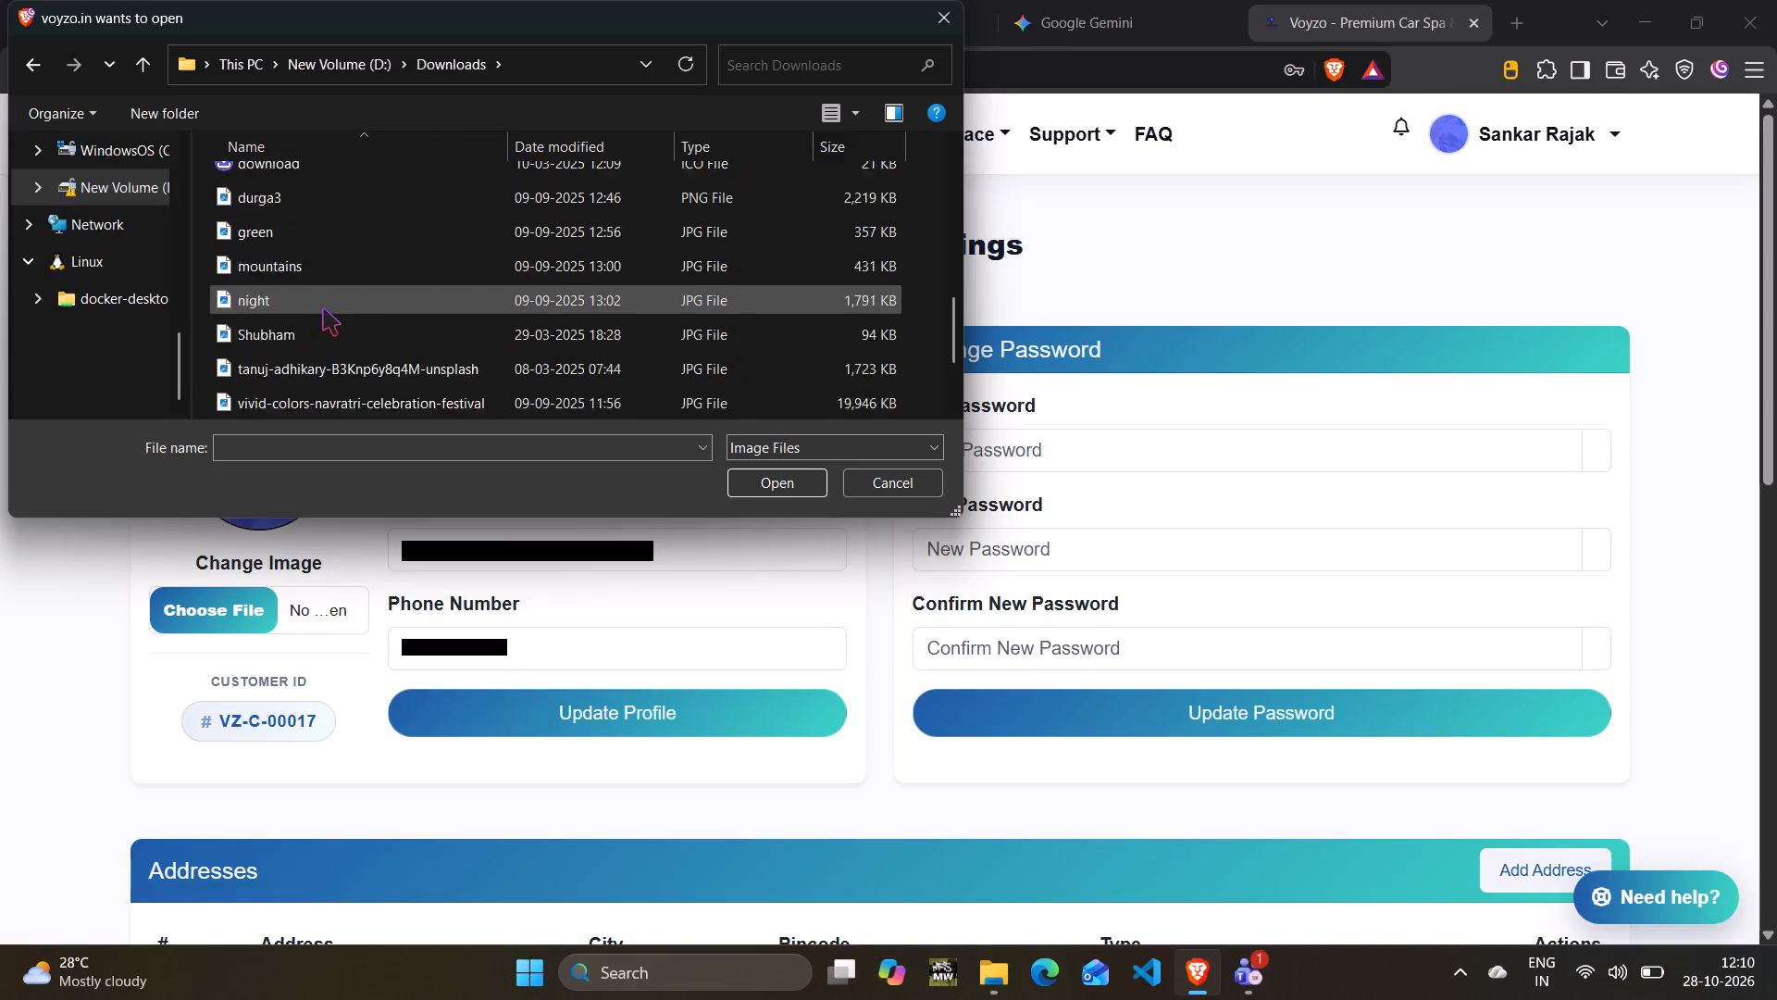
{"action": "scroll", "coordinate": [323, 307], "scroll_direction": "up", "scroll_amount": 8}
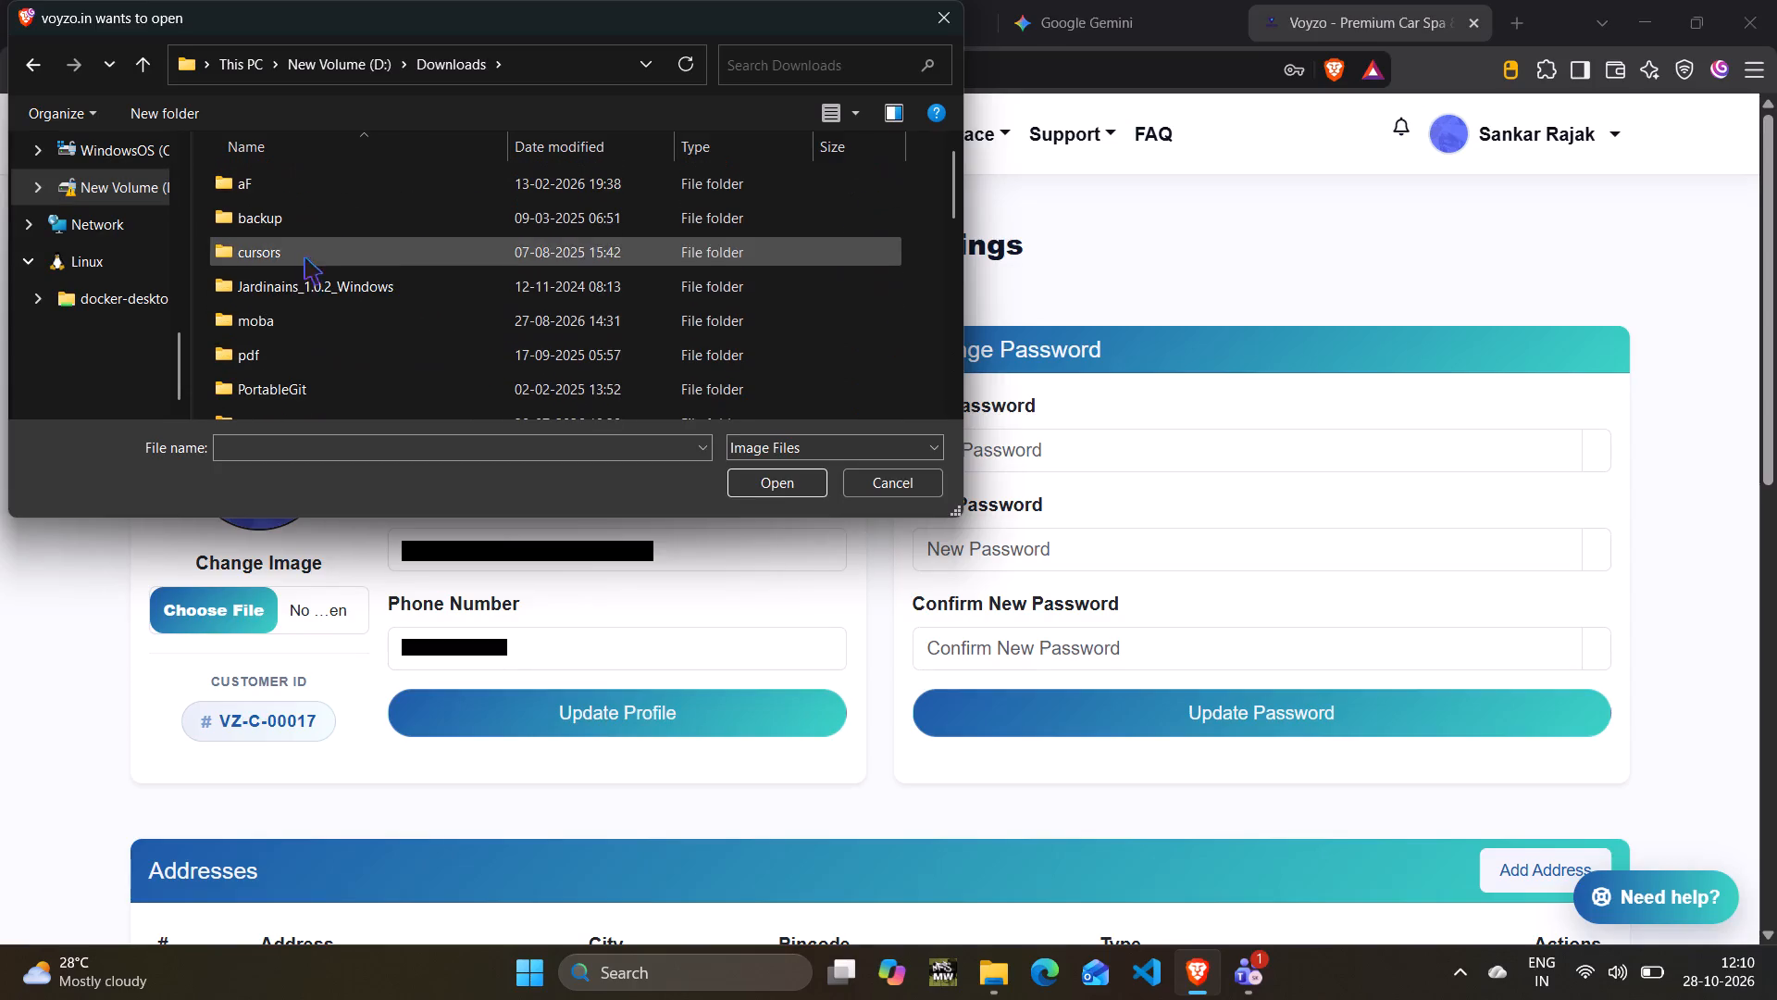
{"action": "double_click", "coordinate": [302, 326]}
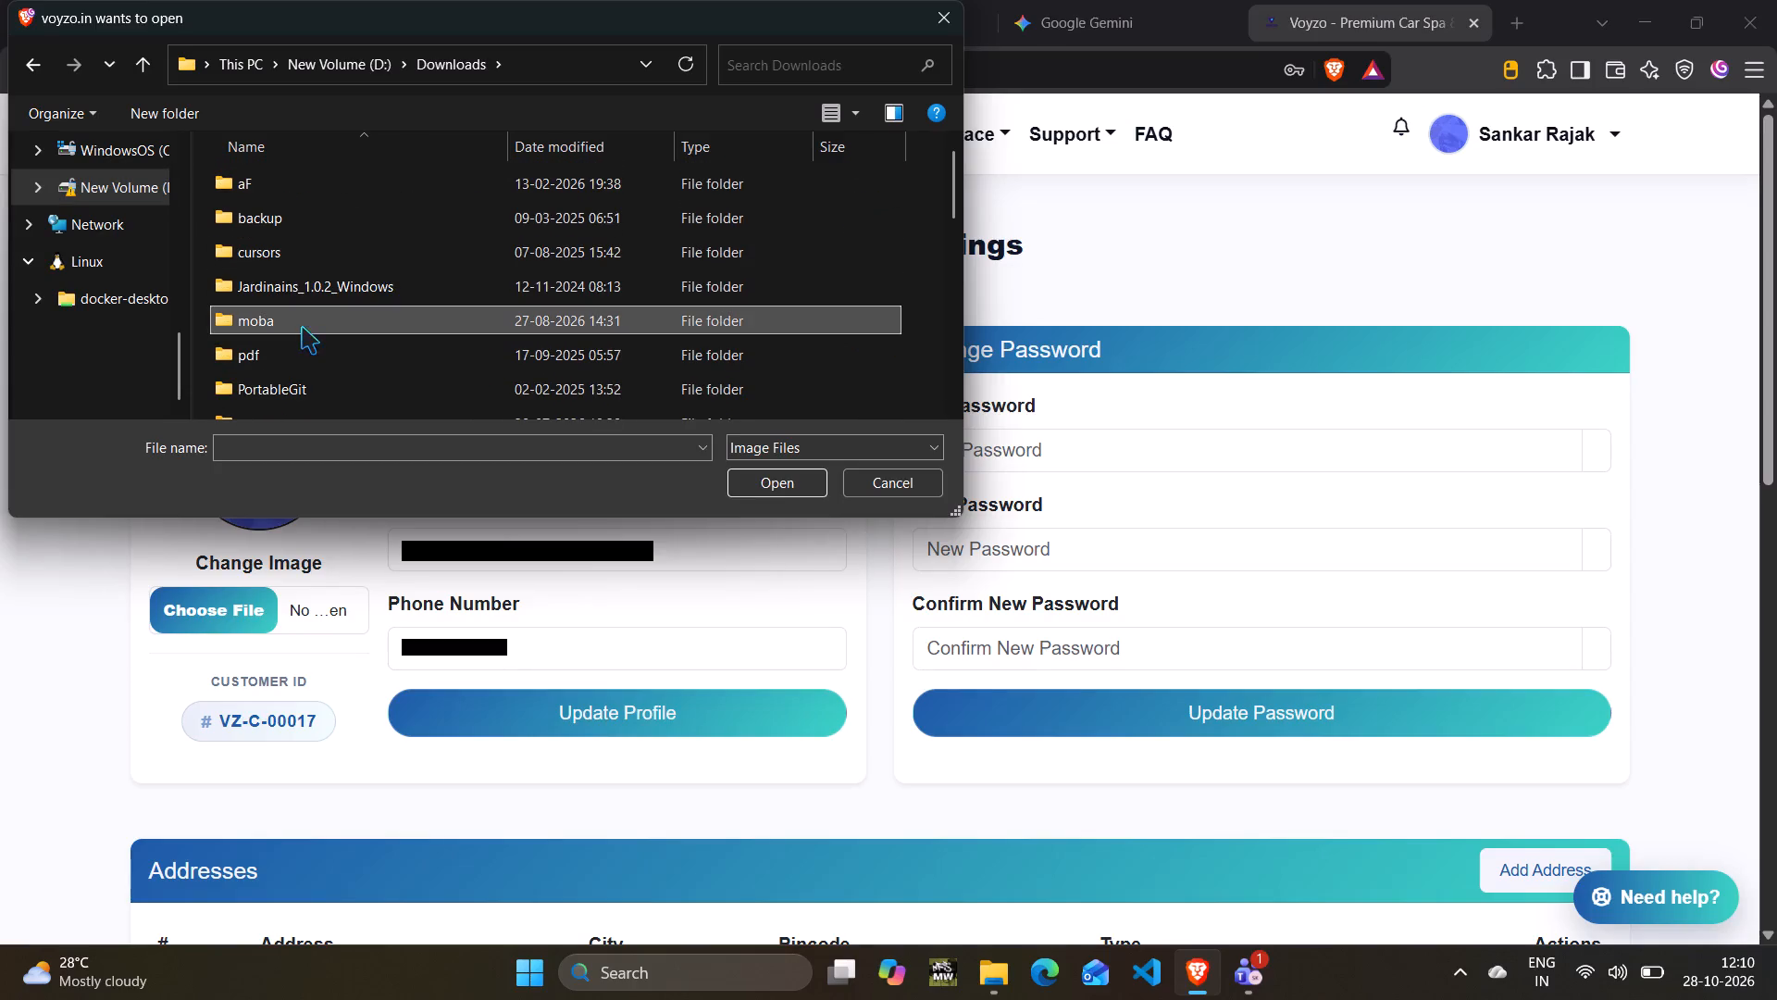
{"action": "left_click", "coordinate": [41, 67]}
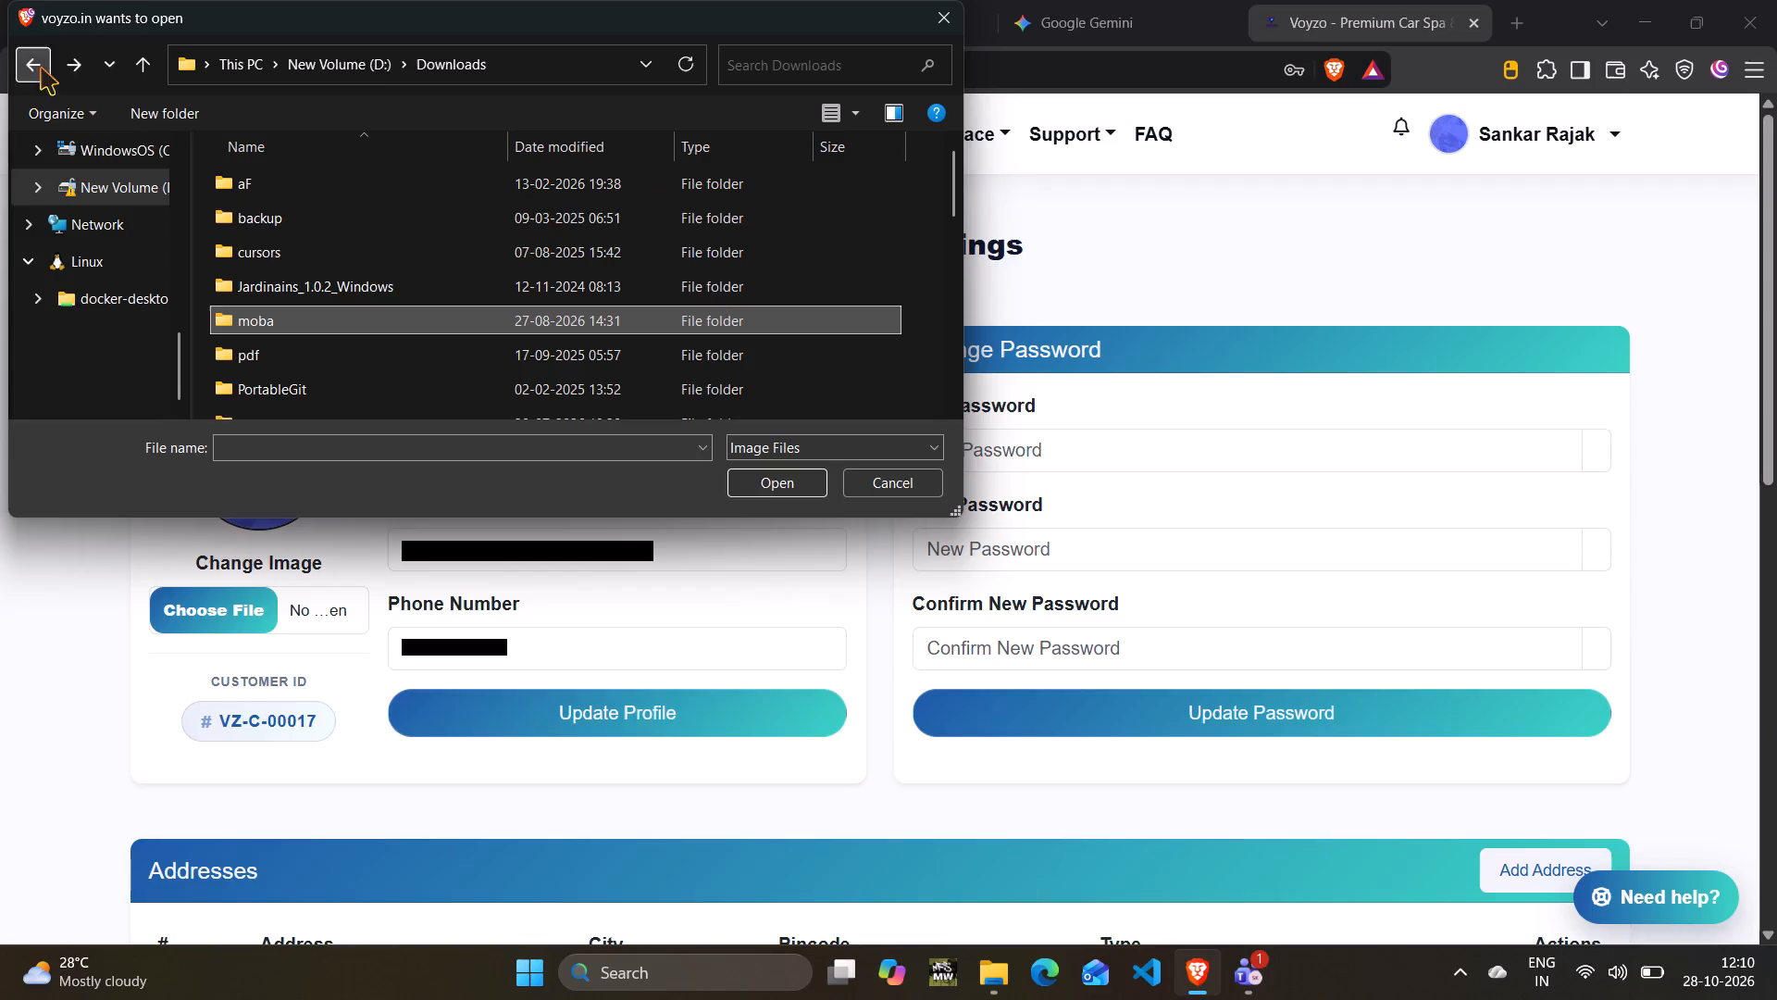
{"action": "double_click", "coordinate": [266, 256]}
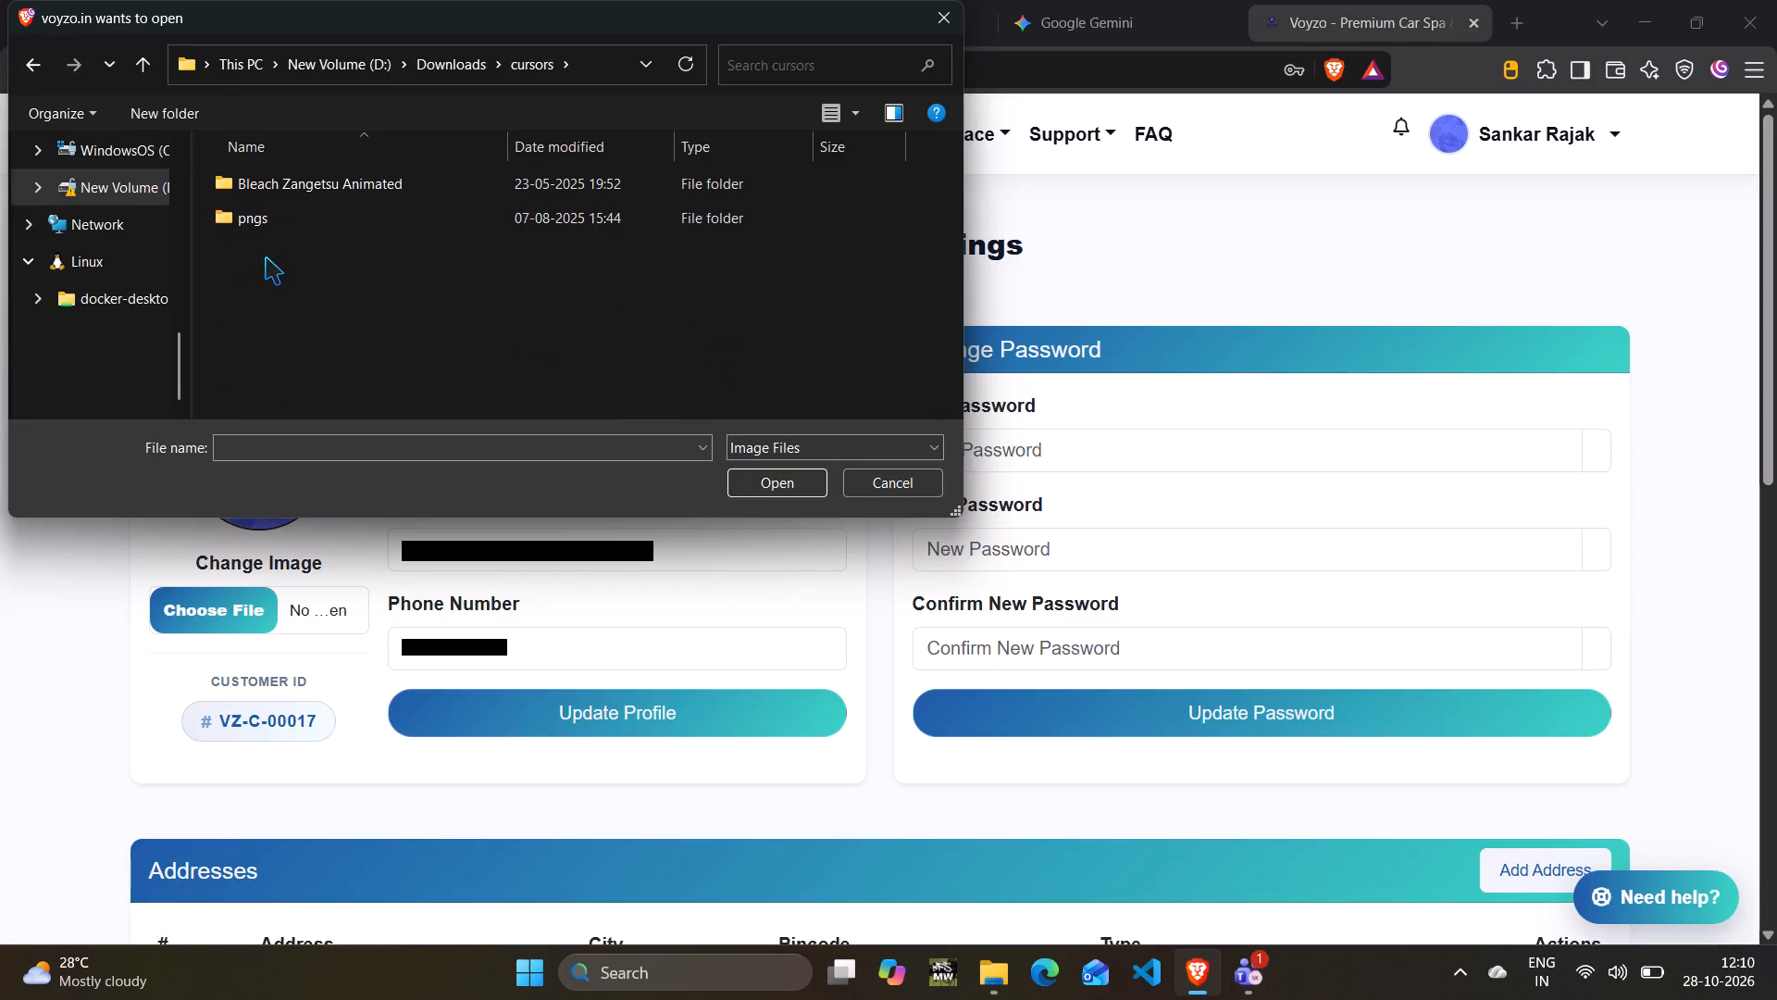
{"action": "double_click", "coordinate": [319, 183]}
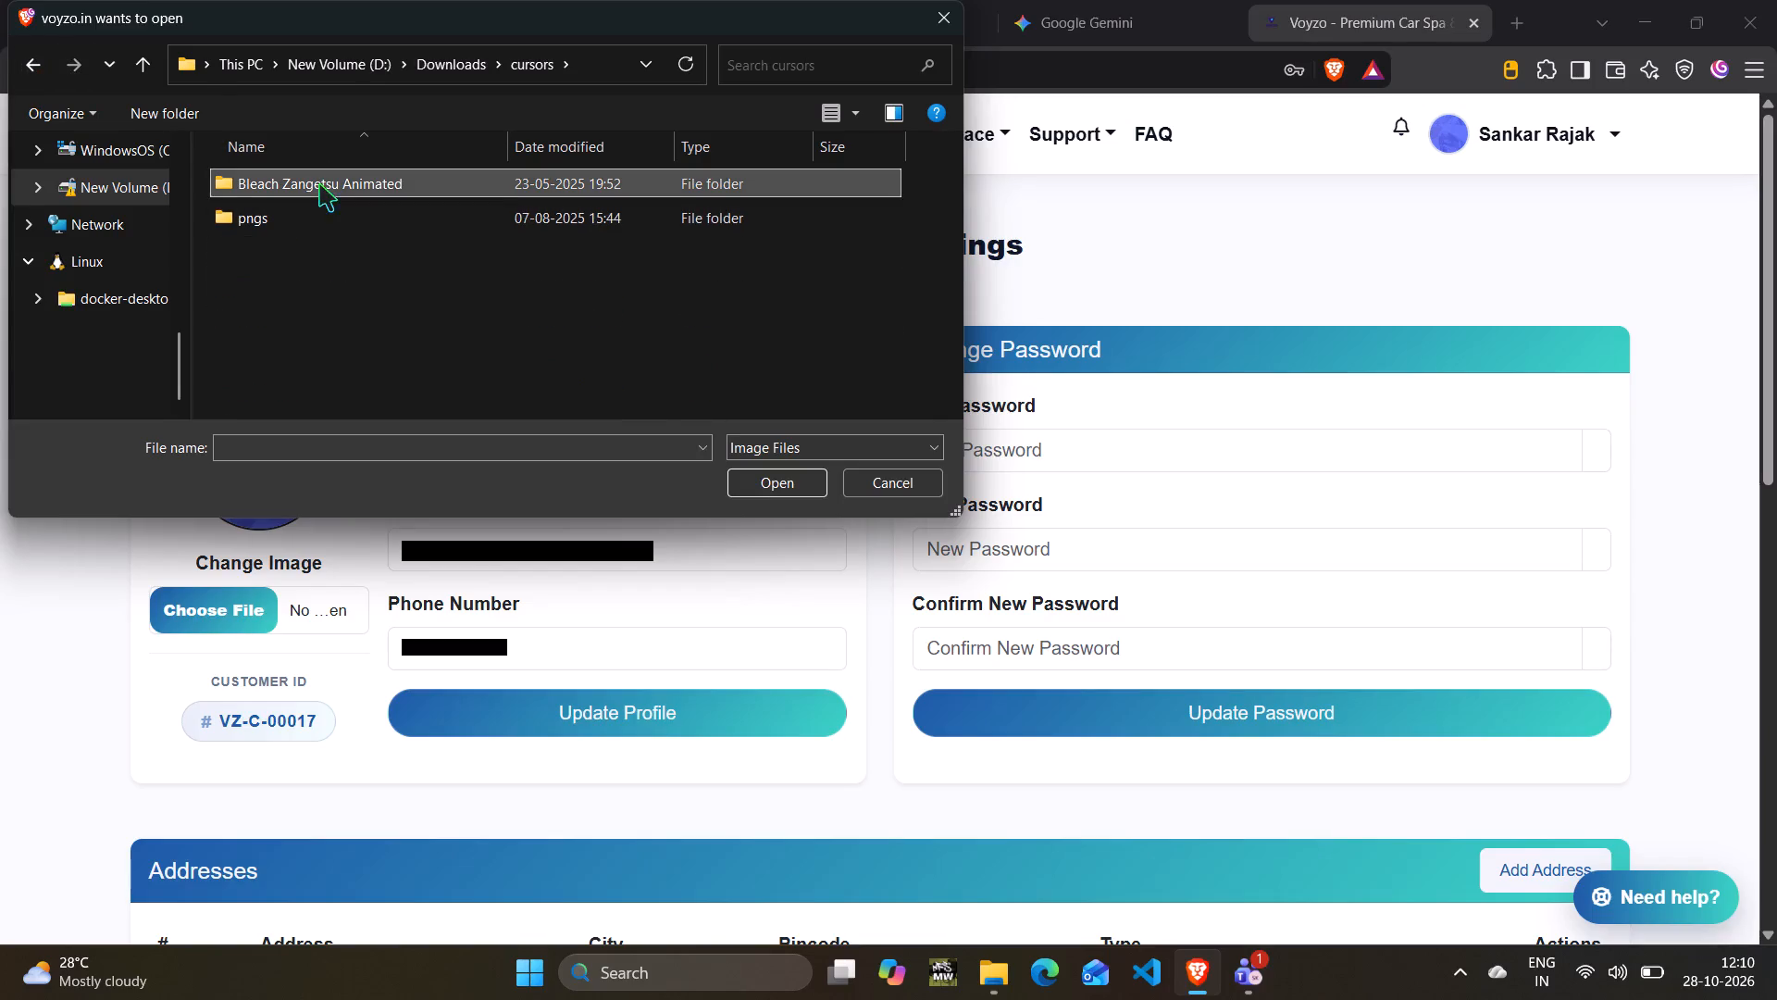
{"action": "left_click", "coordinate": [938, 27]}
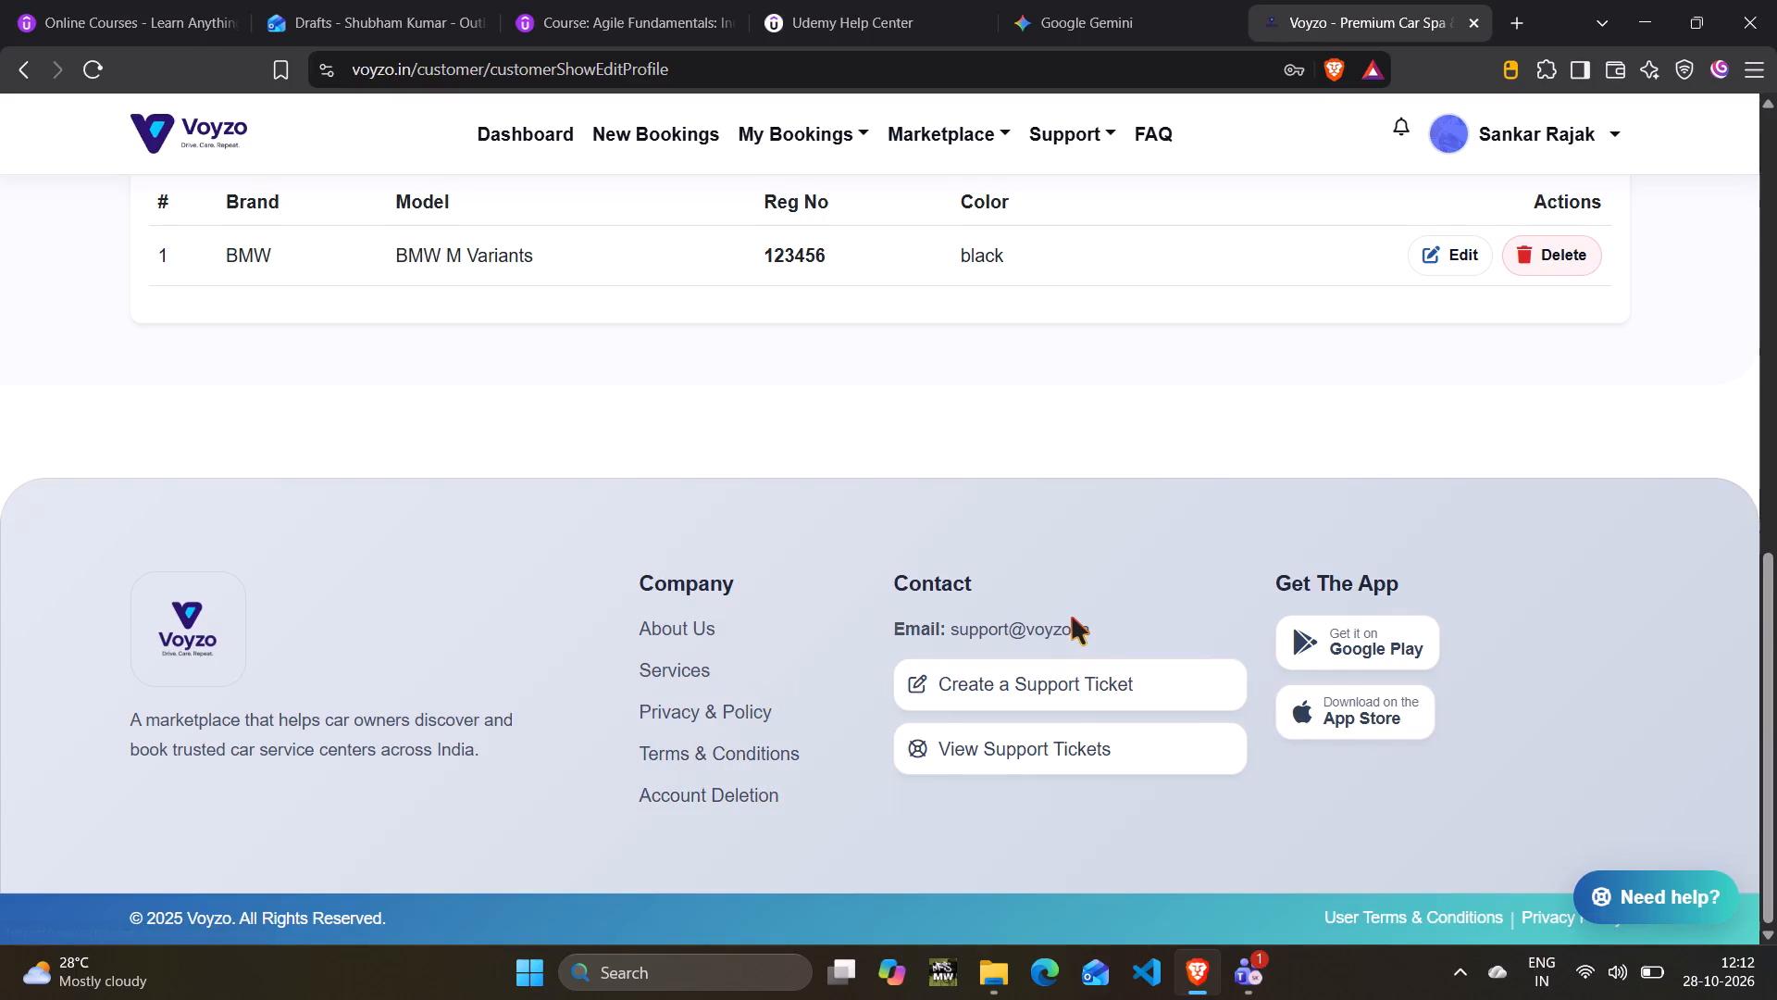
Open the Terms & Conditions page from the account options and review it through to the end.
{"action": "scroll", "coordinate": [1072, 617], "scroll_direction": "up", "scroll_amount": 13}
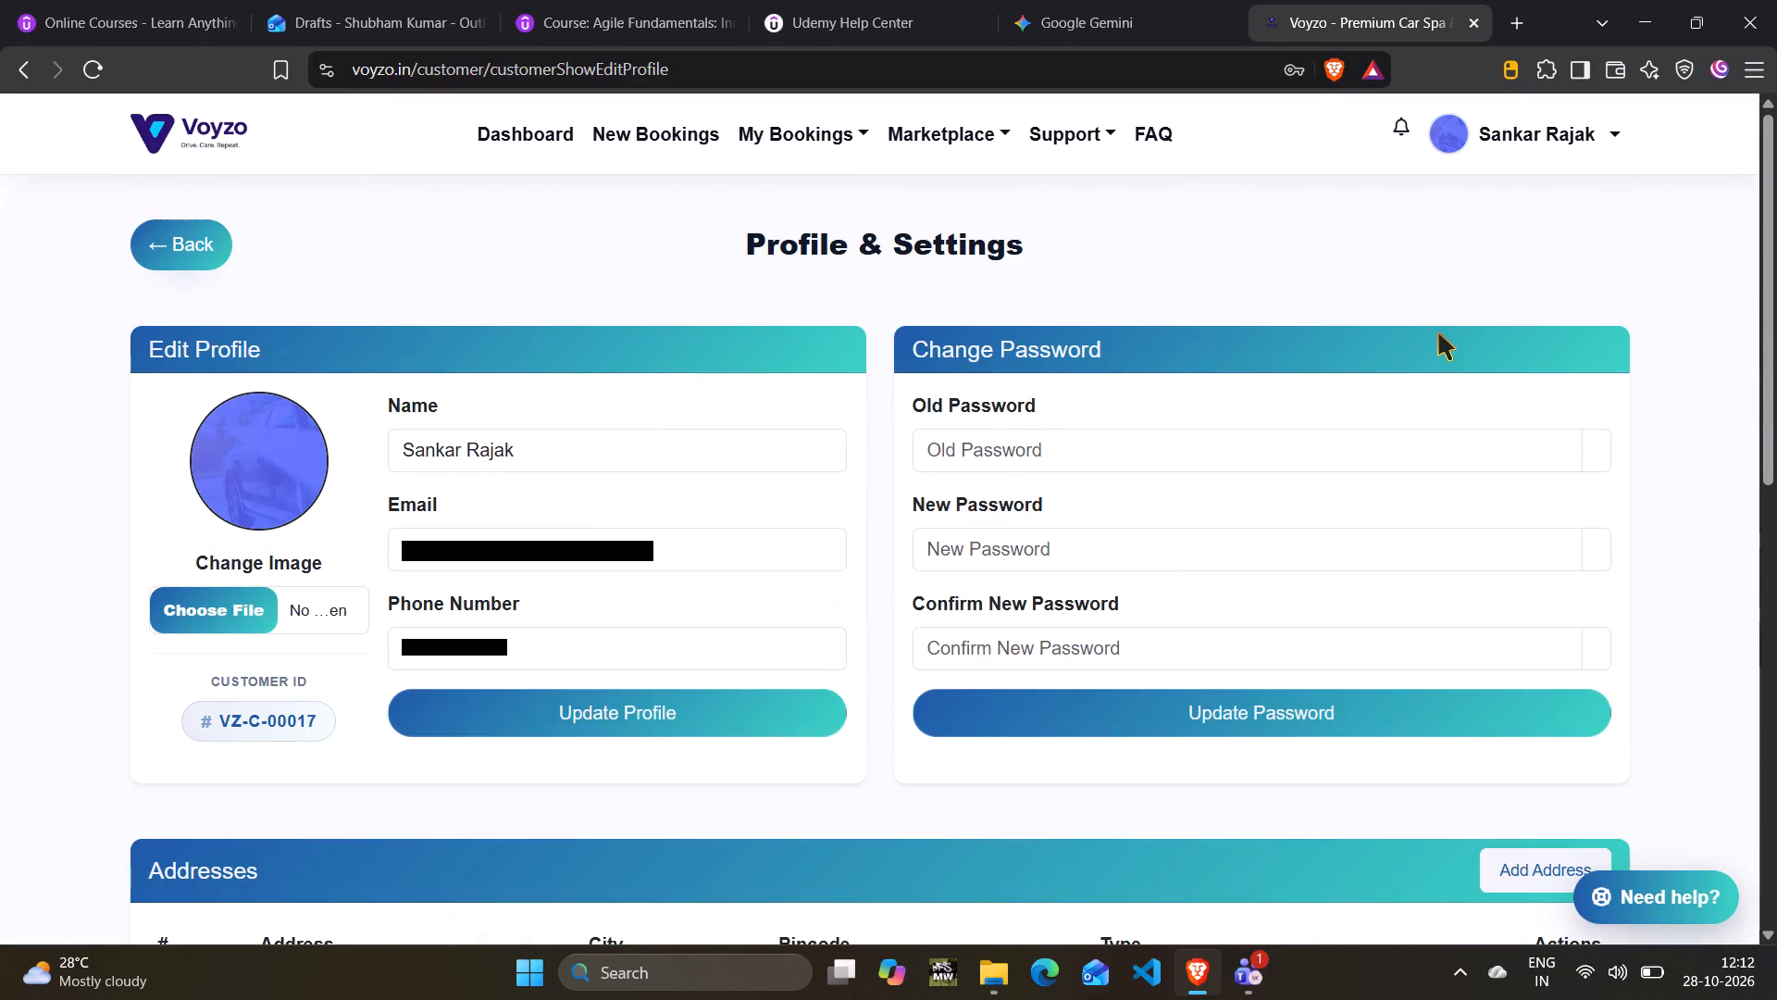
{"action": "scroll", "coordinate": [1438, 332], "scroll_direction": "up", "scroll_amount": 4}
{"action": "left_click", "coordinate": [1565, 135]}
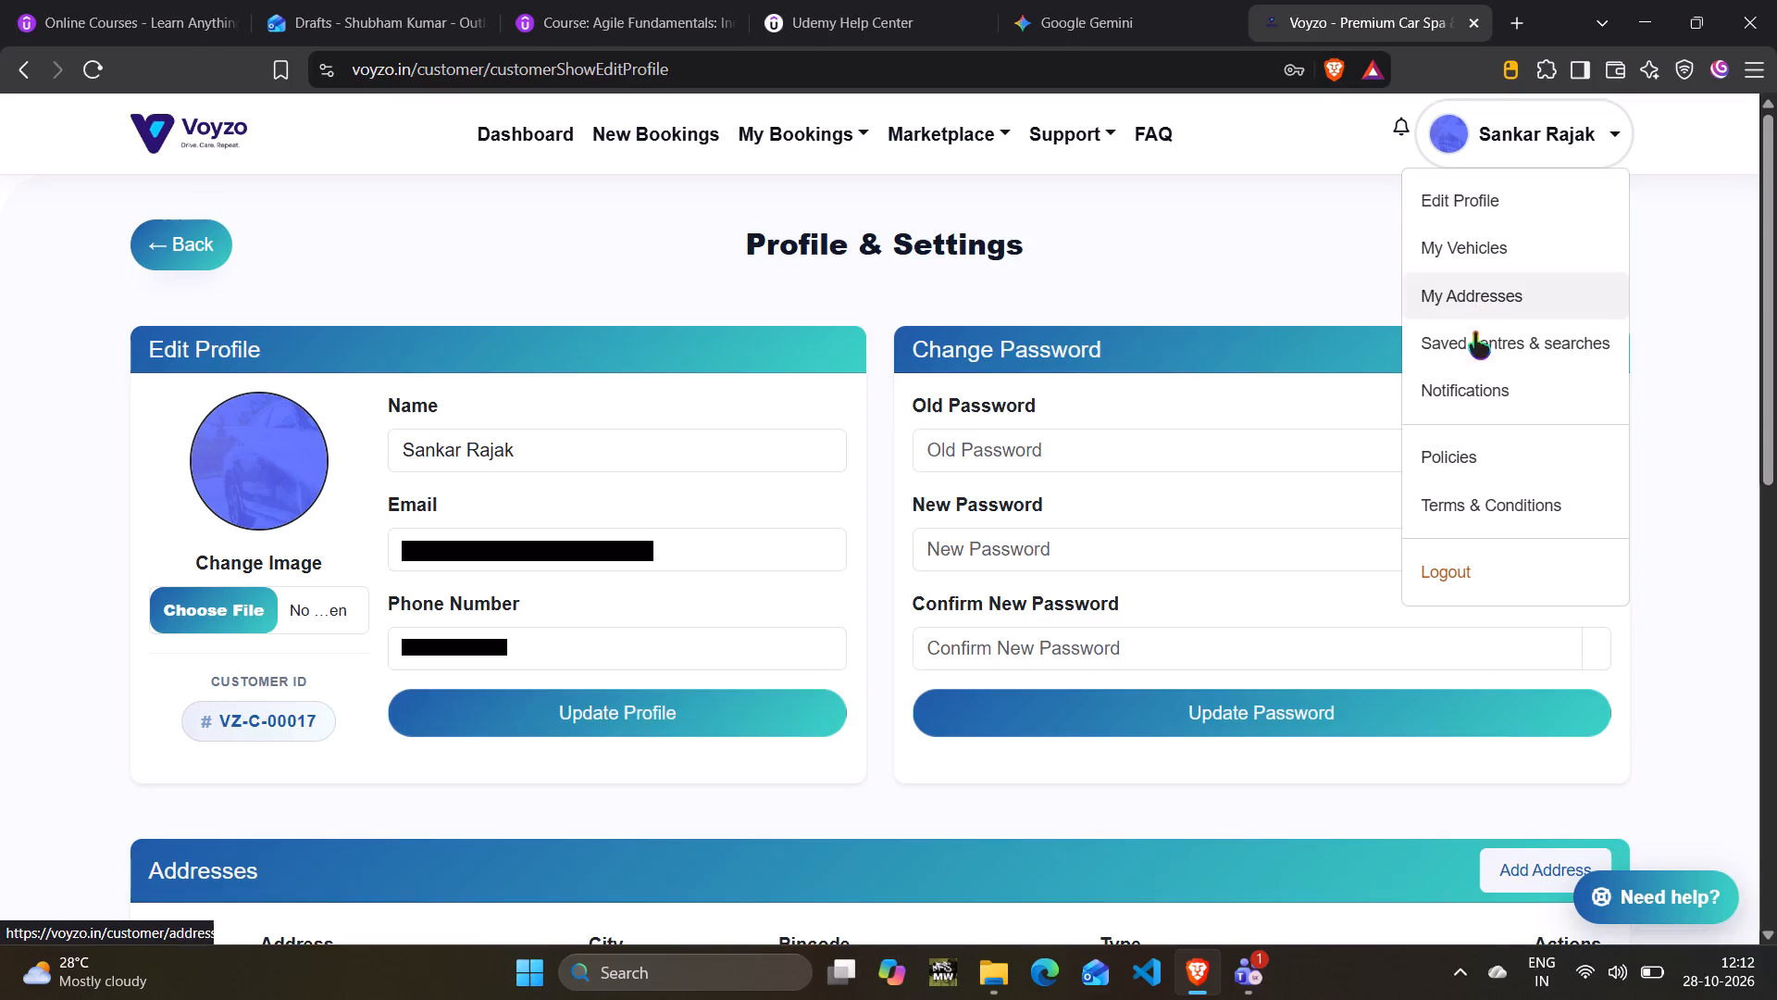
{"action": "left_click", "coordinate": [1449, 511]}
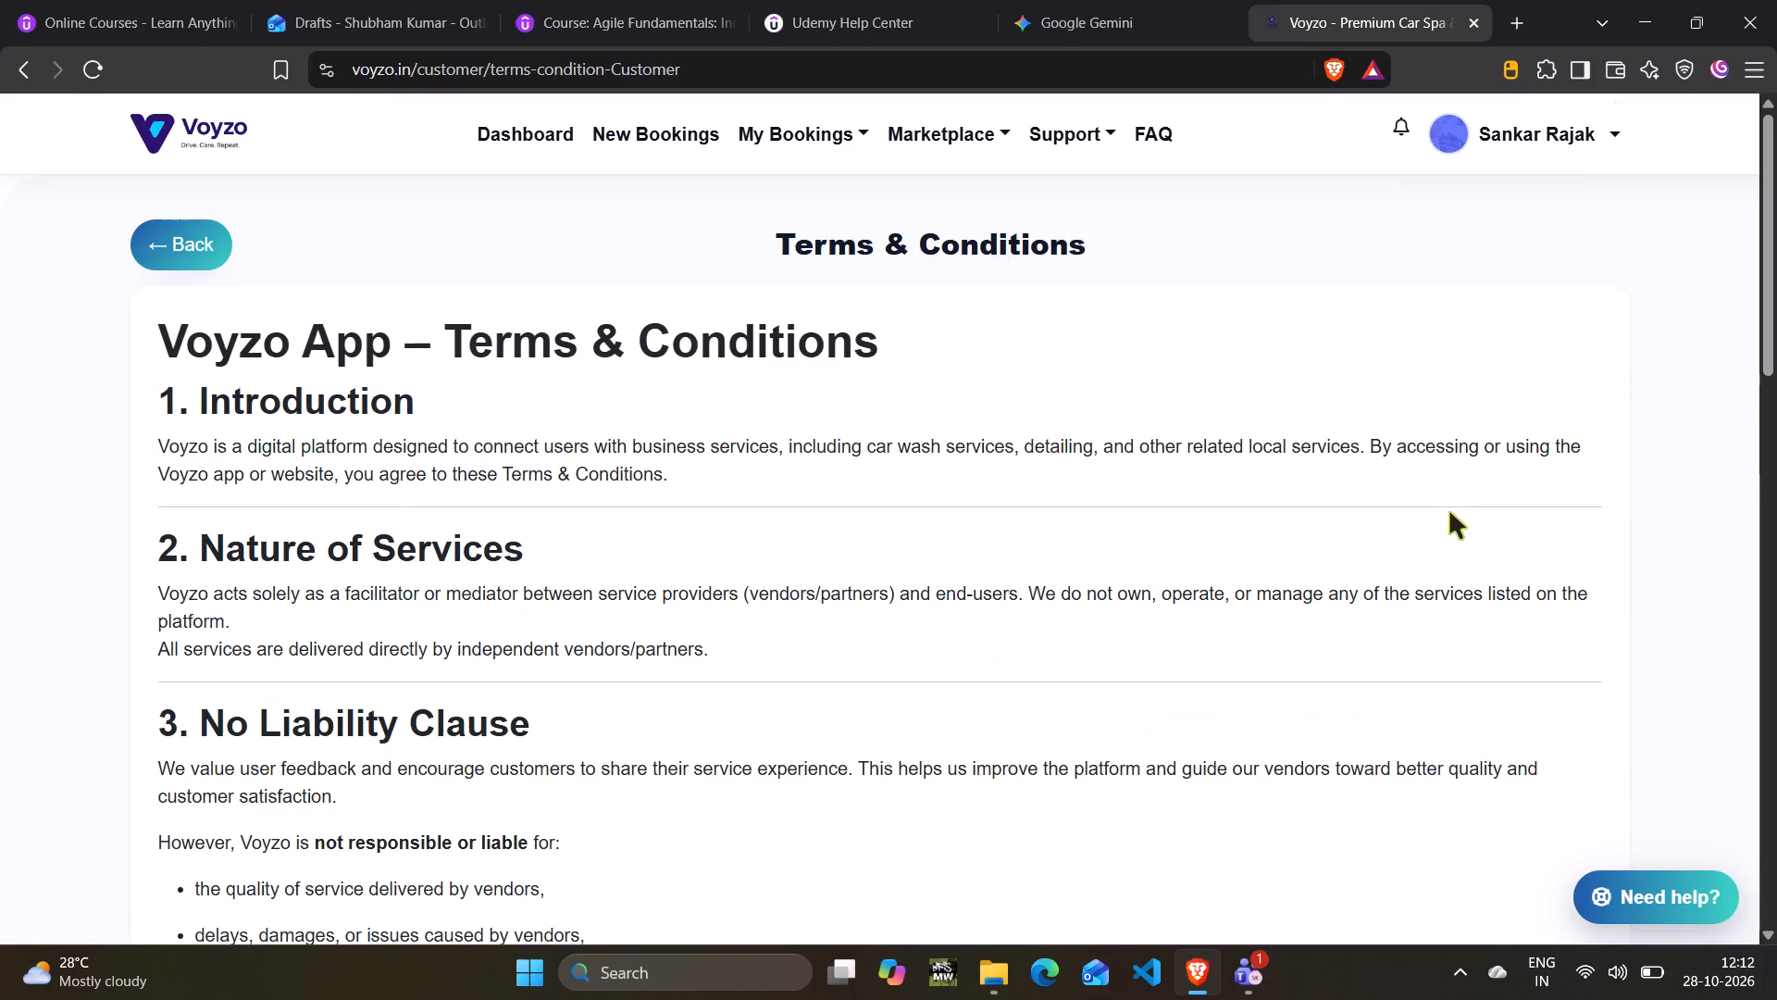
{"action": "scroll", "coordinate": [1449, 511], "scroll_direction": "down", "scroll_amount": 10}
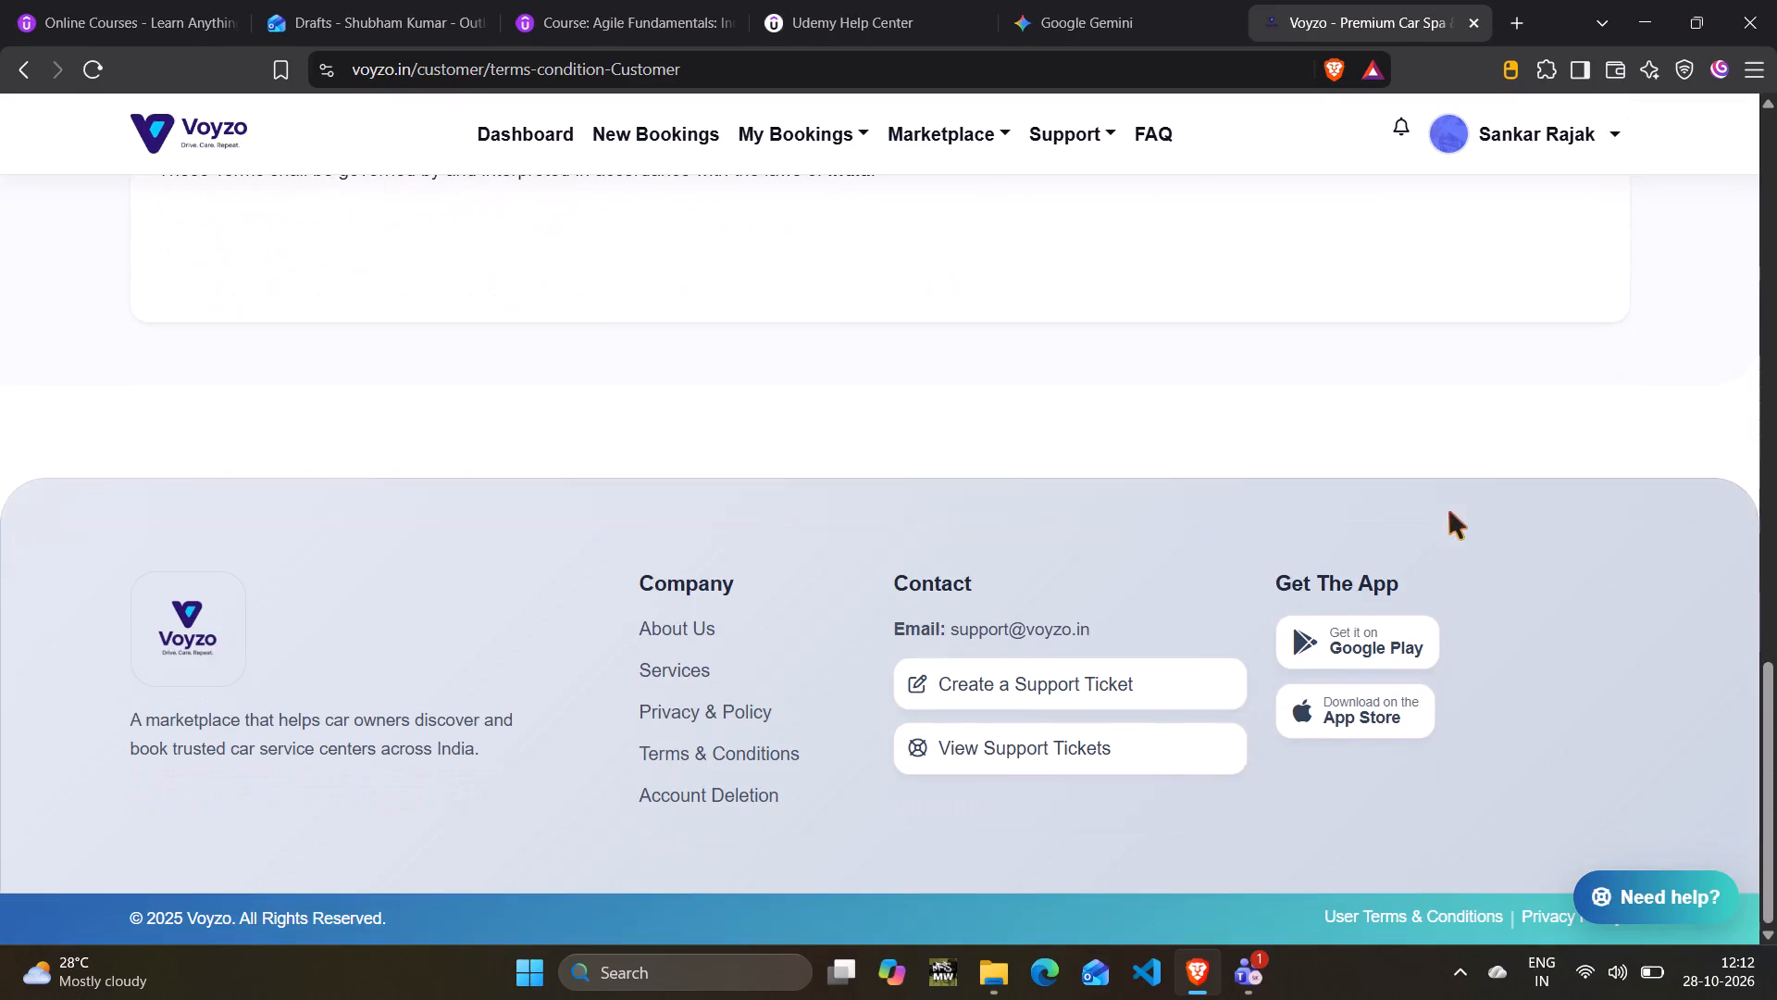
{"action": "scroll", "coordinate": [1449, 511], "scroll_direction": "up", "scroll_amount": 16}
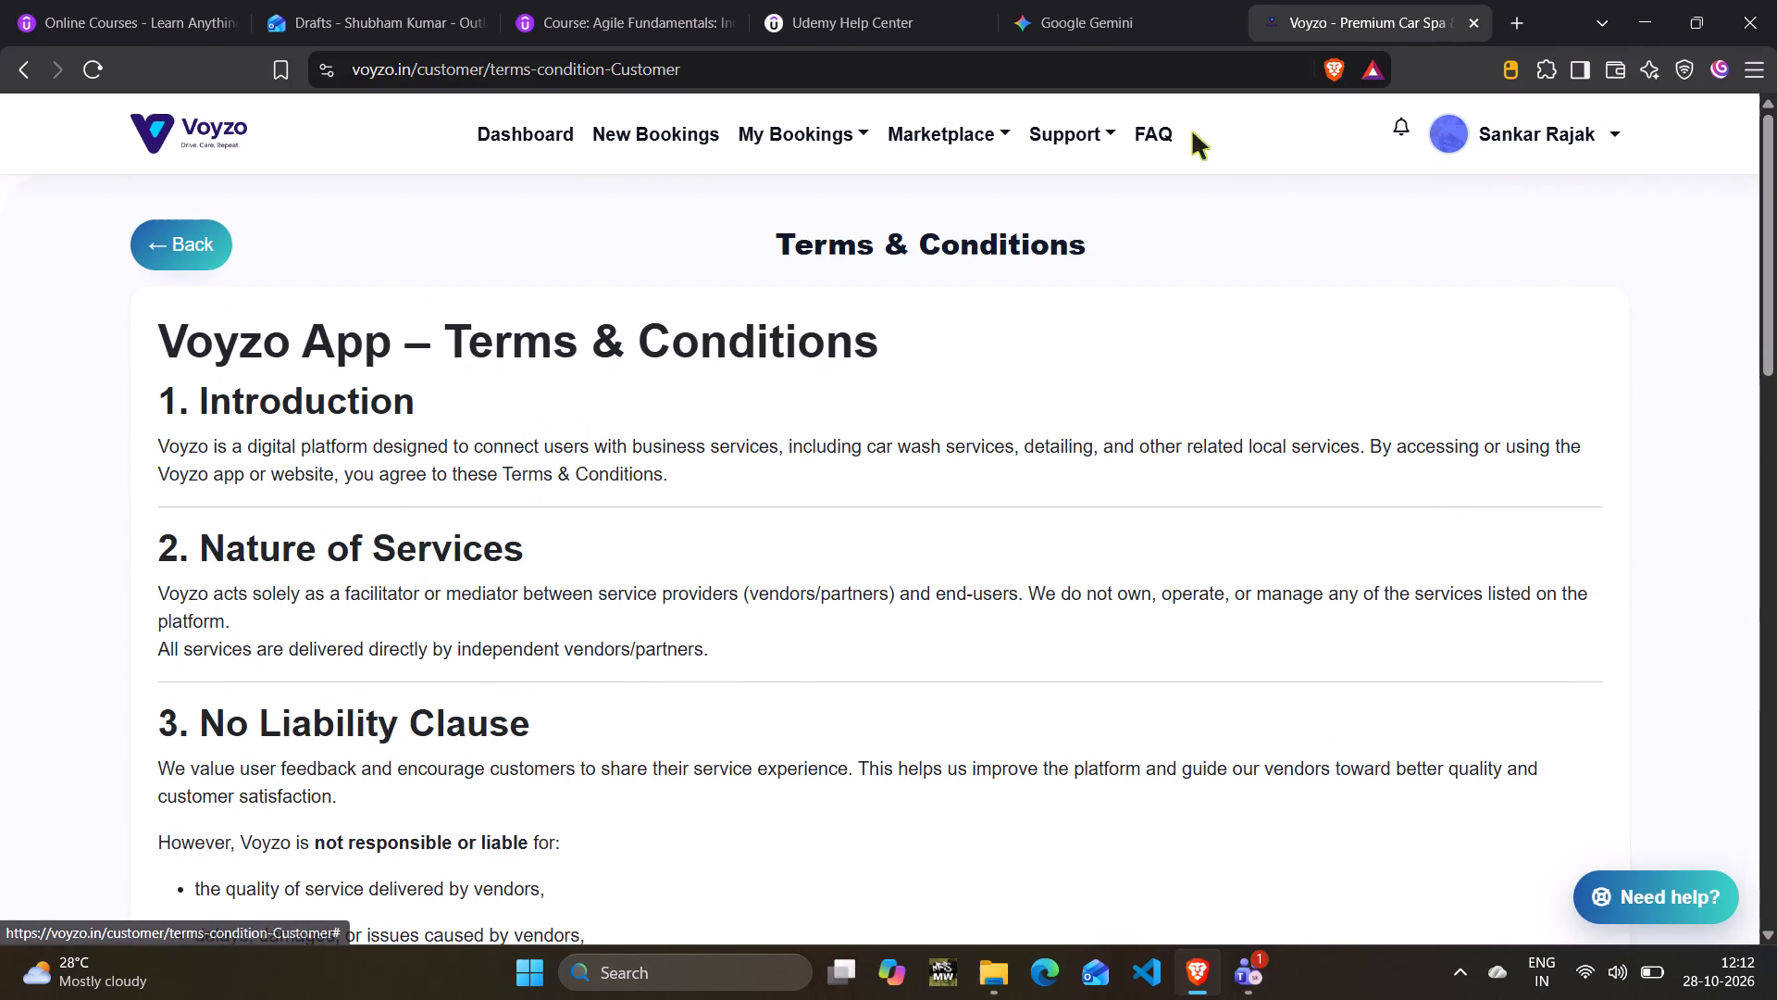
Open the FAQ page and expand the answers on booking for someone else, vendor quality issues and product returns.
{"action": "left_click", "coordinate": [1150, 135]}
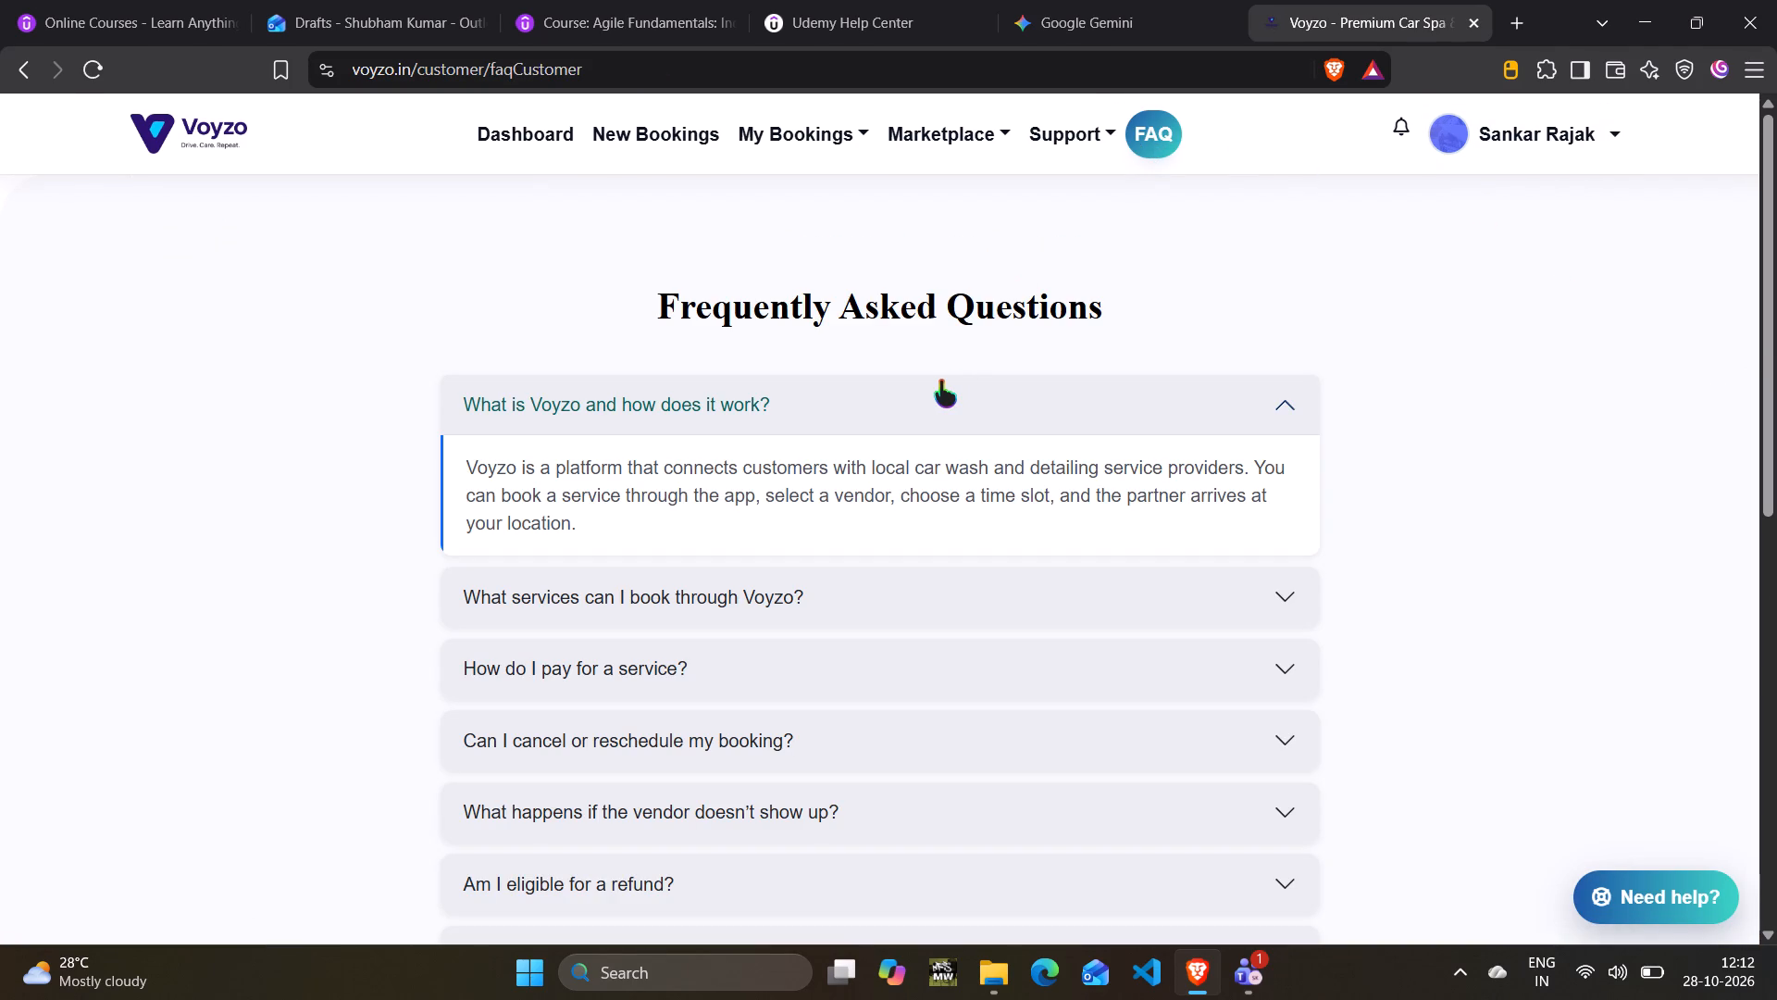
{"action": "left_click", "coordinate": [941, 380]}
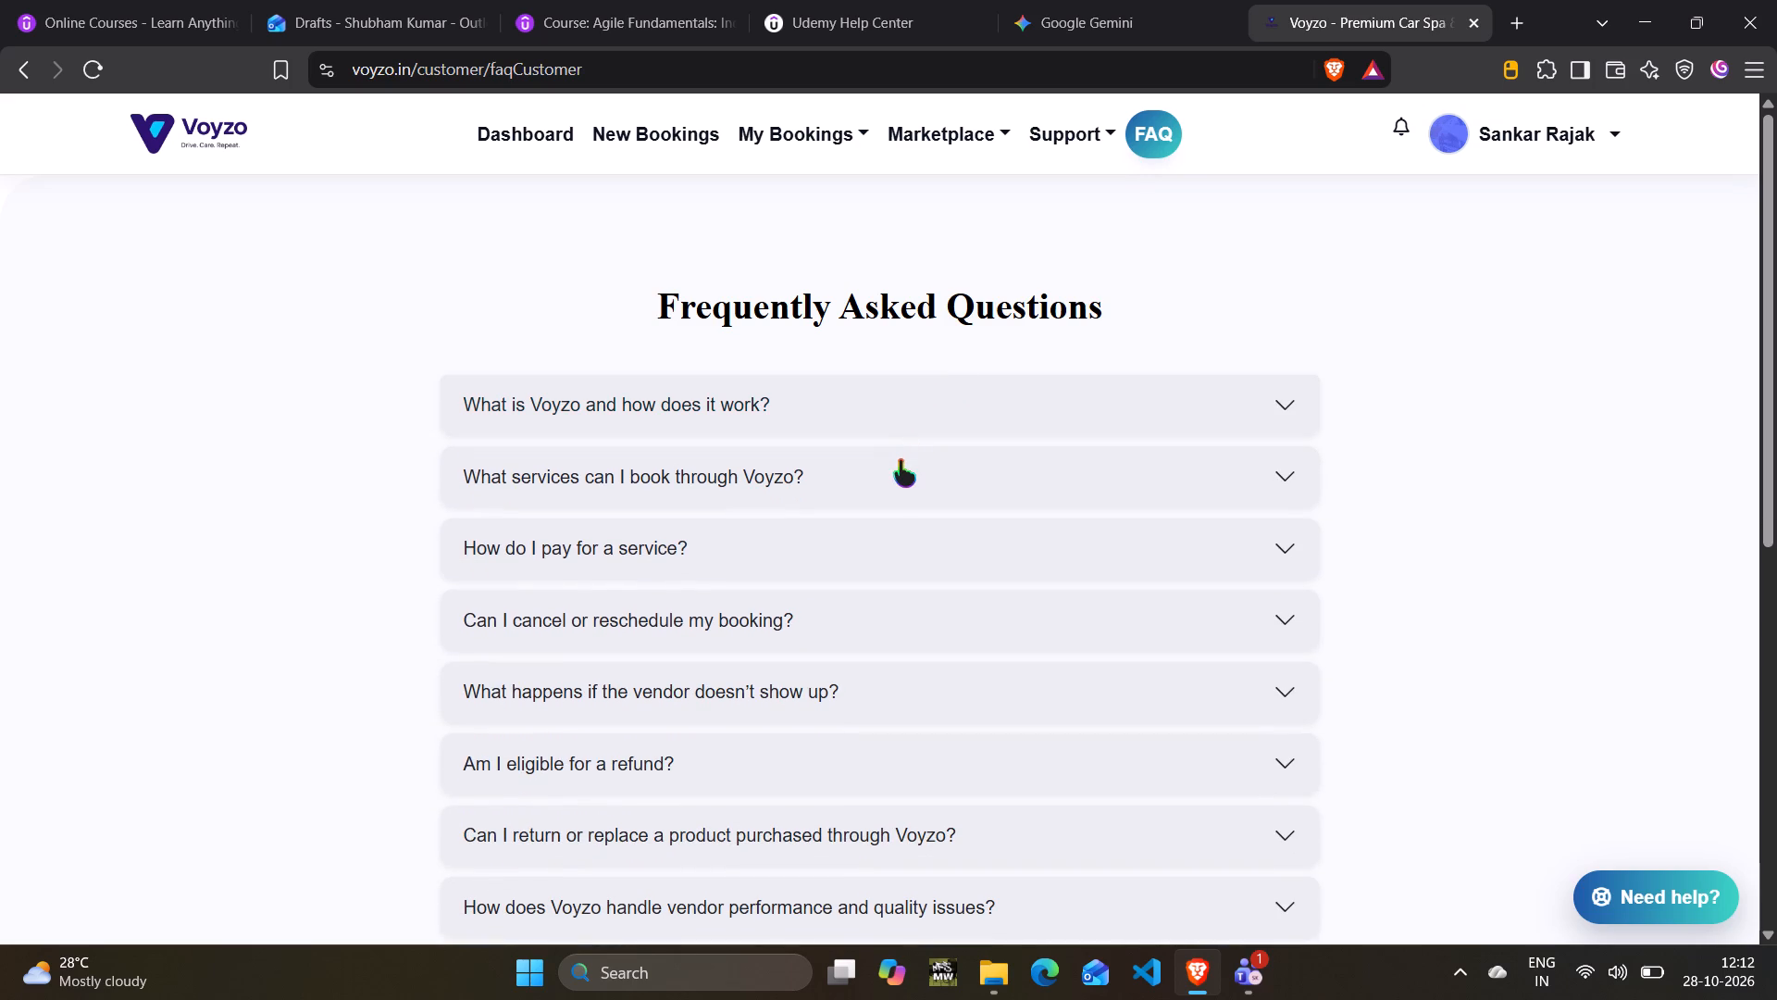
{"action": "left_click", "coordinate": [901, 459]}
{"action": "scroll", "coordinate": [901, 459], "scroll_direction": "down", "scroll_amount": 6}
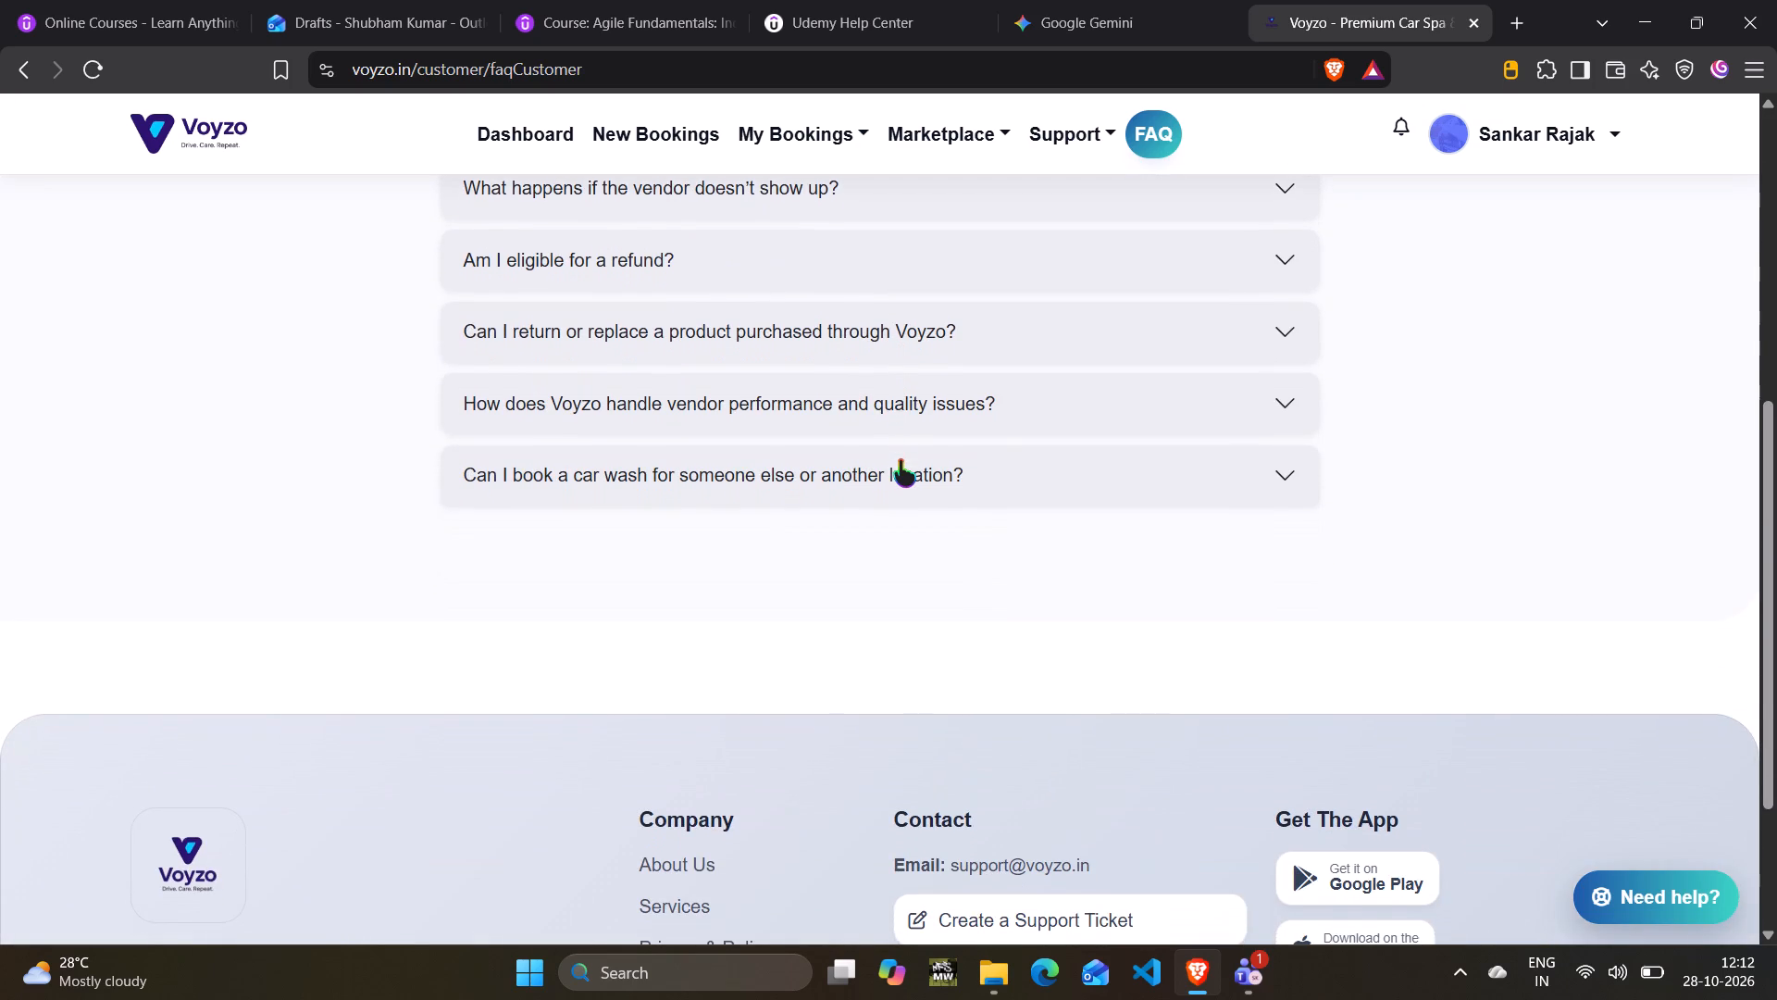
{"action": "left_click", "coordinate": [901, 460]}
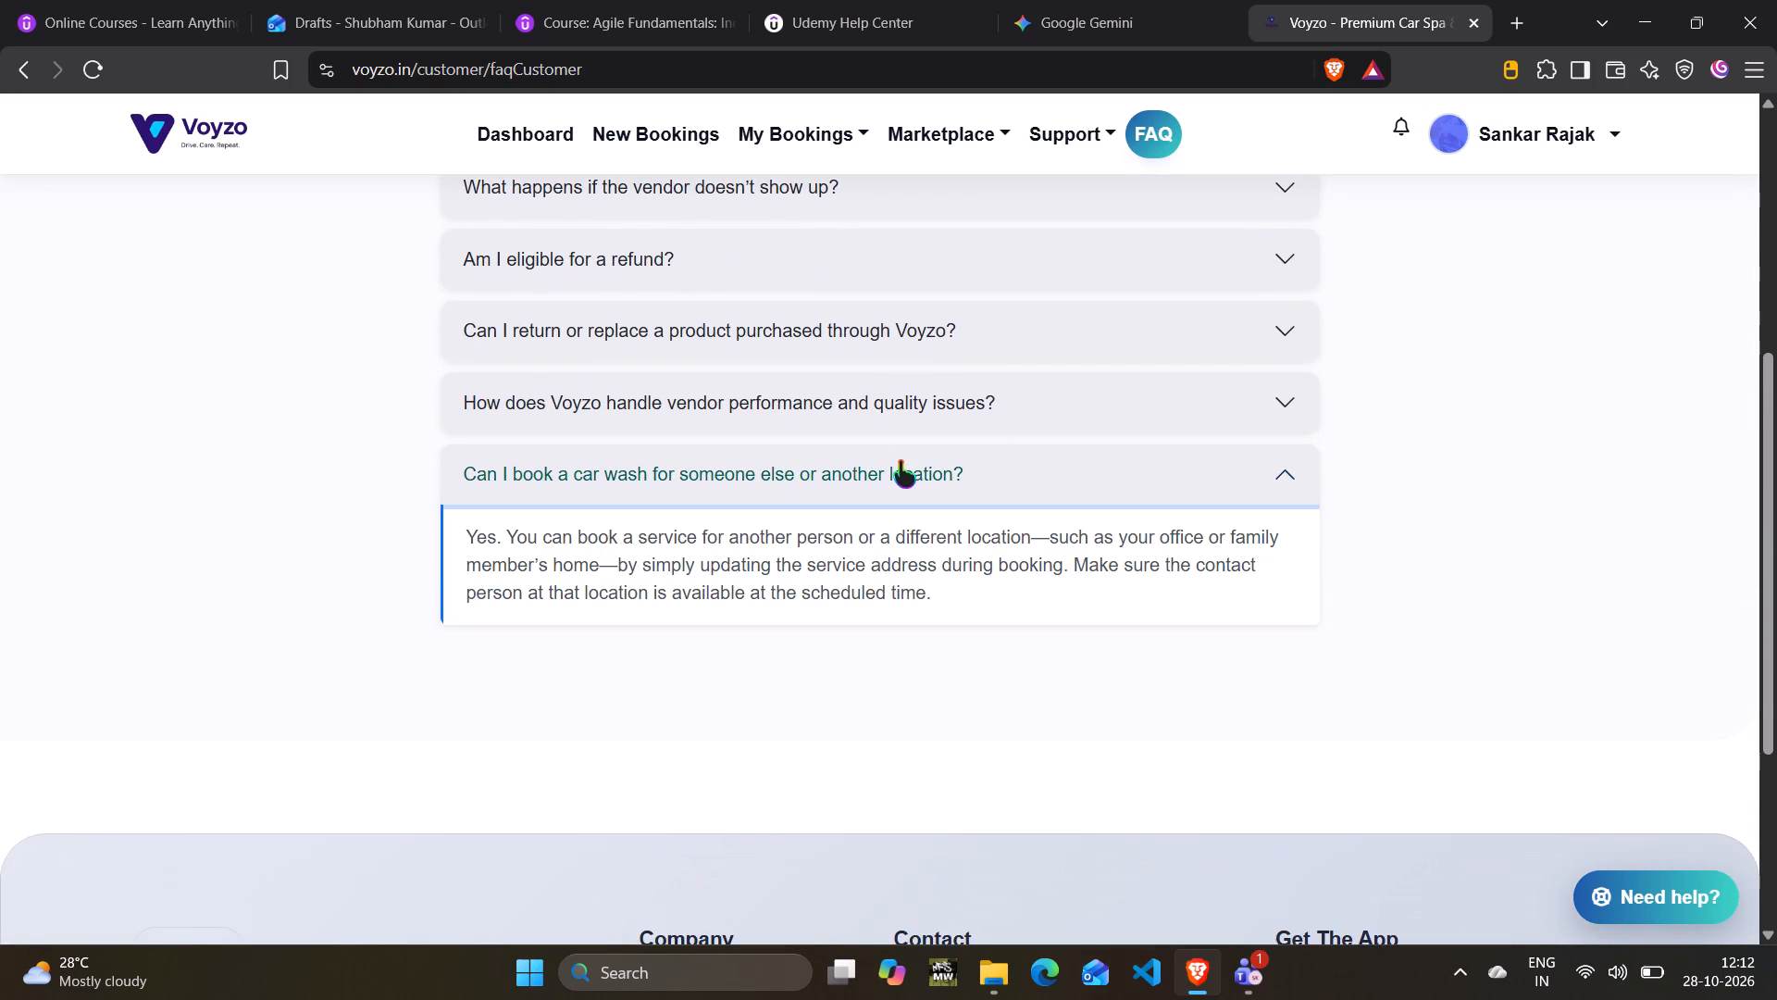
{"action": "left_click", "coordinate": [937, 391]}
{"action": "left_click", "coordinate": [928, 356]}
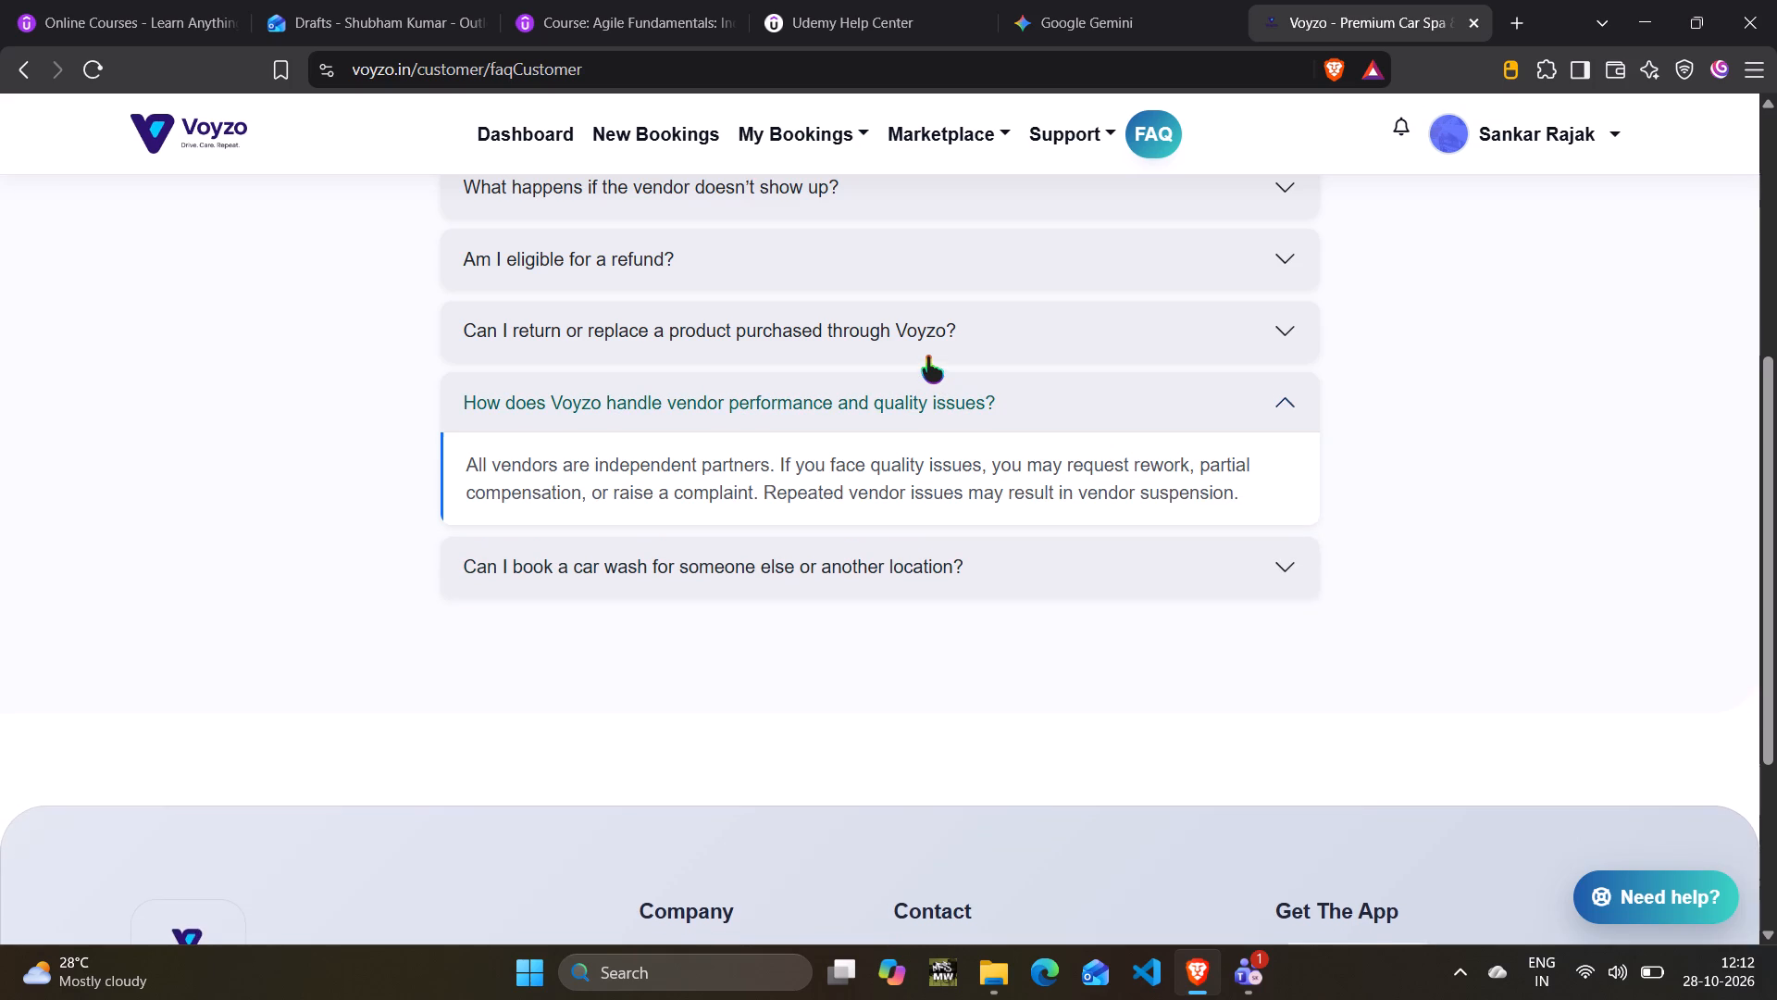
Expand the remaining FAQ answers one by one, from refund eligibility up to what Voyzo is and how it works.
{"action": "scroll", "coordinate": [928, 356], "scroll_direction": "up", "scroll_amount": 1}
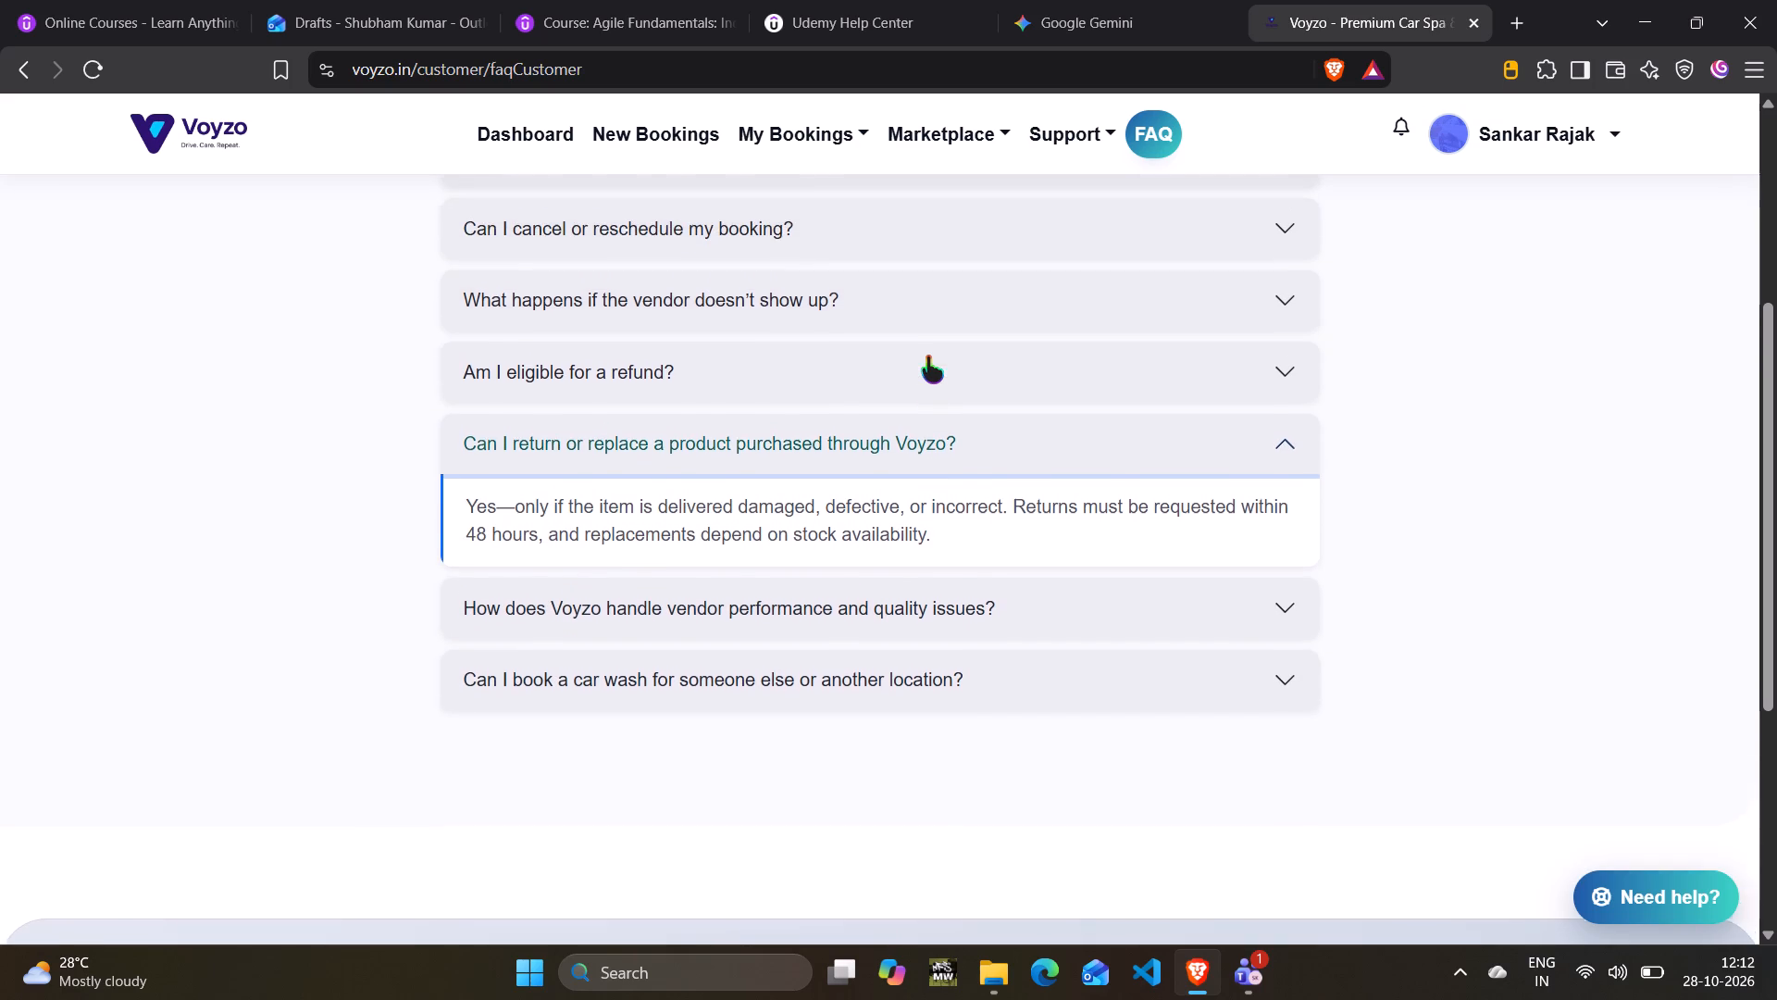
{"action": "scroll", "coordinate": [928, 356], "scroll_direction": "up", "scroll_amount": 2}
{"action": "scroll", "coordinate": [928, 356], "scroll_direction": "down", "scroll_amount": 1}
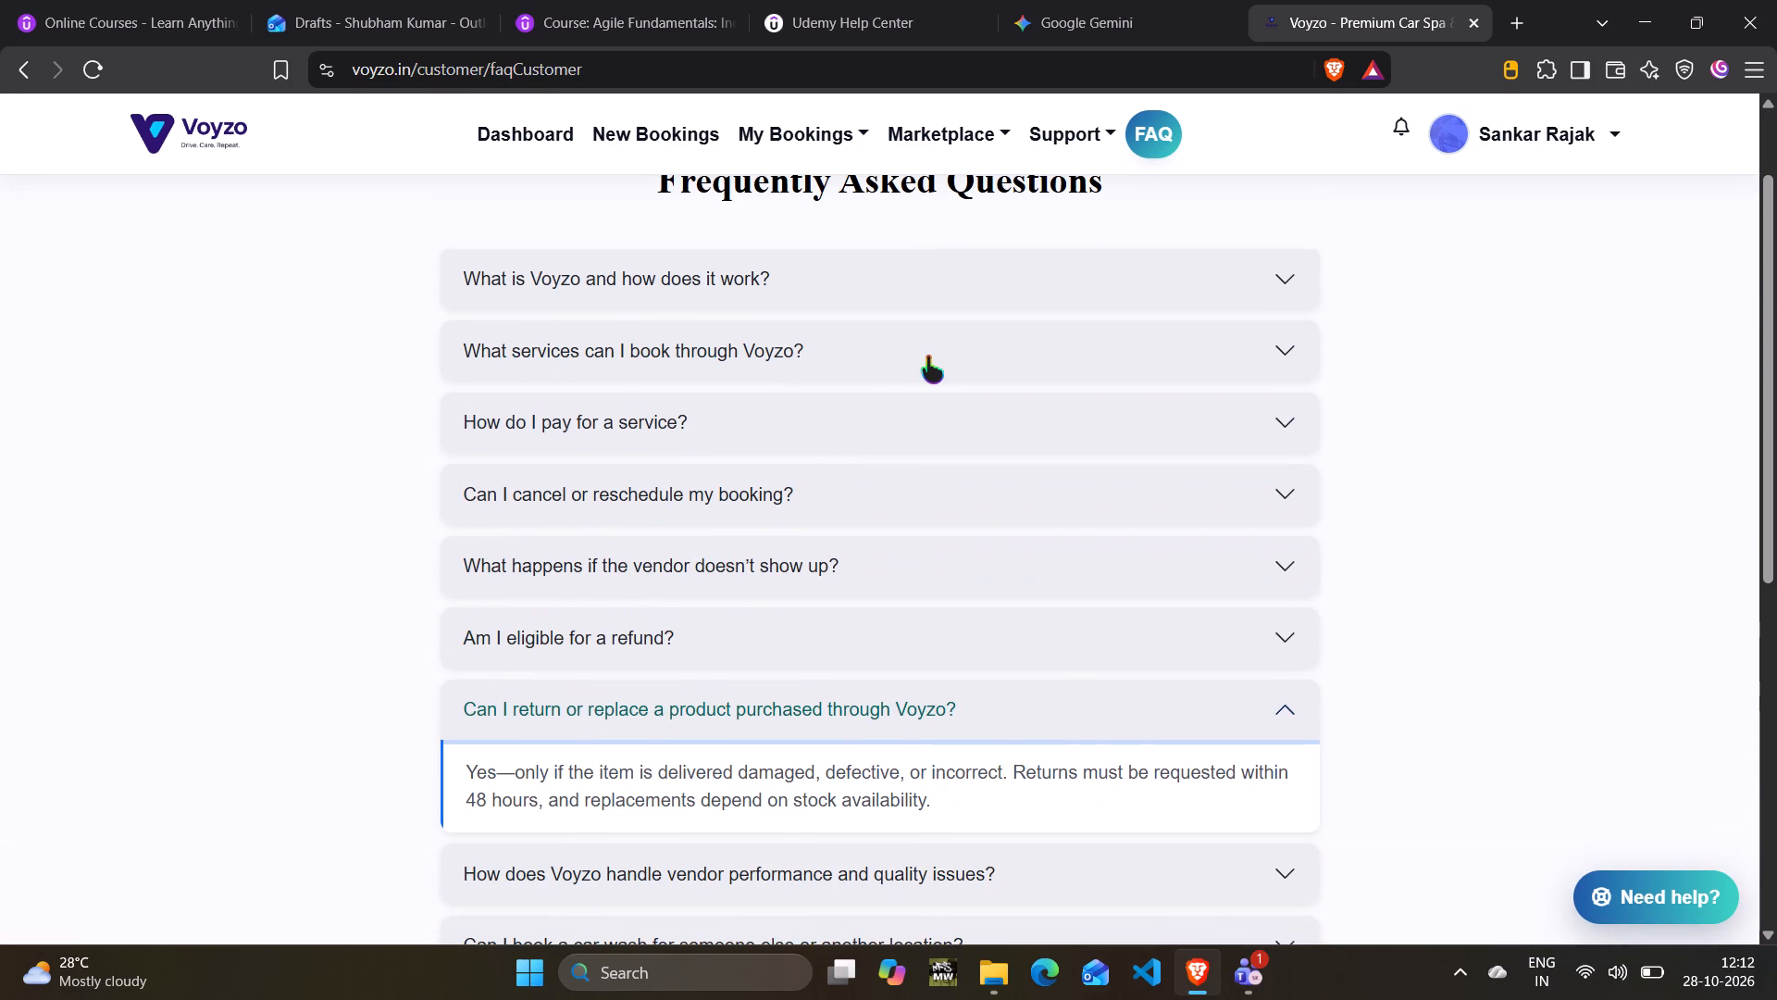
{"action": "left_click", "coordinate": [772, 634]}
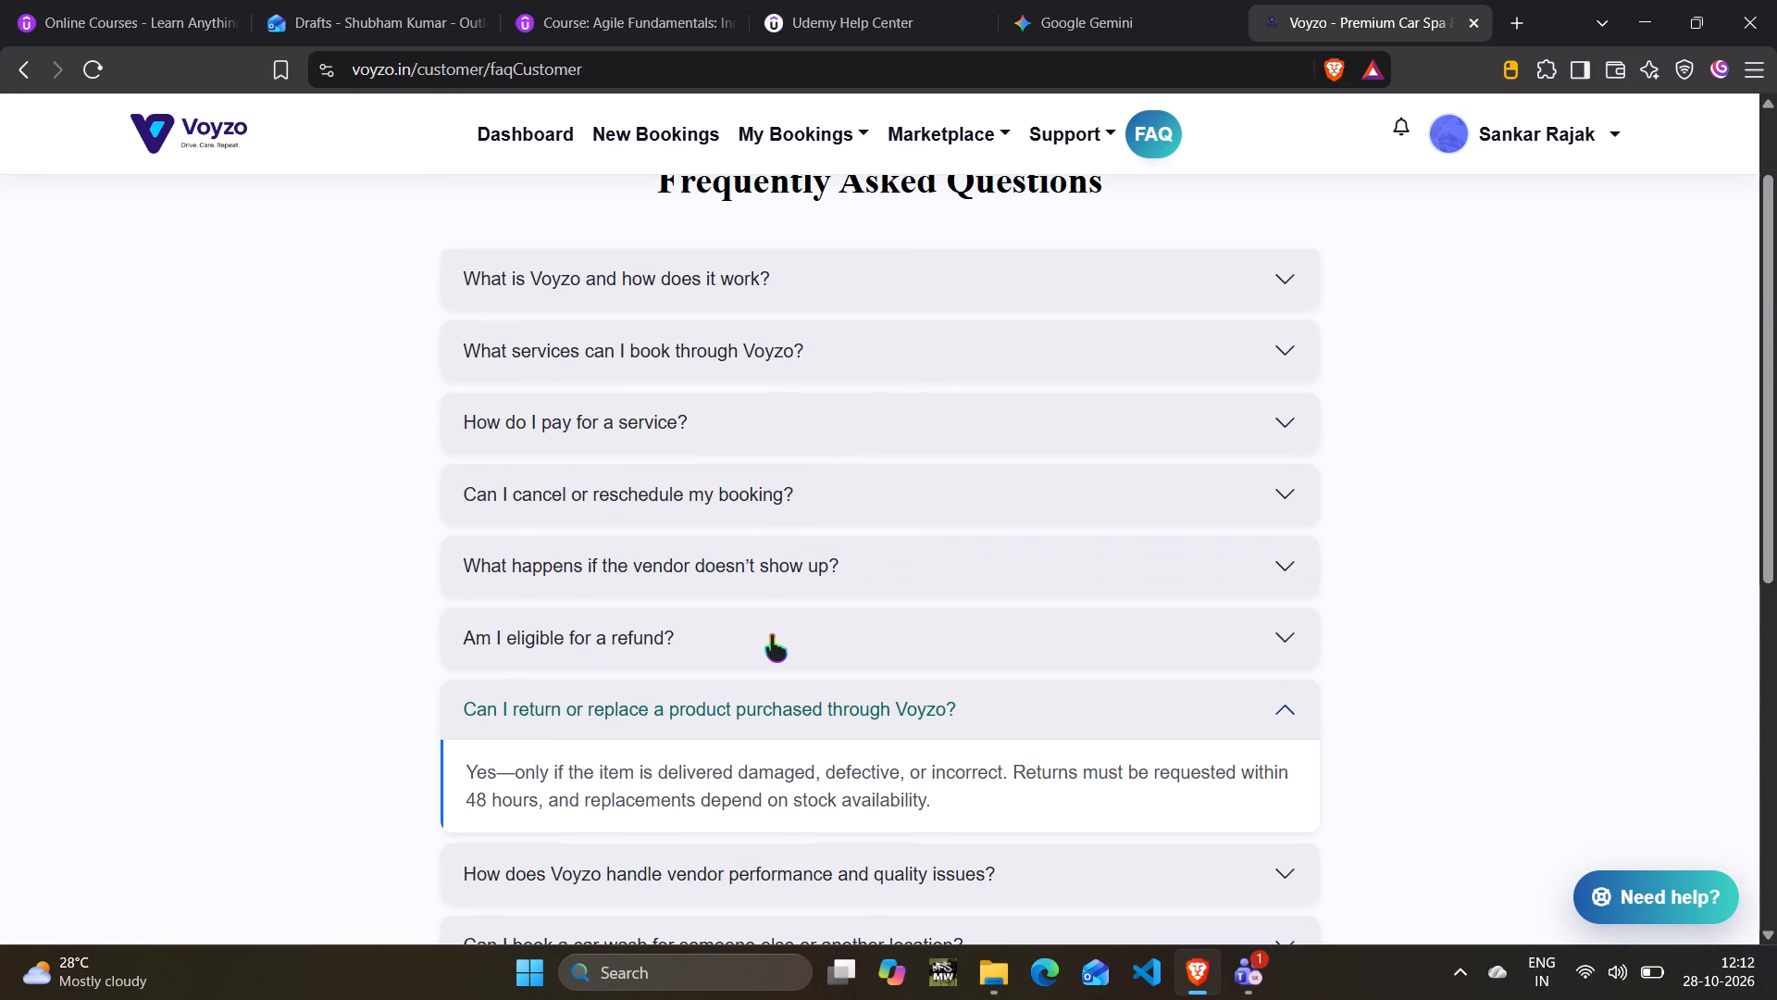
{"action": "left_click", "coordinate": [851, 540]}
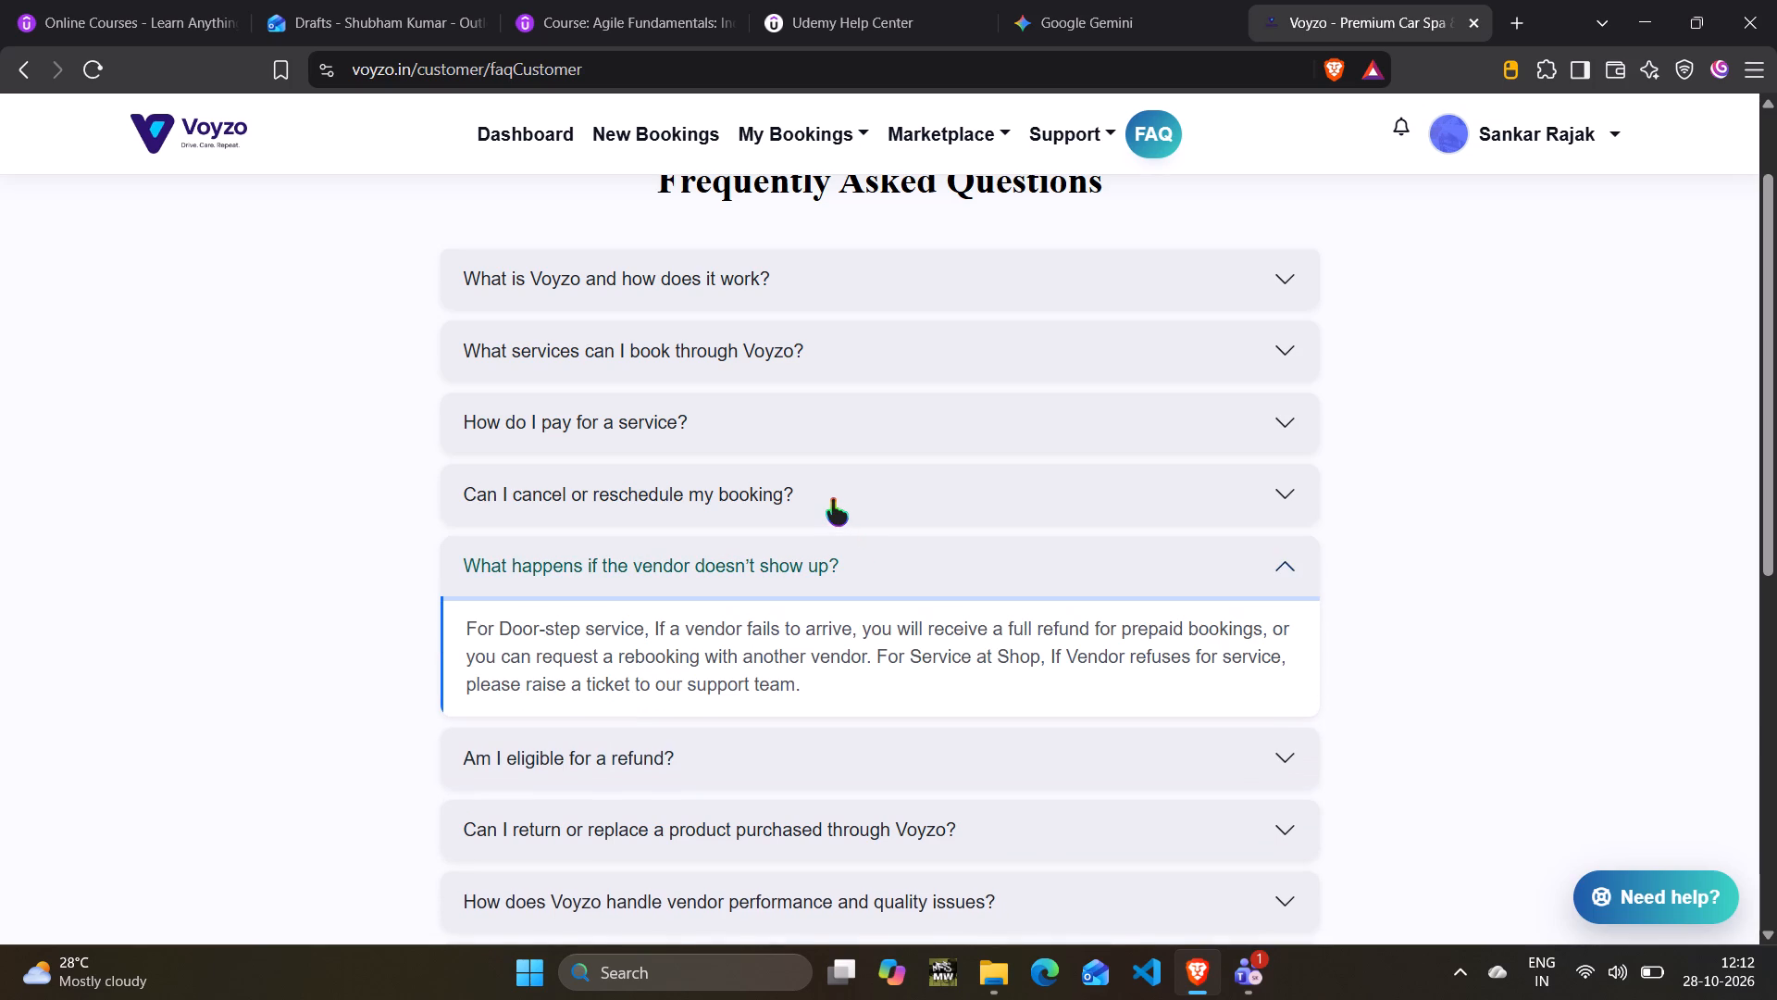
{"action": "left_click", "coordinate": [833, 498]}
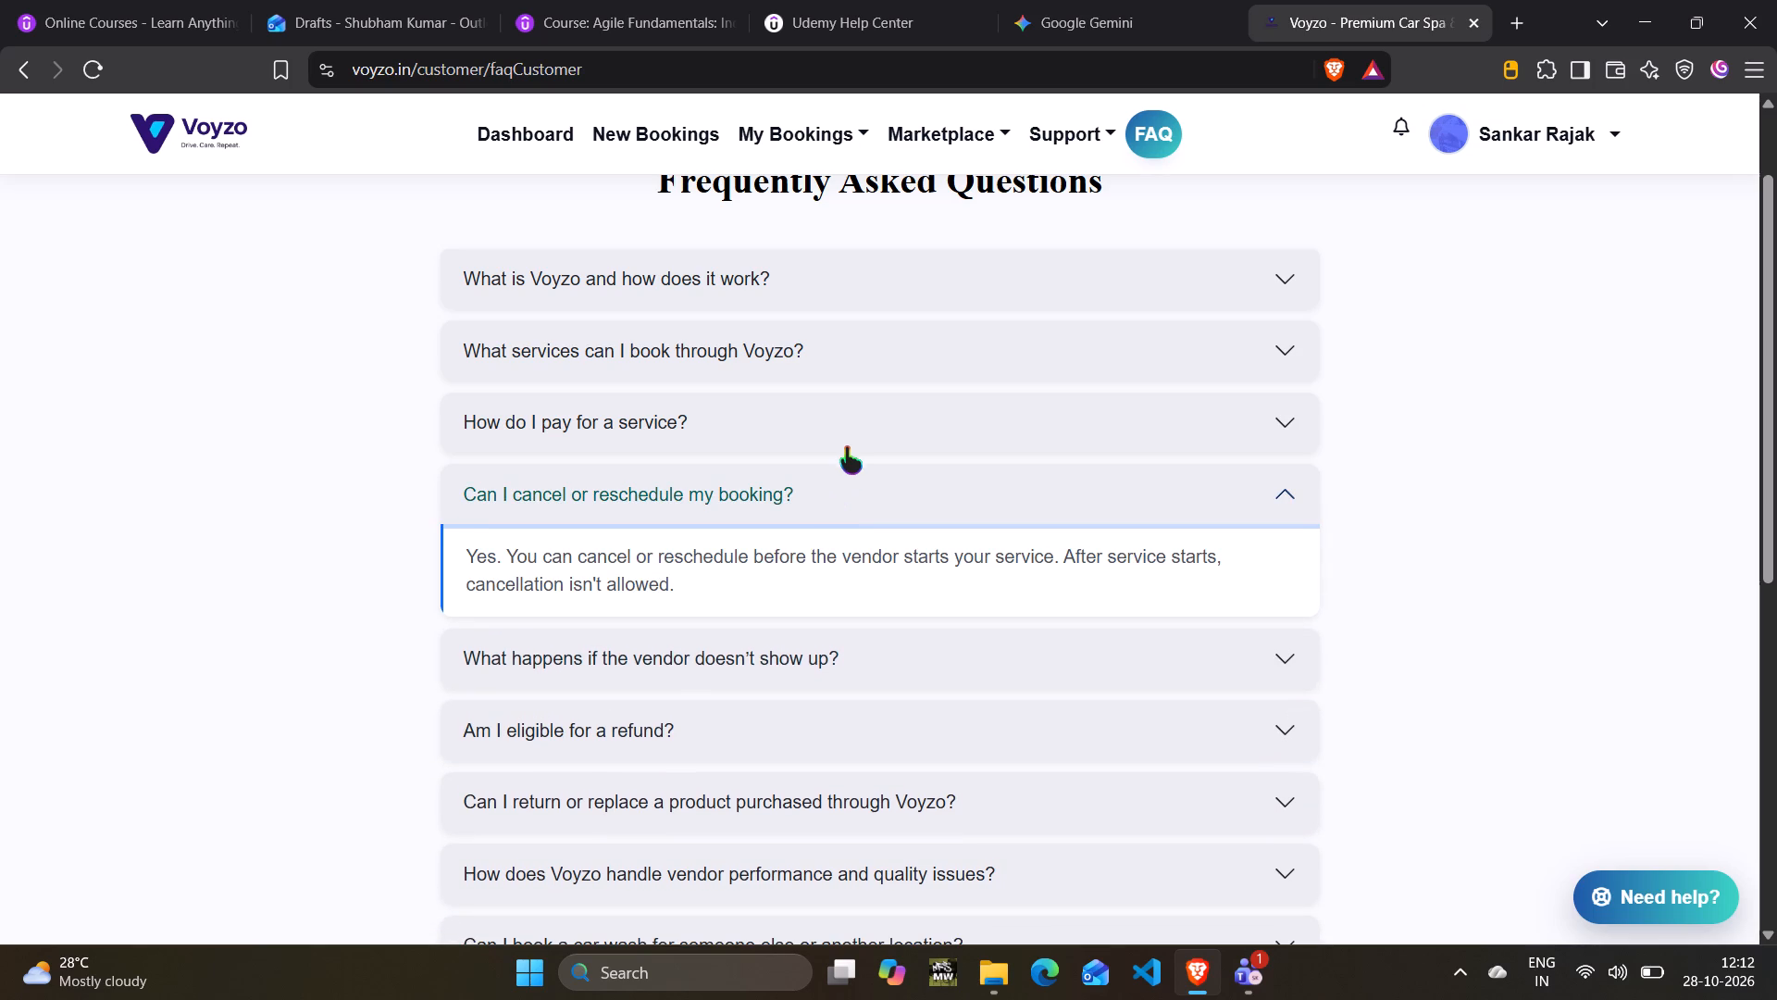
{"action": "left_click", "coordinate": [841, 431]}
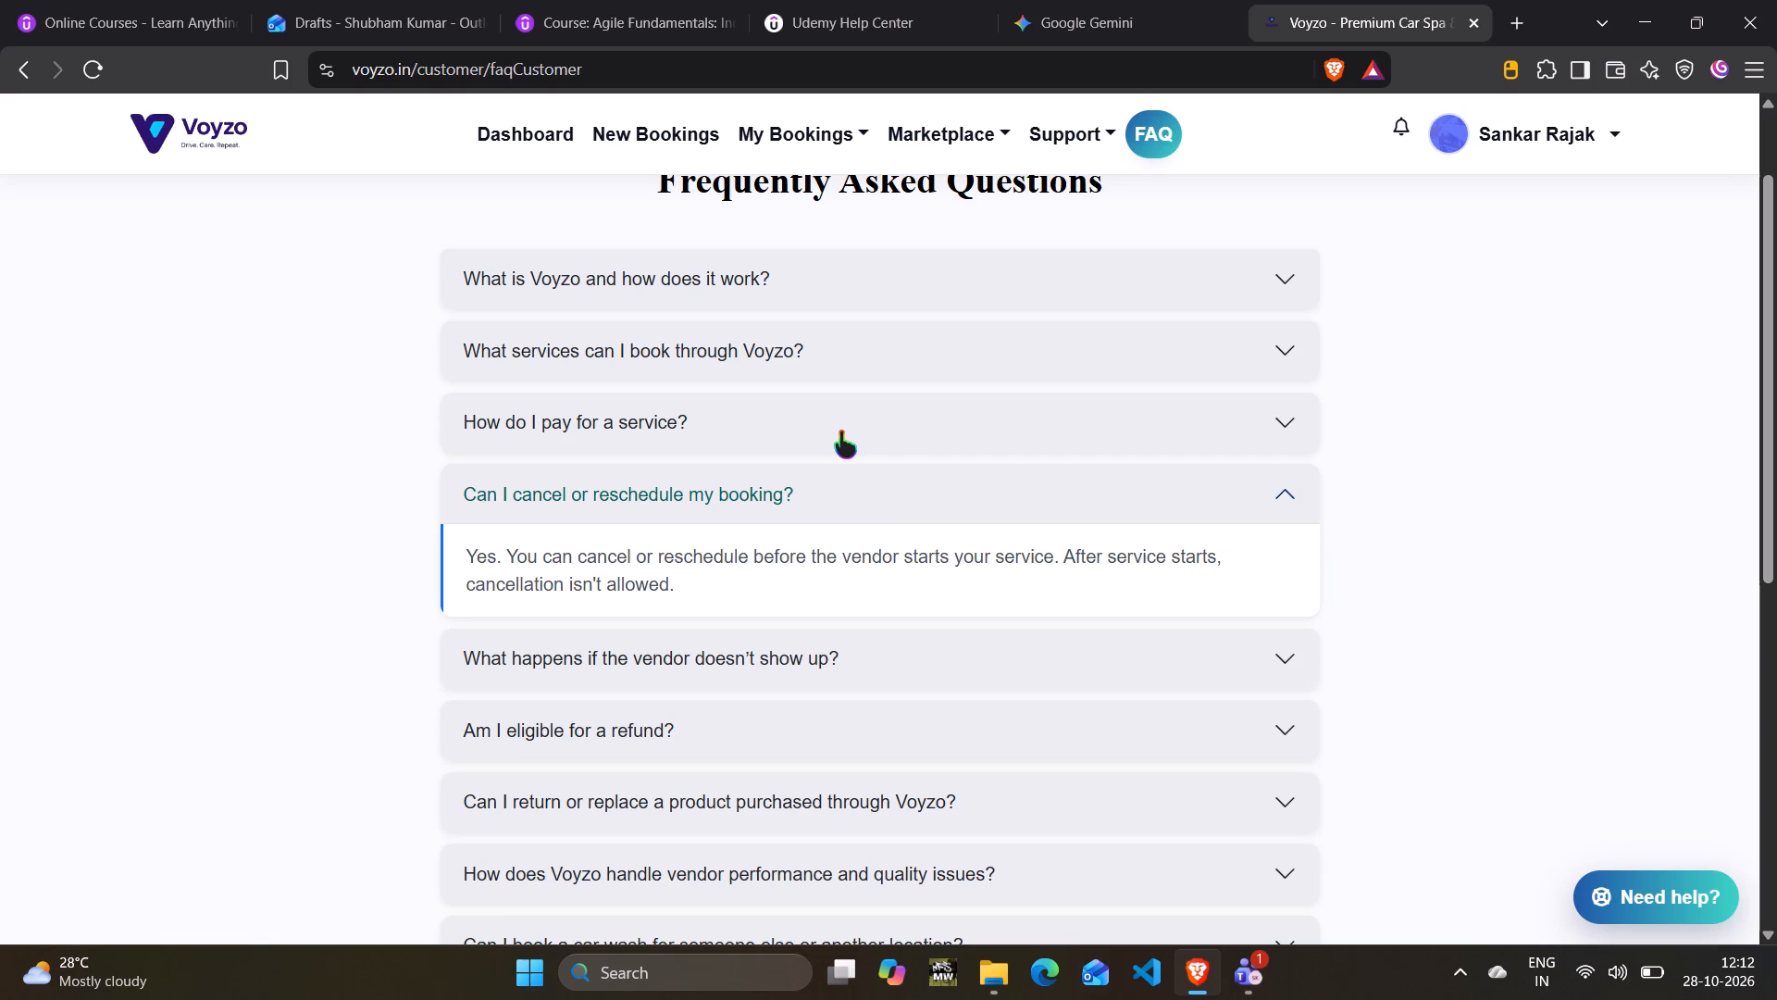
{"action": "left_click", "coordinate": [856, 363]}
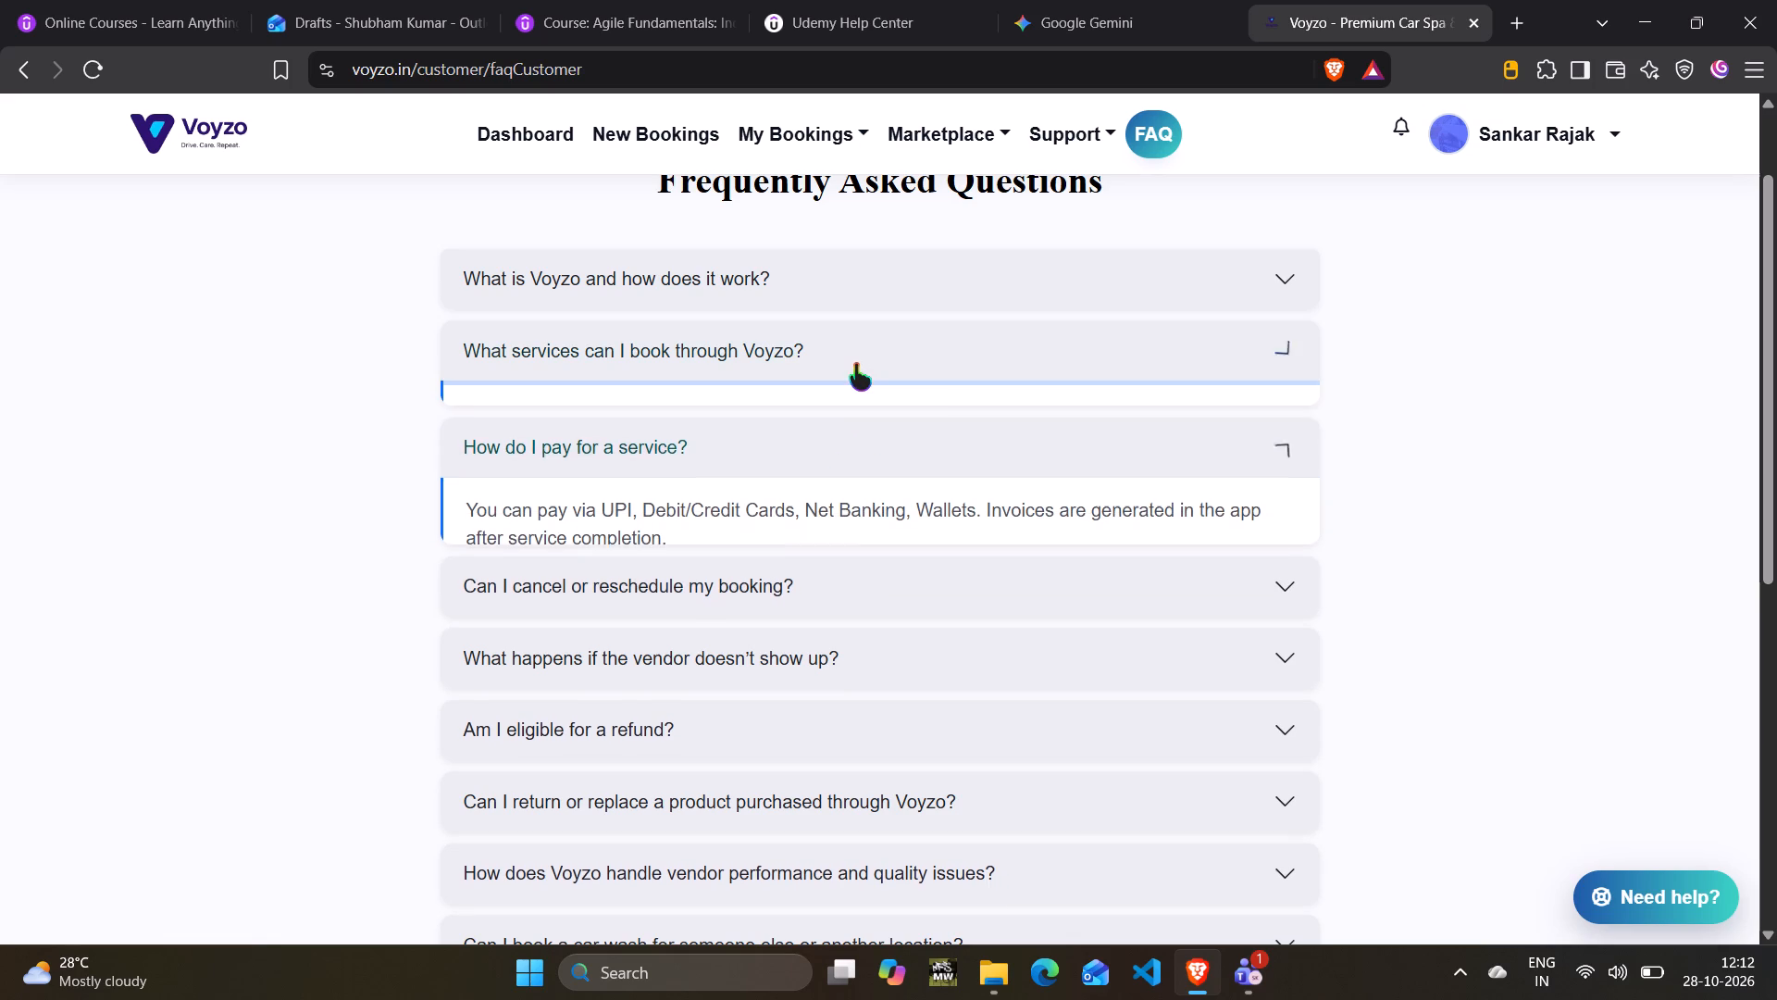
{"action": "left_click", "coordinate": [850, 294]}
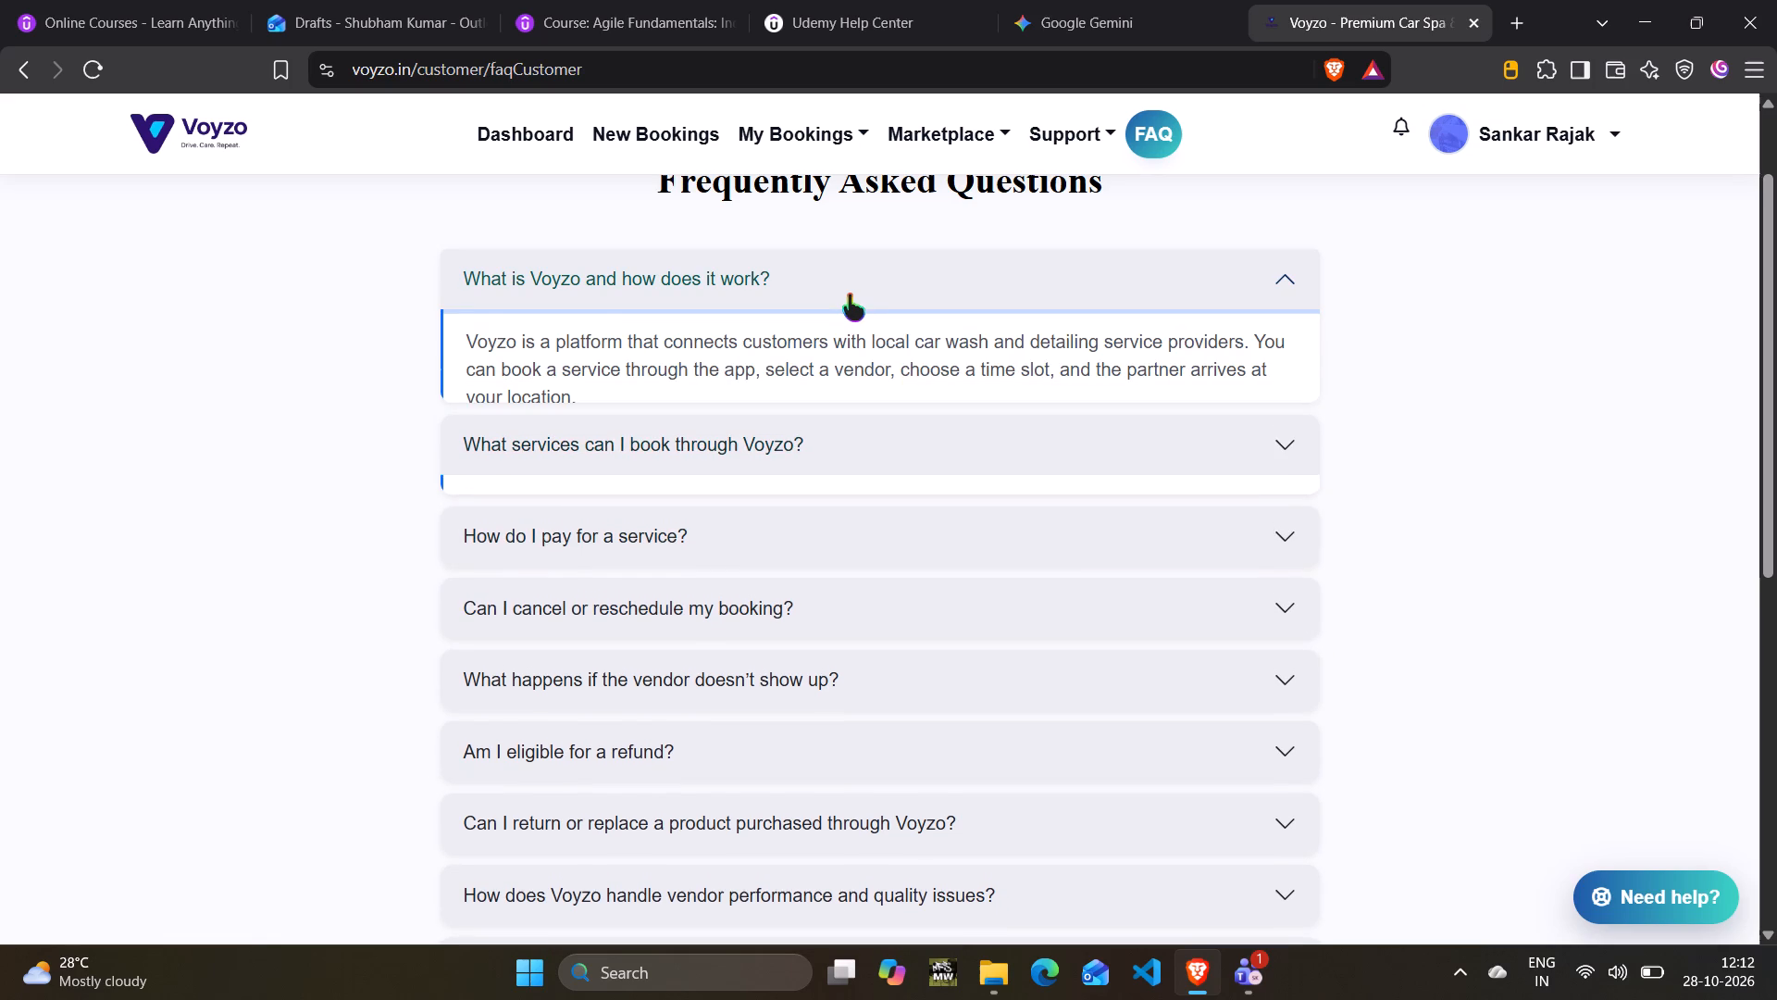
Open the support ticket creation page.
{"action": "scroll", "coordinate": [850, 294], "scroll_direction": "up", "scroll_amount": 3}
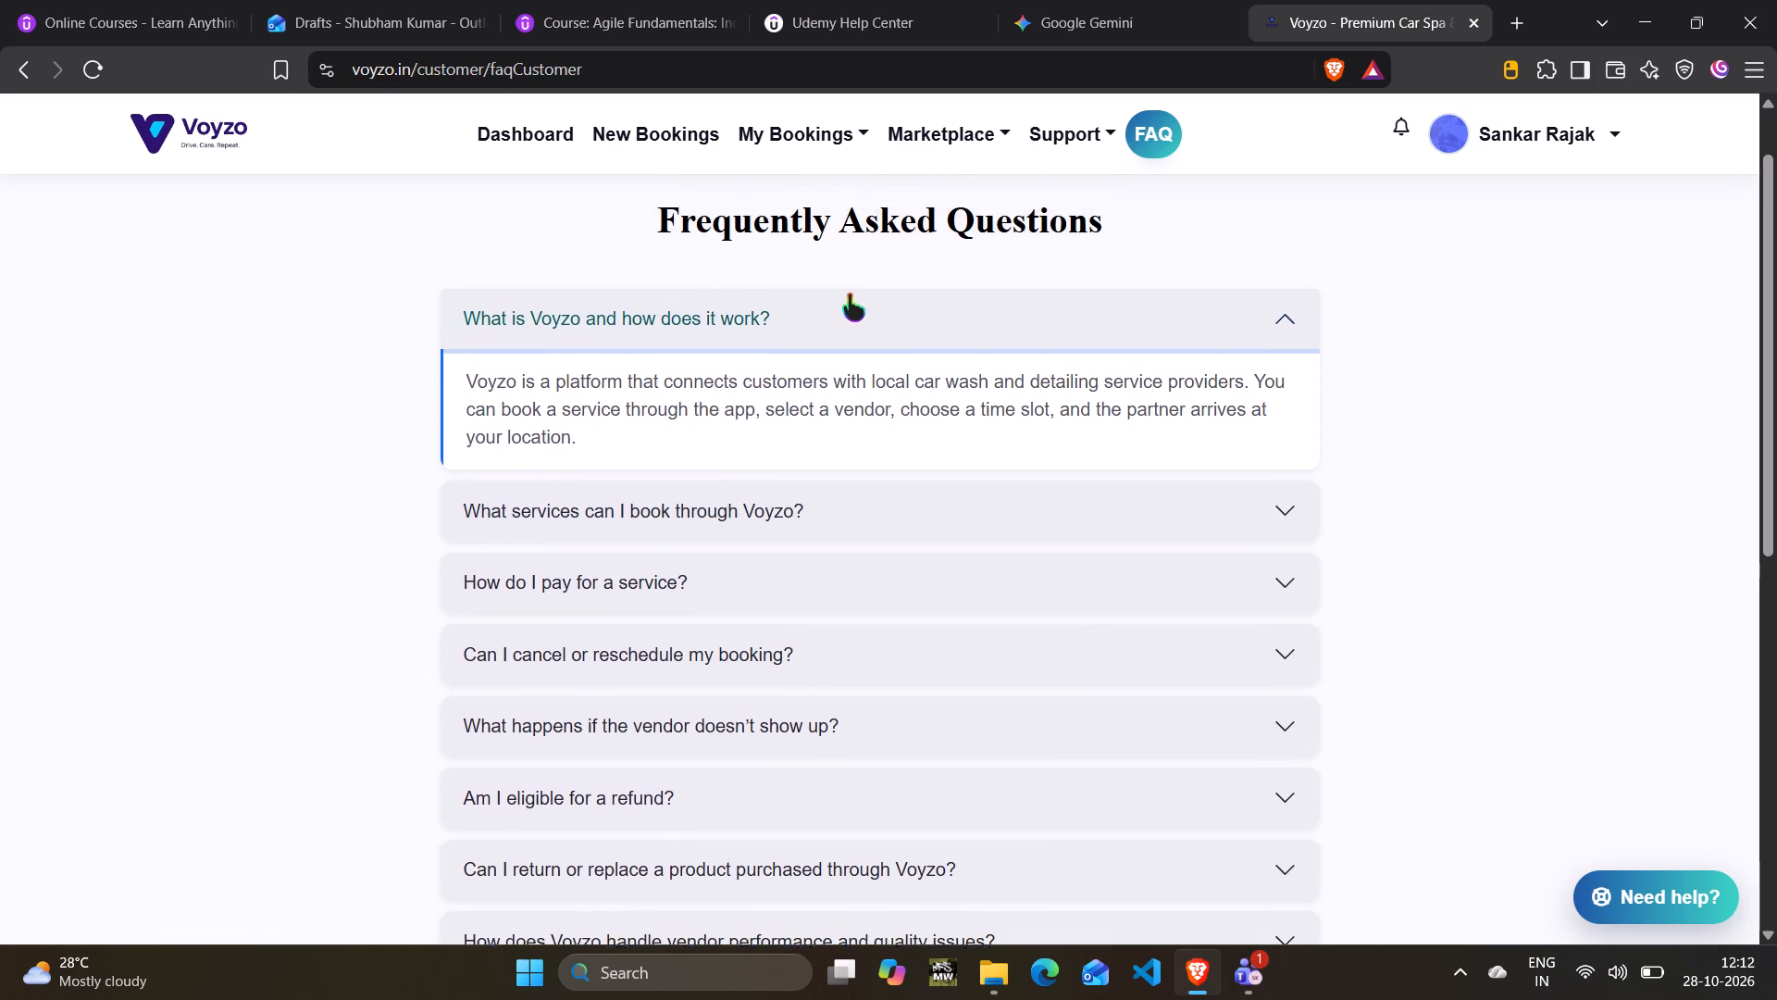
{"action": "scroll", "coordinate": [850, 294], "scroll_direction": "up", "scroll_amount": 3}
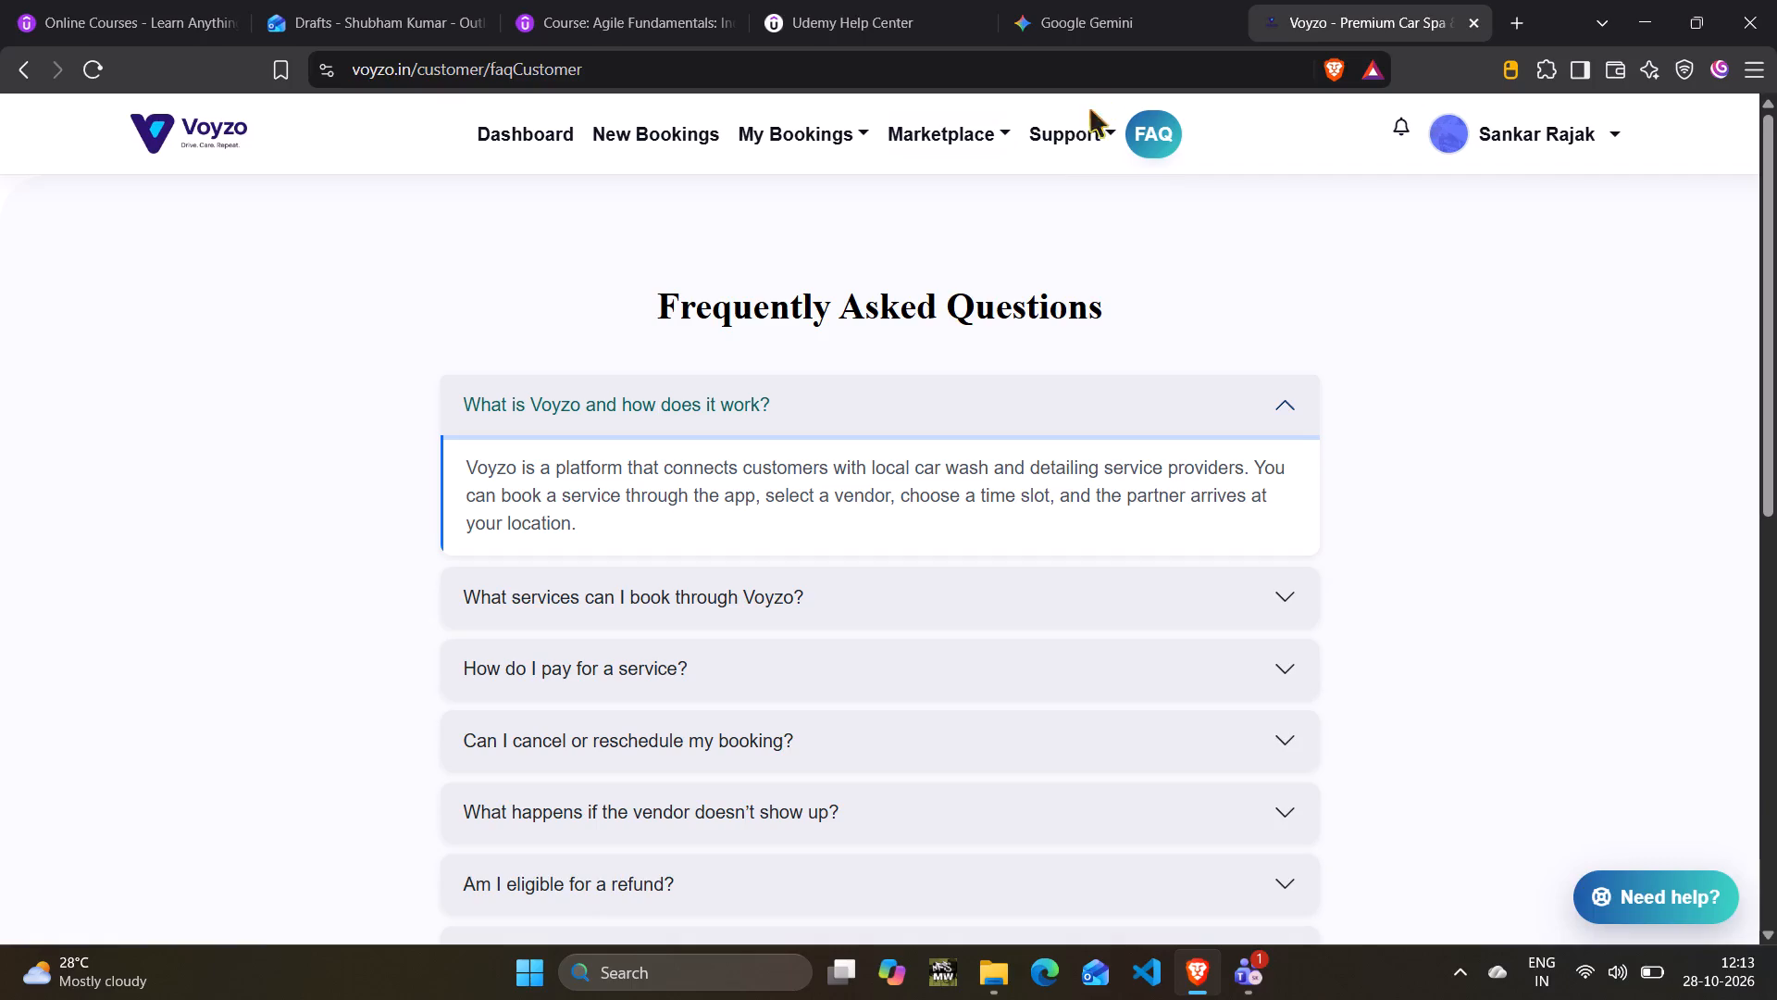
{"action": "left_click", "coordinate": [1064, 136]}
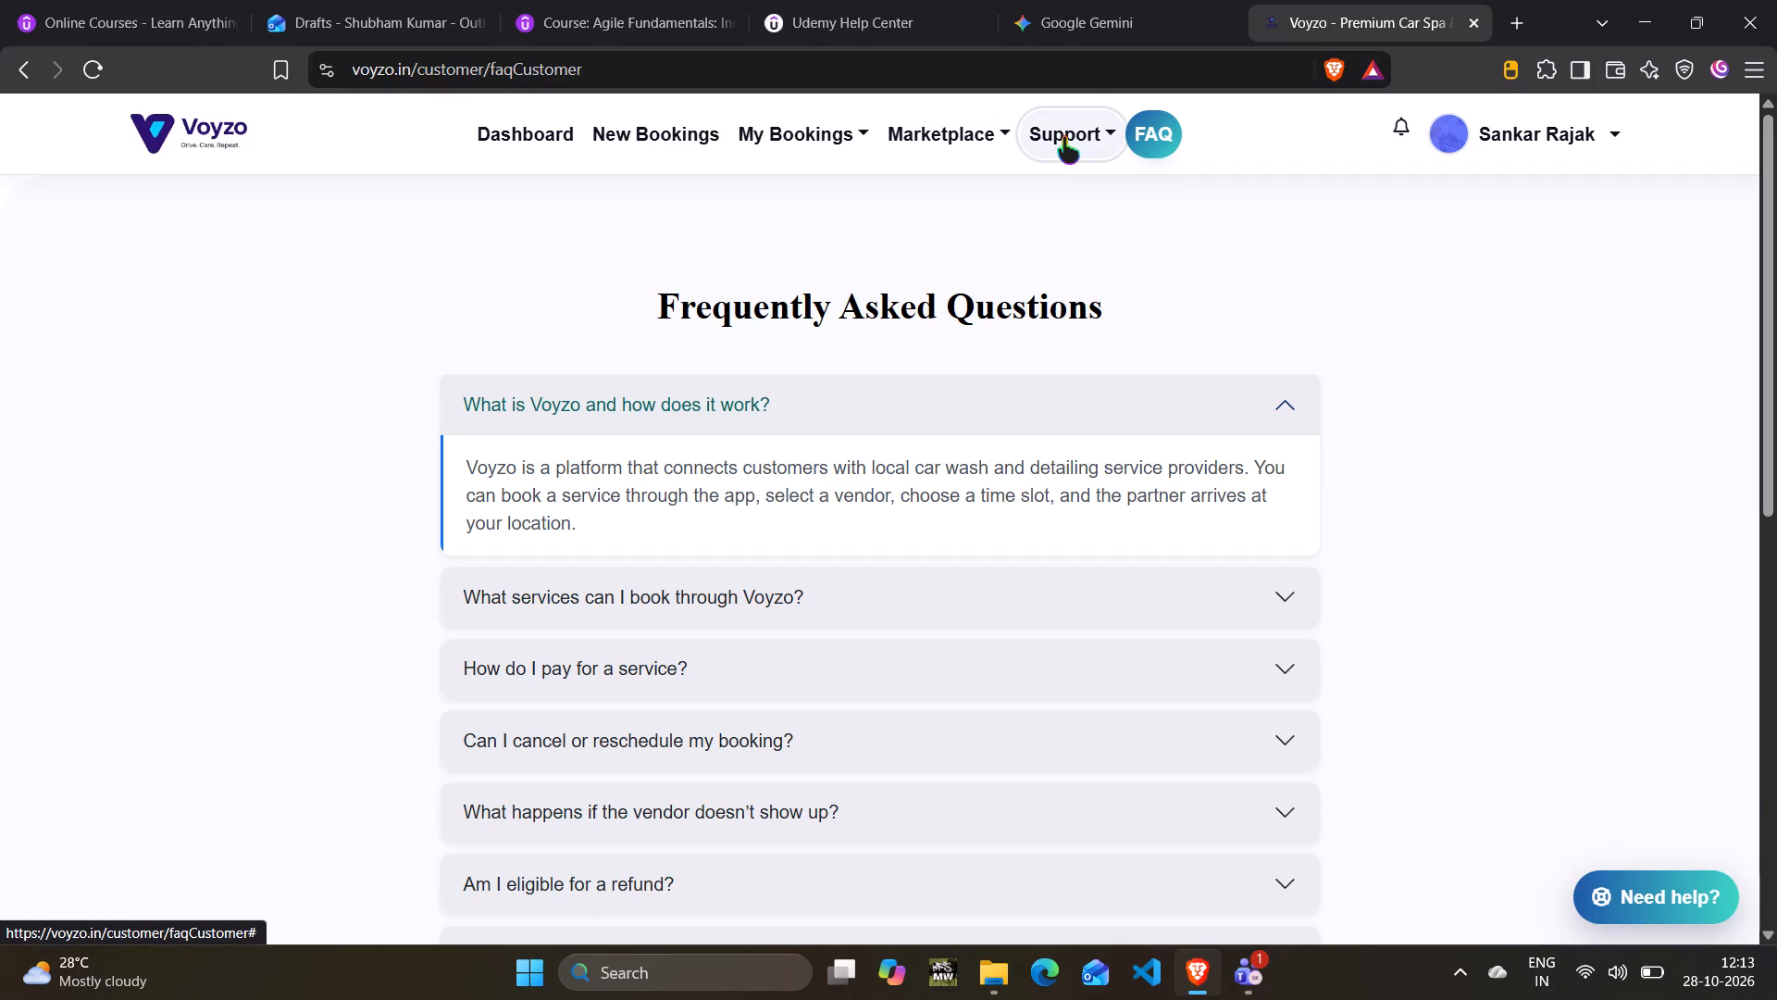
{"action": "left_click", "coordinate": [1056, 192]}
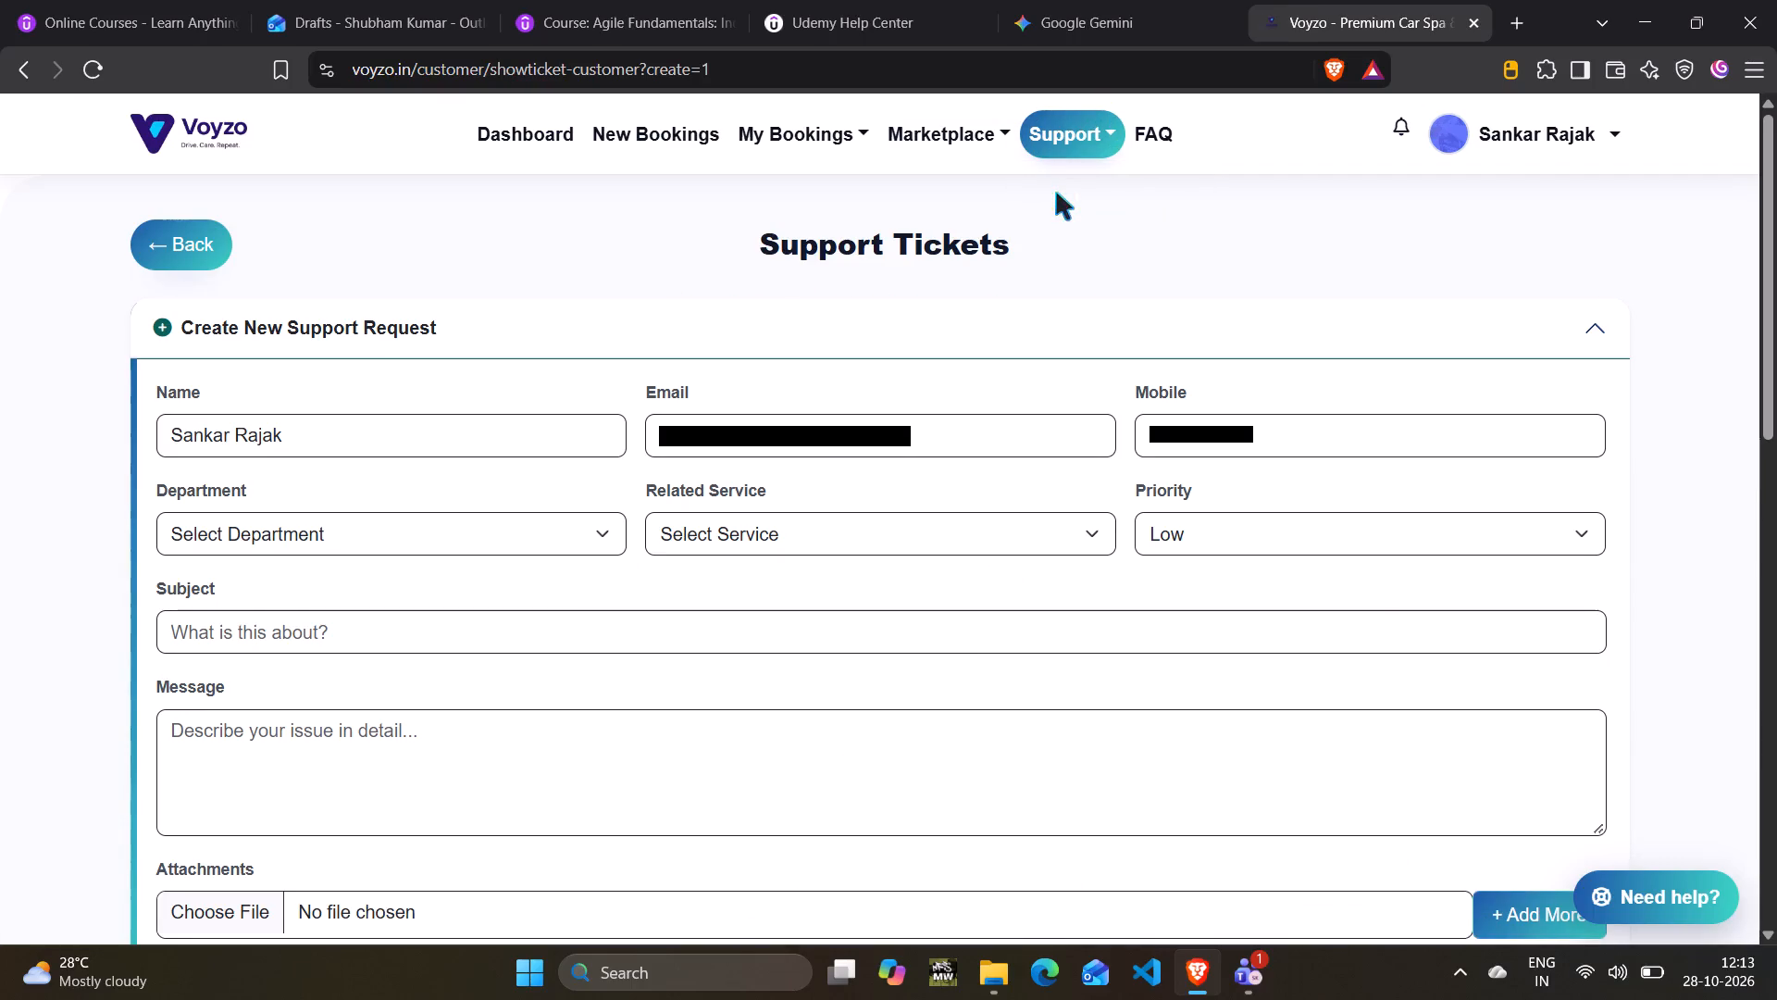
Examine the Support Tickets page, covering the request form, ticket status categories and ticket list, and collapse and reopen the form.
{"action": "scroll", "coordinate": [693, 551], "scroll_direction": "right", "scroll_amount": 6}
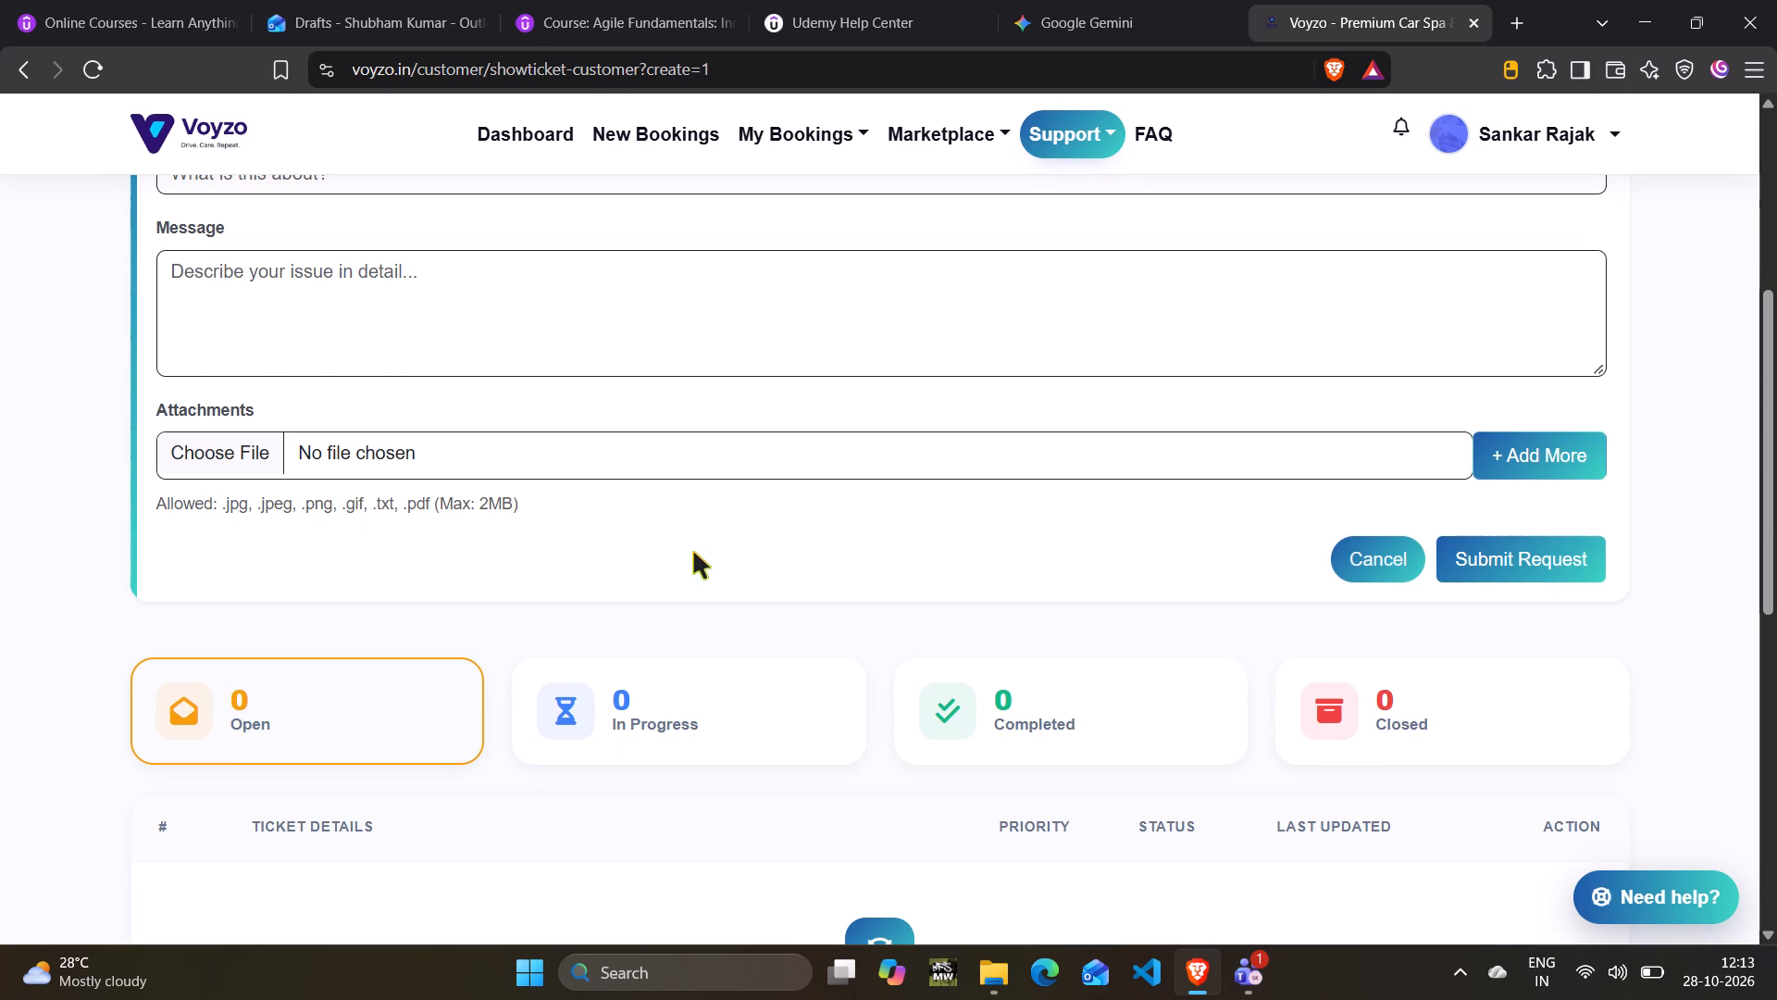
{"action": "scroll", "coordinate": [693, 551], "scroll_direction": "right", "scroll_amount": 3}
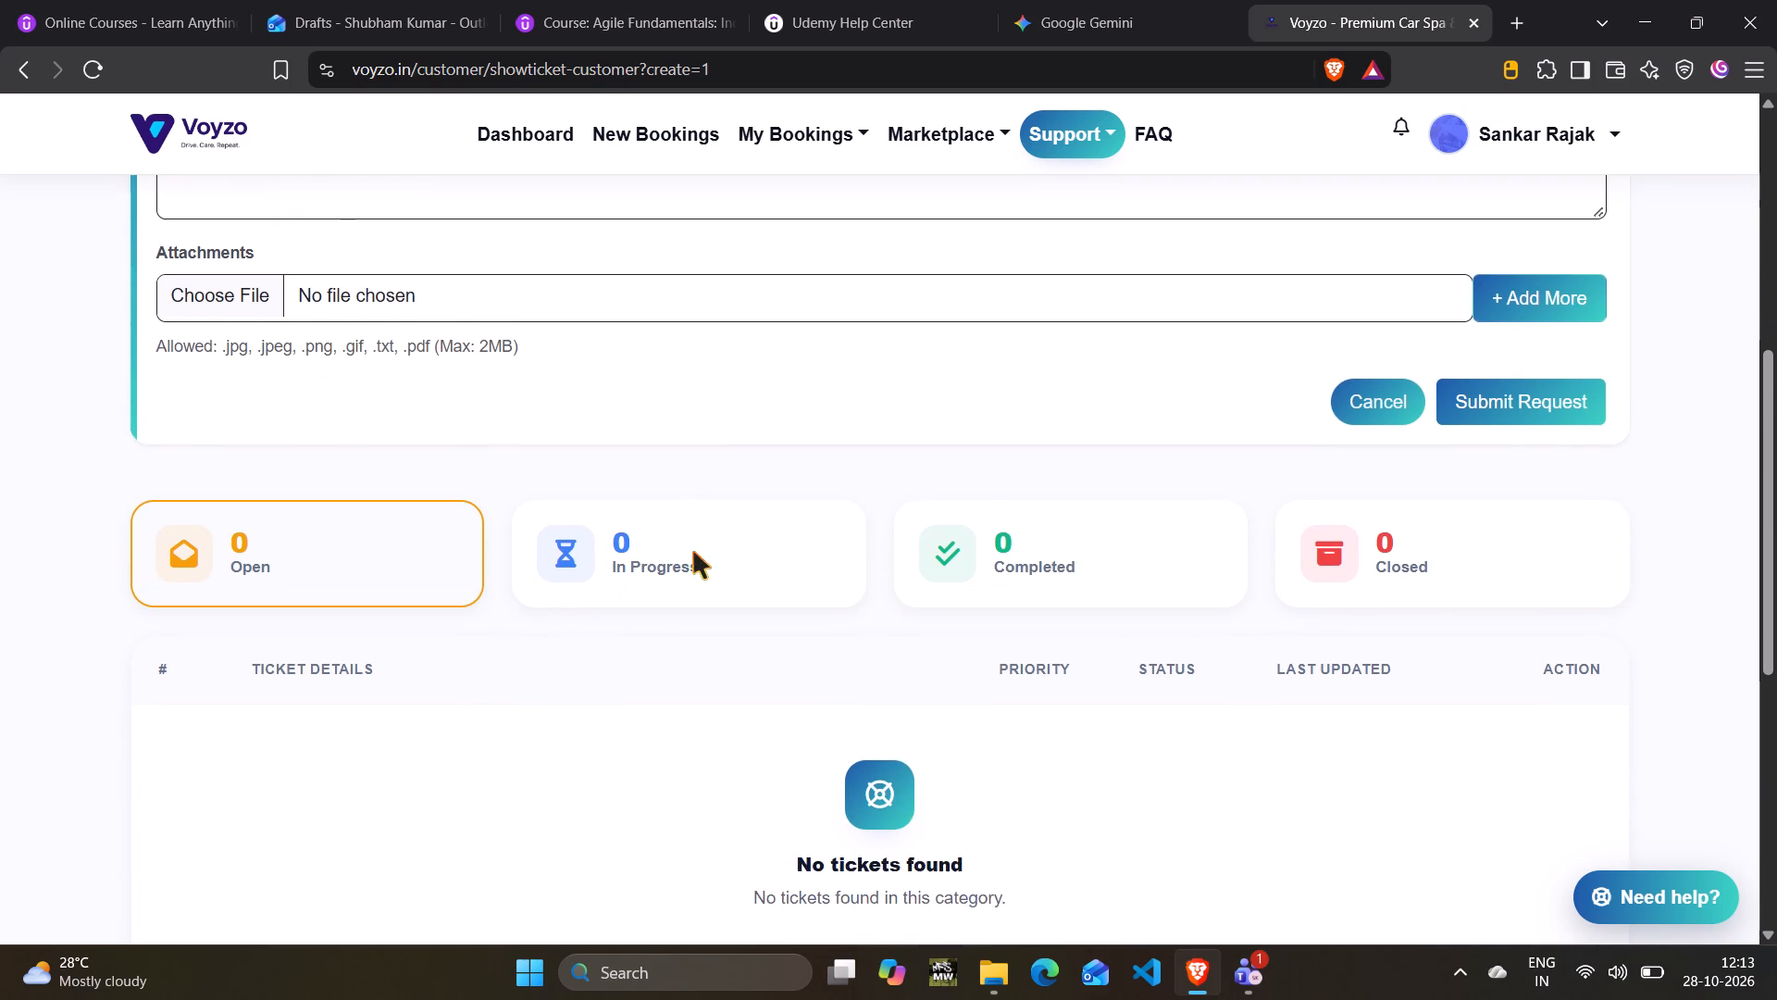
{"action": "scroll", "coordinate": [693, 551], "scroll_direction": "right", "scroll_amount": 2}
{"action": "scroll", "coordinate": [693, 551], "scroll_direction": "up", "scroll_amount": 1}
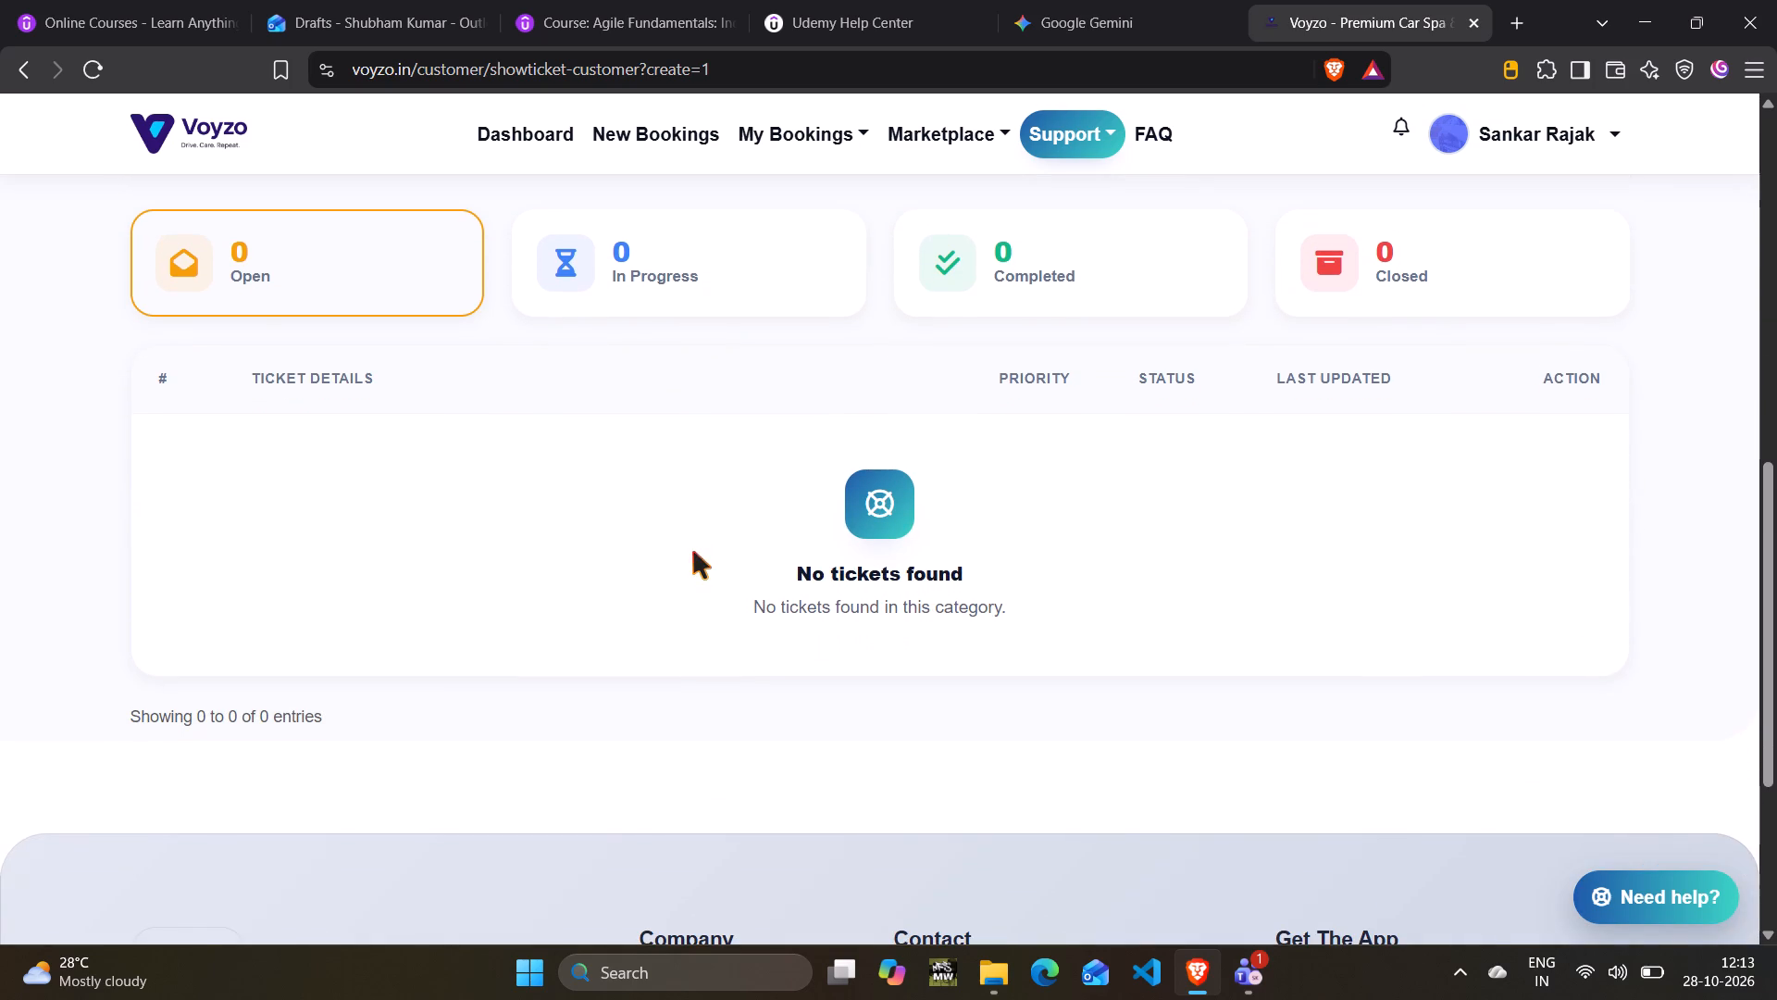
{"action": "scroll", "coordinate": [693, 551], "scroll_direction": "up", "scroll_amount": 3}
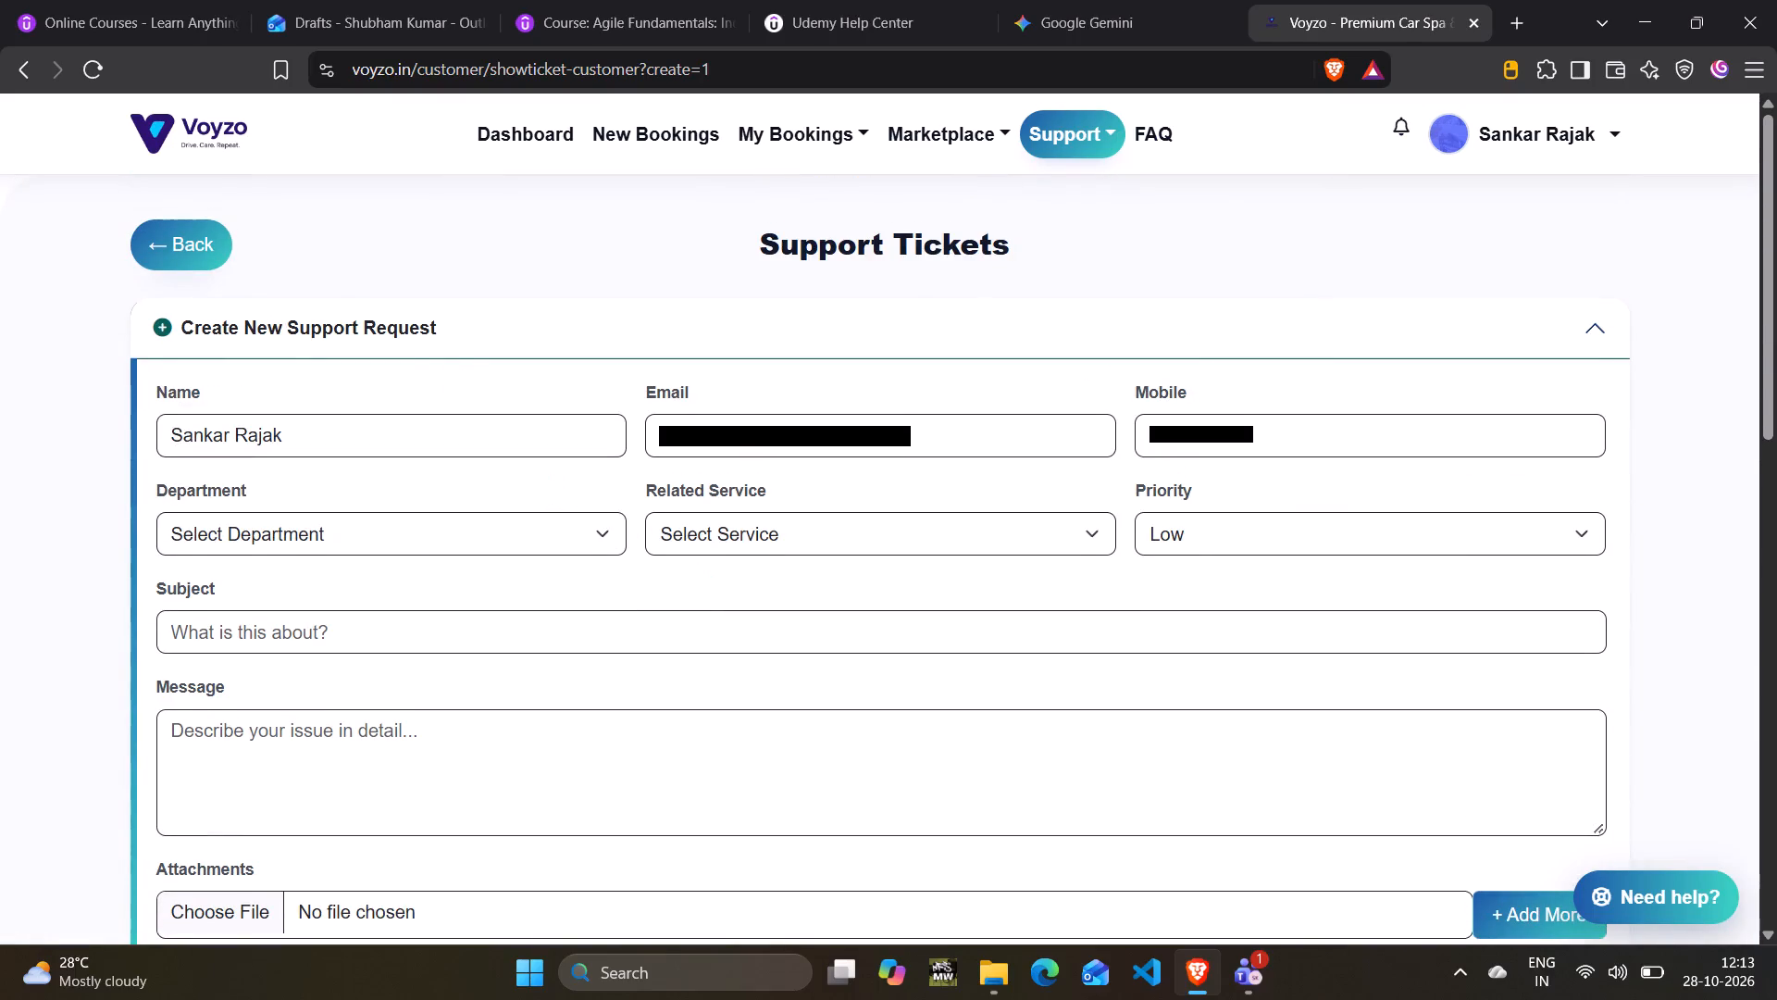
{"action": "left_click", "coordinate": [398, 317]}
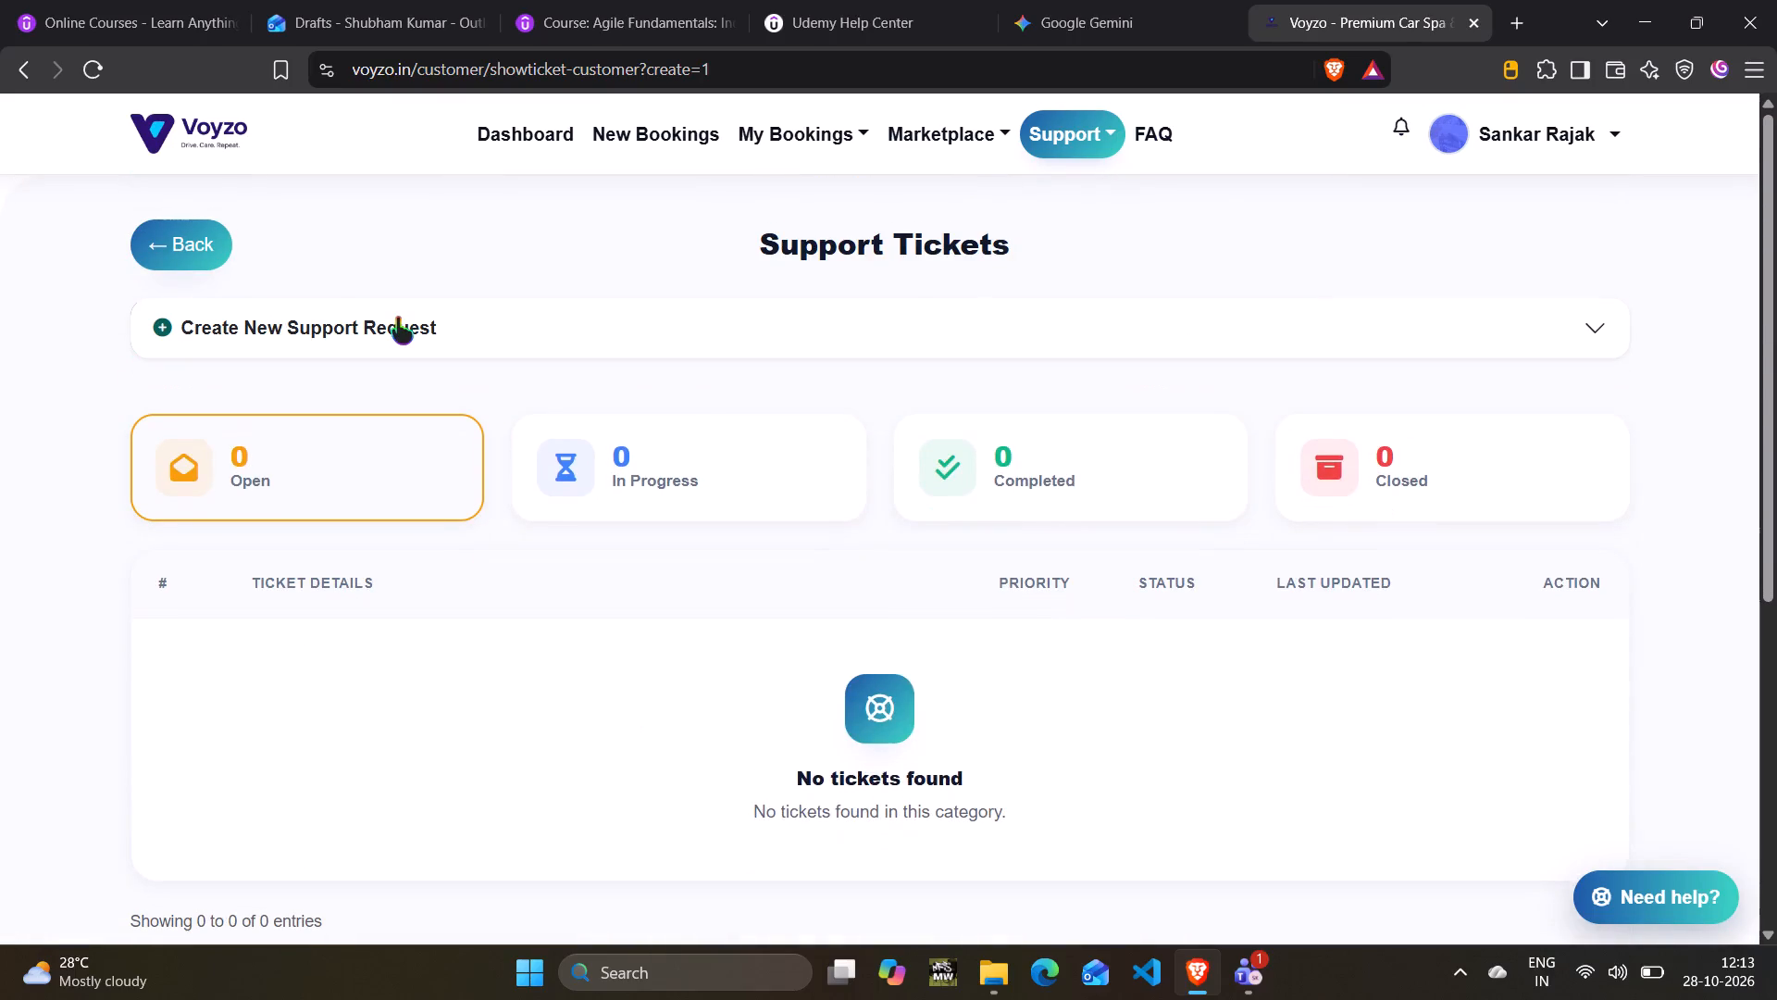
{"action": "left_click", "coordinate": [398, 317]}
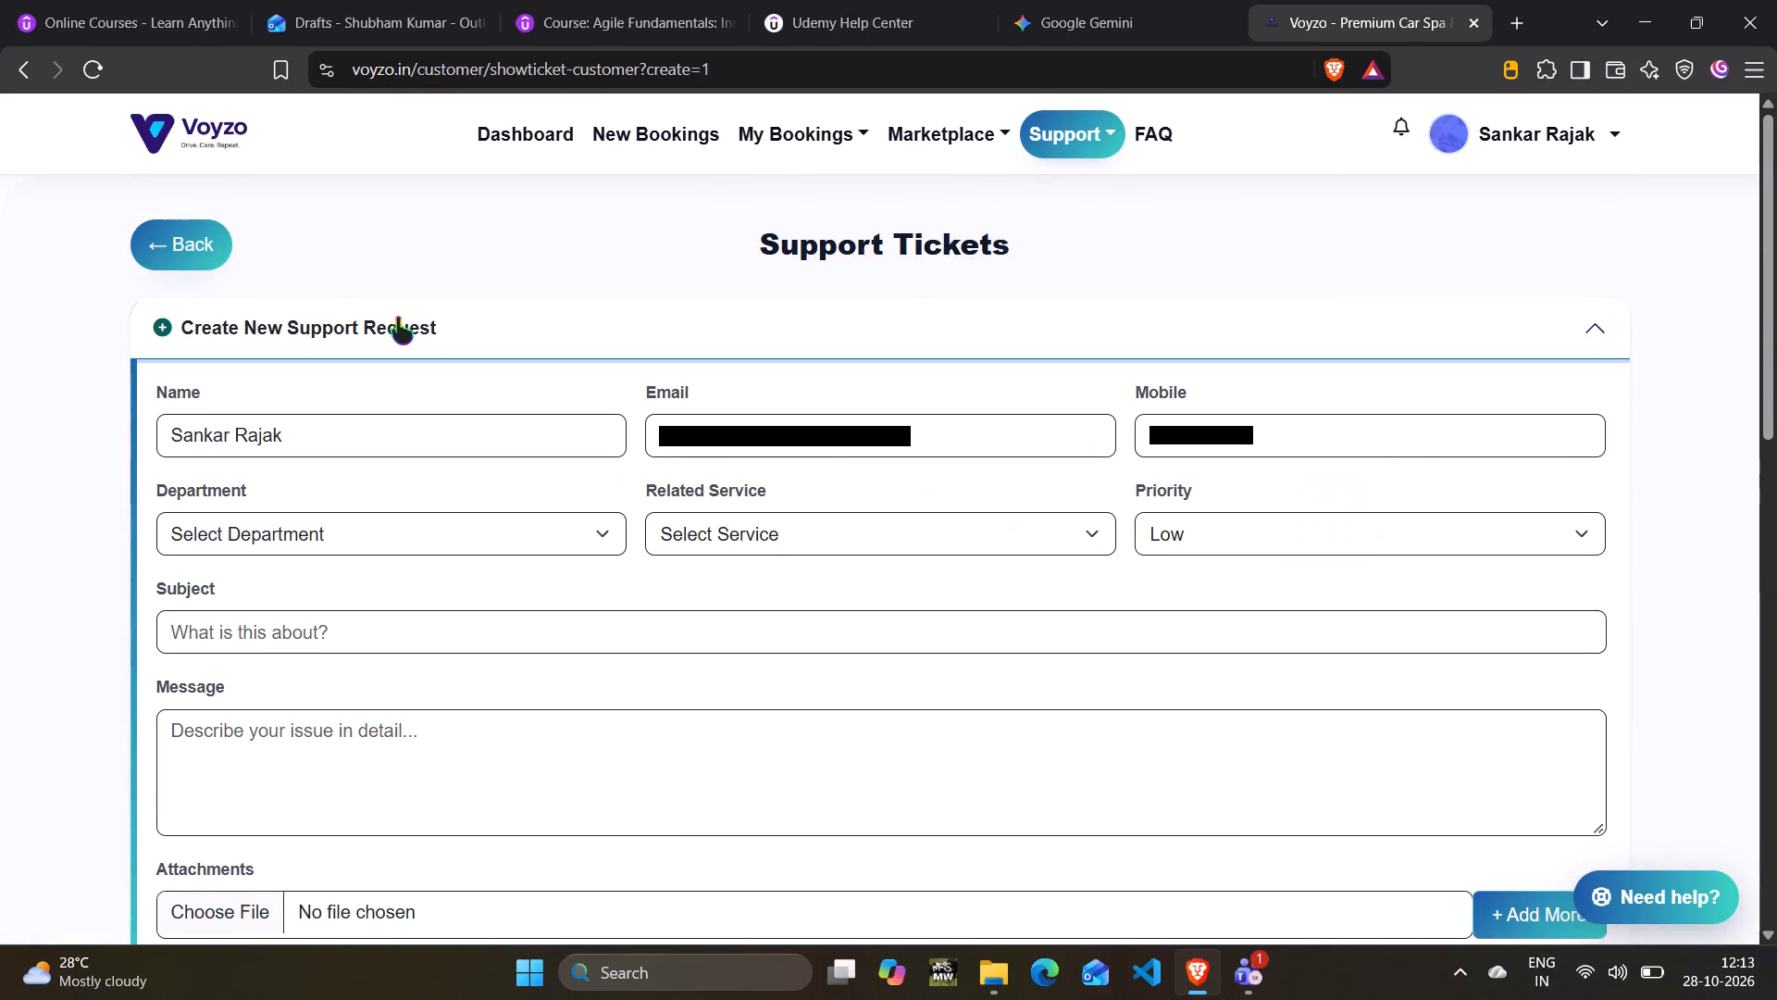
Set the new support request's department to Vendor and its related service to General Enquiries.
{"action": "left_click", "coordinate": [499, 526]}
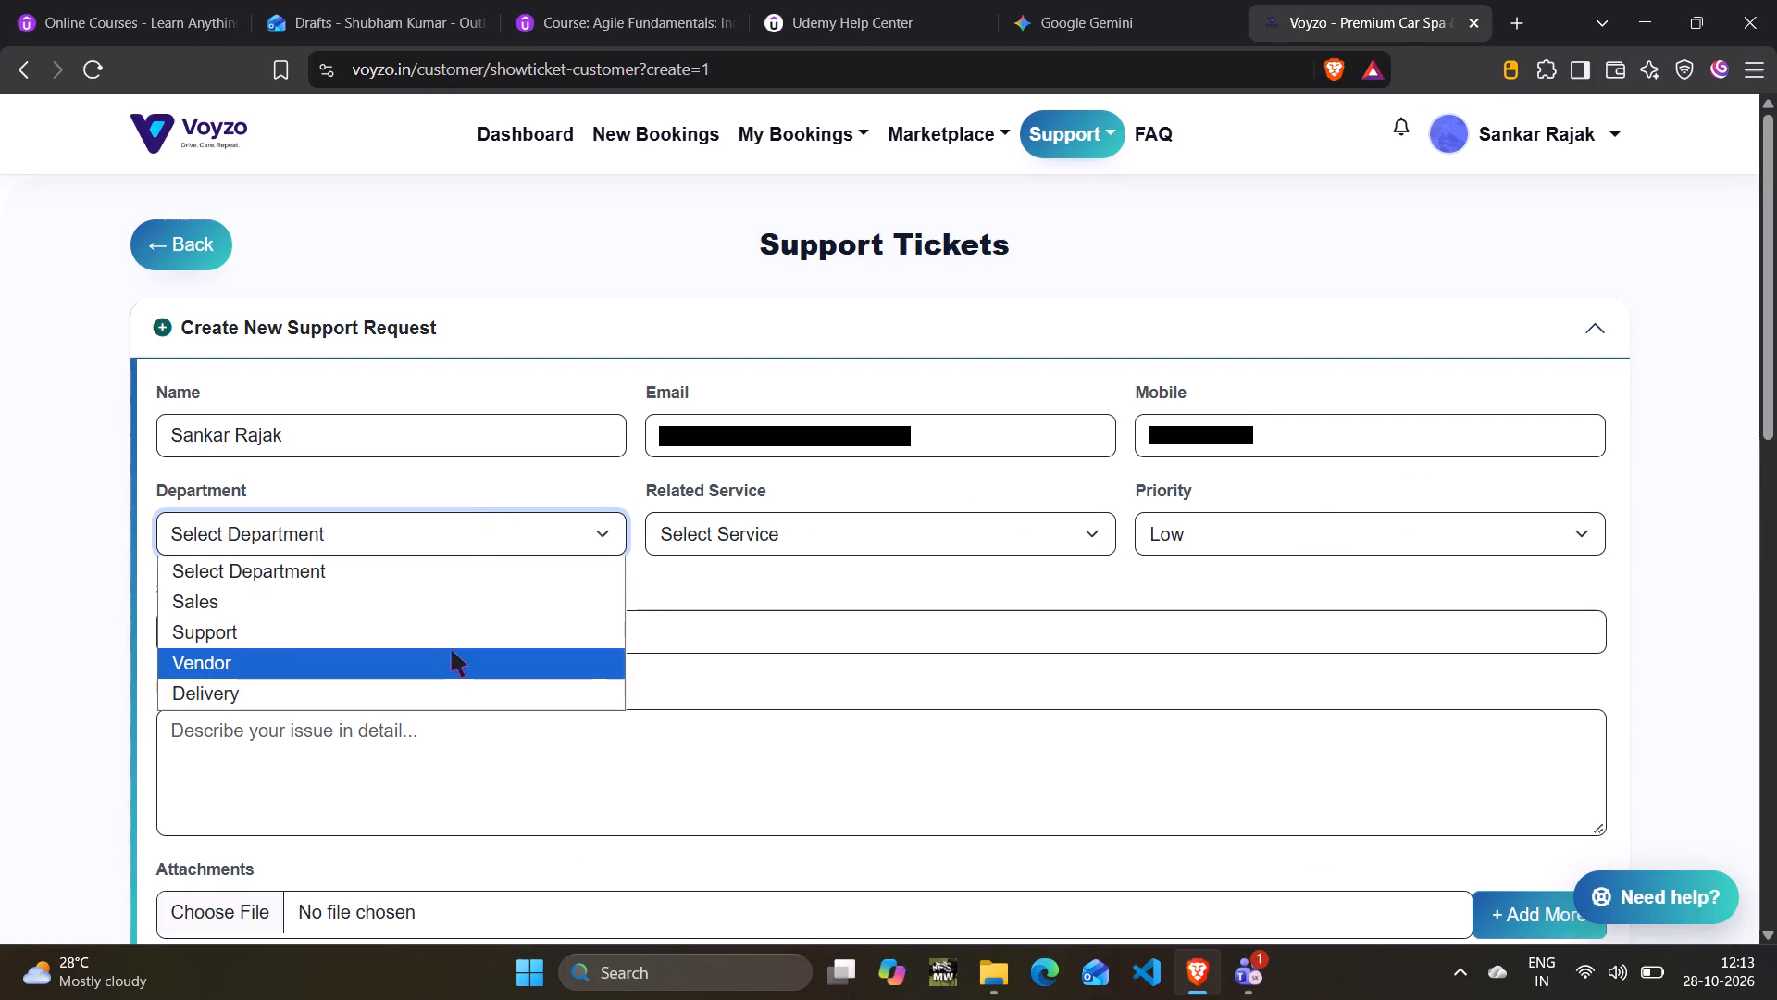
{"action": "left_click", "coordinate": [451, 649]}
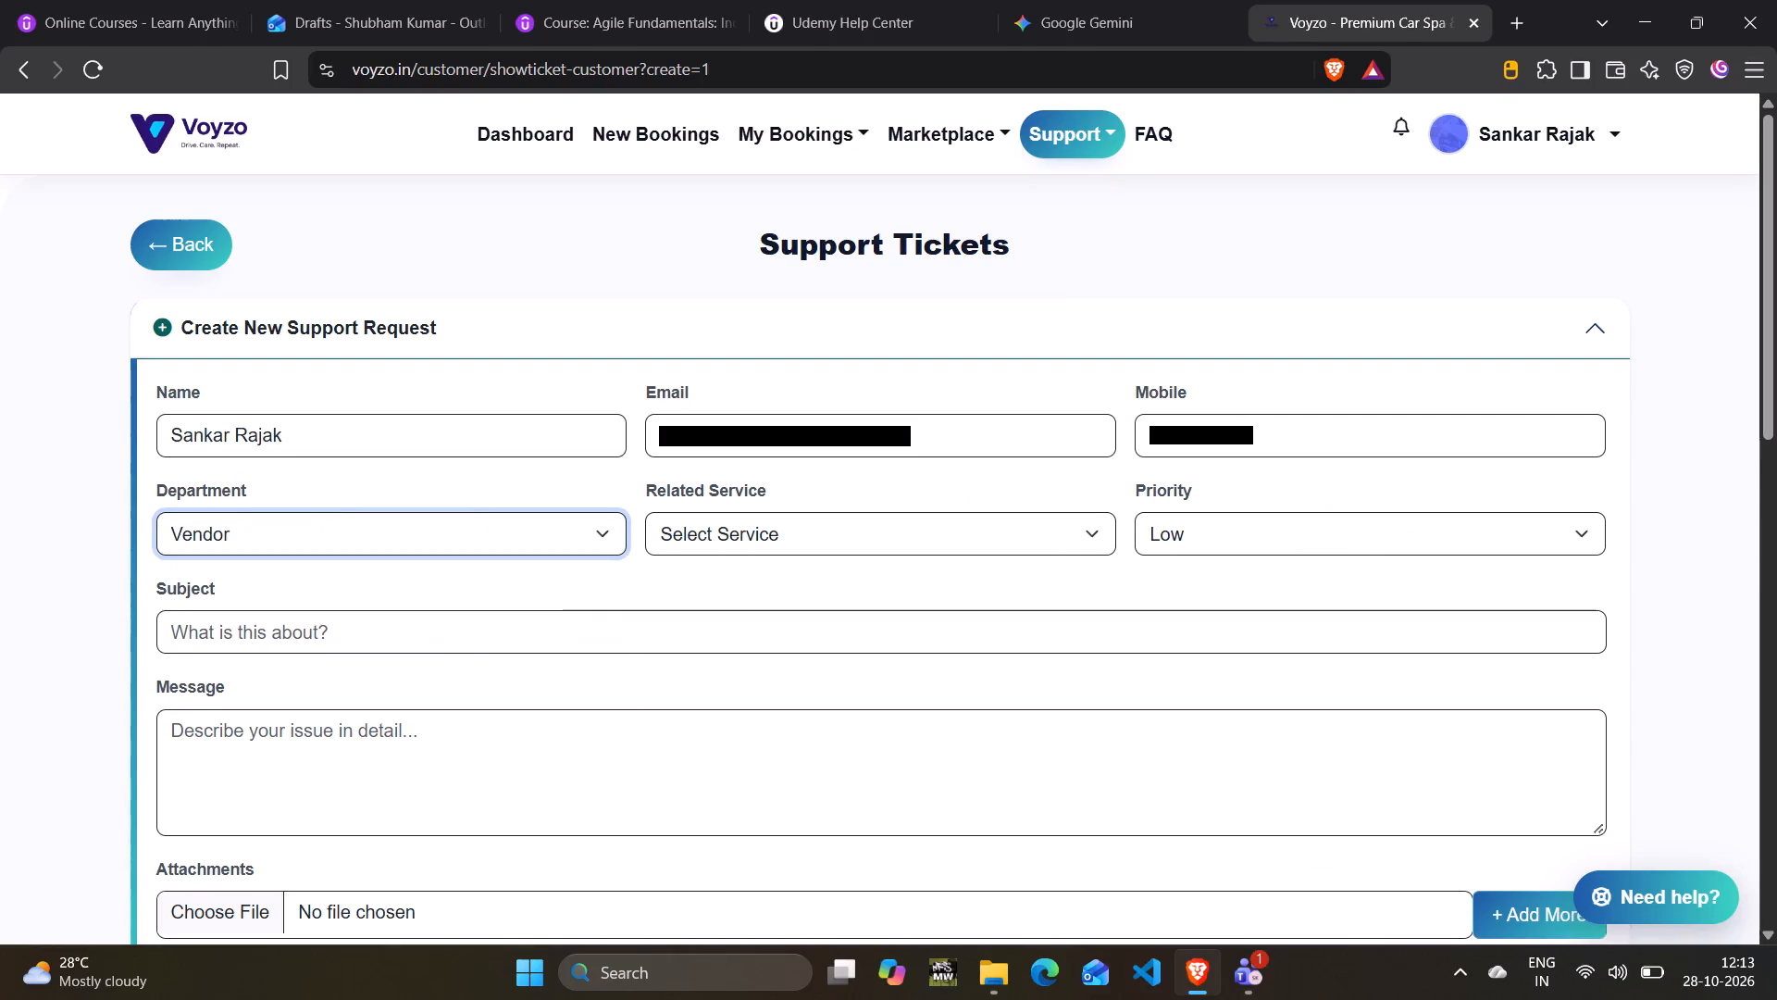
{"action": "left_click", "coordinate": [753, 531]}
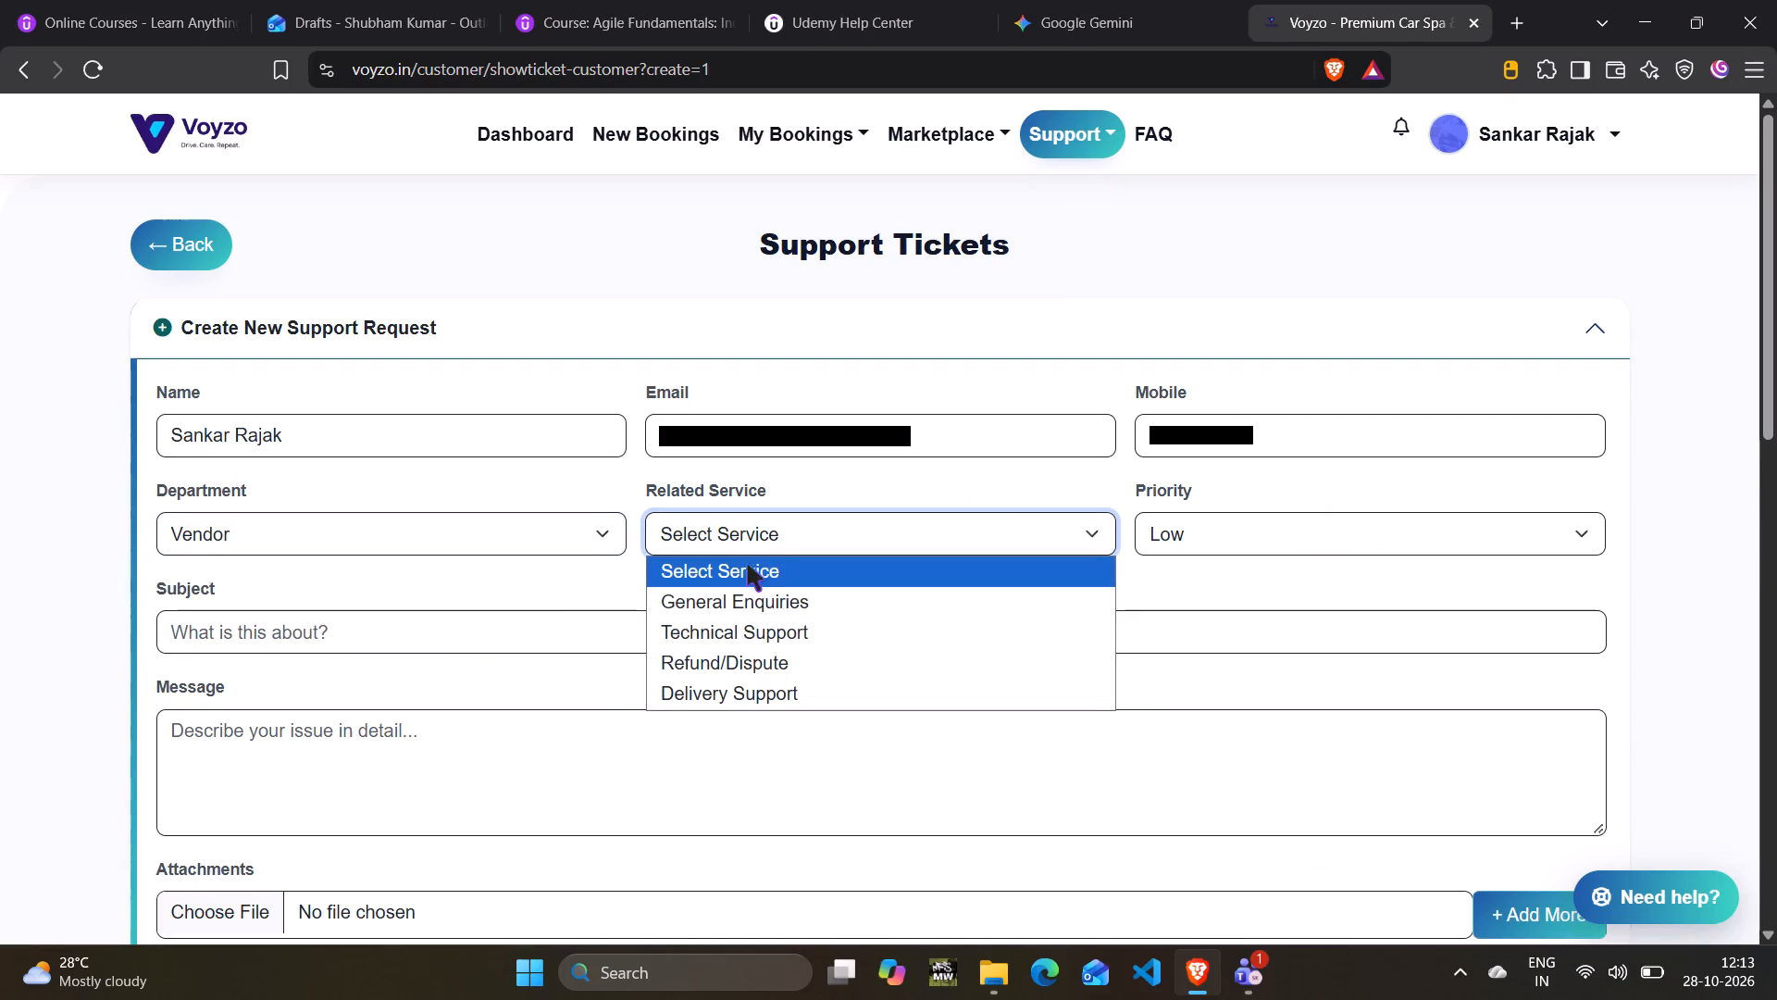
{"action": "left_click", "coordinate": [749, 592]}
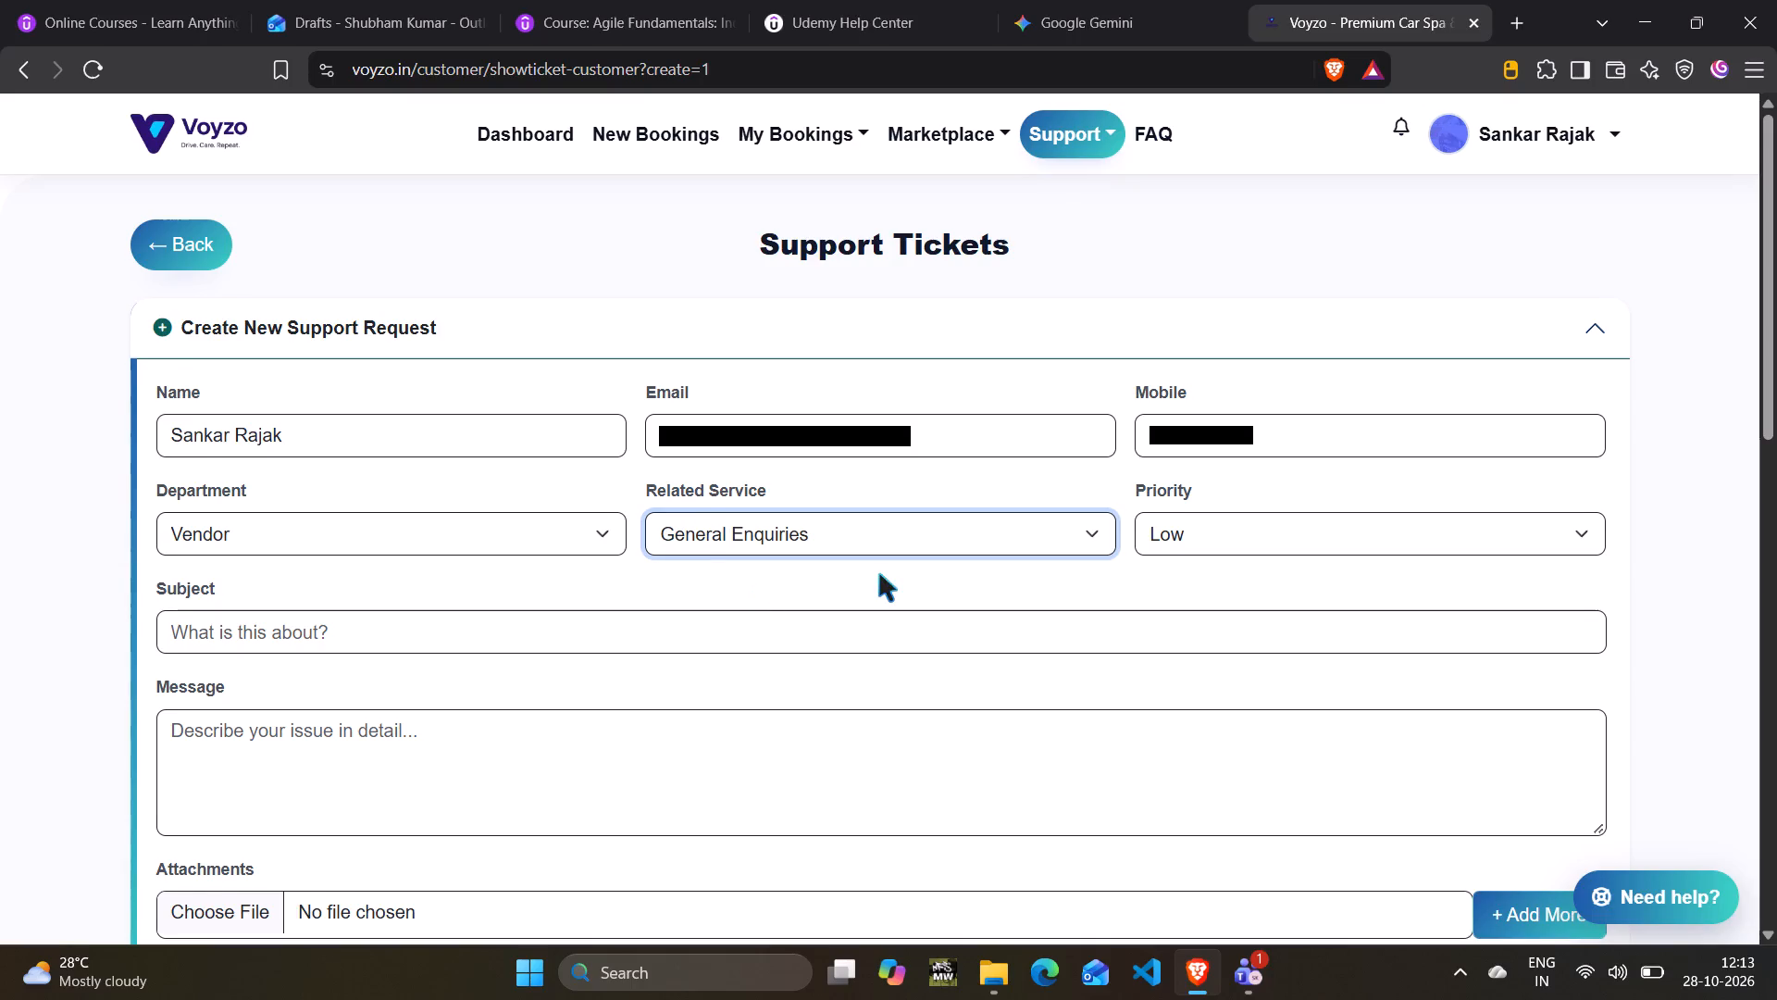
Enter "testing" as the subject of the new support request.
{"action": "scroll", "coordinate": [879, 573], "scroll_direction": "right", "scroll_amount": 2}
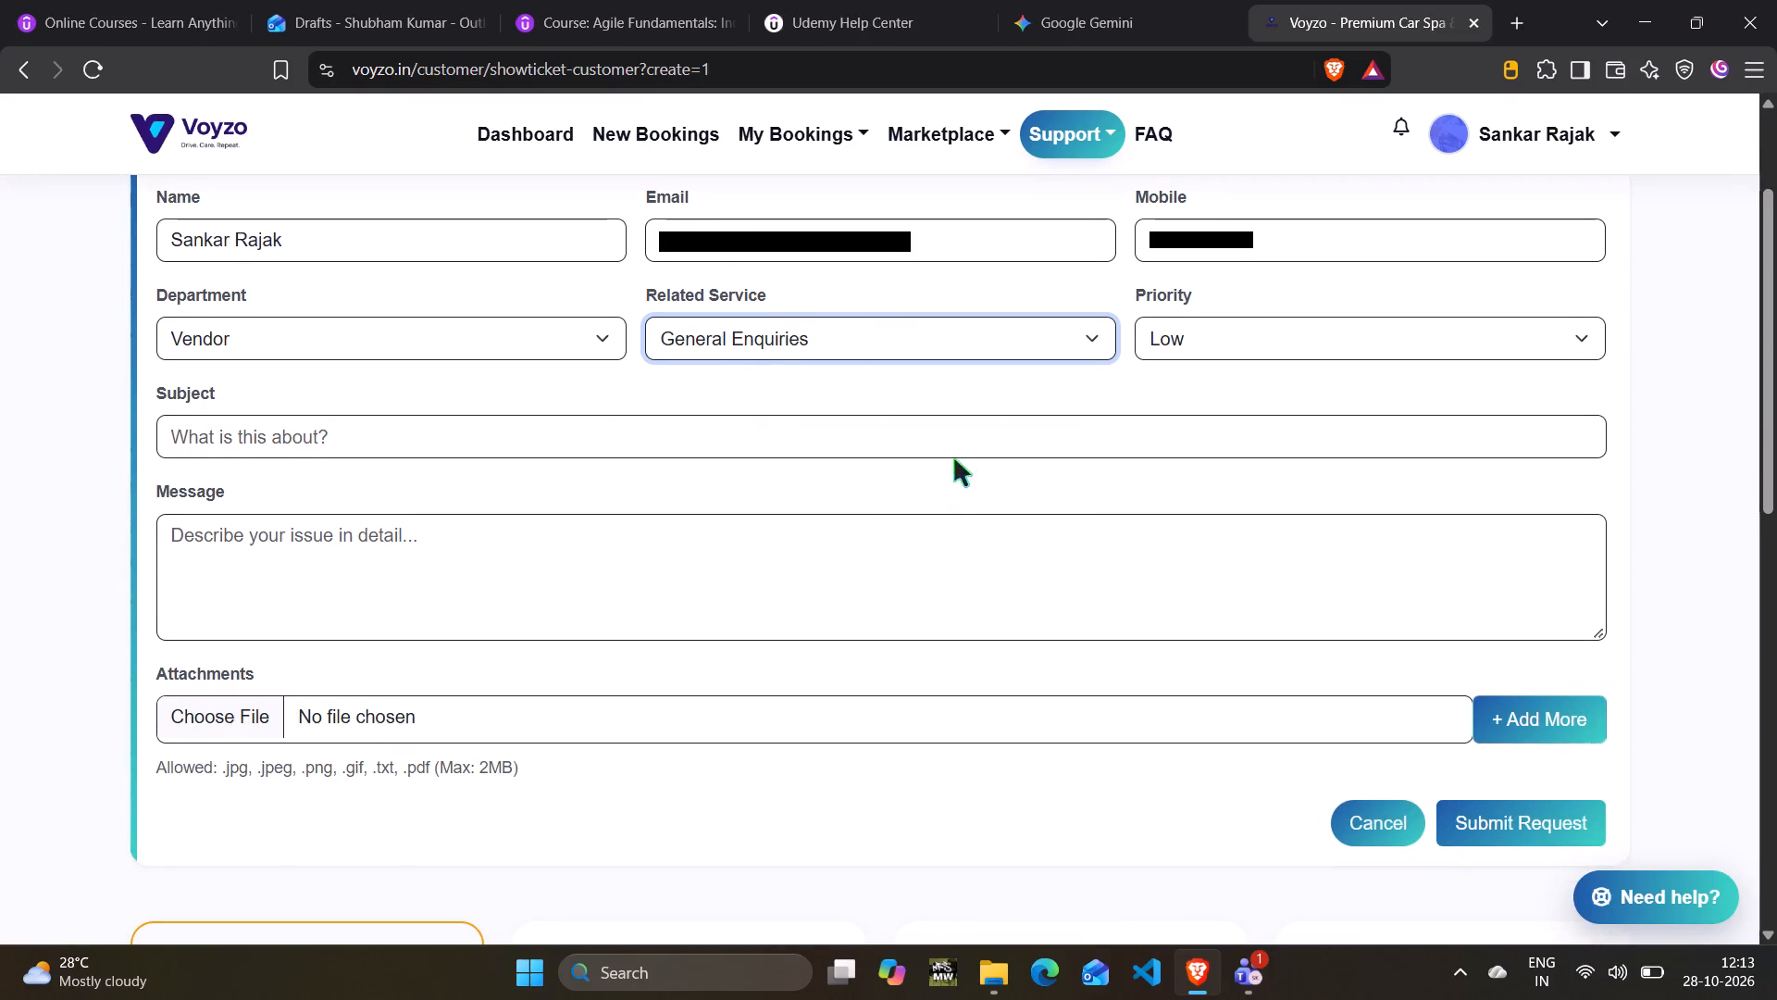
{"action": "left_click", "coordinate": [951, 449]}
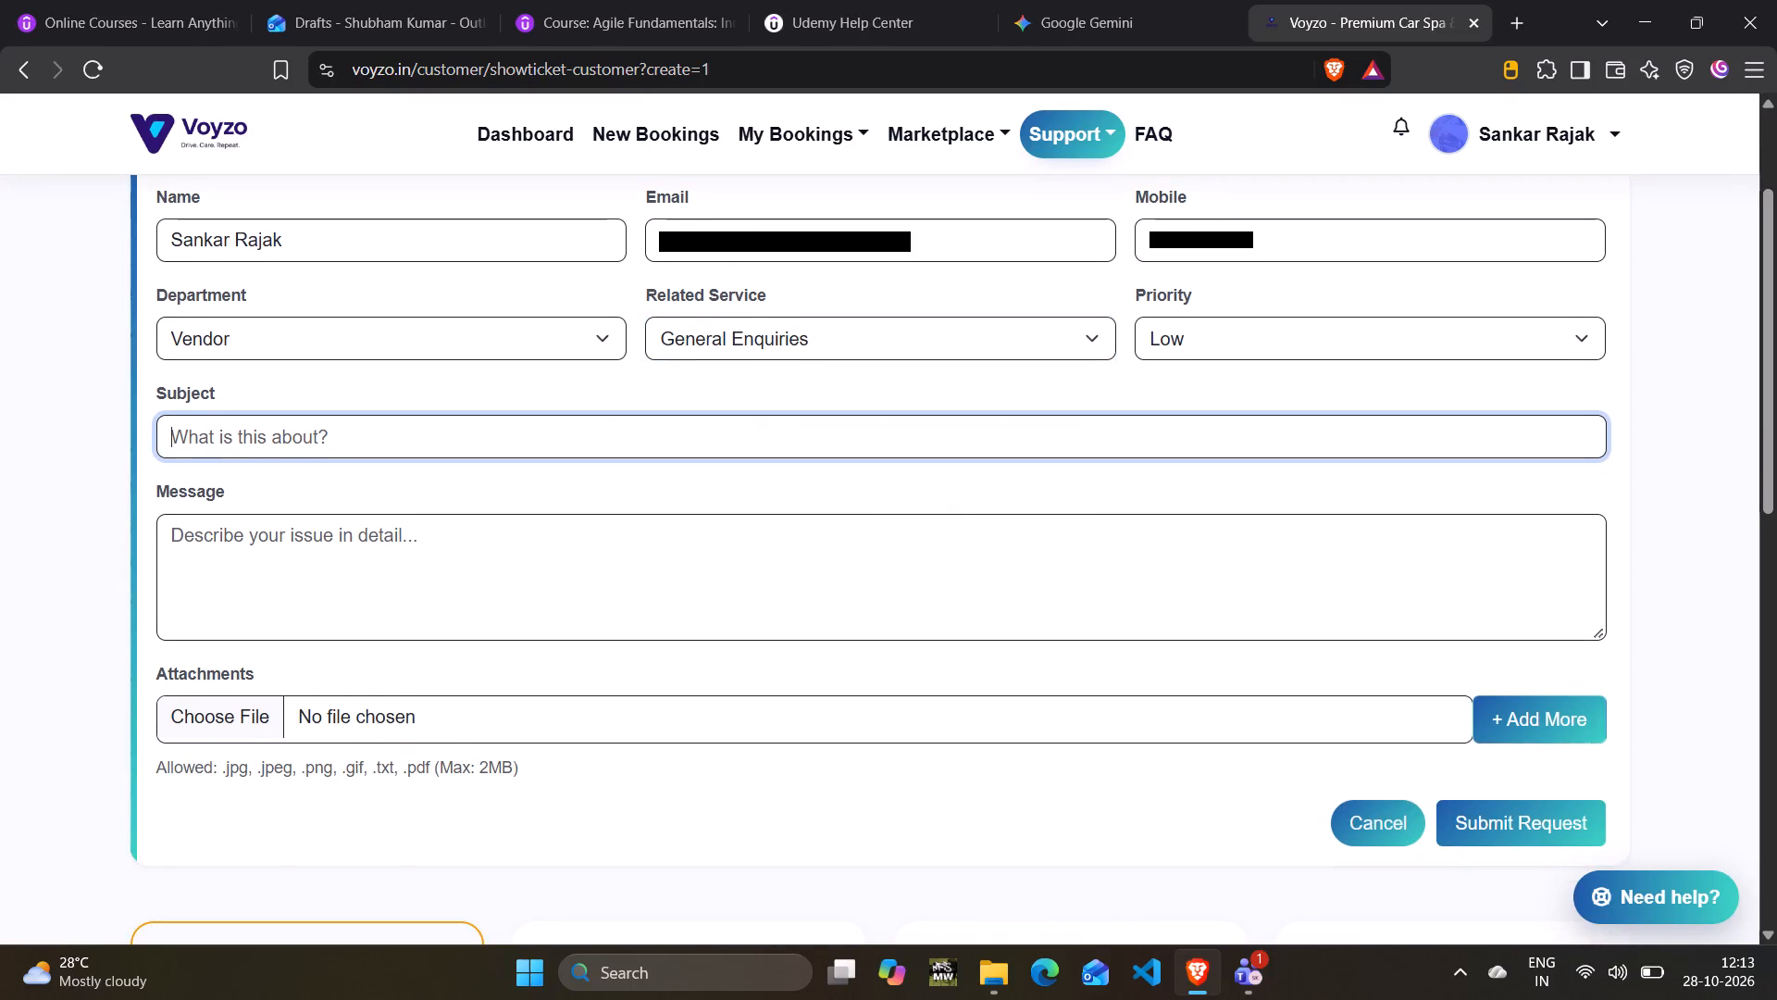
{"action": "scroll", "coordinate": [951, 449], "scroll_direction": "right", "scroll_amount": 1}
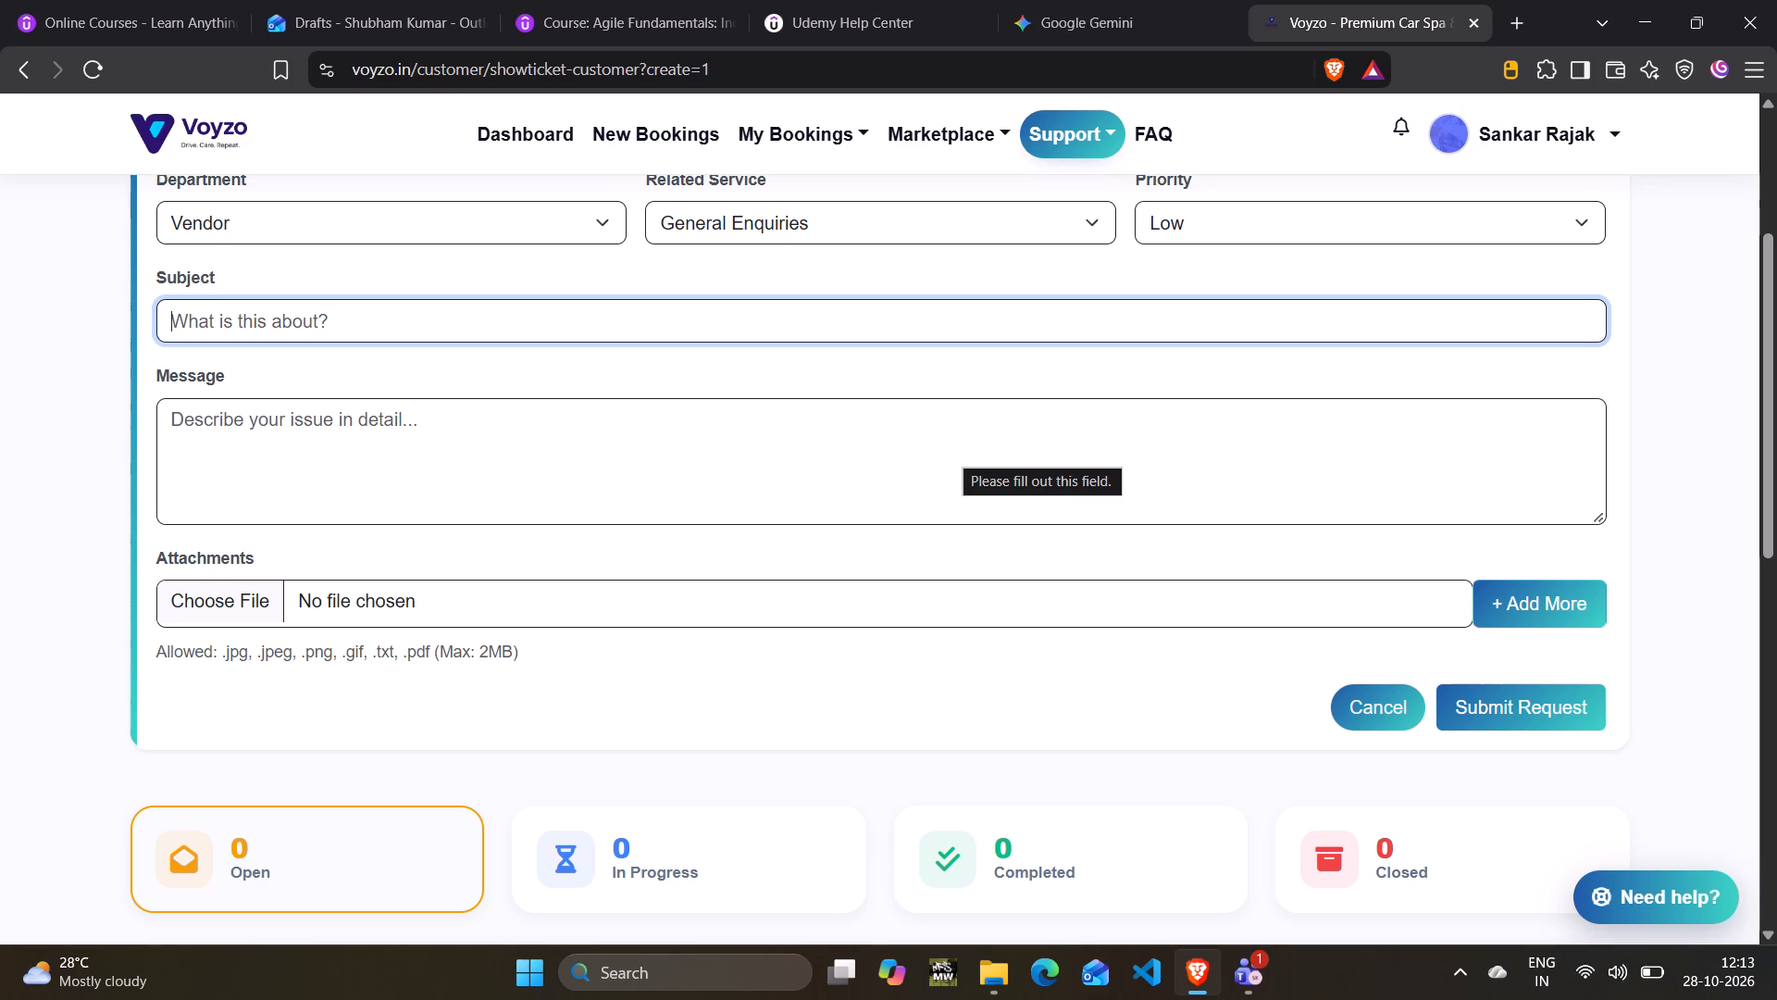
{"action": "type", "text": "testing"}
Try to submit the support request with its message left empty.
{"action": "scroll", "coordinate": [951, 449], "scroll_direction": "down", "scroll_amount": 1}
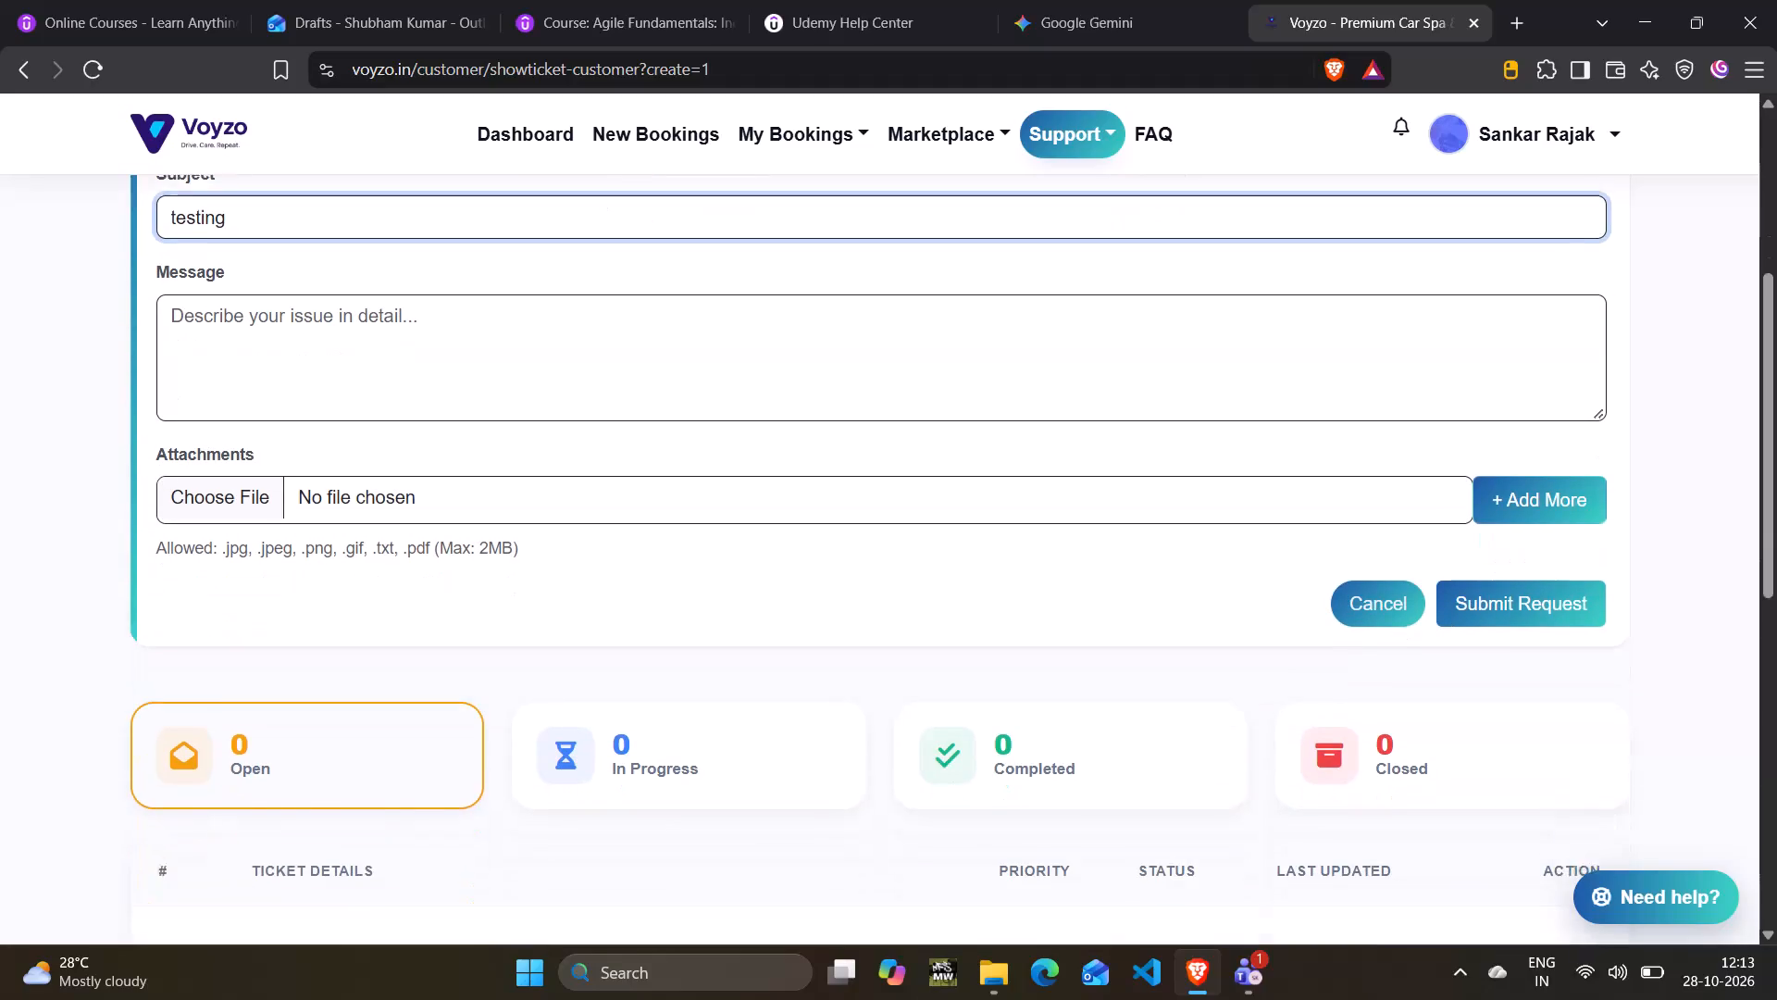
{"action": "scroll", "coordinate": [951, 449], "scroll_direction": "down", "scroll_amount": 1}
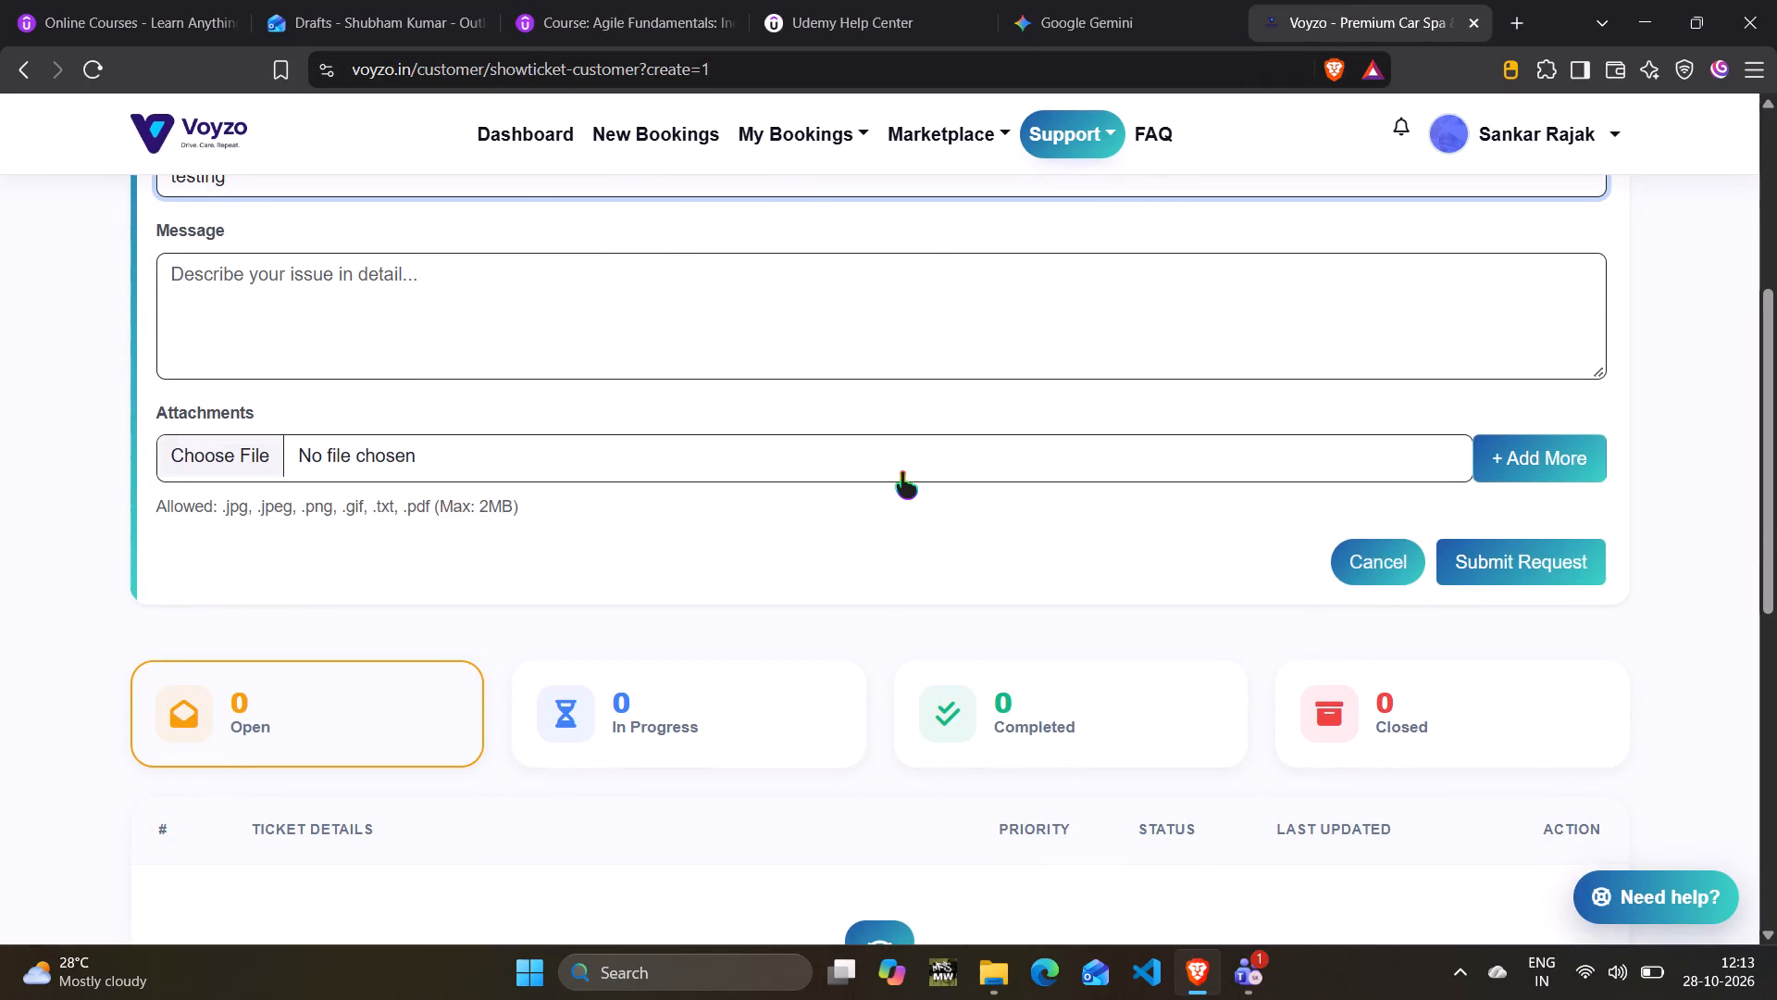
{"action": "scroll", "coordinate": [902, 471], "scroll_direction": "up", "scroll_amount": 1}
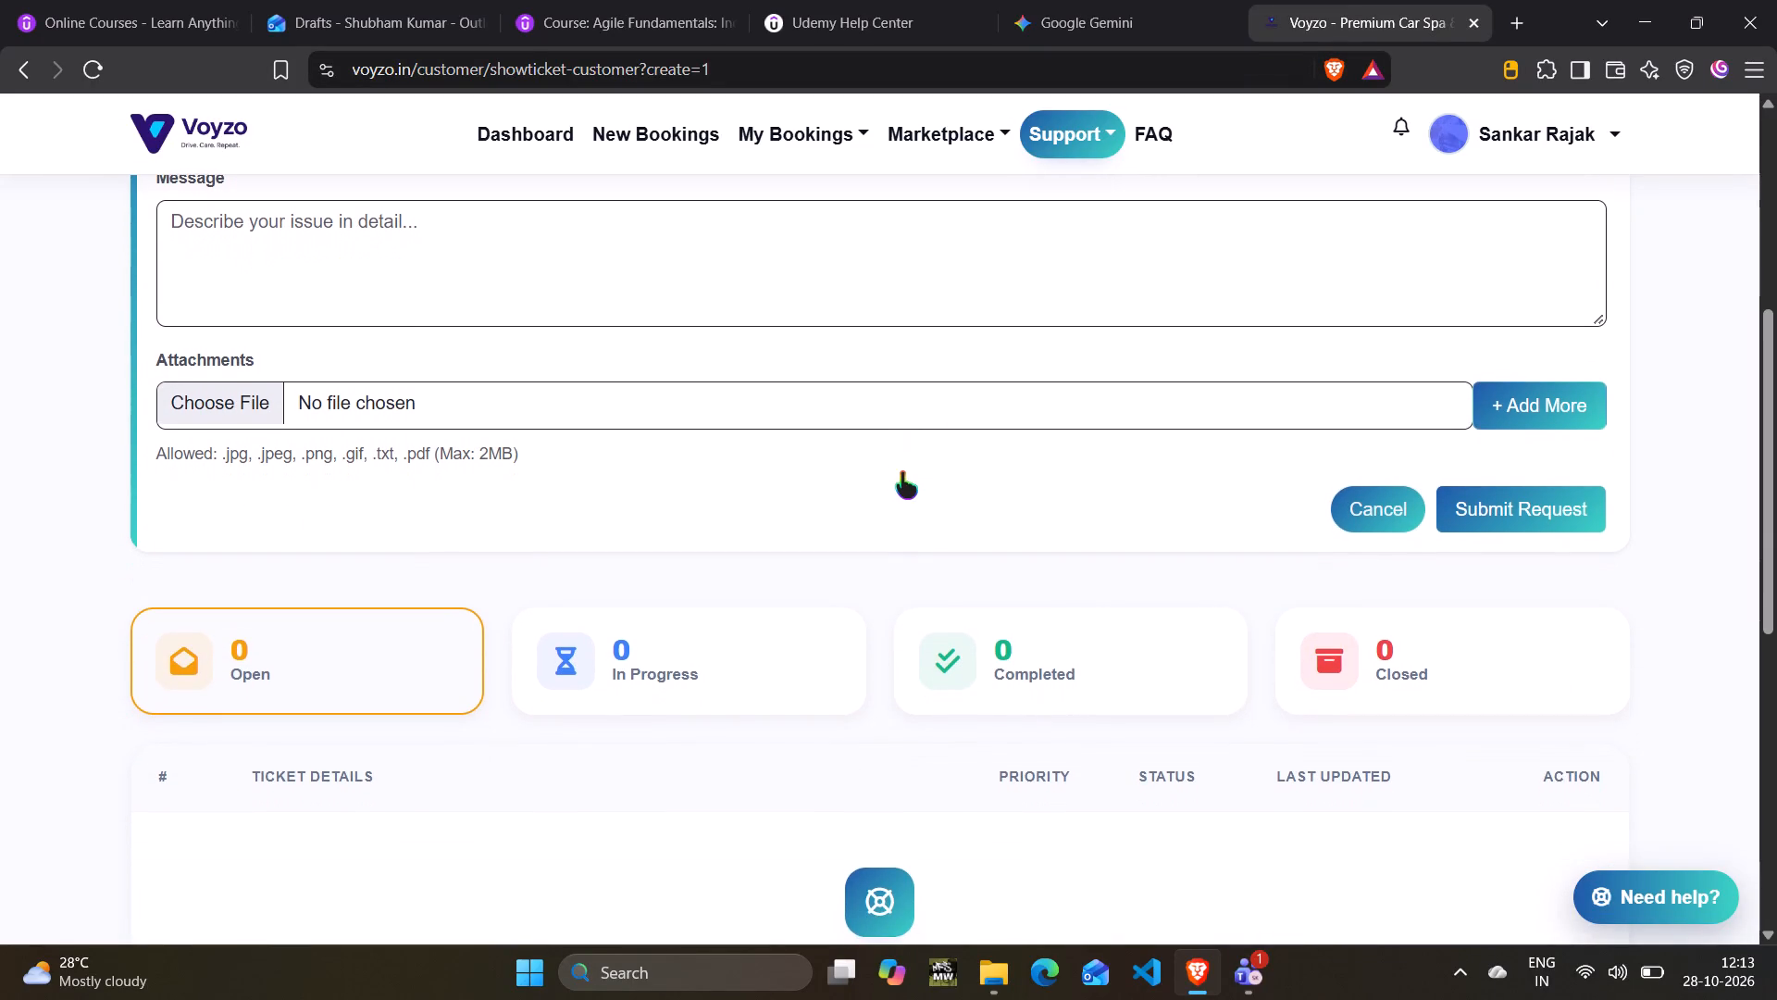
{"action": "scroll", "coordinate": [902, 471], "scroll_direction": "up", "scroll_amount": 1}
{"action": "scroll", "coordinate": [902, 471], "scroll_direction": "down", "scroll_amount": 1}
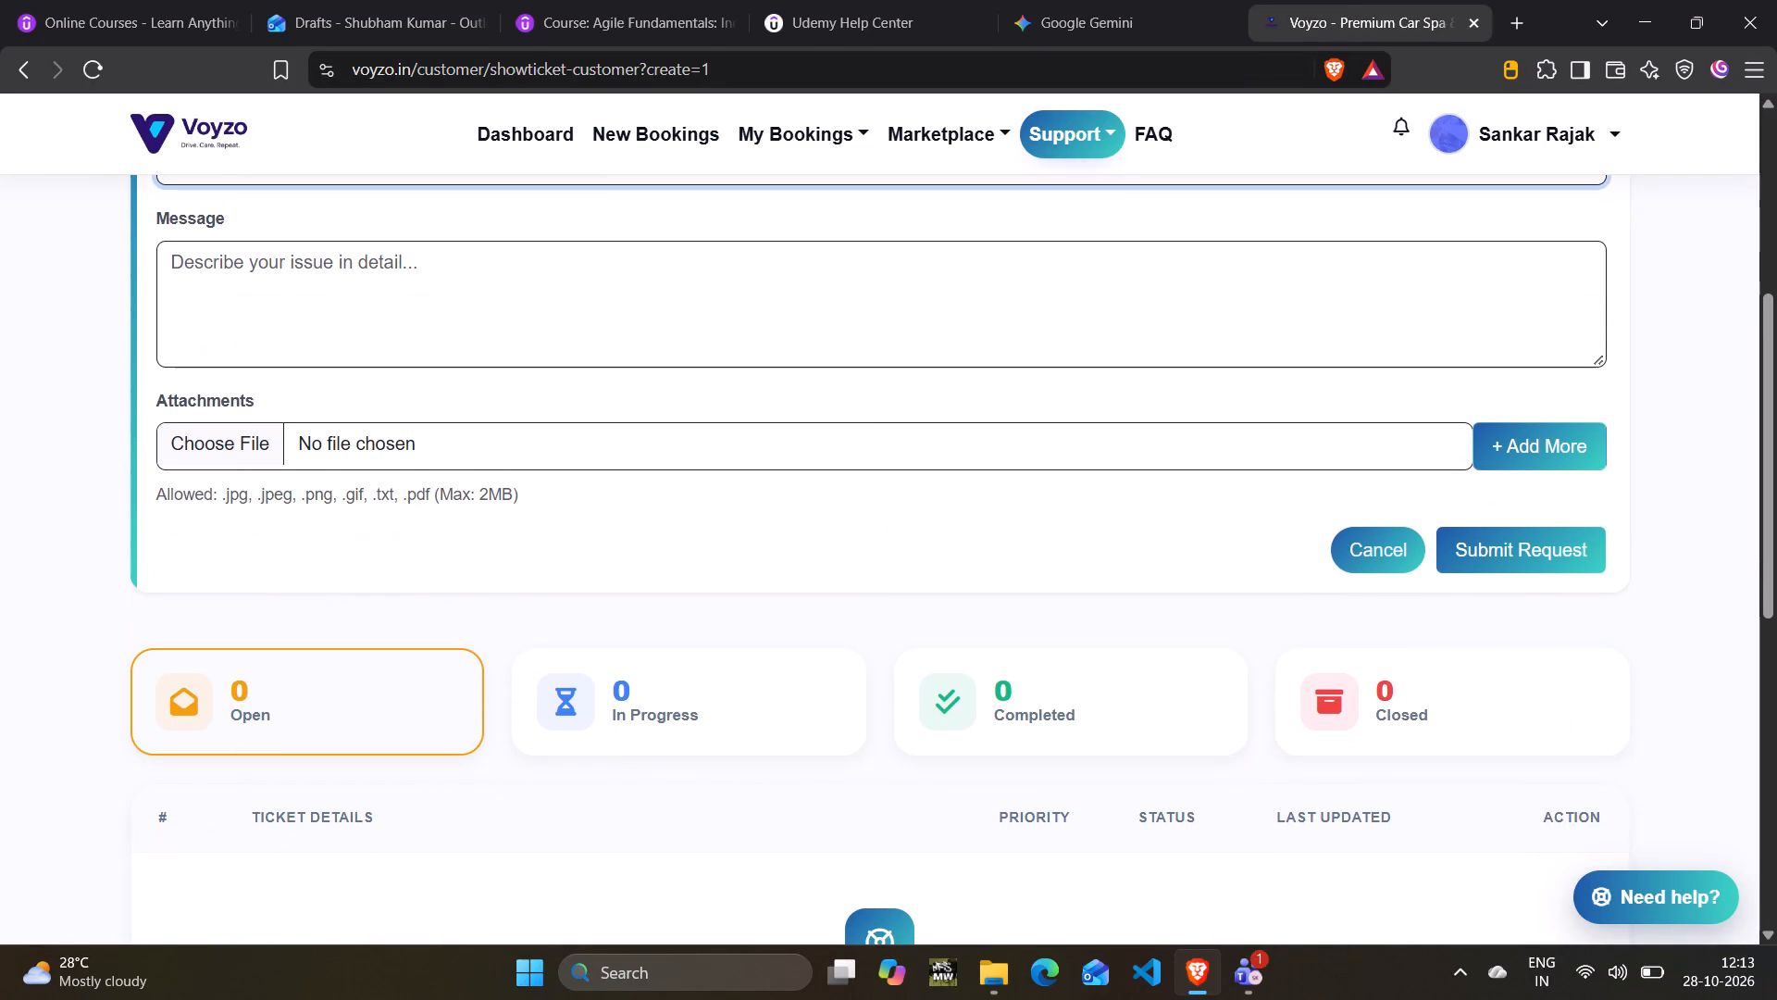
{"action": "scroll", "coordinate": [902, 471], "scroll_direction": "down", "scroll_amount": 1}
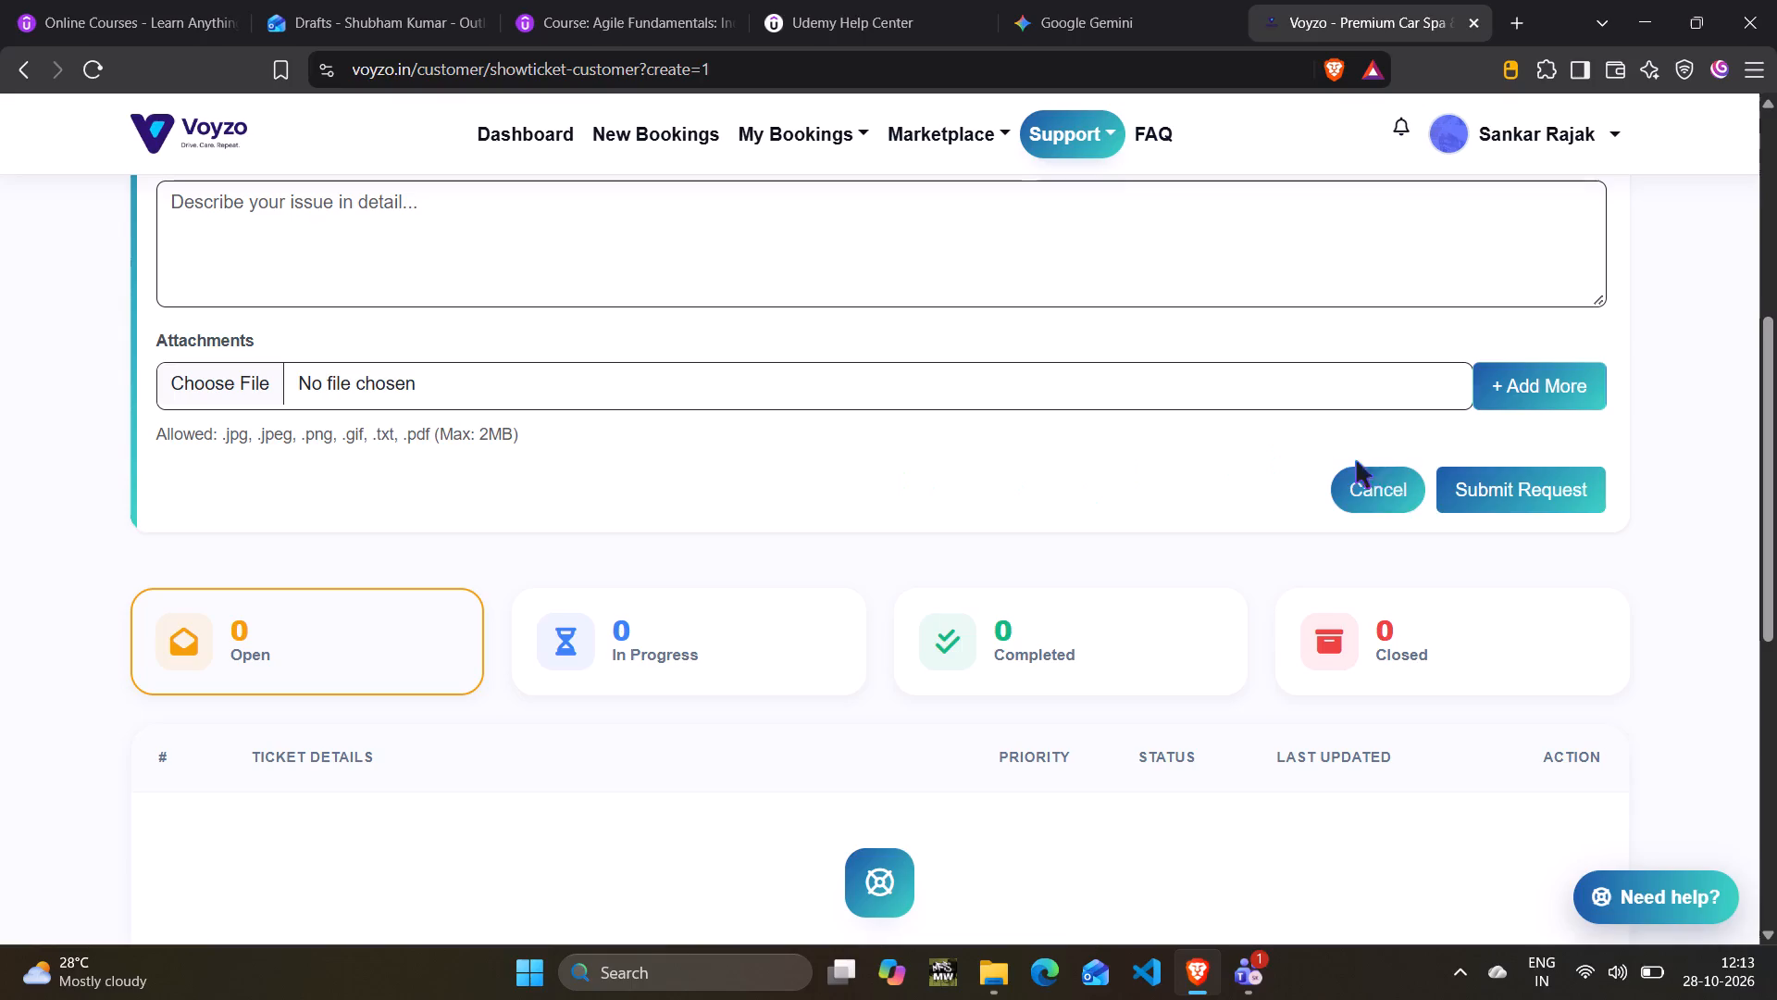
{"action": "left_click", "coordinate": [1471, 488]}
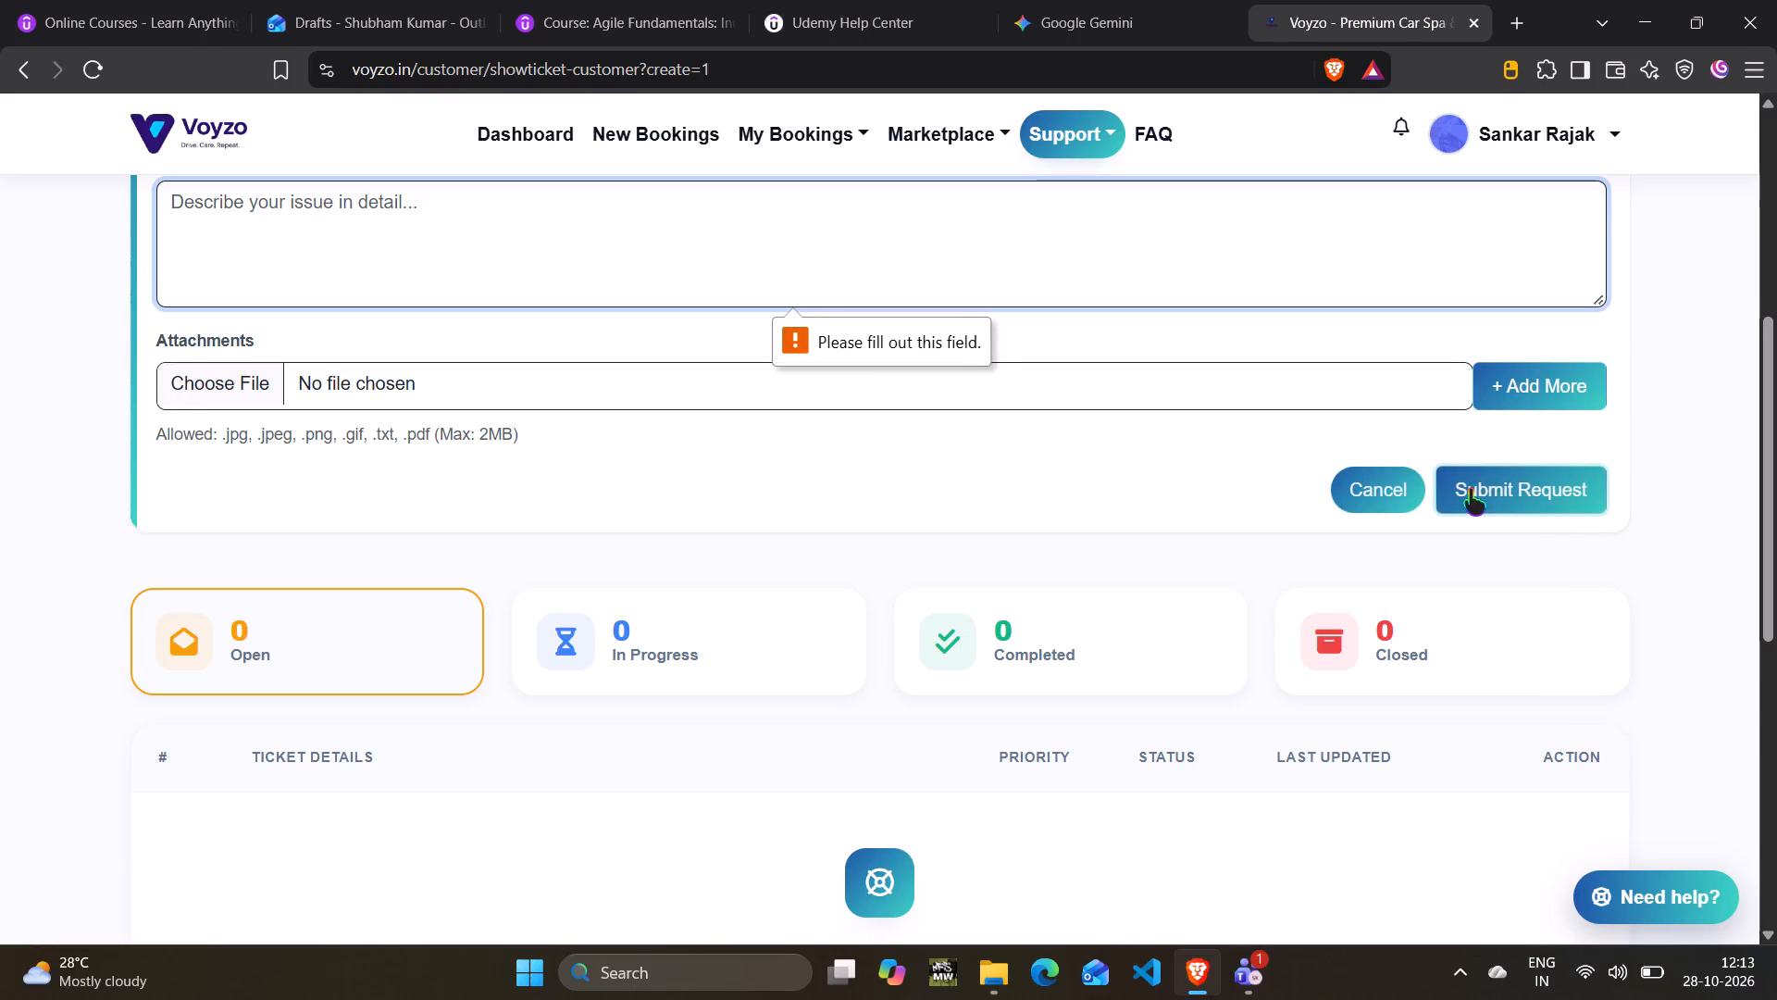
Enter "test 1" as the support request's message and submit the request.
{"action": "scroll", "coordinate": [1097, 488], "scroll_direction": "up", "scroll_amount": 2}
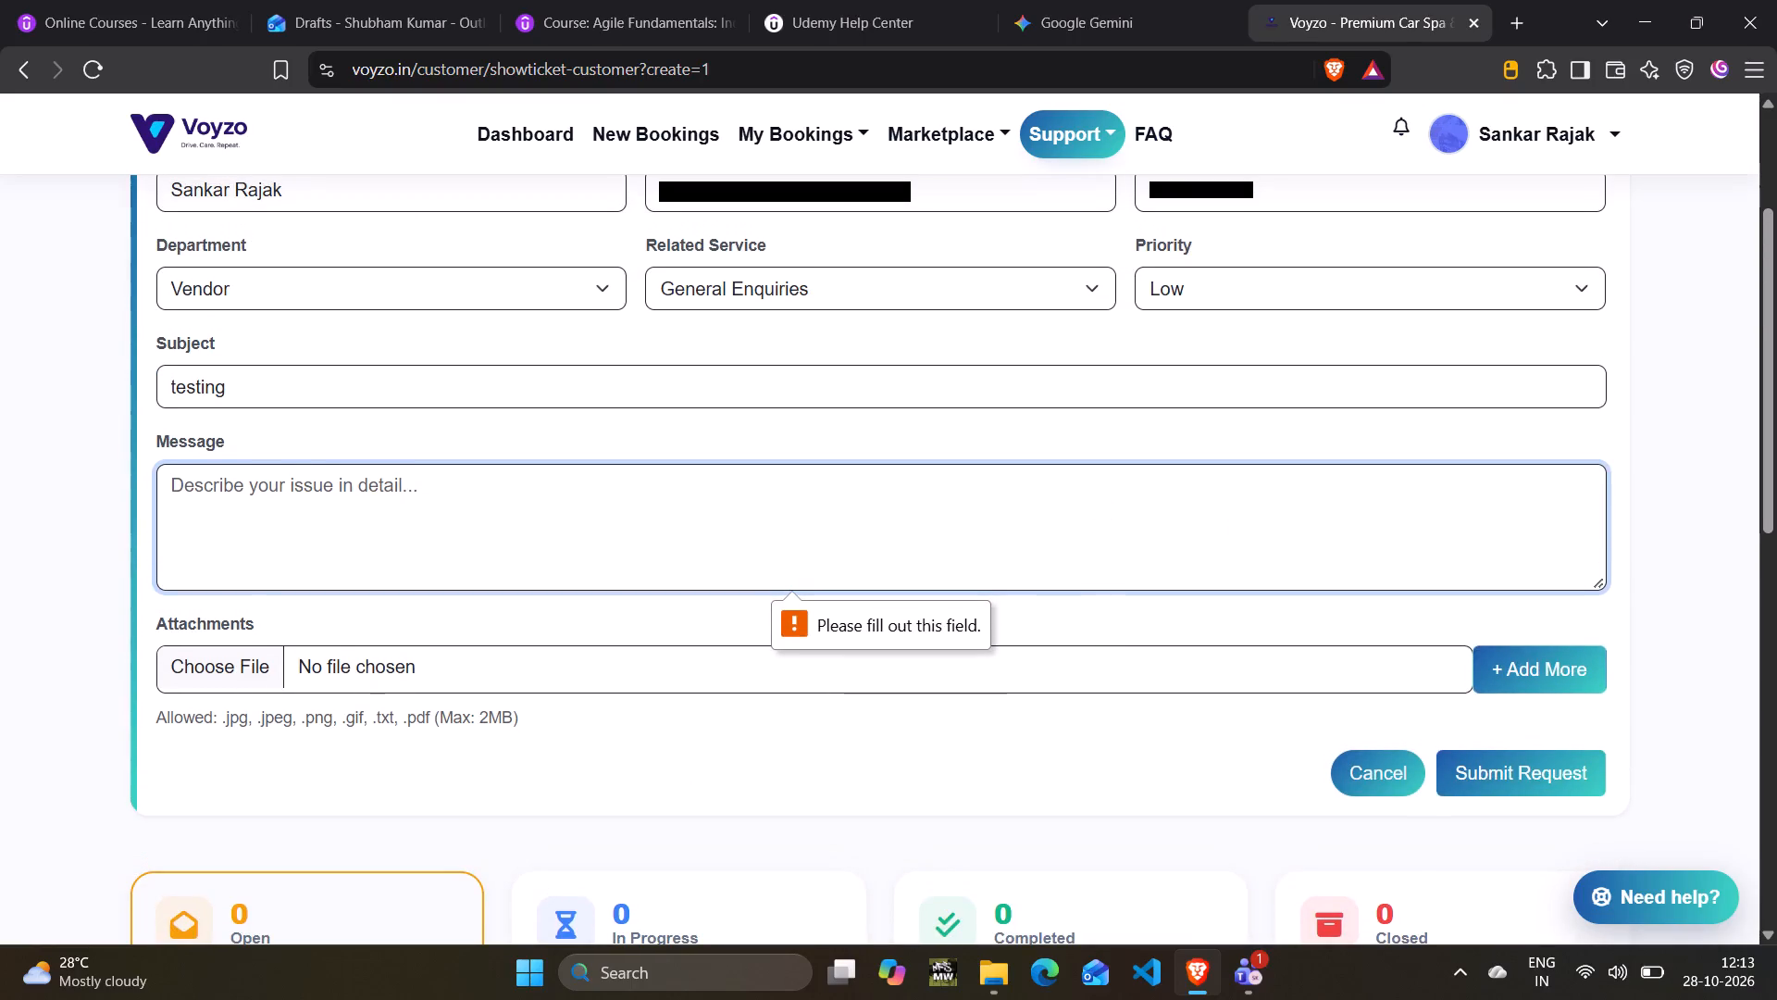
{"action": "type", "text": "test 1"}
{"action": "key", "text": "Return"}
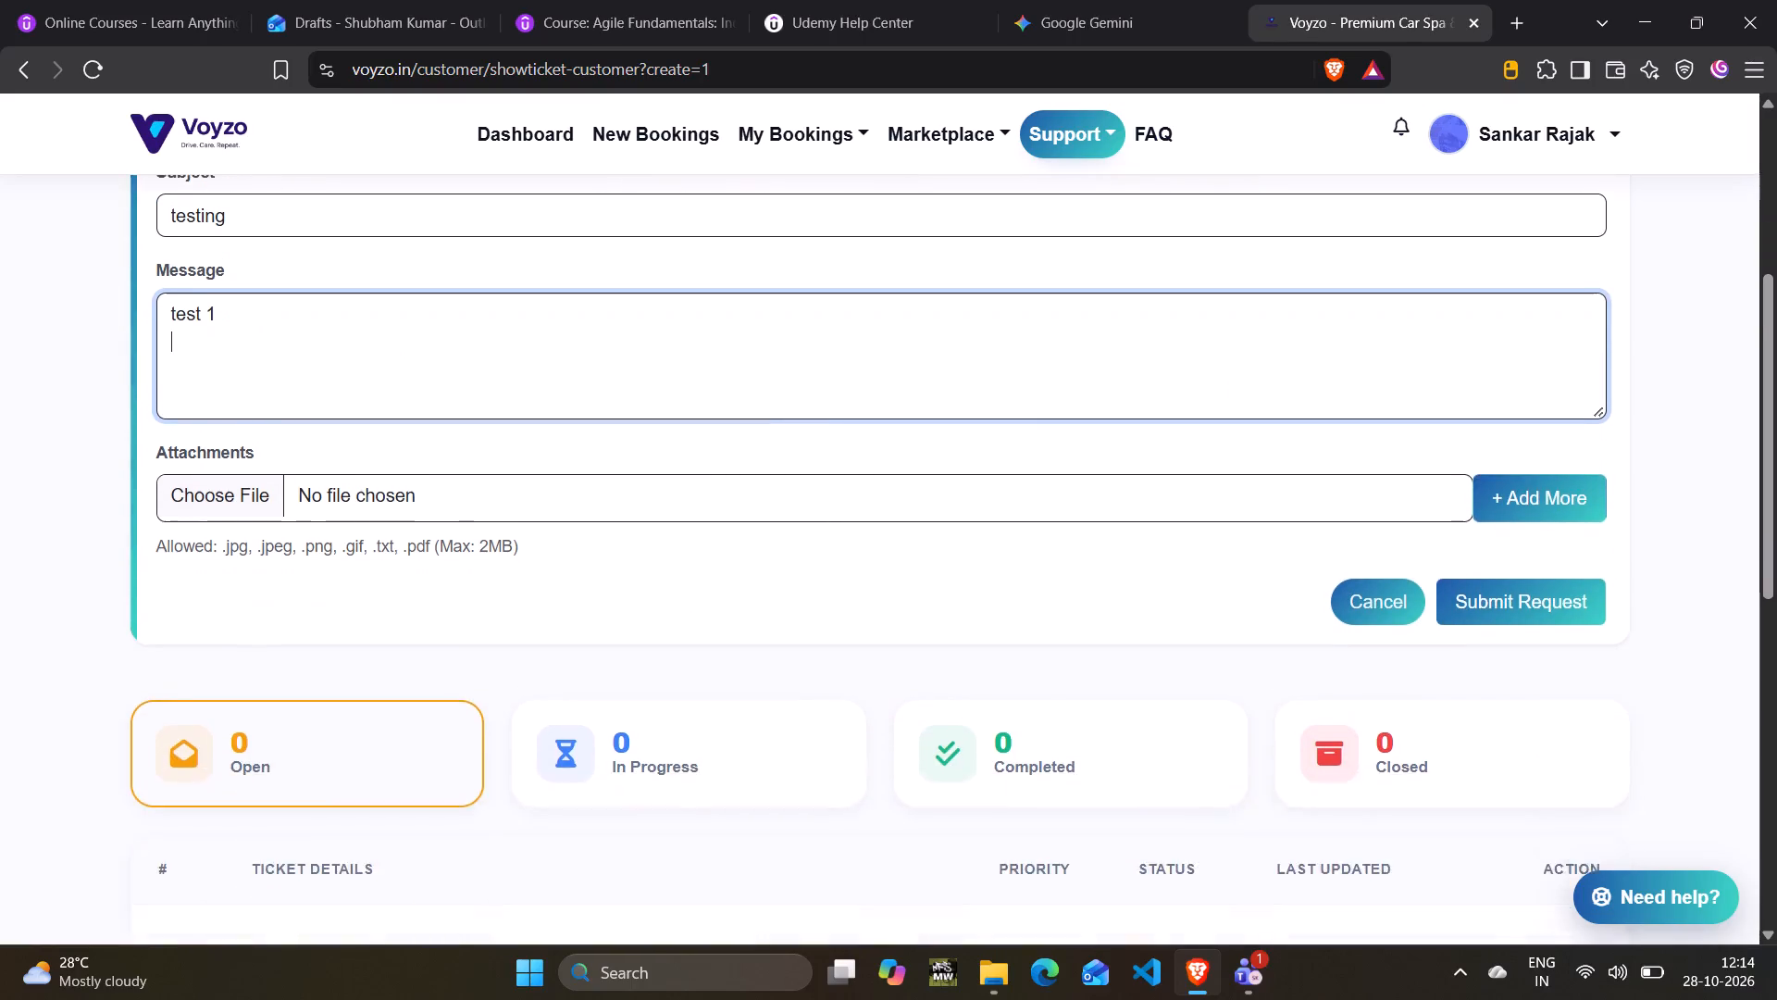
{"action": "left_click", "coordinate": [1490, 525]}
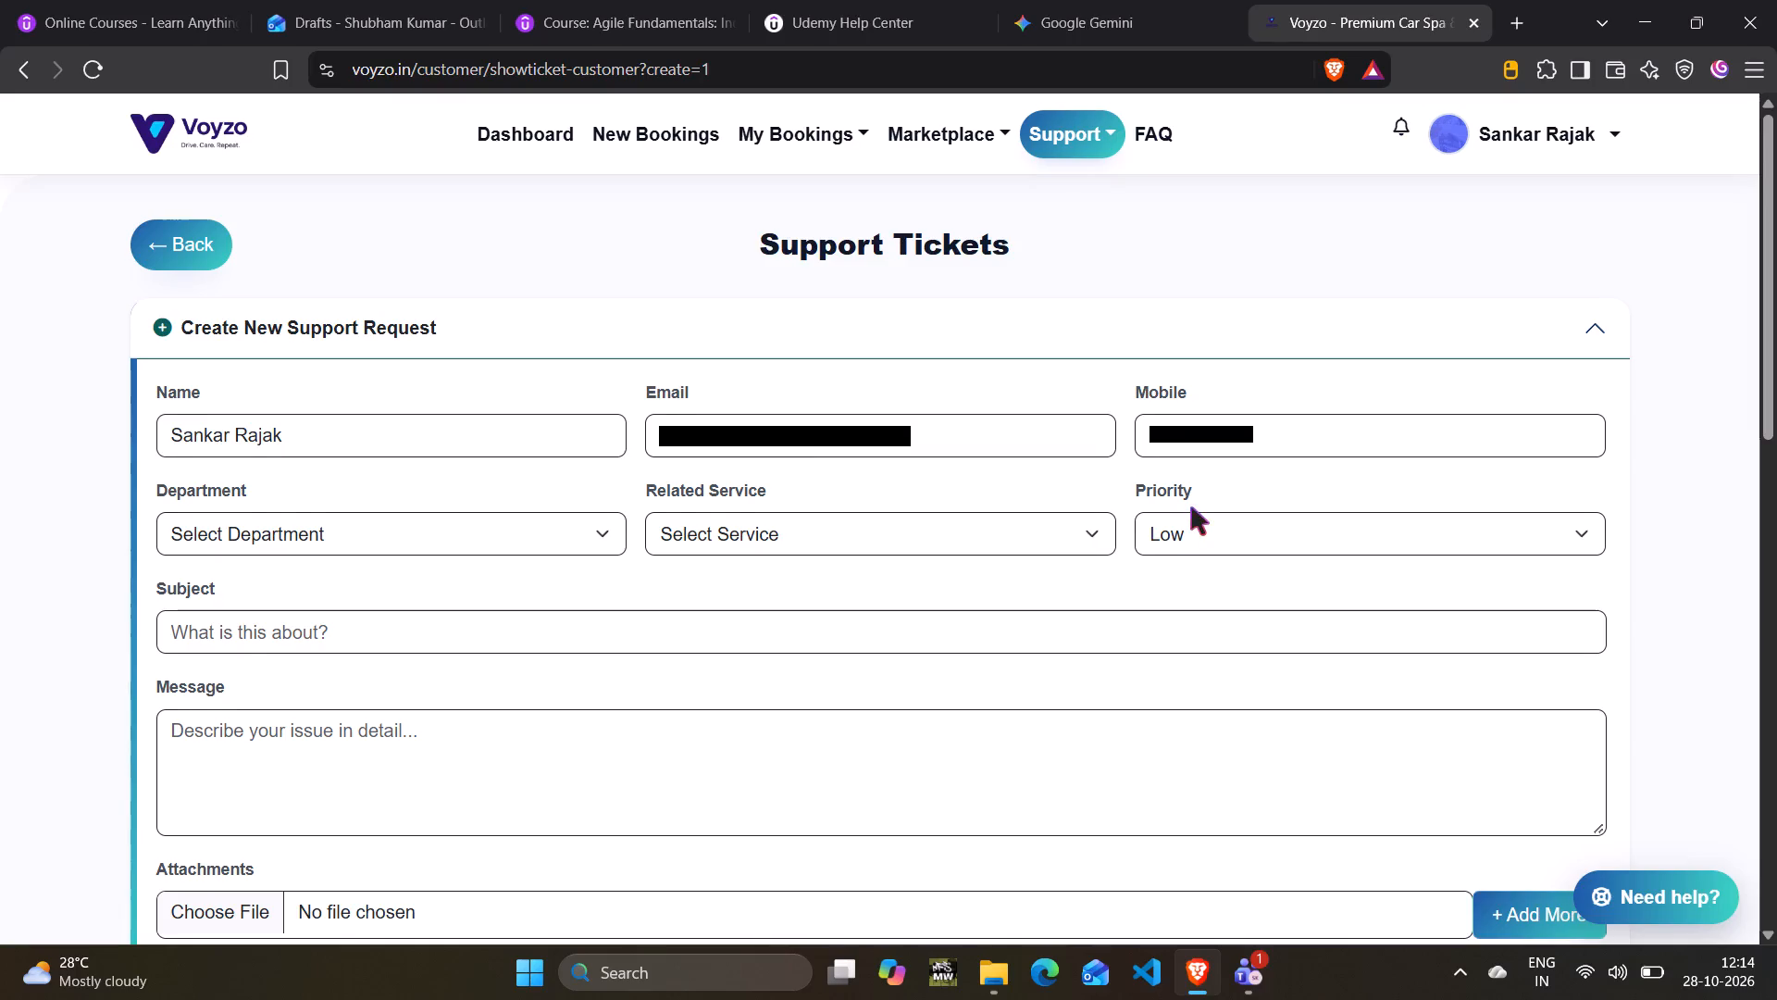
Examine the Support Tickets page for the submitted request, covering the form, status categories and ticket list.
{"action": "scroll", "coordinate": [1191, 506], "scroll_direction": "down", "scroll_amount": 2}
{"action": "scroll", "coordinate": [1191, 506], "scroll_direction": "right", "scroll_amount": 1}
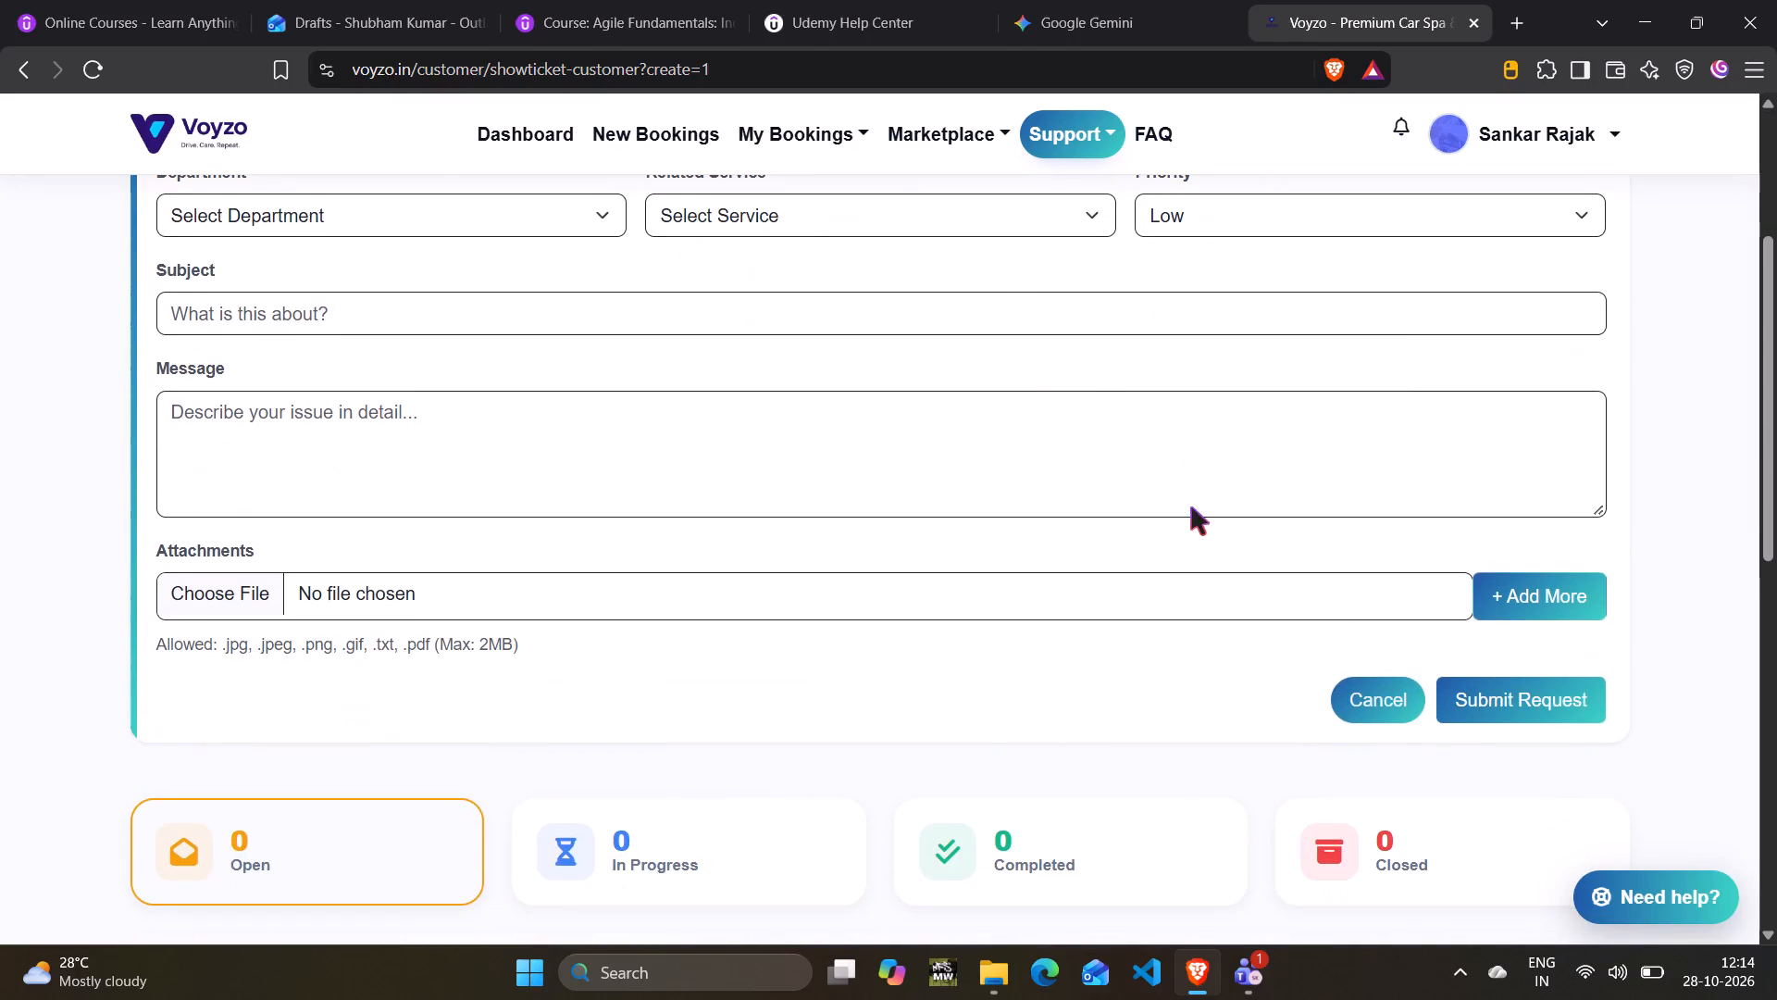
{"action": "scroll", "coordinate": [1191, 506], "scroll_direction": "right", "scroll_amount": 2}
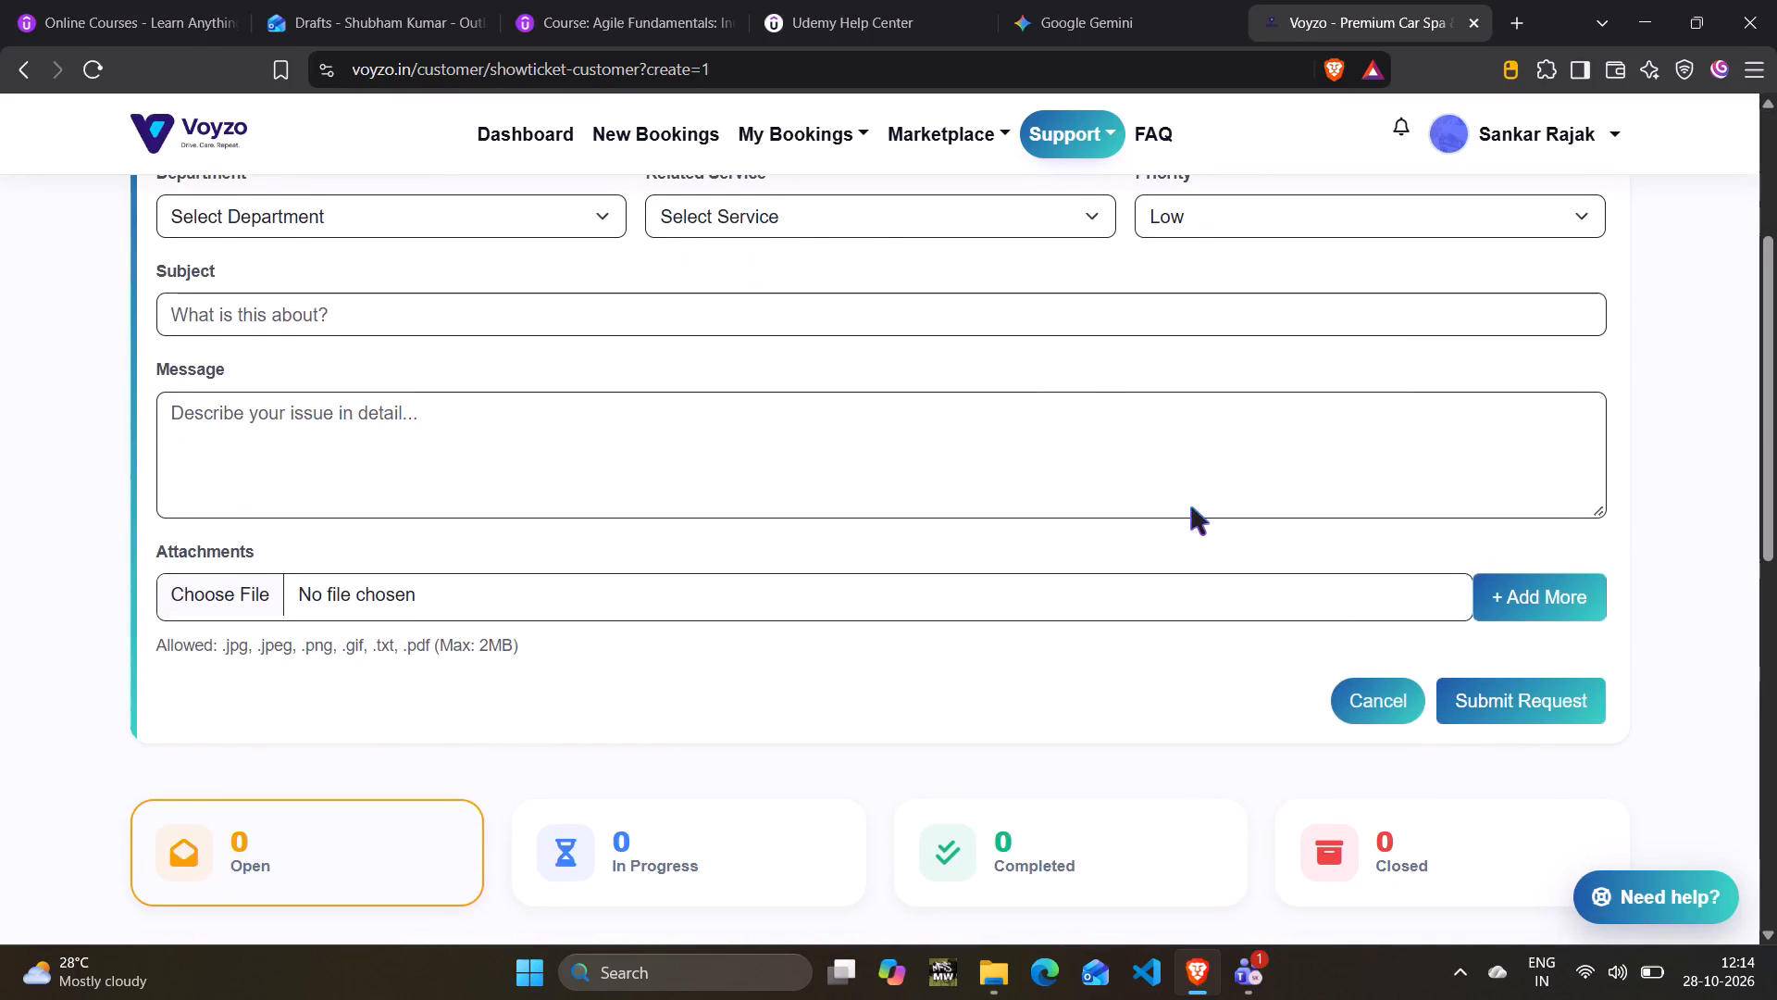
{"action": "scroll", "coordinate": [1191, 506], "scroll_direction": "right", "scroll_amount": 2}
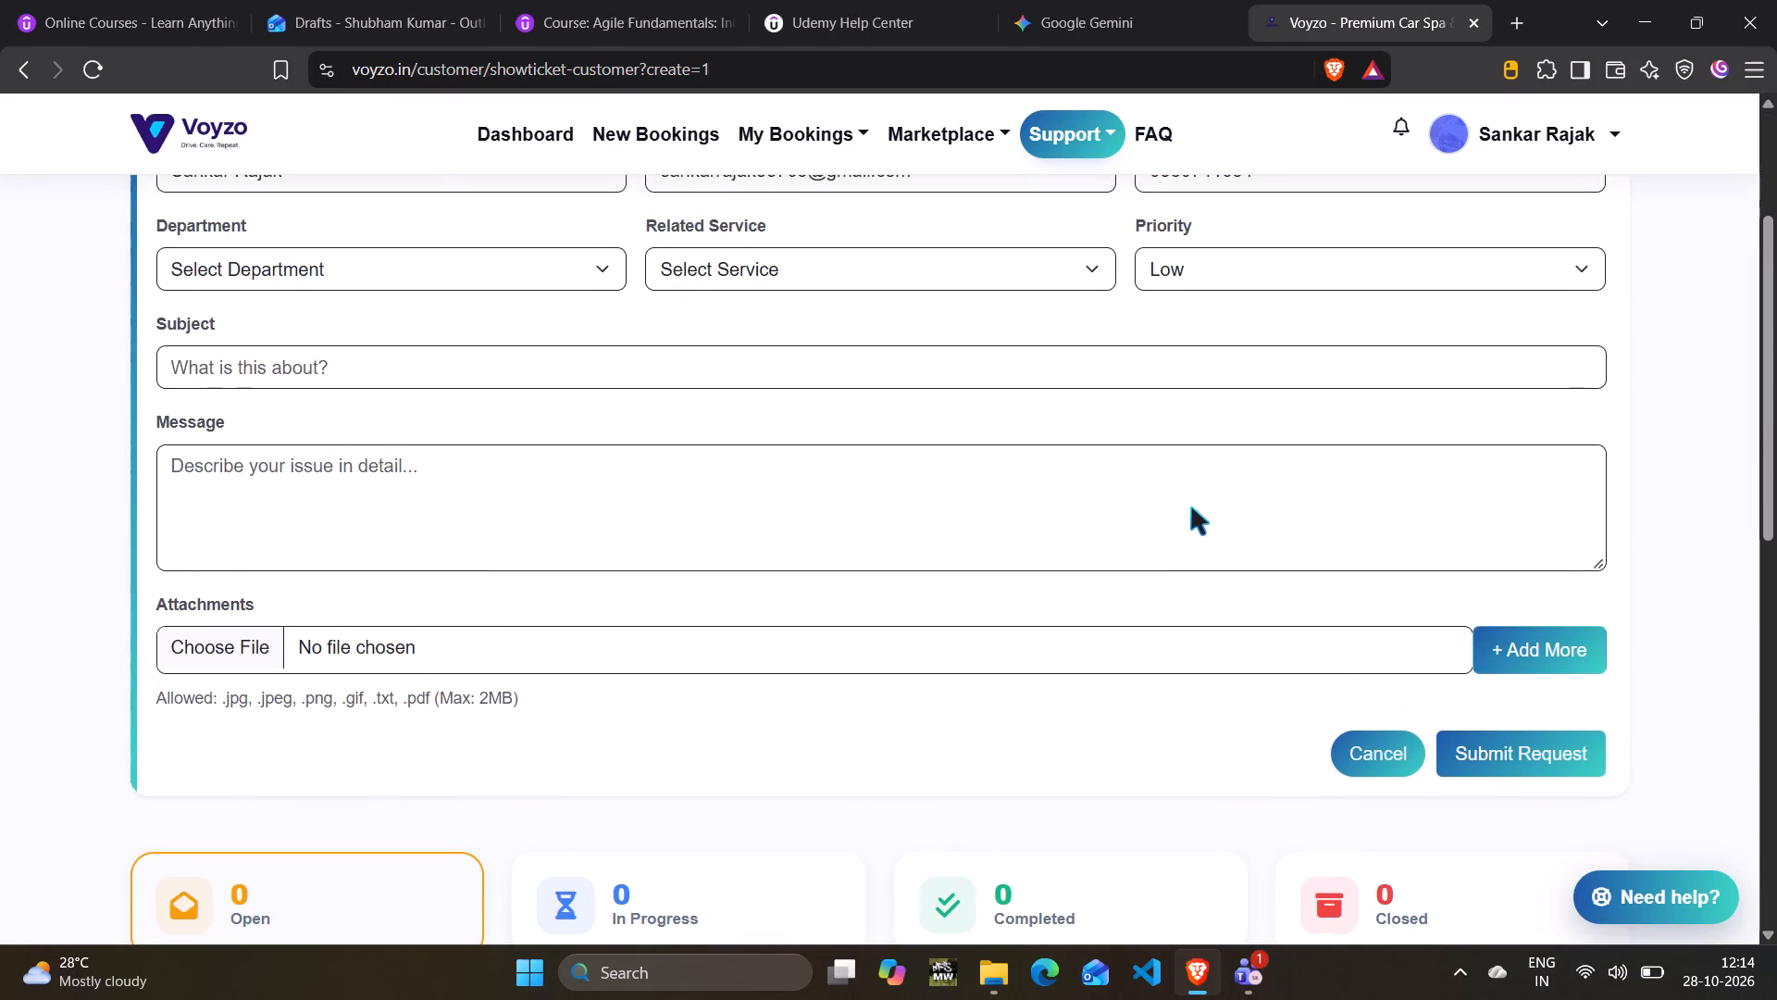
{"action": "scroll", "coordinate": [1191, 506], "scroll_direction": "right", "scroll_amount": 2}
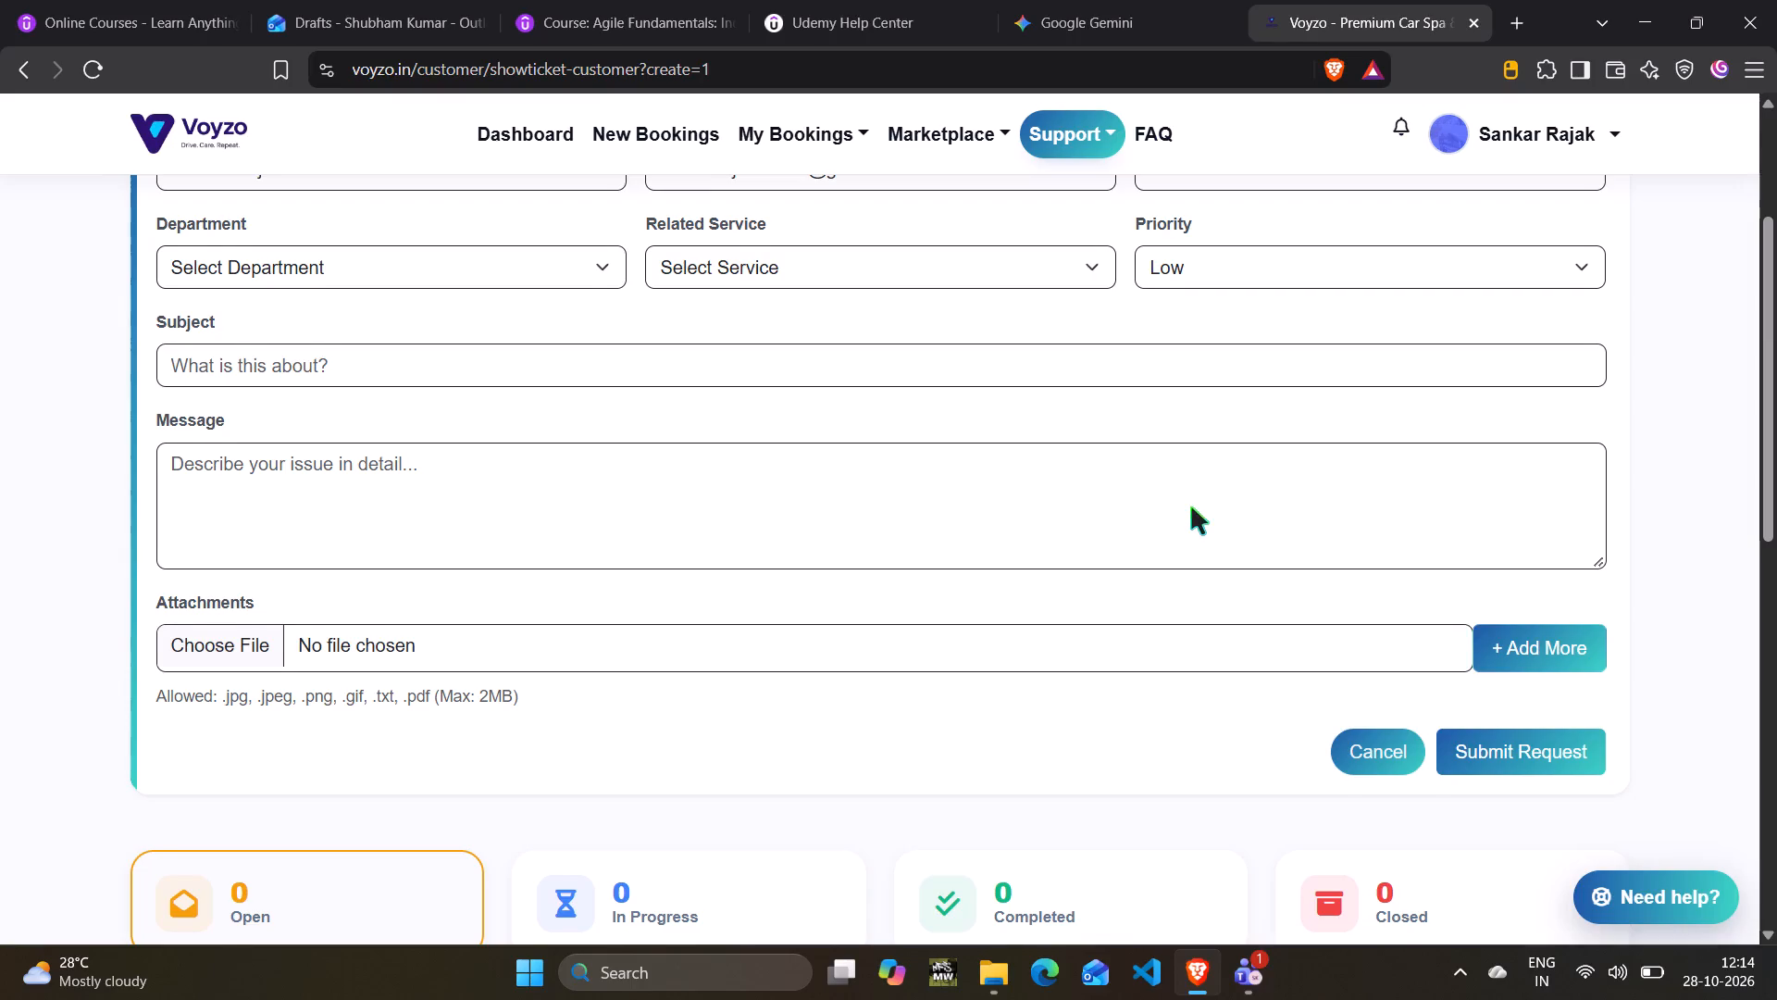
{"action": "scroll", "coordinate": [1191, 506], "scroll_direction": "right", "scroll_amount": 1}
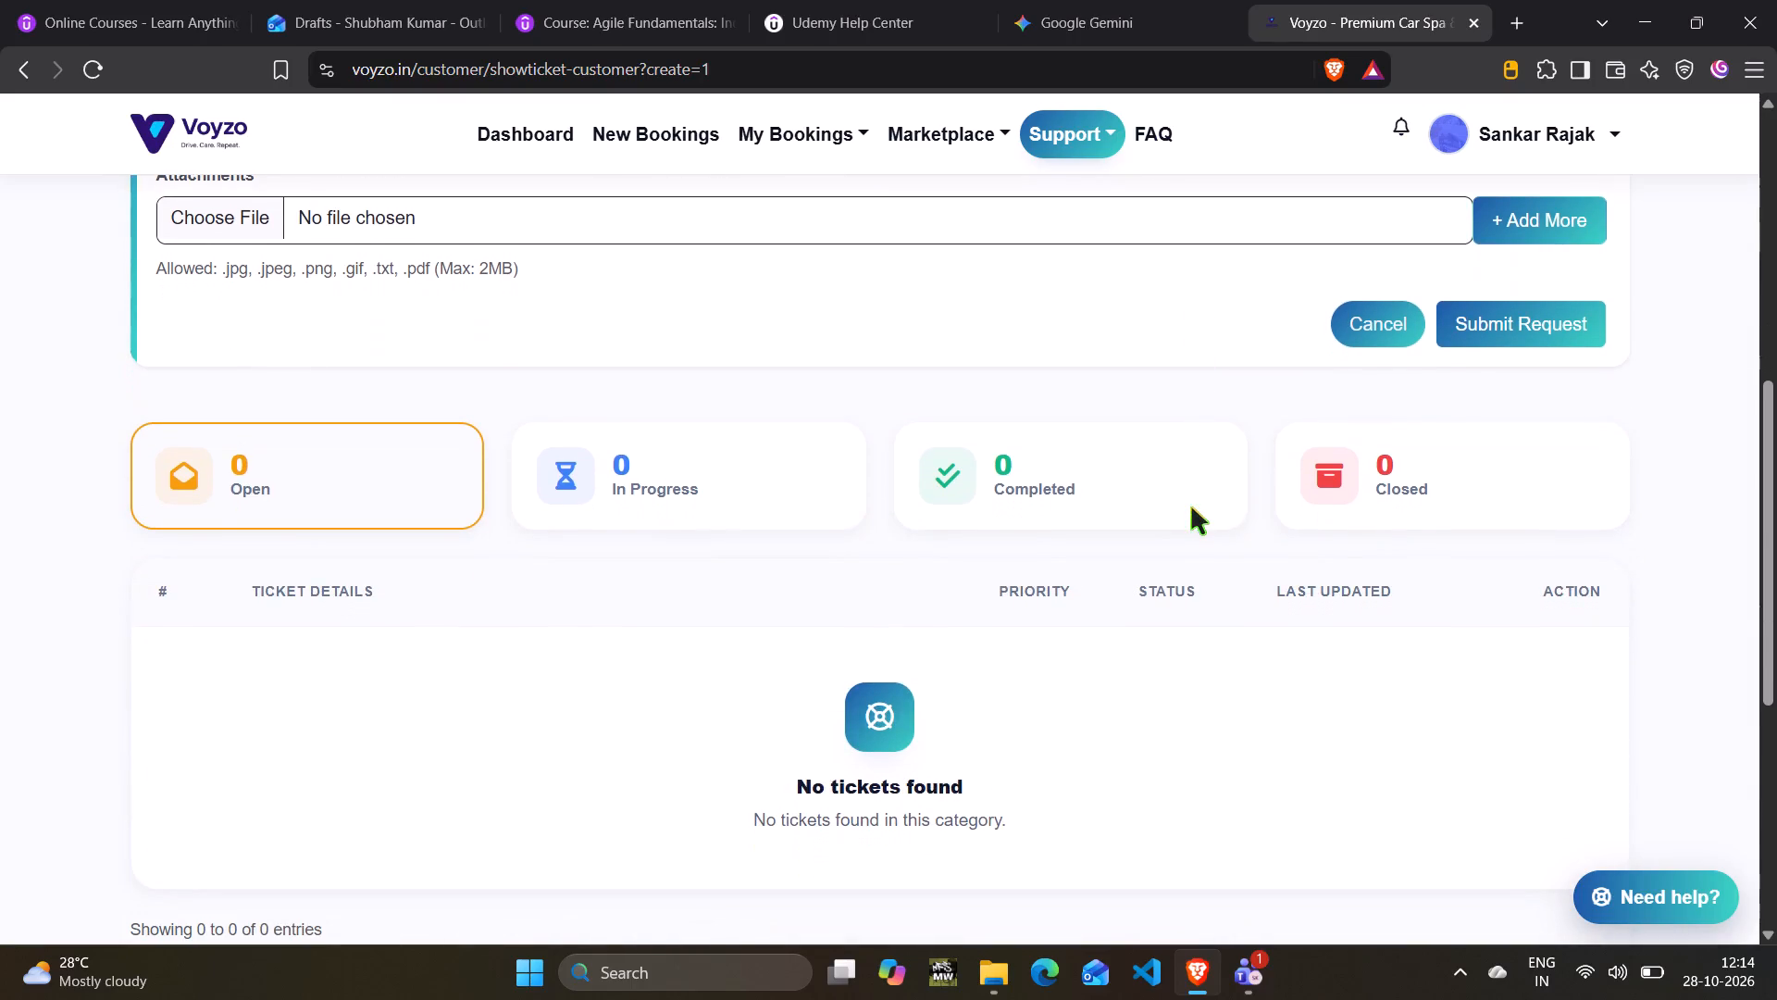
{"action": "scroll", "coordinate": [1191, 506], "scroll_direction": "up", "scroll_amount": 3}
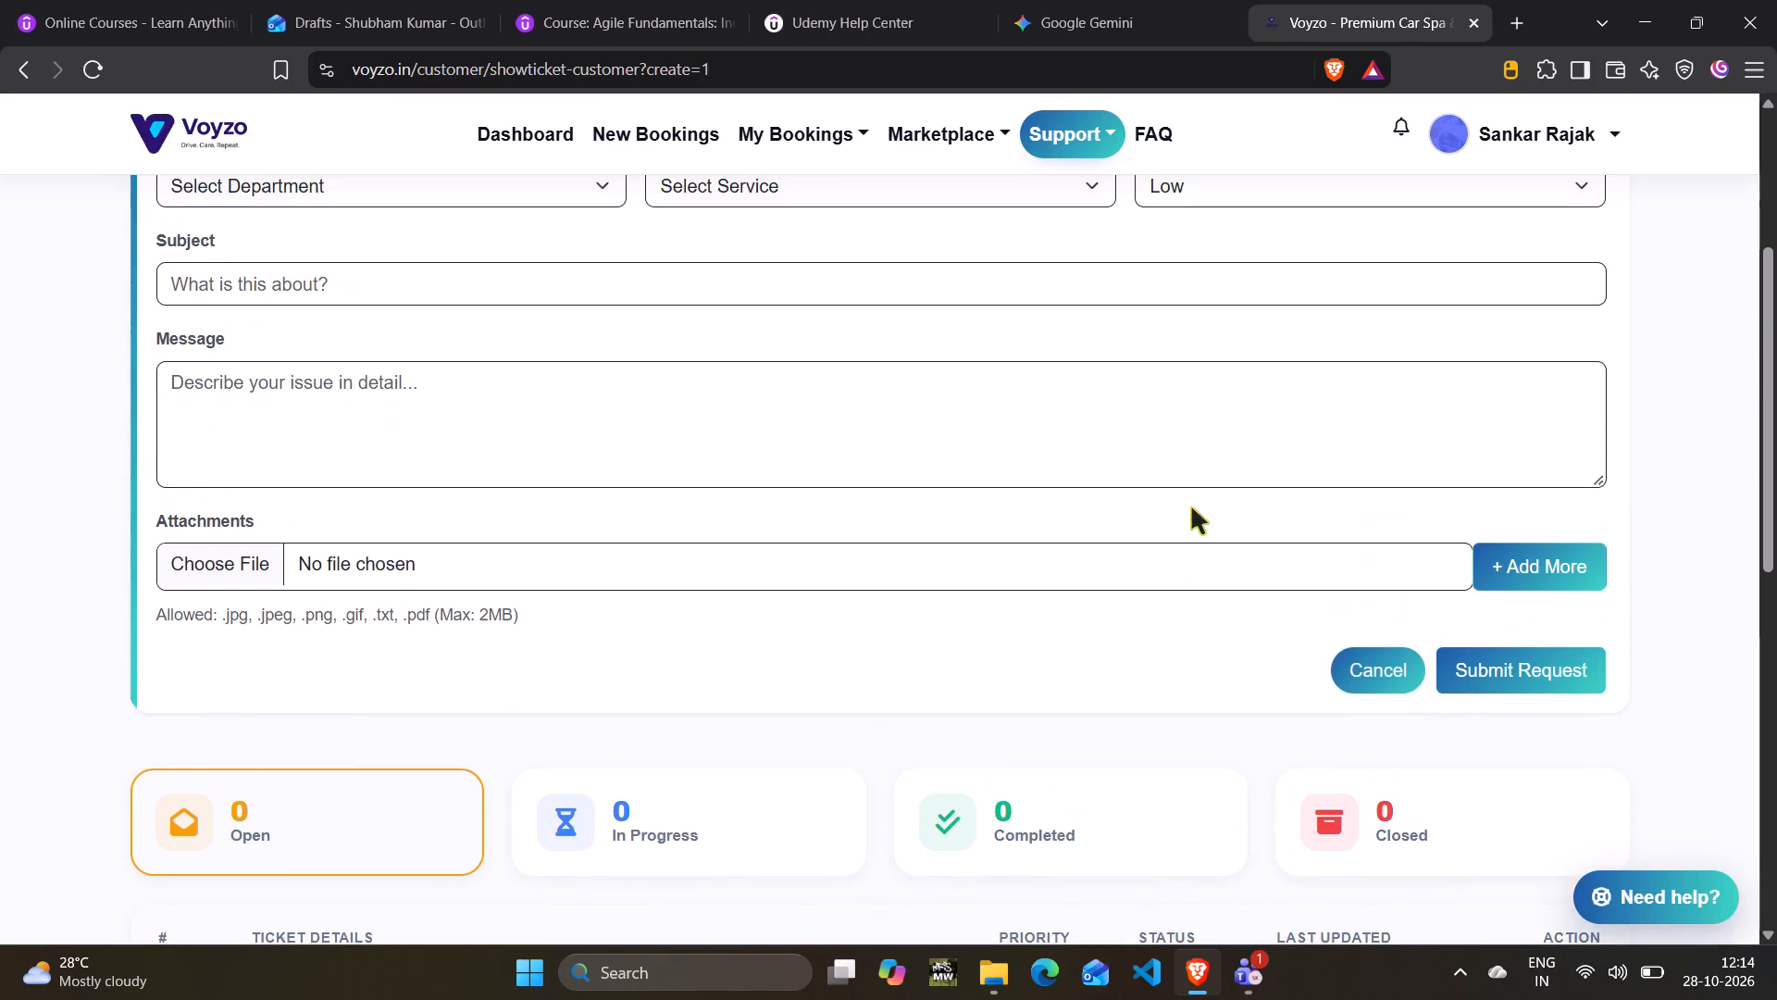
{"action": "scroll", "coordinate": [1191, 506], "scroll_direction": "up", "scroll_amount": 1}
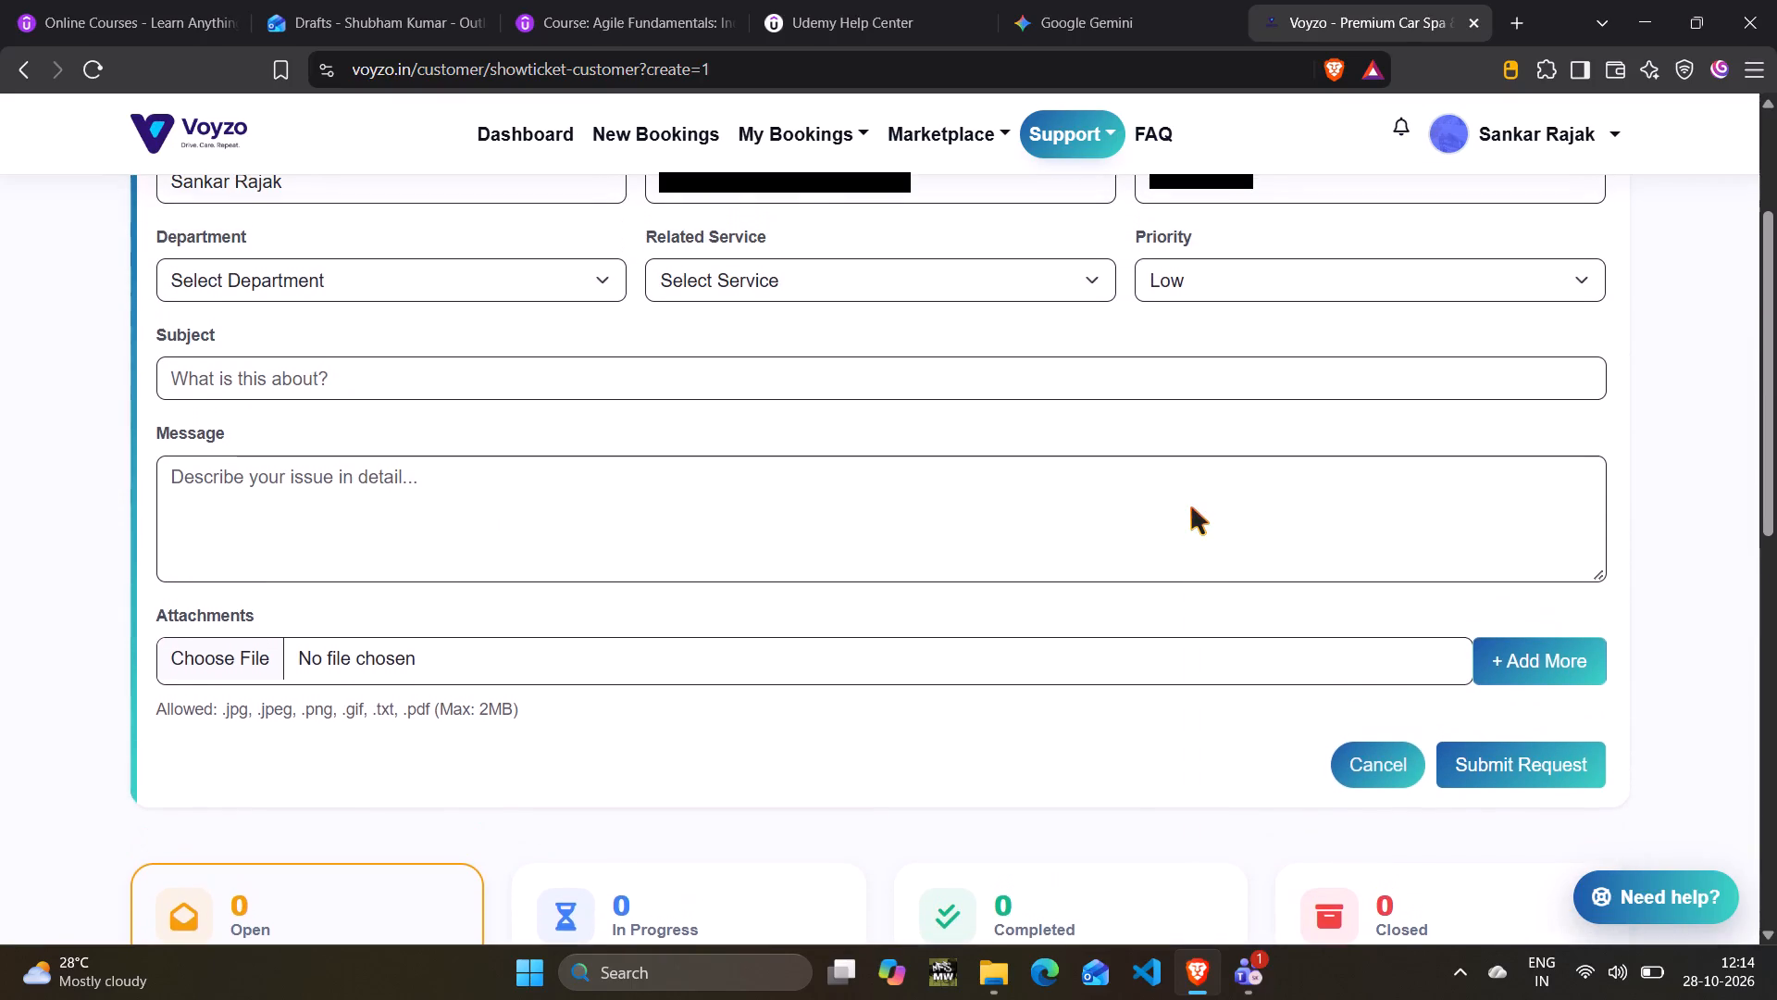
{"action": "scroll", "coordinate": [1191, 506], "scroll_direction": "up", "scroll_amount": 1}
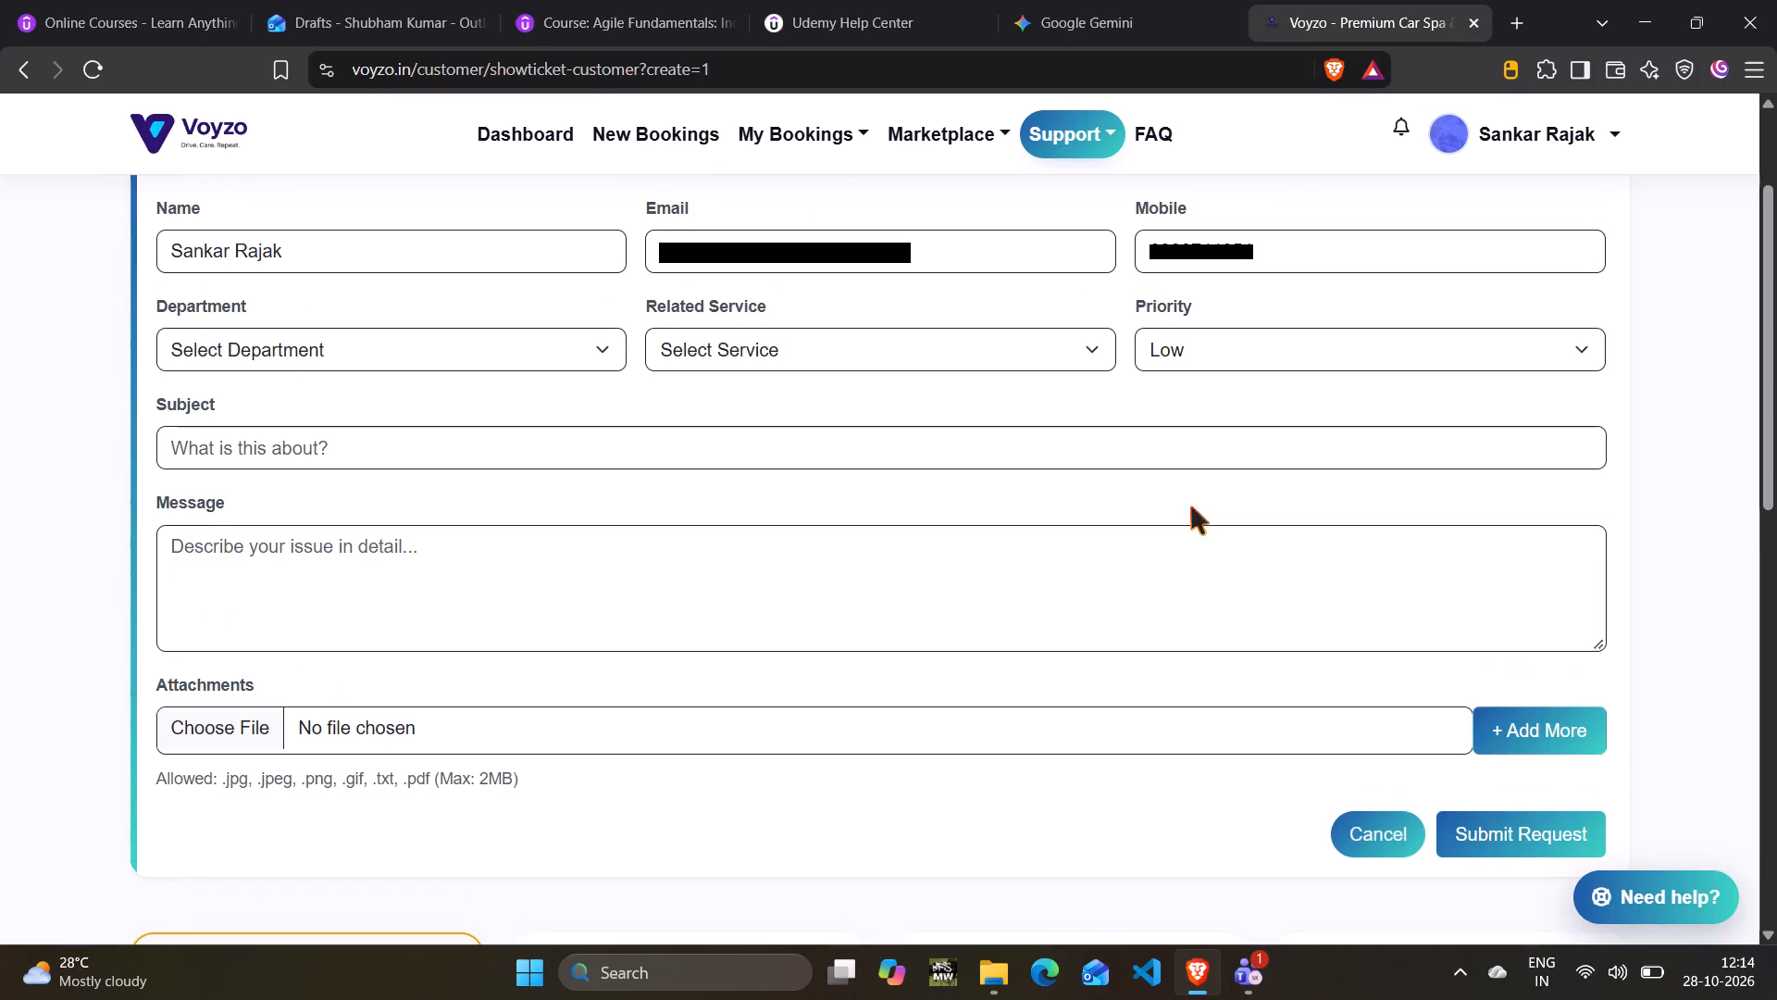
Fill in another support request with "testing" as both the subject and the message.
{"action": "left_click", "coordinate": [955, 552]}
{"action": "left_click", "coordinate": [894, 456]}
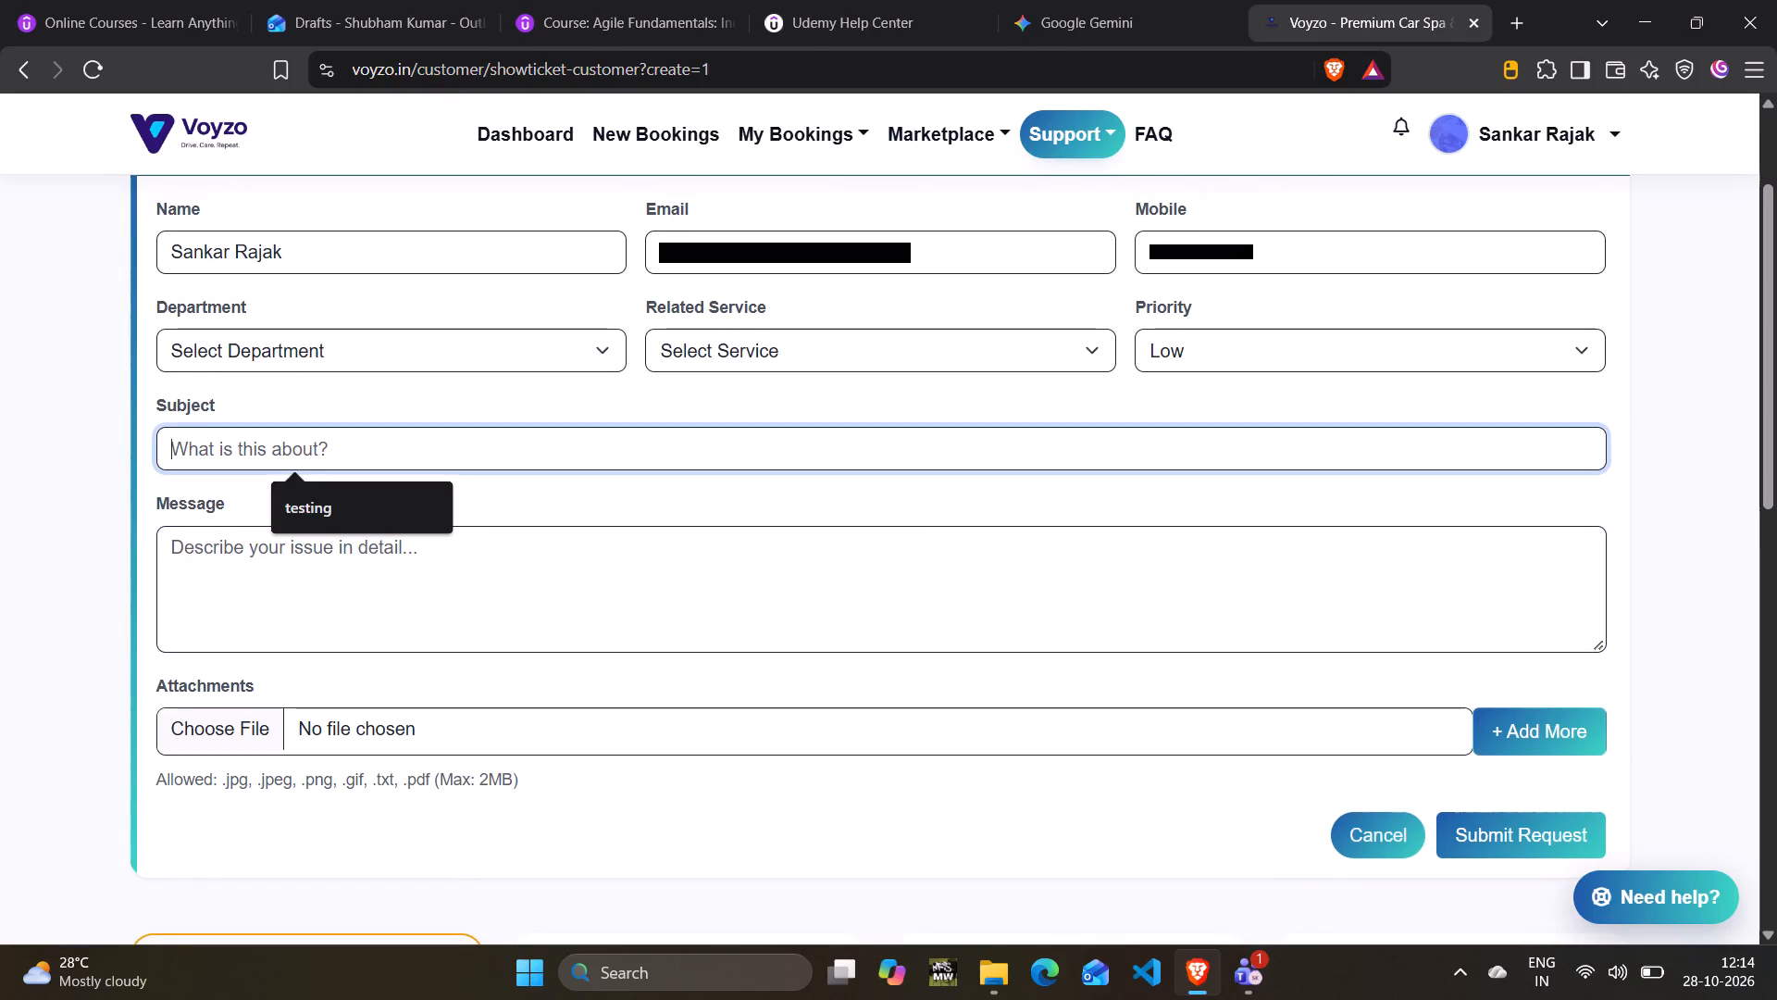
{"action": "left_click", "coordinate": [384, 501]}
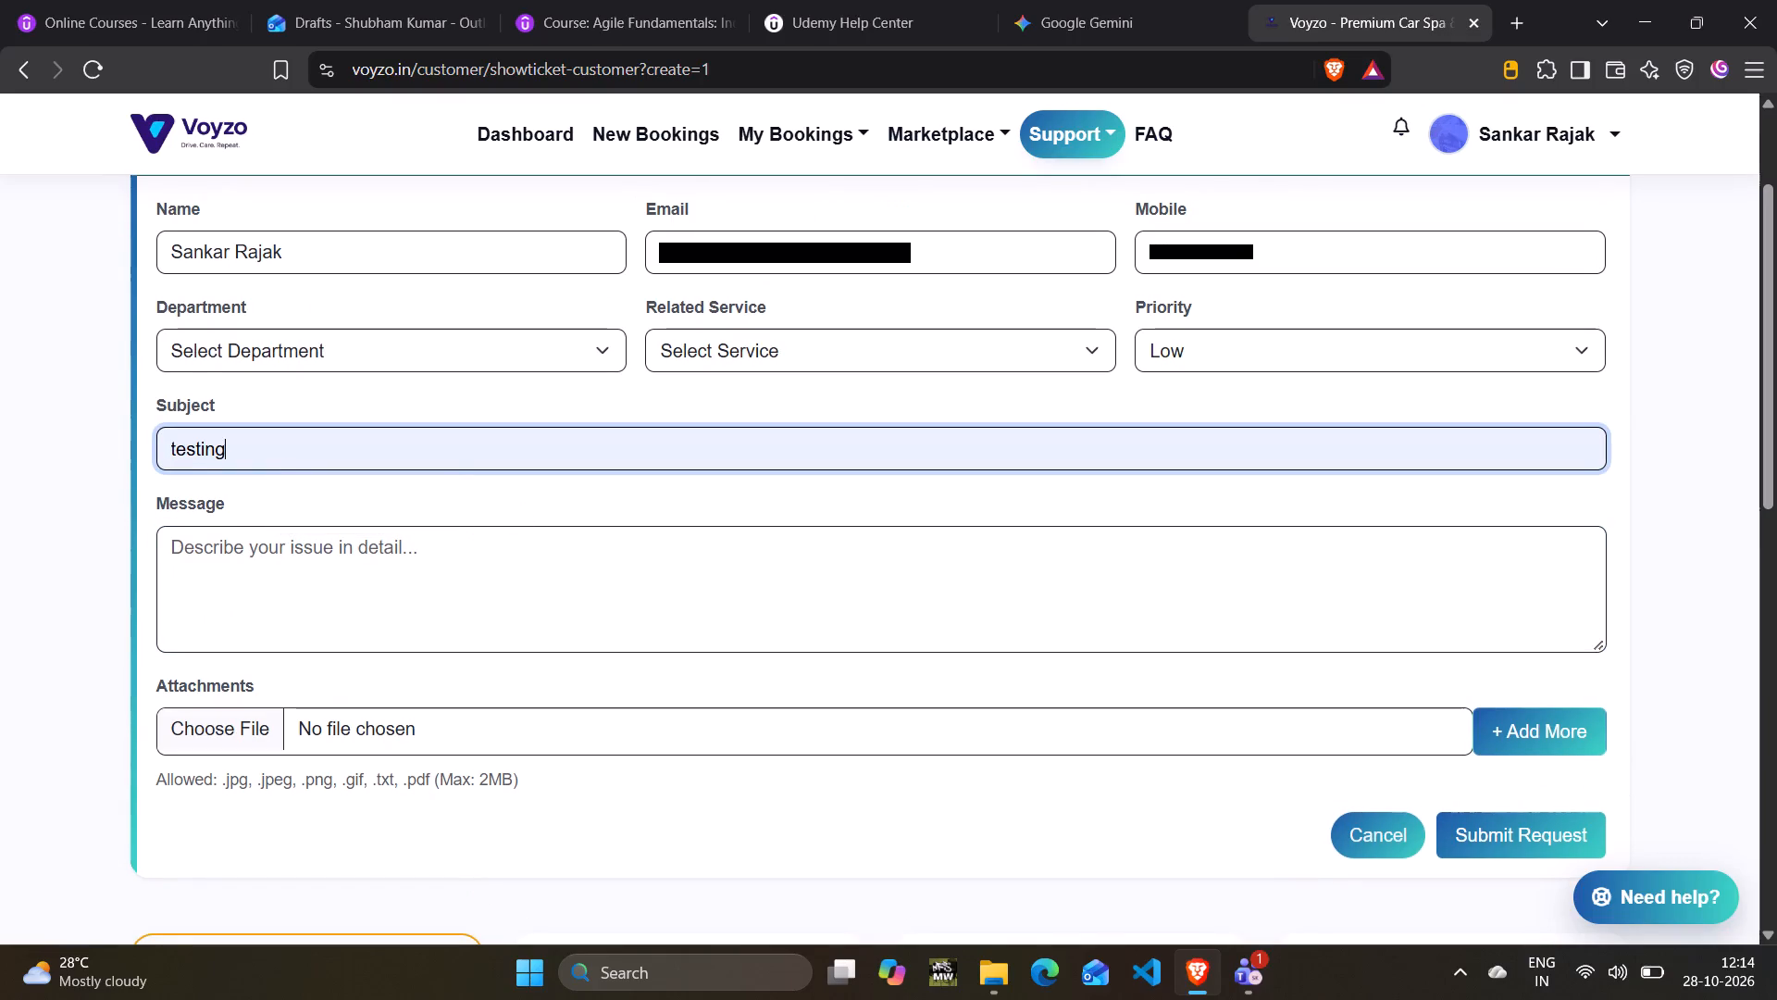
{"action": "left_click", "coordinate": [374, 562]}
{"action": "type", "text": "testing"}
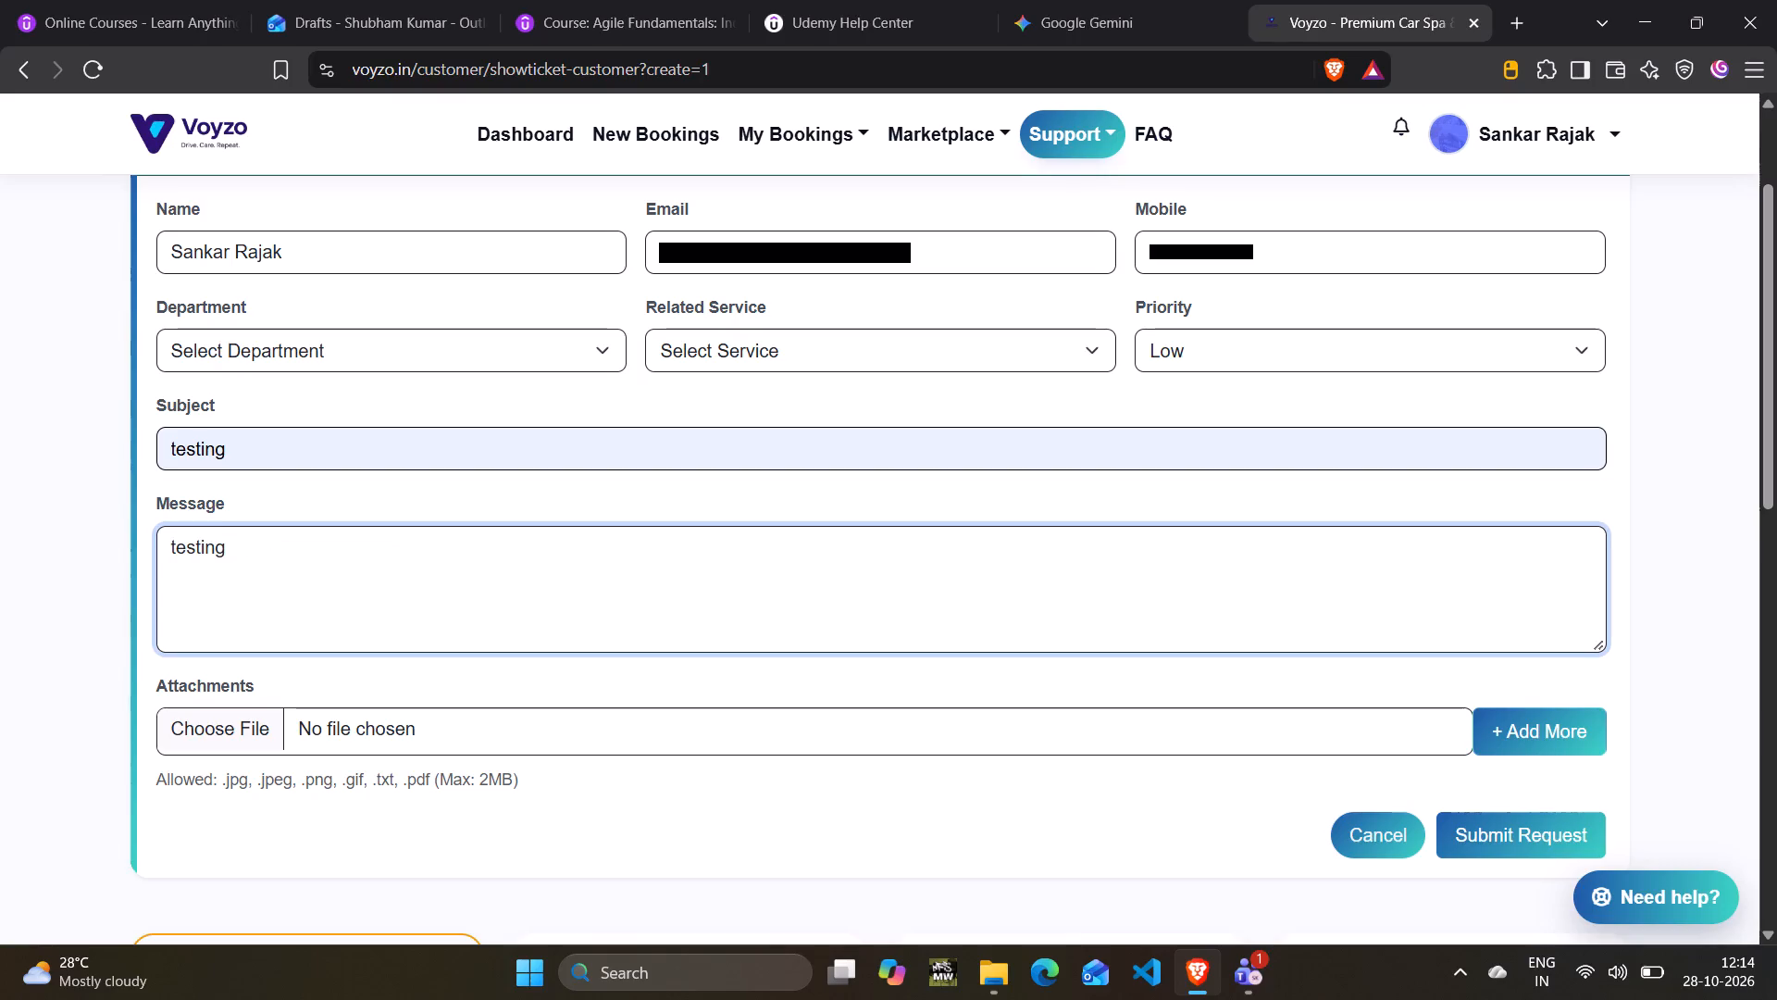
{"action": "key", "text": "space"}
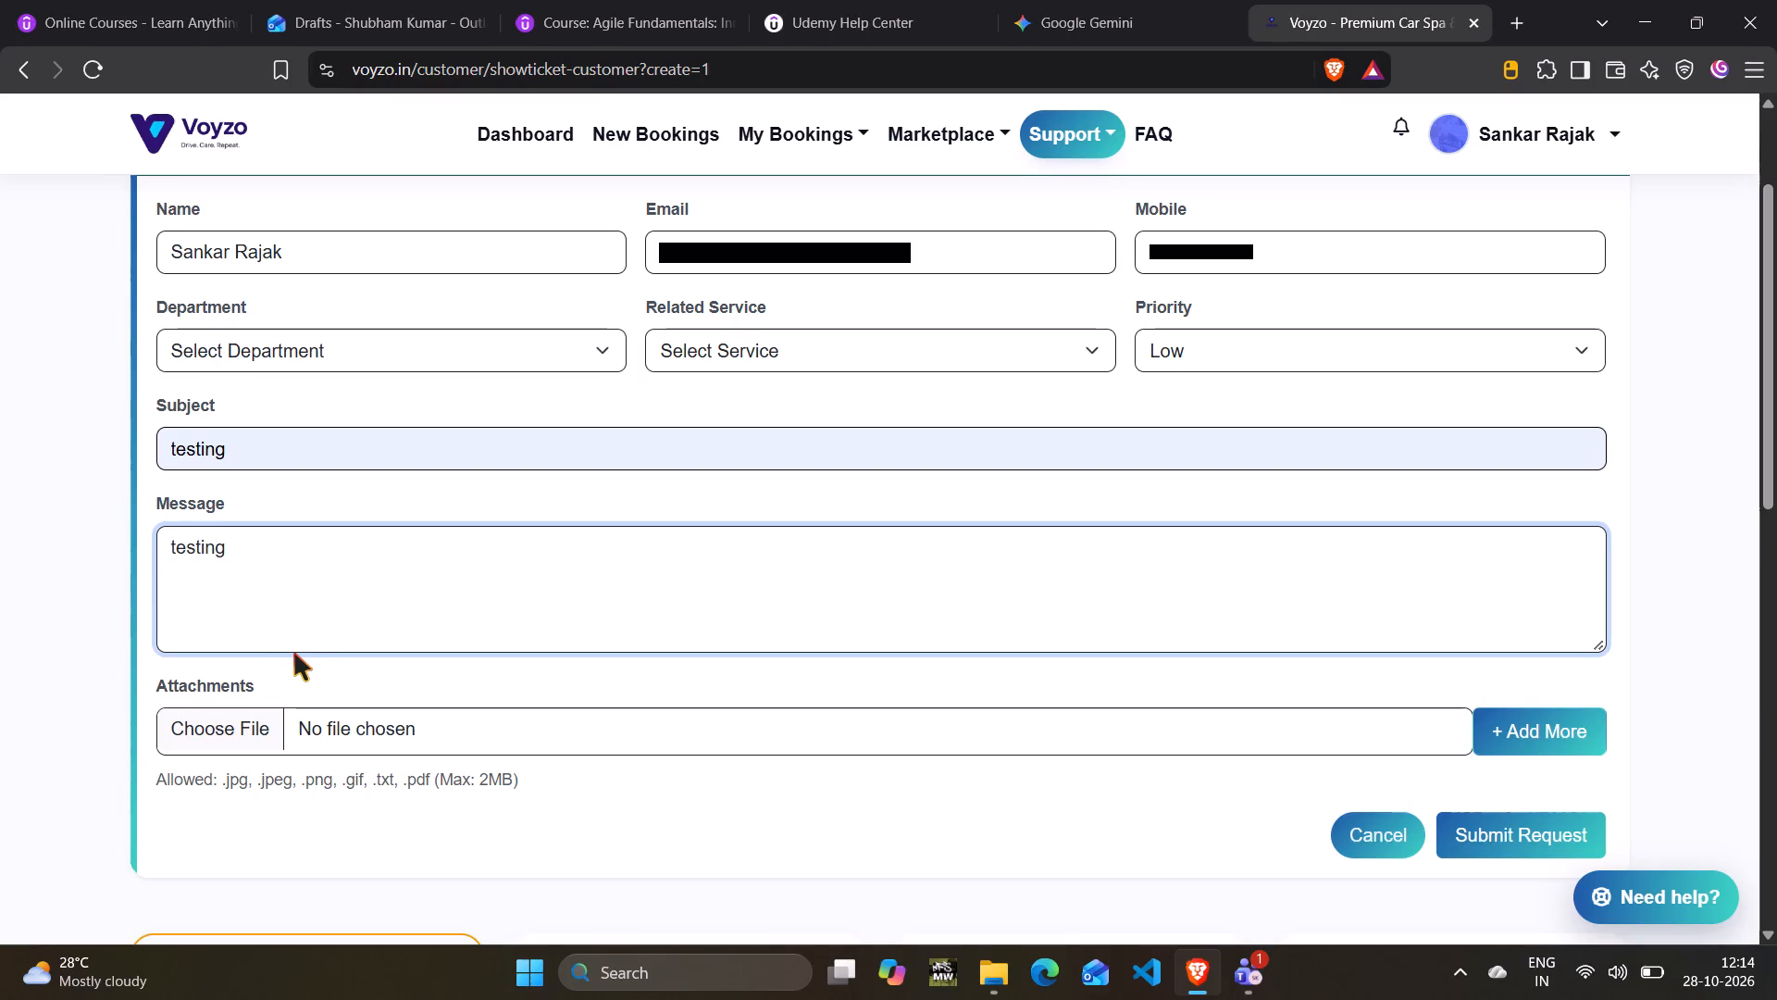
{"action": "left_click", "coordinate": [294, 653]}
{"action": "left_click", "coordinate": [320, 679]}
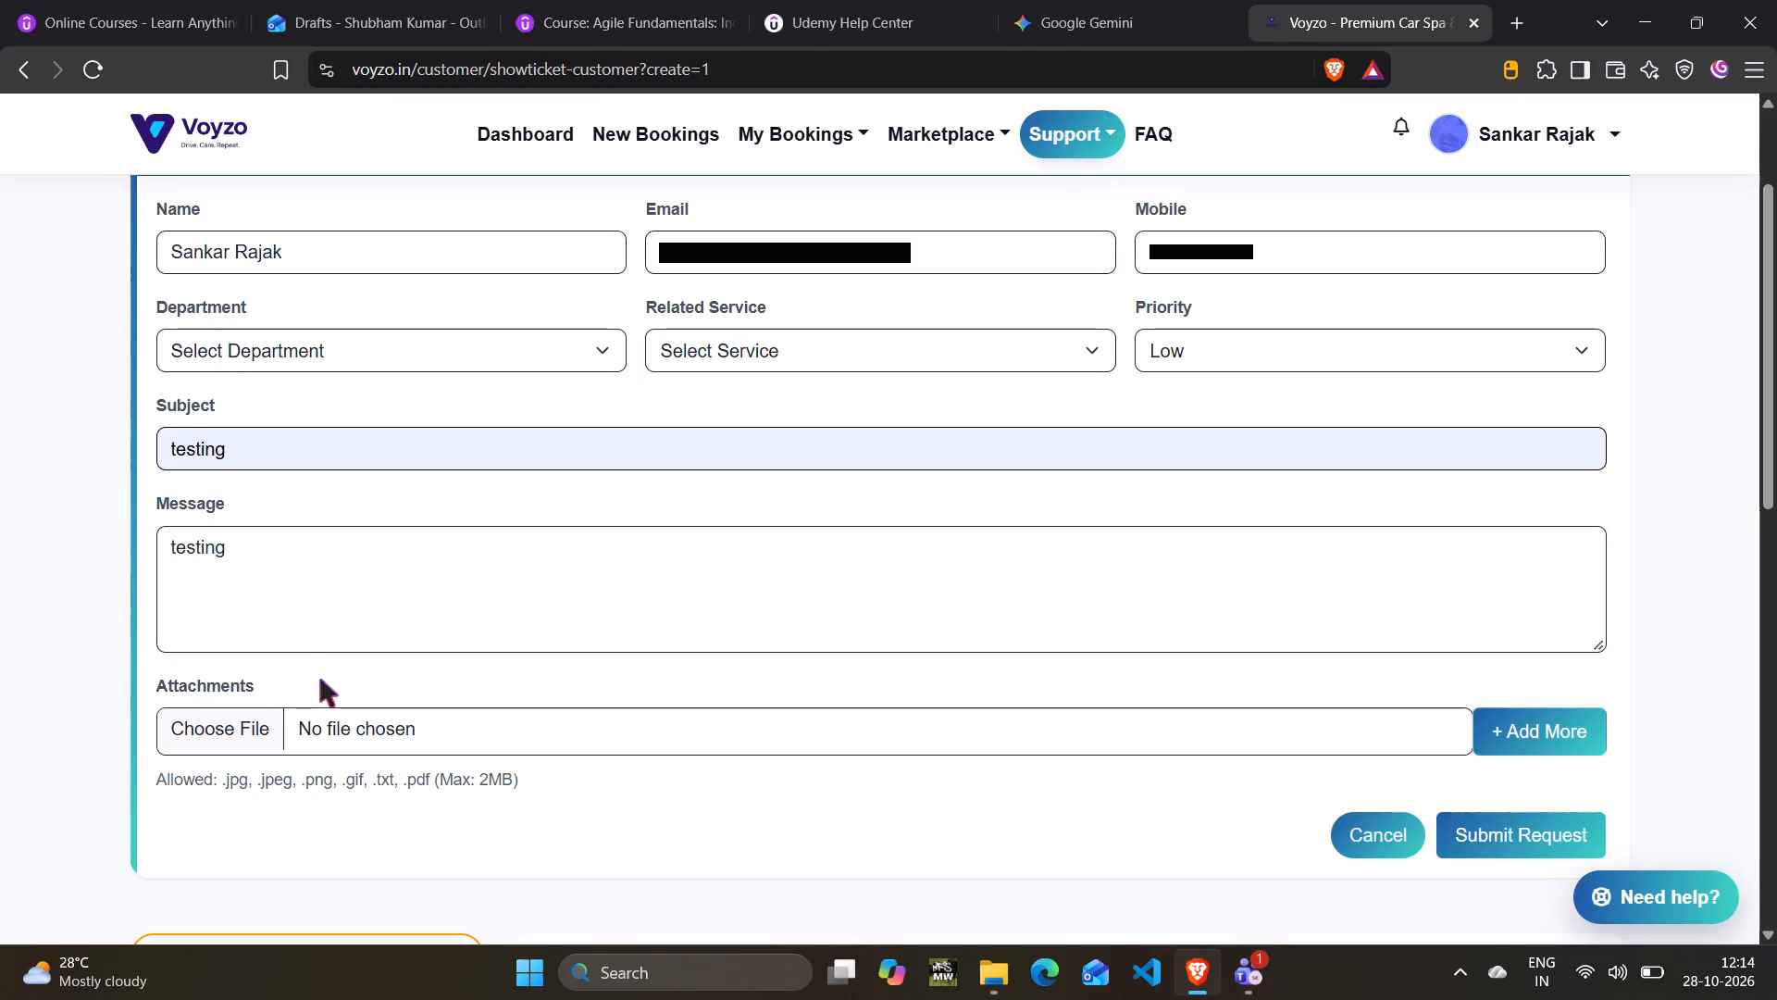
Attach the LICENSE text file from the Git folder on drive D: to the support request.
{"action": "left_click", "coordinate": [252, 729]}
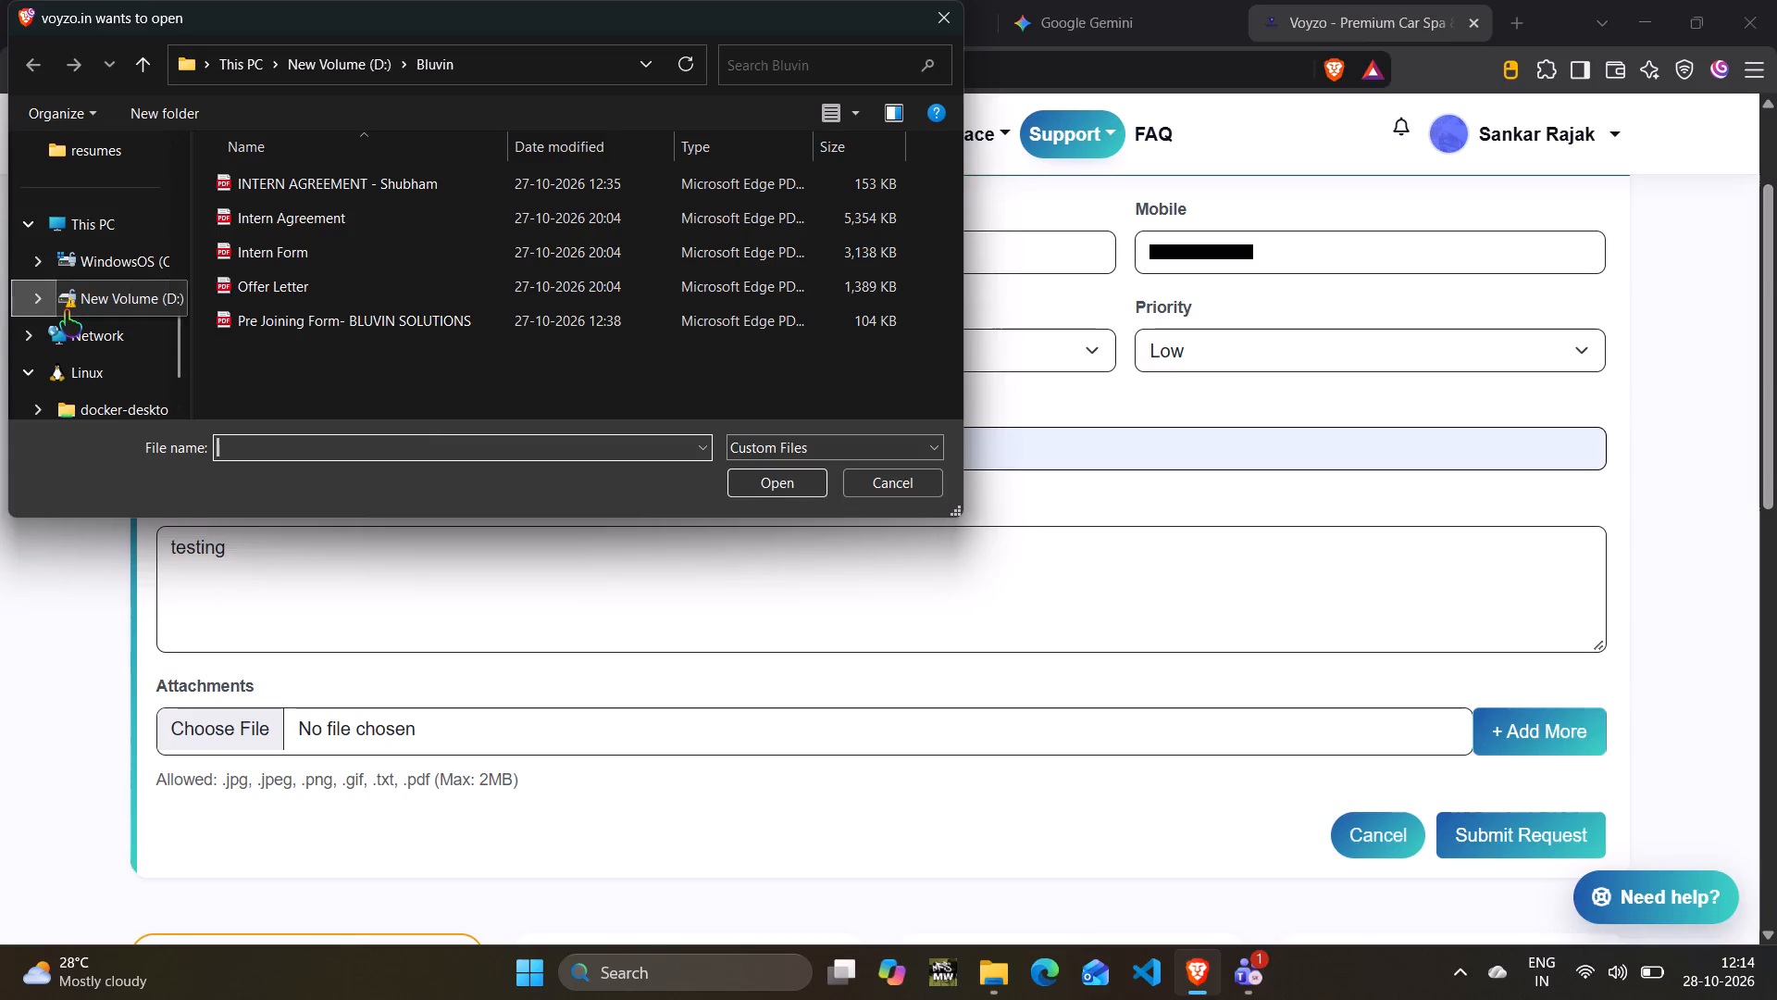
{"action": "left_click", "coordinate": [106, 222]}
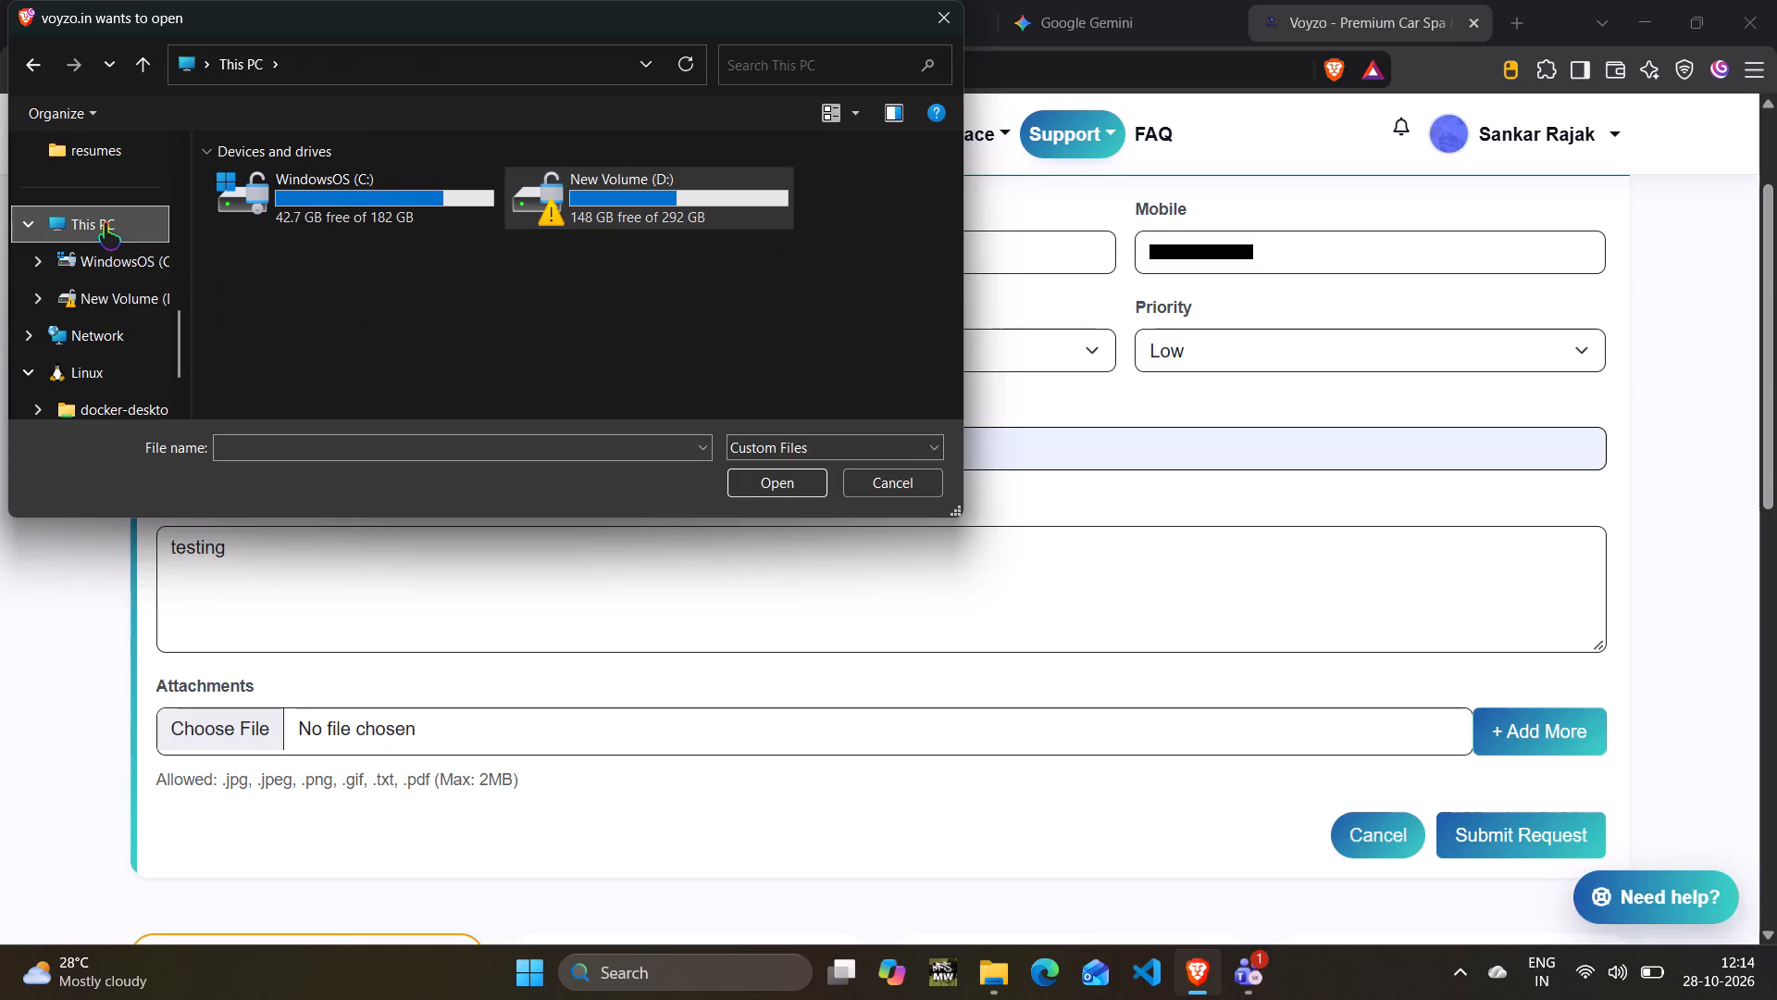
{"action": "double_click", "coordinate": [588, 187]}
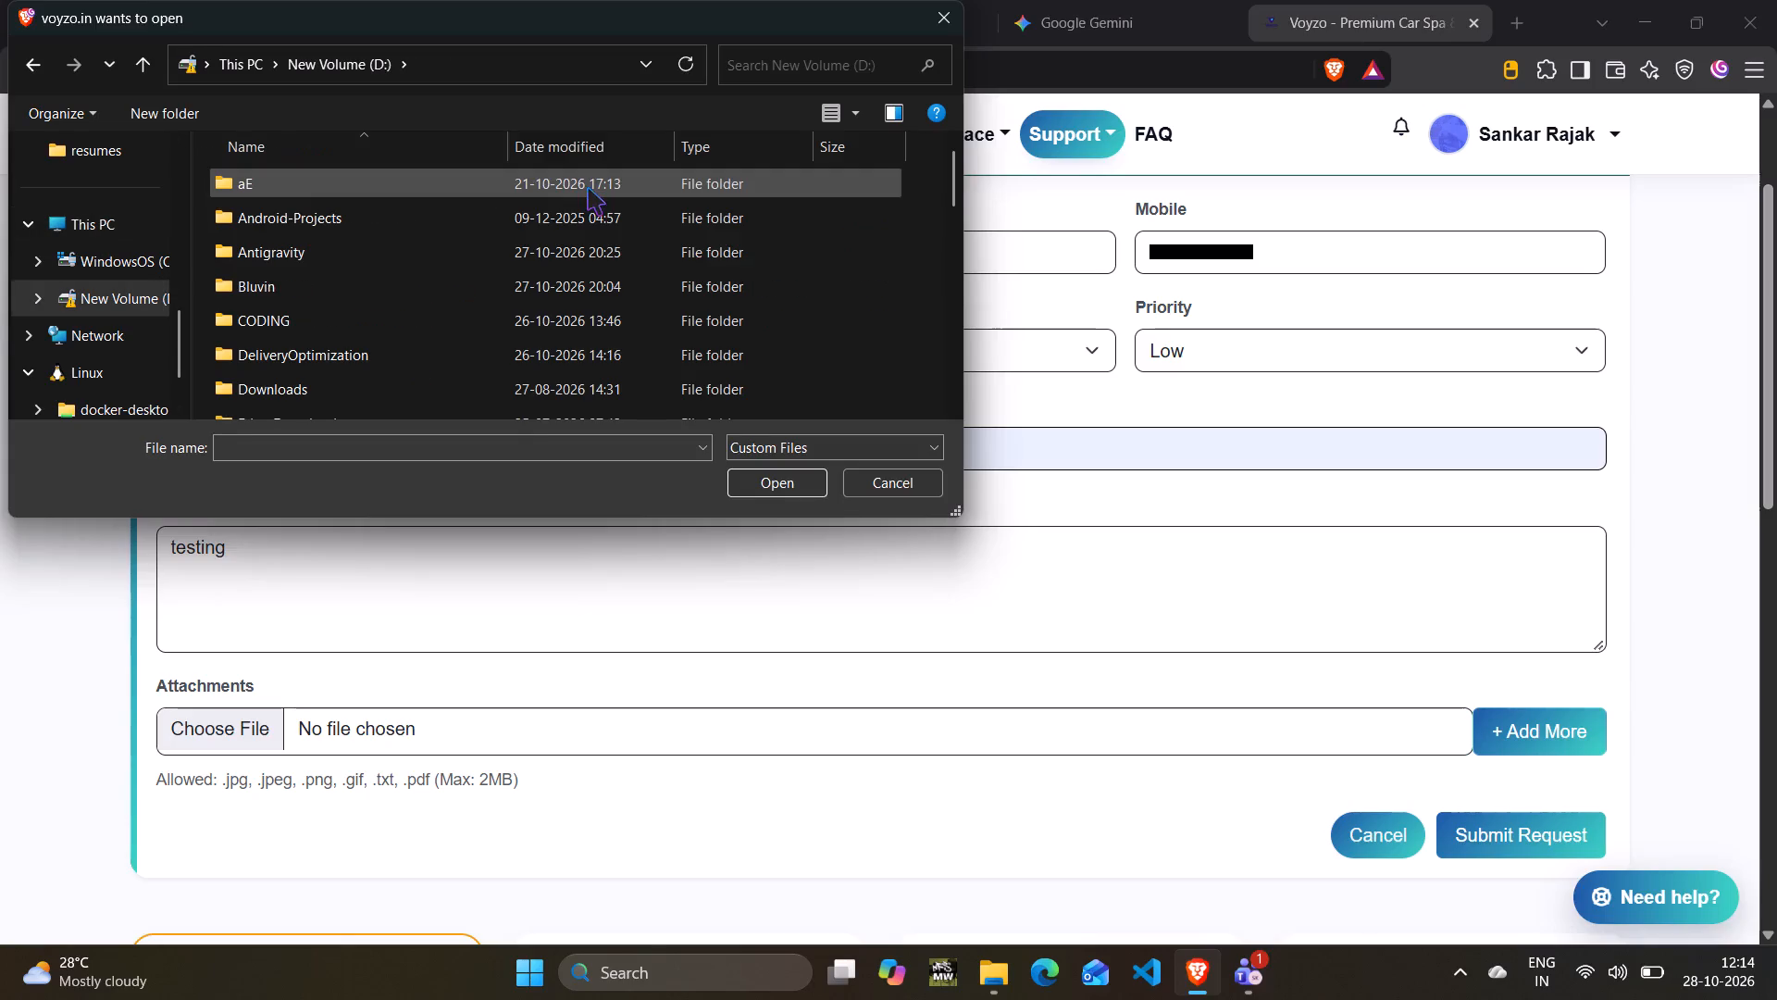
{"action": "scroll", "coordinate": [487, 272], "scroll_direction": "right", "scroll_amount": 2}
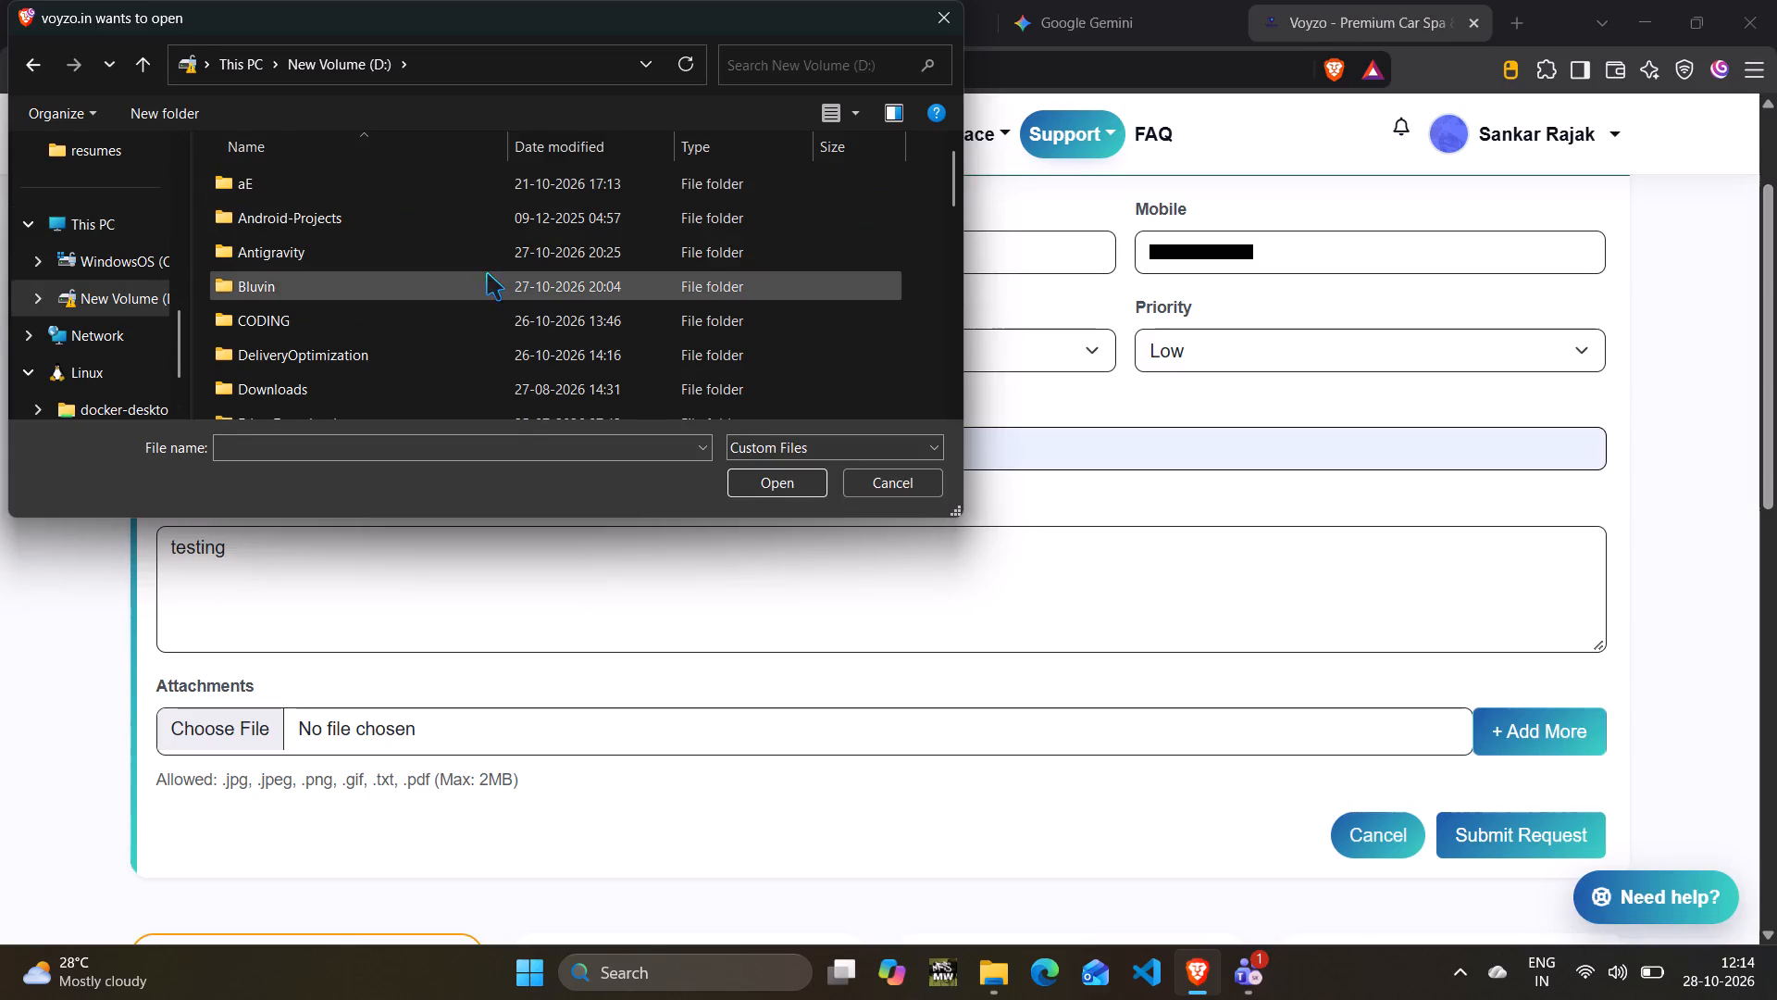
{"action": "scroll", "coordinate": [470, 338], "scroll_direction": "down", "scroll_amount": 2}
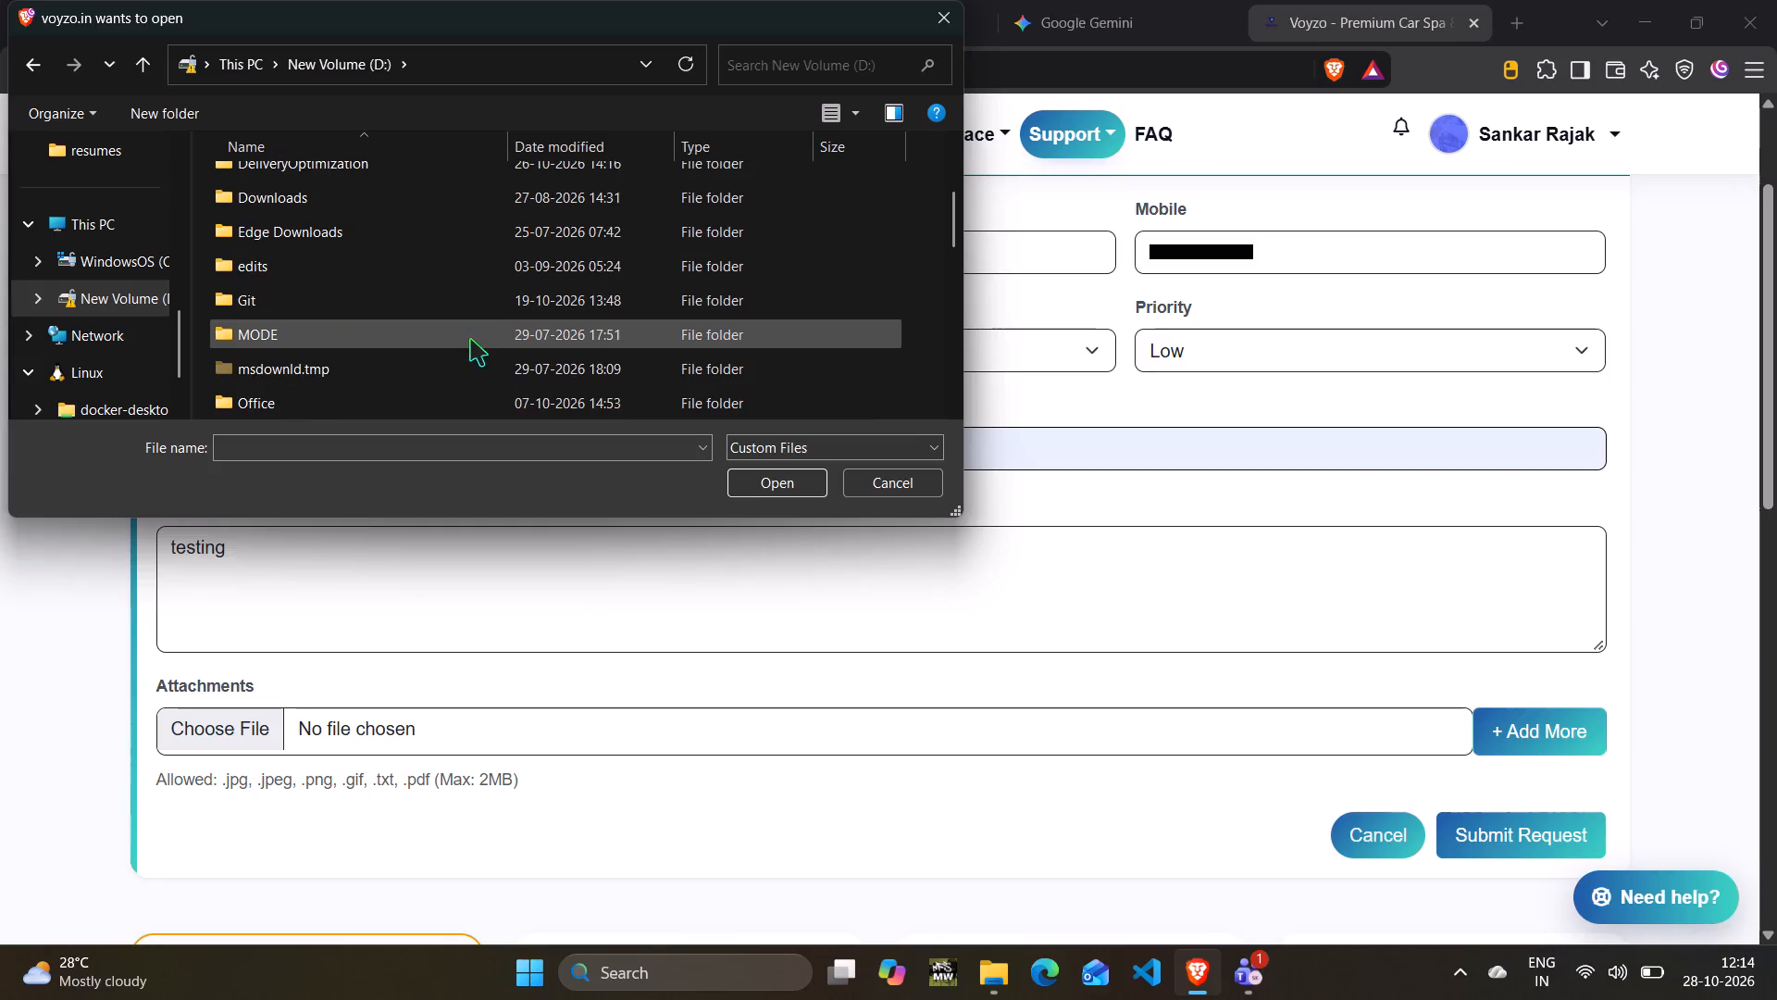
{"action": "double_click", "coordinate": [429, 307]}
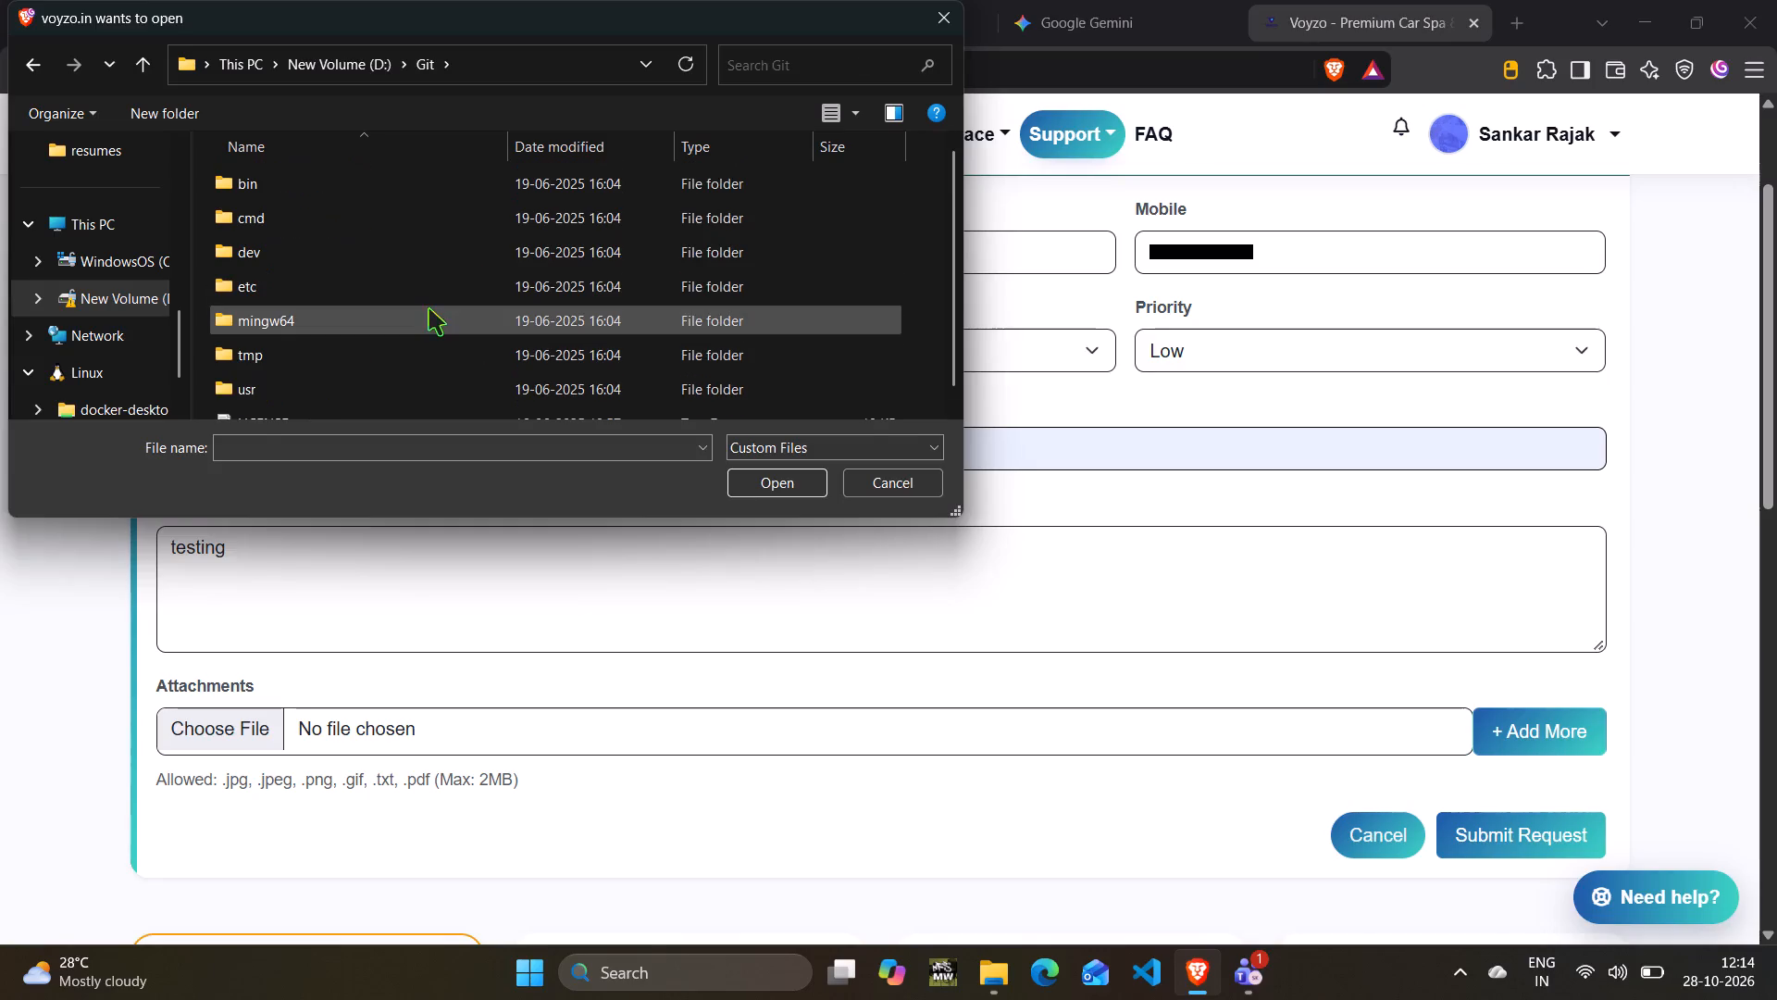
{"action": "scroll", "coordinate": [429, 307], "scroll_direction": "right", "scroll_amount": 4}
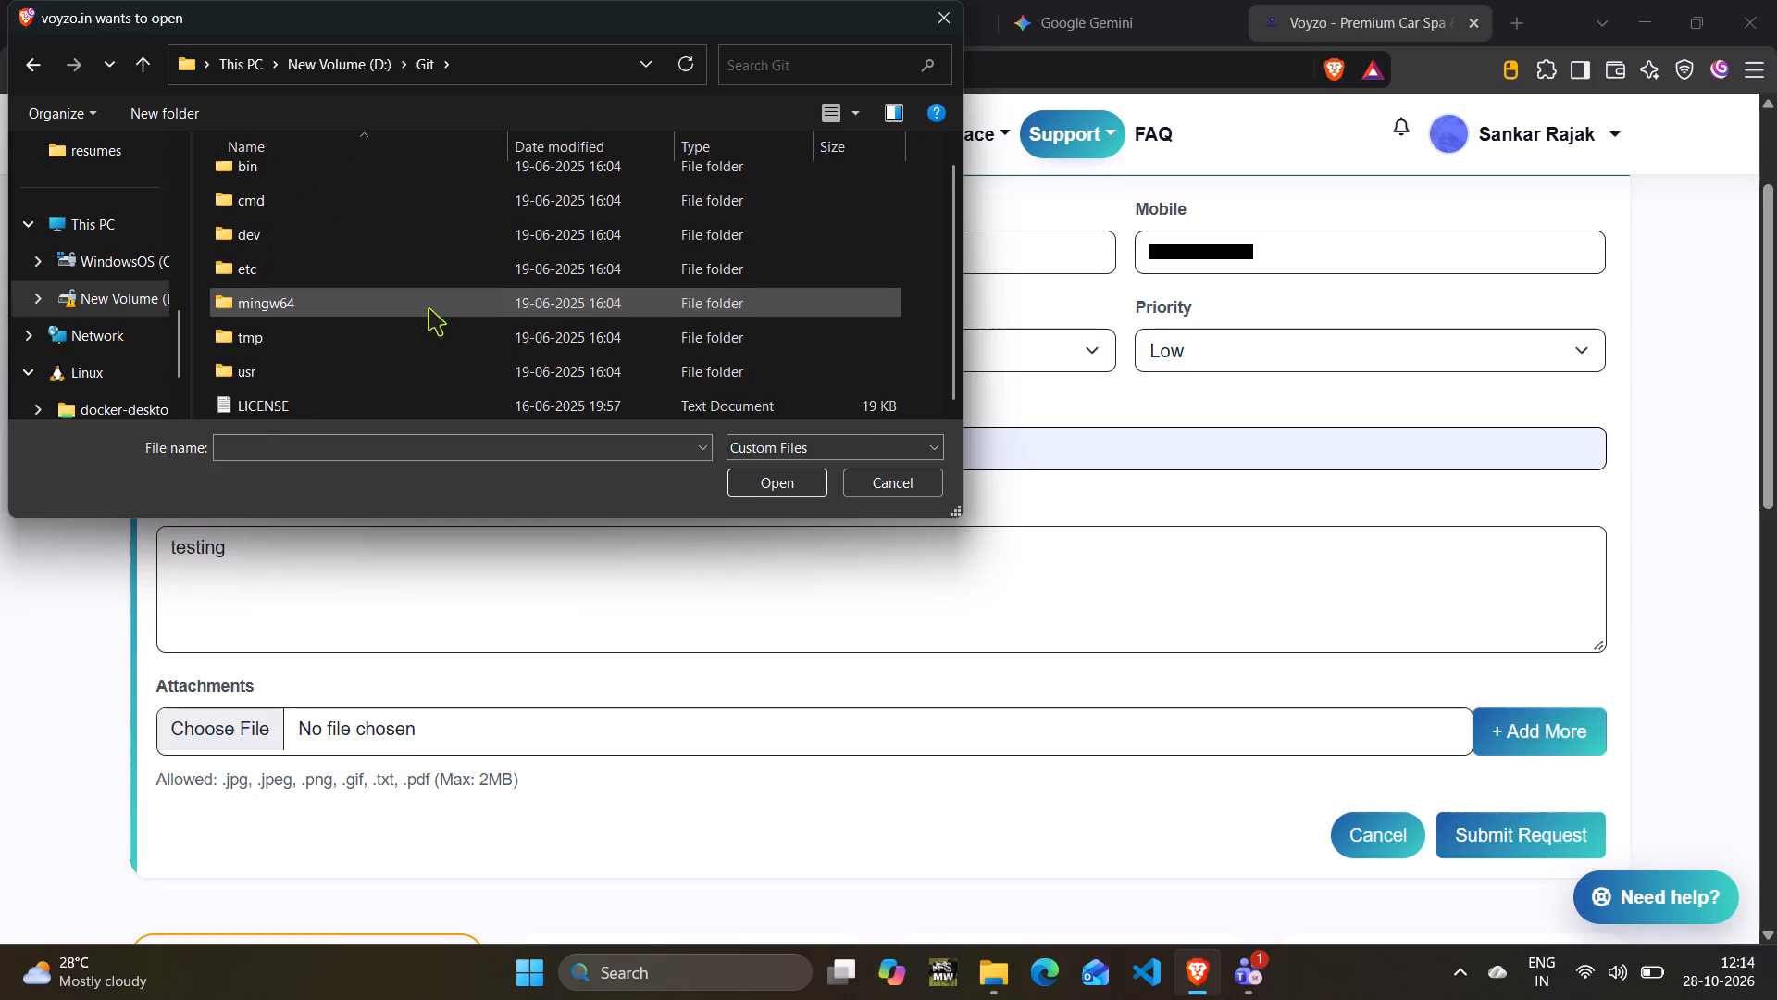
{"action": "double_click", "coordinate": [459, 392]}
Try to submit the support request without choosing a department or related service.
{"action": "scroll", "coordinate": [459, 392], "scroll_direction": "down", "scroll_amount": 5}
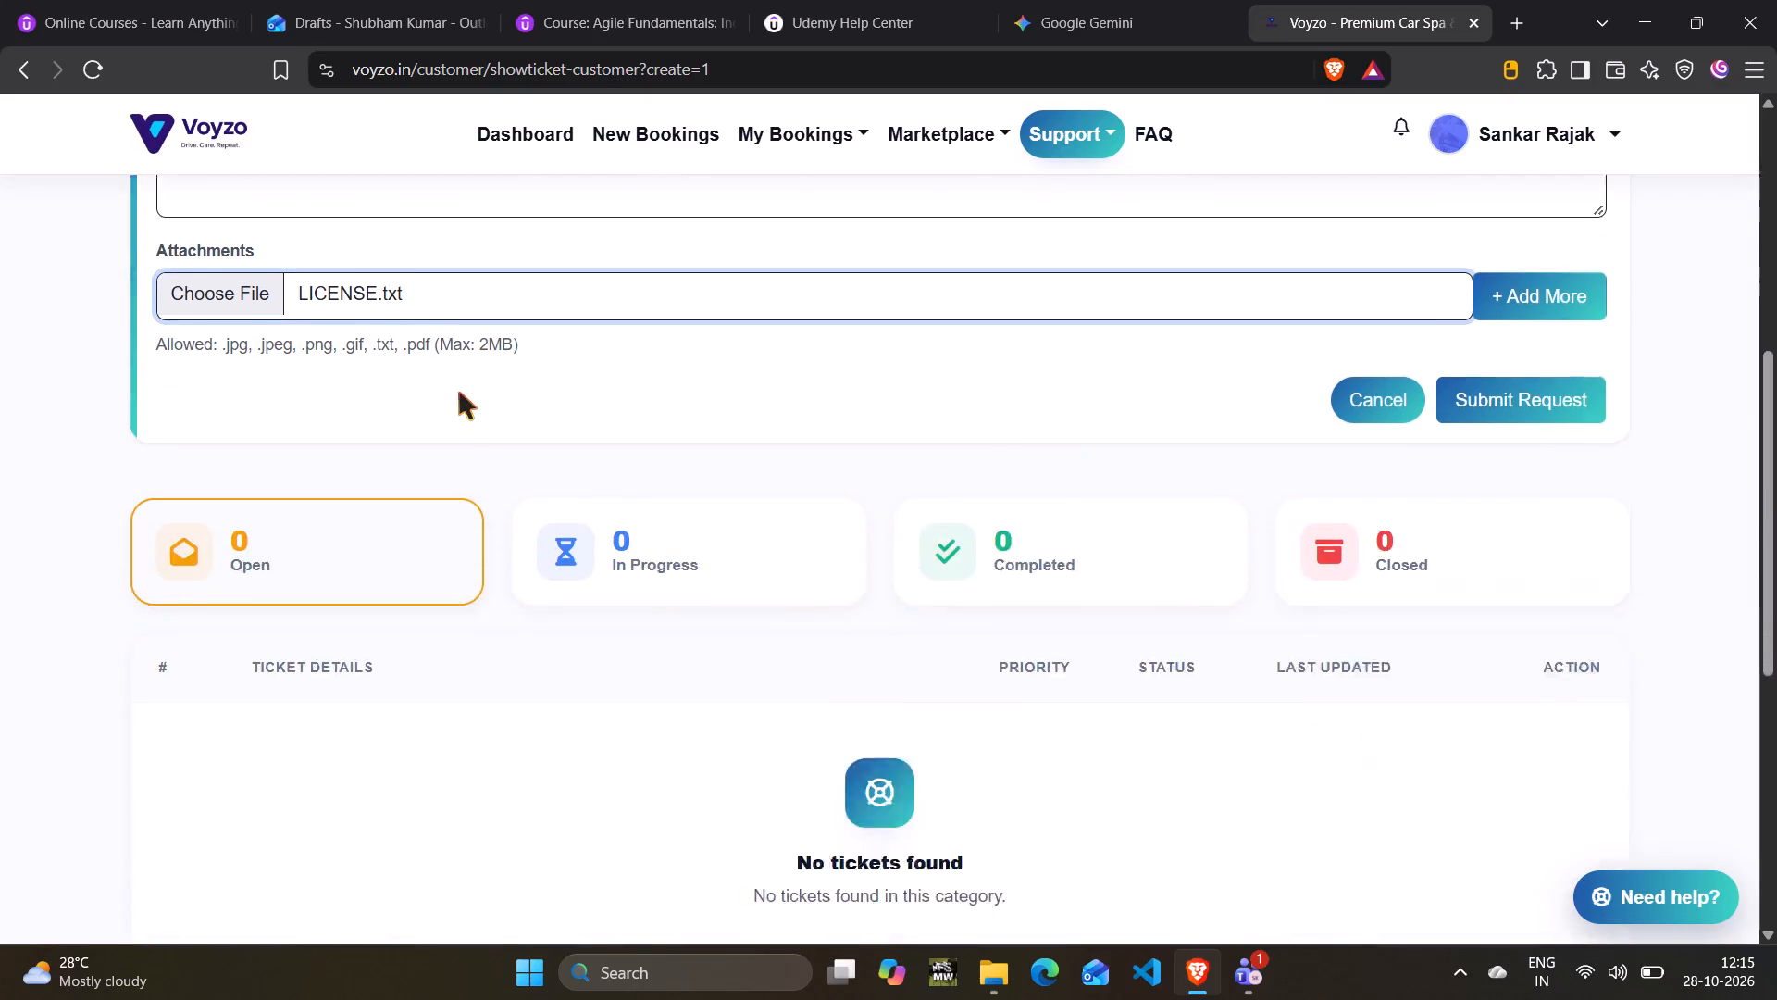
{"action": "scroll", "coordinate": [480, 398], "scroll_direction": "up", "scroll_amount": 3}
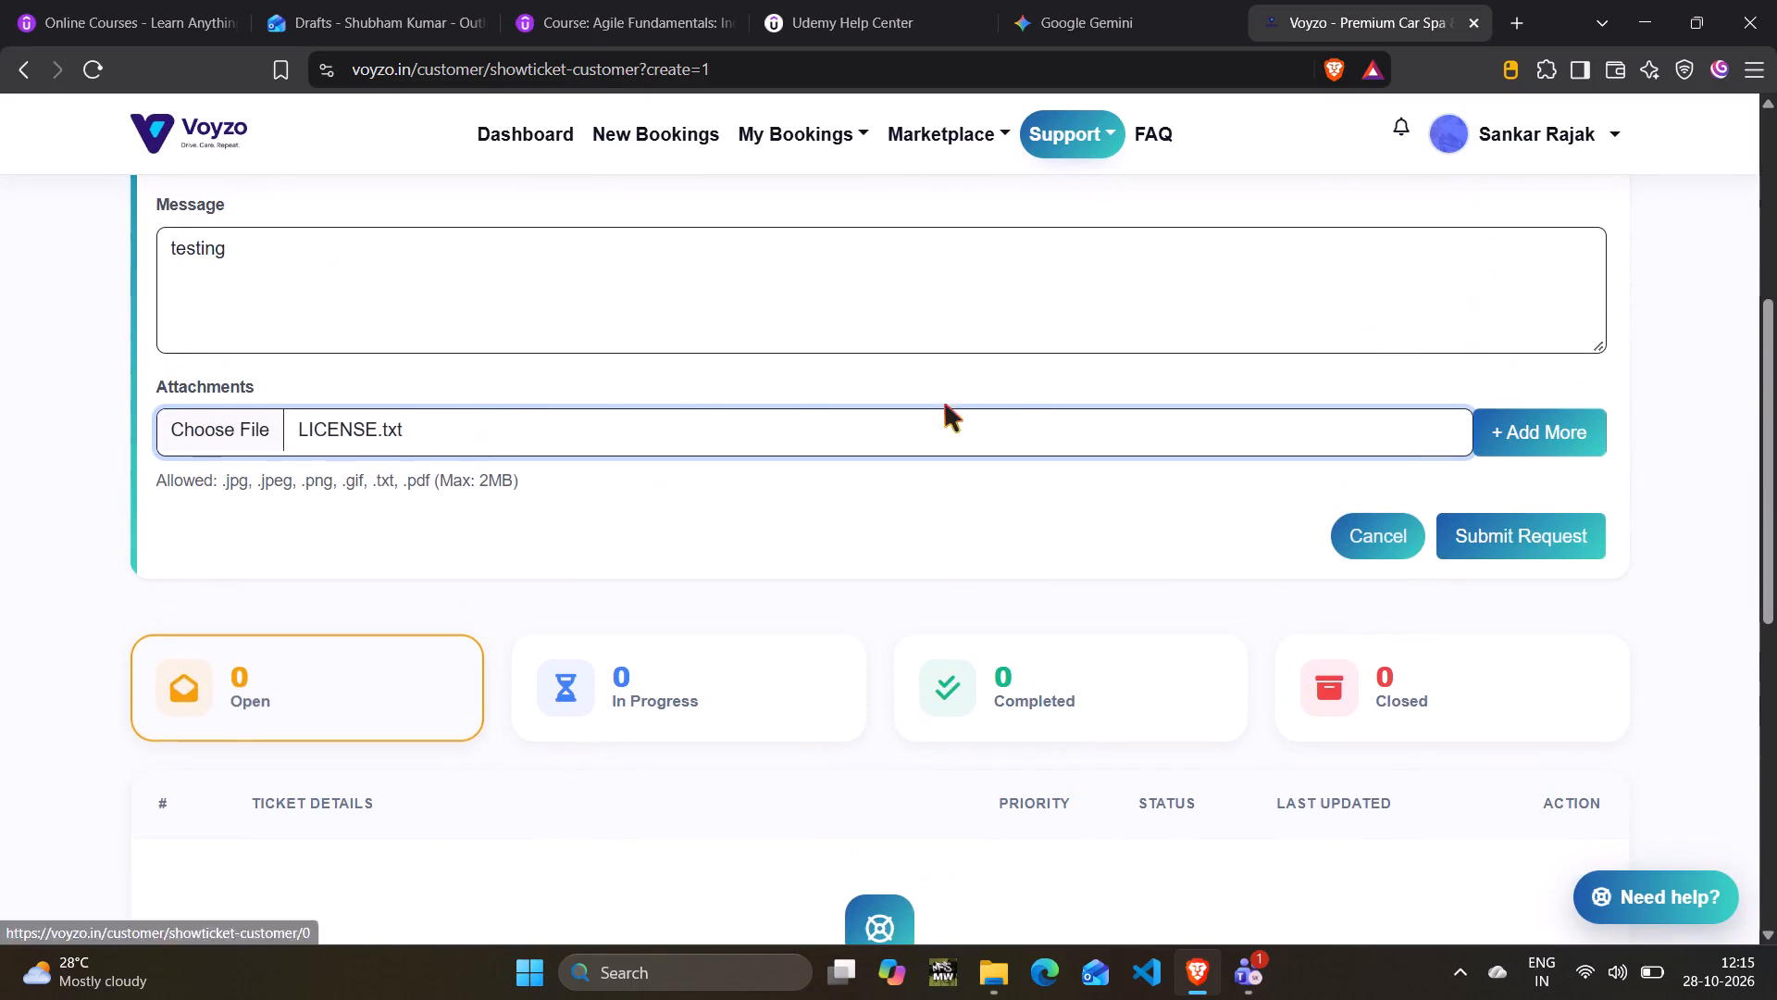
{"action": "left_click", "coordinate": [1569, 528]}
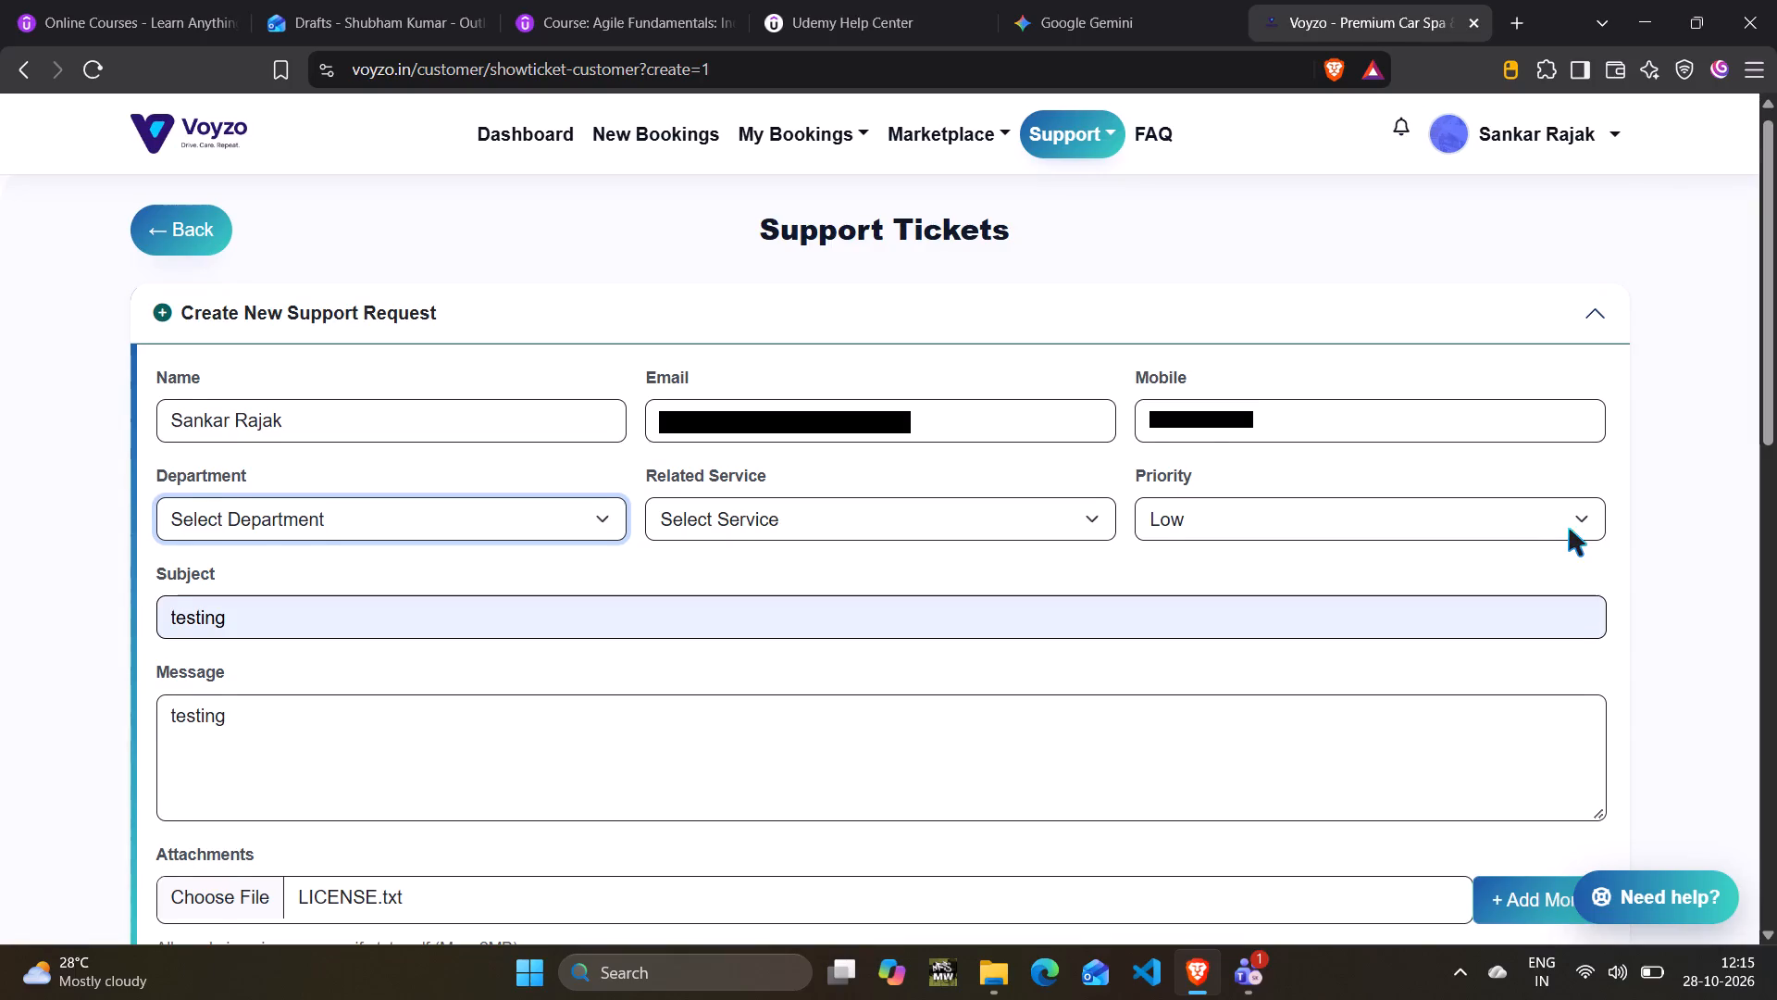
Examine the Support Tickets page from the request form through the status categories and ticket list to the footer.
{"action": "scroll", "coordinate": [1569, 528], "scroll_direction": "down", "scroll_amount": 3}
{"action": "scroll", "coordinate": [1569, 528], "scroll_direction": "right", "scroll_amount": 3}
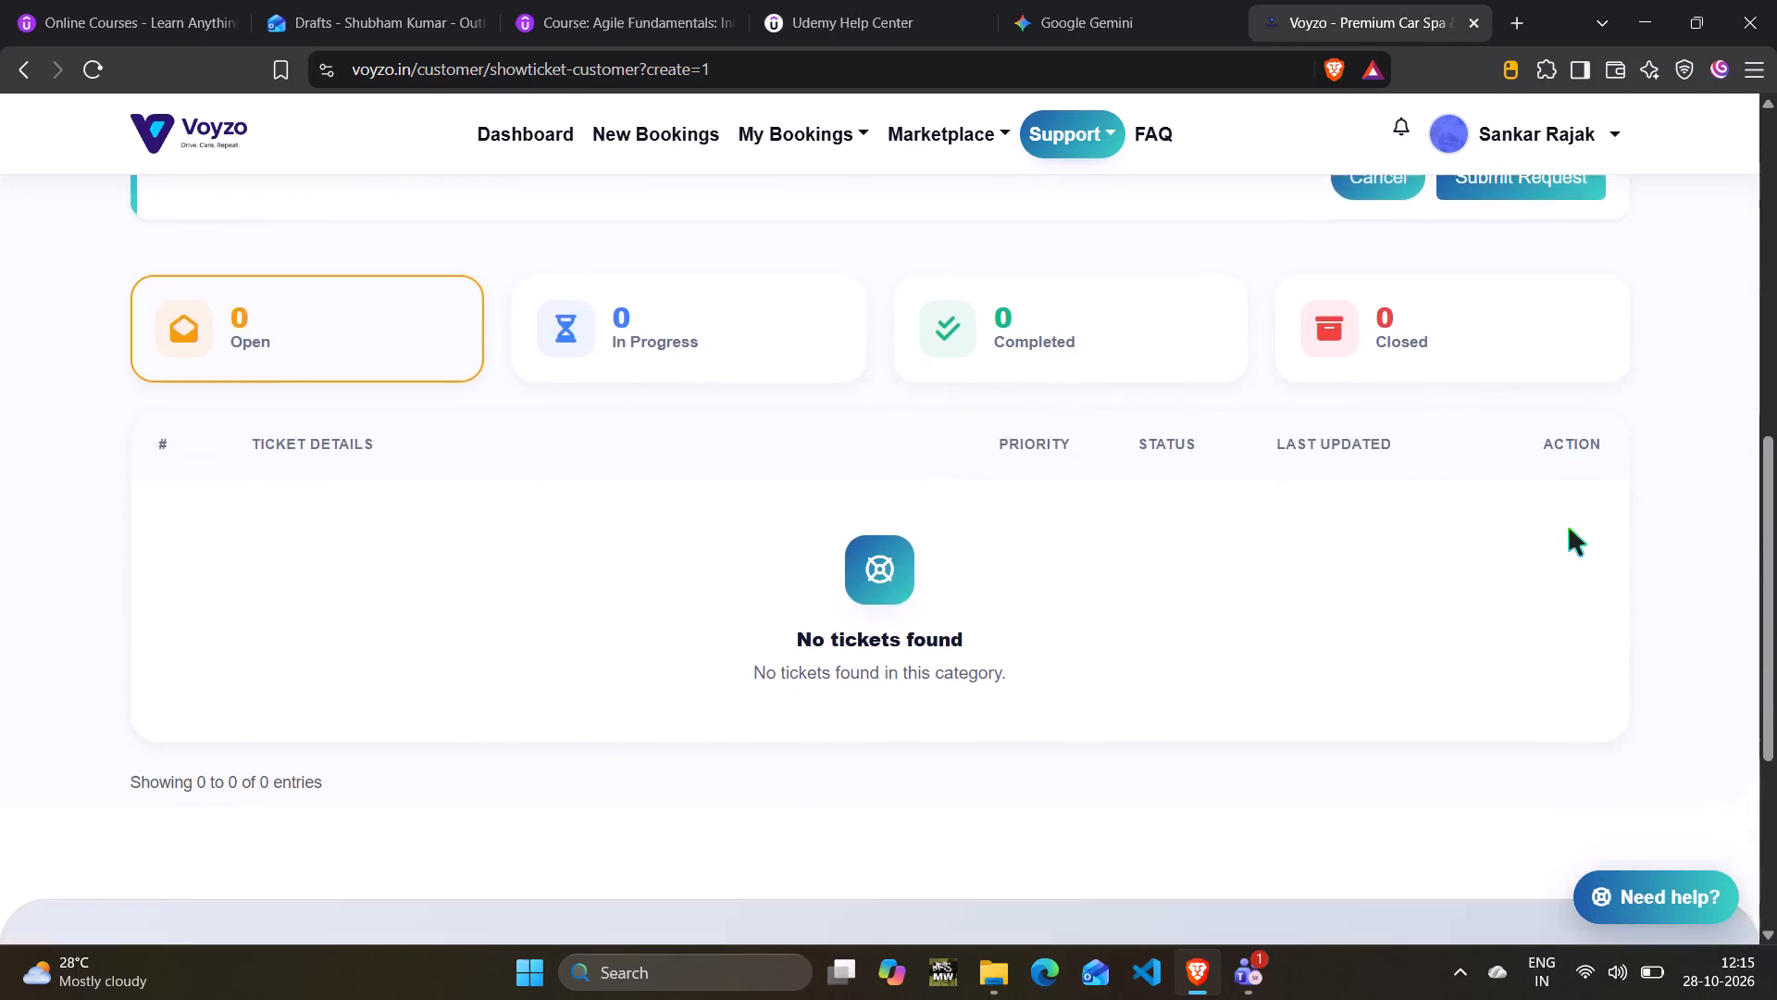
{"action": "scroll", "coordinate": [1569, 528], "scroll_direction": "right", "scroll_amount": 1}
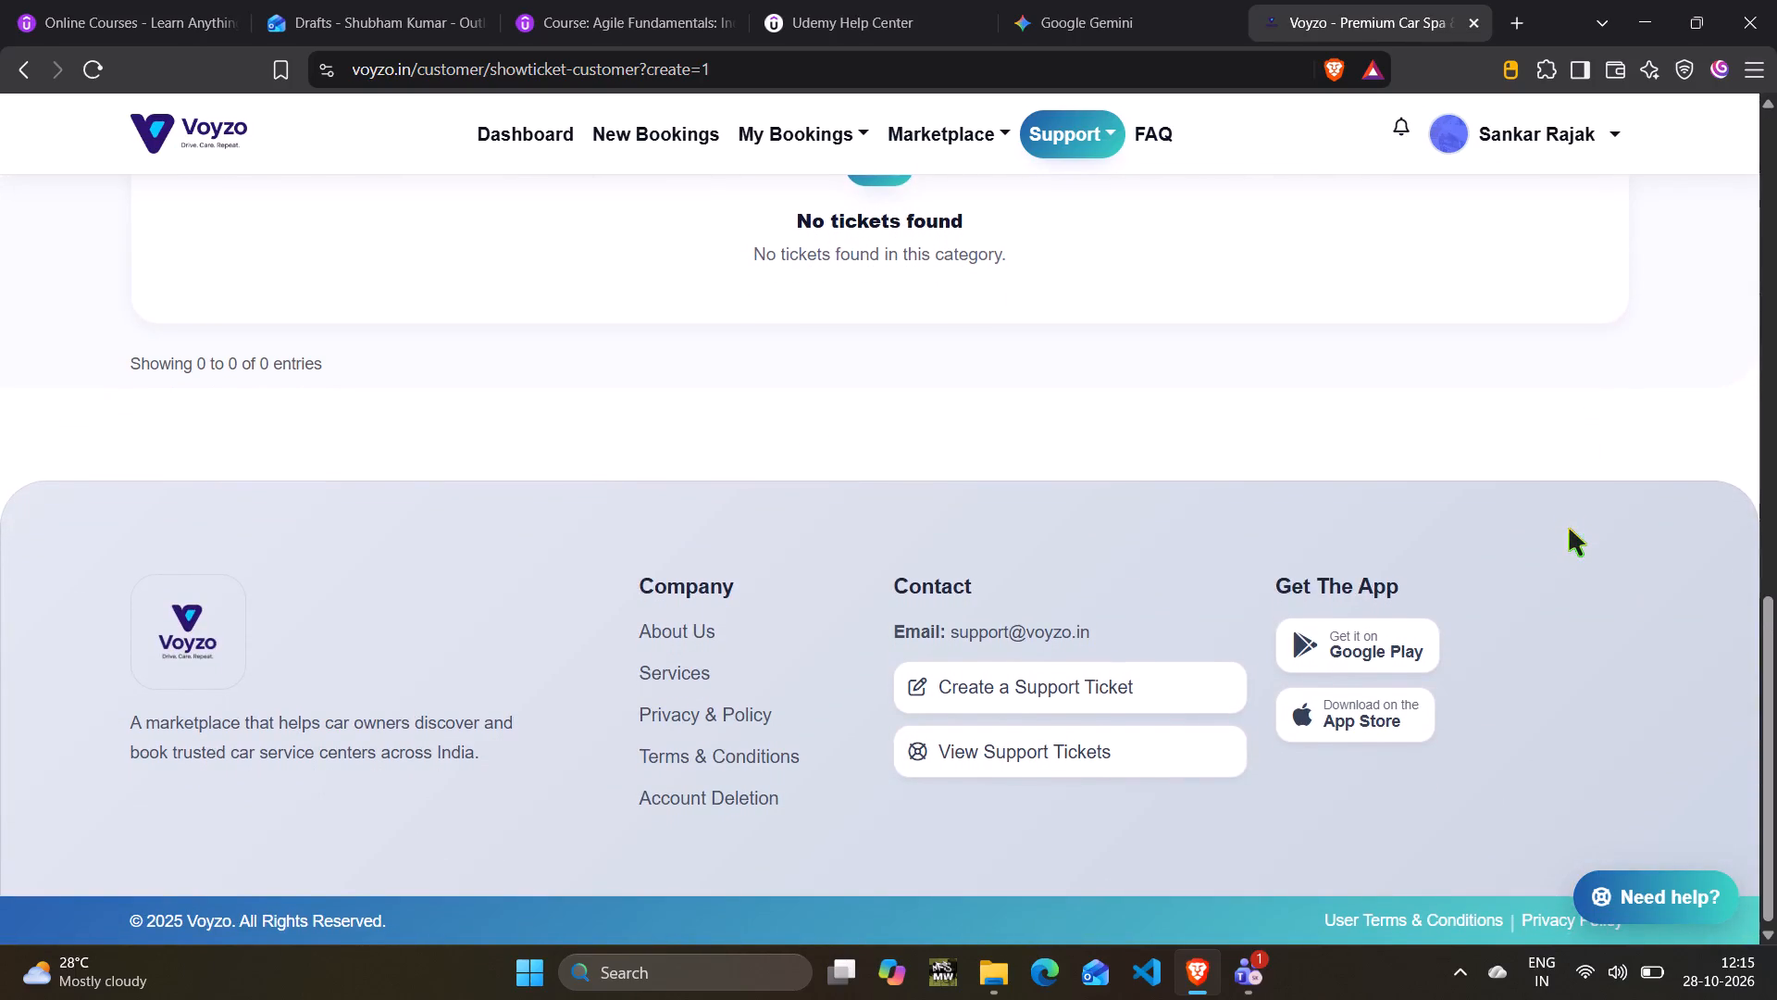
{"action": "scroll", "coordinate": [1569, 528], "scroll_direction": "up", "scroll_amount": 3}
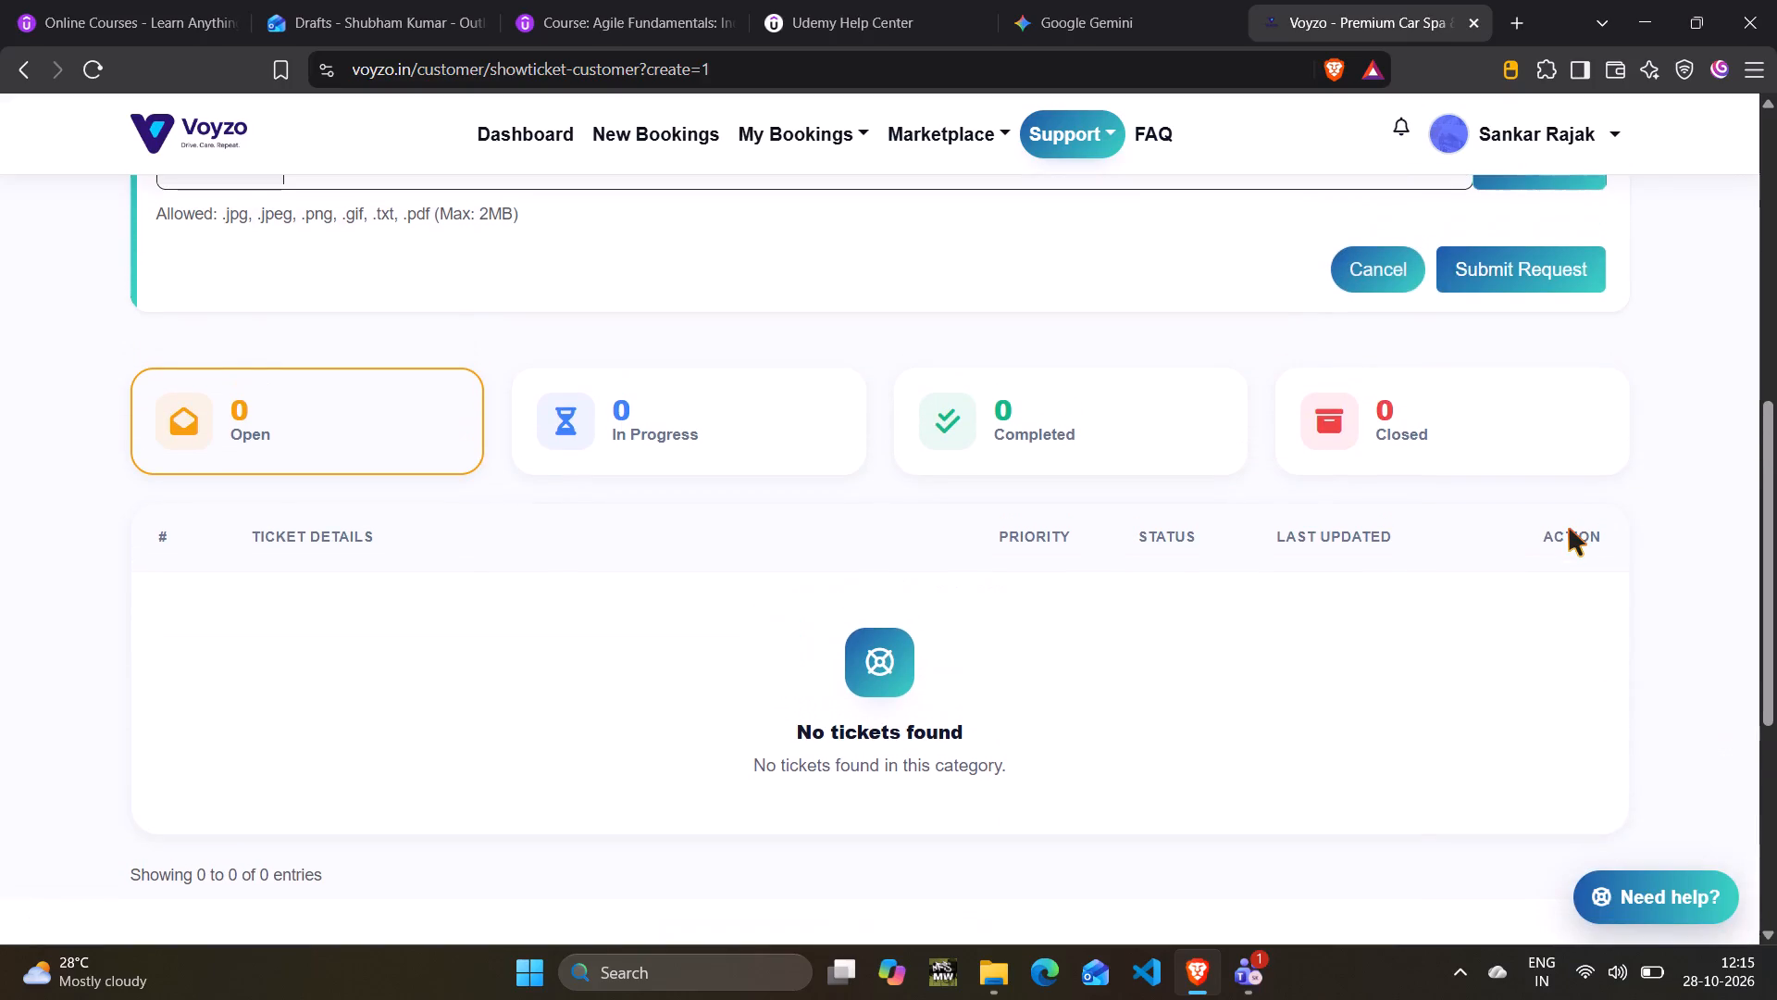
{"action": "scroll", "coordinate": [1569, 528], "scroll_direction": "up", "scroll_amount": 3}
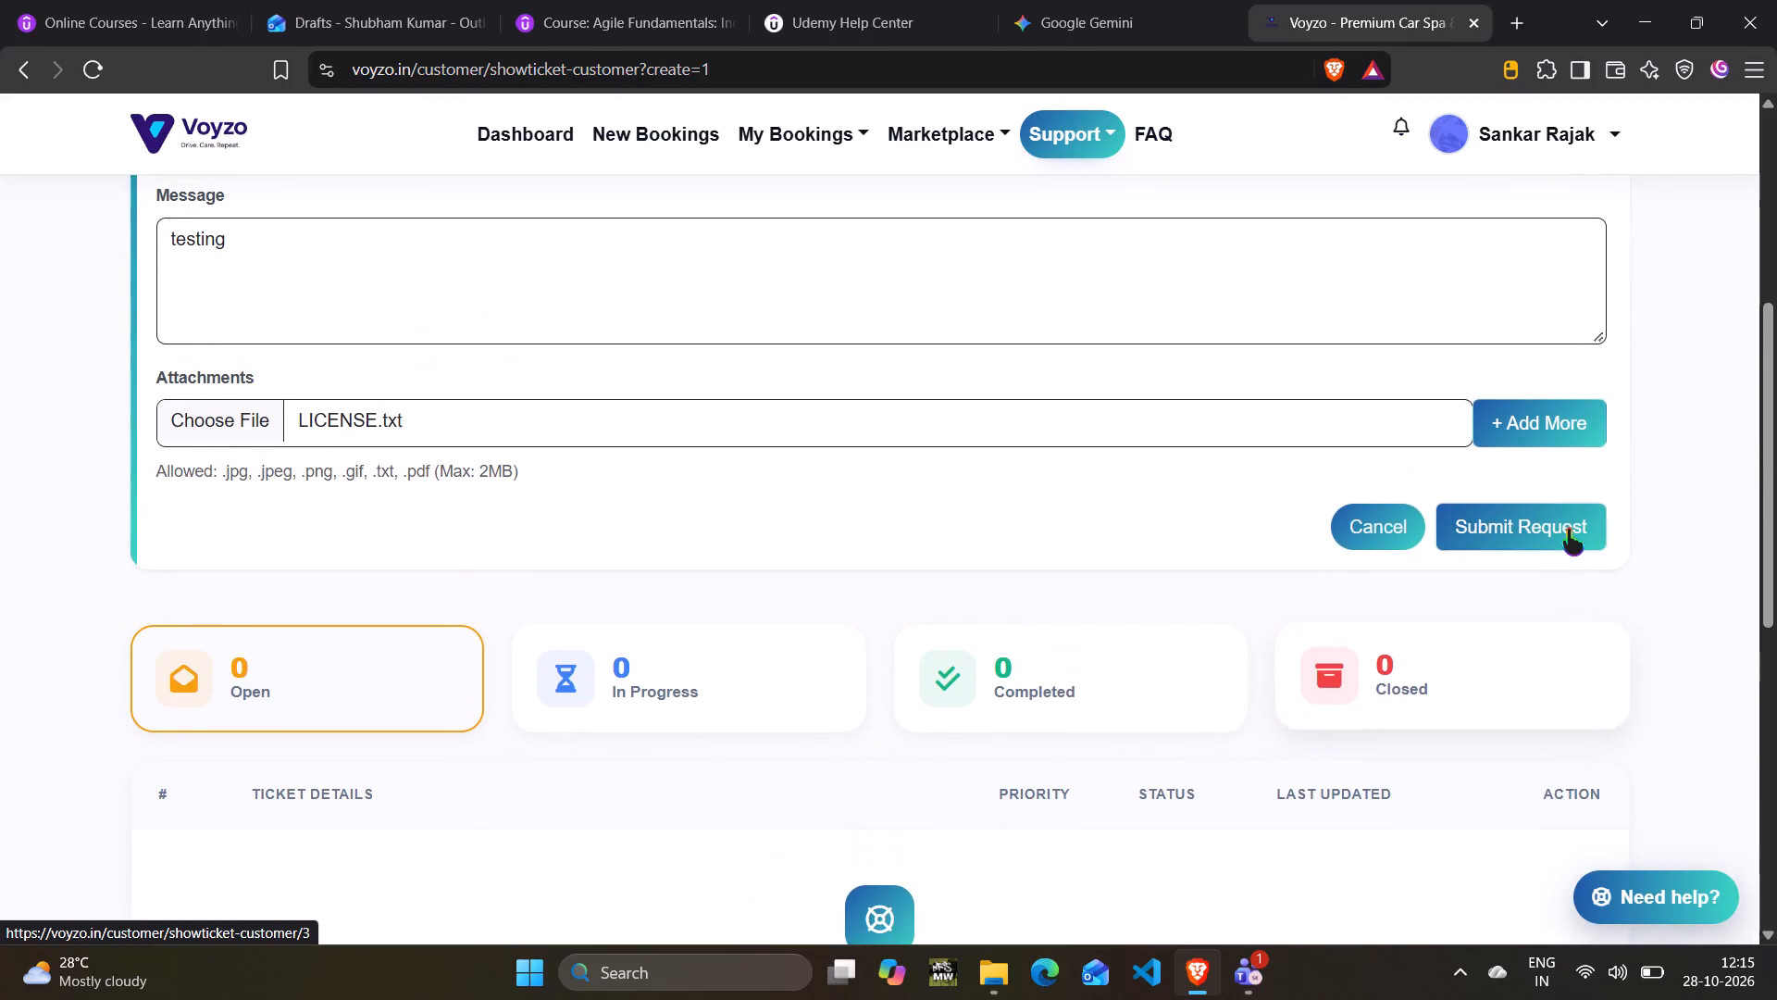
{"action": "scroll", "coordinate": [1569, 528], "scroll_direction": "up", "scroll_amount": 4}
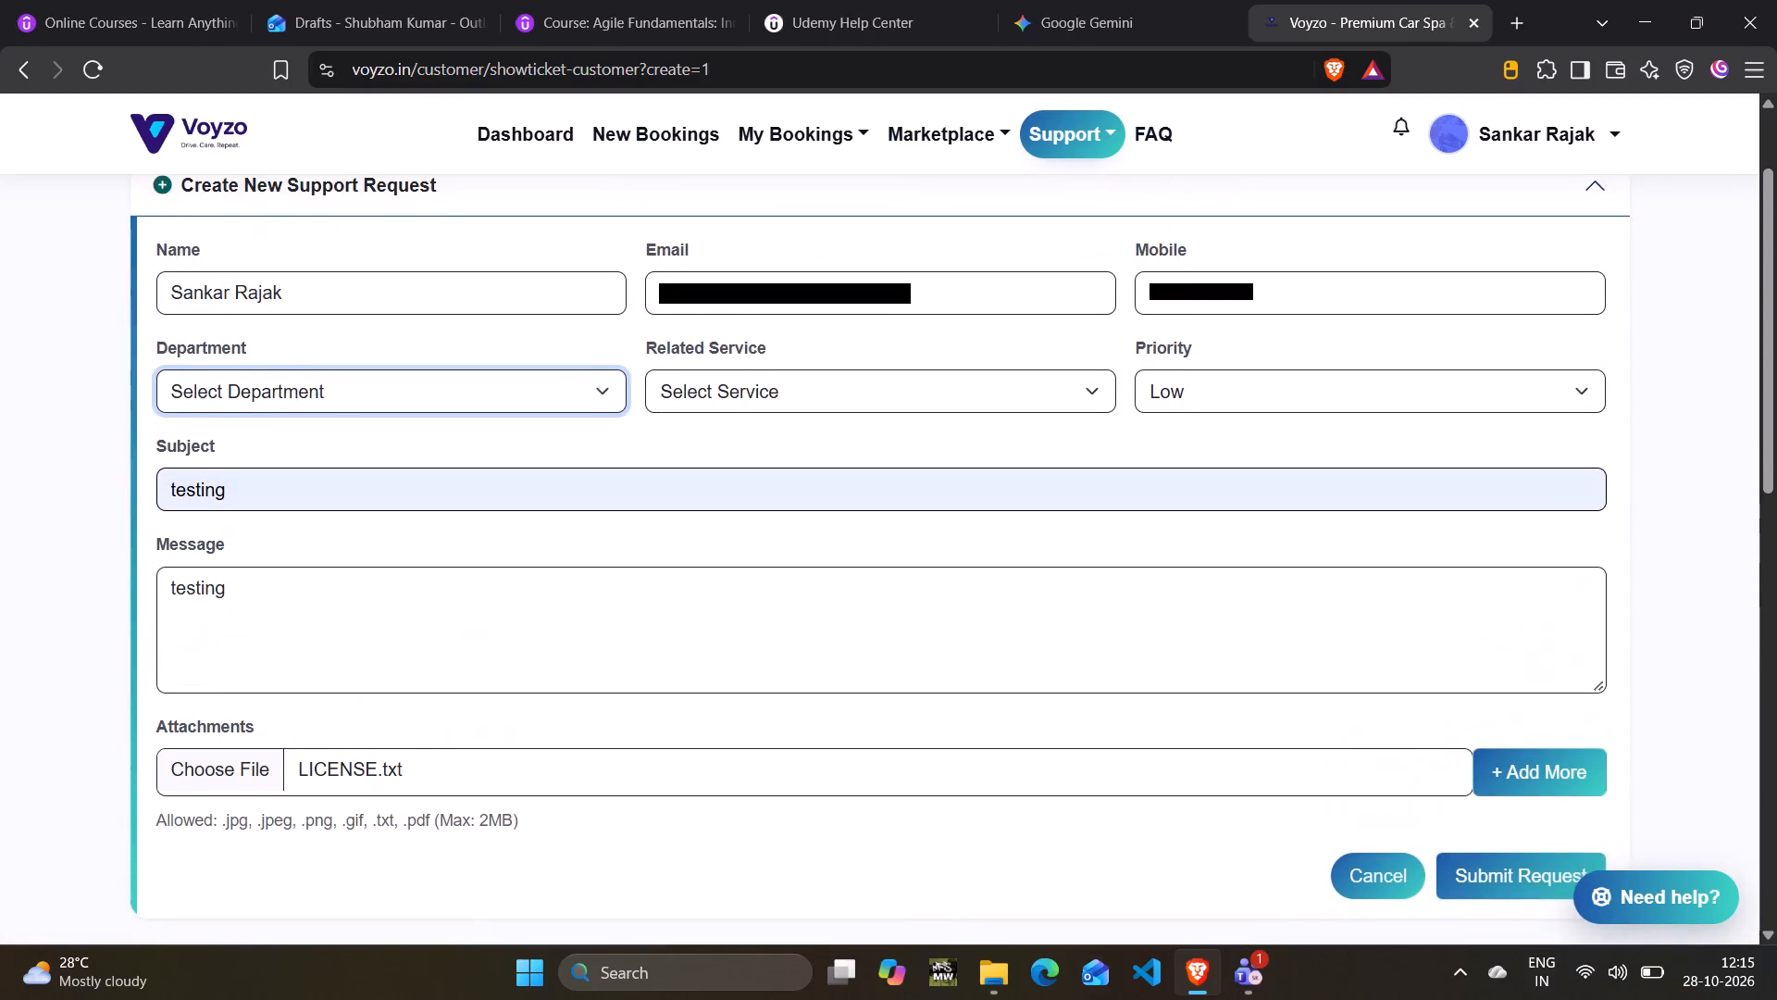
{"action": "scroll", "coordinate": [1569, 528], "scroll_direction": "up", "scroll_amount": 2}
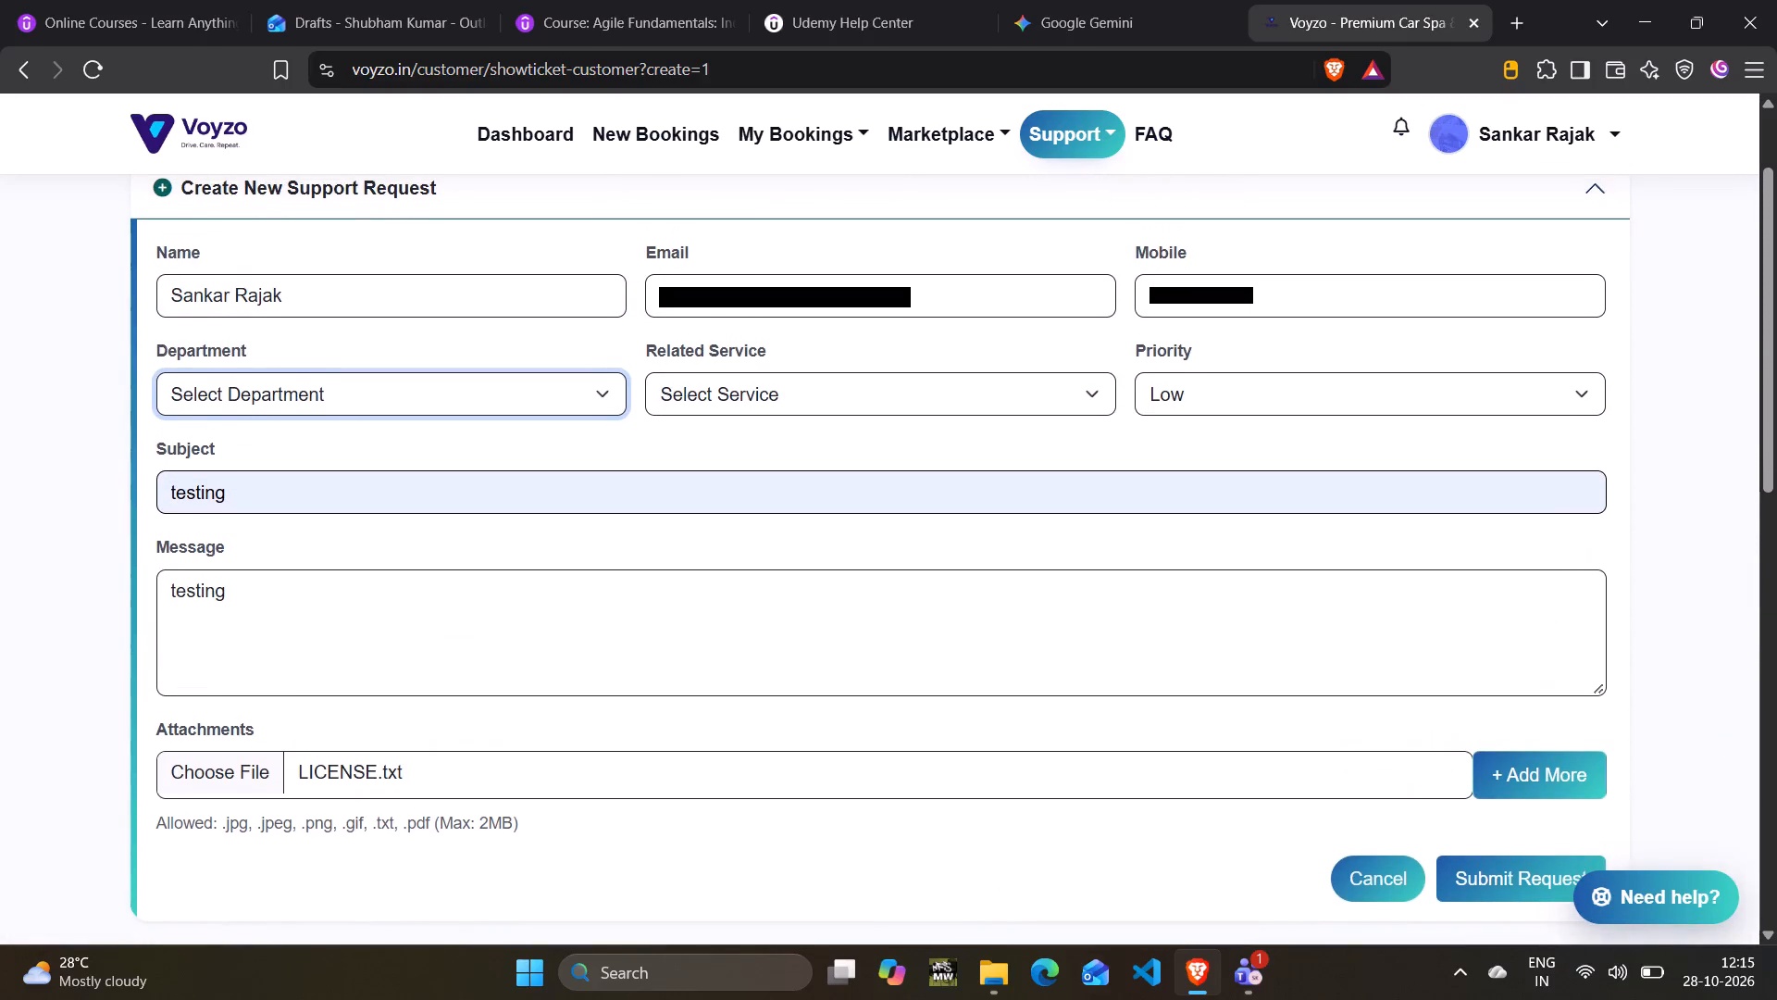
{"action": "scroll", "coordinate": [1537, 489], "scroll_direction": "up", "scroll_amount": 1}
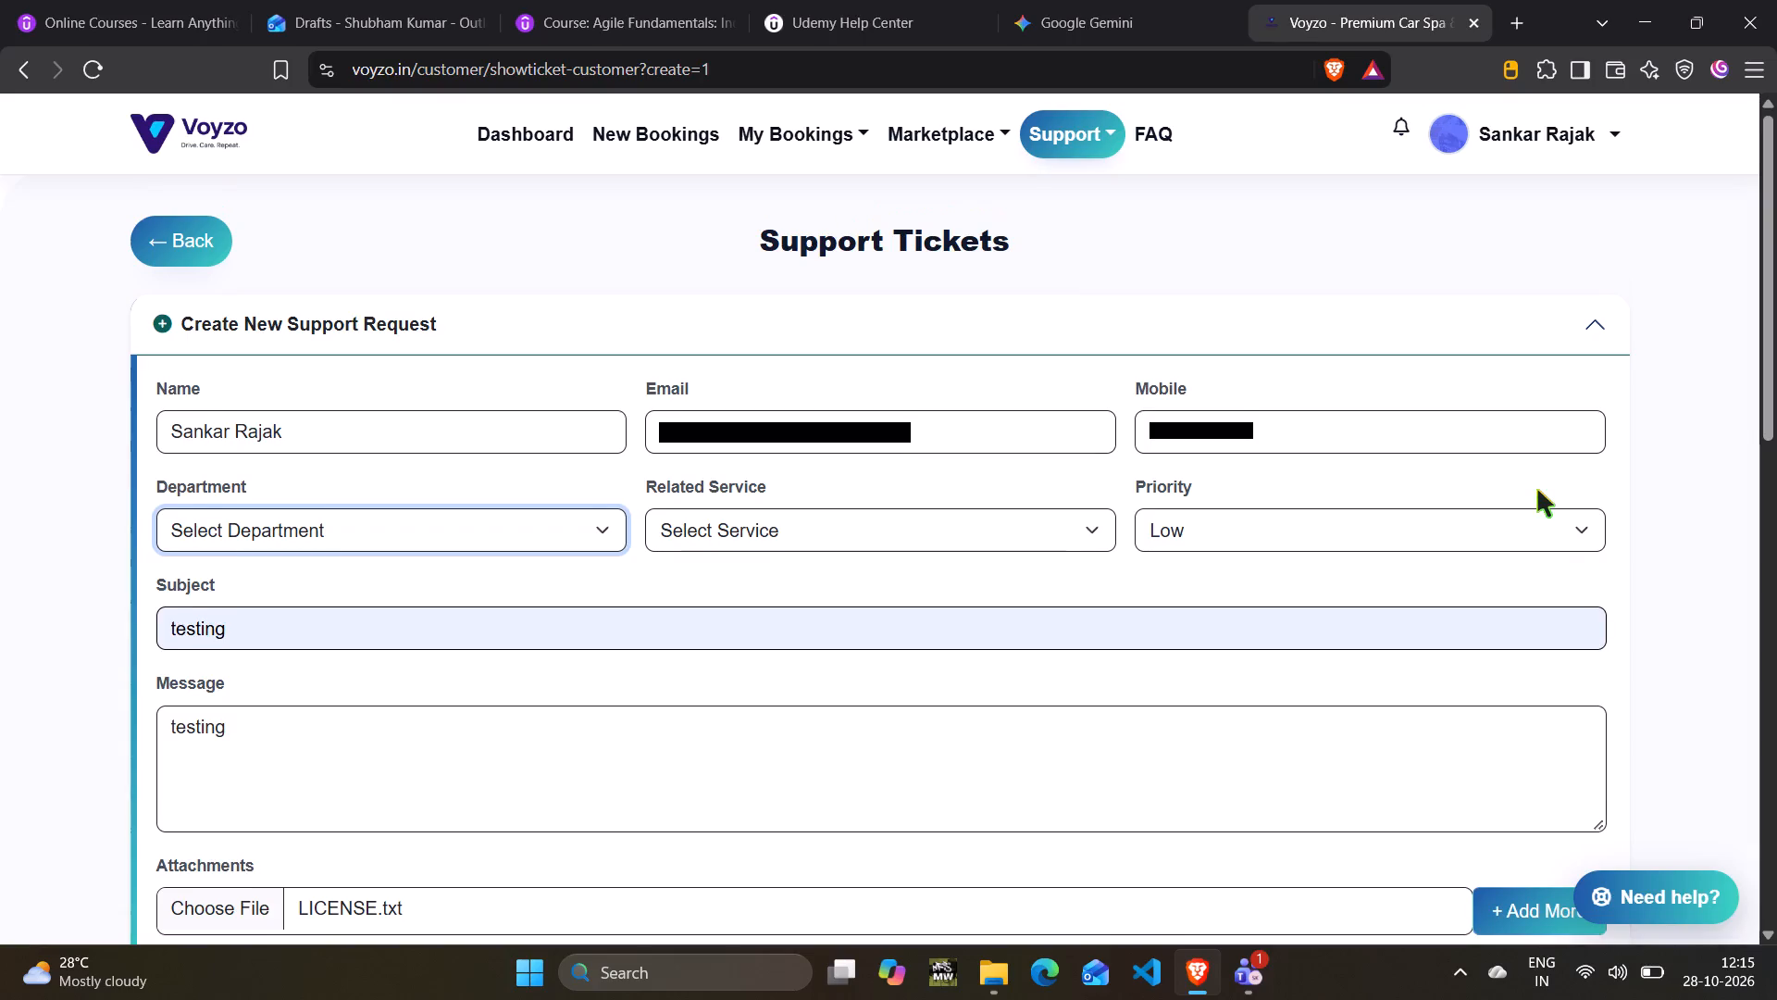
{"action": "scroll", "coordinate": [1537, 489], "scroll_direction": "up", "scroll_amount": 1}
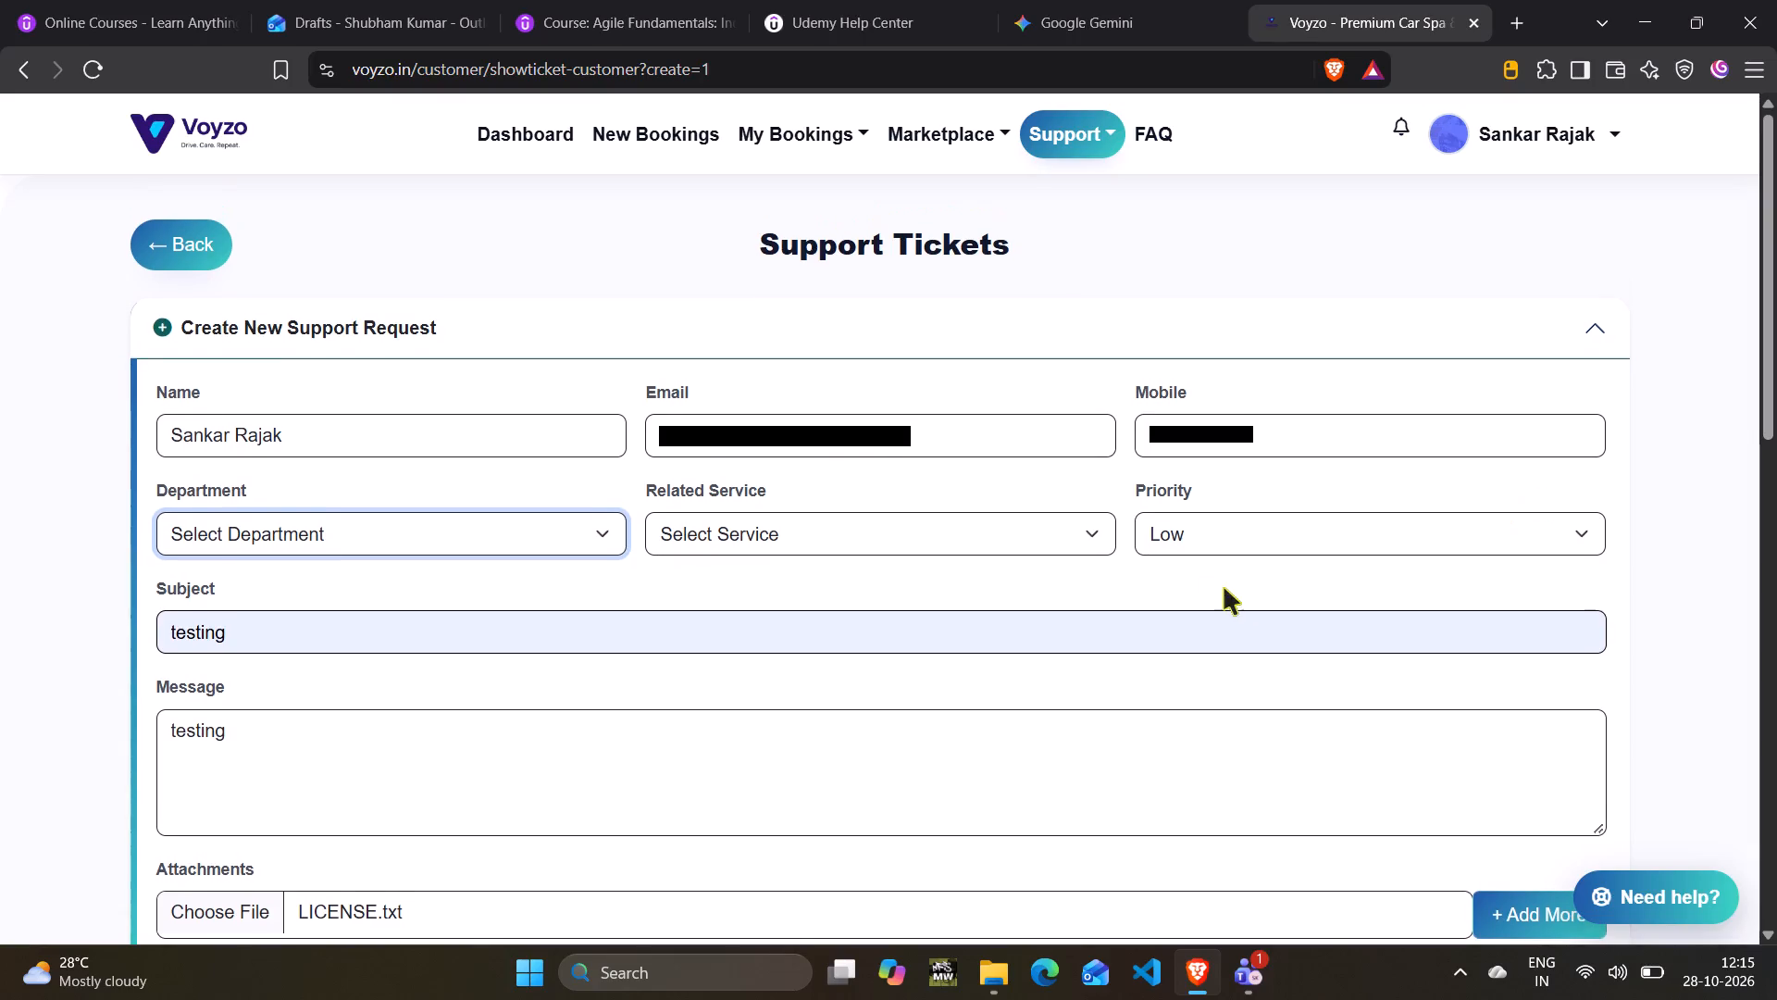
Set the related service to General Enquiries and try to submit the support request without choosing a department.
{"action": "left_click", "coordinate": [1064, 537]}
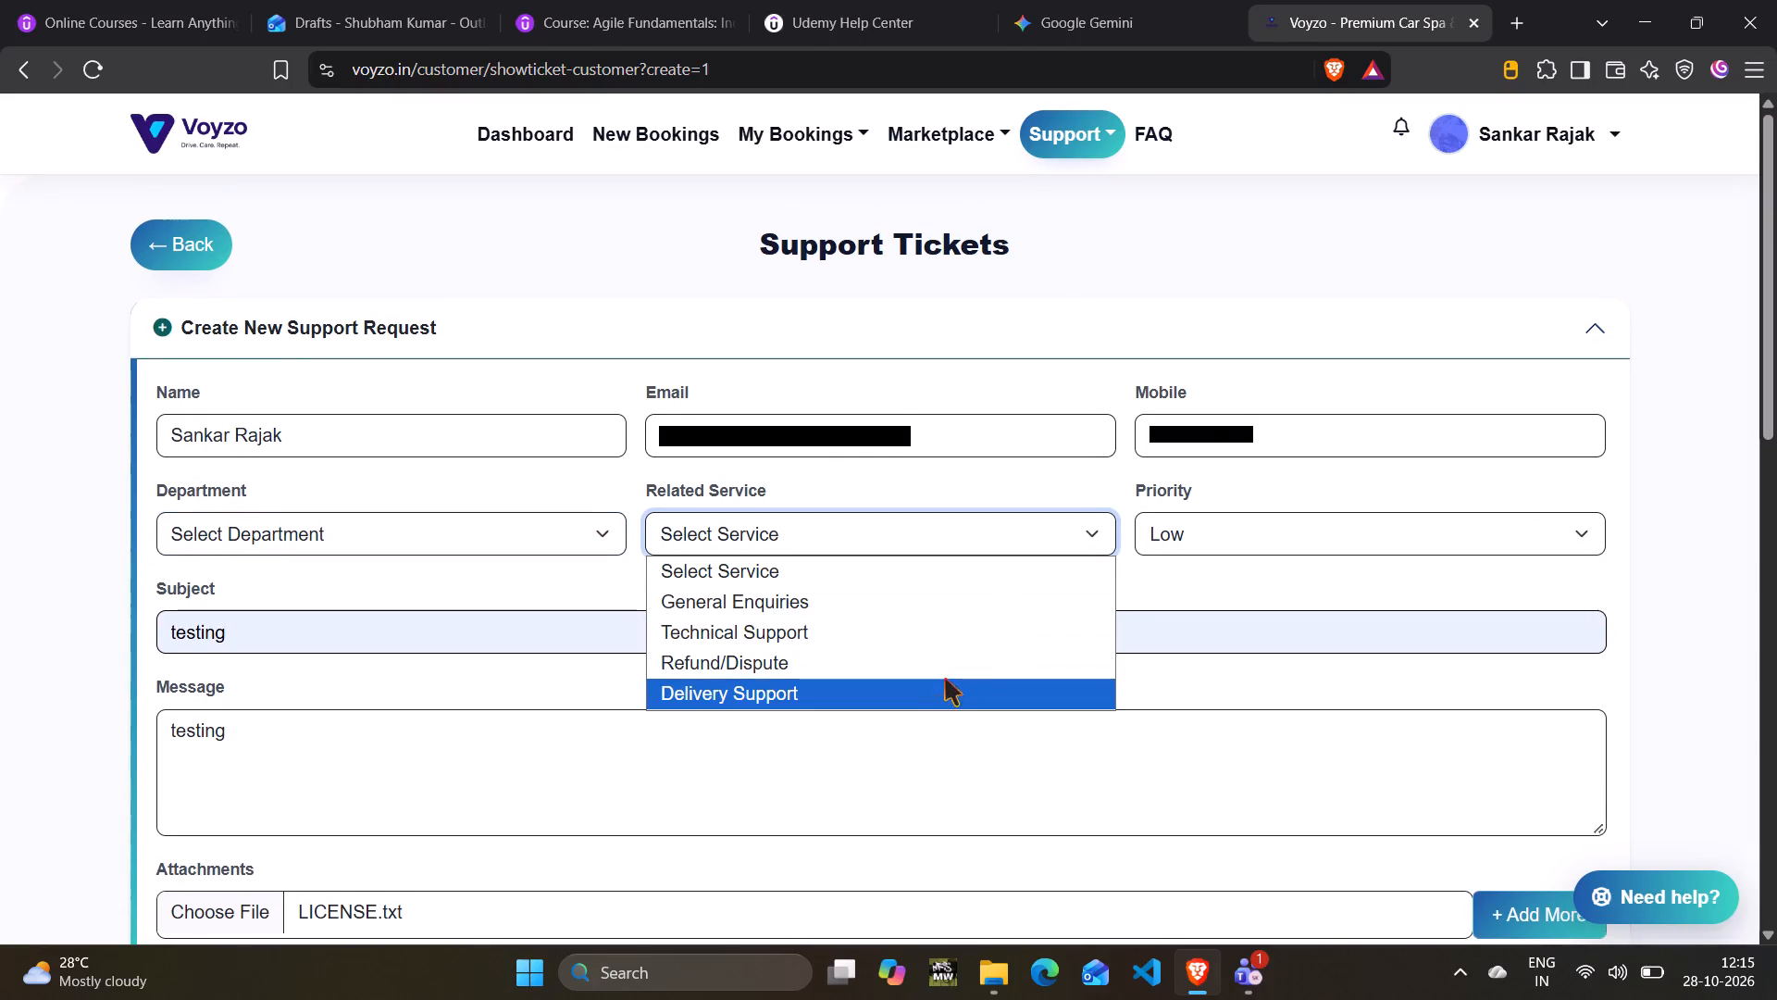
{"action": "left_click", "coordinate": [932, 603]}
{"action": "scroll", "coordinate": [932, 603], "scroll_direction": "down", "scroll_amount": 2}
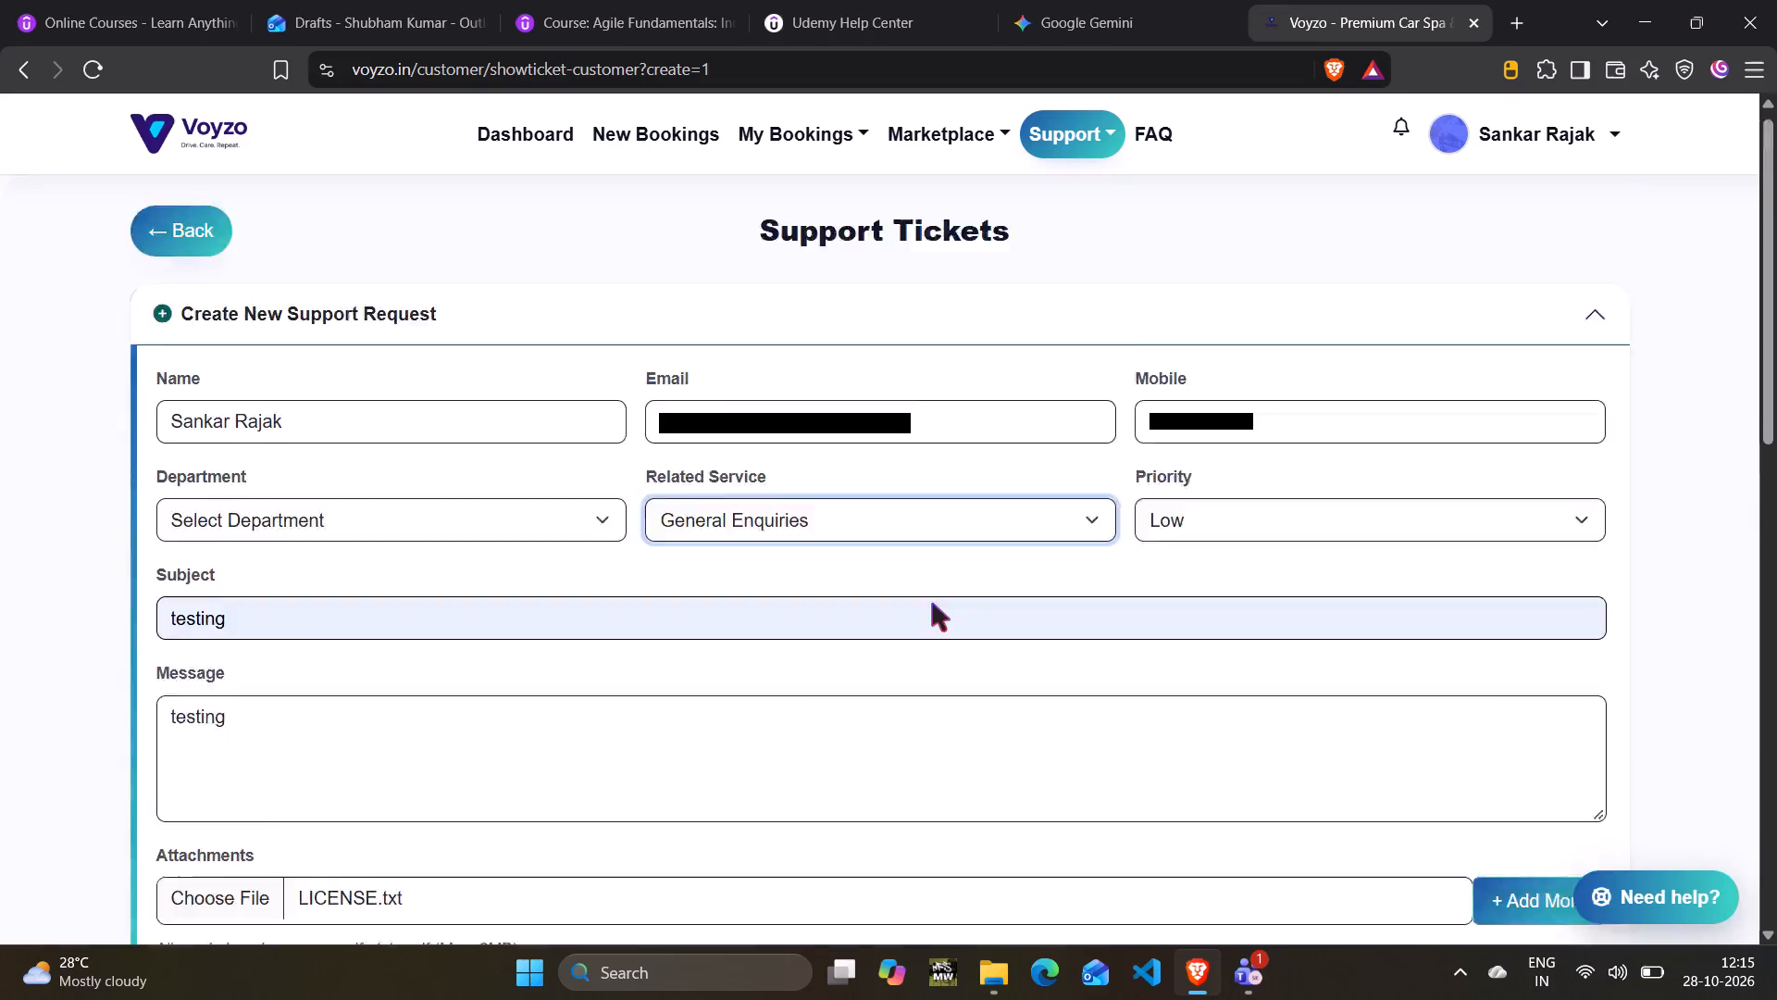
{"action": "scroll", "coordinate": [932, 603], "scroll_direction": "down", "scroll_amount": 5}
{"action": "scroll", "coordinate": [932, 603], "scroll_direction": "up", "scroll_amount": 1}
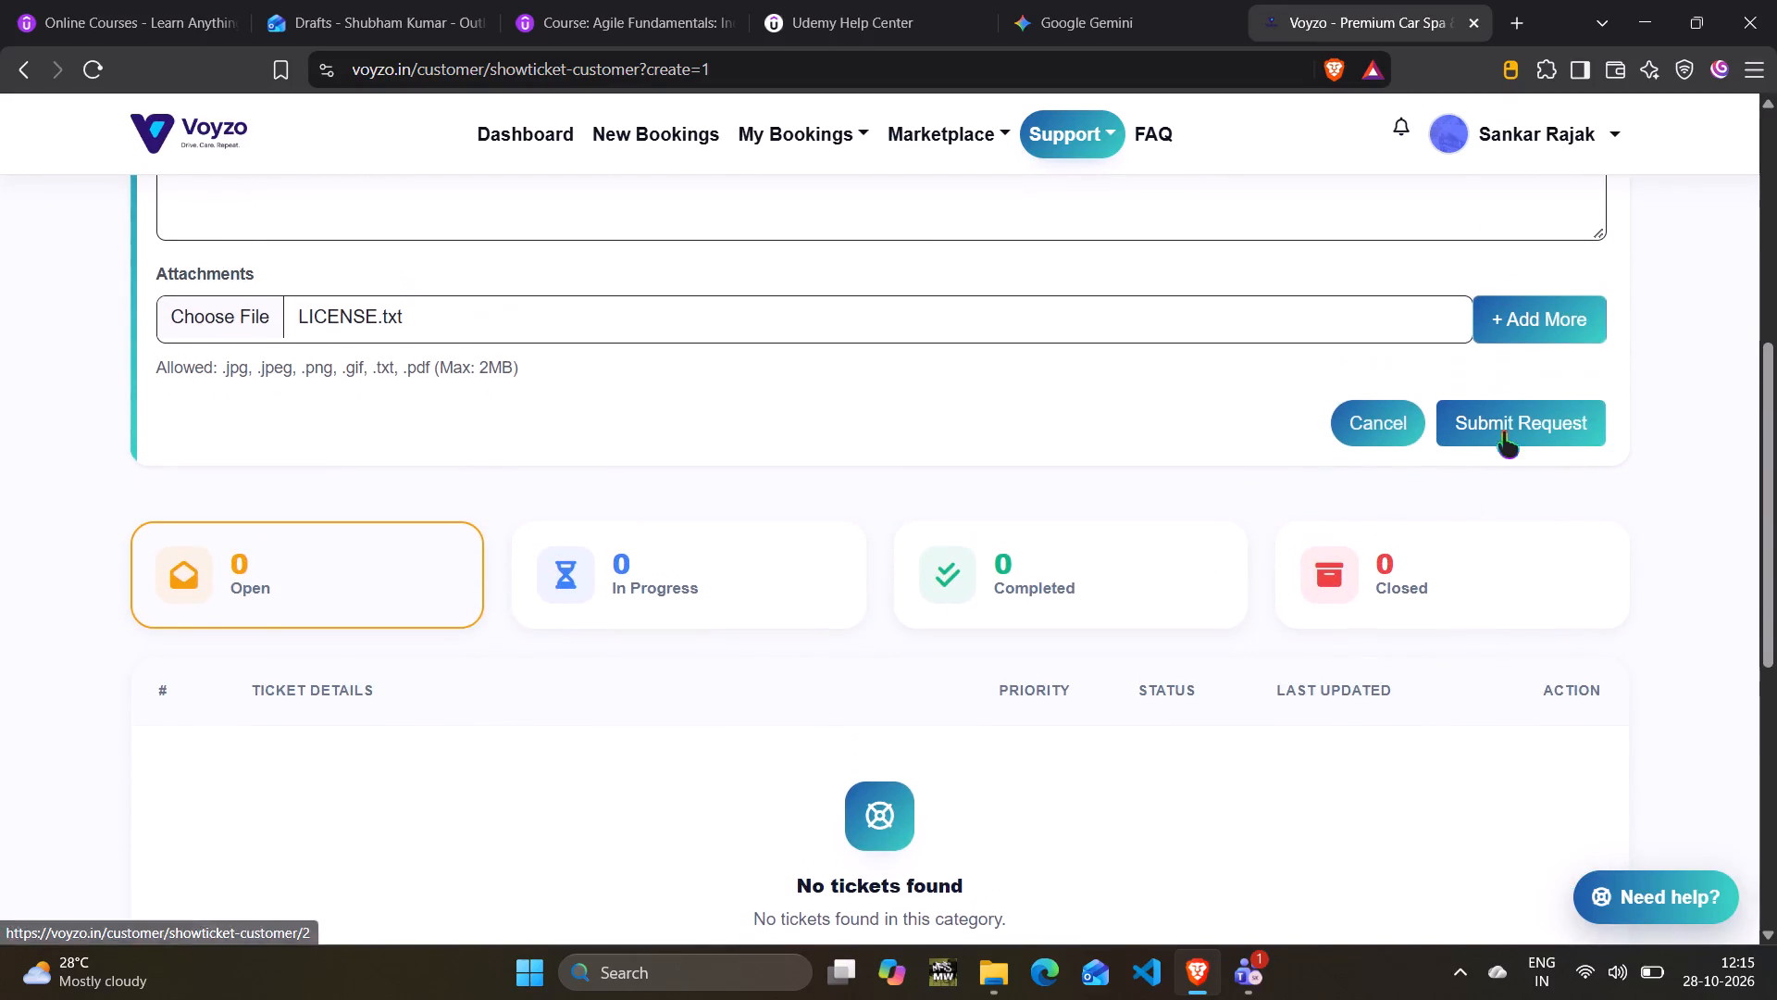
{"action": "left_click", "coordinate": [1512, 422]}
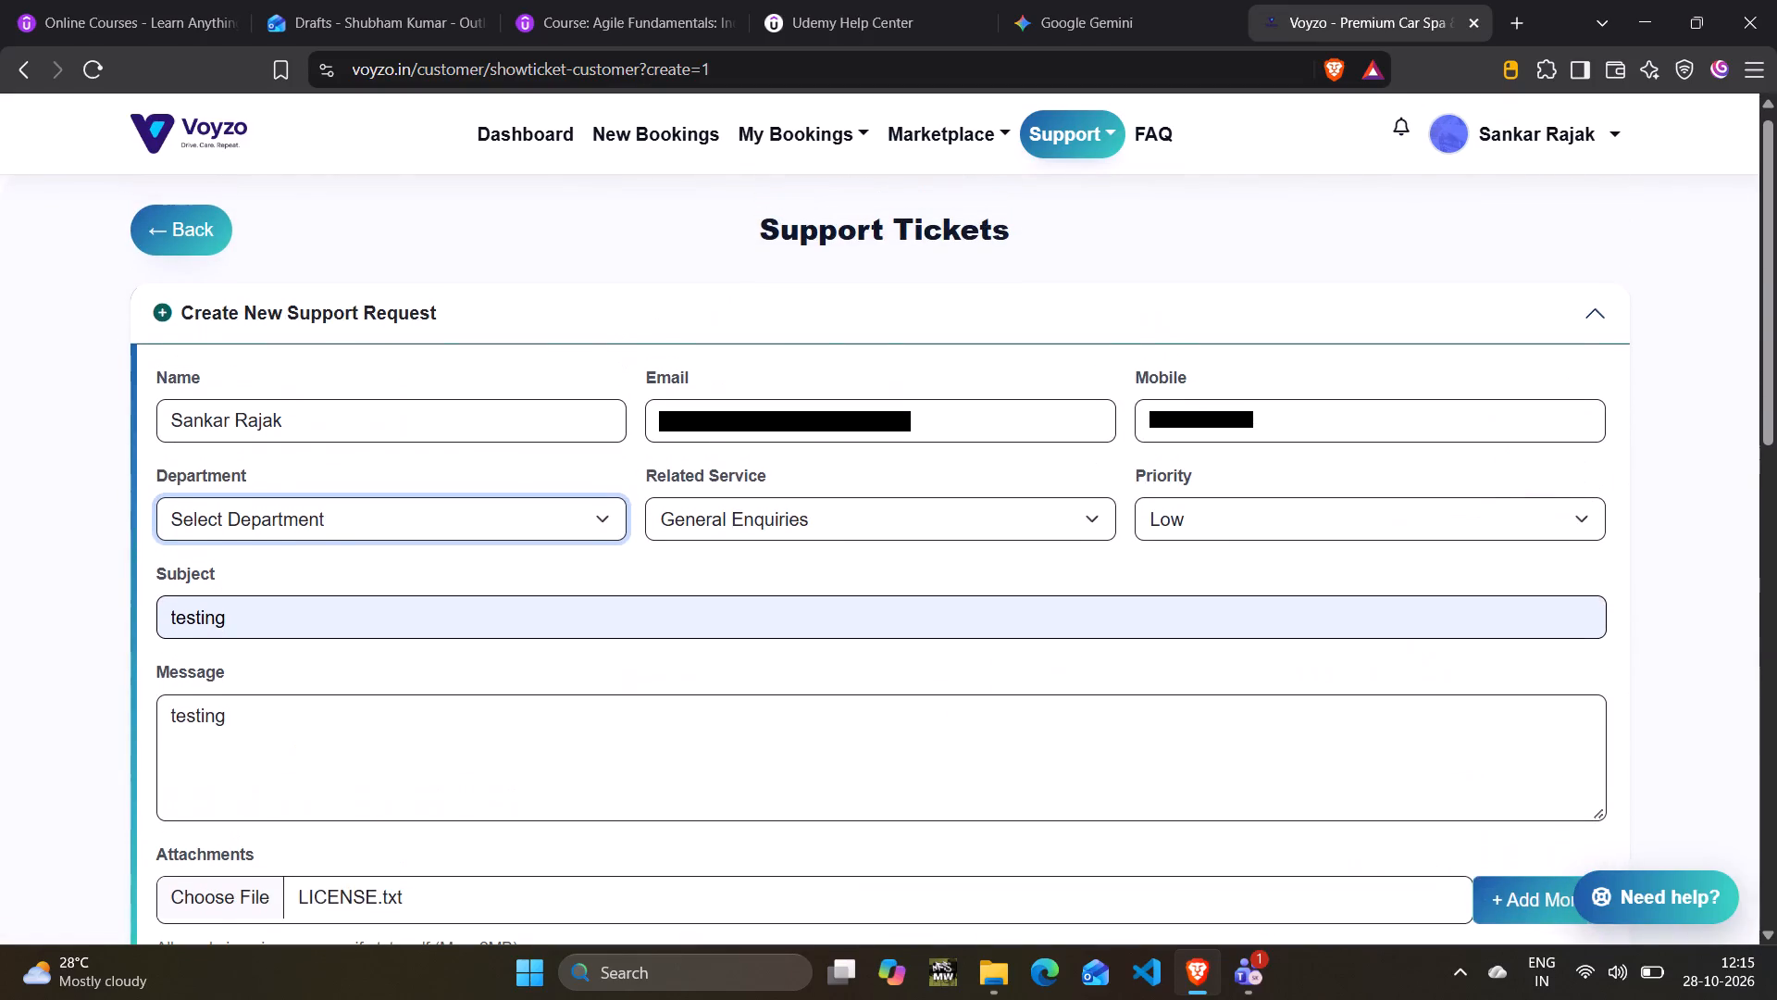
Review the filled-in support request form, the status categories and the ticket list after the submission attempt.
{"action": "scroll", "coordinate": [1447, 492], "scroll_direction": "down", "scroll_amount": 6}
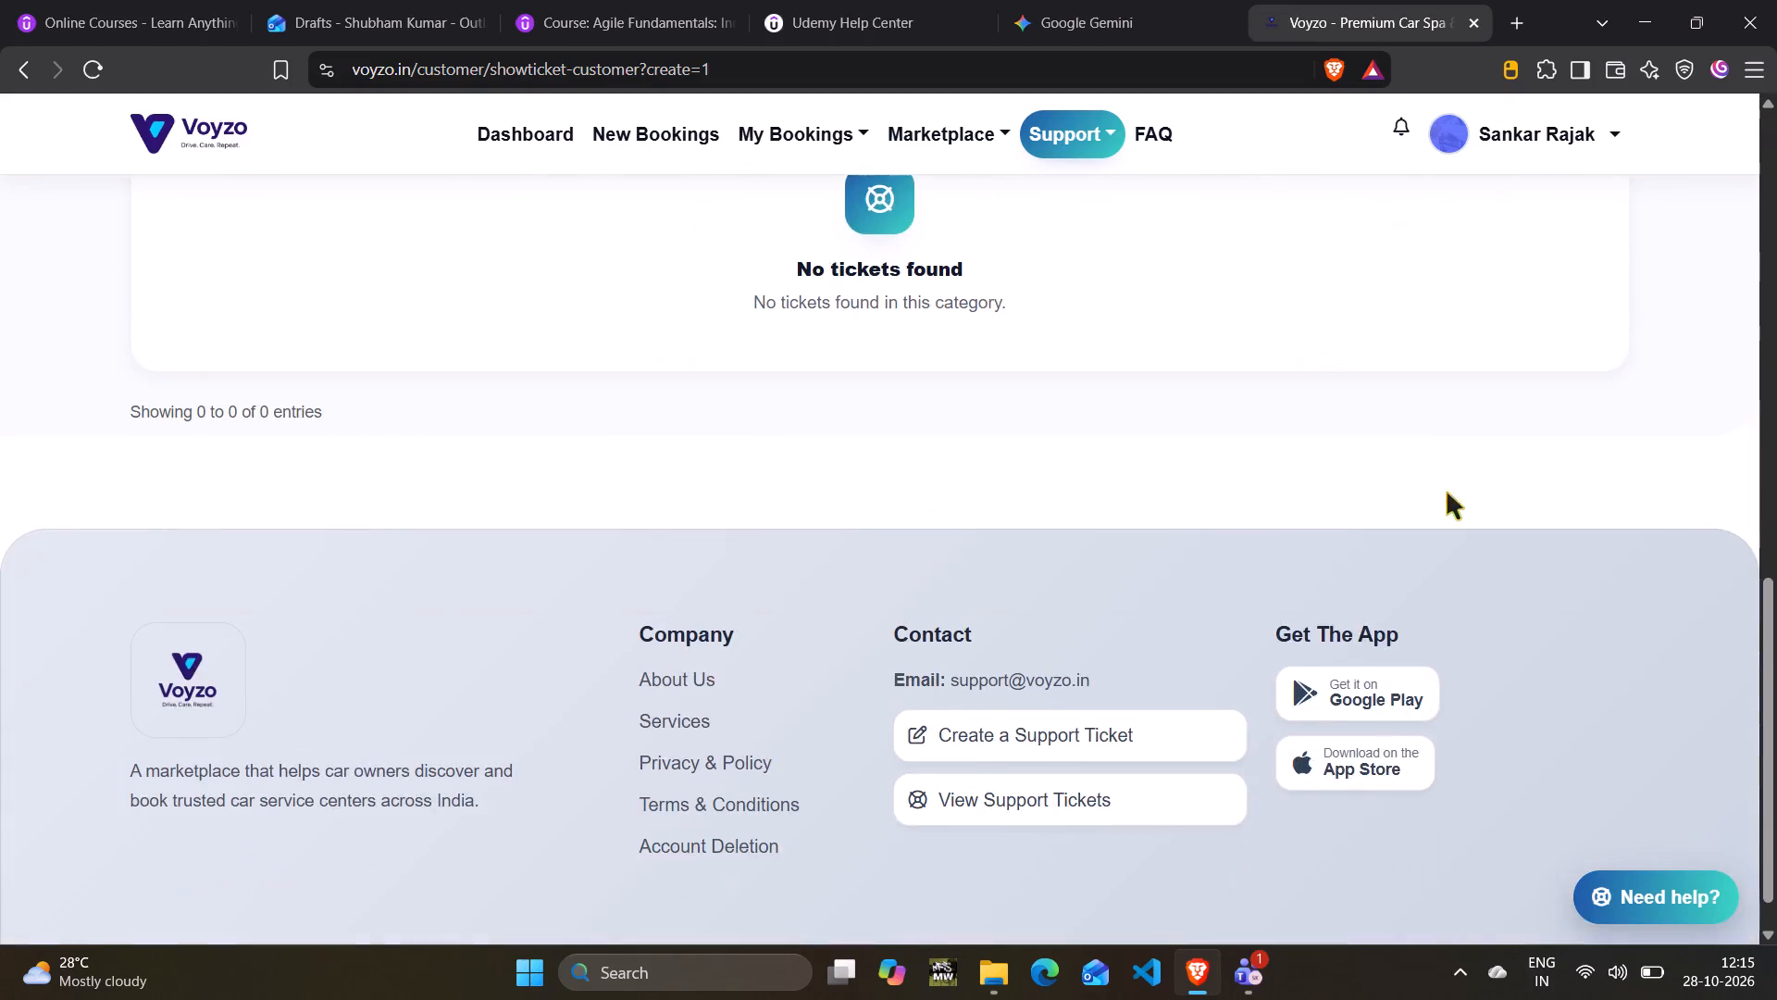
{"action": "scroll", "coordinate": [1443, 522], "scroll_direction": "up", "scroll_amount": 4}
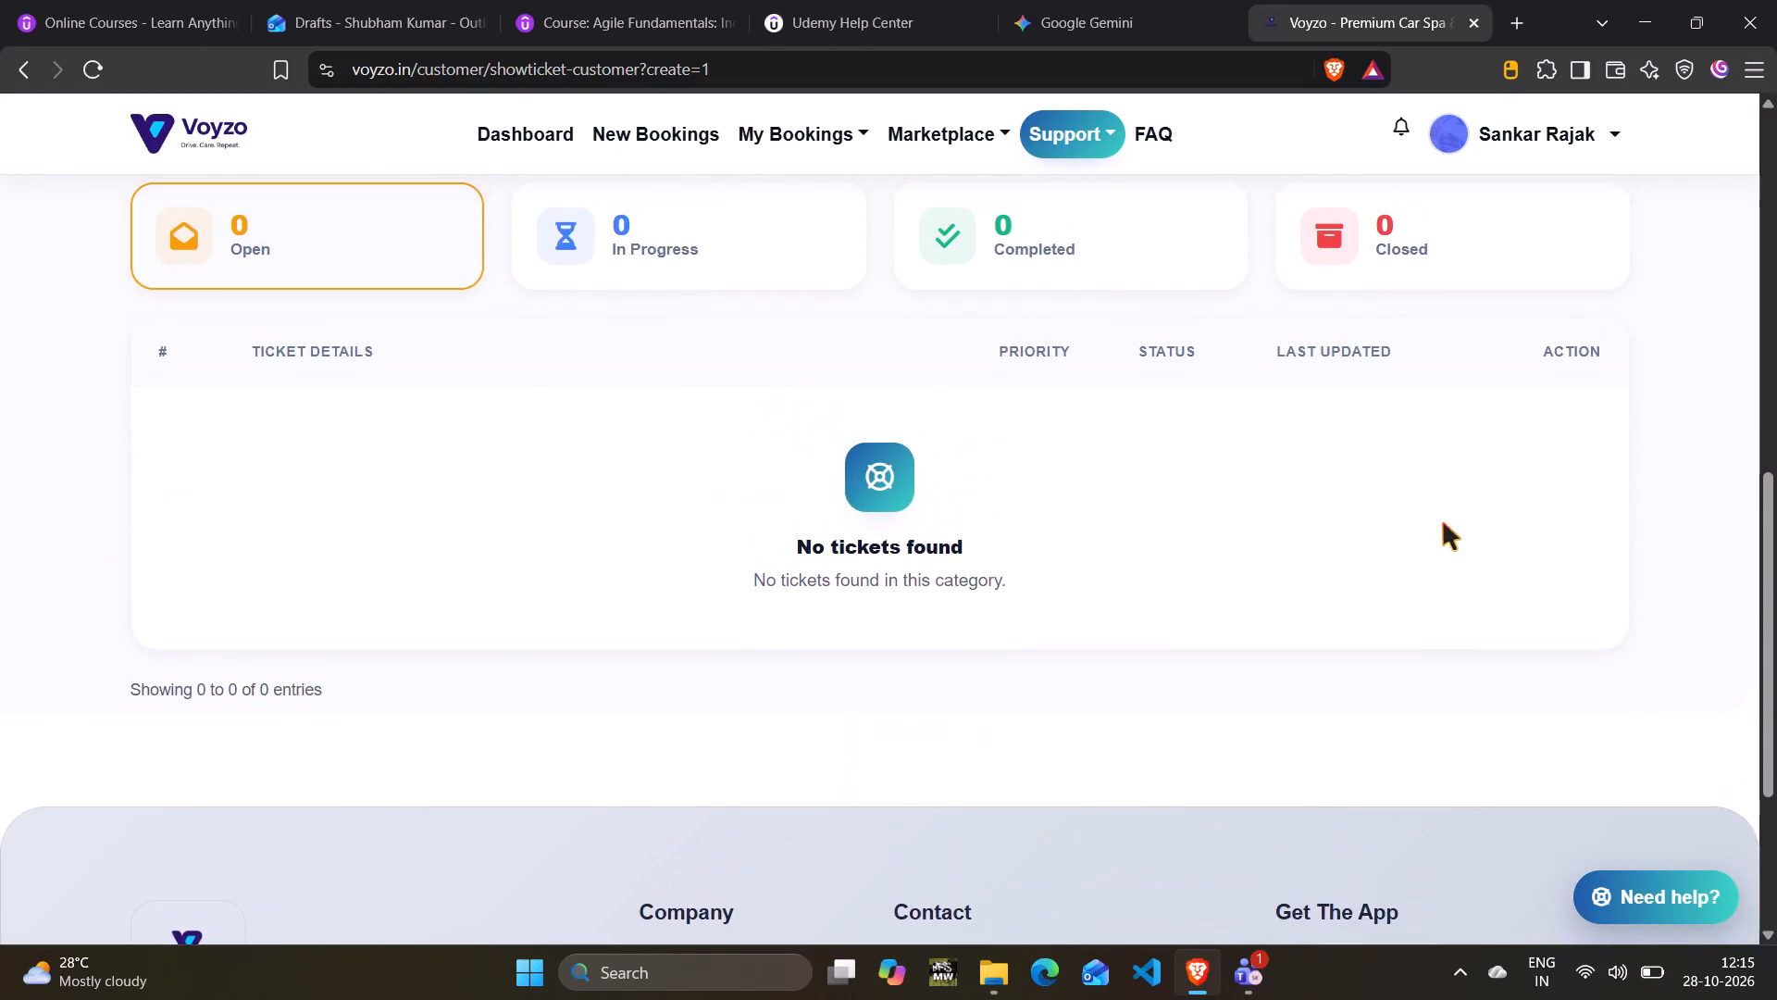
{"action": "scroll", "coordinate": [1443, 522], "scroll_direction": "up", "scroll_amount": 2}
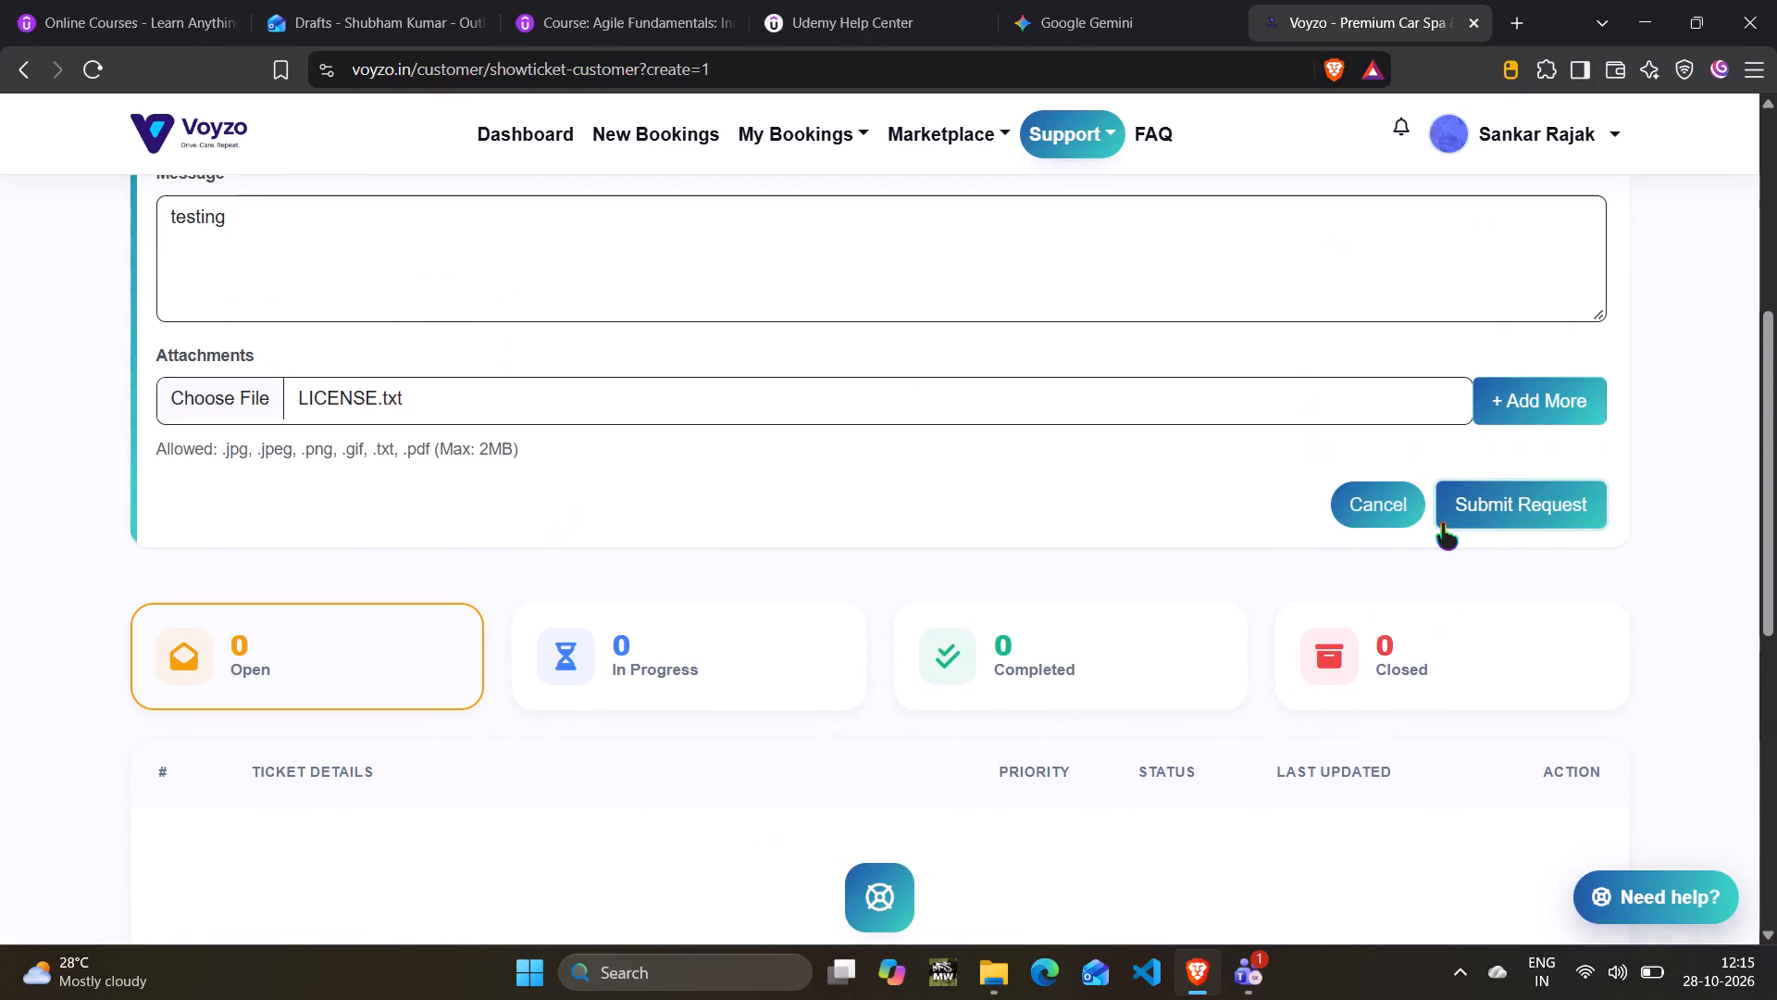
{"action": "scroll", "coordinate": [1443, 522], "scroll_direction": "up", "scroll_amount": 3}
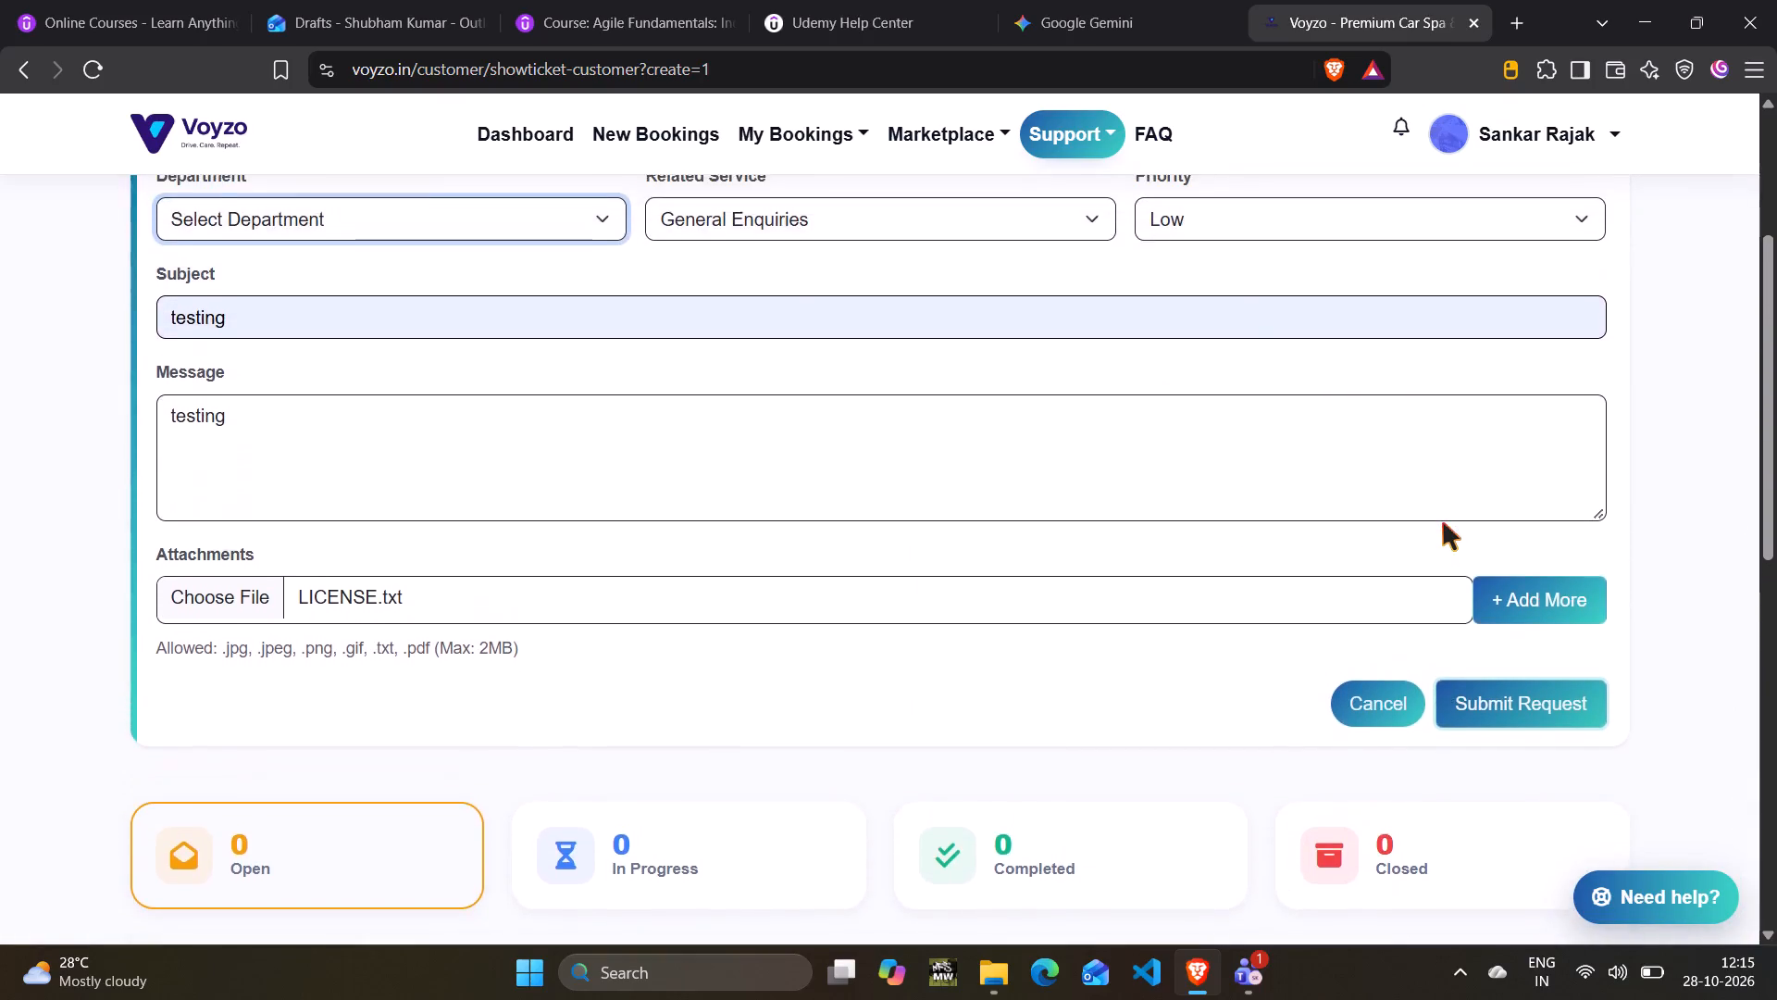
{"action": "scroll", "coordinate": [1443, 522], "scroll_direction": "up", "scroll_amount": 1}
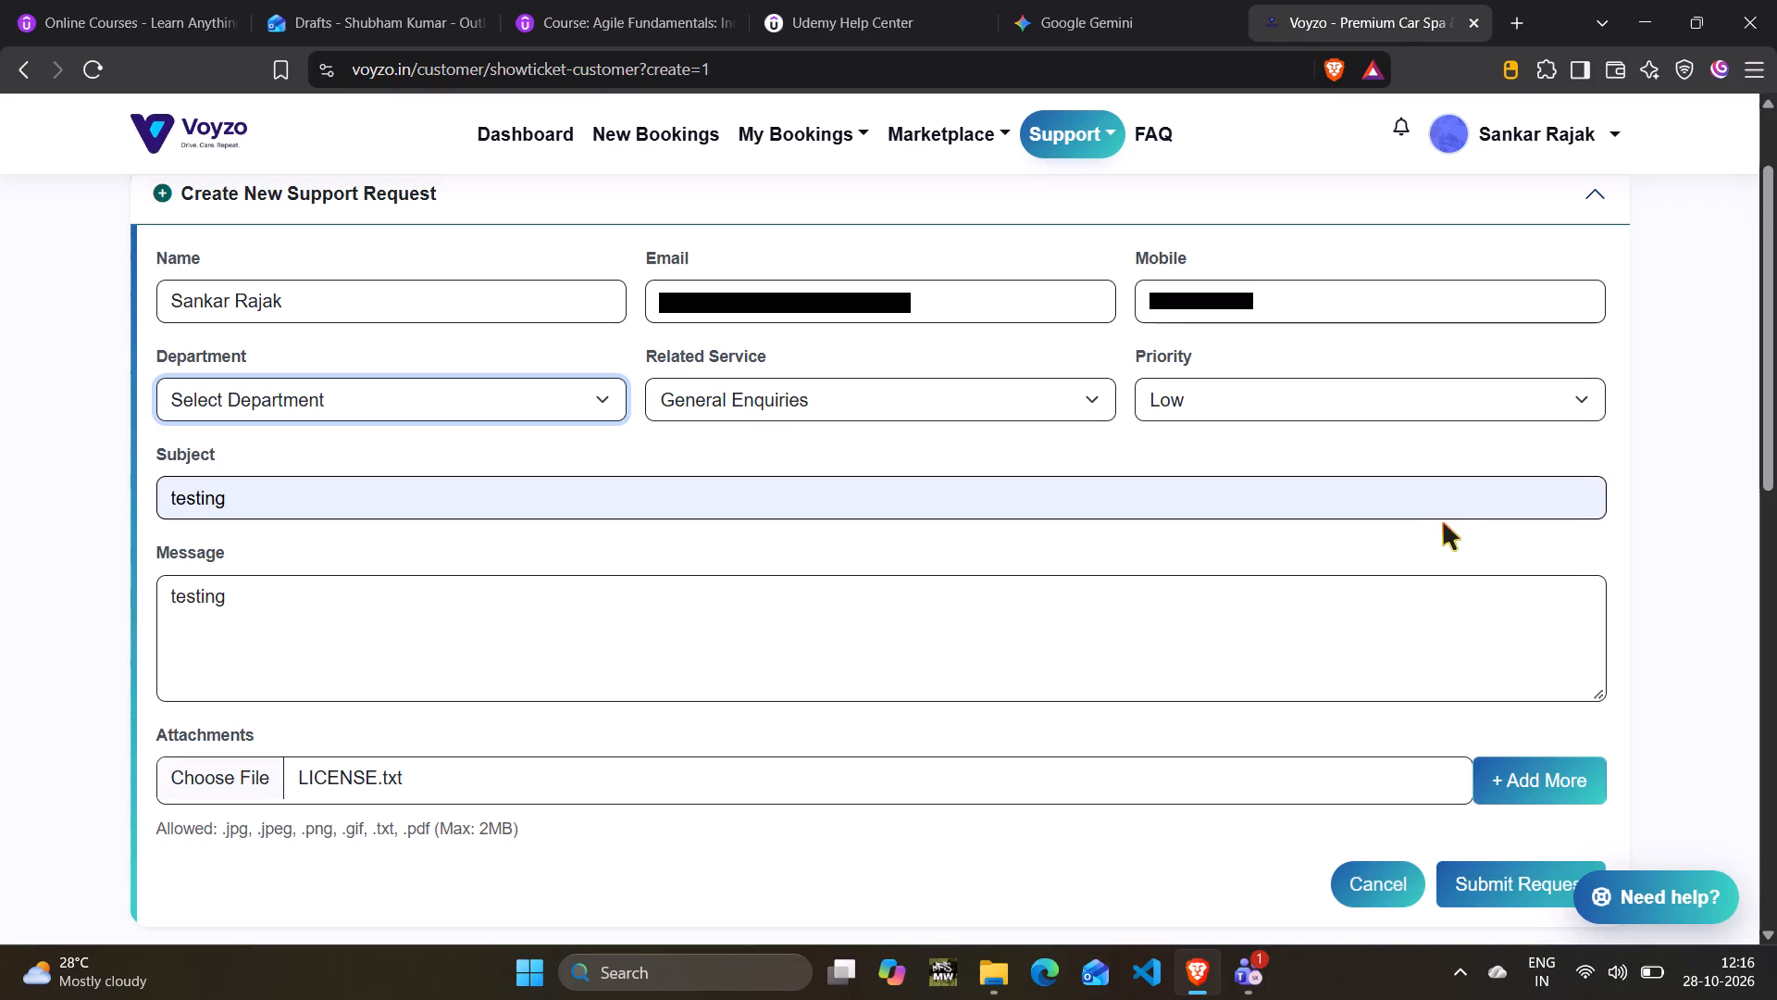
{"action": "scroll", "coordinate": [1443, 522], "scroll_direction": "up", "scroll_amount": 2}
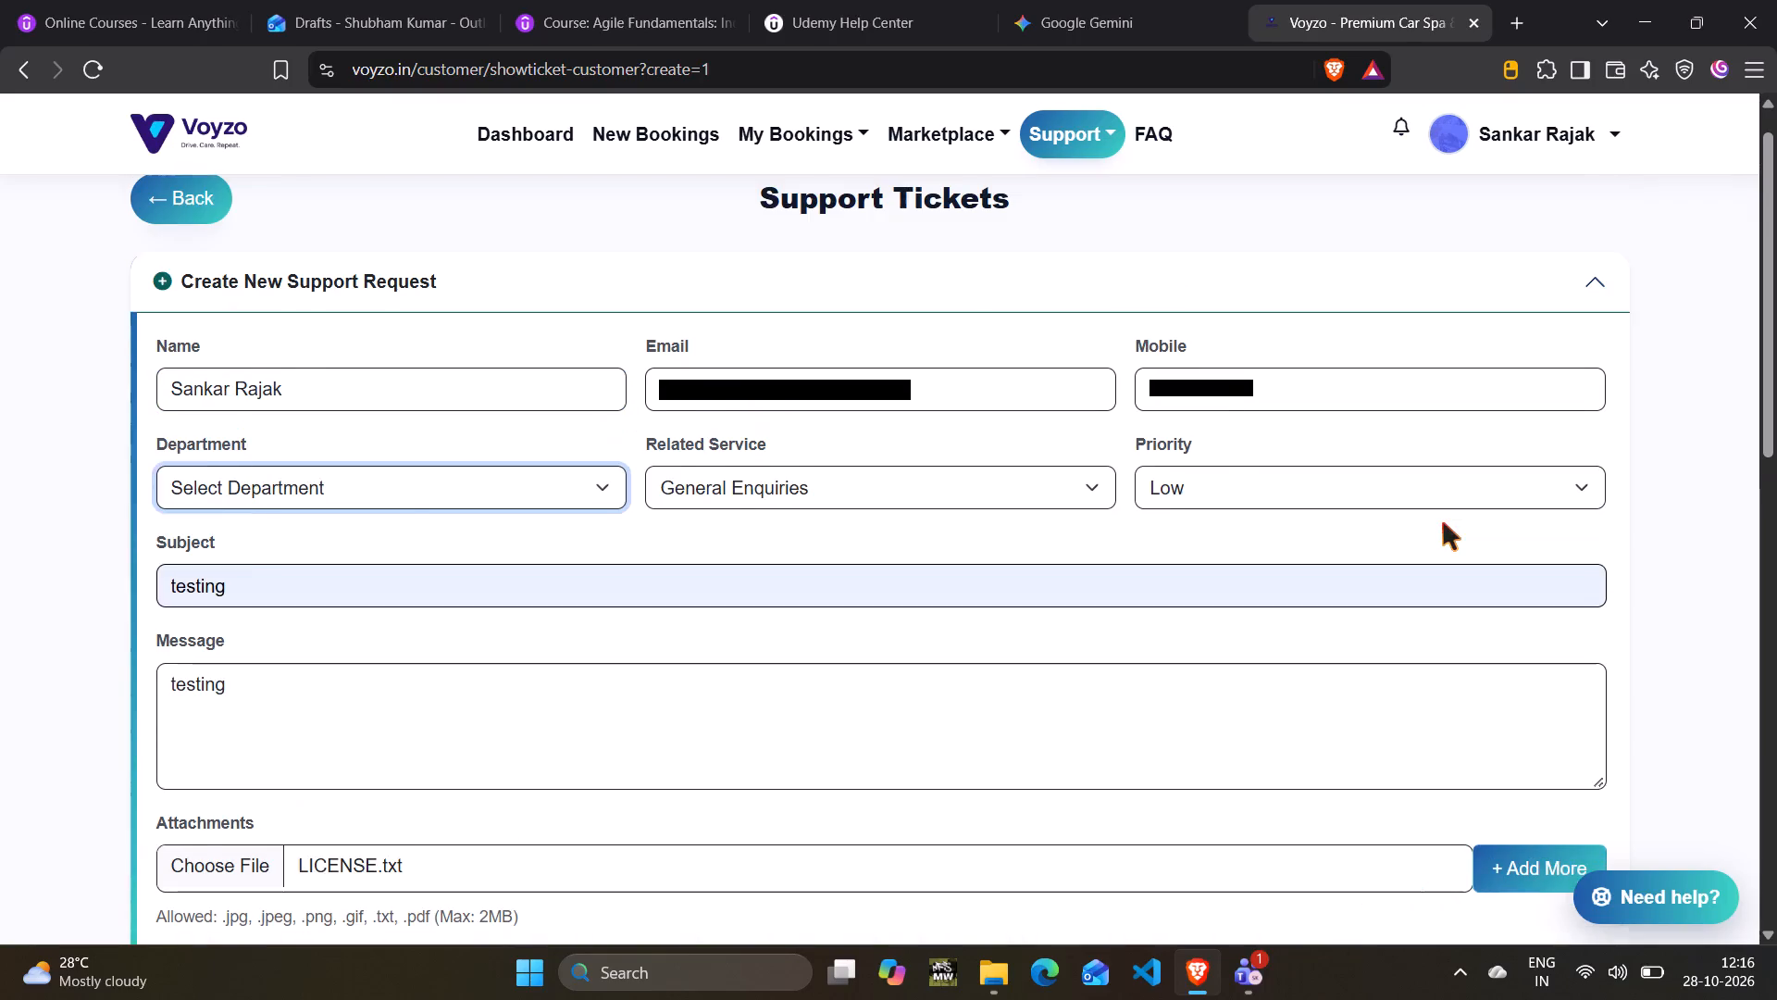
{"action": "scroll", "coordinate": [1443, 522], "scroll_direction": "down", "scroll_amount": 2}
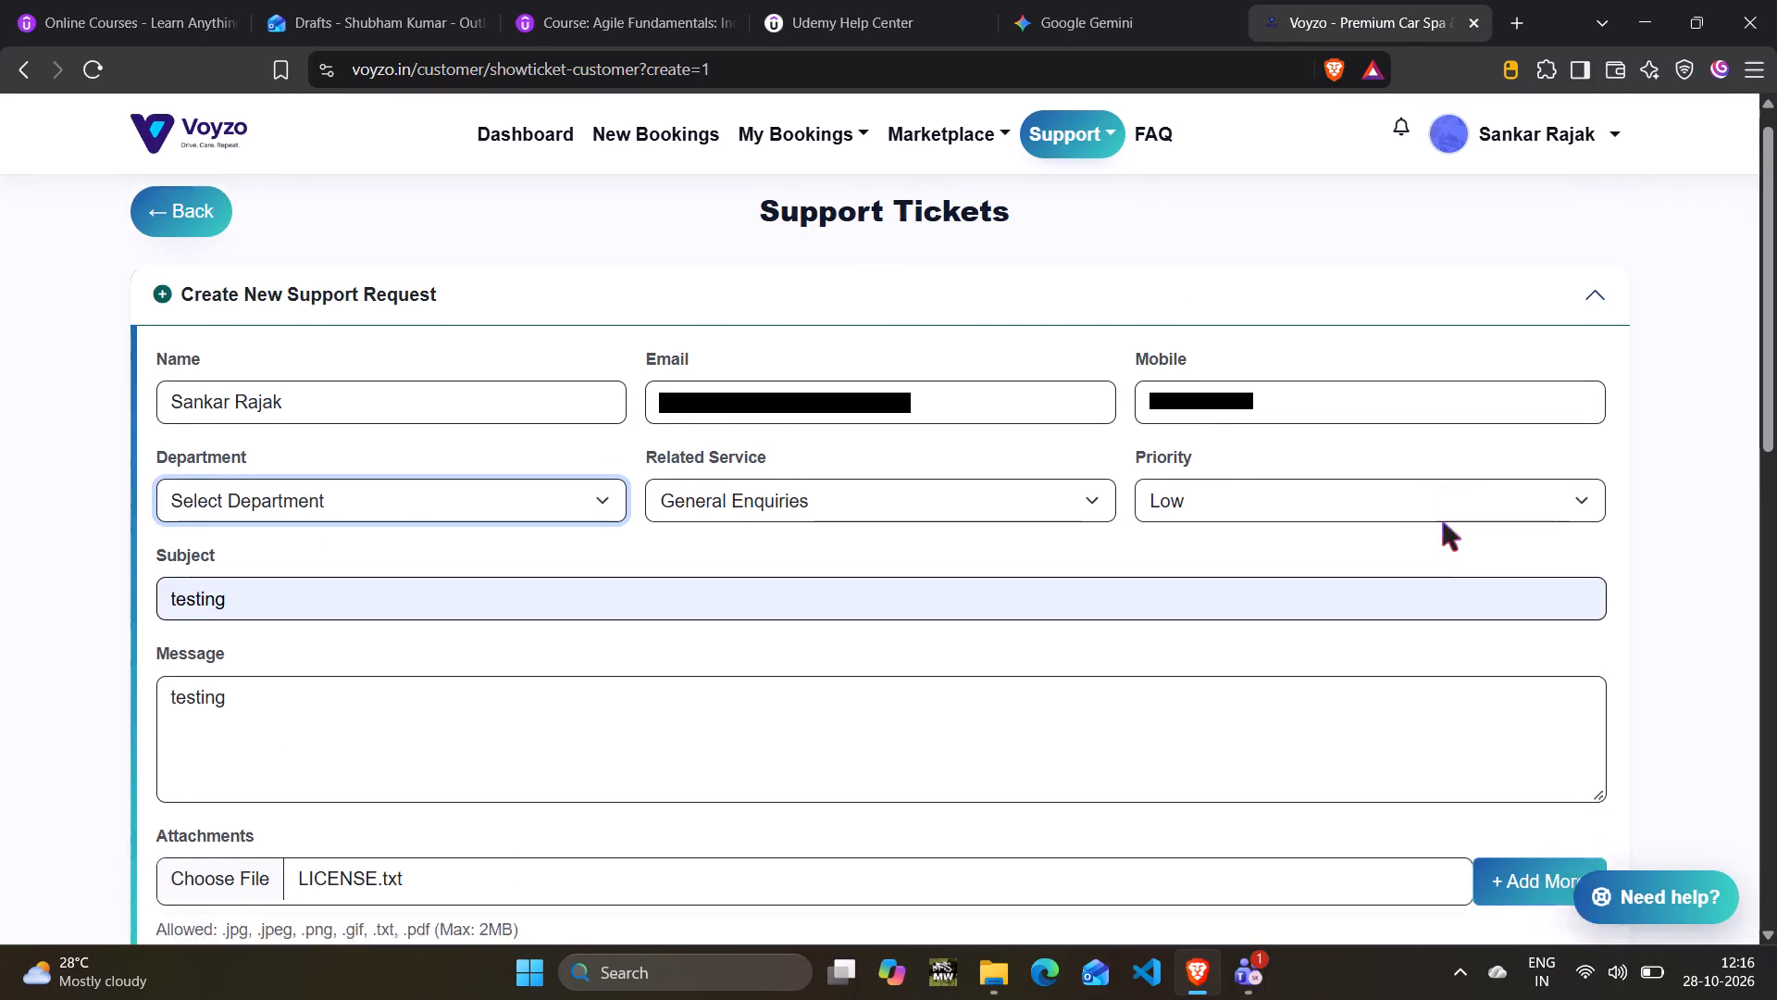
{"action": "scroll", "coordinate": [1443, 522], "scroll_direction": "down", "scroll_amount": 2}
{"action": "scroll", "coordinate": [1443, 522], "scroll_direction": "up", "scroll_amount": 2}
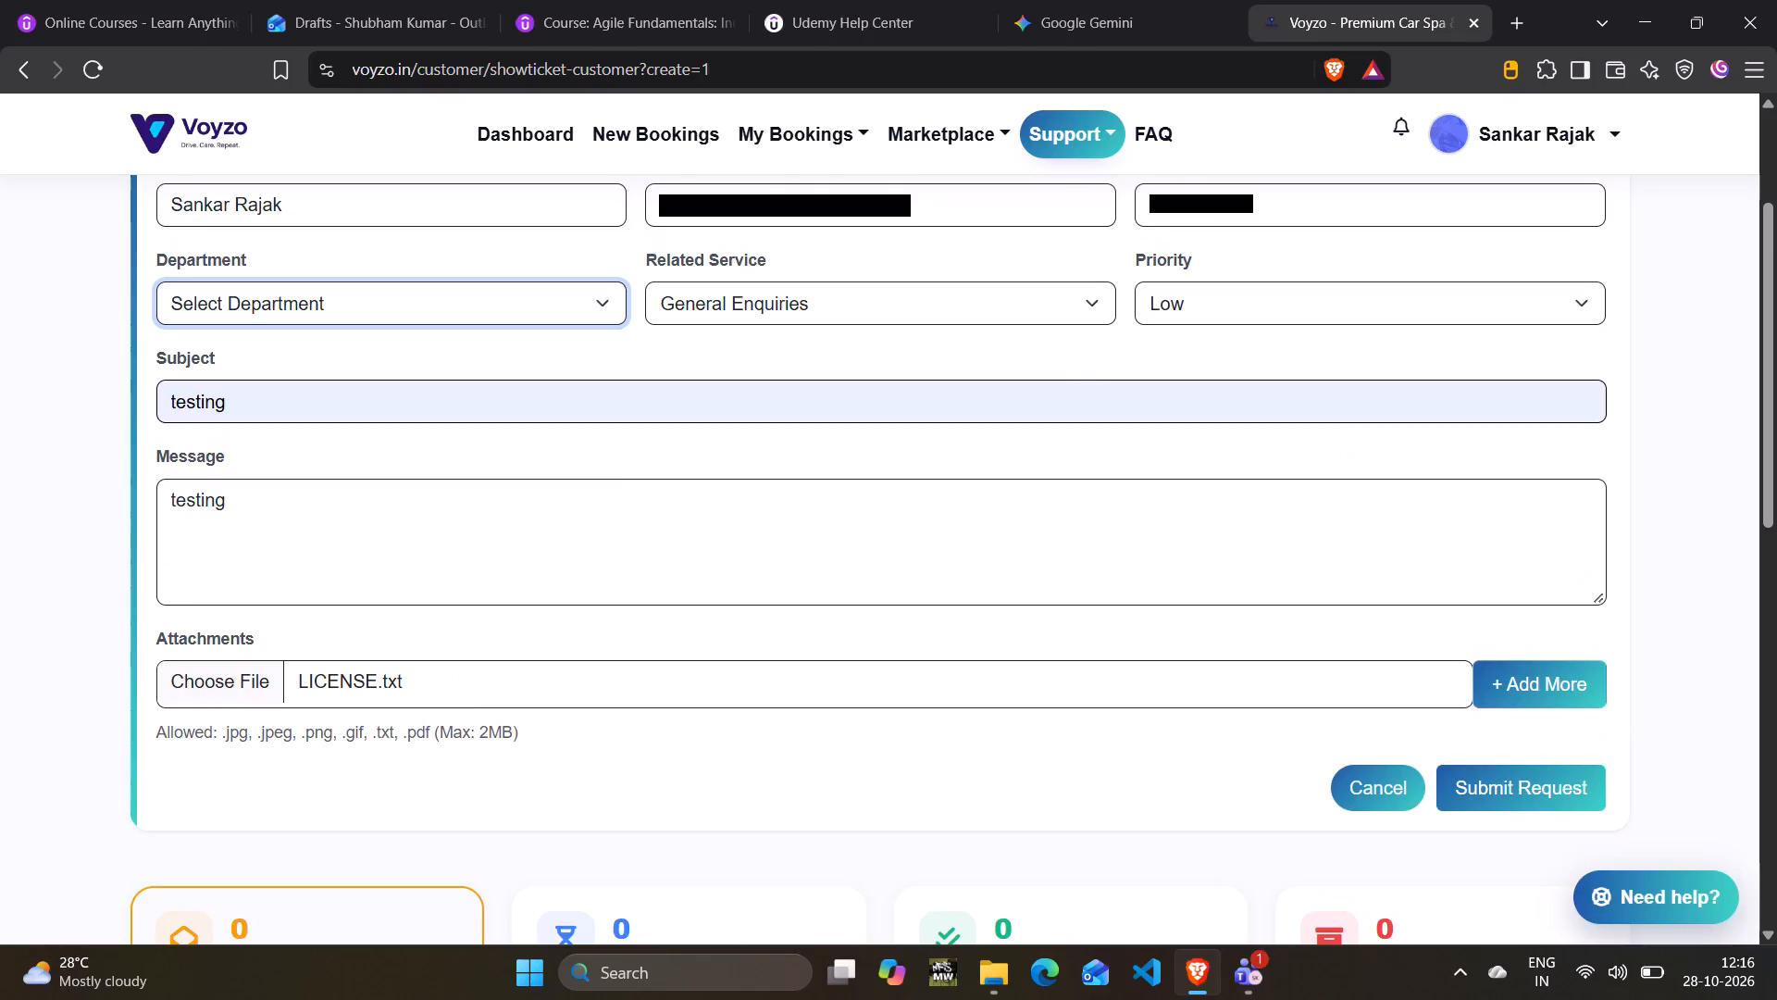
Extend the message to "testing tickets" and try to submit the request again without a department.
{"action": "left_click", "coordinate": [443, 511]}
{"action": "type", "text": "tickets"}
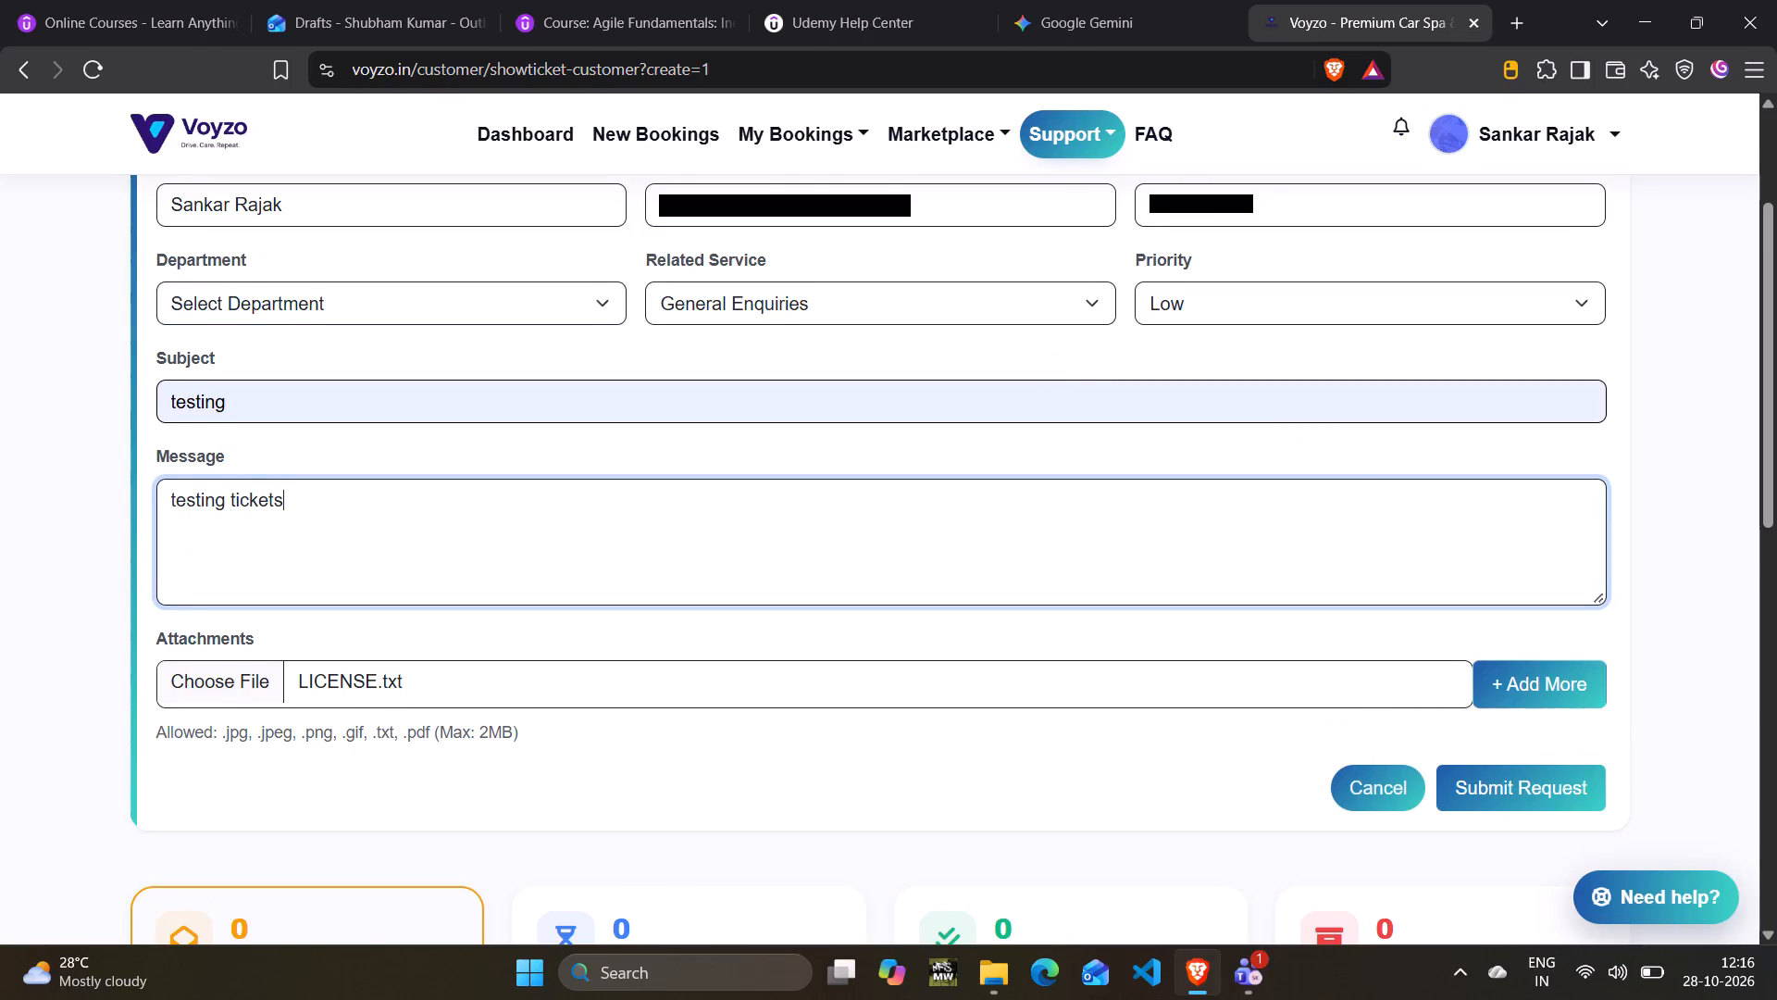
{"action": "scroll", "coordinate": [443, 511], "scroll_direction": "right", "scroll_amount": 2}
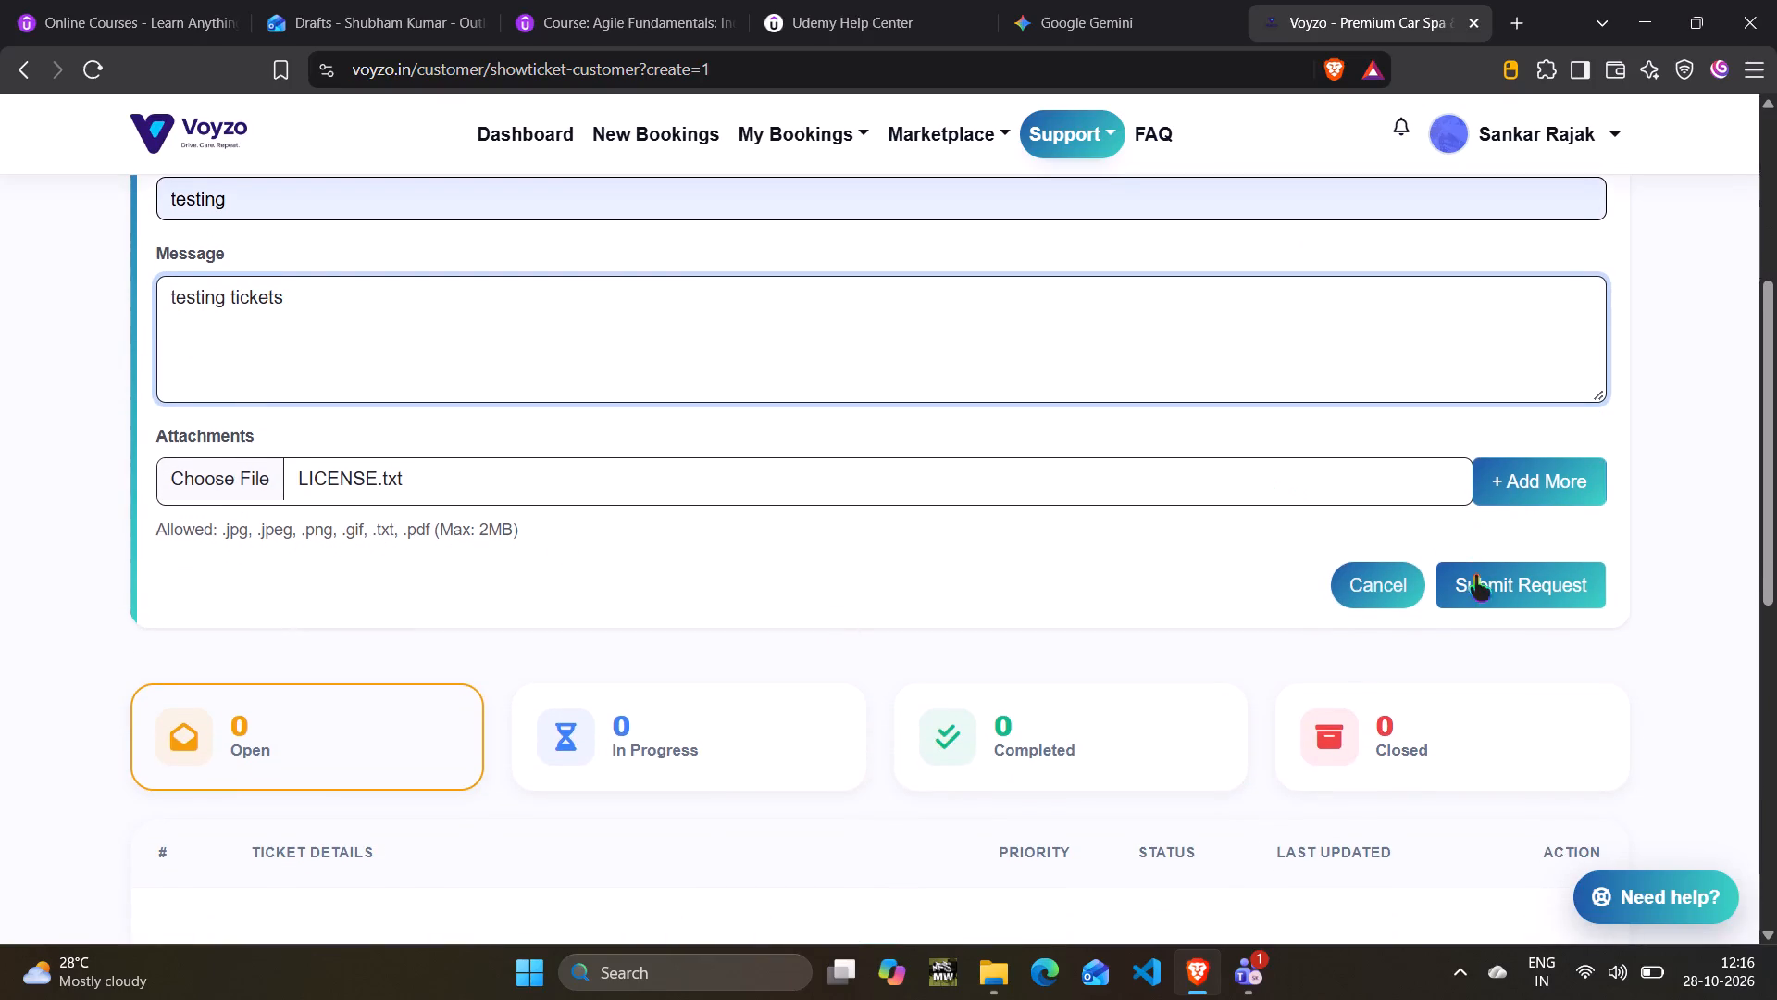
{"action": "left_click", "coordinate": [1483, 591]}
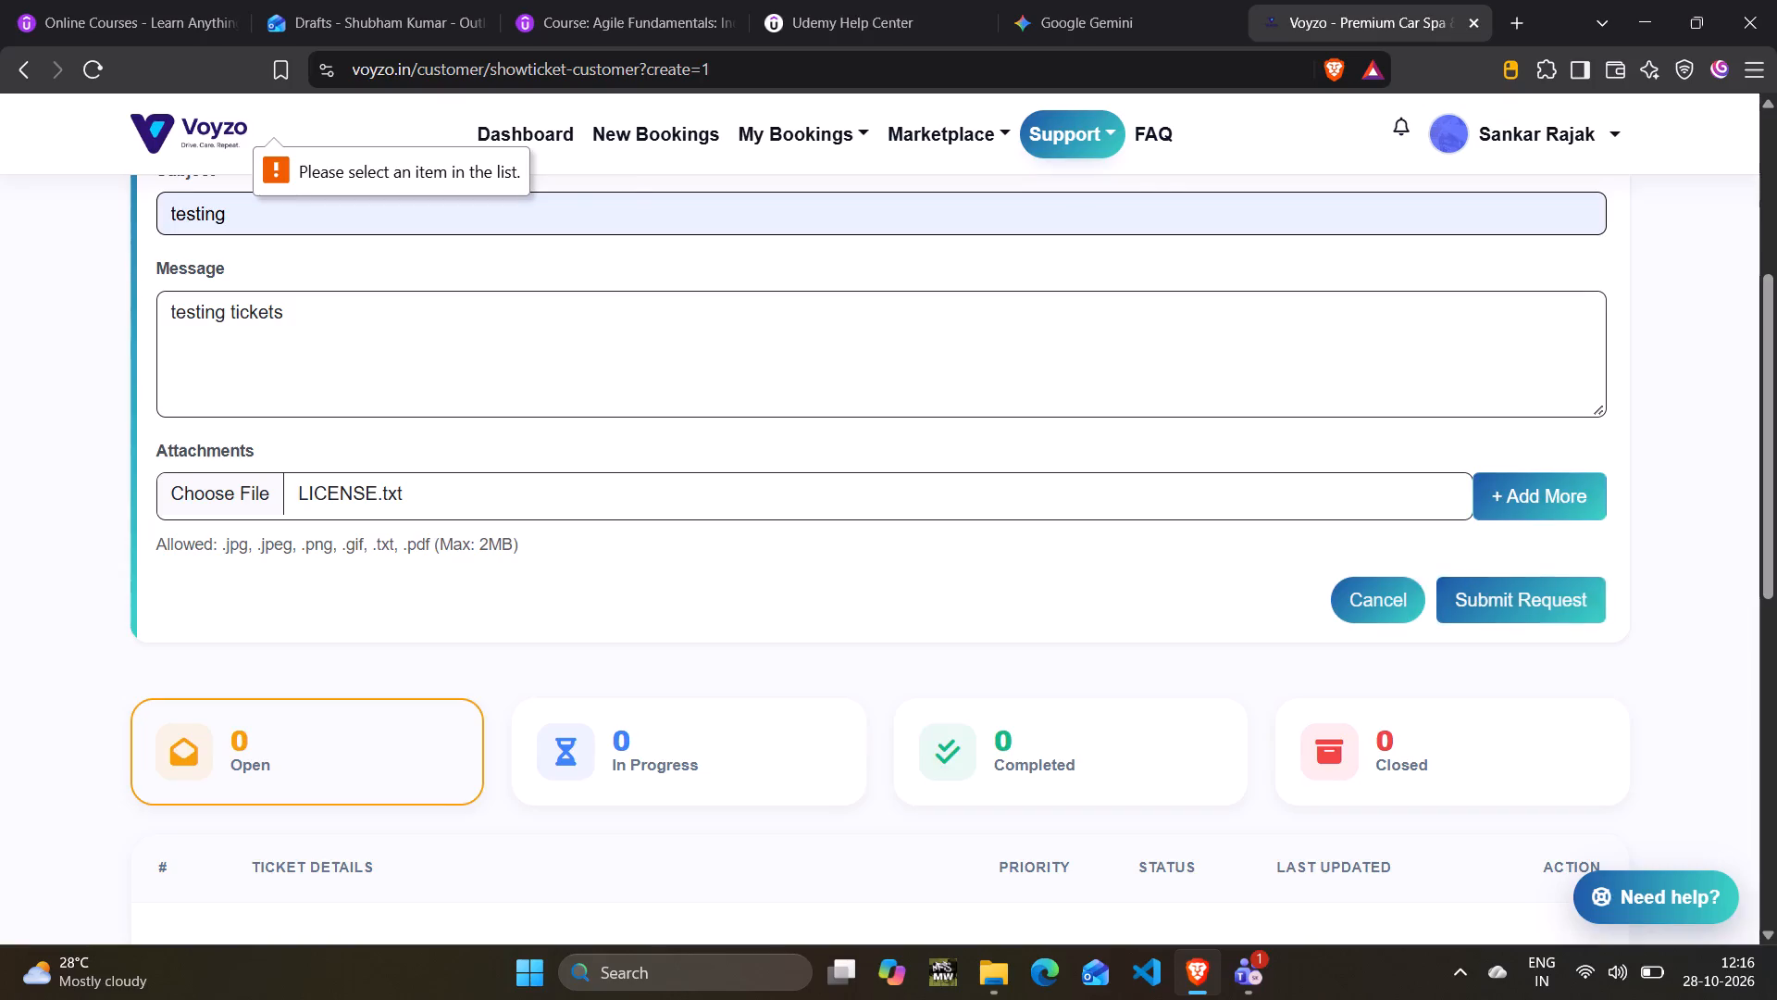
Set the department to Support, try to submit the support request, and check the form and ticket list.
{"action": "scroll", "coordinate": [1133, 391], "scroll_direction": "up", "scroll_amount": 6}
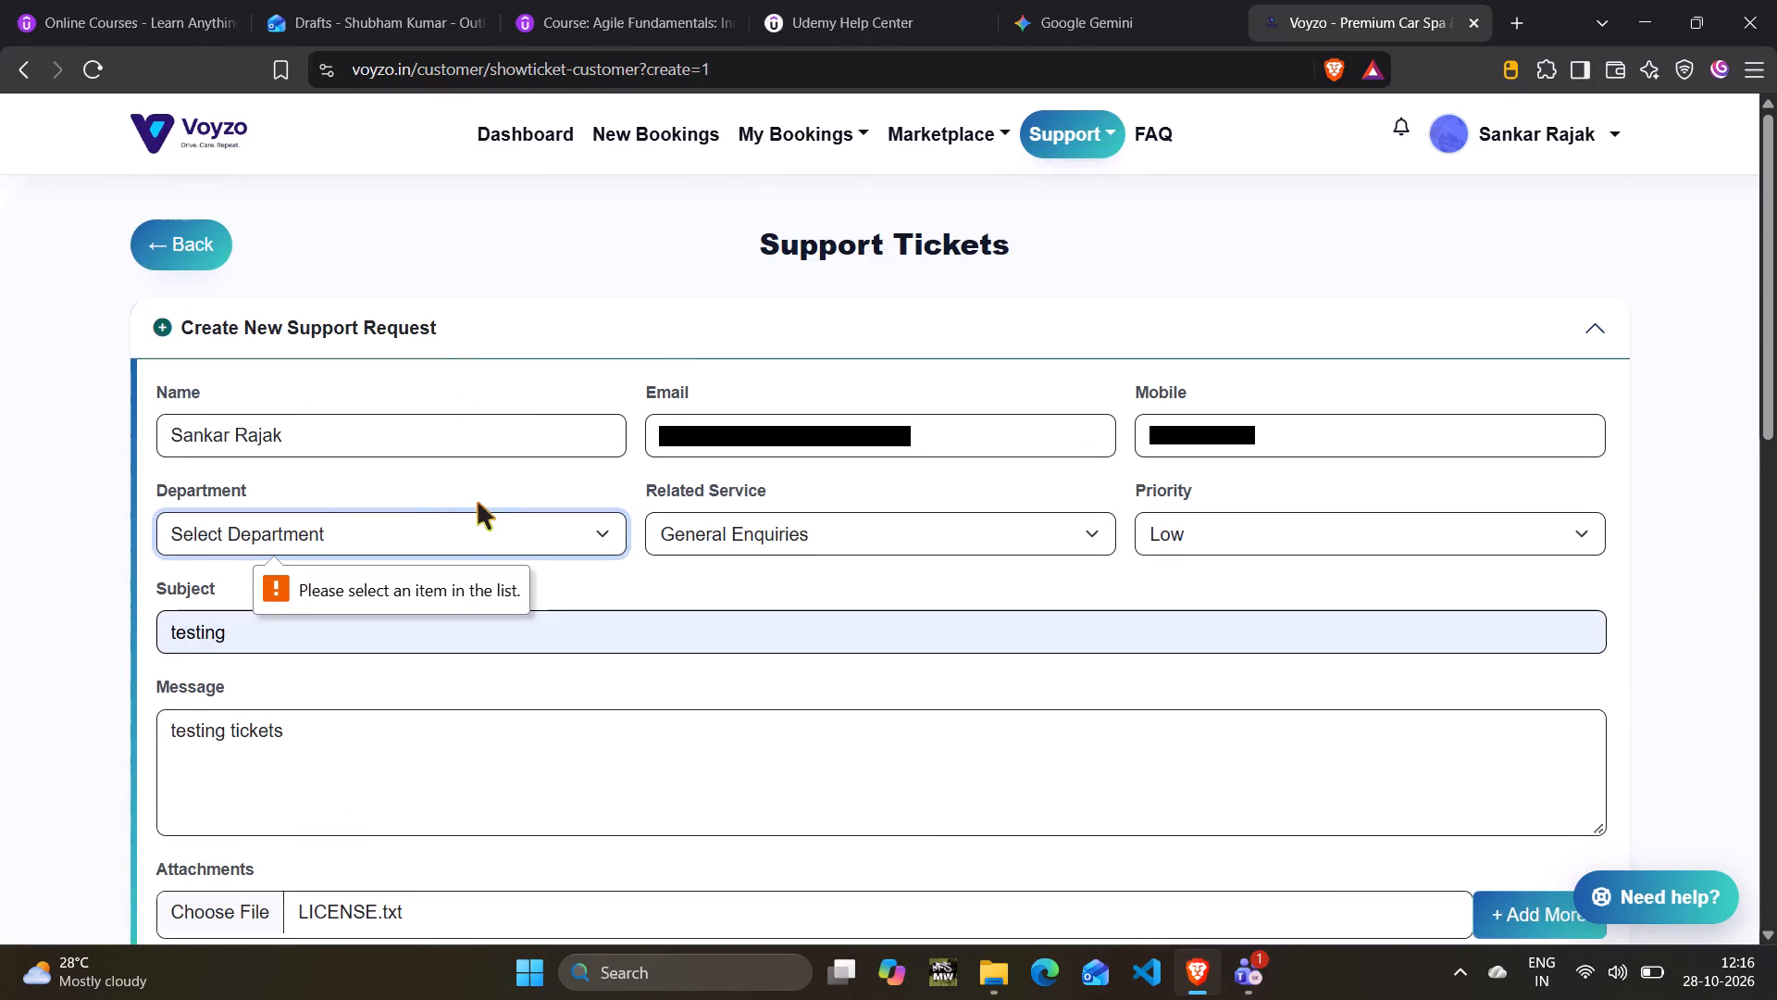
{"action": "left_click", "coordinate": [482, 524]}
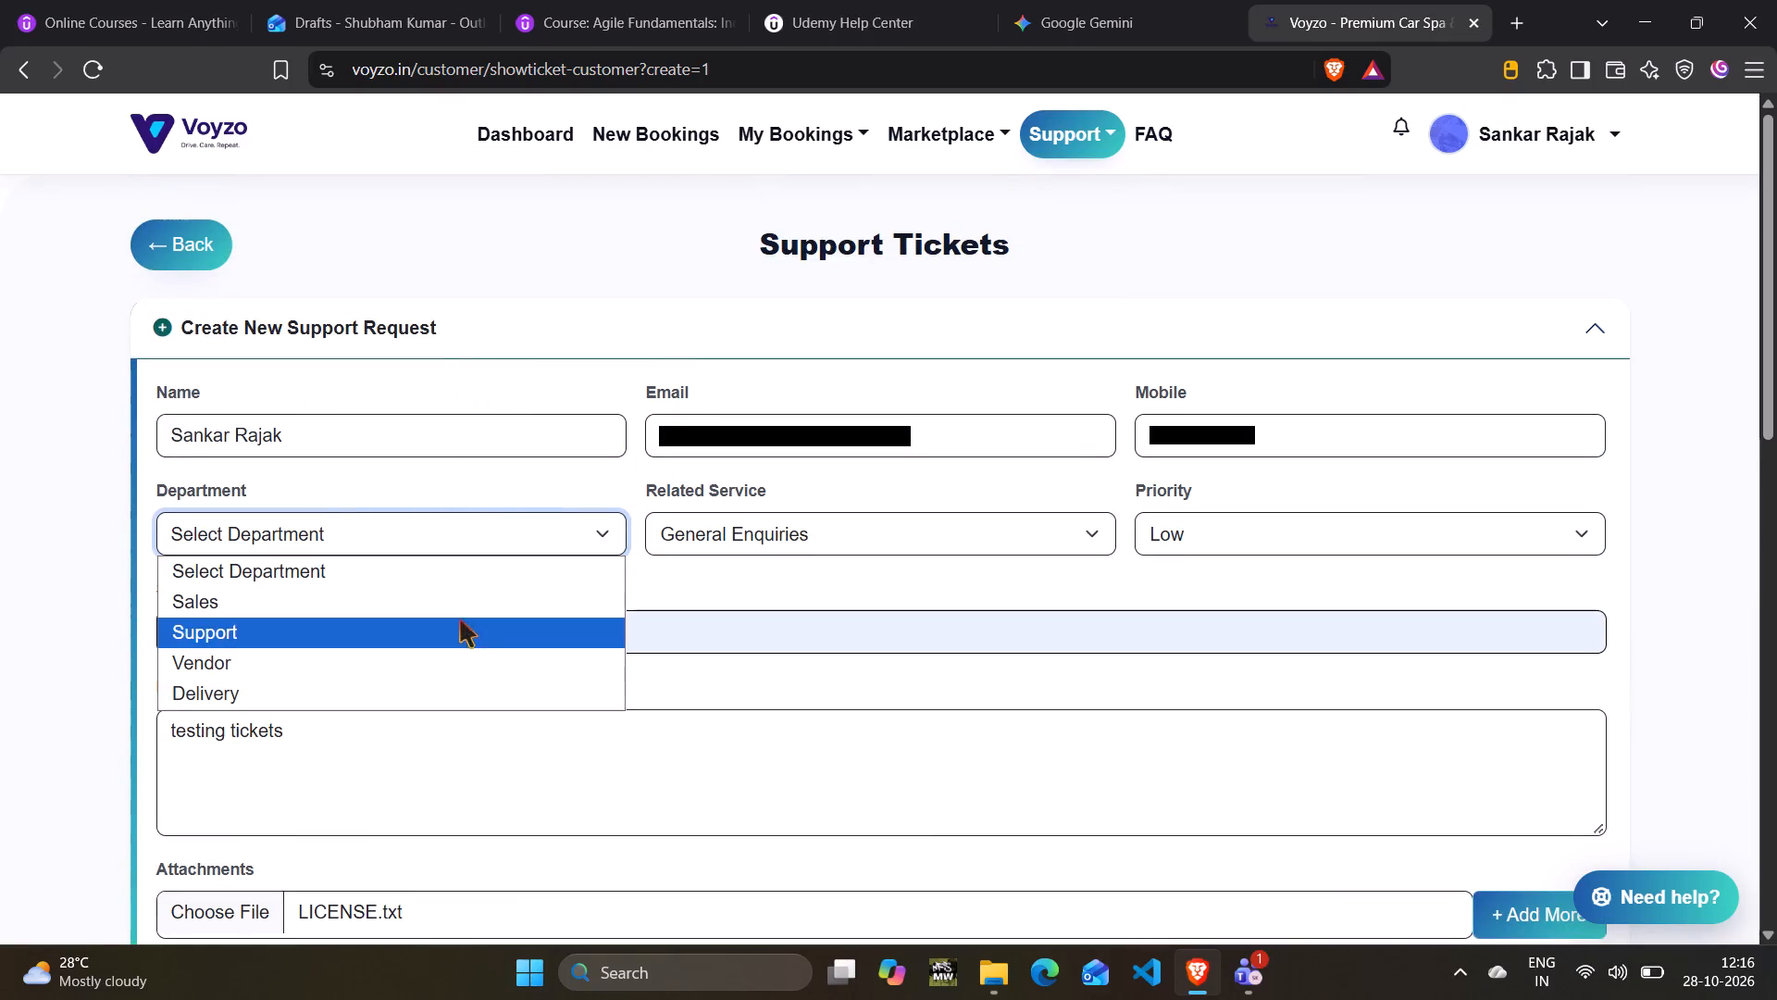
{"action": "left_click", "coordinate": [459, 627]}
{"action": "scroll", "coordinate": [459, 627], "scroll_direction": "down", "scroll_amount": 6}
{"action": "scroll", "coordinate": [459, 627], "scroll_direction": "up", "scroll_amount": 2}
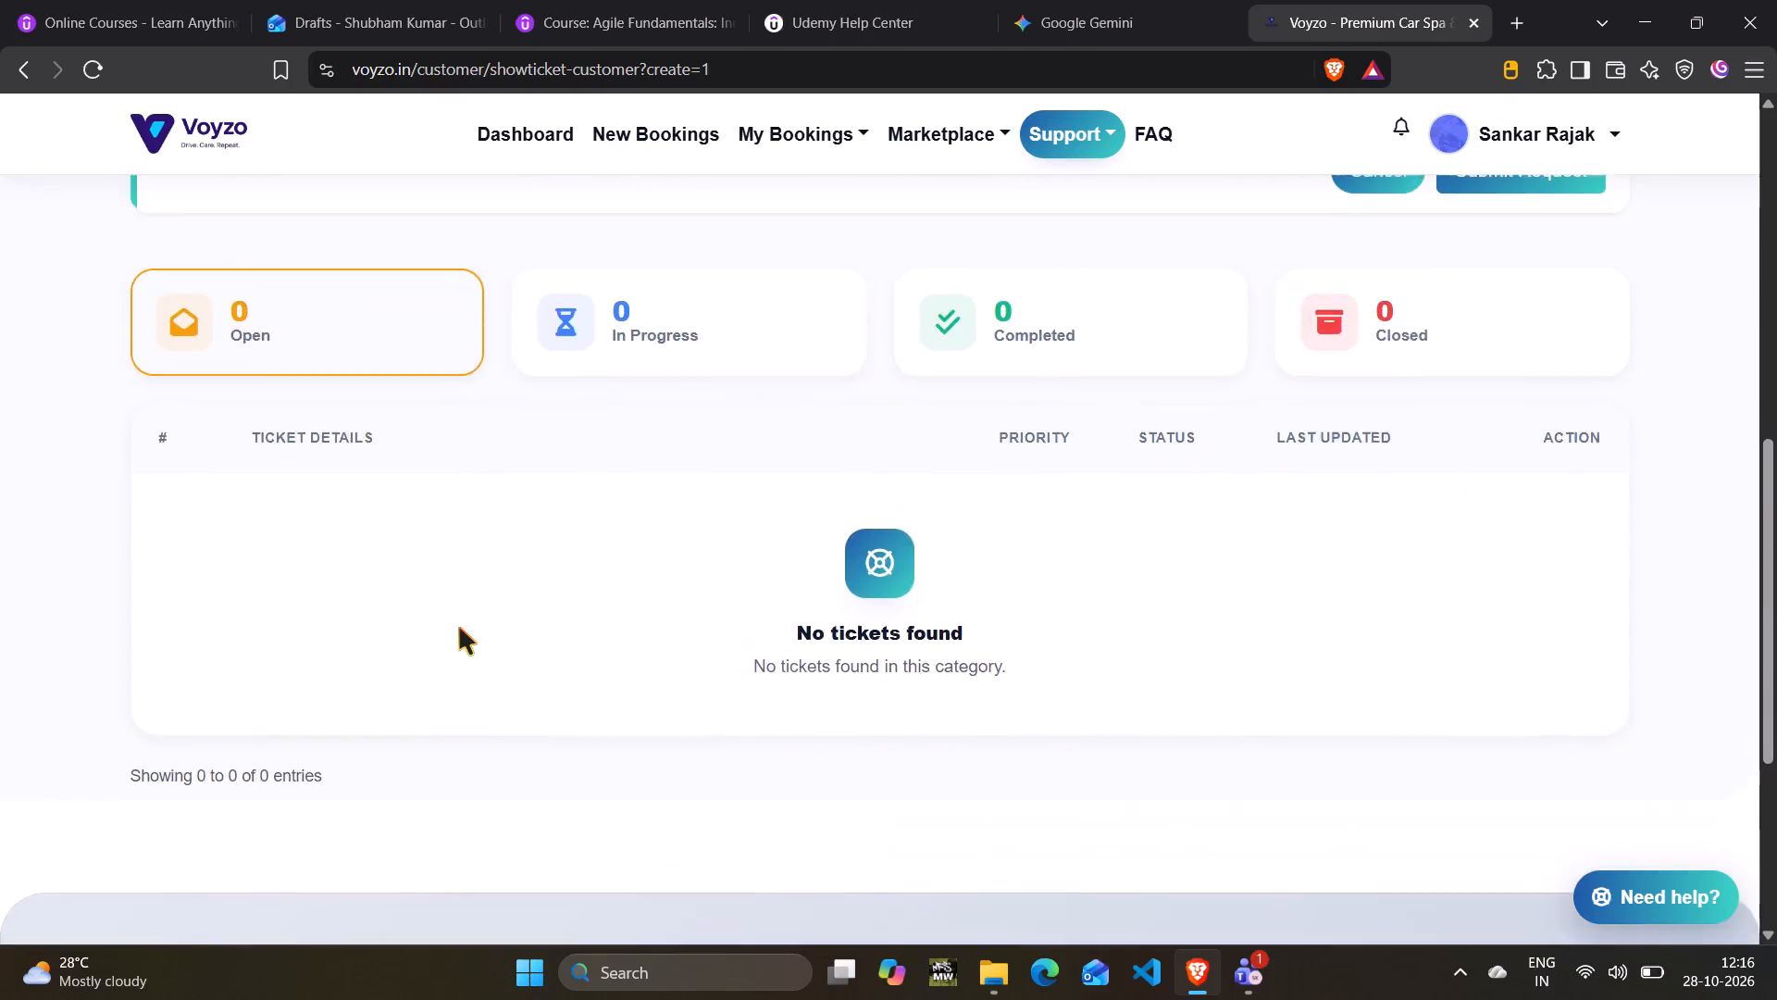
{"action": "scroll", "coordinate": [459, 627], "scroll_direction": "up", "scroll_amount": 3}
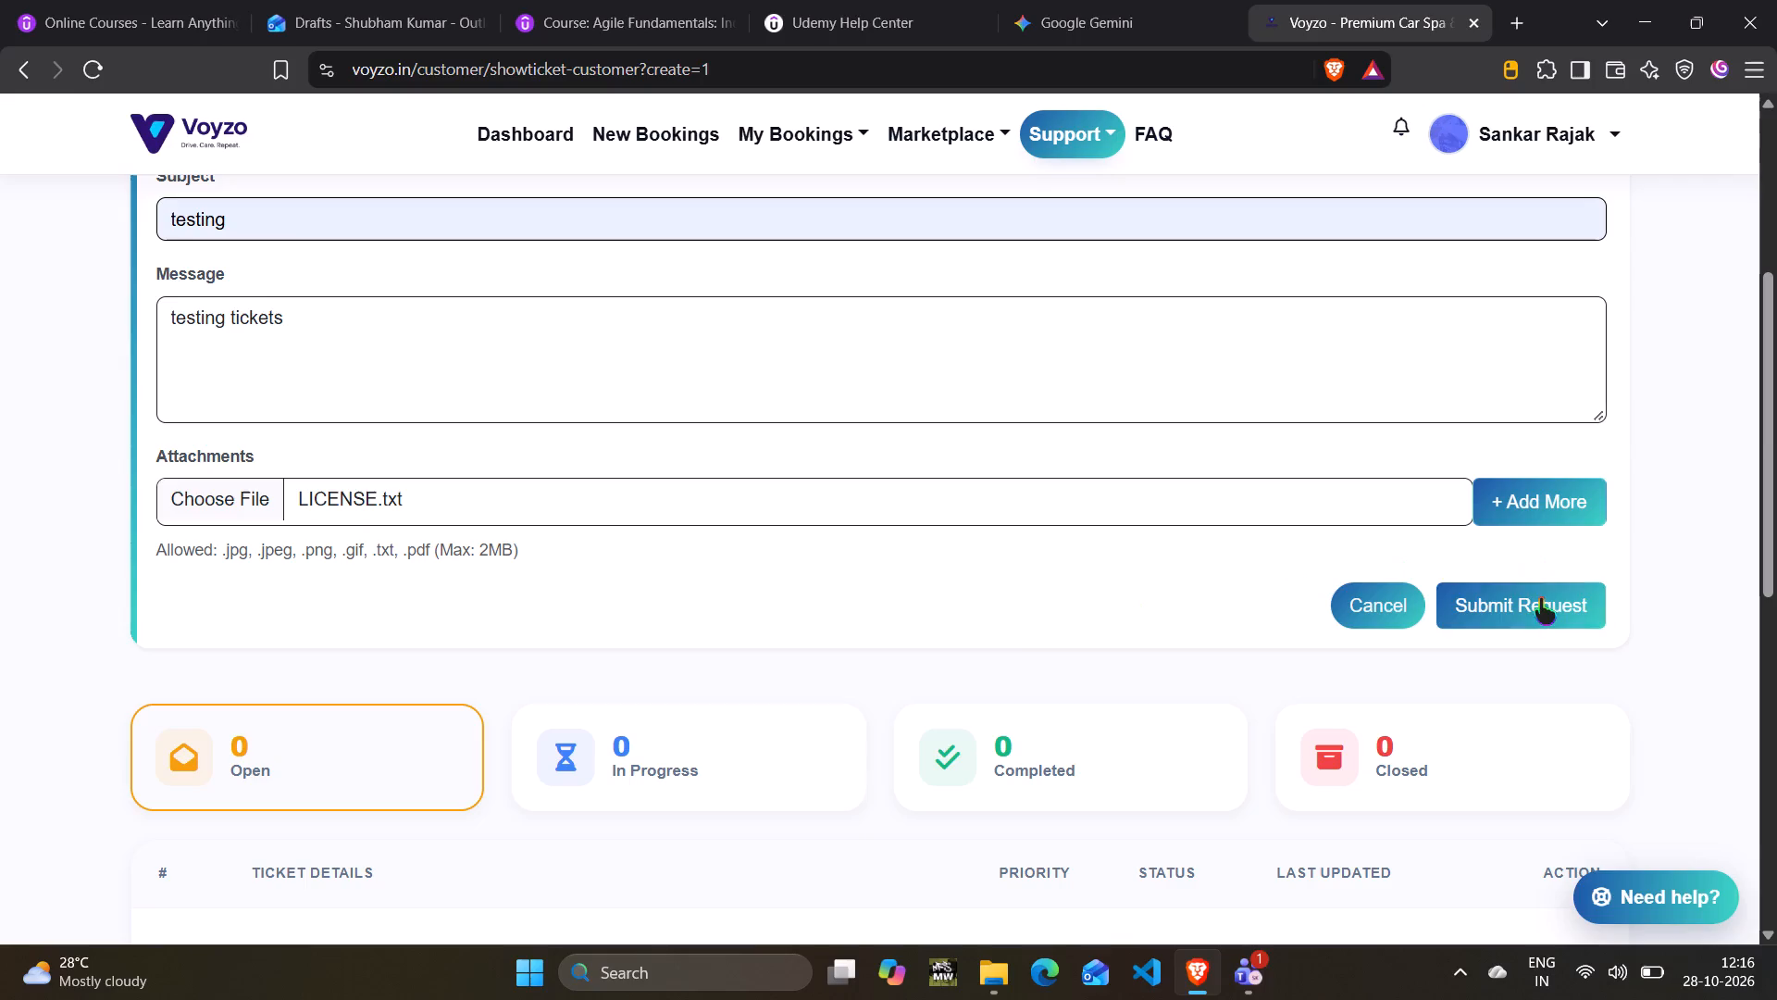
{"action": "left_click", "coordinate": [1541, 599]}
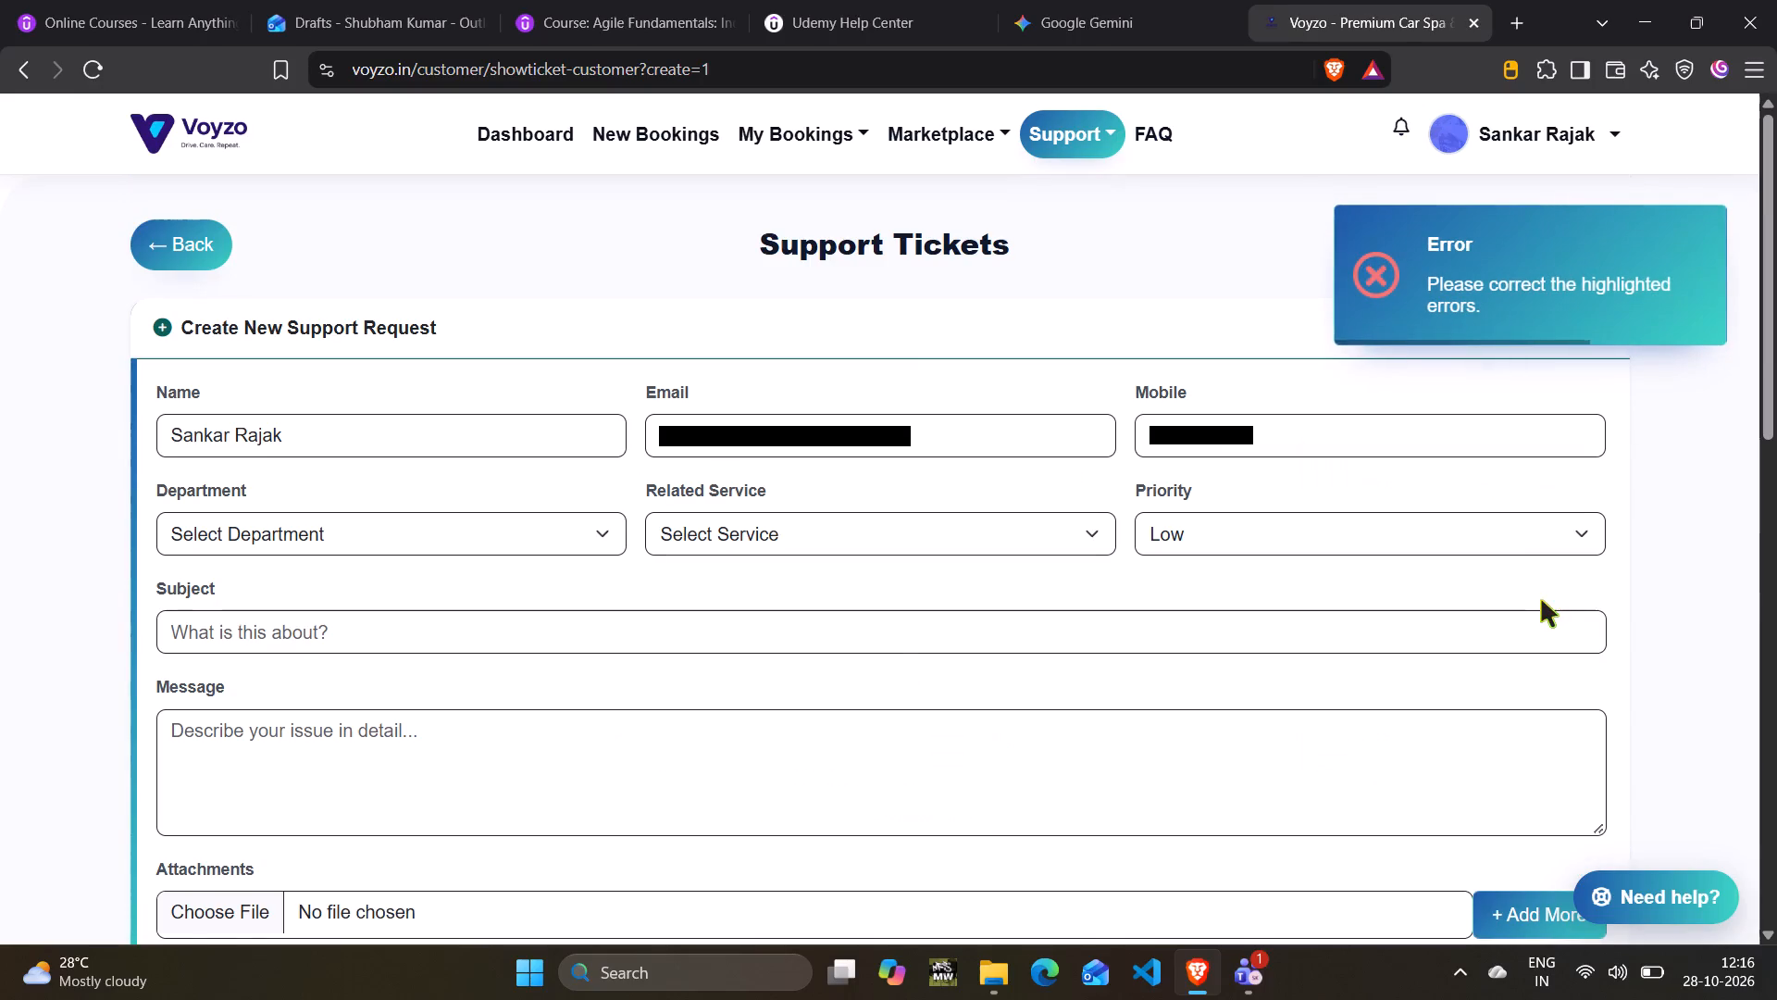
{"action": "scroll", "coordinate": [1541, 599], "scroll_direction": "right", "scroll_amount": 4}
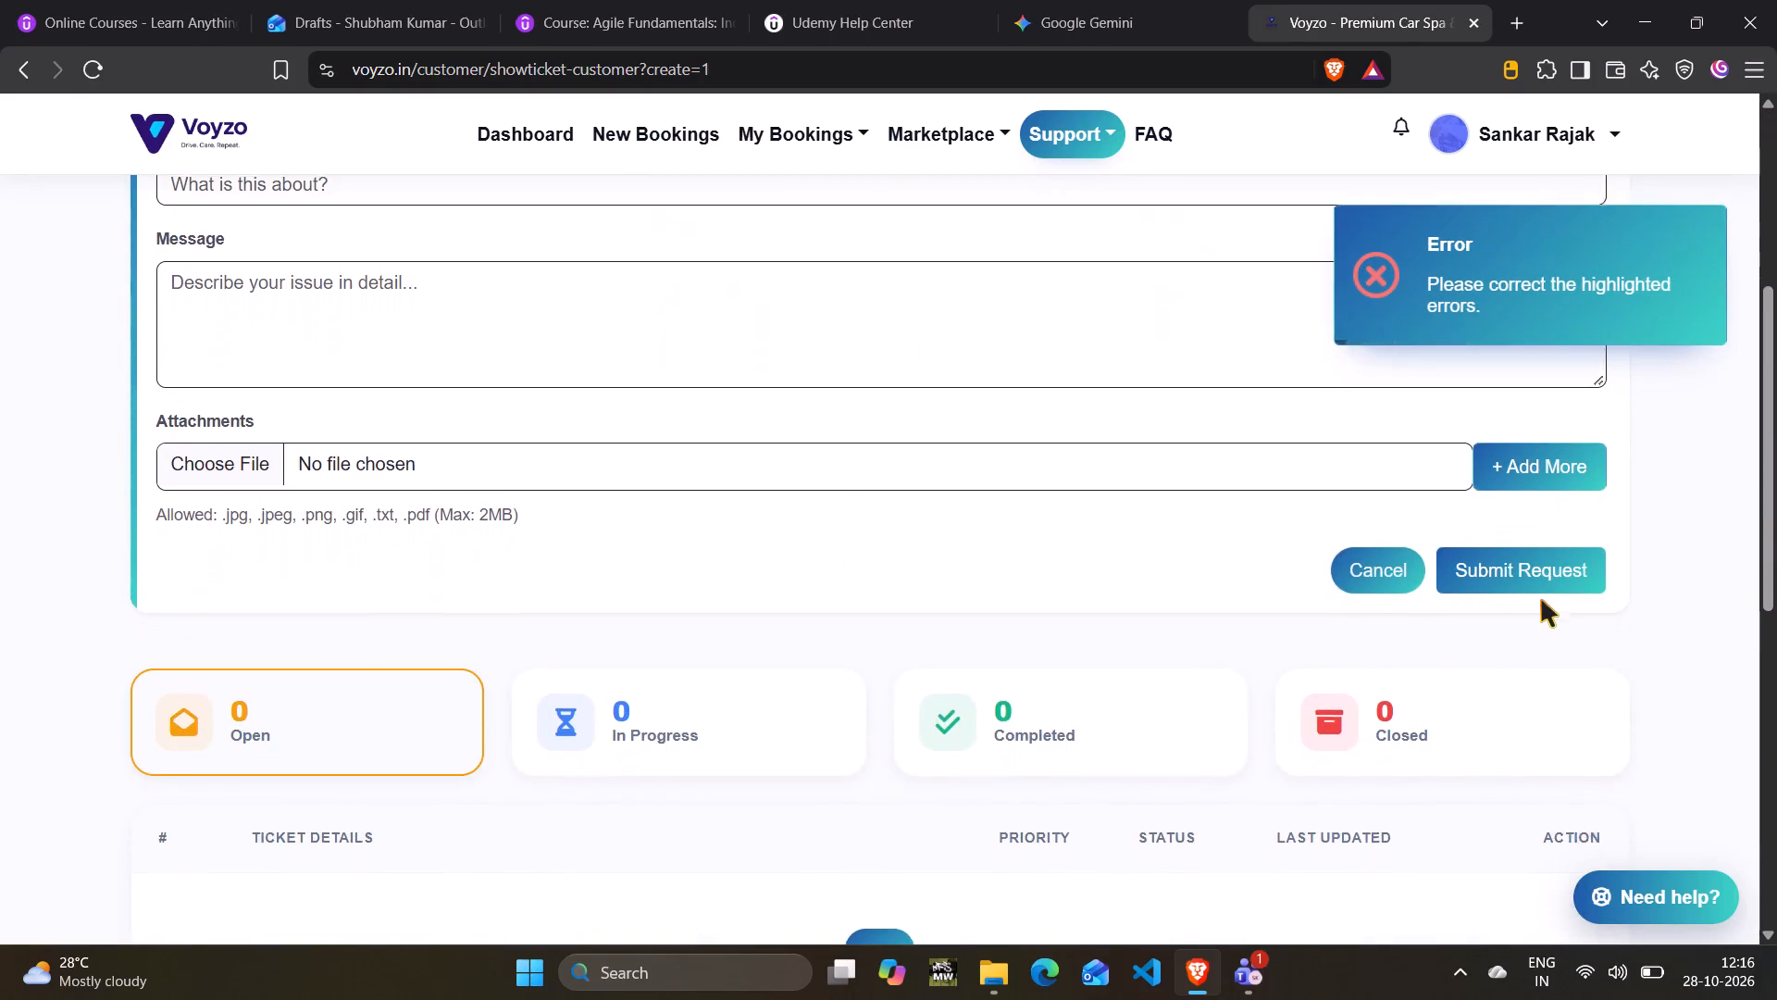
{"action": "scroll", "coordinate": [1541, 599], "scroll_direction": "up", "scroll_amount": 2}
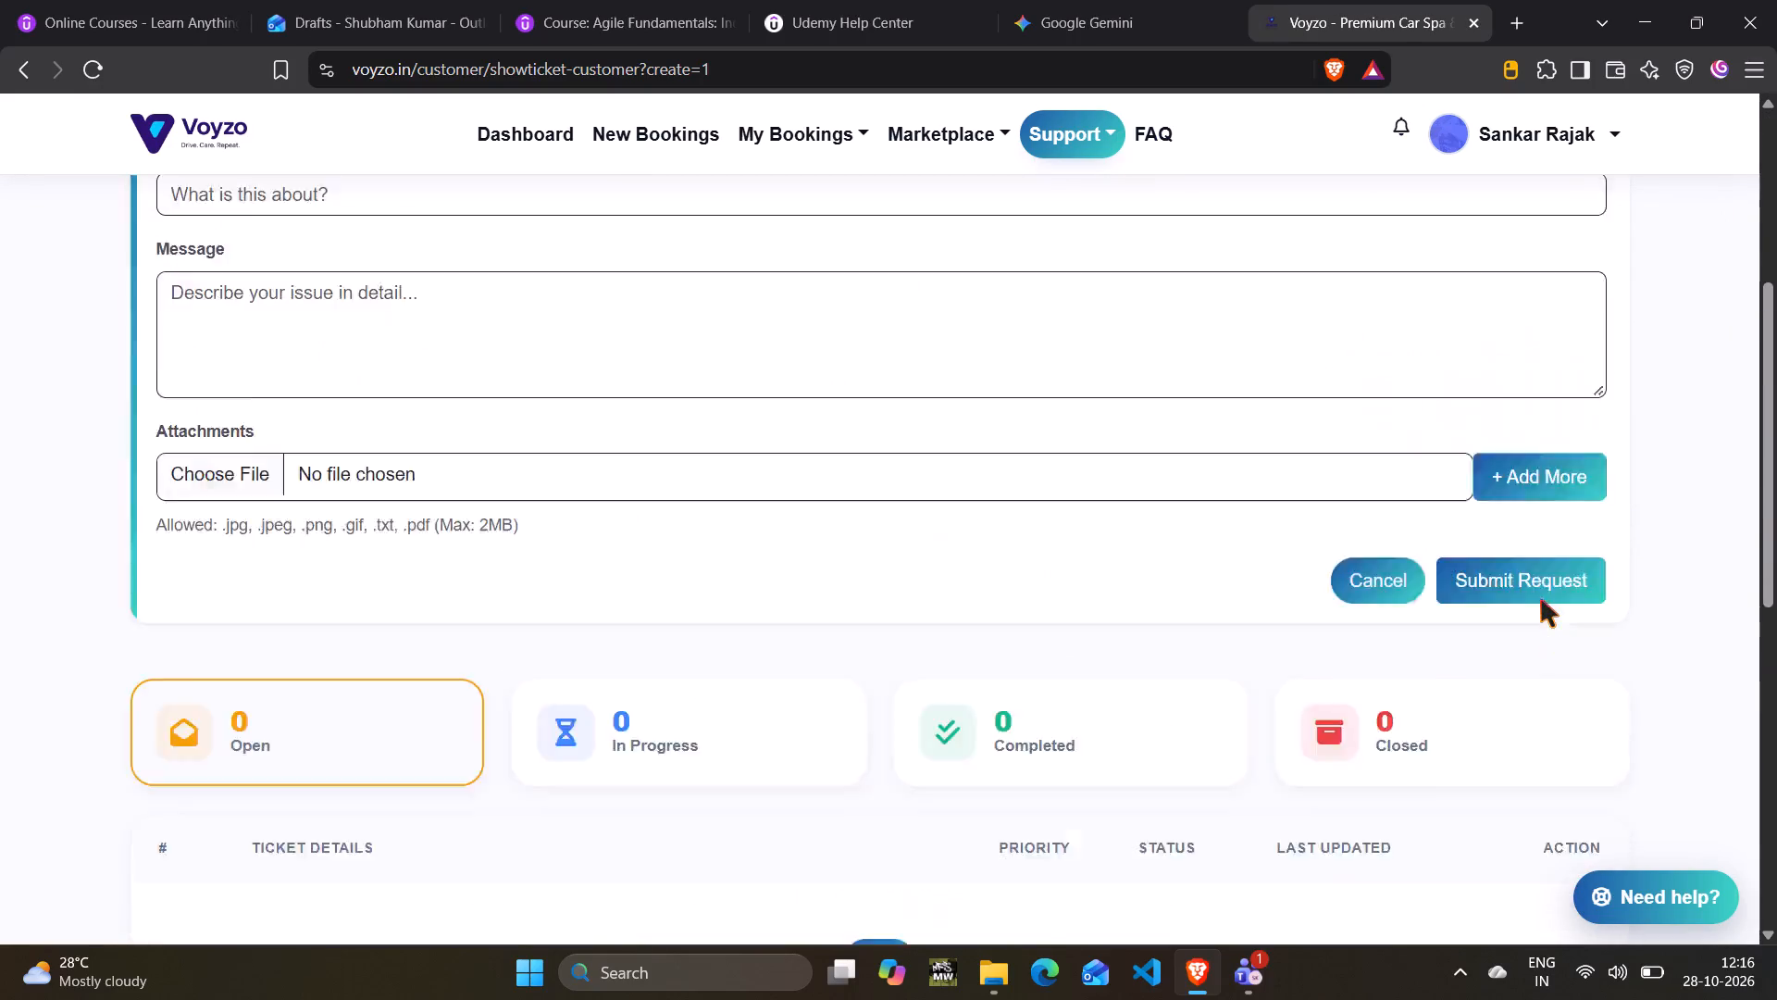
{"action": "scroll", "coordinate": [1541, 599], "scroll_direction": "up", "scroll_amount": 1}
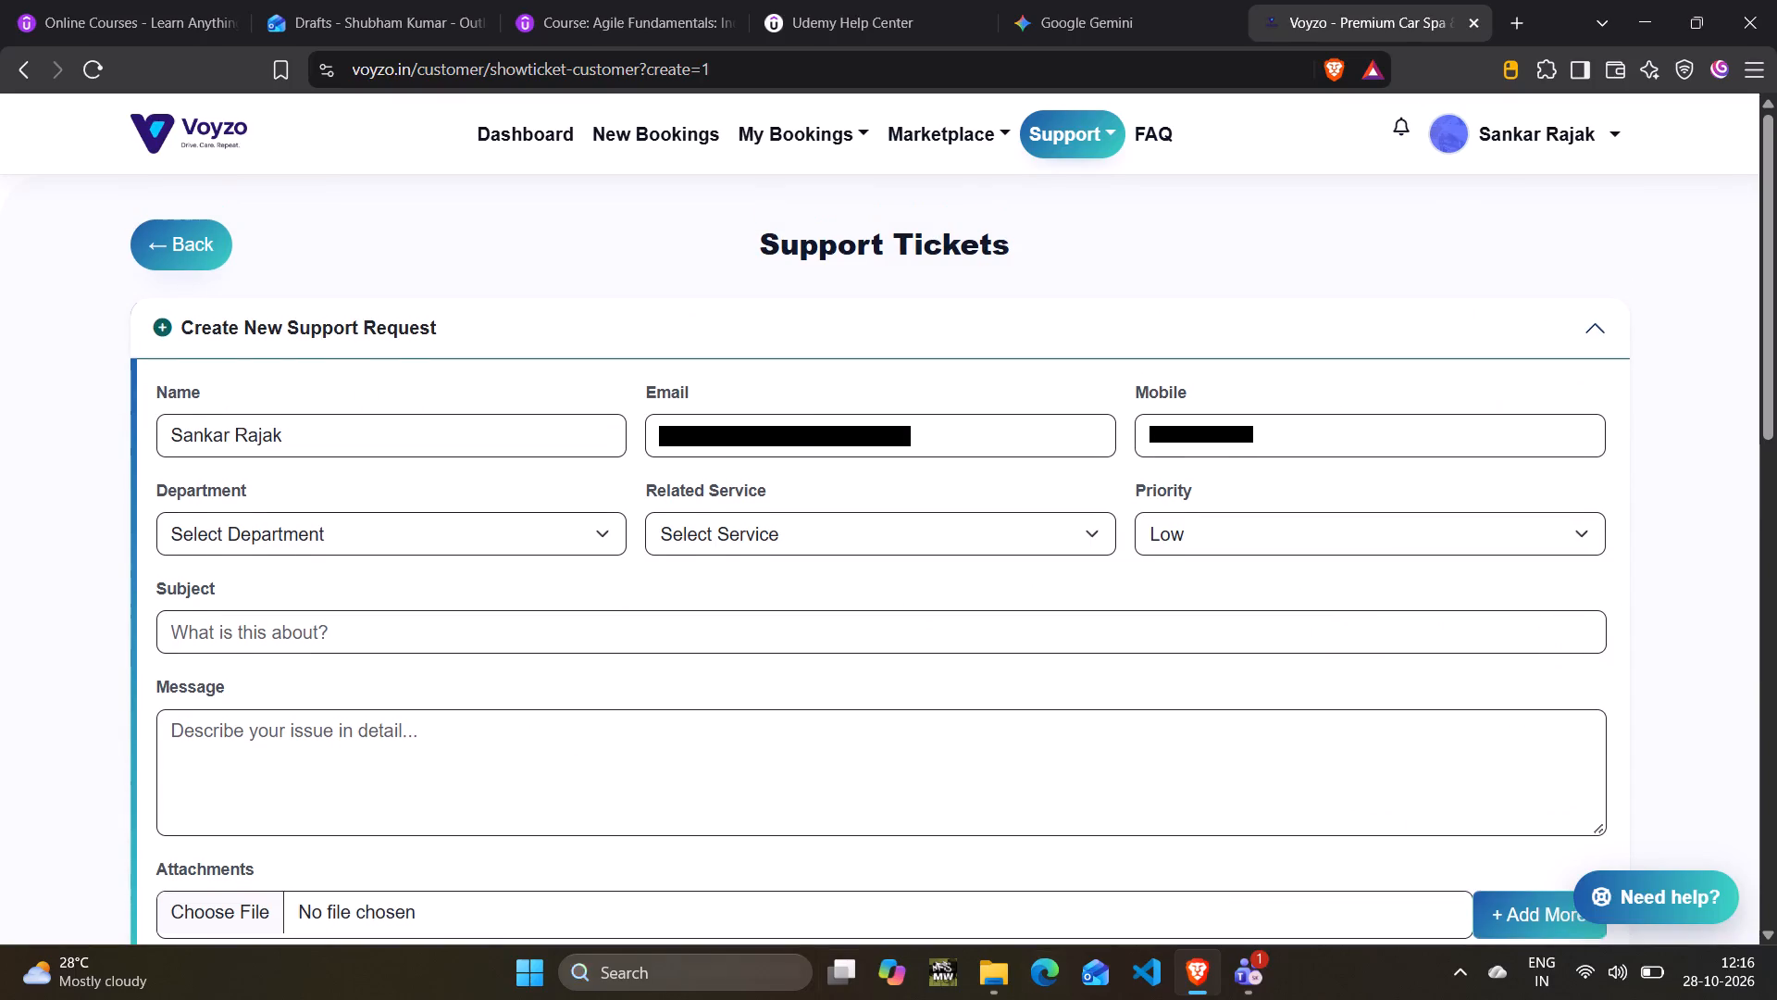
Find the Notepad app on the computer and switch to it.
{"action": "left_click", "coordinate": [667, 970]}
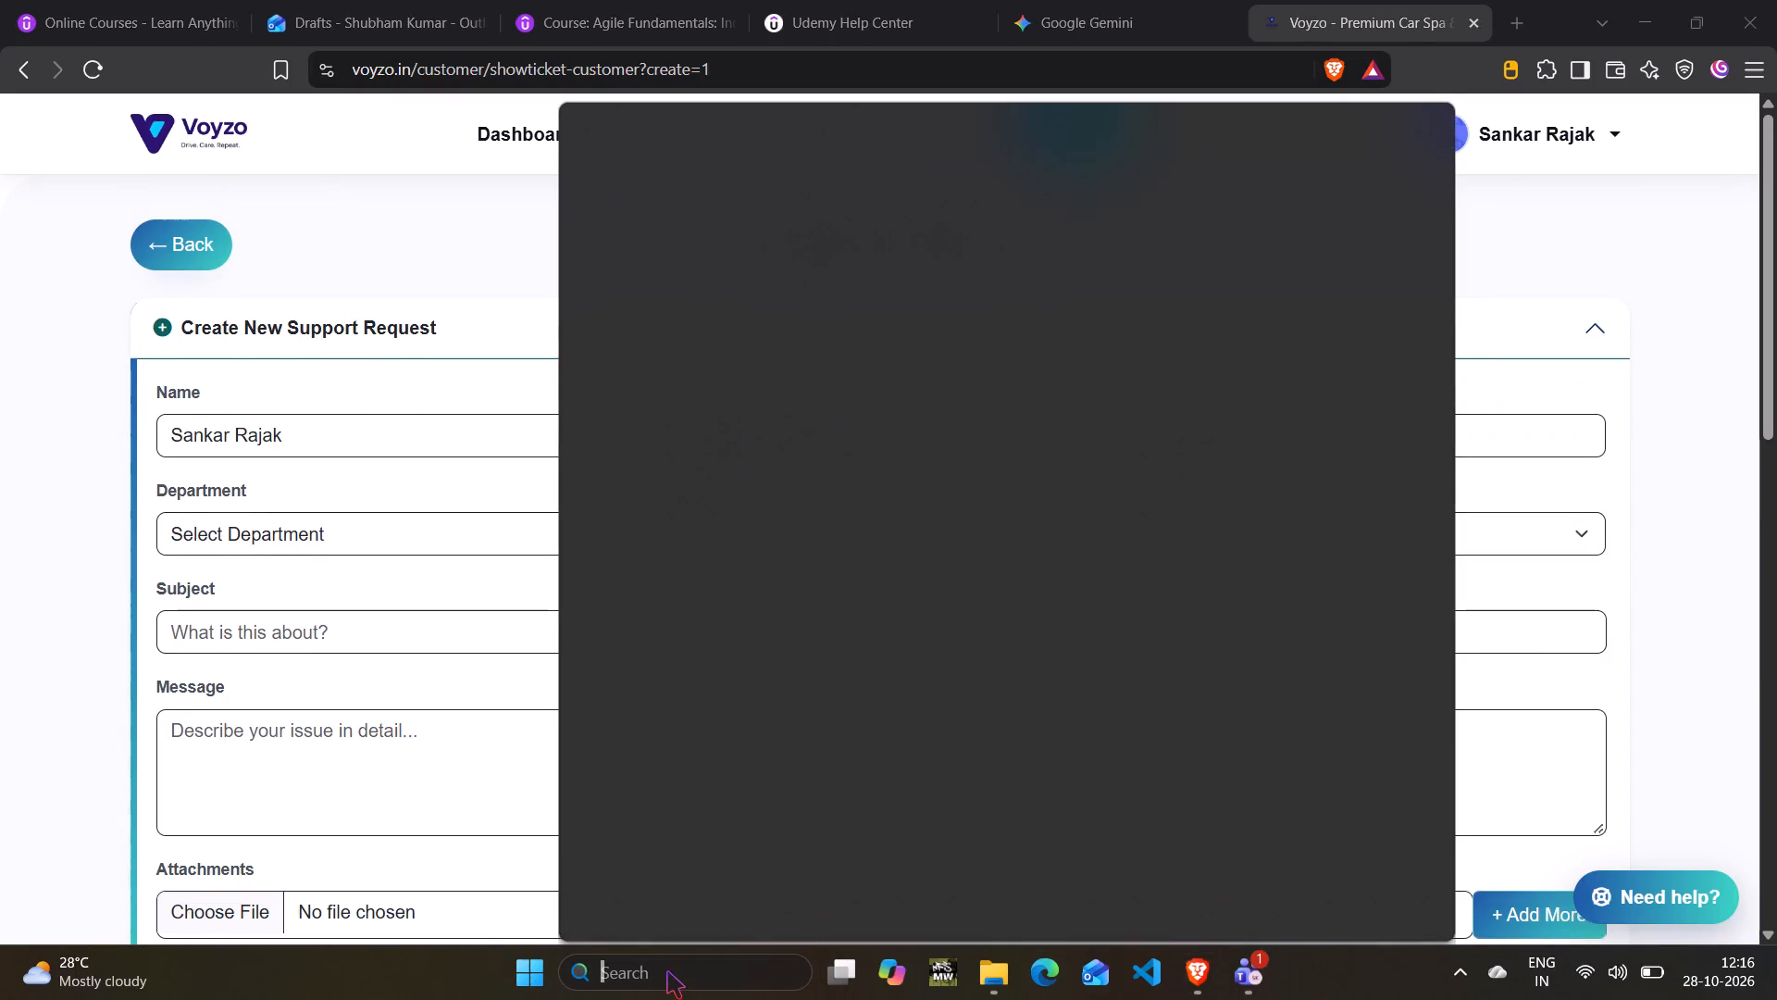
{"action": "type", "text": "notp"}
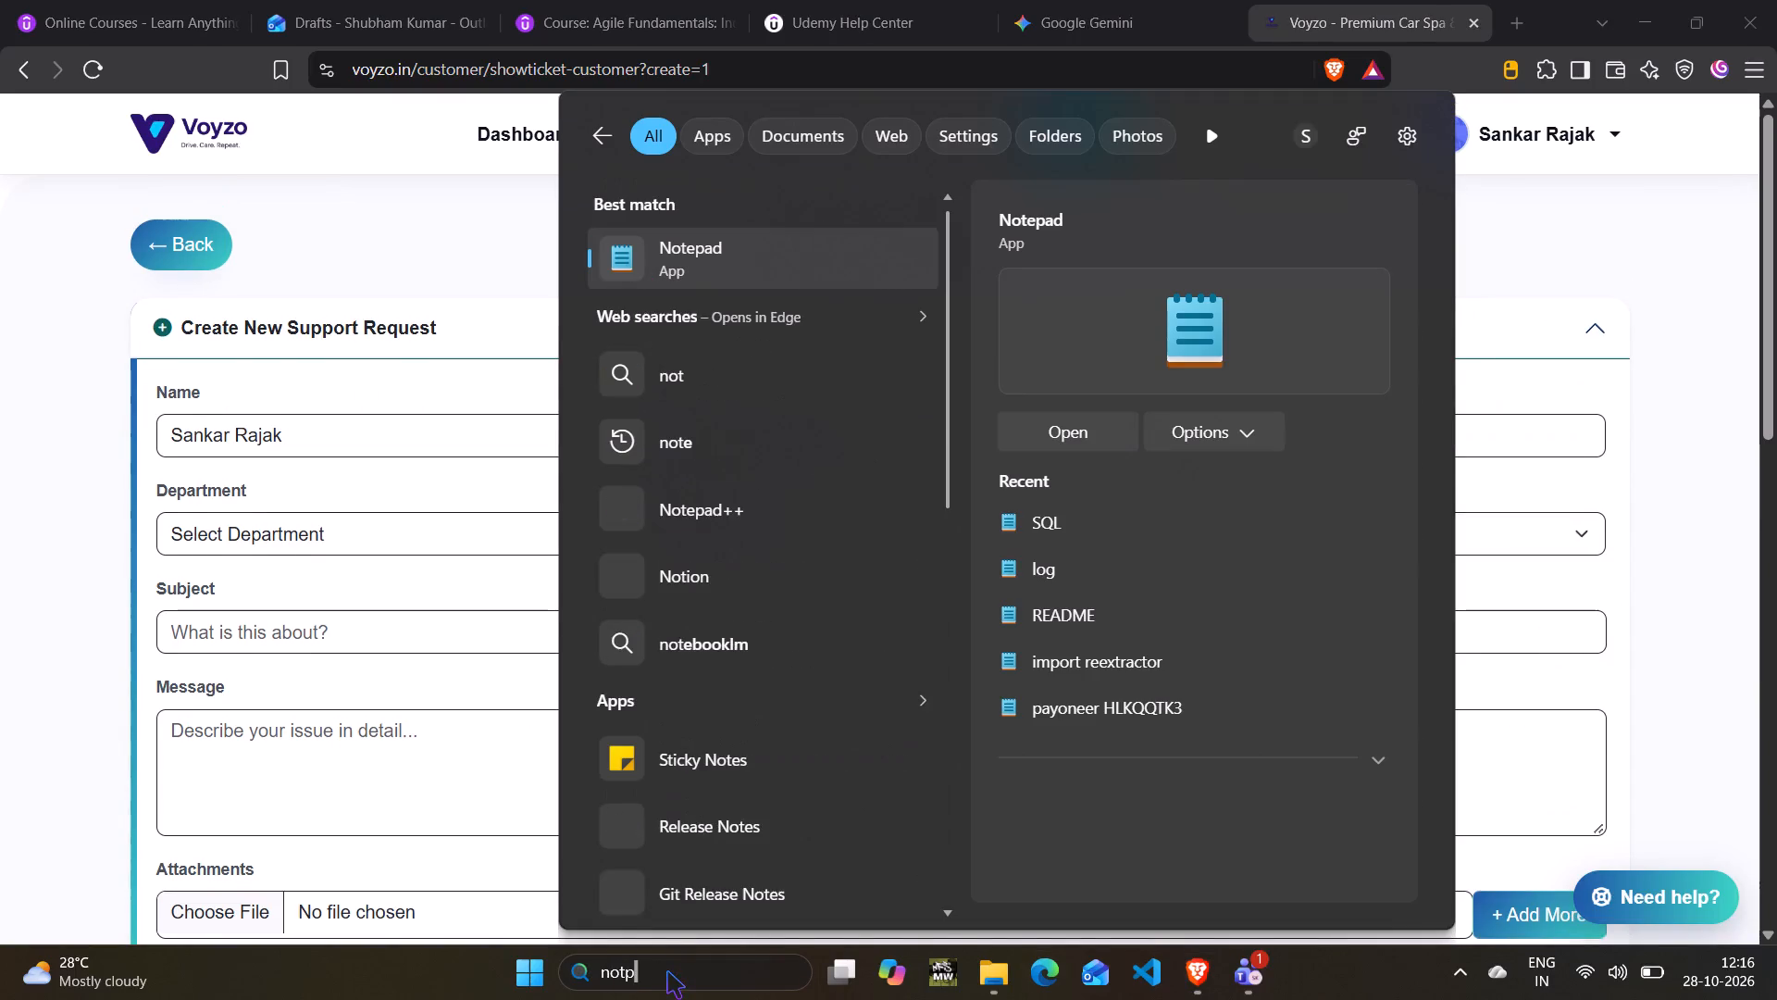
{"action": "key", "text": "Return"}
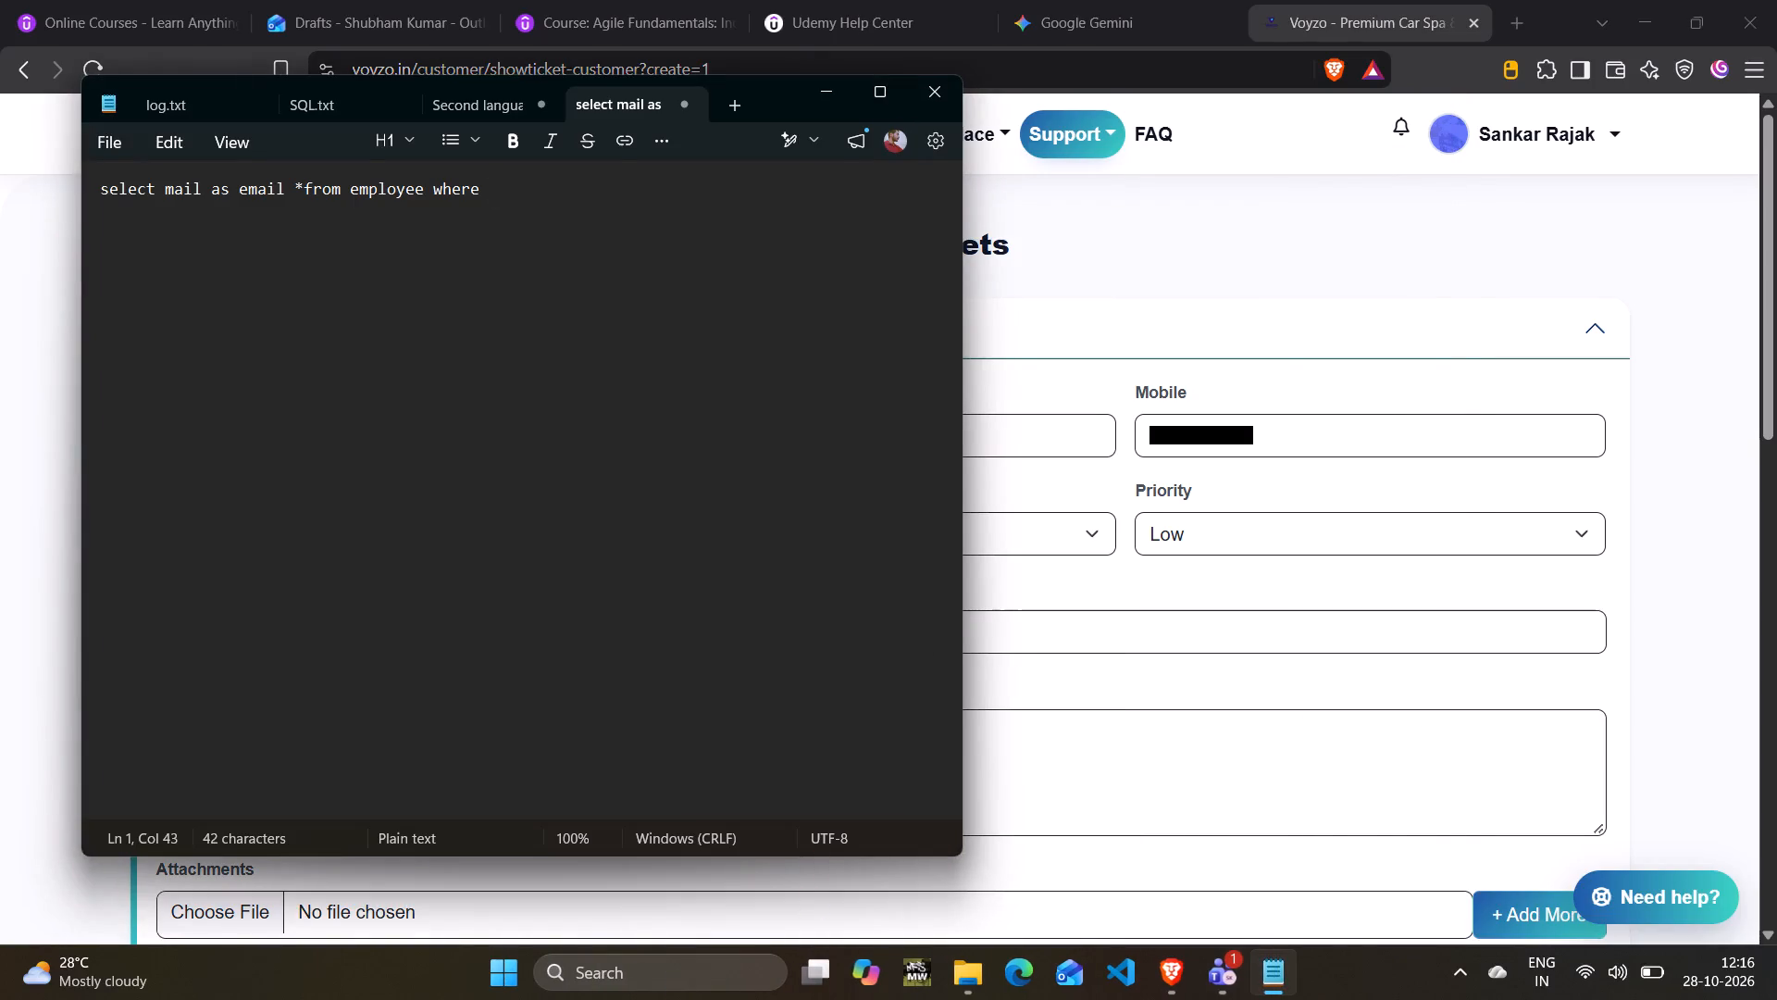
Open a new blank note in Notepad, and return to the support ticket page in the browser.
{"action": "left_click", "coordinate": [727, 110]}
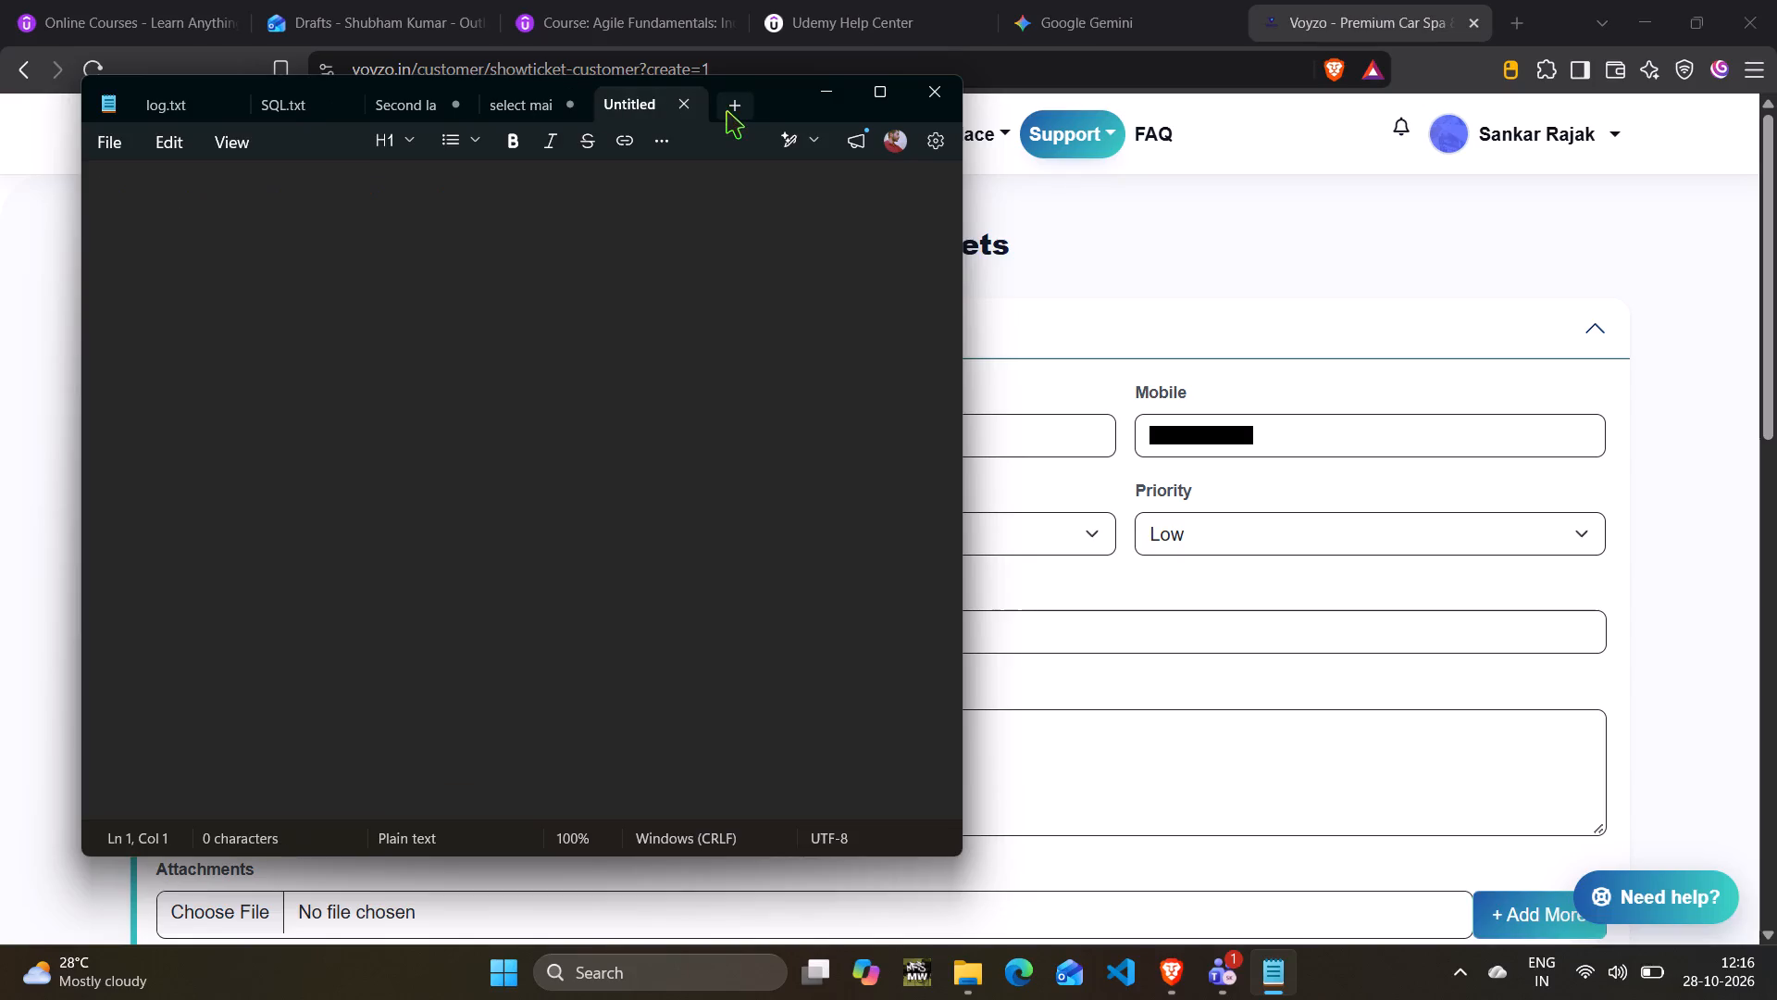
{"action": "left_click", "coordinate": [587, 232]}
{"action": "left_click", "coordinate": [811, 102]}
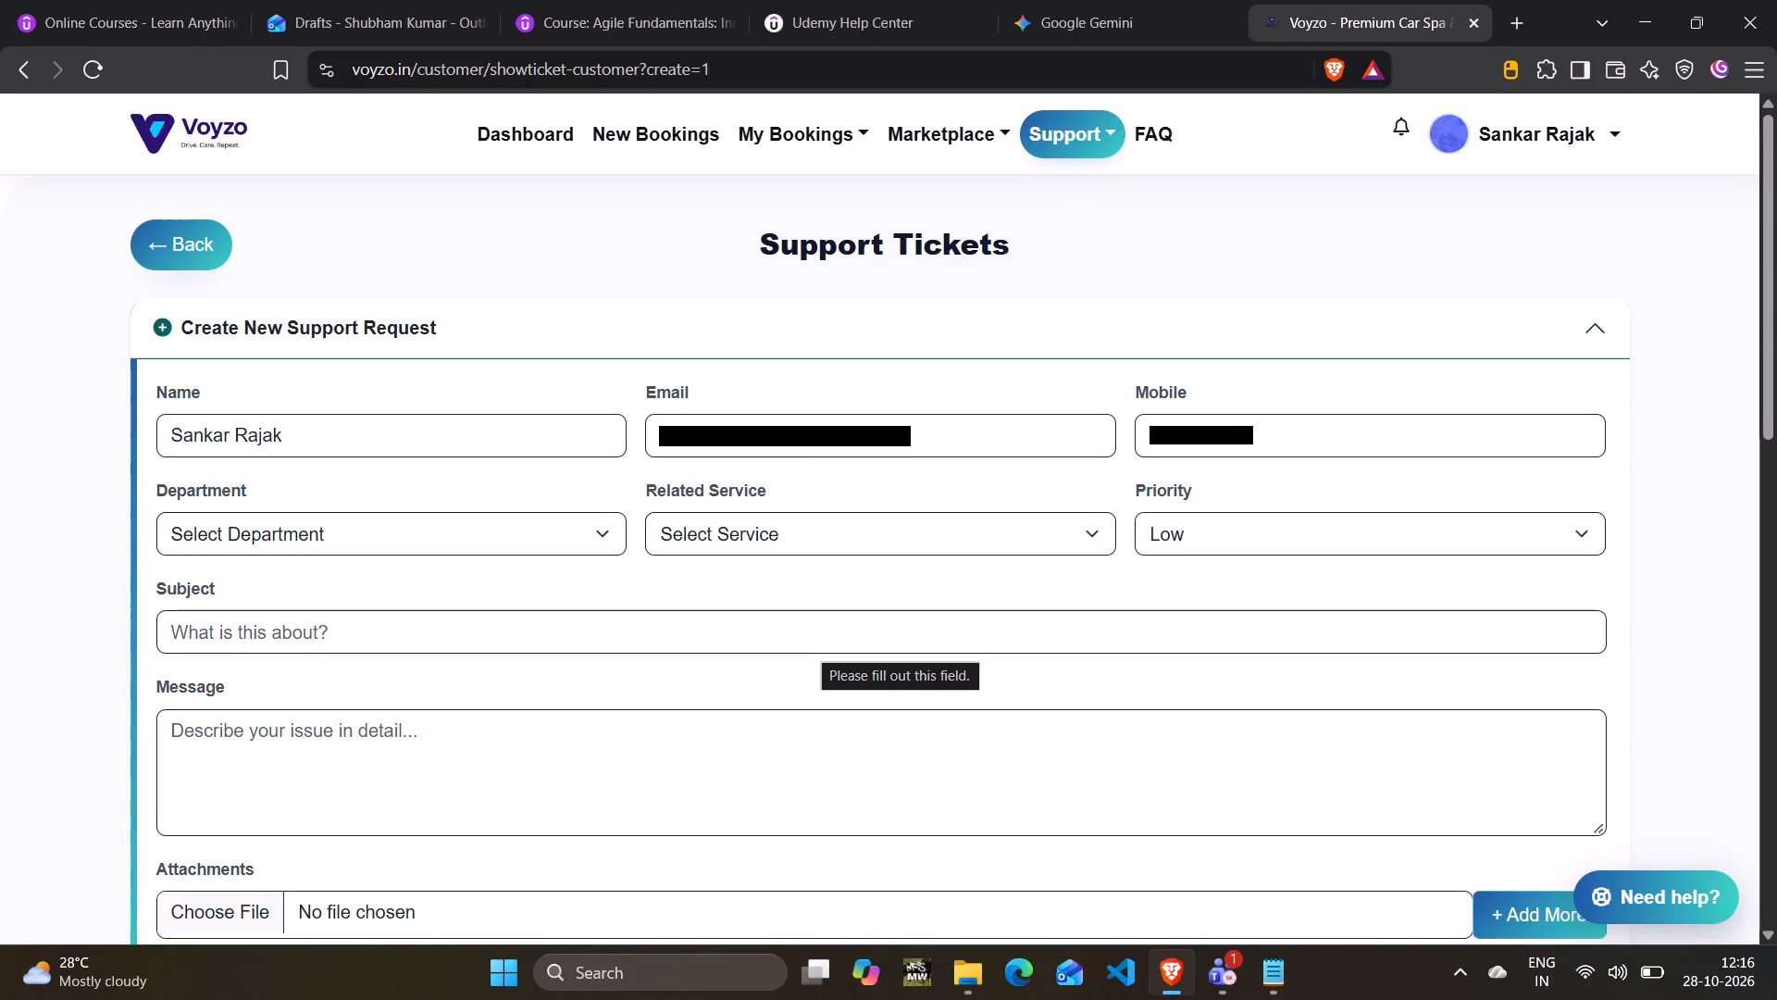
Examine the blank support request form, the ticket status categories and the ticket list.
{"action": "scroll", "coordinate": [988, 547], "scroll_direction": "right", "scroll_amount": 1}
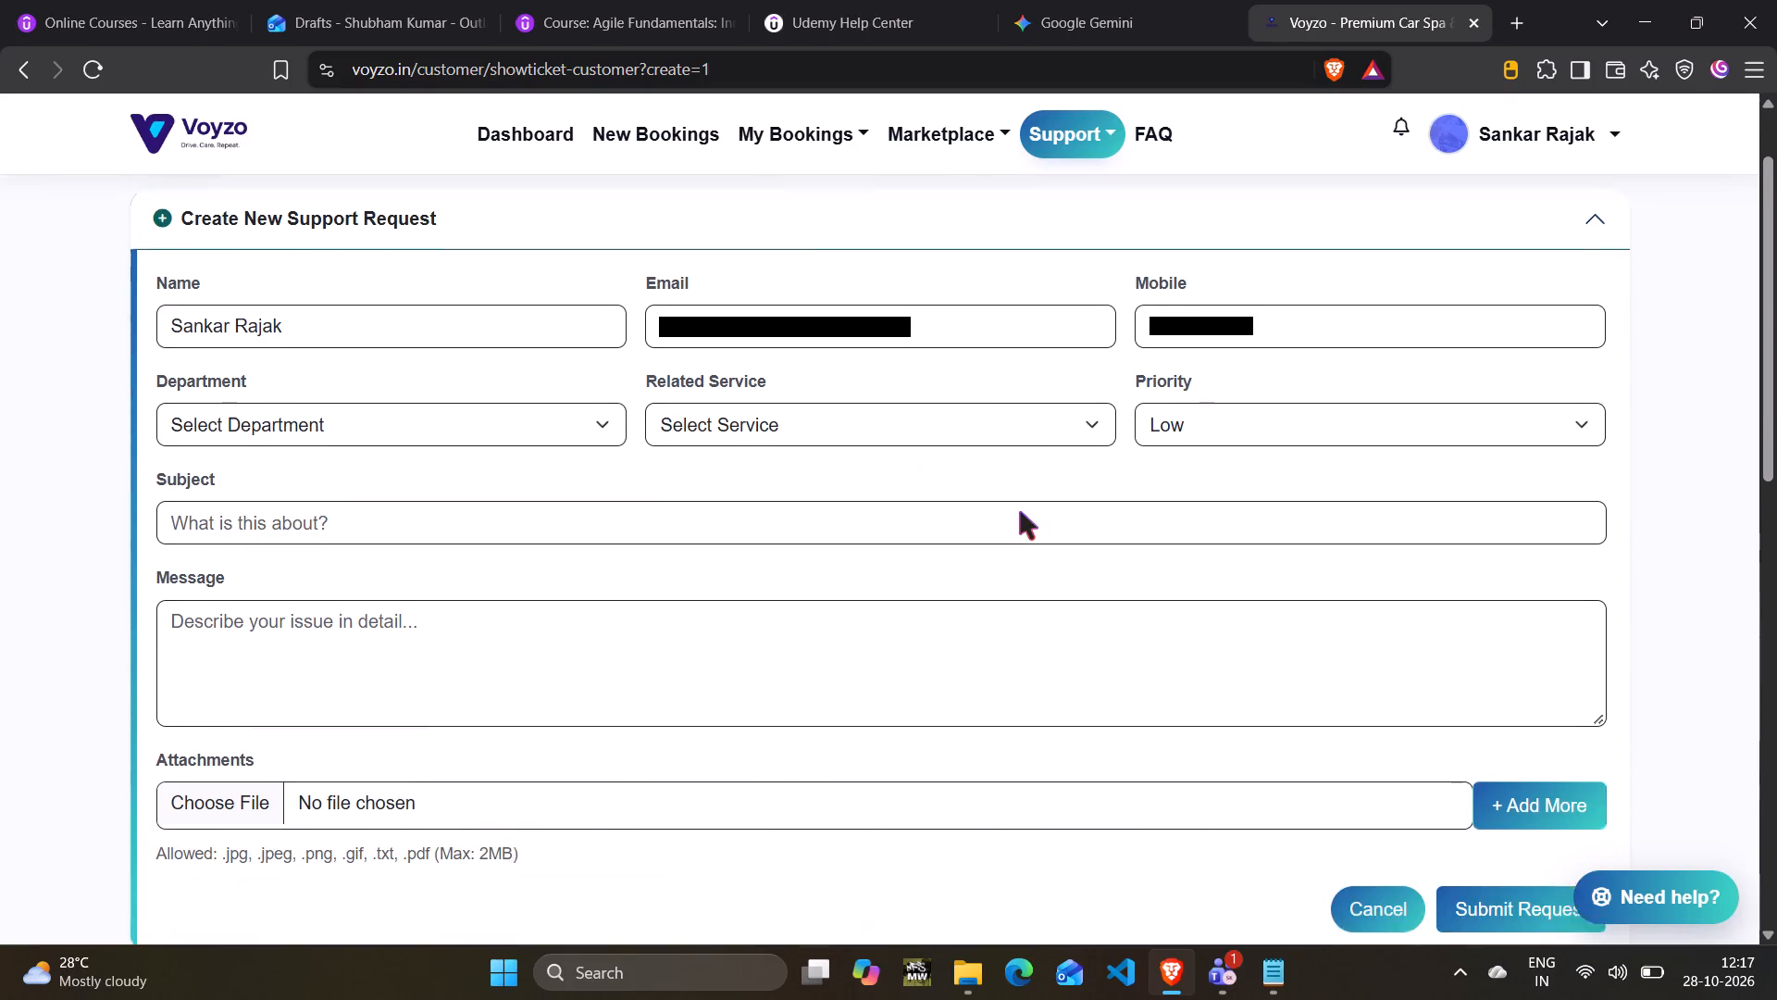
{"action": "scroll", "coordinate": [1020, 511], "scroll_direction": "right", "scroll_amount": 2}
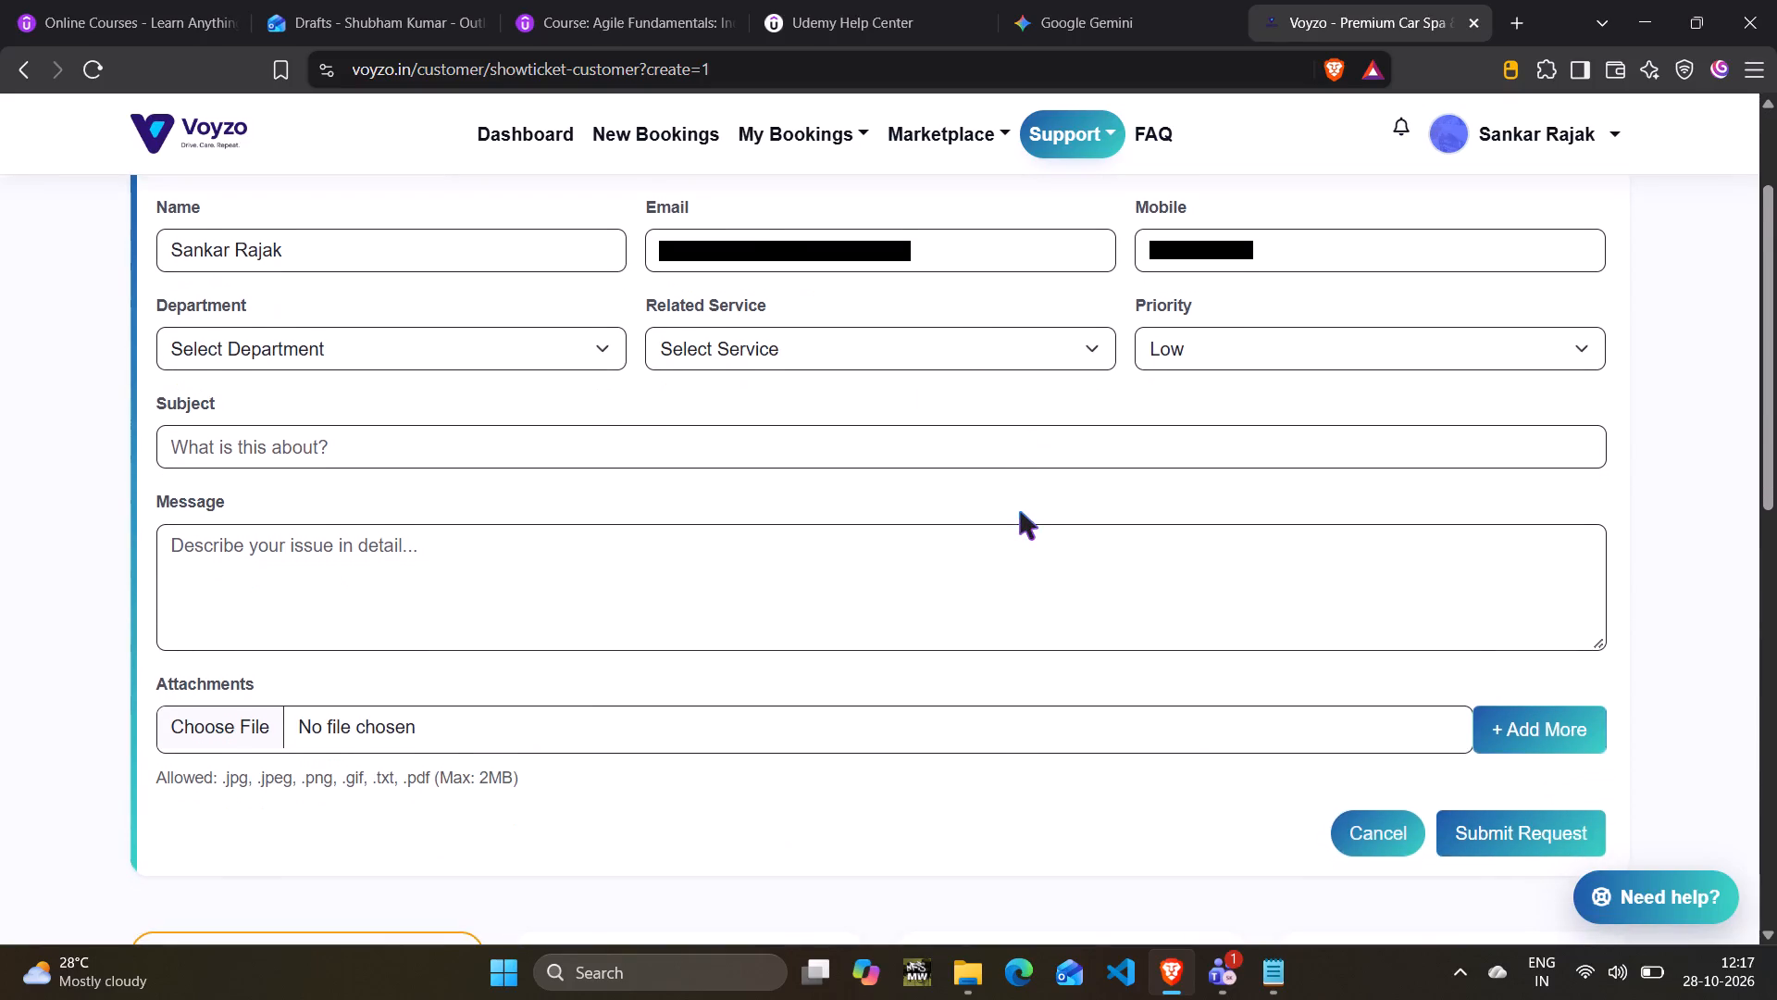
{"action": "scroll", "coordinate": [1020, 511], "scroll_direction": "right", "scroll_amount": 6}
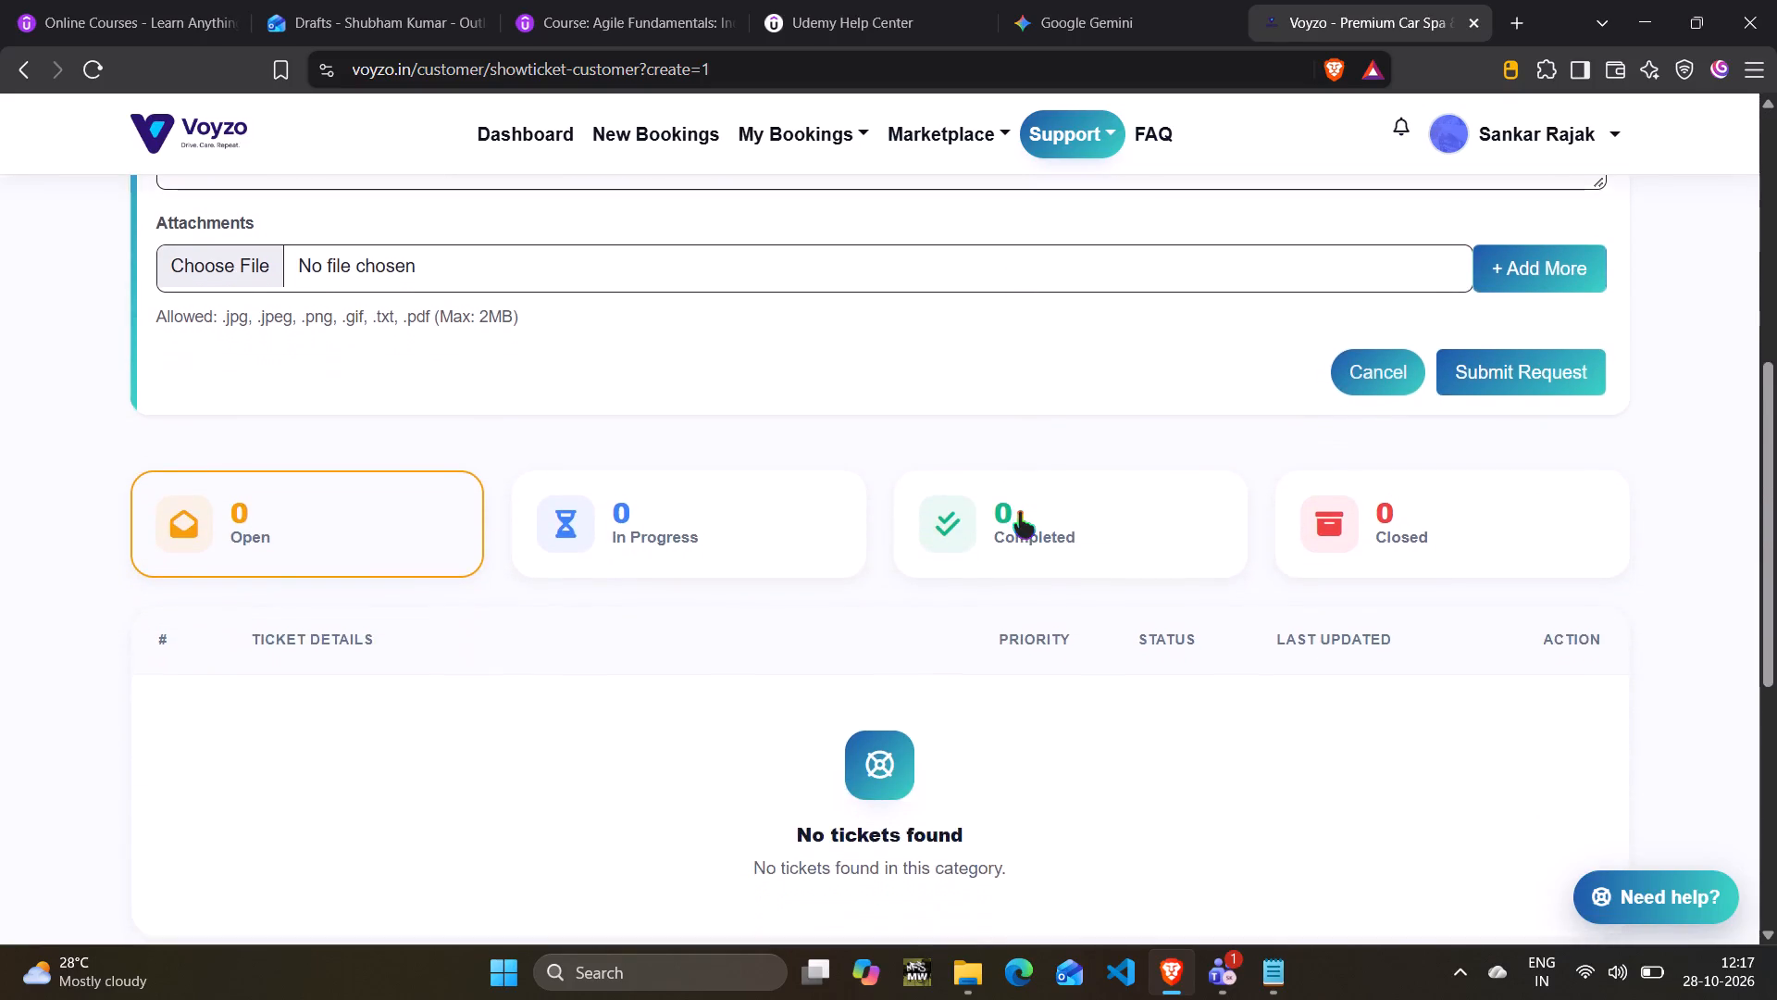
{"action": "scroll", "coordinate": [1020, 511], "scroll_direction": "up", "scroll_amount": 4}
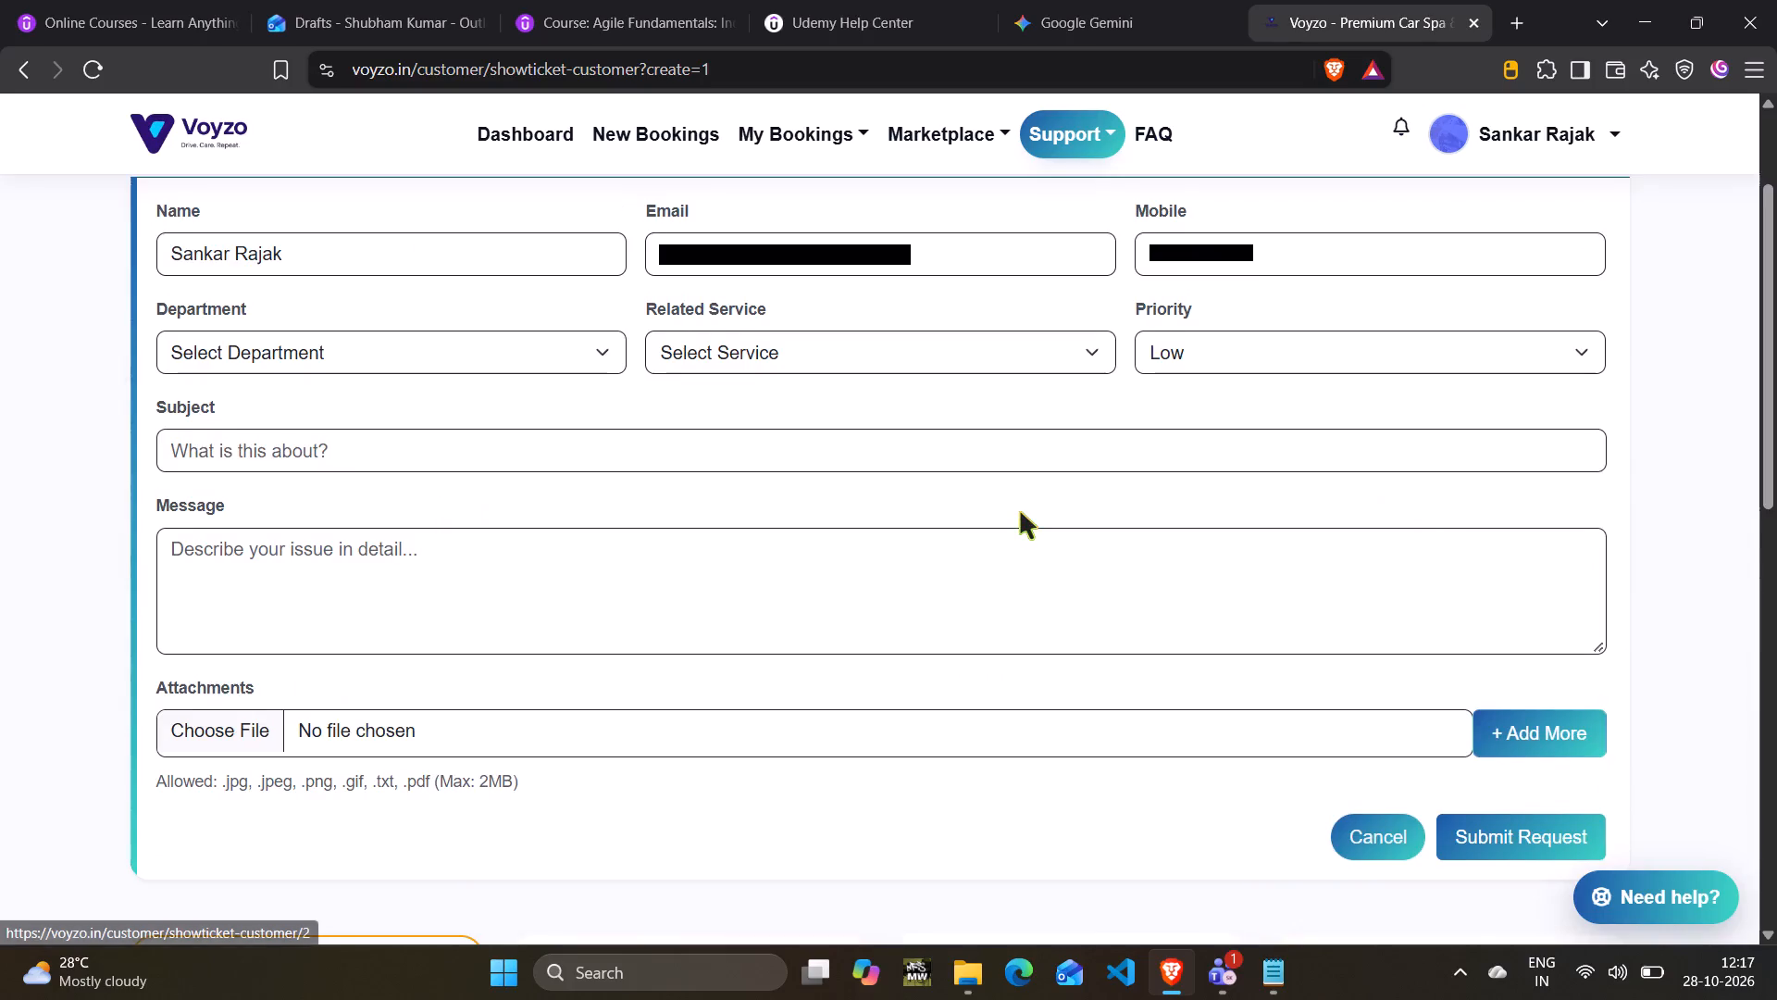
{"action": "scroll", "coordinate": [1020, 511], "scroll_direction": "up", "scroll_amount": 2}
{"action": "scroll", "coordinate": [1020, 511], "scroll_direction": "down", "scroll_amount": 4}
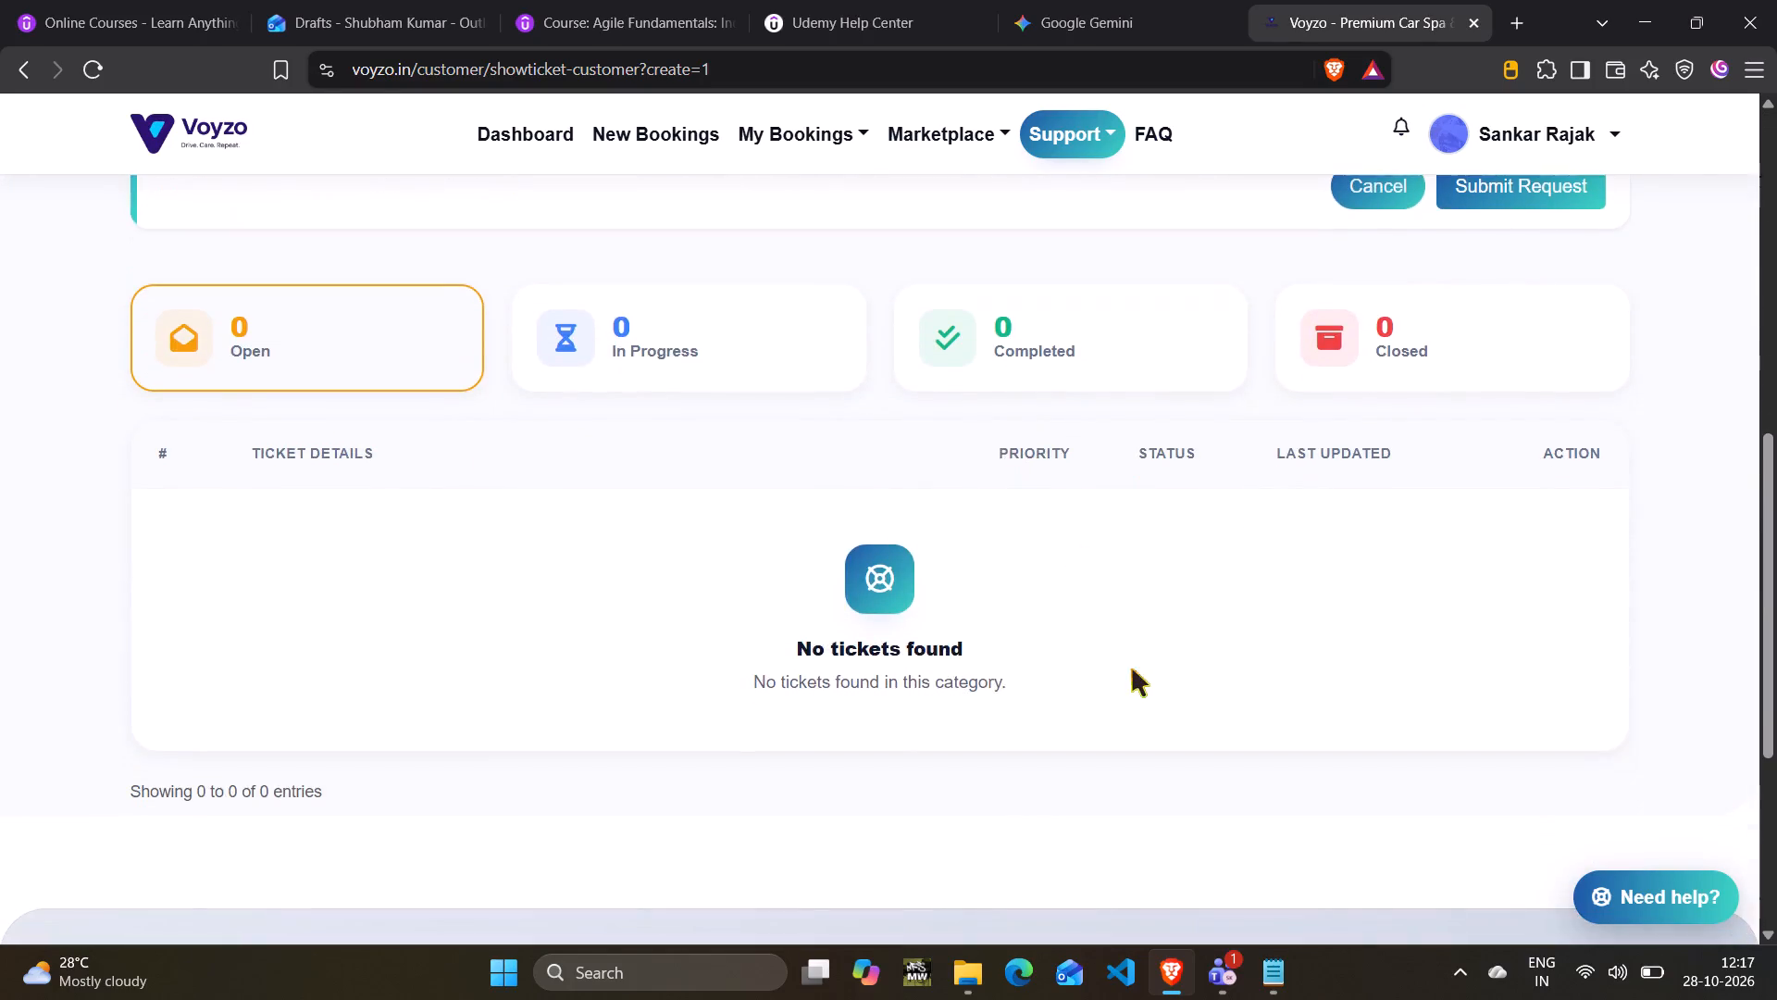
{"action": "scroll", "coordinate": [1132, 669], "scroll_direction": "up", "scroll_amount": 5}
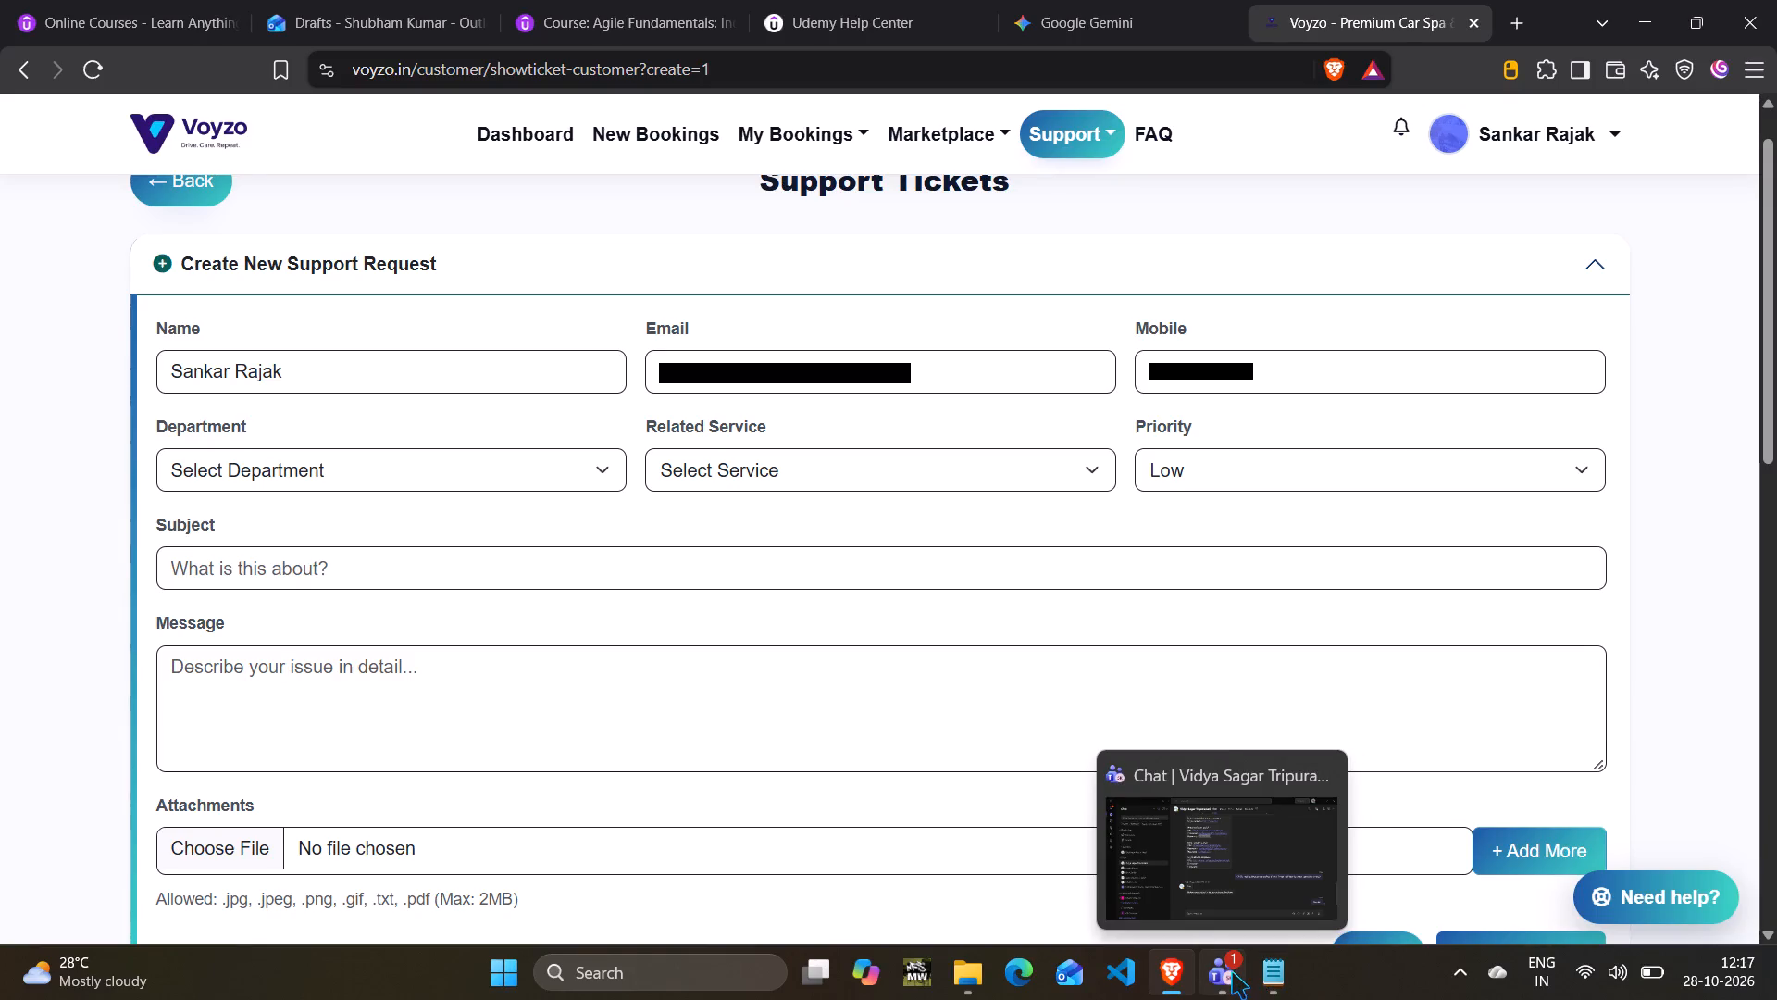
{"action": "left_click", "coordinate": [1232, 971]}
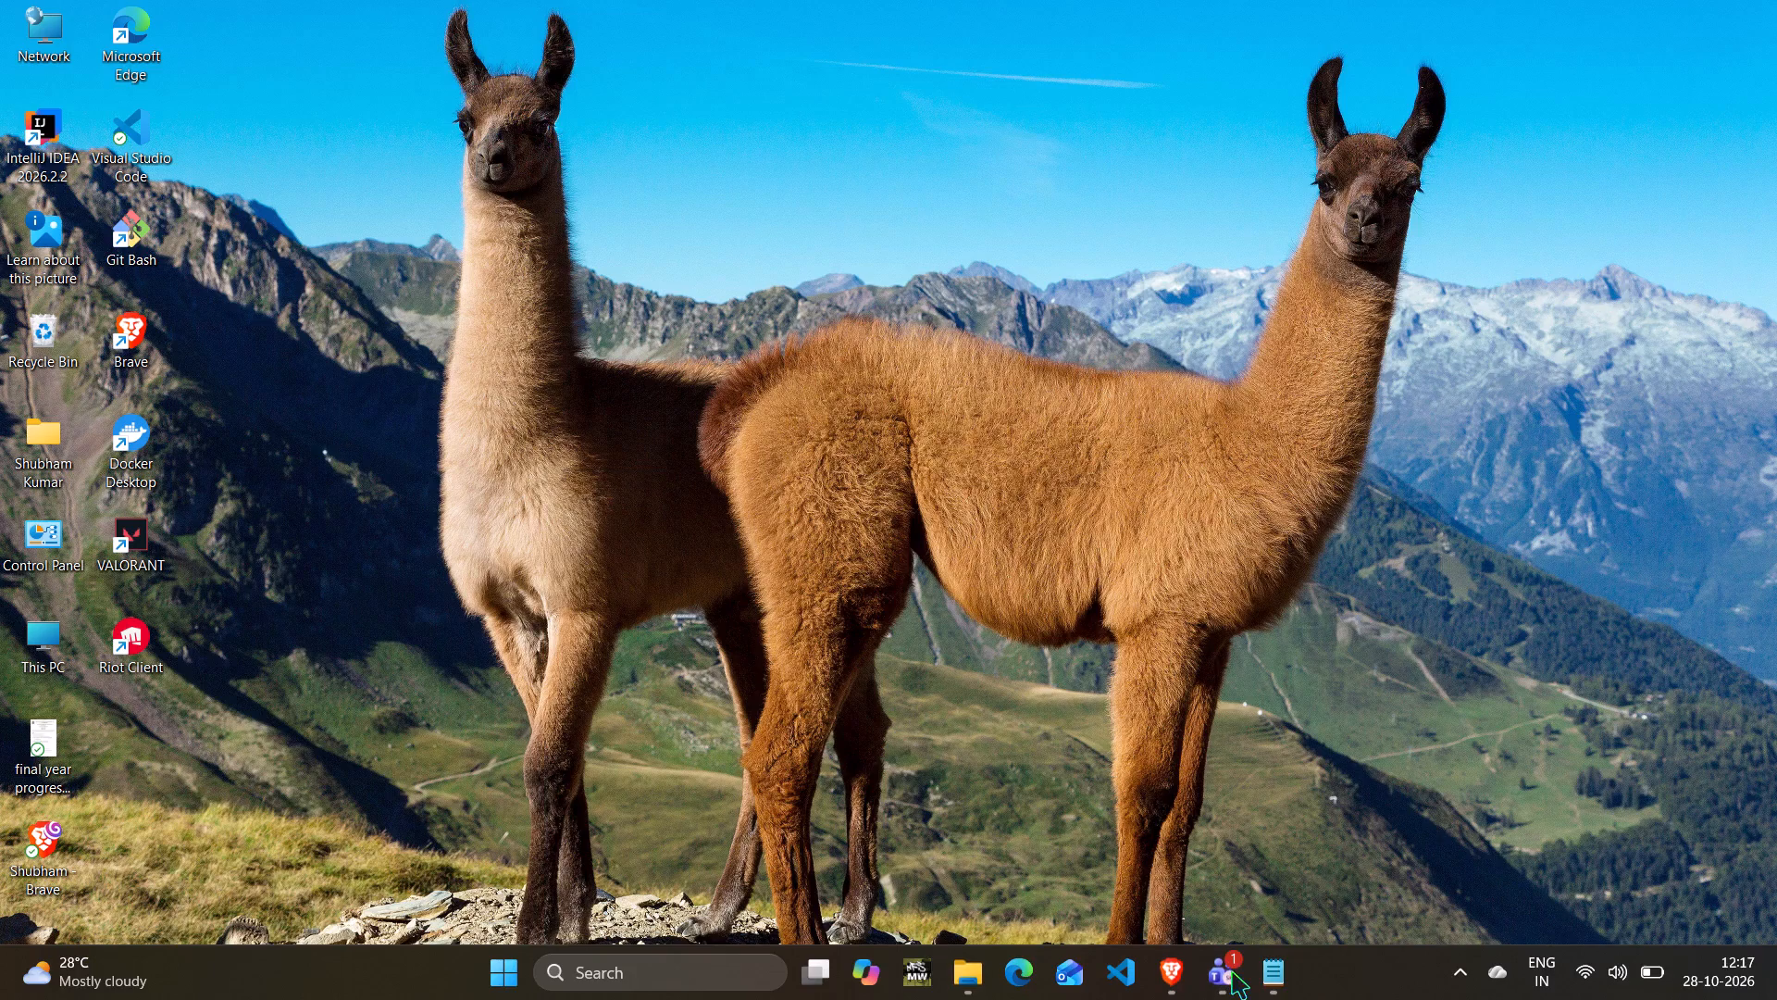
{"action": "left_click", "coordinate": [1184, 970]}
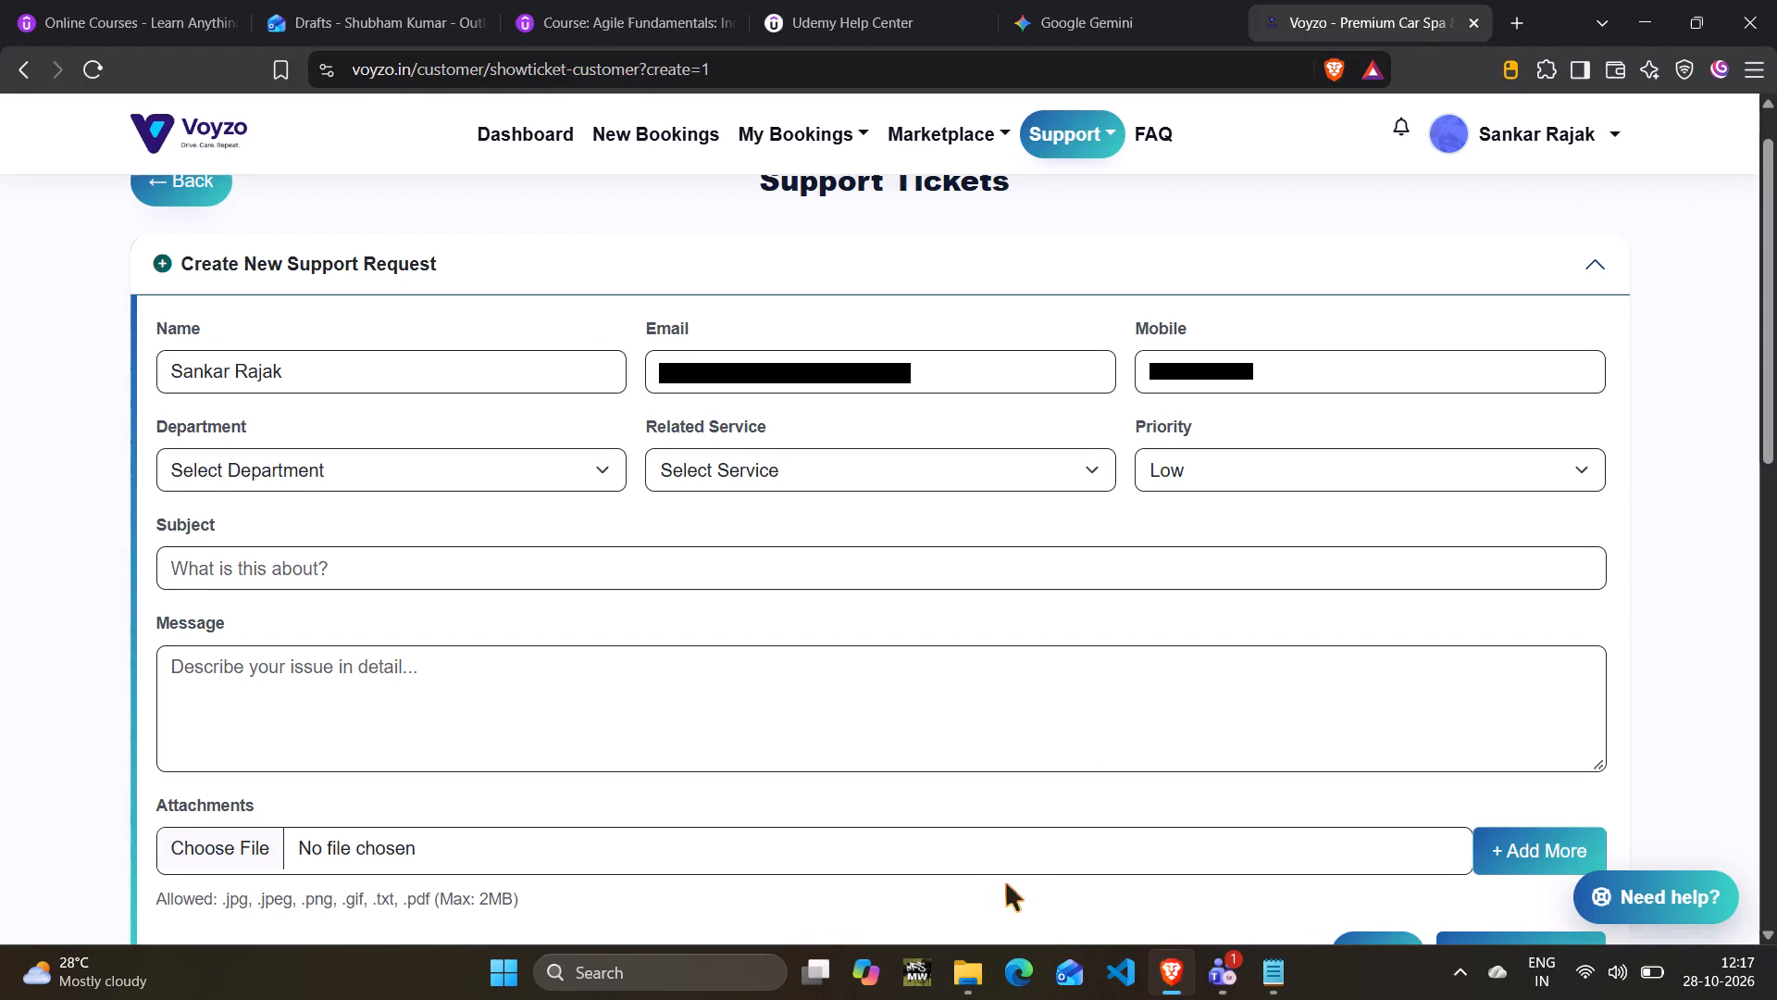
Set the request's priority to Low, the related service to General Enquiries and the department to Support.
{"action": "left_click", "coordinate": [1221, 470]}
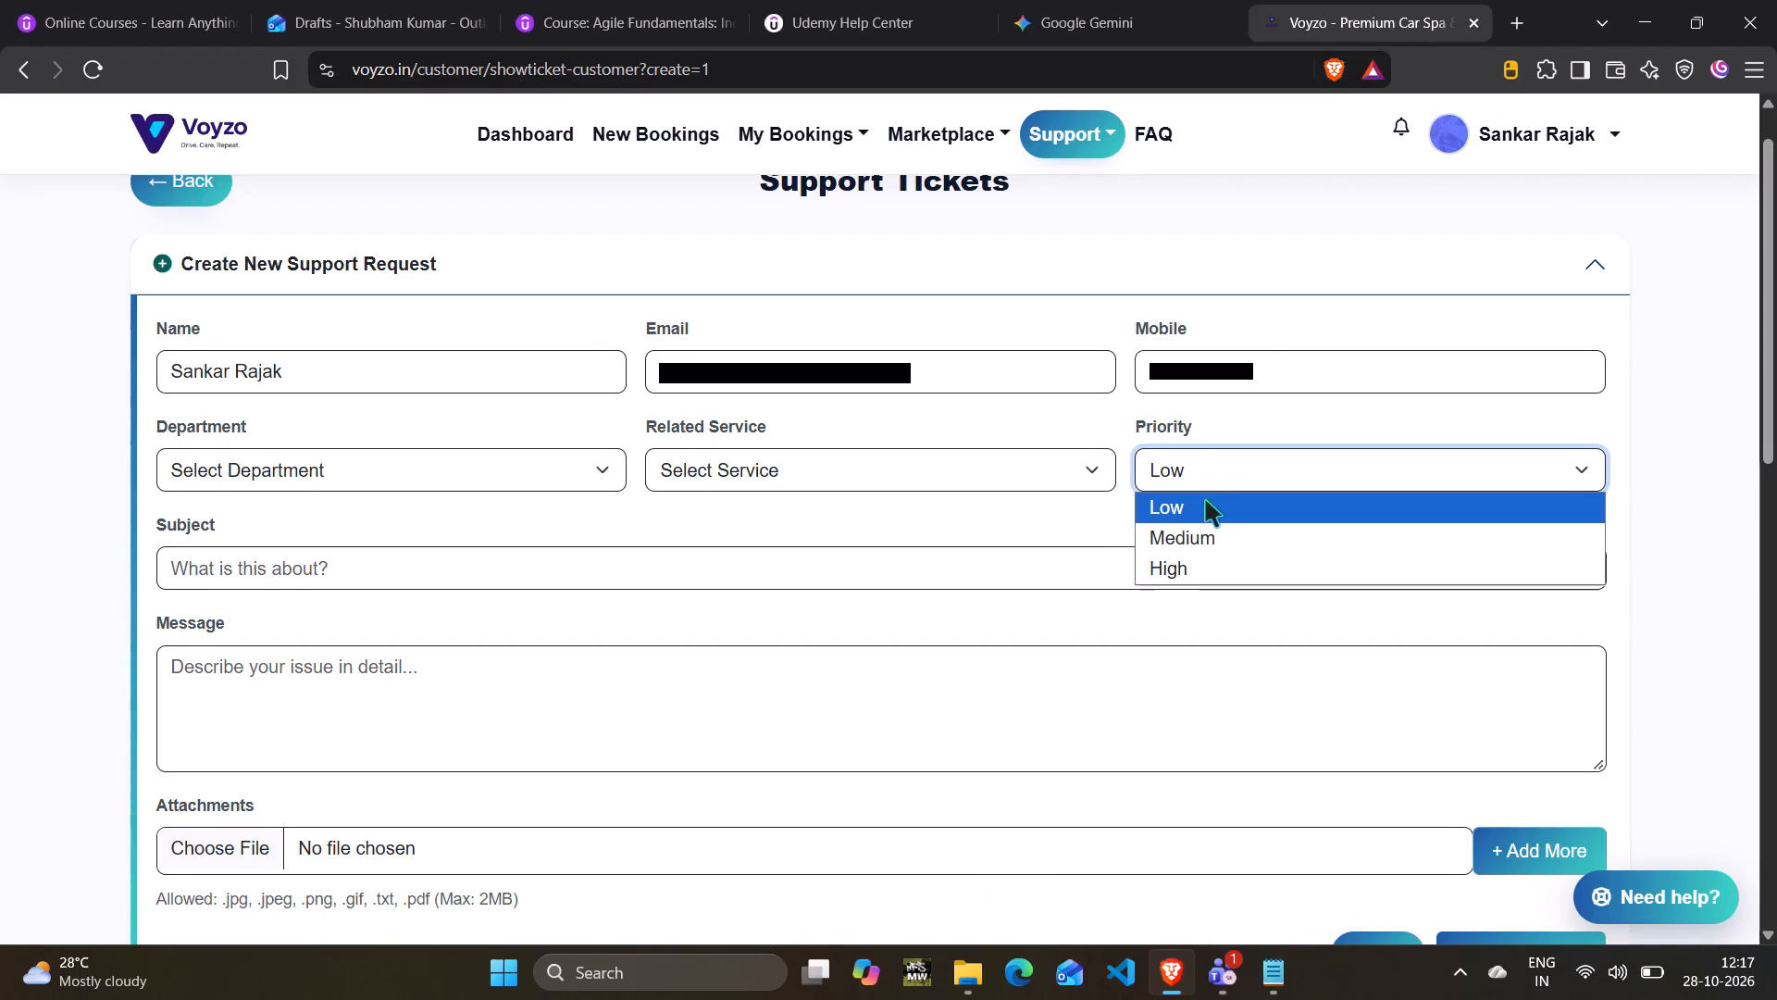
{"action": "left_click", "coordinate": [1203, 502]}
{"action": "left_click", "coordinate": [1074, 453]}
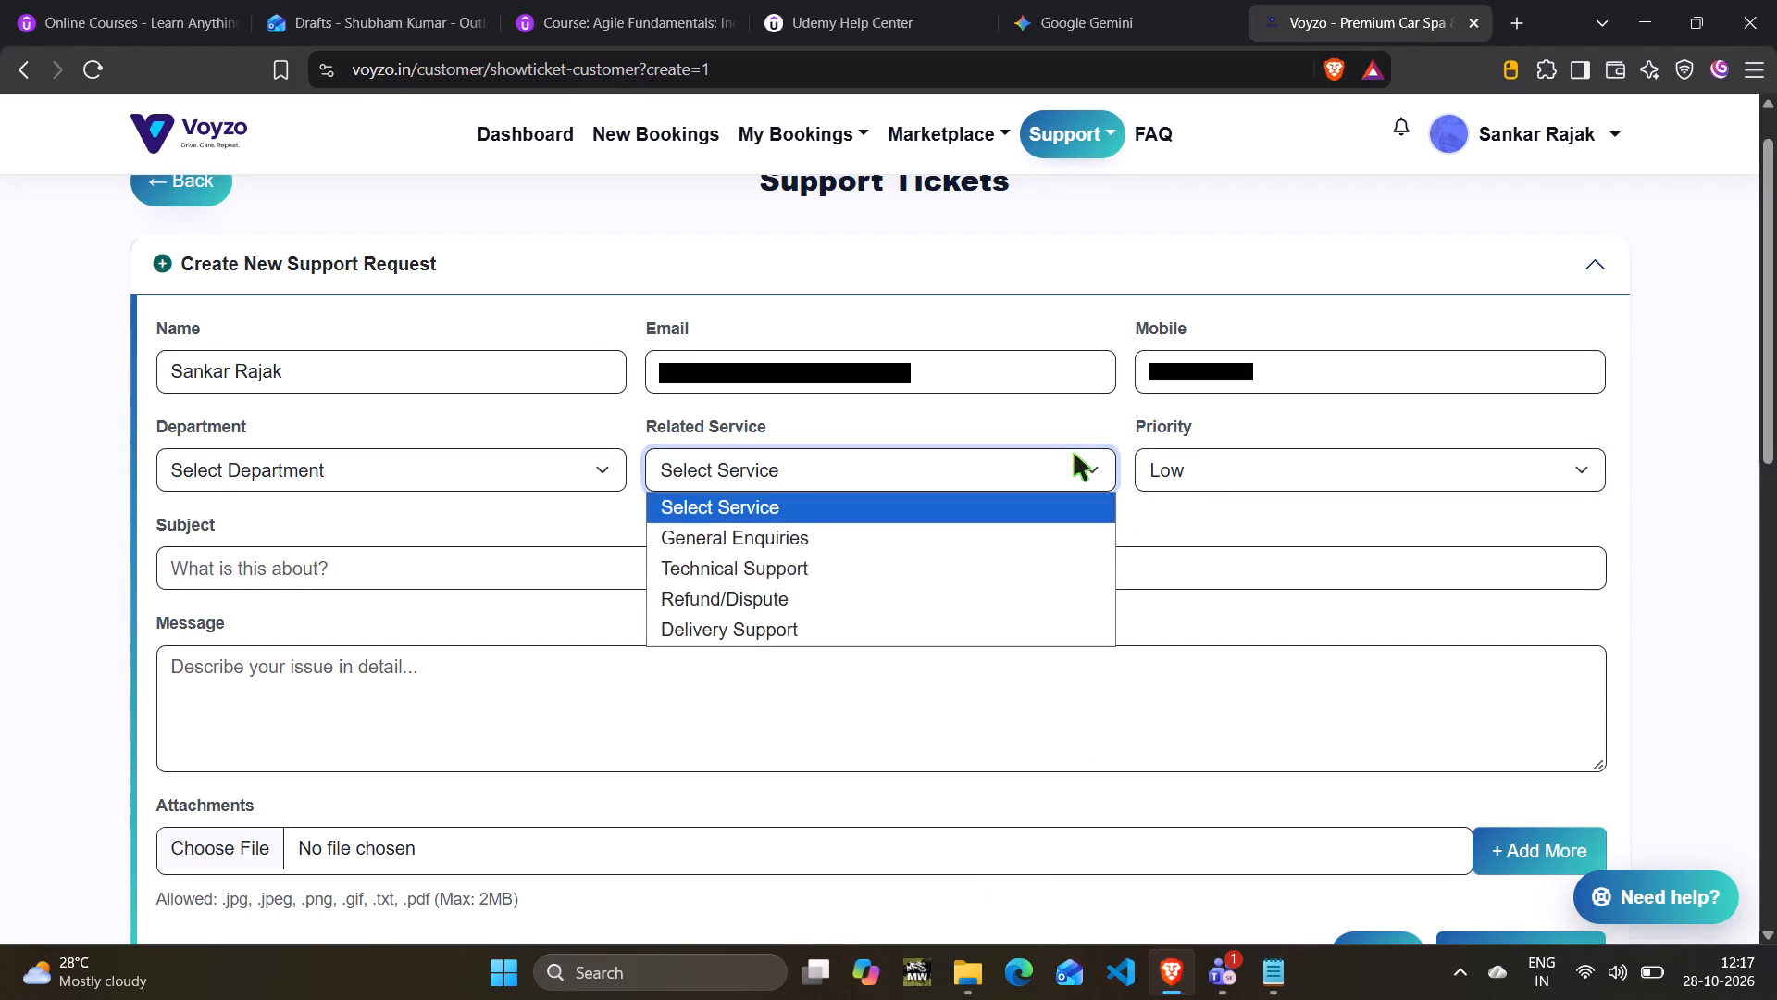
{"action": "left_click", "coordinate": [967, 544]}
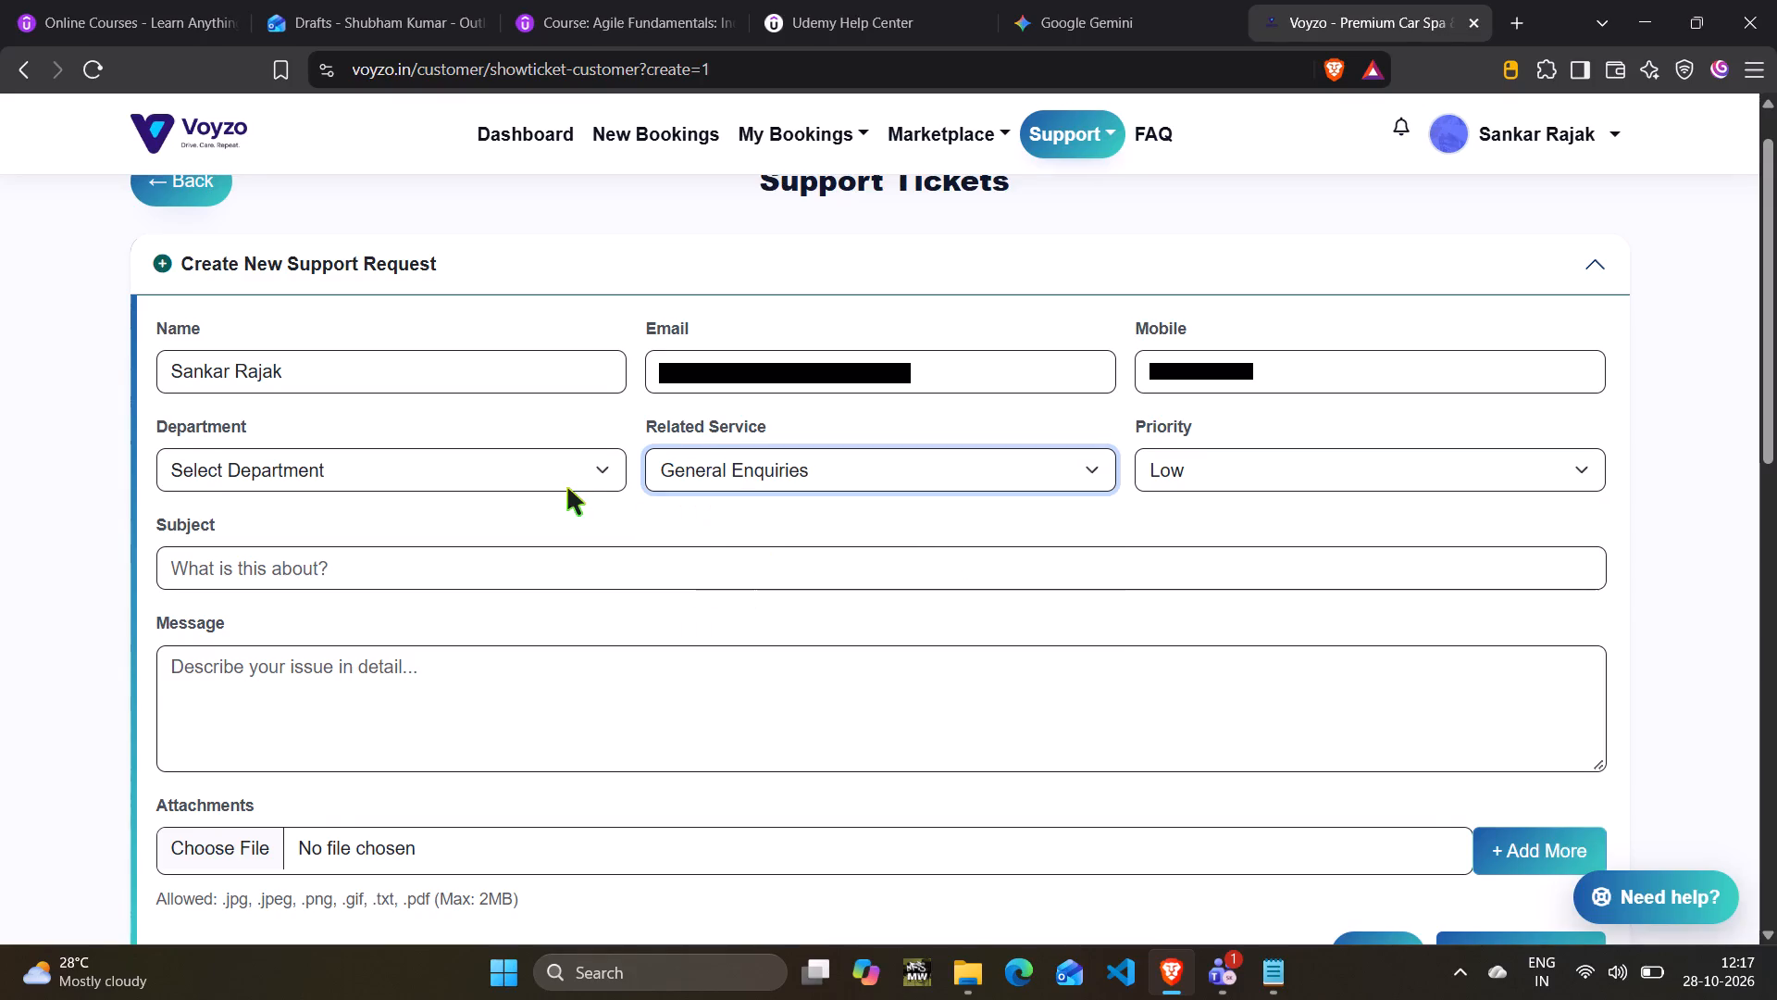
{"action": "left_click", "coordinate": [557, 477]}
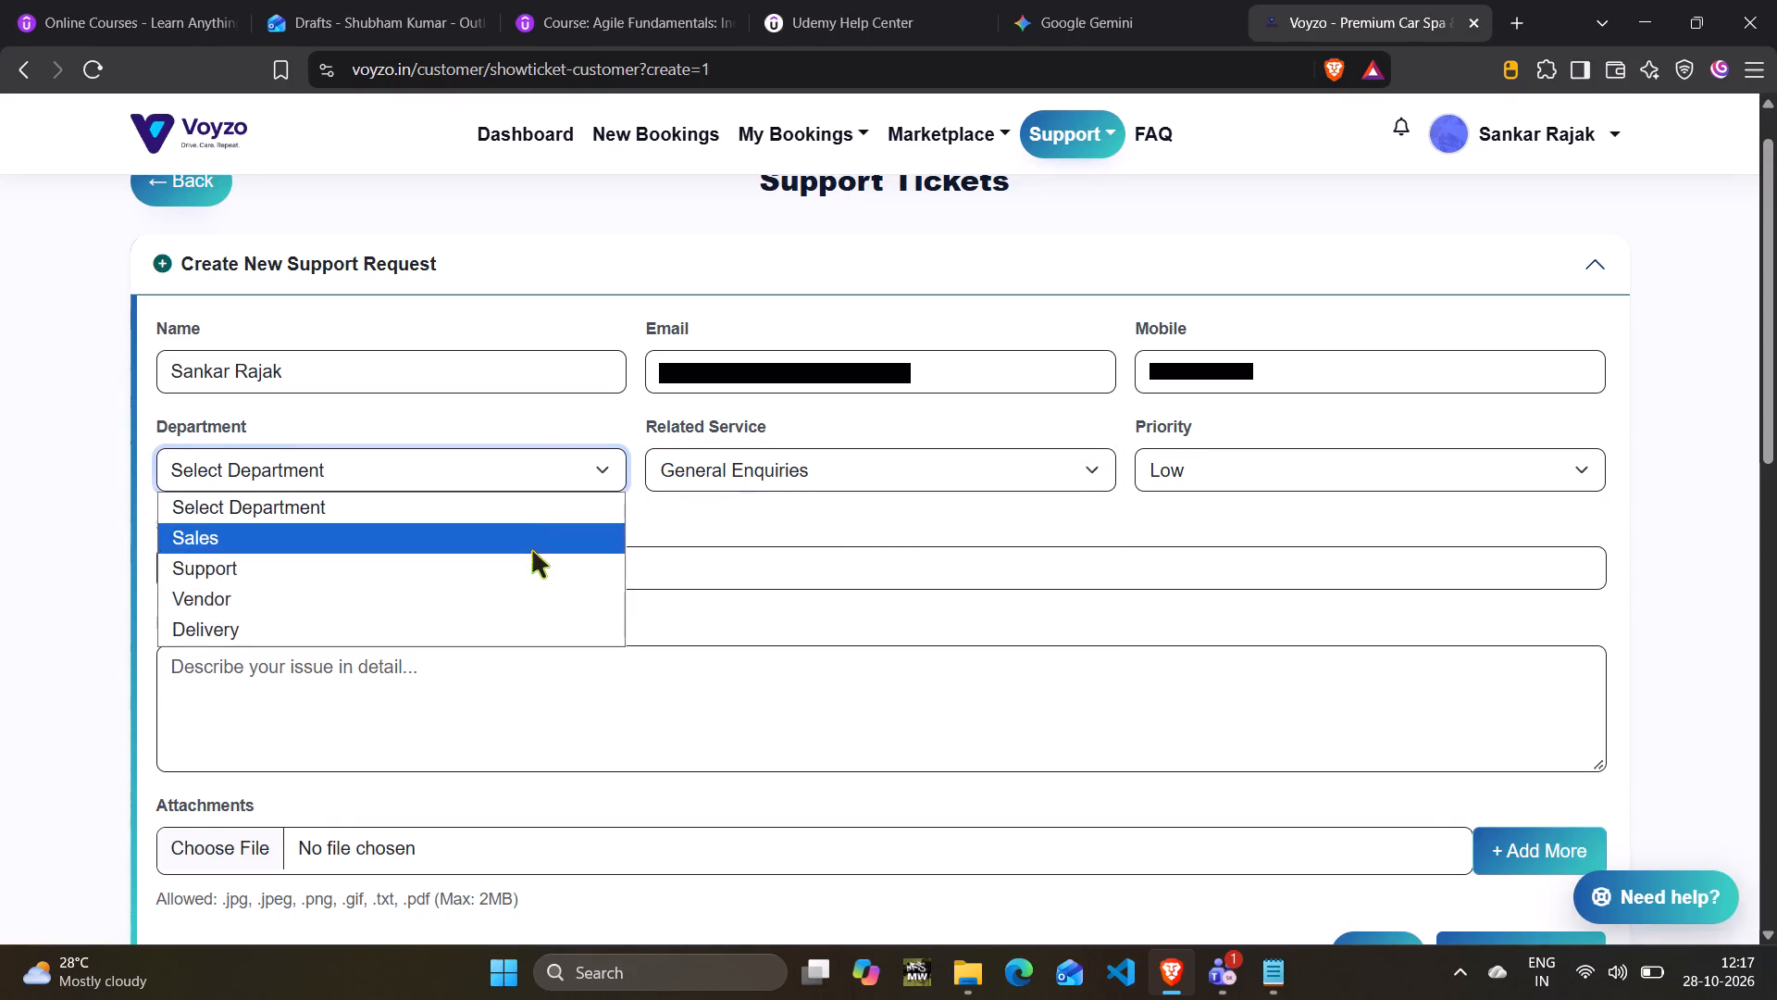
{"action": "left_click", "coordinate": [530, 566]}
Fill in the support request with the subject "testing" and the message "testing 1".
{"action": "left_click", "coordinate": [530, 566]}
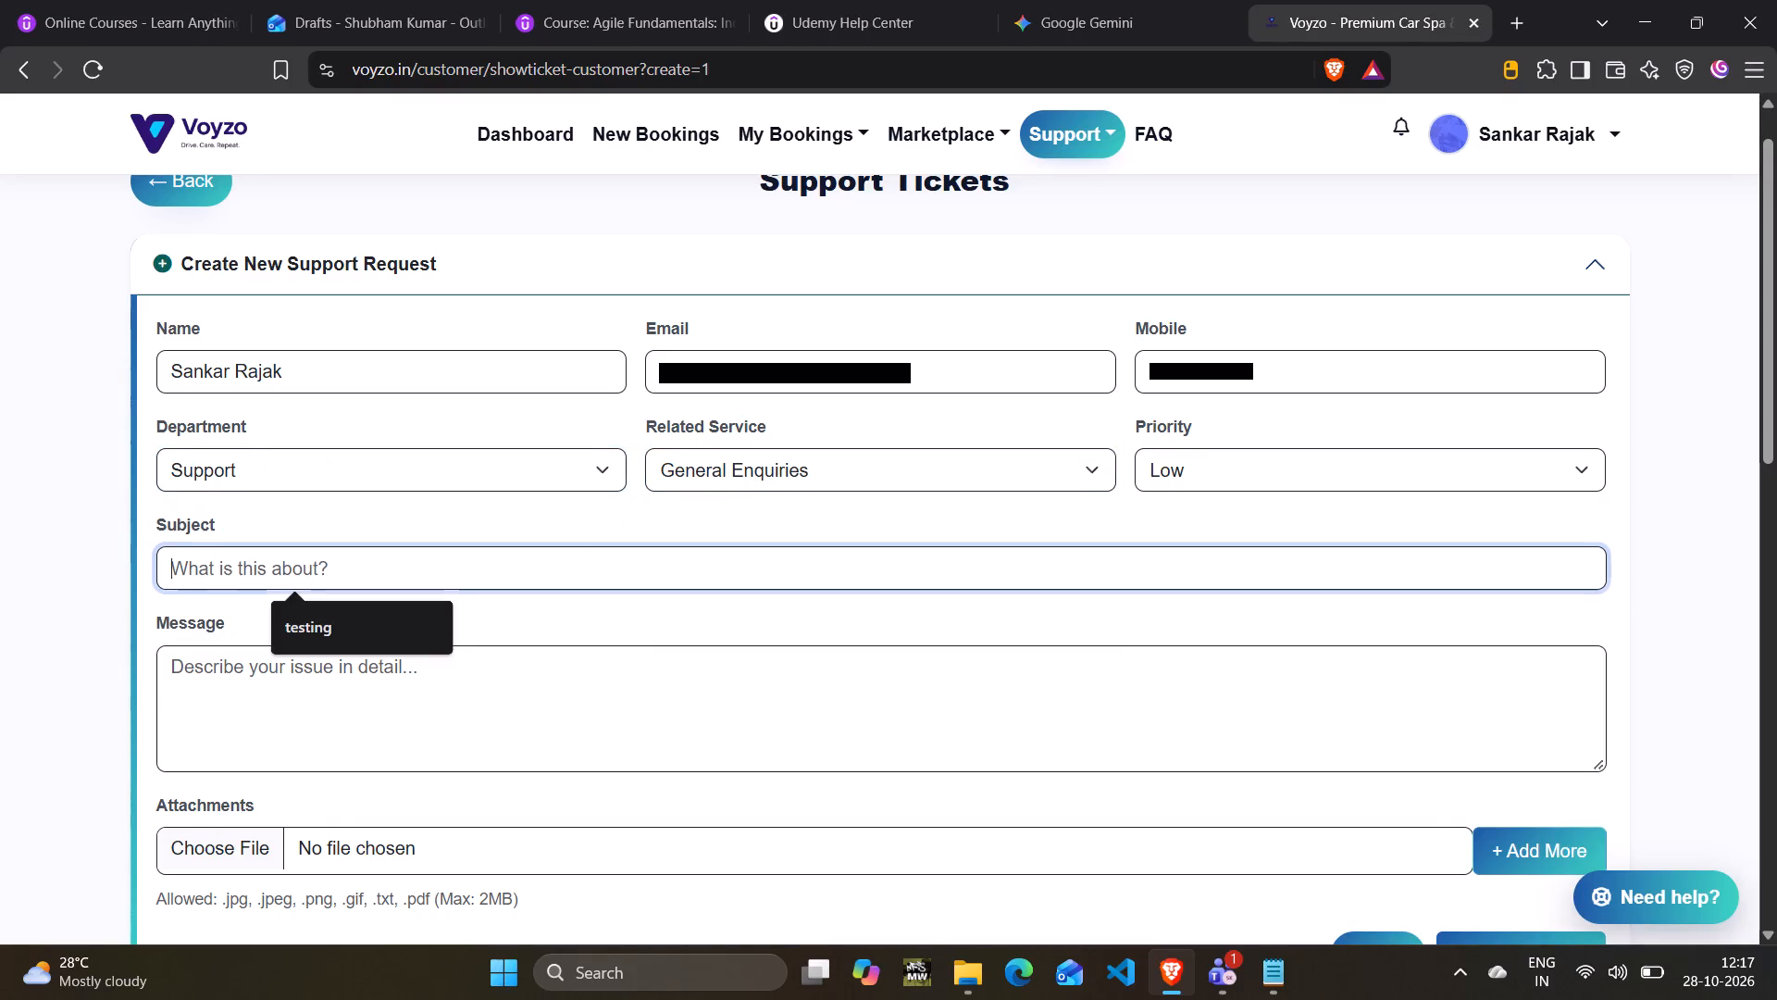
{"action": "left_click", "coordinate": [382, 638]}
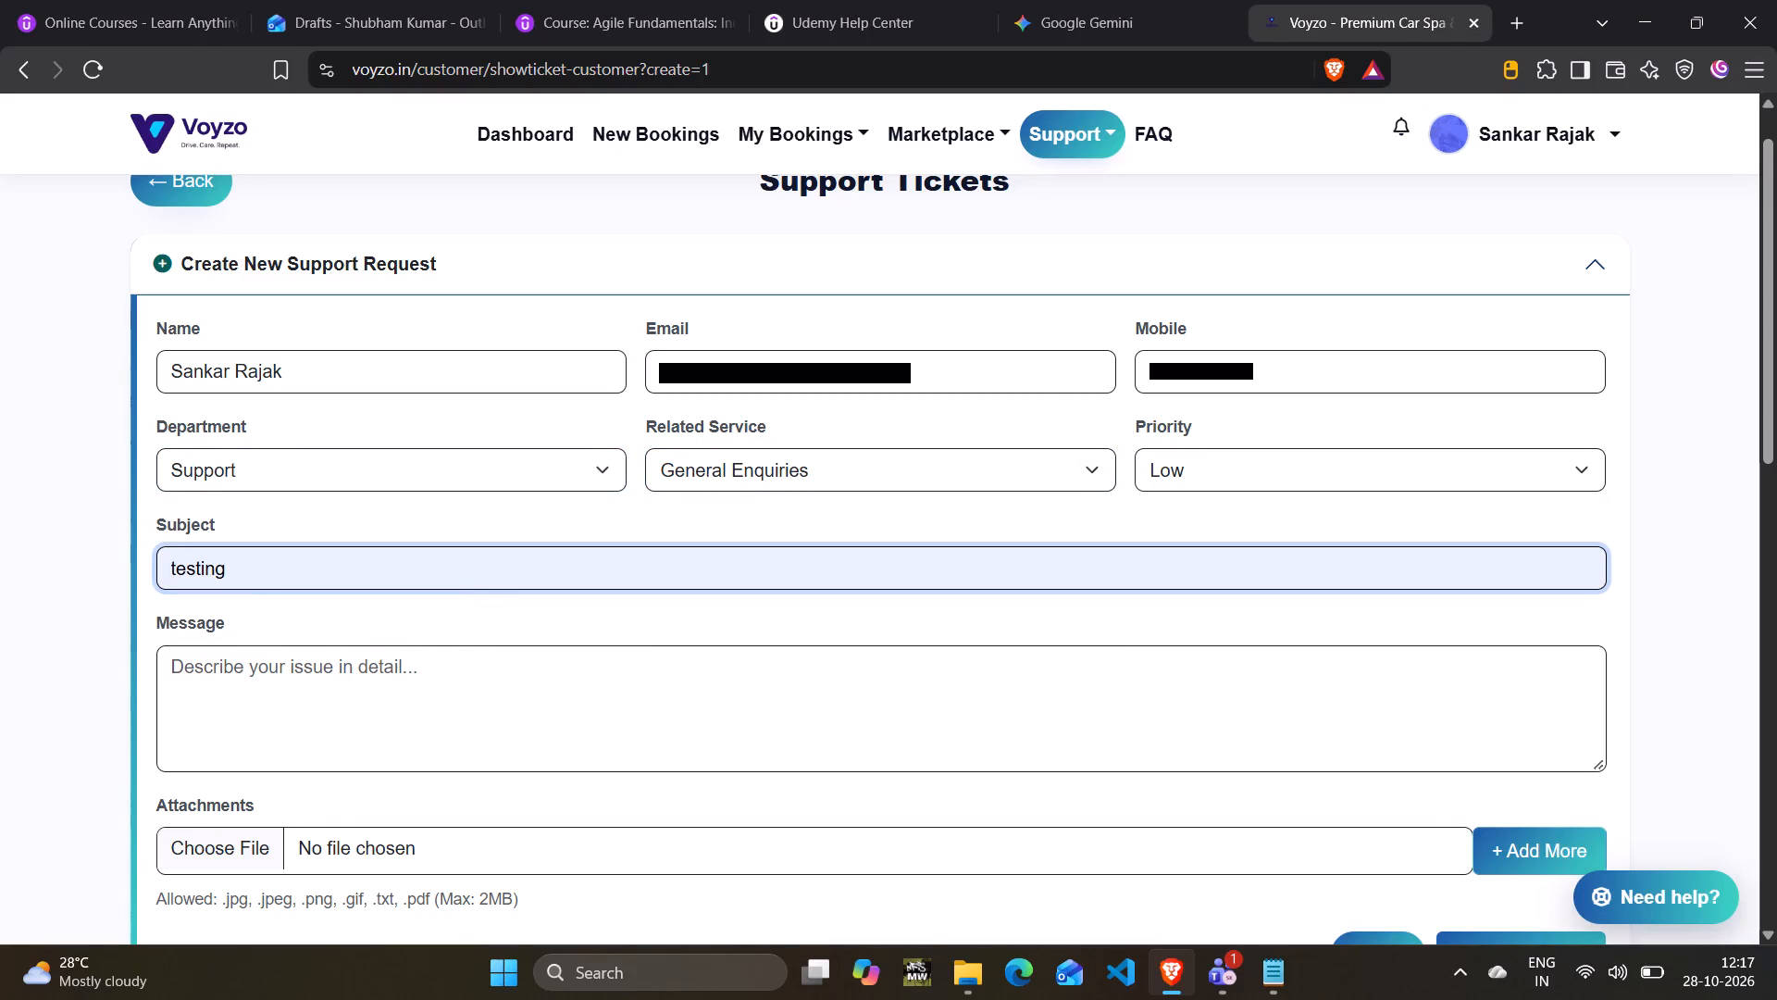
{"action": "left_click", "coordinate": [382, 705]}
{"action": "type", "text": "testing 1"}
{"action": "scroll", "coordinate": [382, 705], "scroll_direction": "down", "scroll_amount": 2}
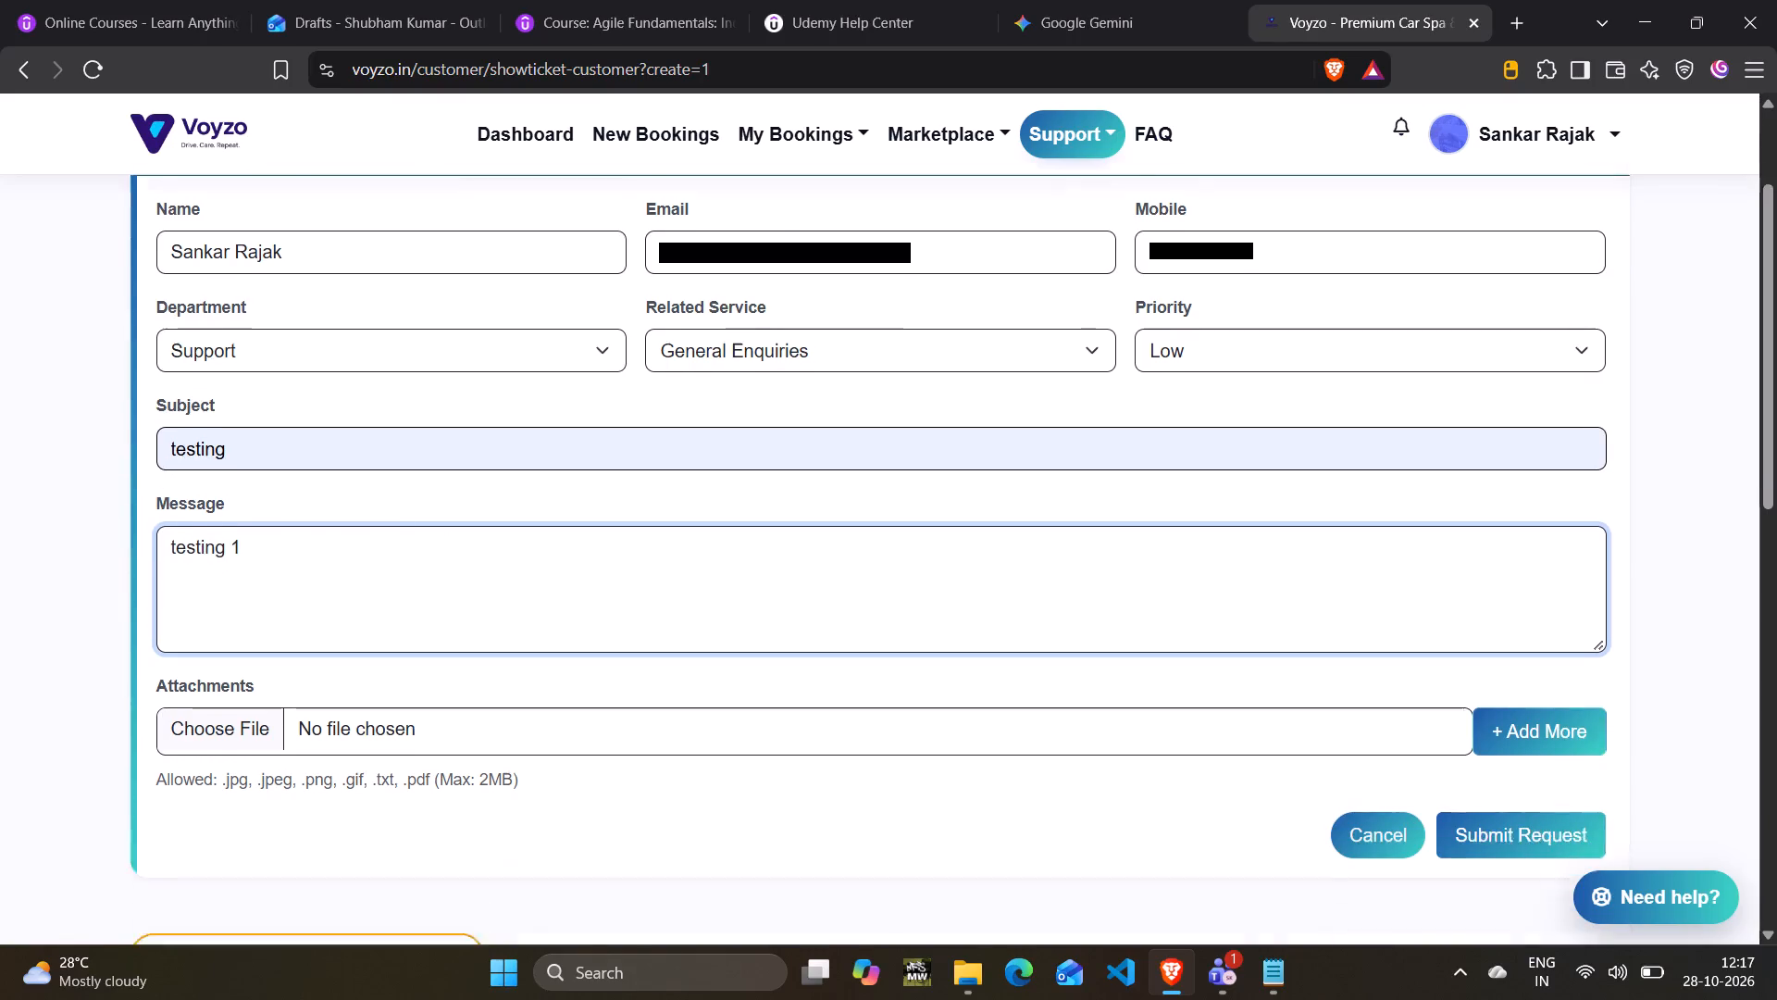
{"action": "scroll", "coordinate": [382, 705], "scroll_direction": "down", "scroll_amount": 2}
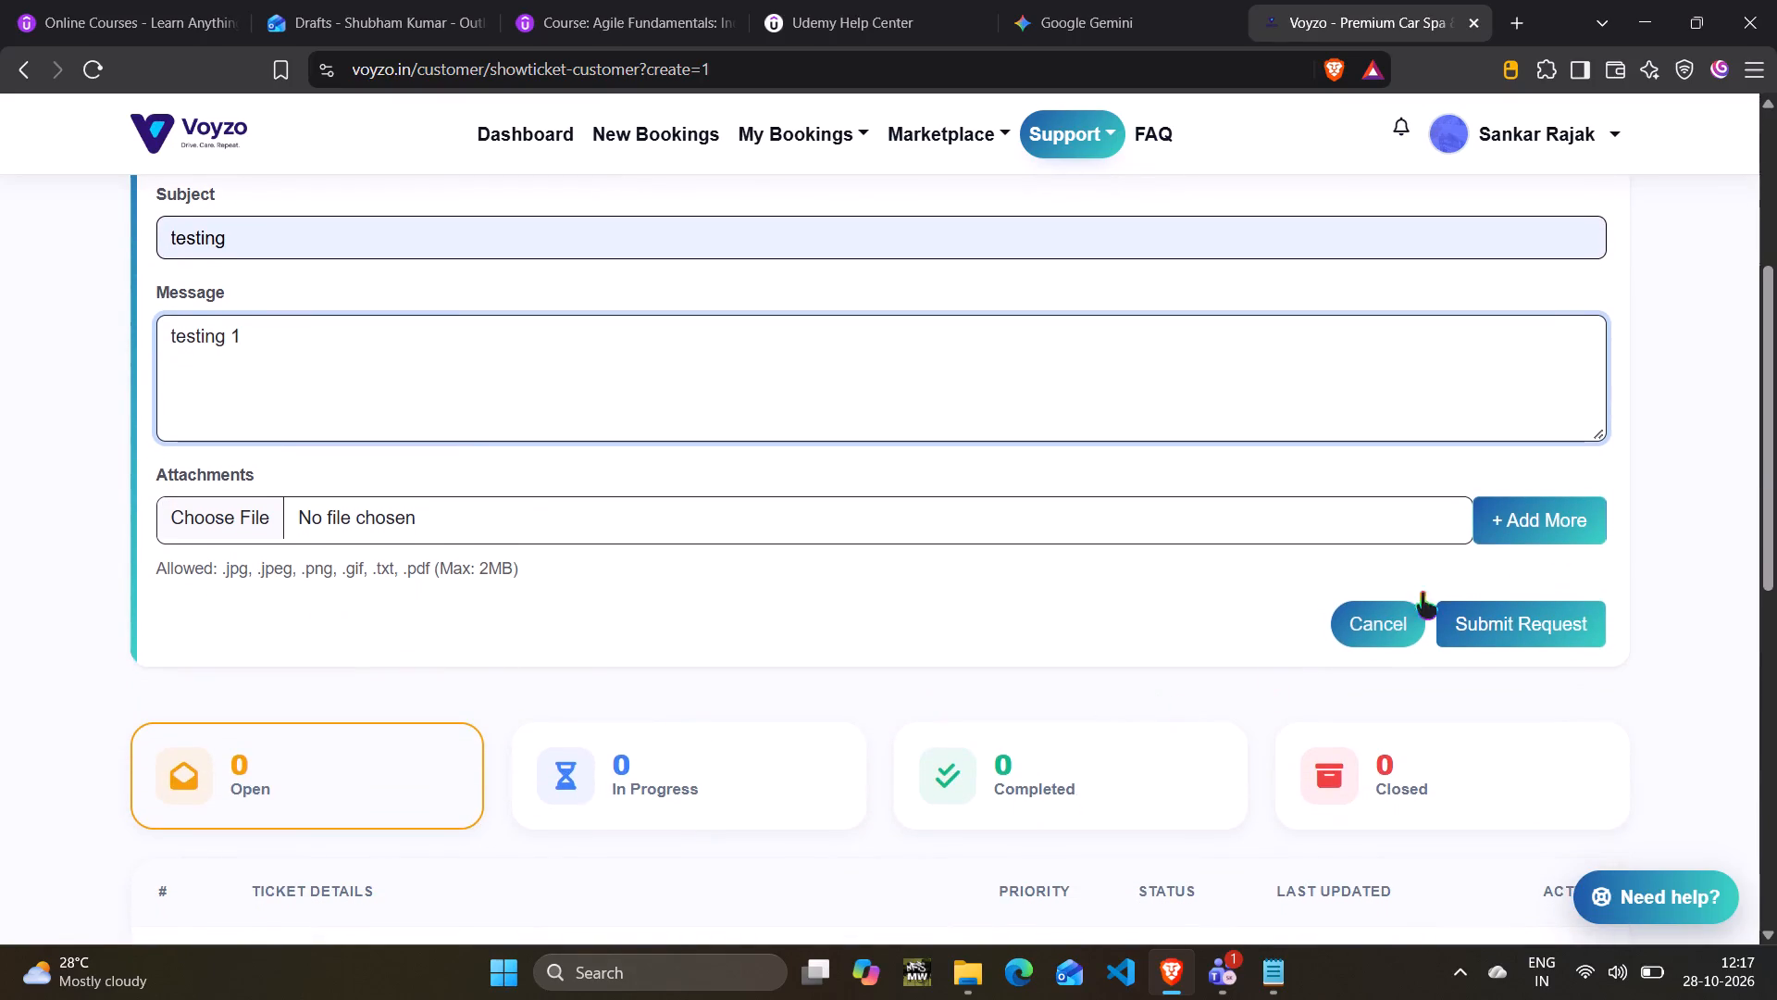
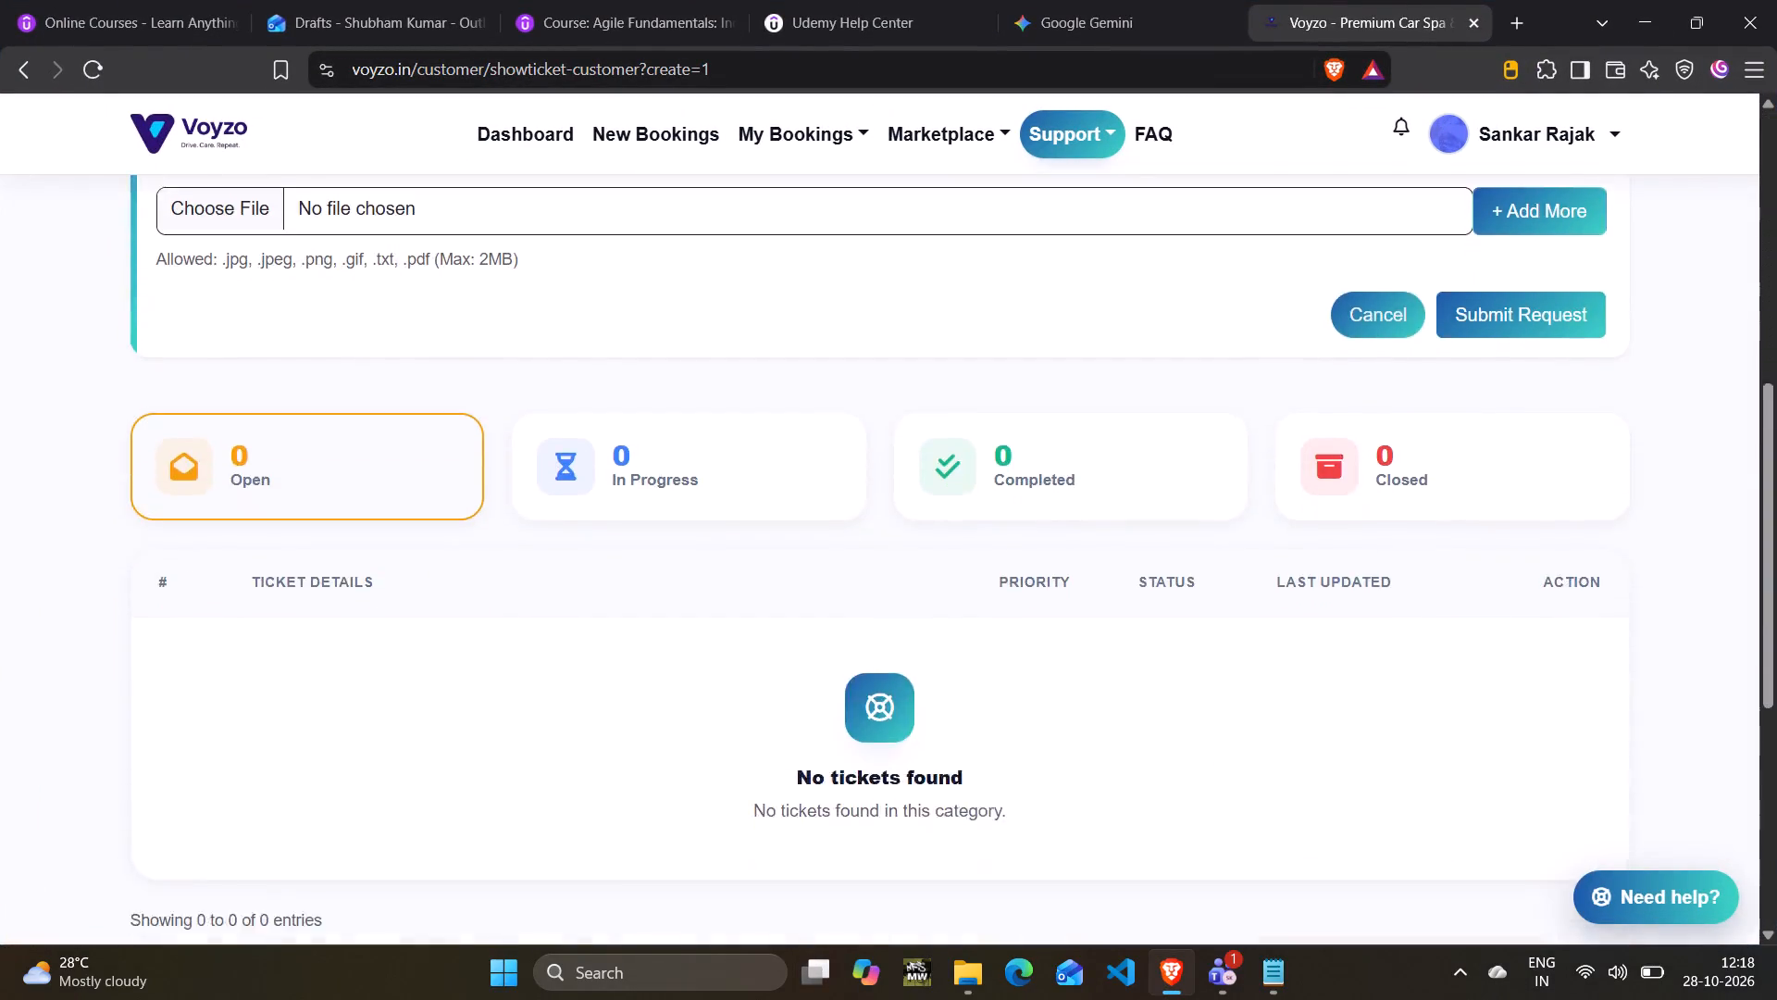
Review the support tickets page from the request form down to the ticket list to check for the newly raised ticket.
{"action": "scroll", "coordinate": [1188, 755], "scroll_direction": "up", "scroll_amount": 12}
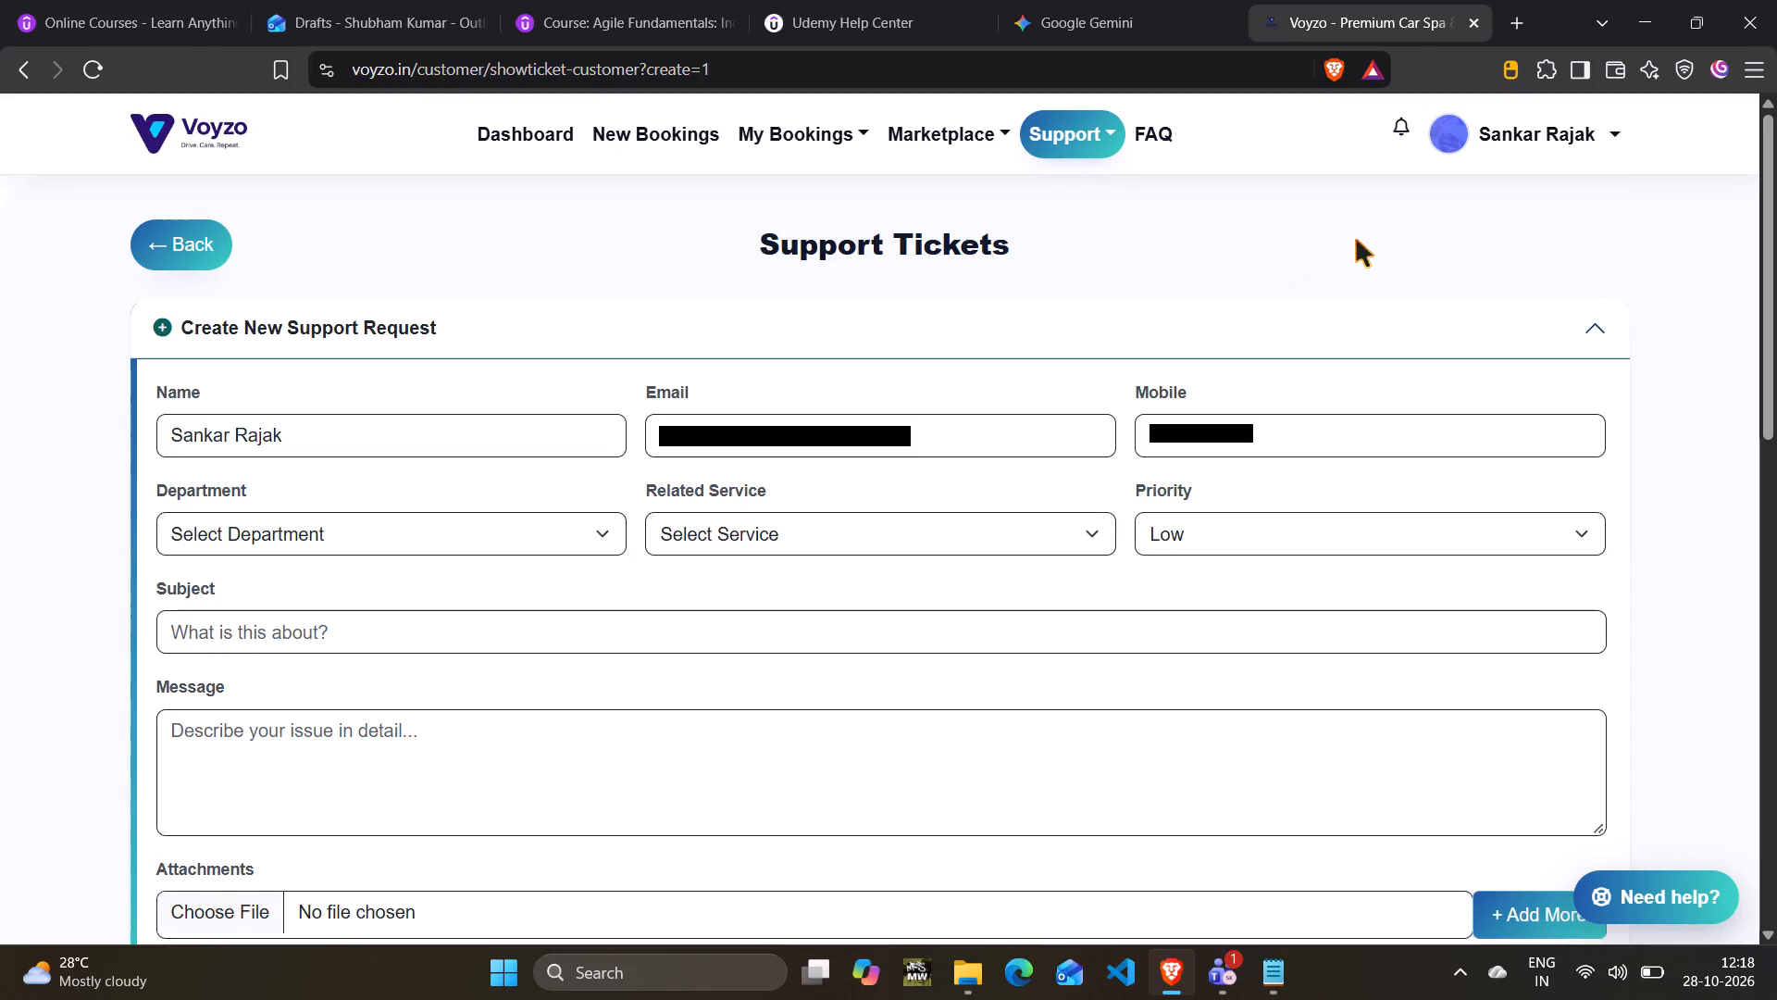
{"action": "scroll", "coordinate": [1356, 239], "scroll_direction": "right", "scroll_amount": 7}
{"action": "scroll", "coordinate": [1356, 239], "scroll_direction": "up", "scroll_amount": 2}
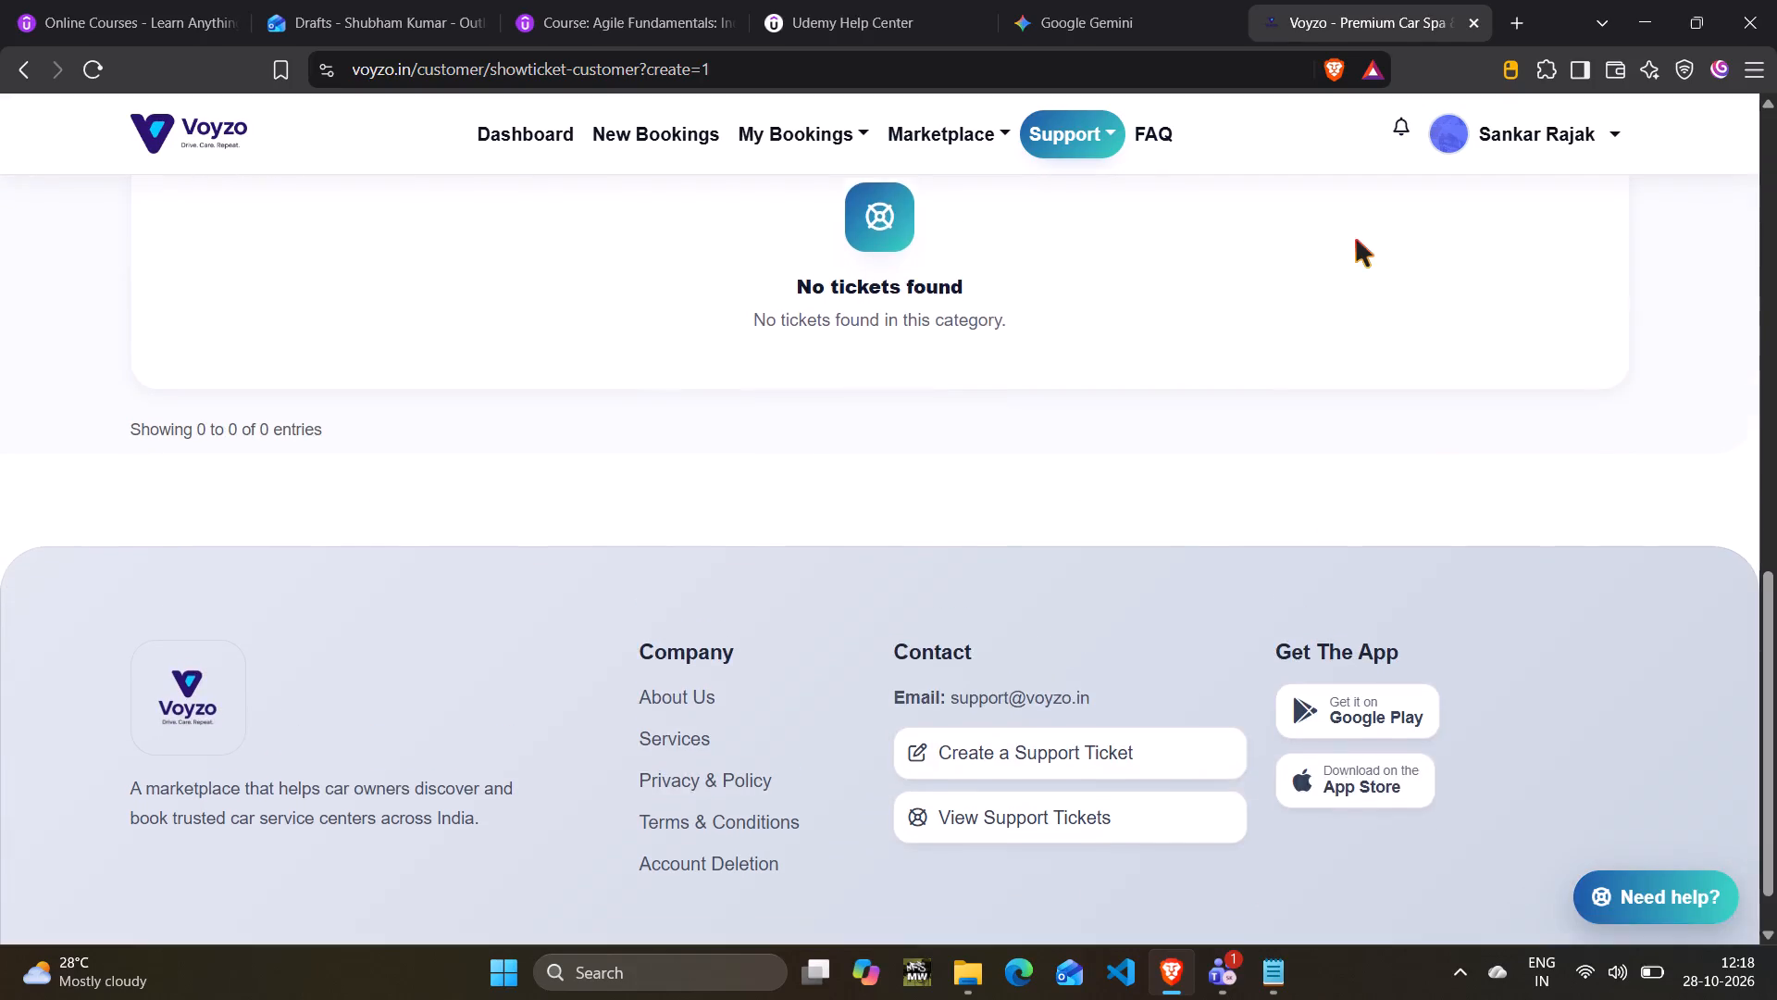
{"action": "scroll", "coordinate": [1356, 239], "scroll_direction": "up", "scroll_amount": 6}
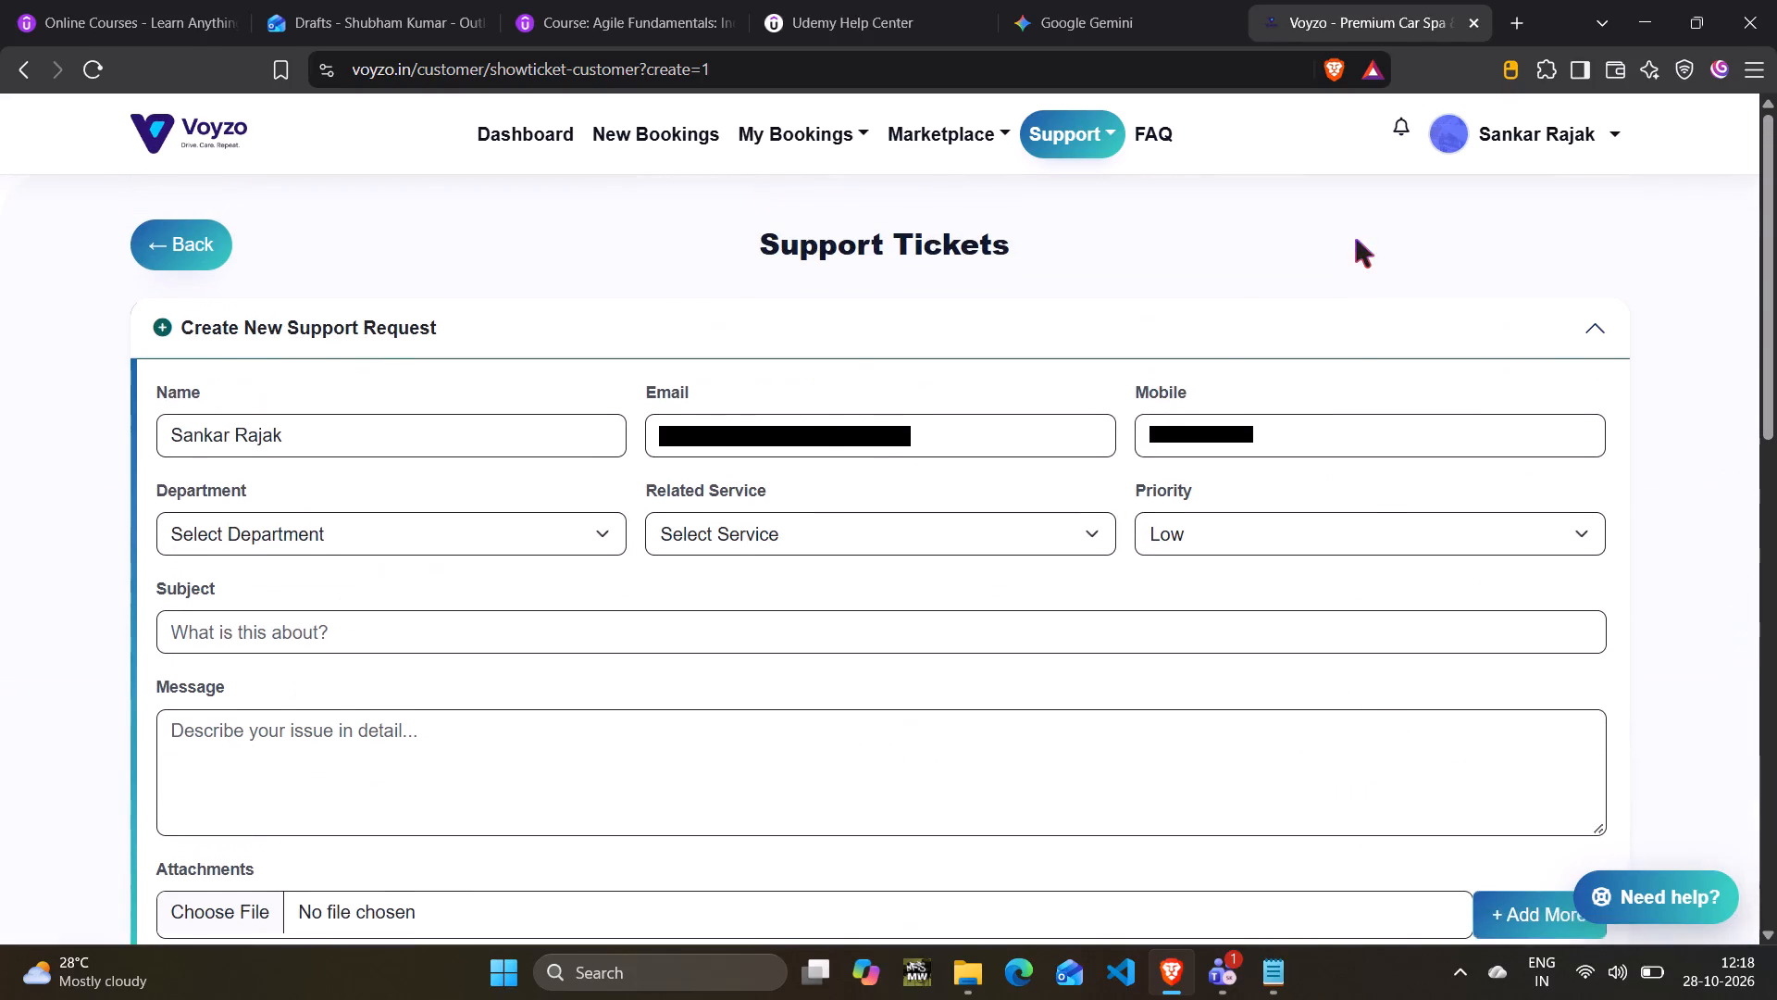
Write "ticket raising issue" as the first line of the blank Notepad note, and return to the support tickets page in the browser.
{"action": "left_click", "coordinate": [1261, 969]}
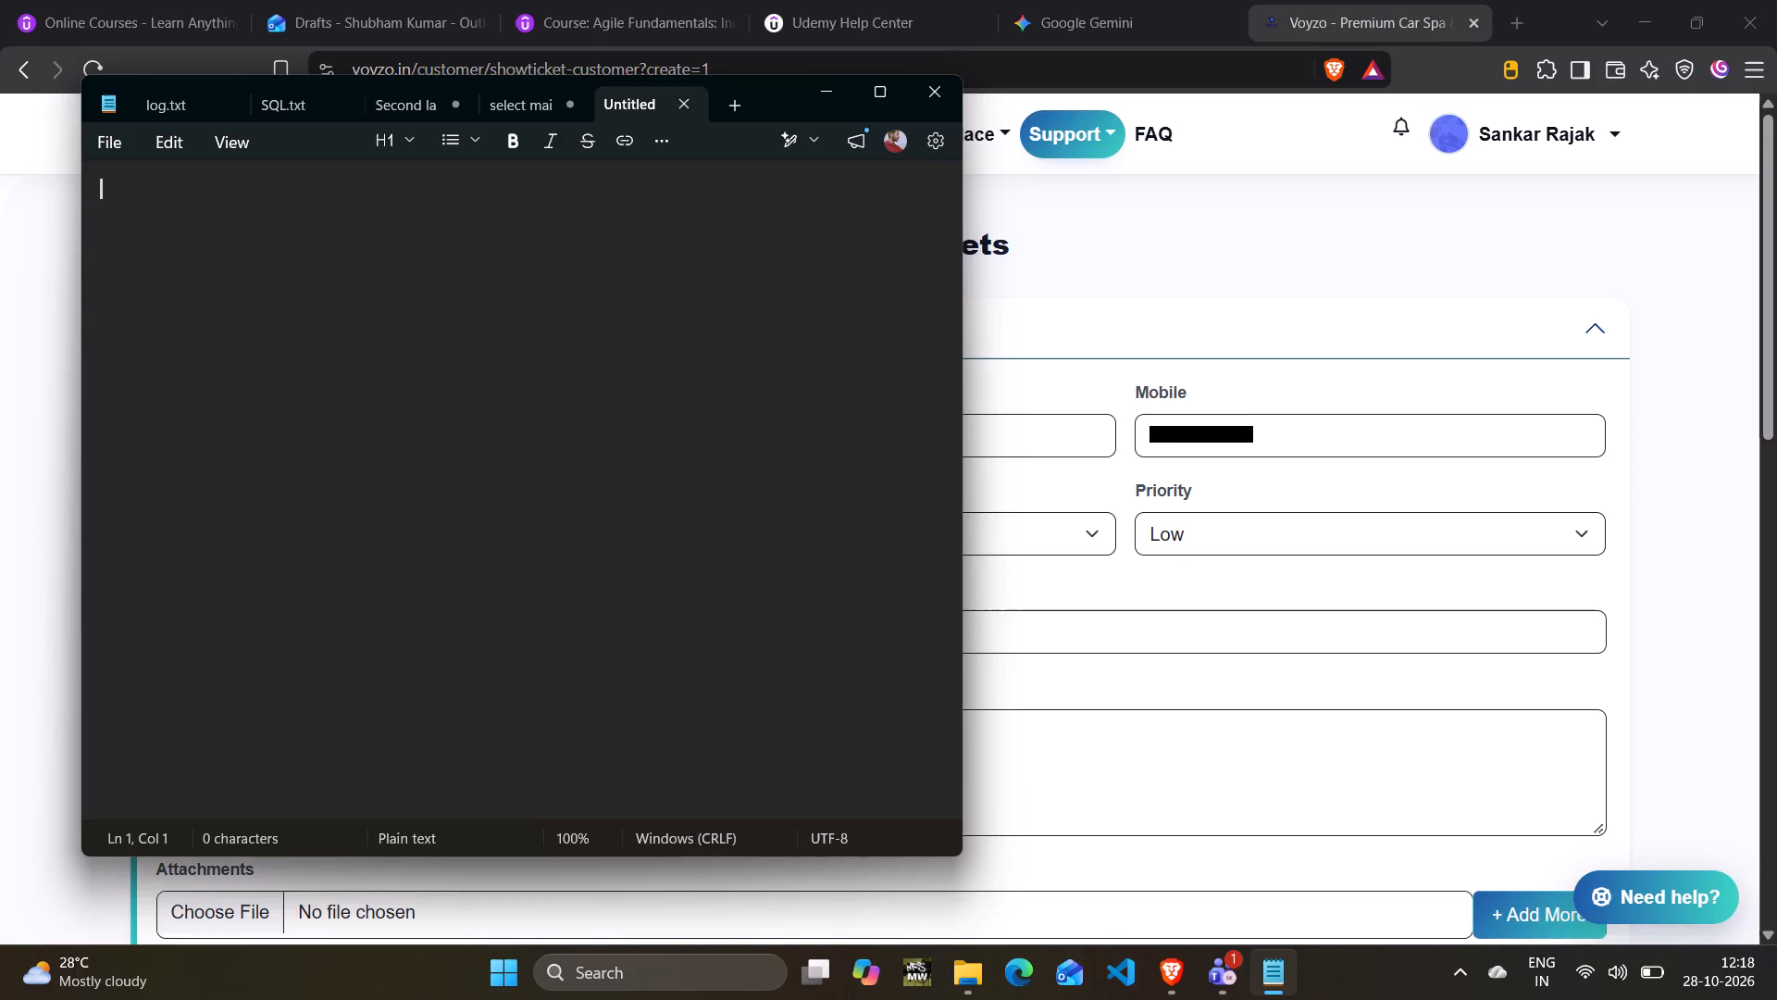
{"action": "left_click", "coordinate": [746, 566]}
{"action": "key", "text": "ctrl+v"}
{"action": "type", "text": "ticket raising issue"}
{"action": "key", "text": "Return"}
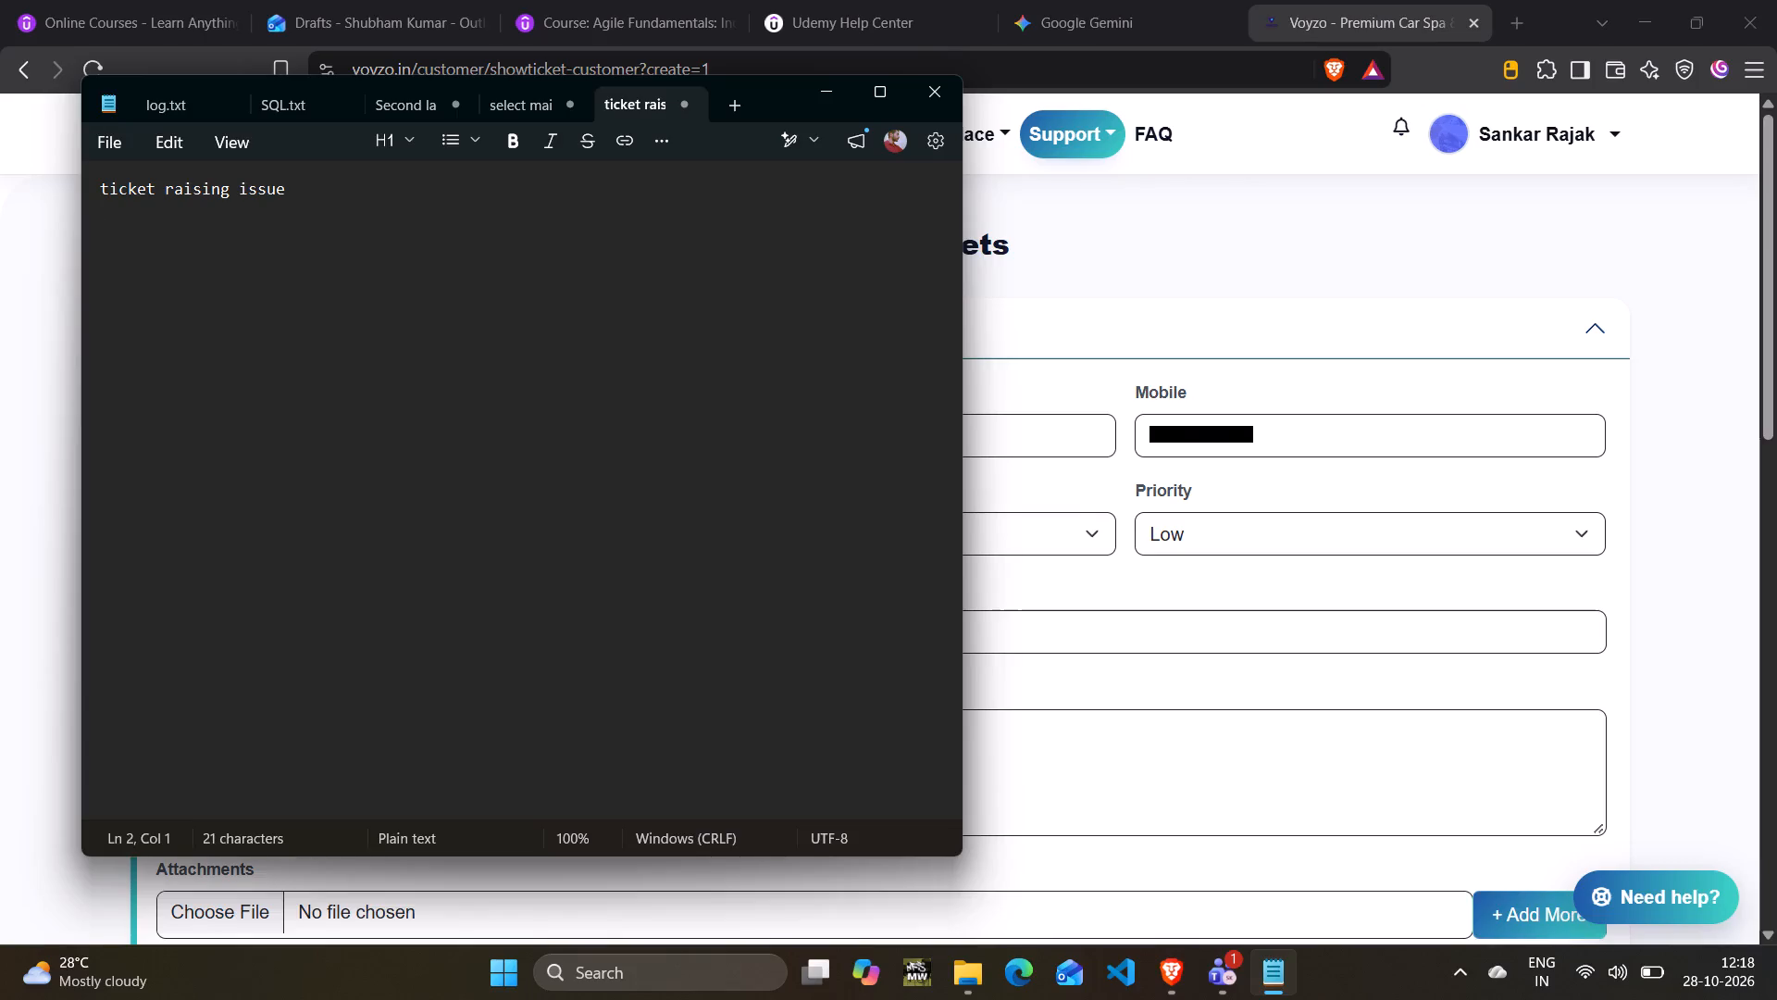
{"action": "left_click", "coordinate": [804, 99]}
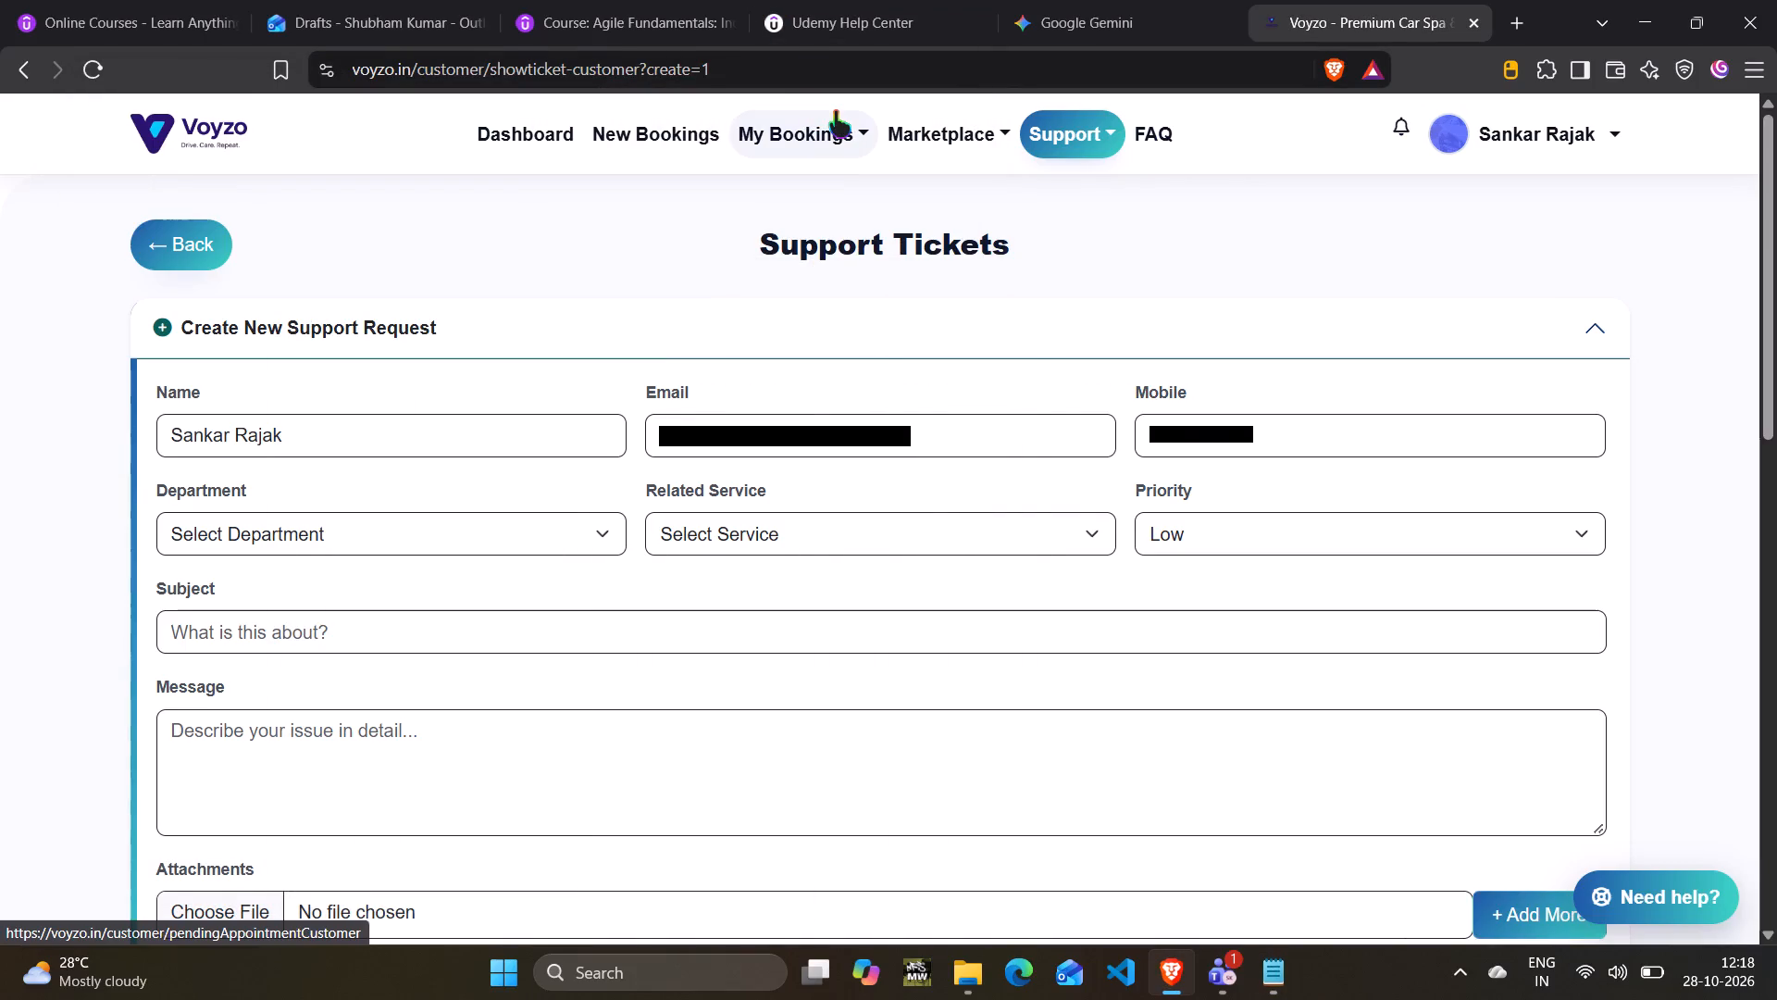
Check the ticket status categories and the ticket list below the support request form again.
{"action": "scroll", "coordinate": [836, 110], "scroll_direction": "down", "scroll_amount": 4}
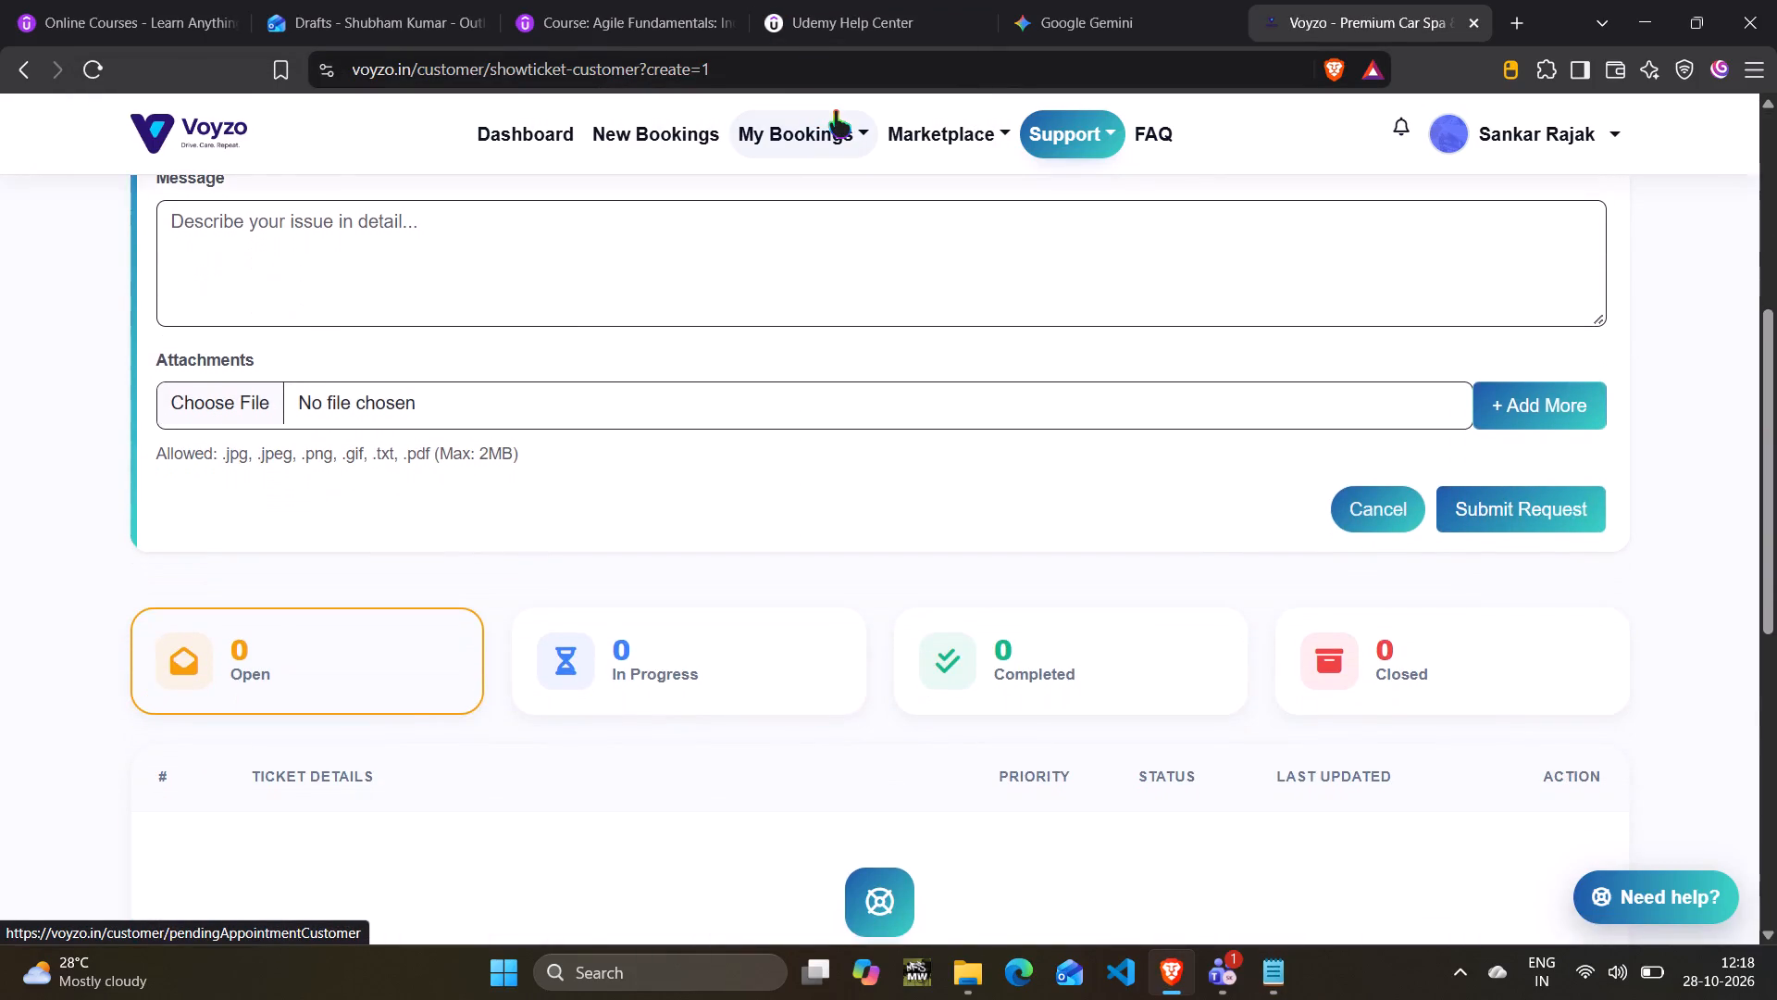
{"action": "scroll", "coordinate": [836, 110], "scroll_direction": "right", "scroll_amount": 2}
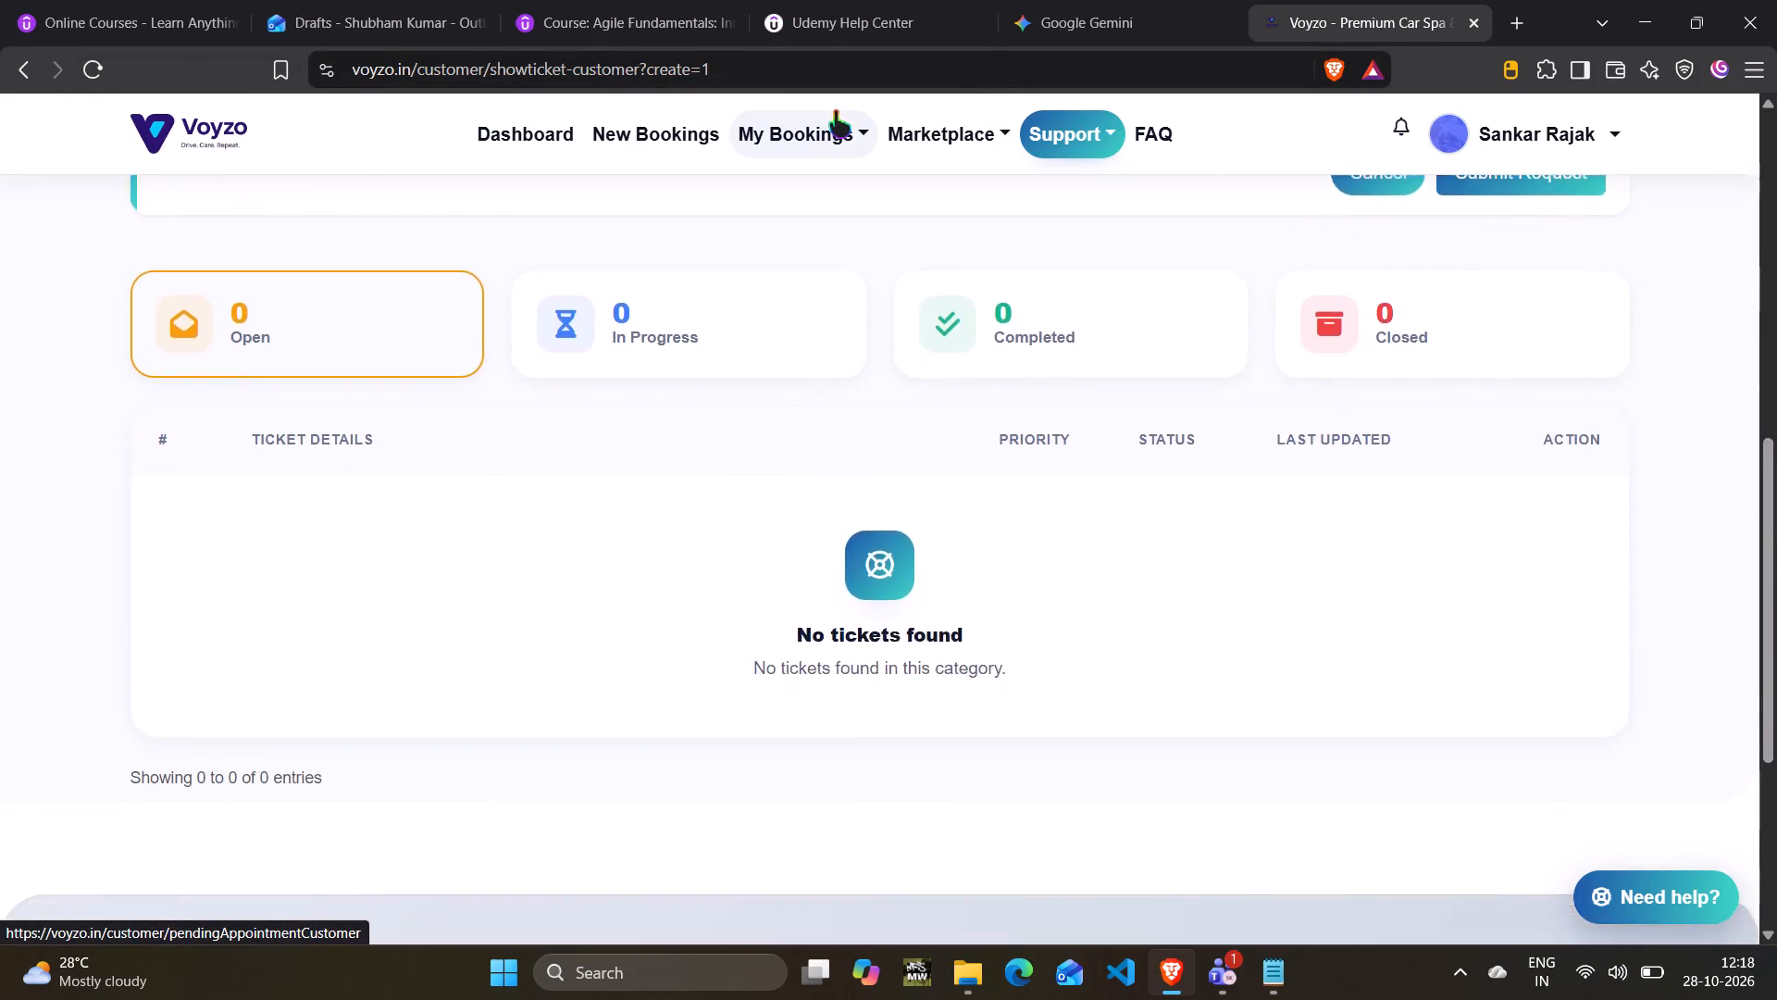
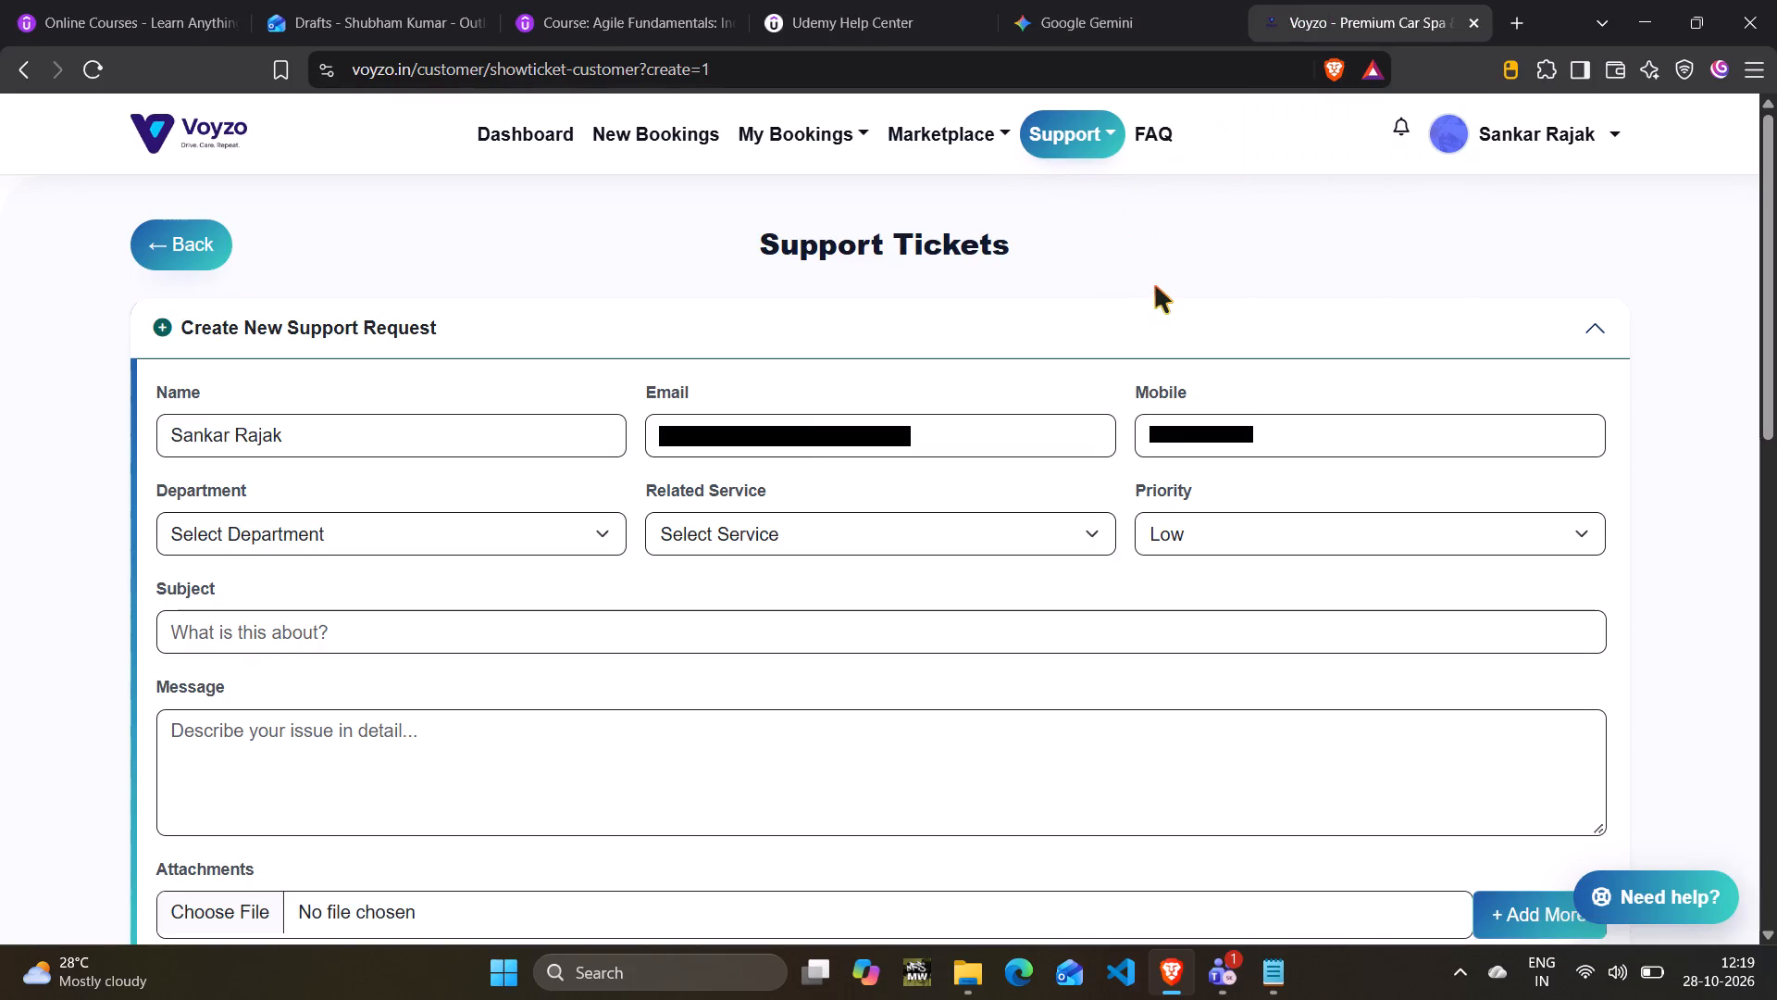
Check the Saved centres & searches page from the account options, and return to the support tickets page.
{"action": "left_click", "coordinate": [1509, 151]}
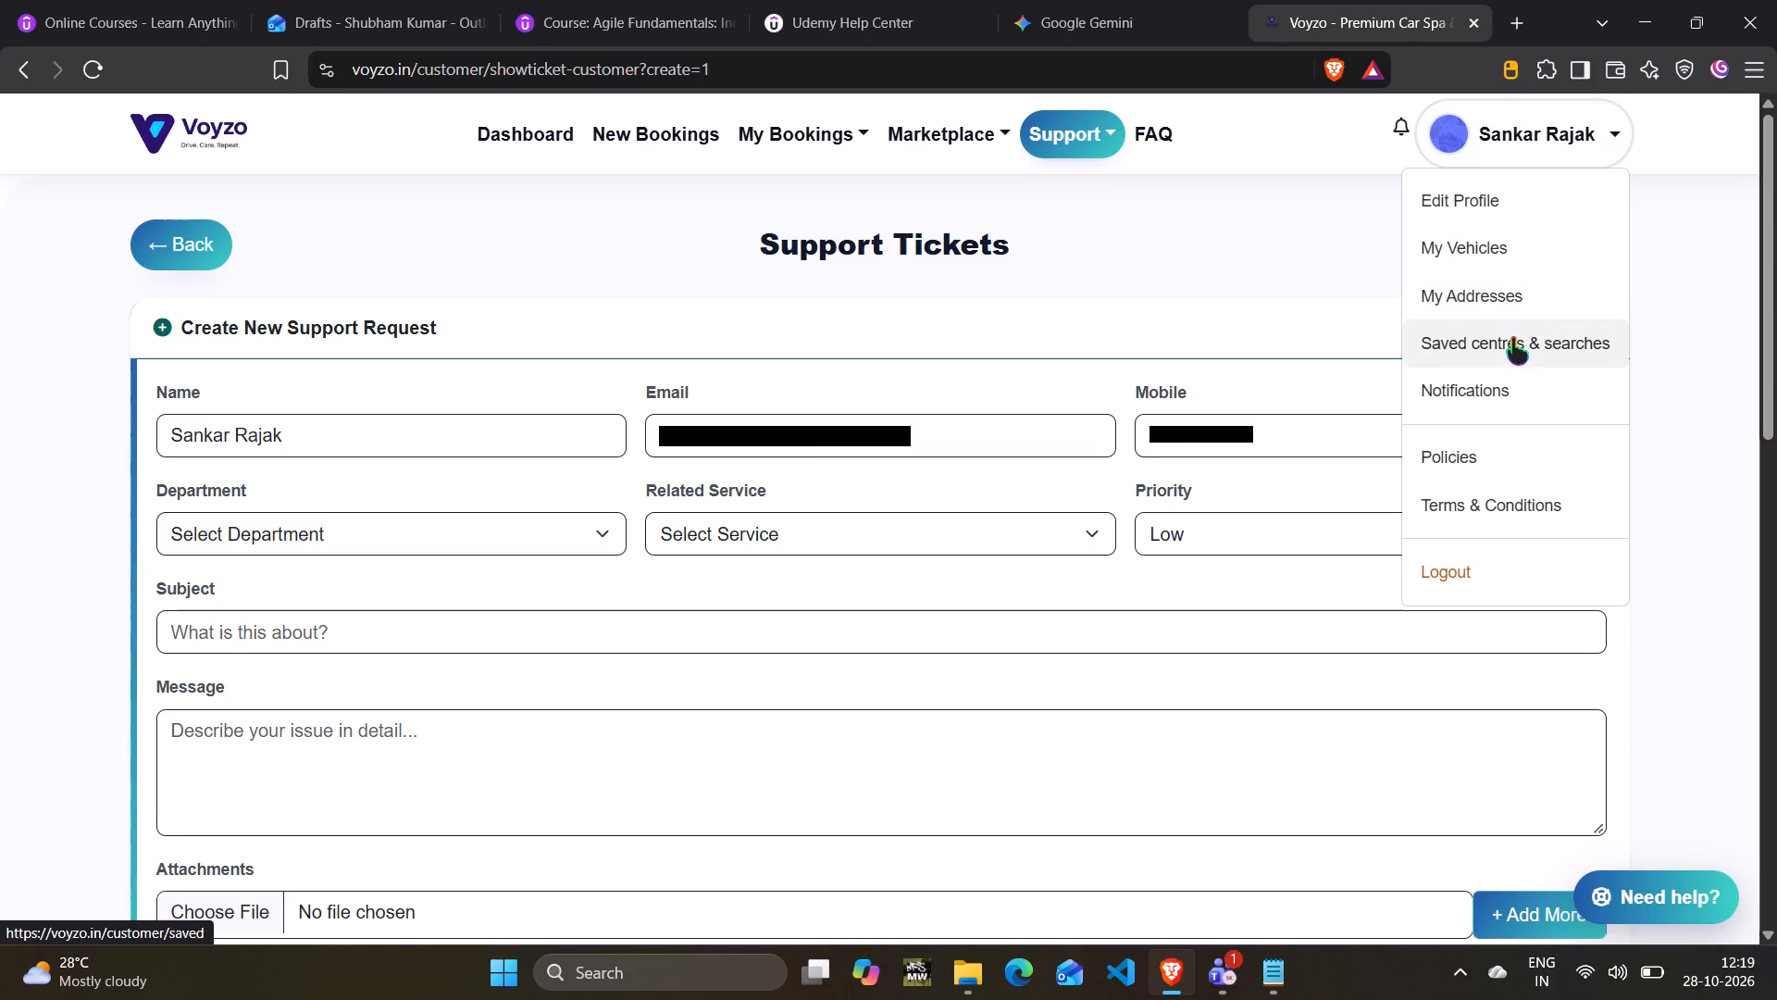
{"action": "left_click", "coordinate": [1513, 337]}
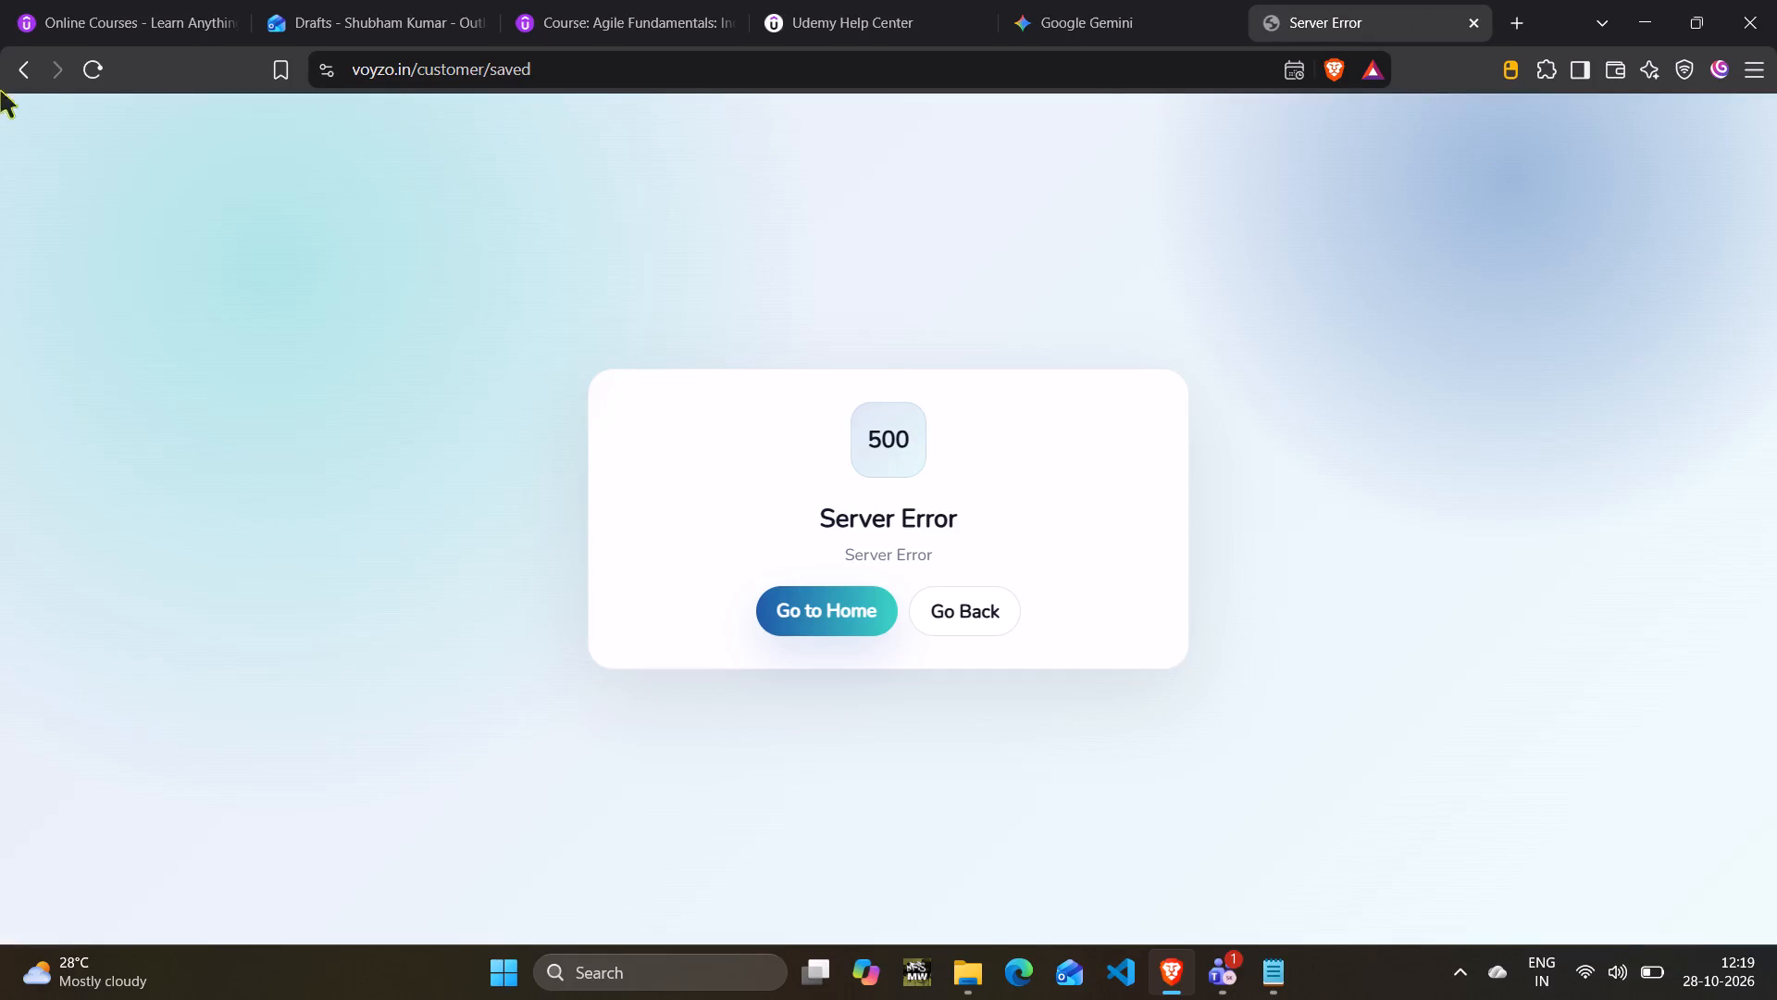
{"action": "left_click", "coordinate": [26, 69]}
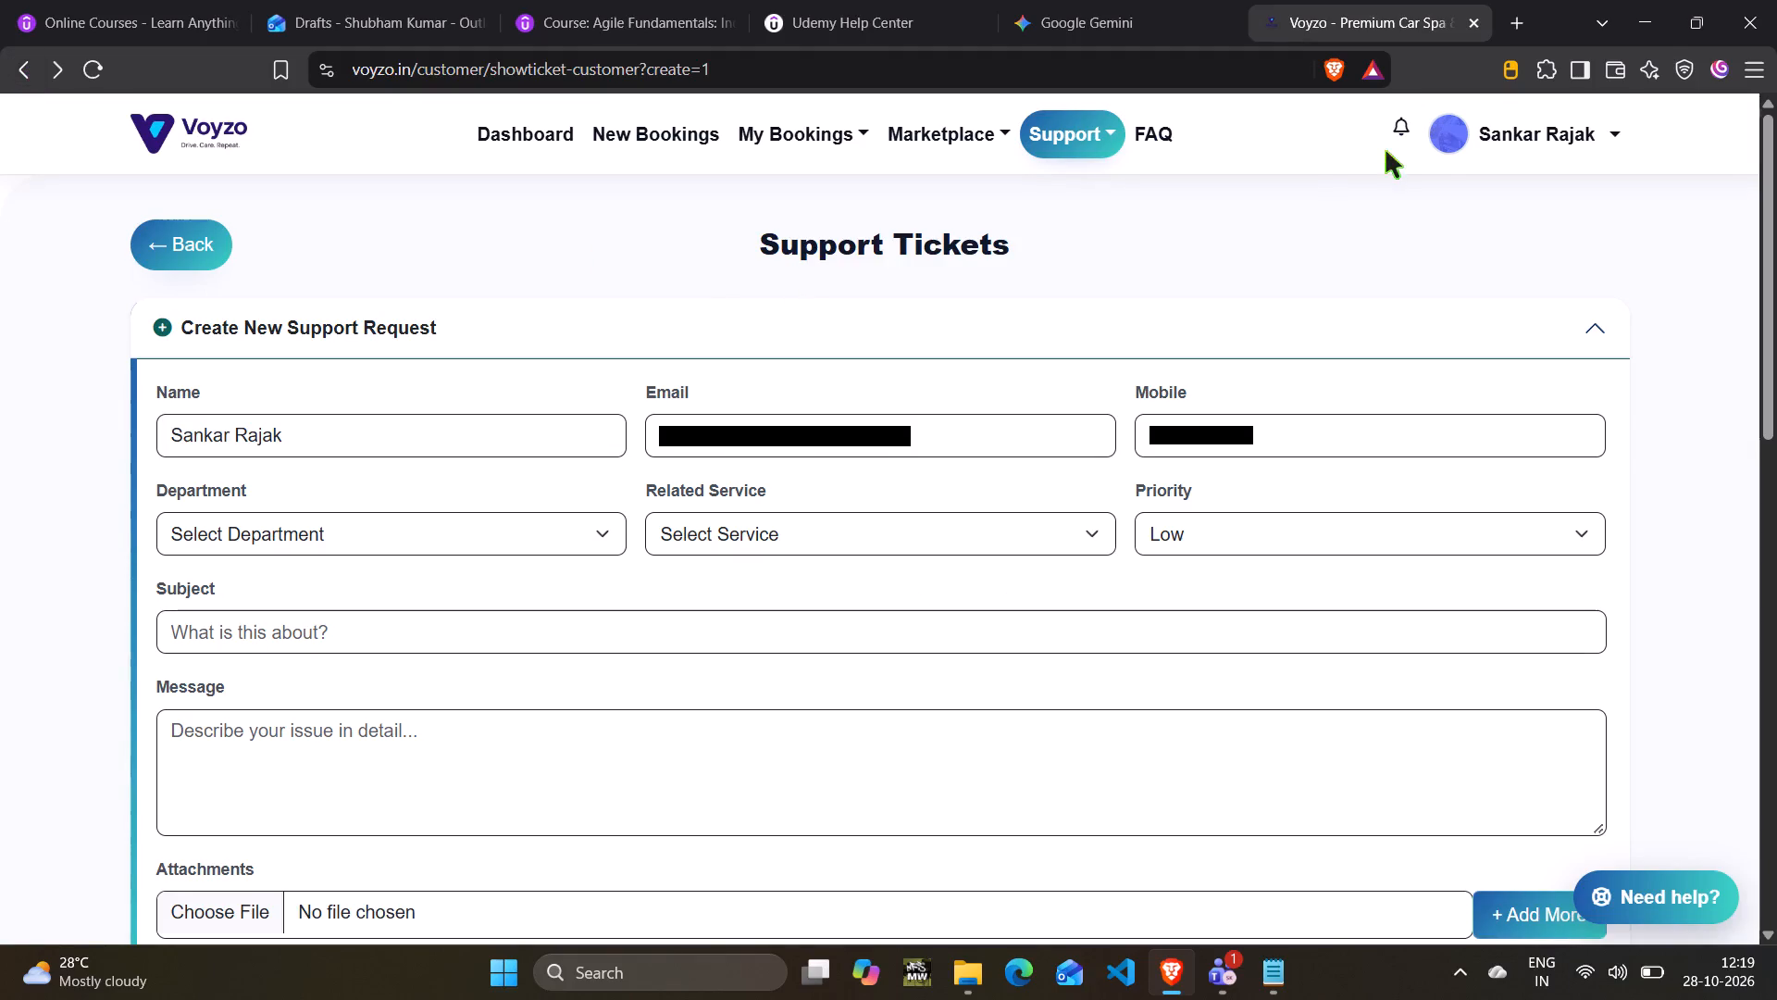
Add "saved center and searches" as the second line of the Notepad issue note, and return to the support tickets page in the browser.
{"action": "left_click", "coordinate": [1498, 139]}
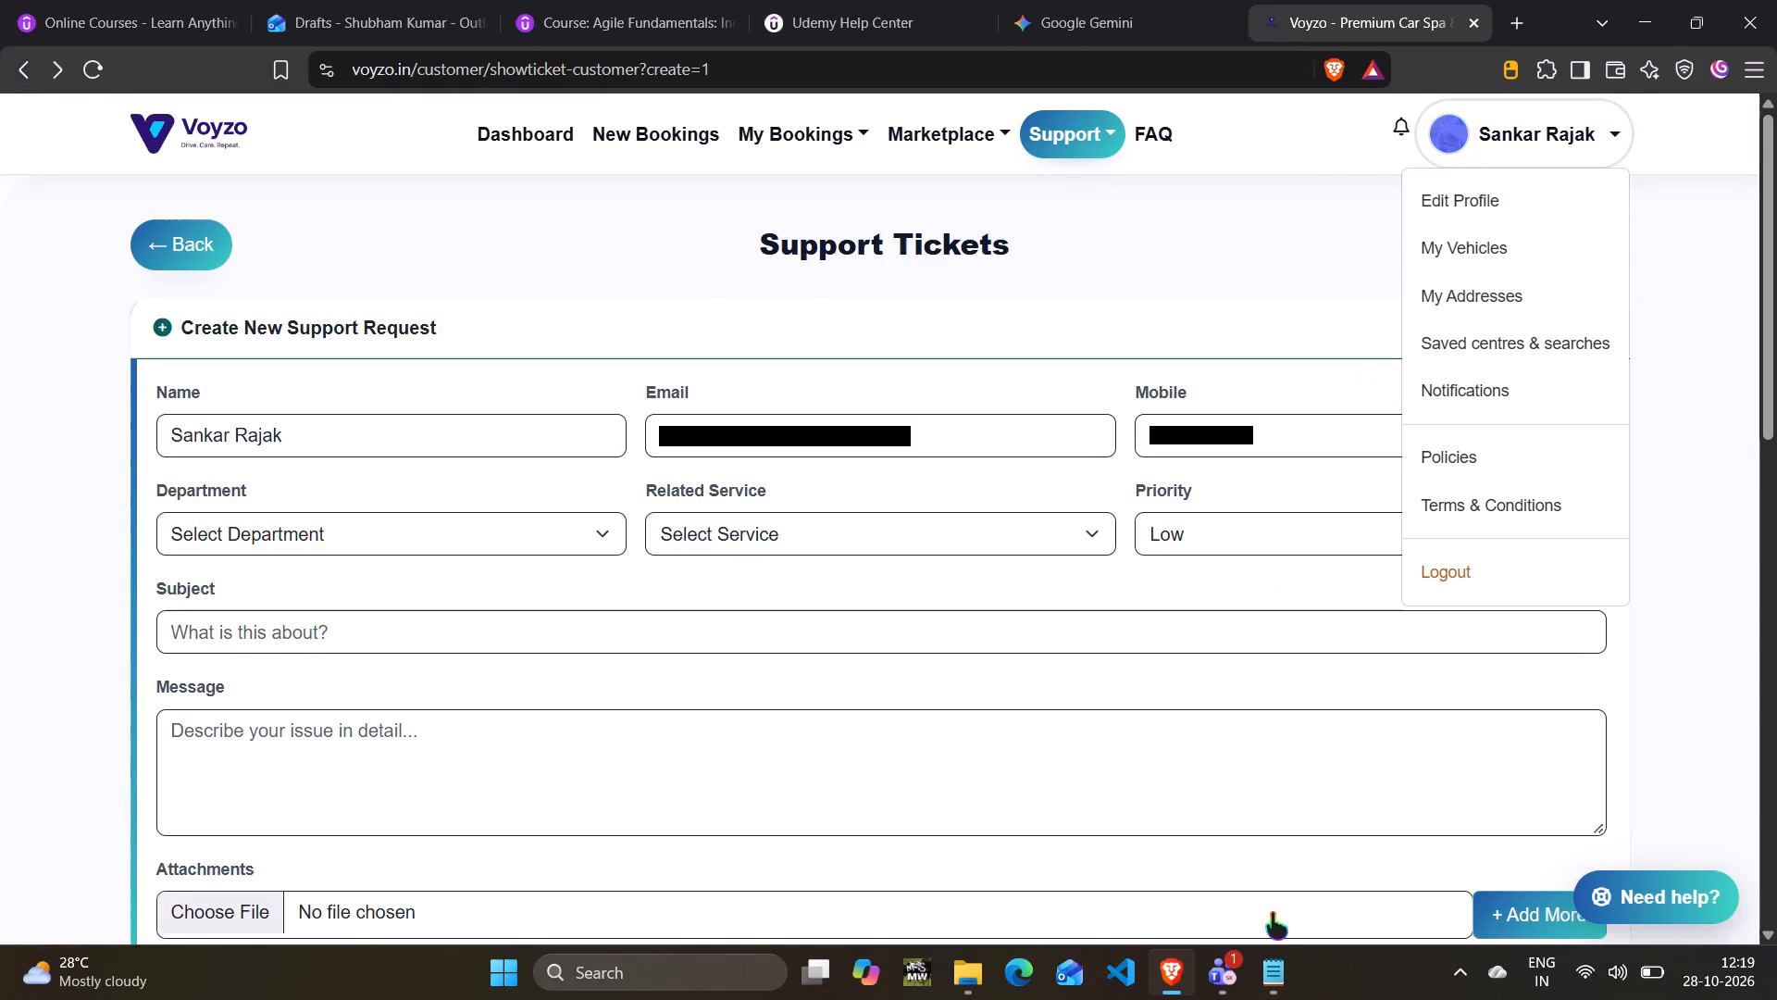
{"action": "left_click", "coordinate": [1270, 979]}
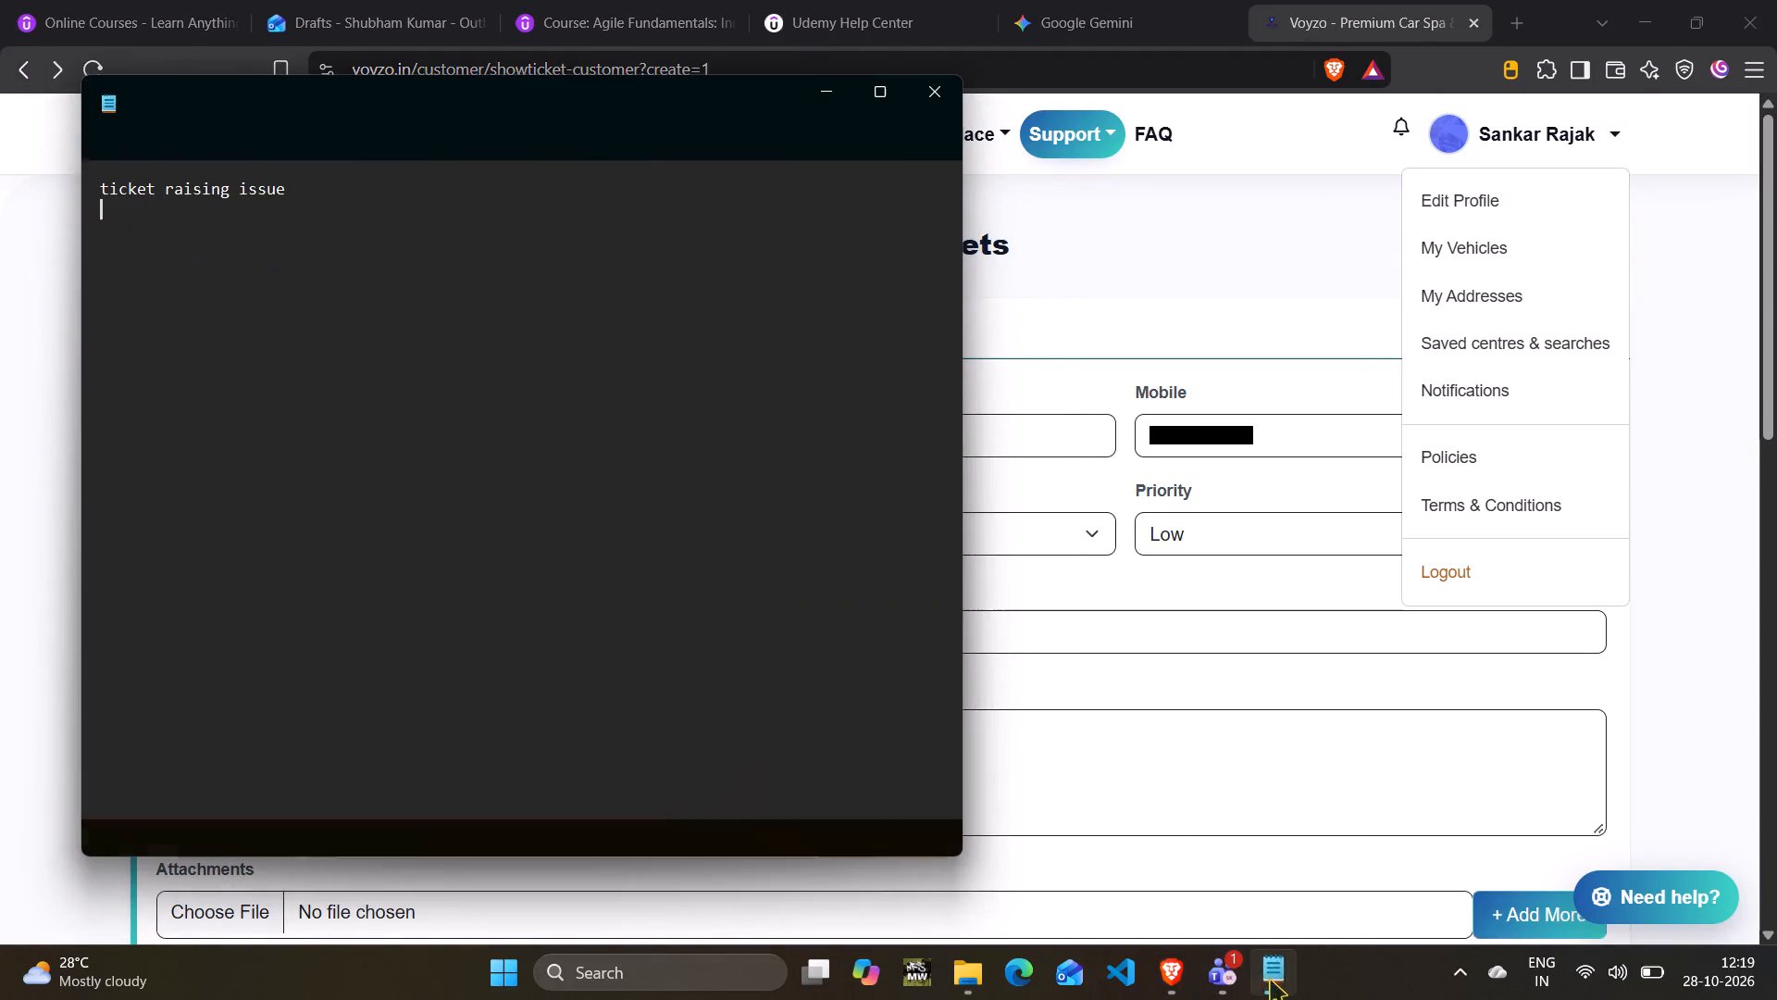
{"action": "type", "text": "saved center and searches"}
{"action": "key", "text": "Return"}
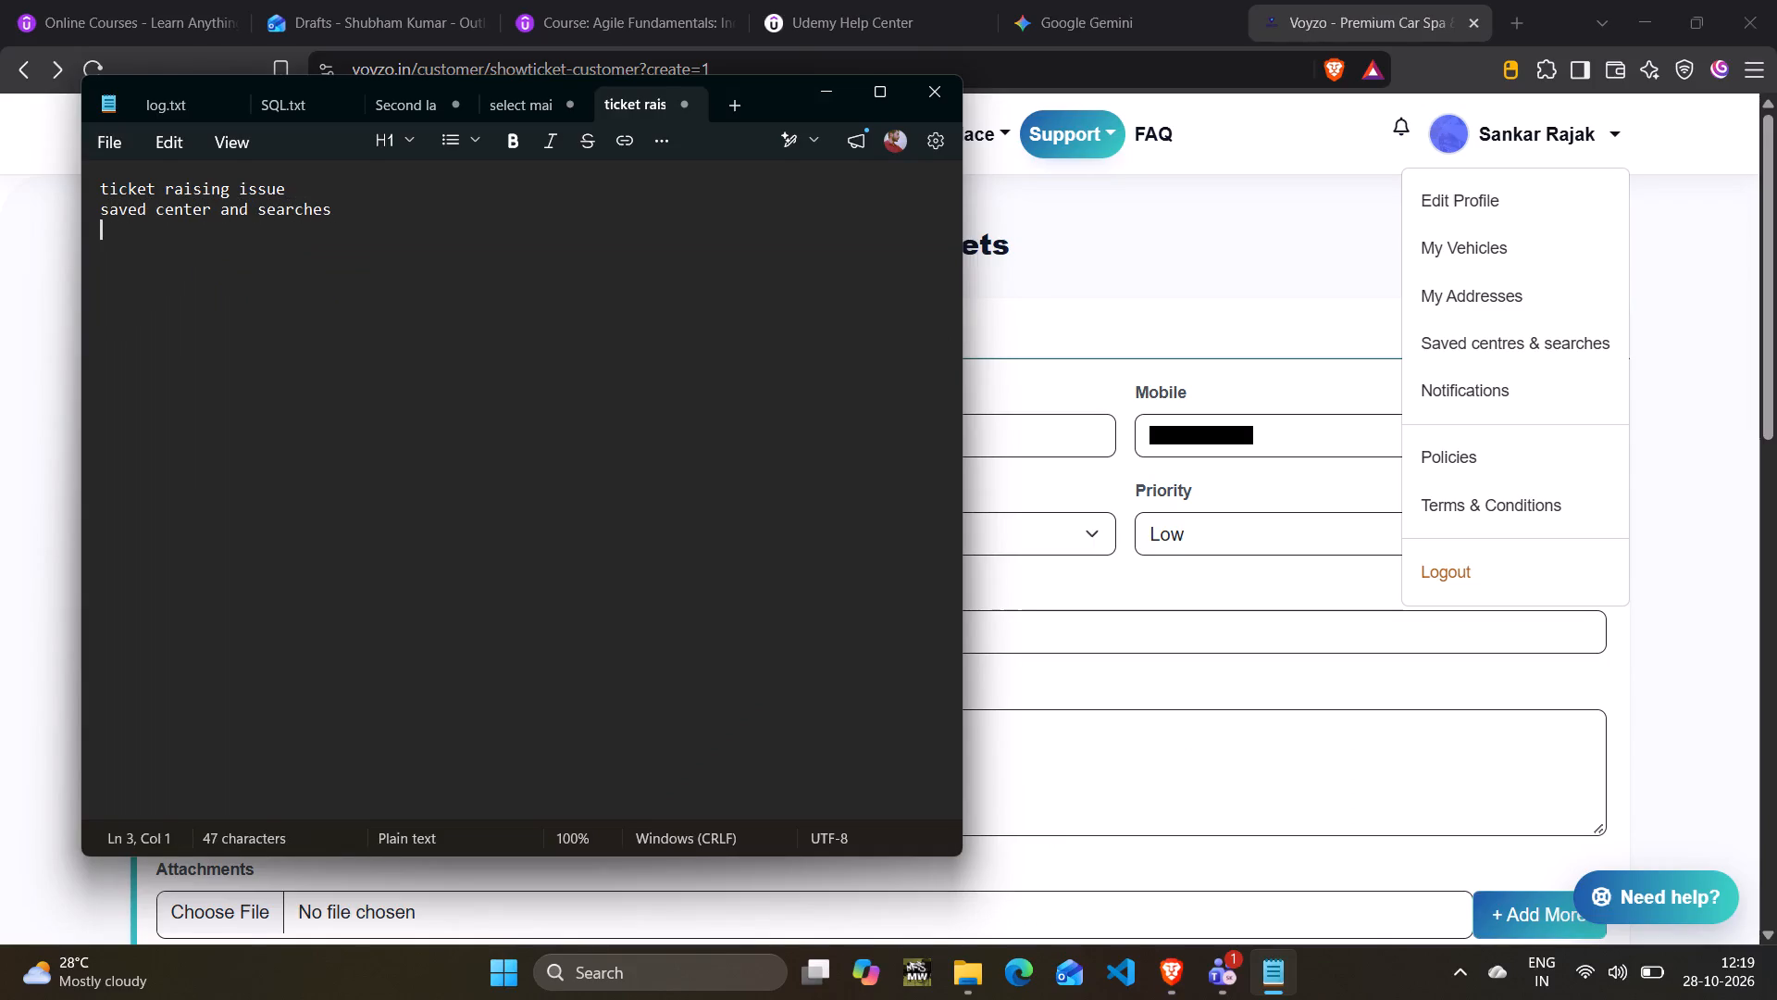
{"action": "left_click", "coordinate": [815, 97]}
{"action": "left_click", "coordinate": [1229, 219]}
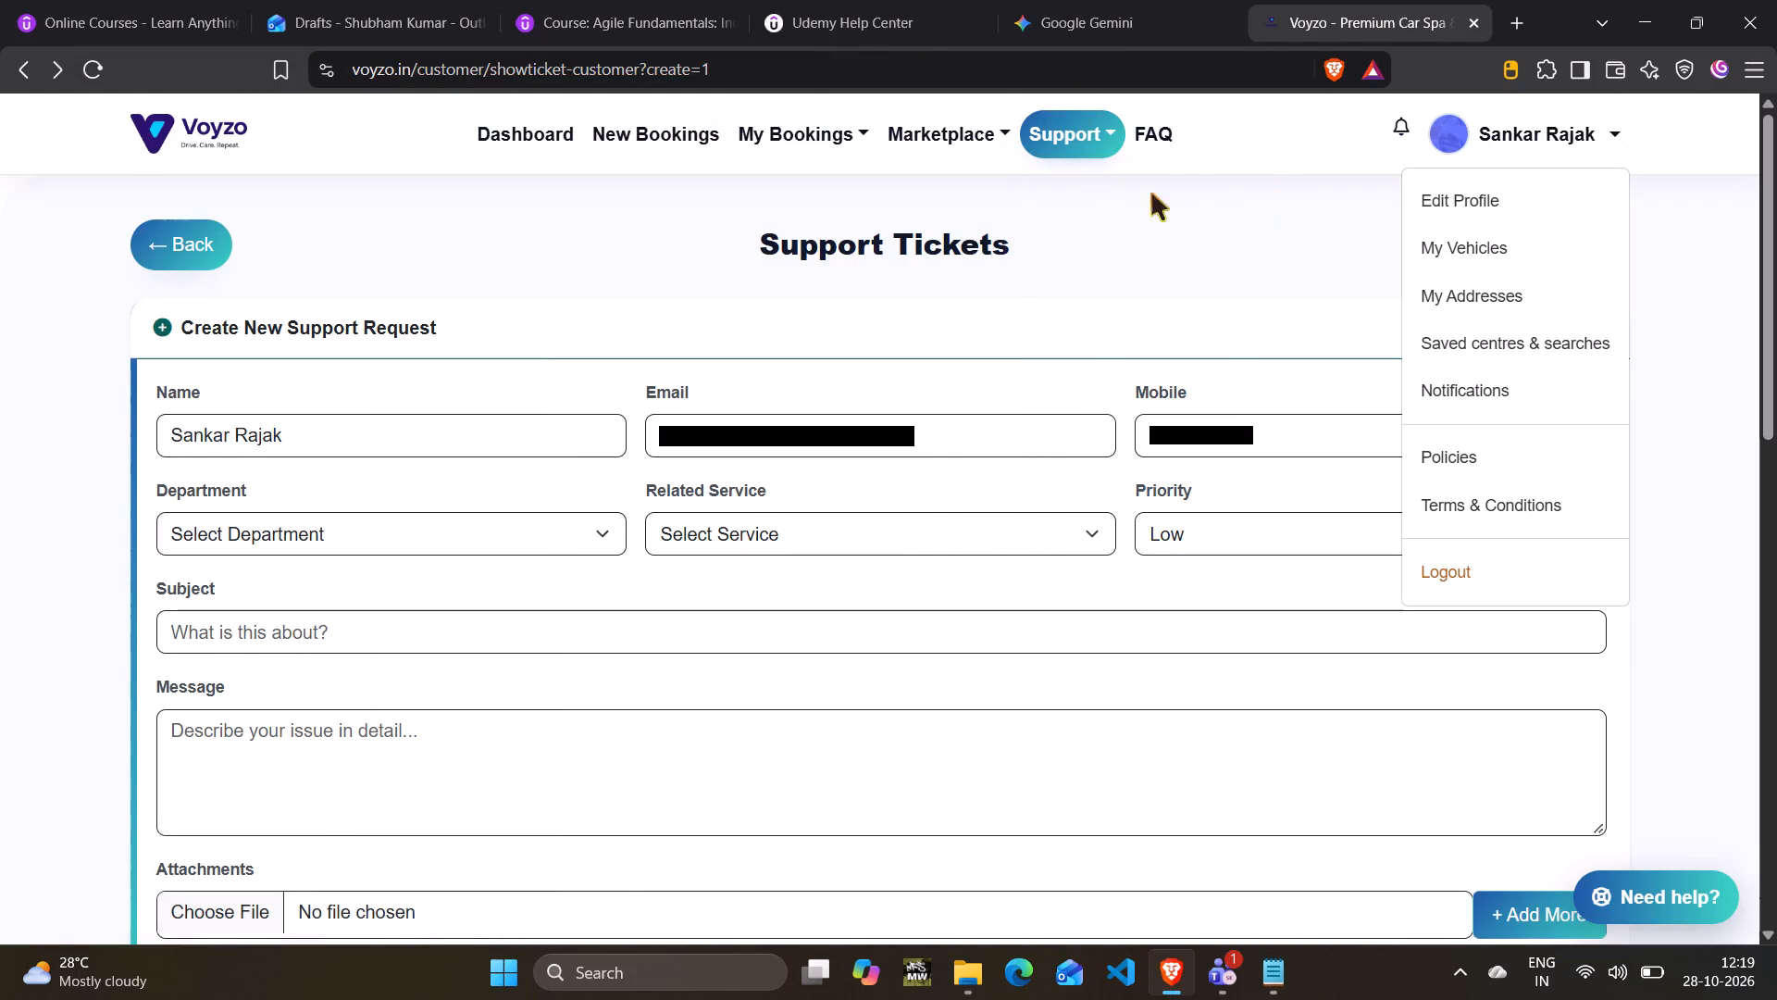
Review the marketplace's parts and accessories listing, and check the customer's cart.
{"action": "left_click", "coordinate": [987, 137]}
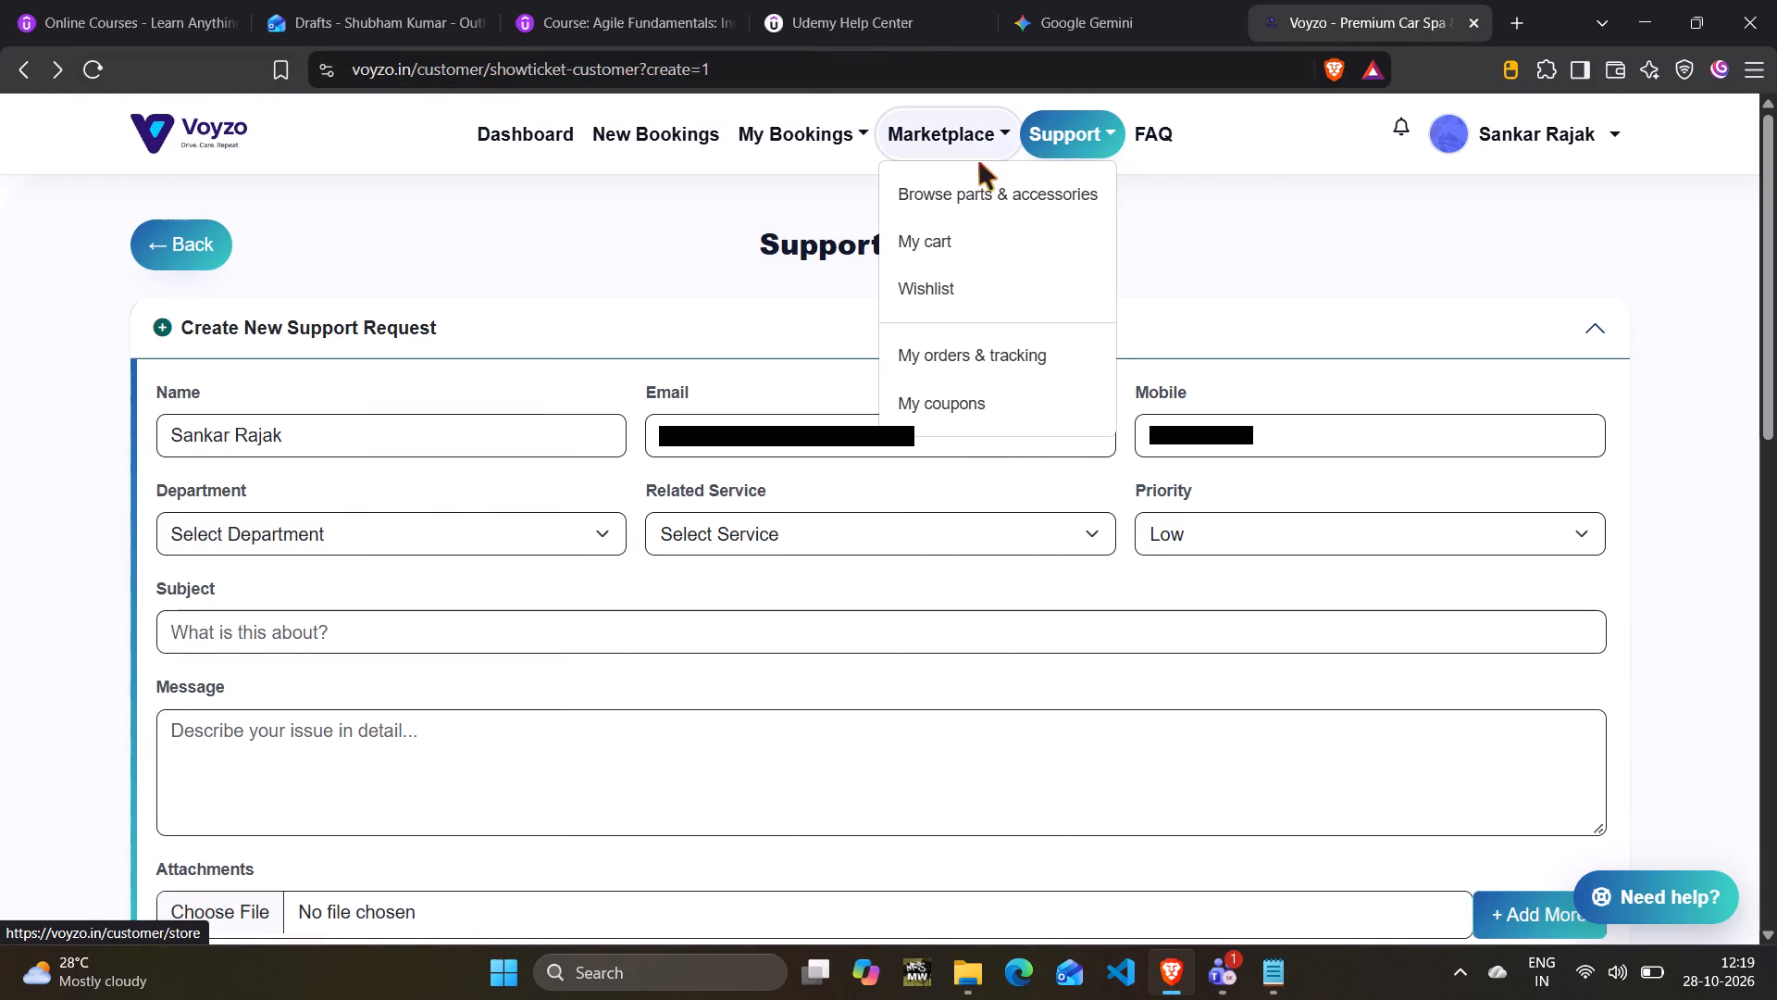
{"action": "left_click", "coordinate": [967, 194]}
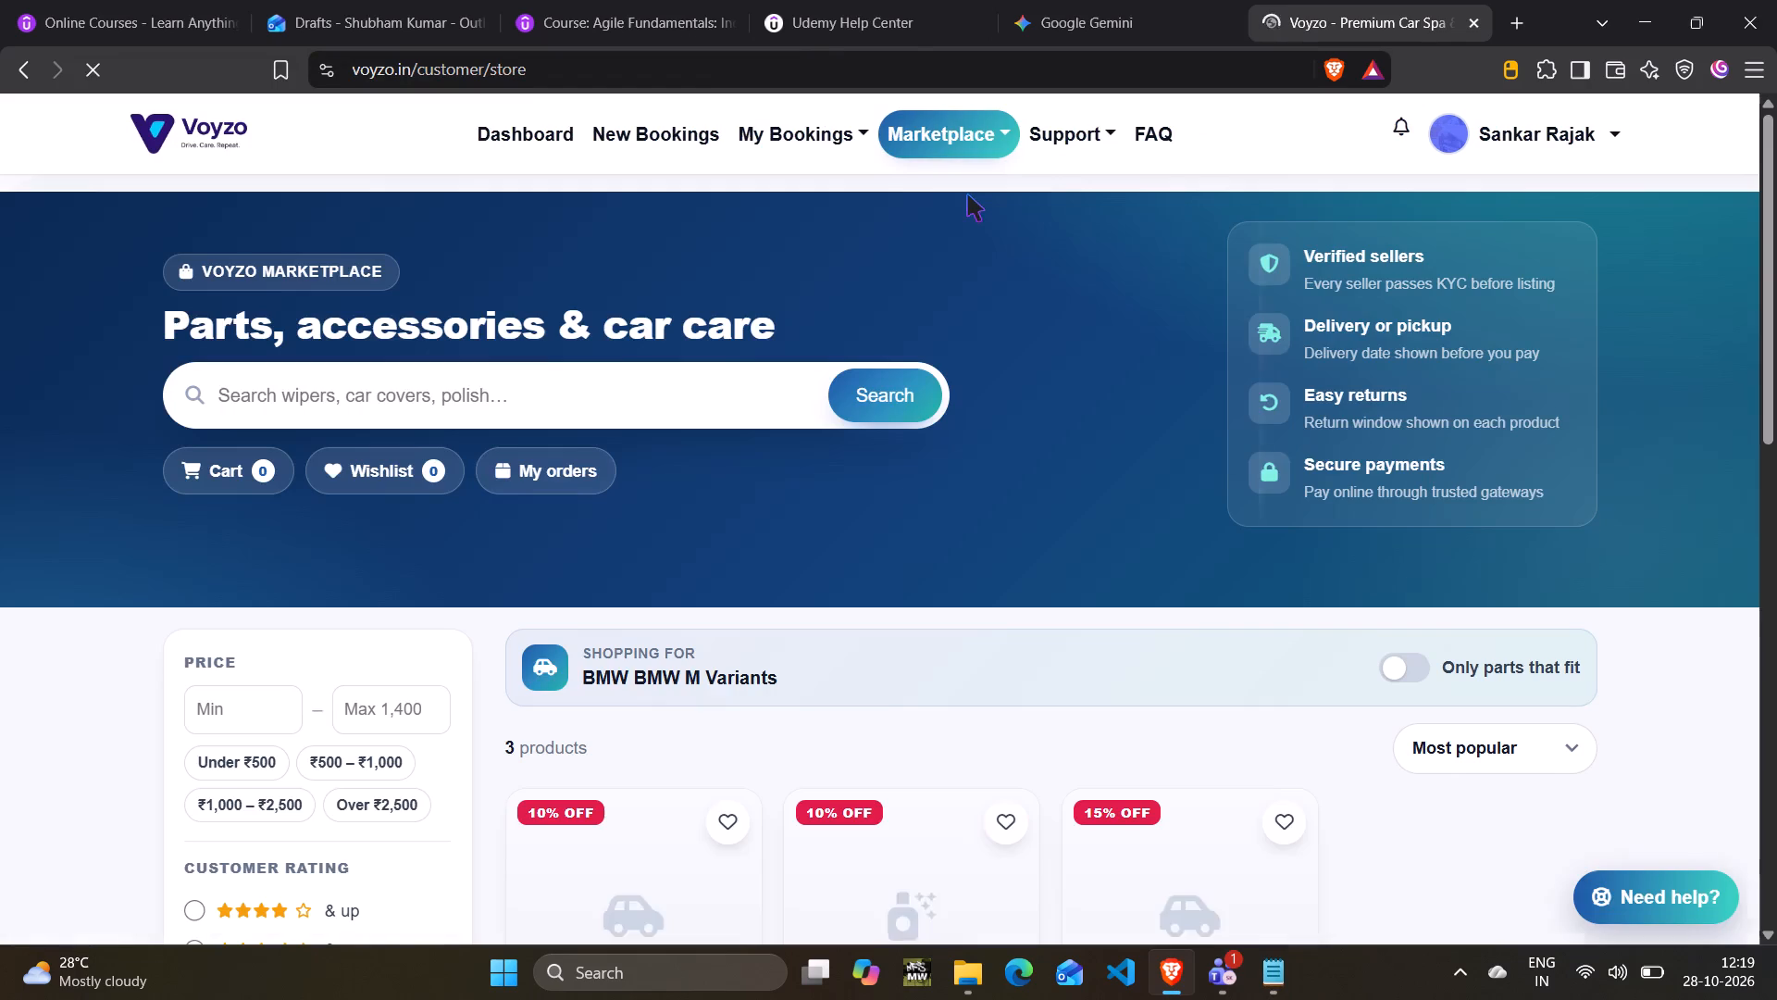
{"action": "scroll", "coordinate": [967, 194], "scroll_direction": "down", "scroll_amount": 4}
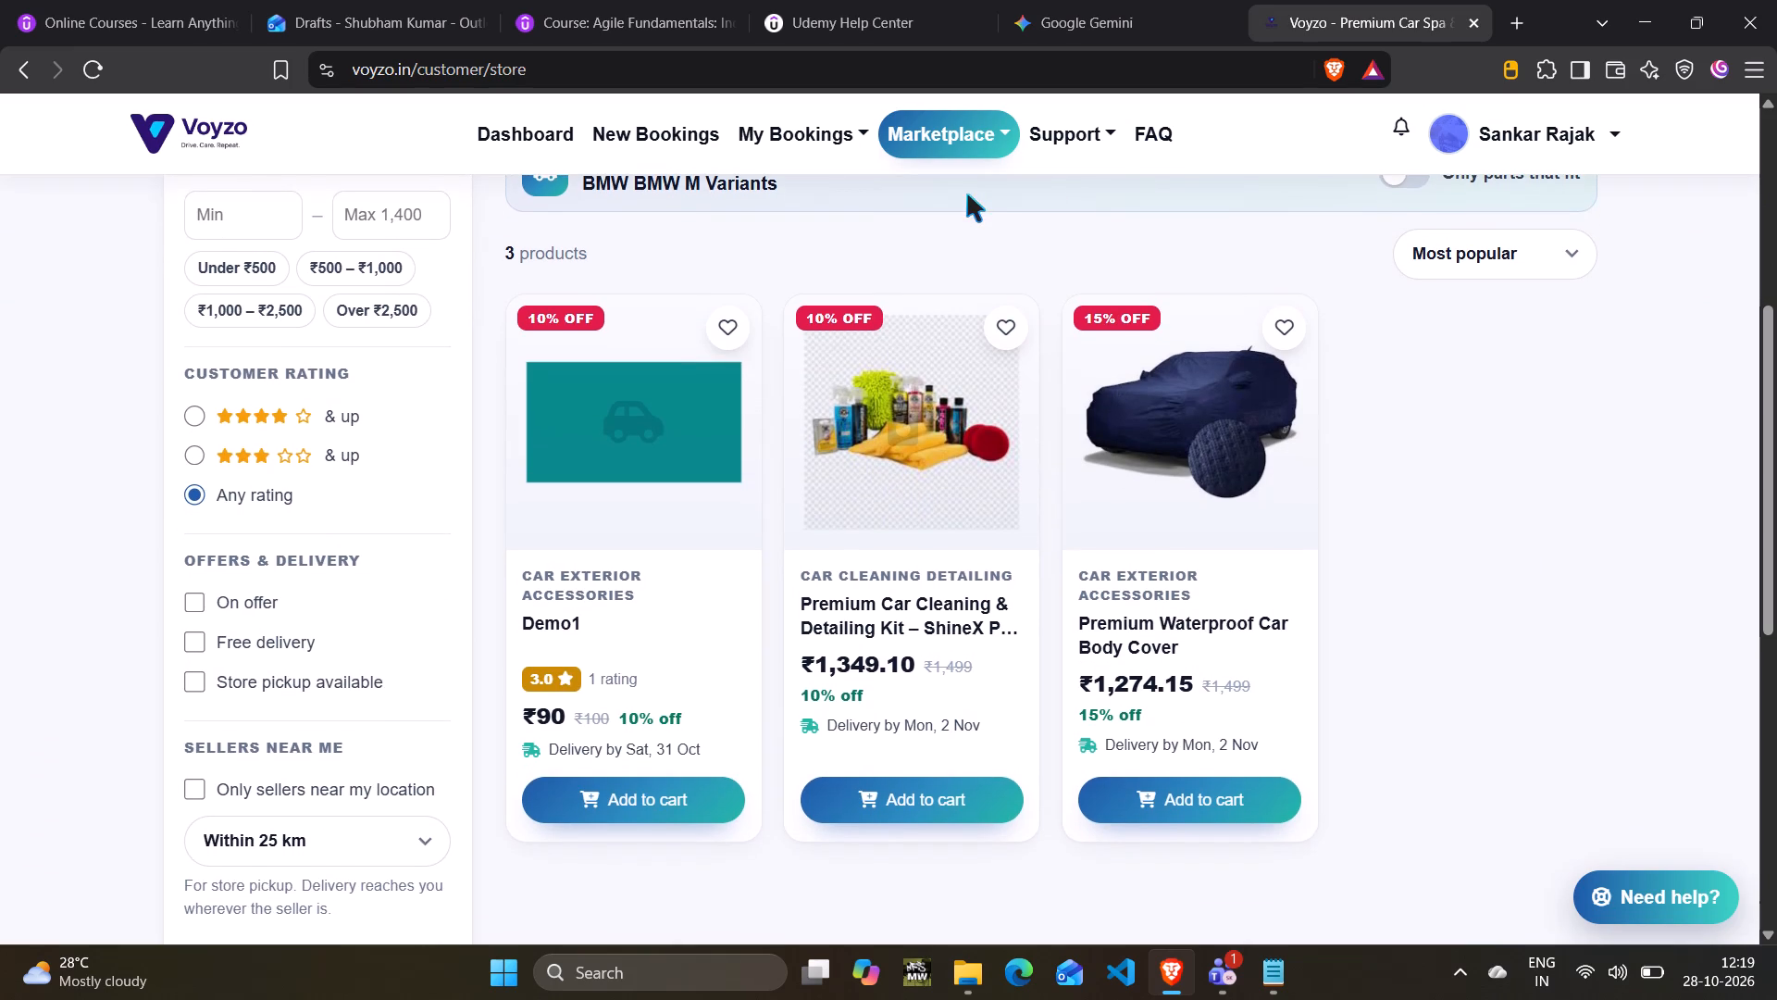
{"action": "scroll", "coordinate": [967, 194], "scroll_direction": "up", "scroll_amount": 3}
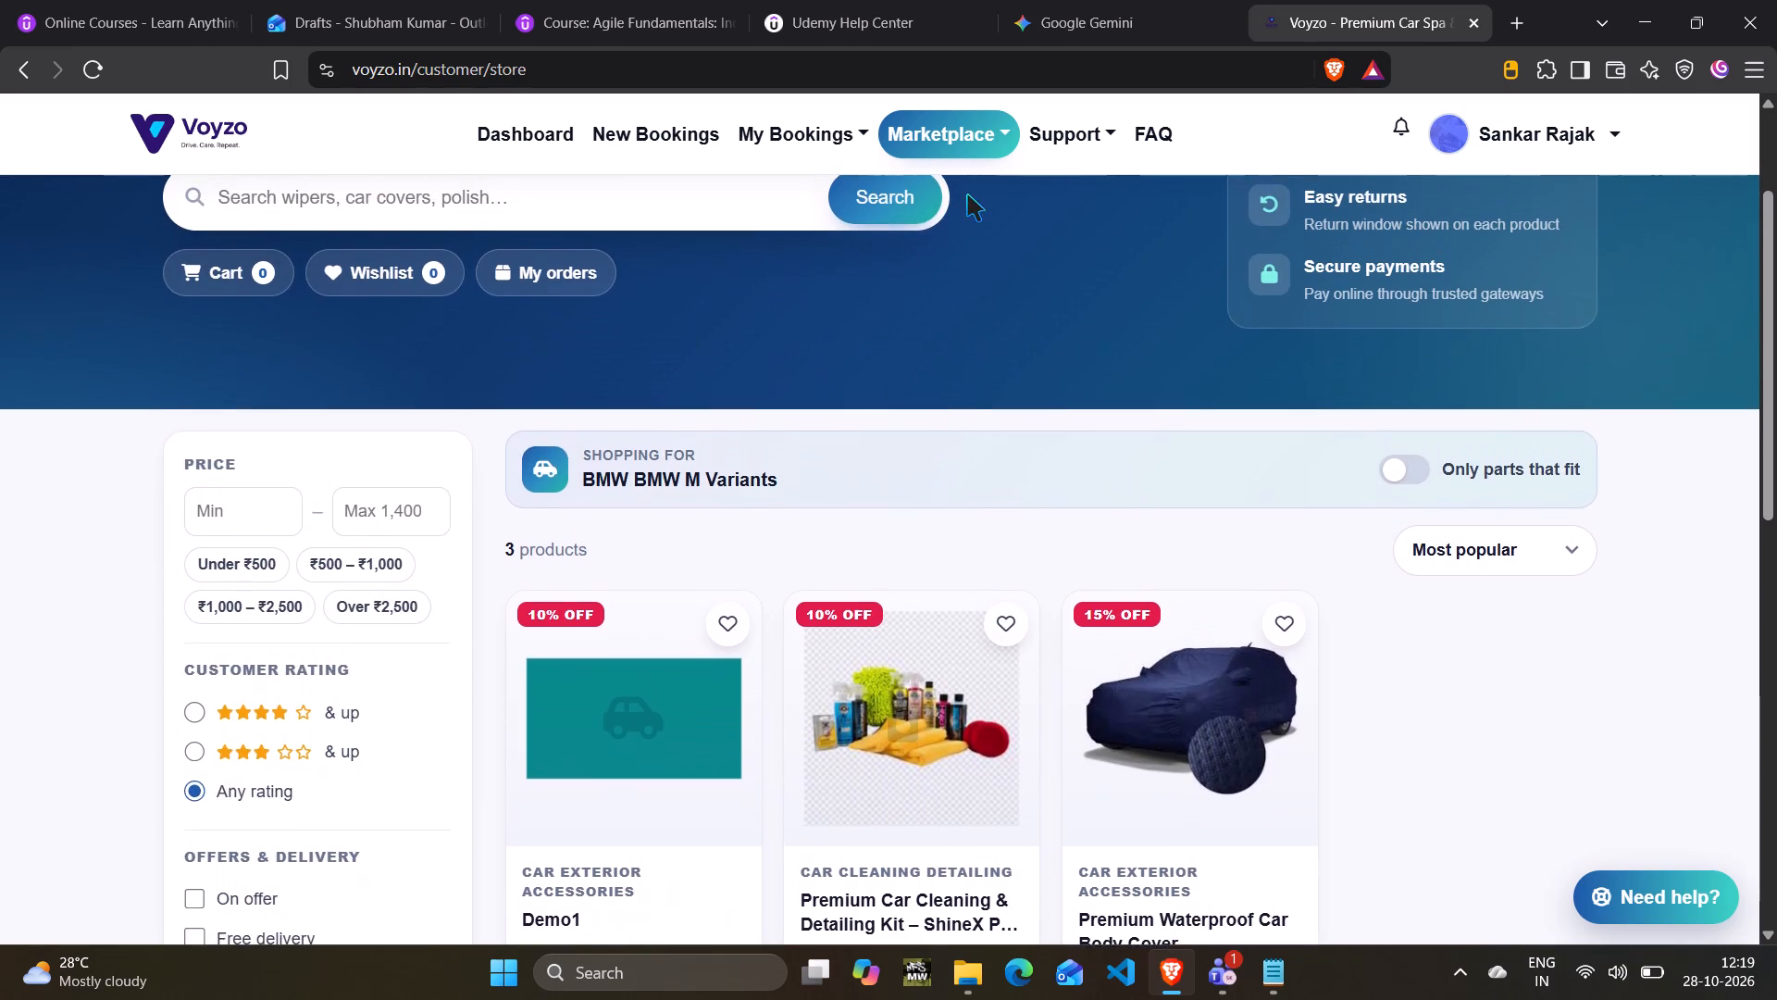
{"action": "scroll", "coordinate": [967, 194], "scroll_direction": "up", "scroll_amount": 1}
{"action": "left_click", "coordinate": [945, 142]}
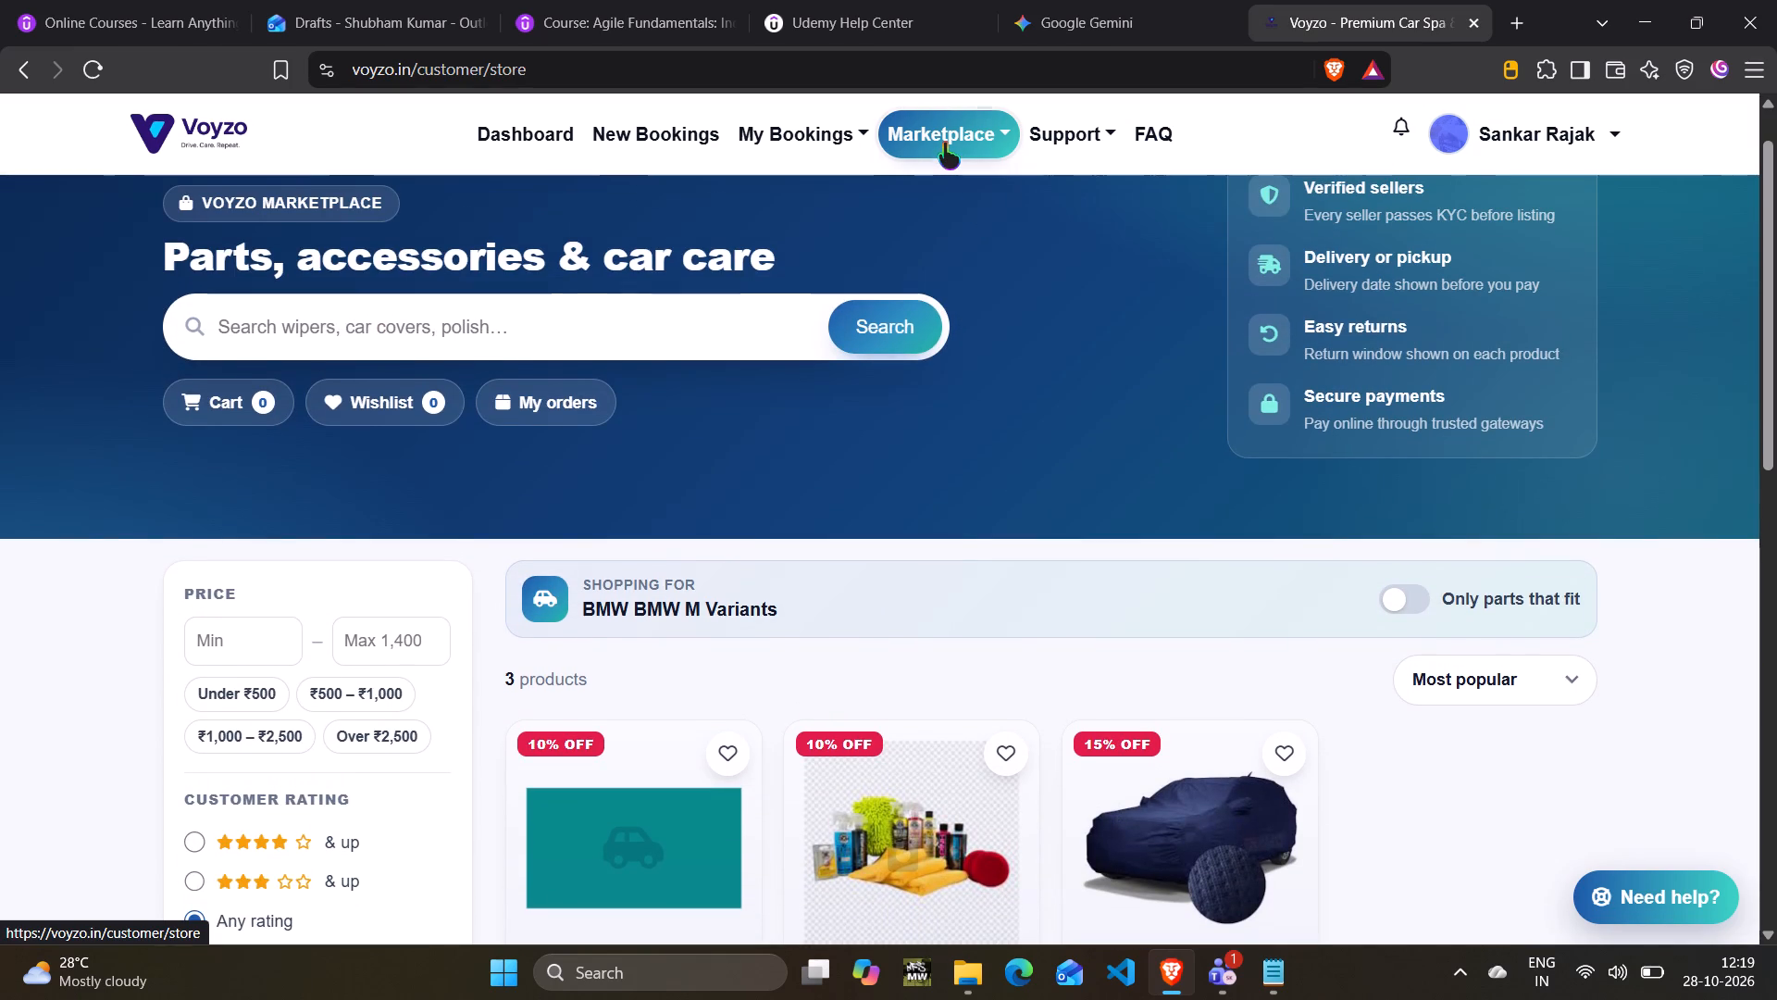
{"action": "left_click", "coordinate": [936, 231]}
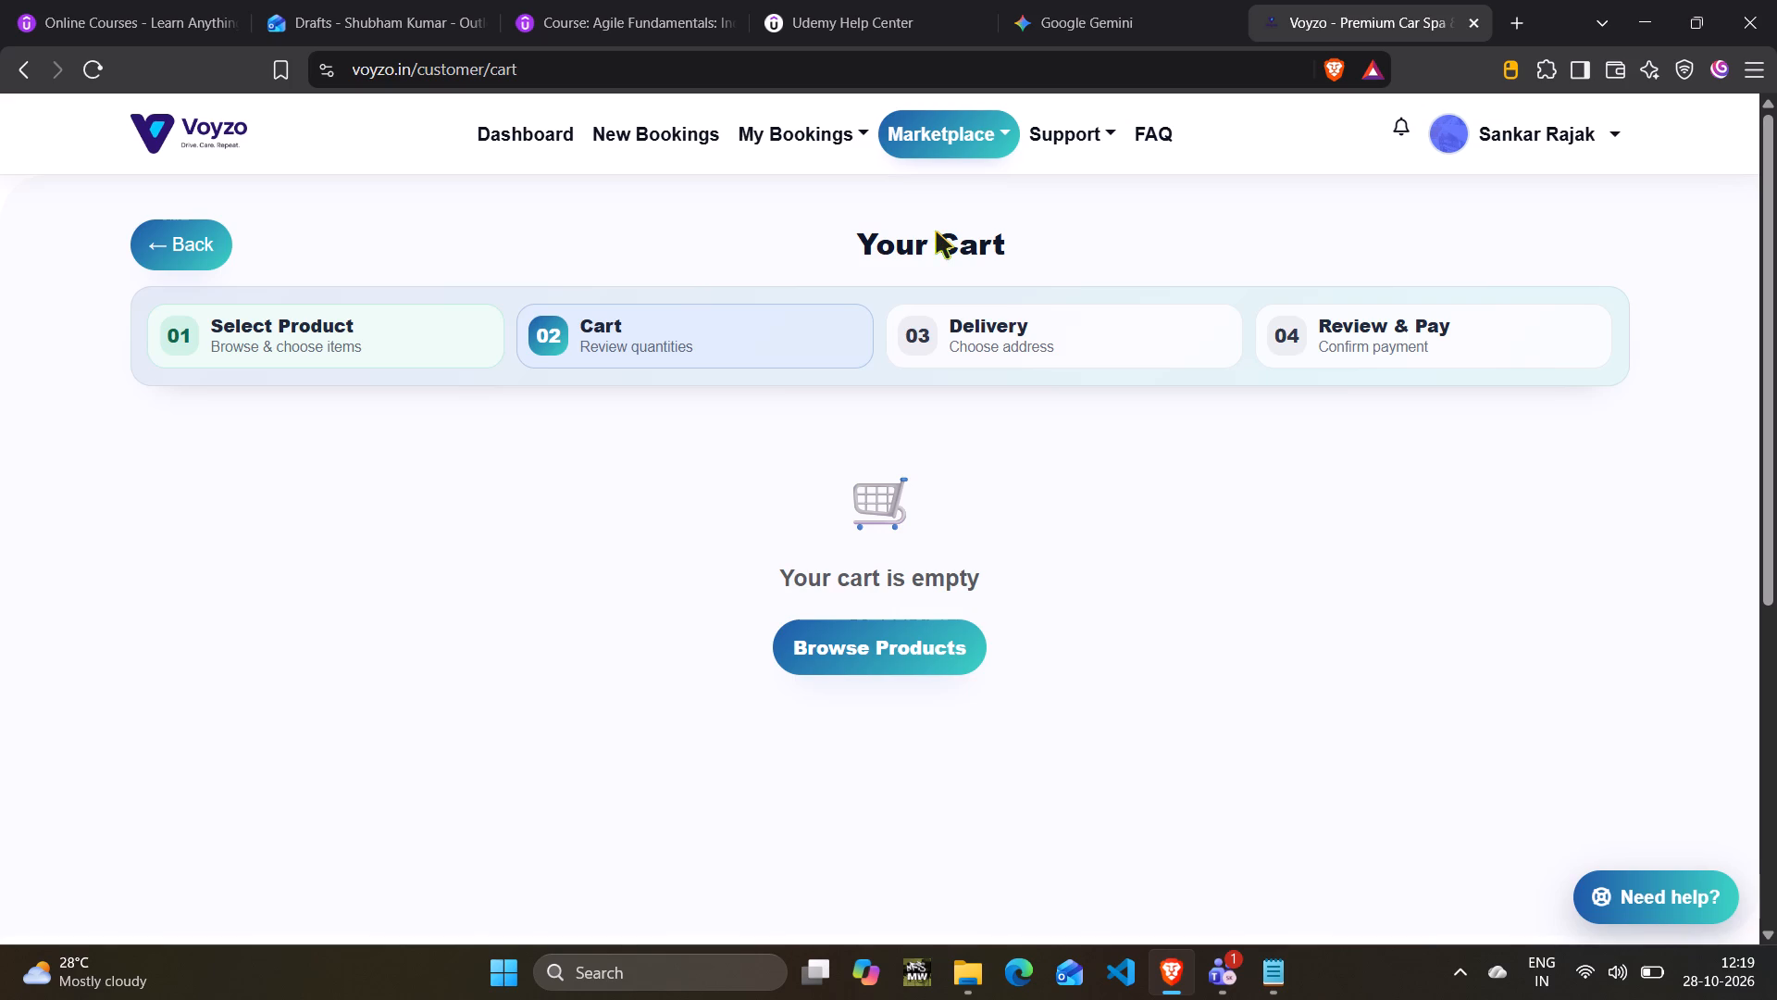
Check the customer's upcoming bookings.
{"action": "left_click", "coordinate": [852, 120]}
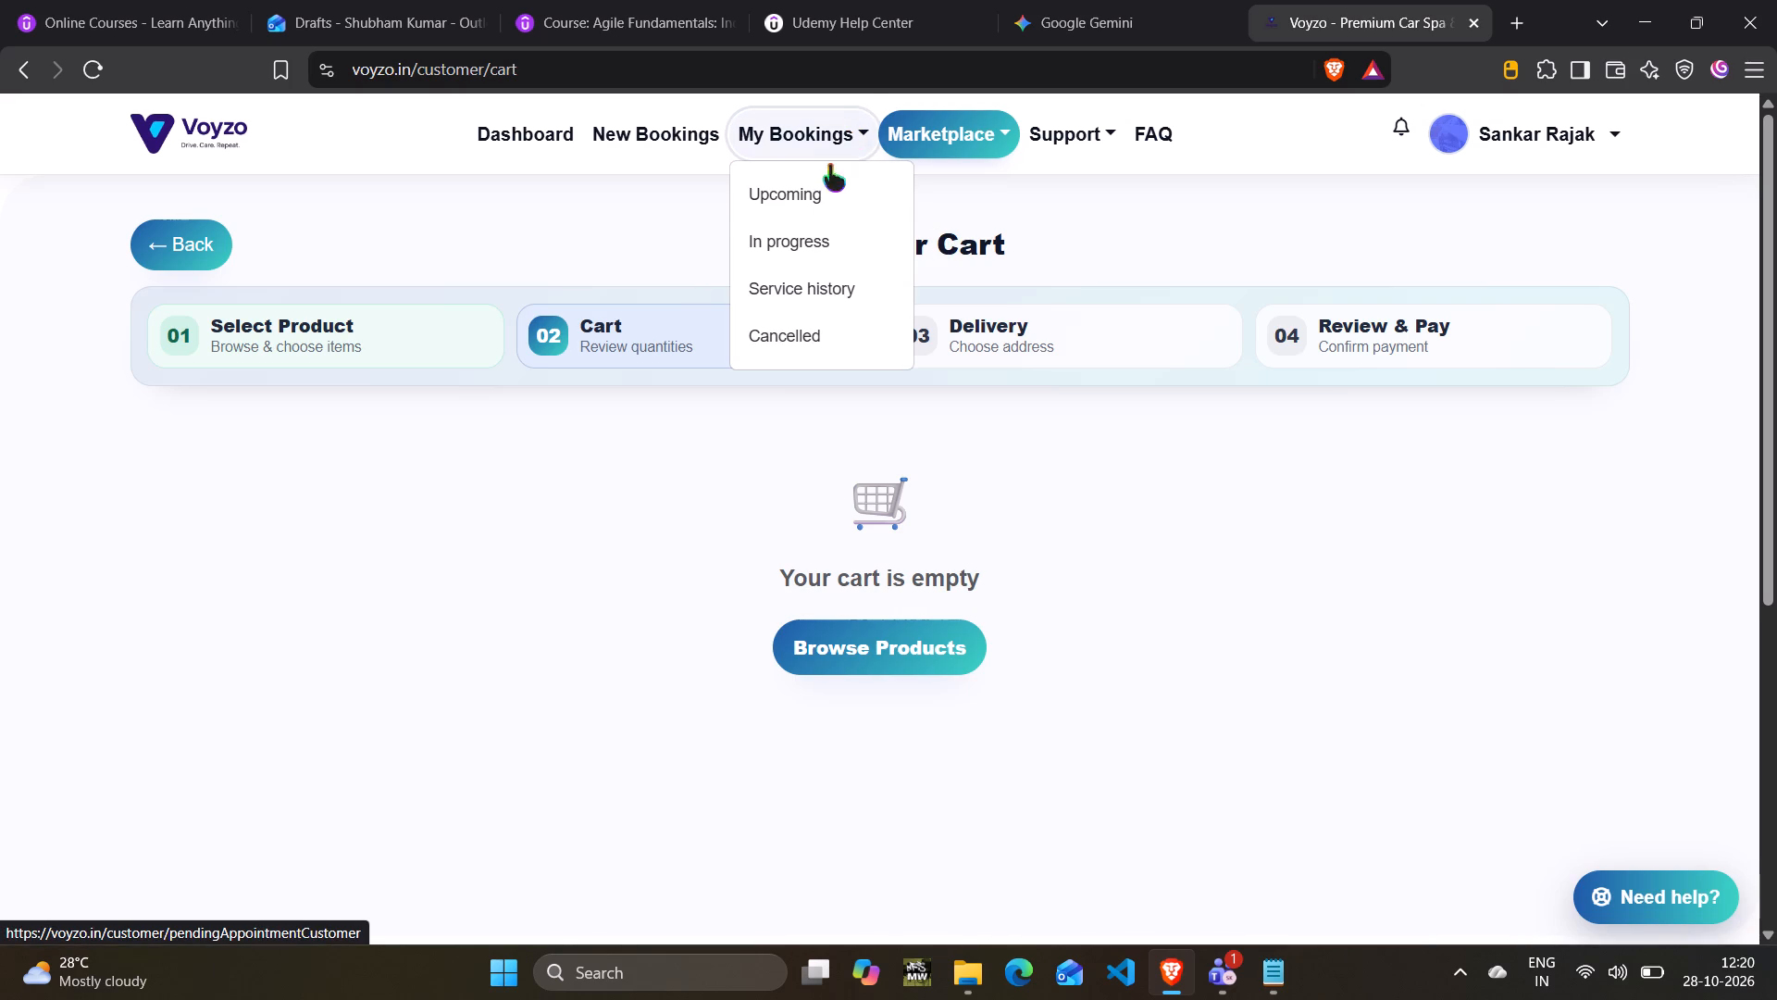
{"action": "left_click", "coordinate": [813, 210]}
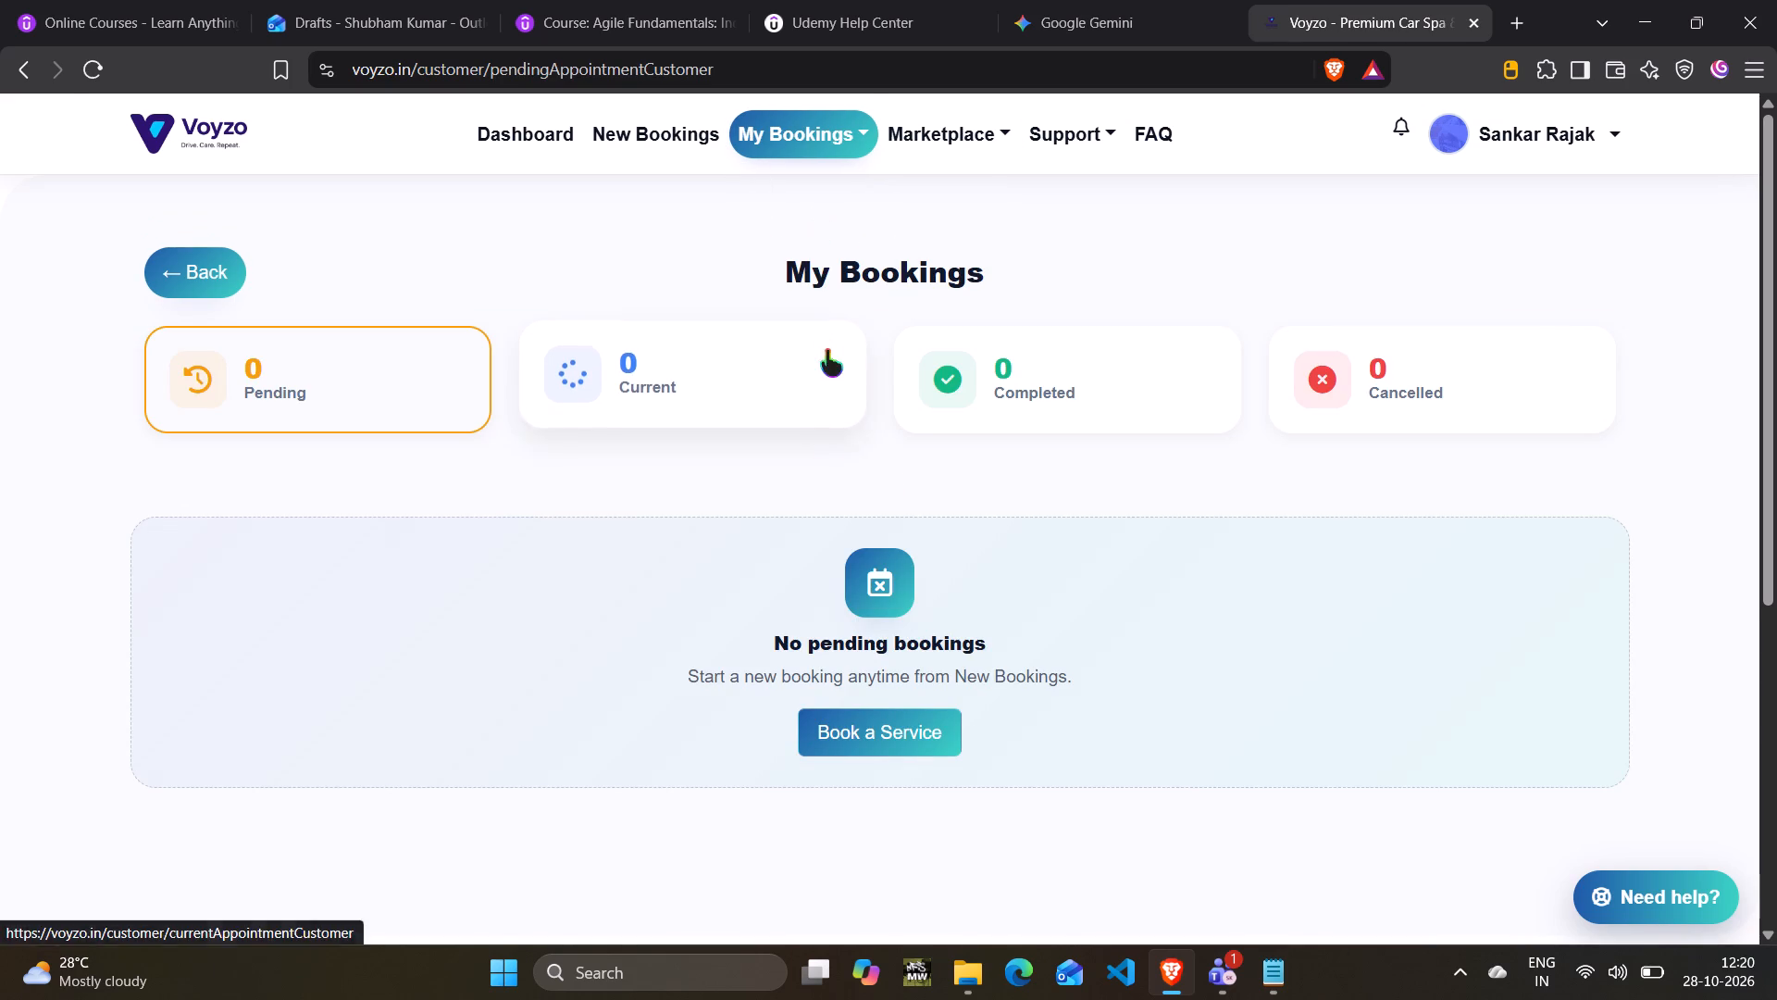
Start booking a service from the bookings page, and review the new bookings page through its services and nearby shops sections.
{"action": "left_click", "coordinate": [834, 746]}
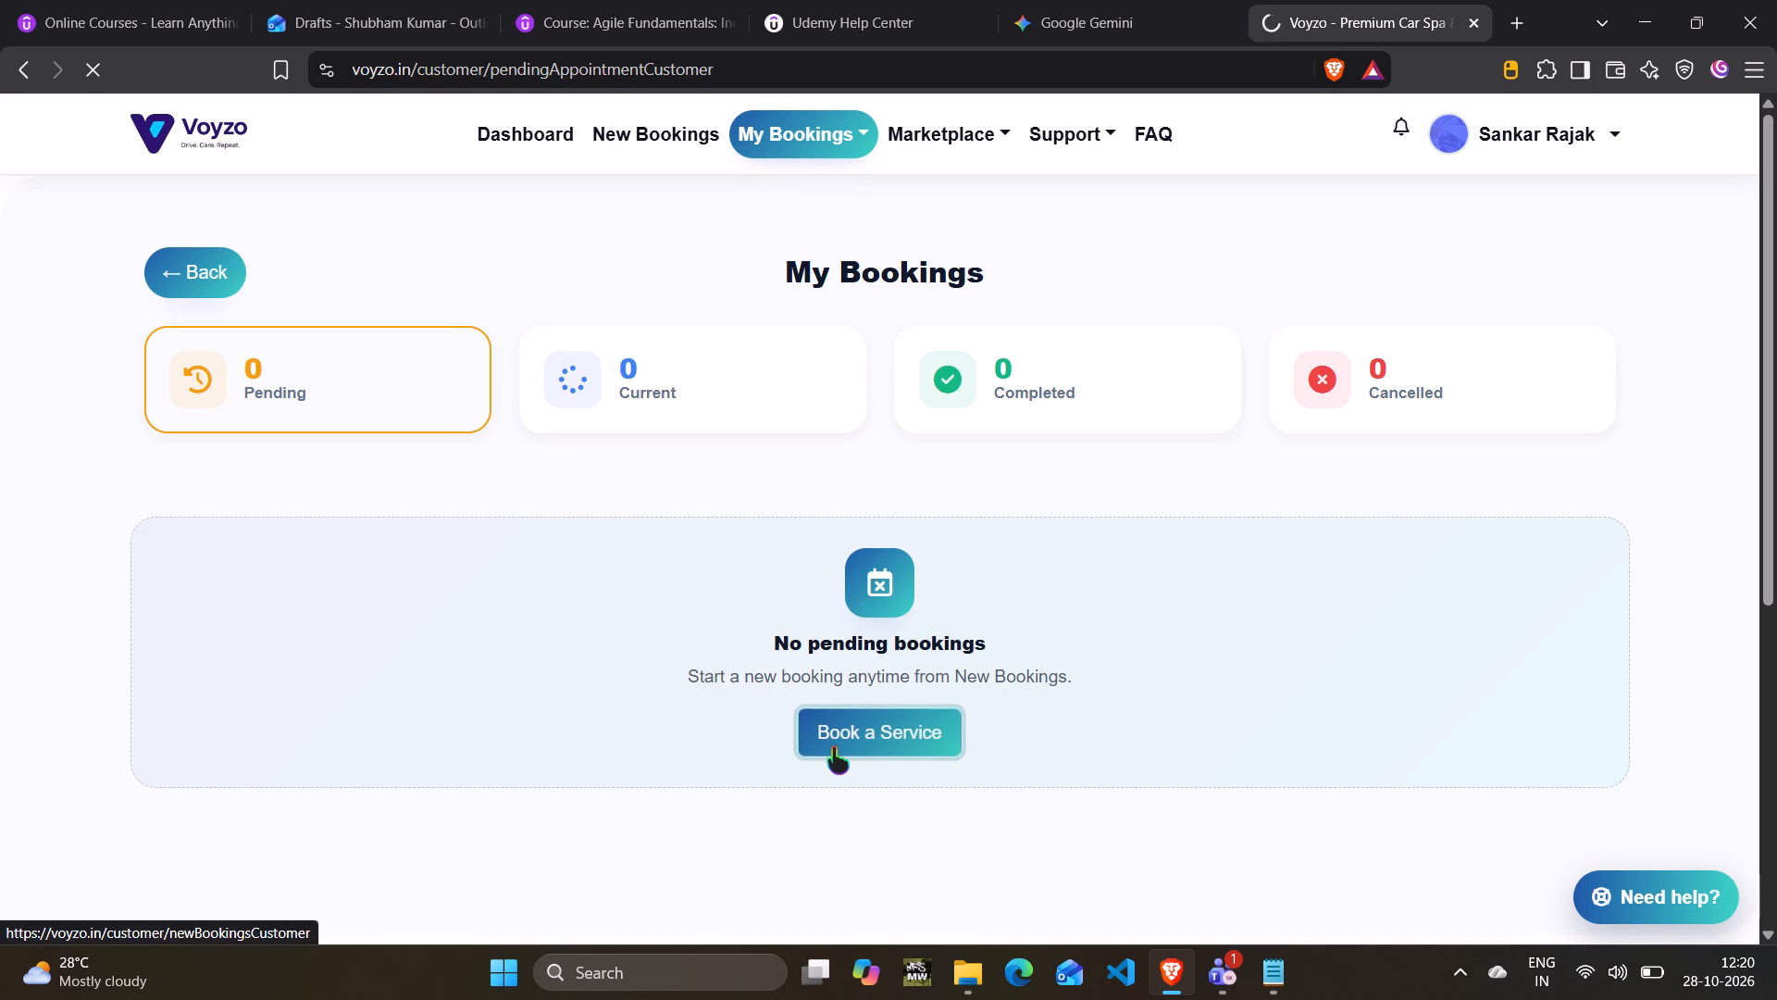
{"action": "left_click", "coordinate": [834, 746]}
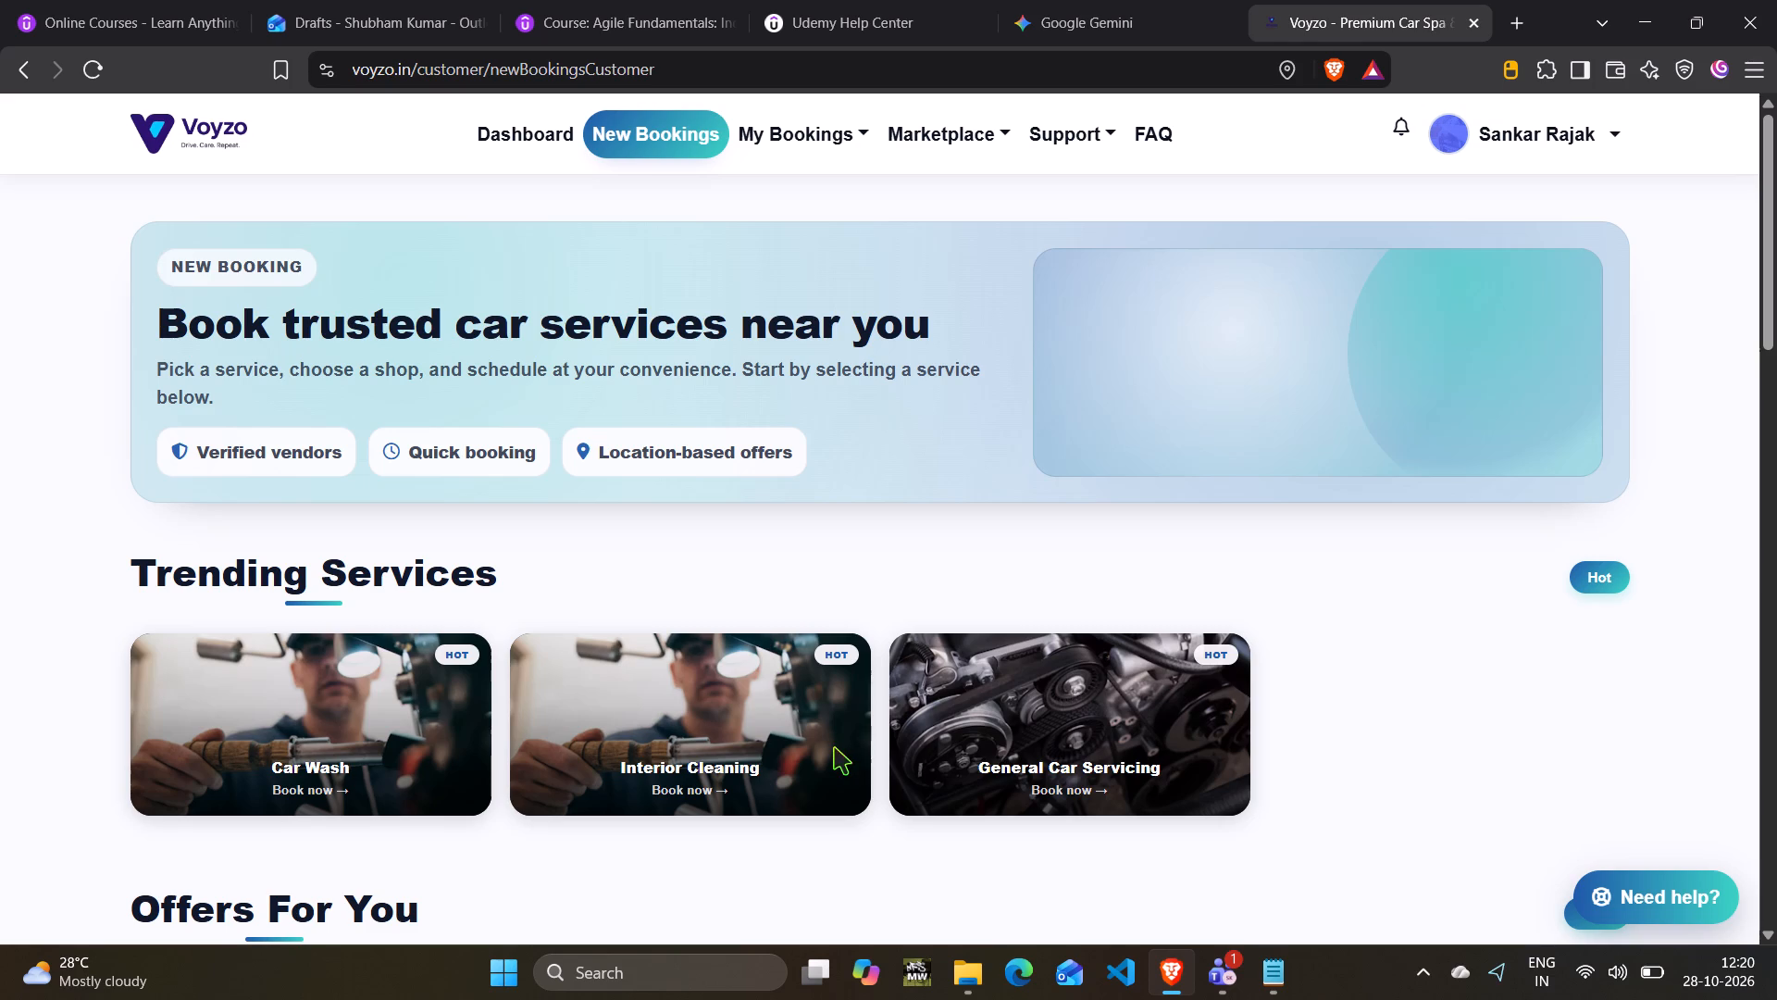
{"action": "scroll", "coordinate": [834, 746], "scroll_direction": "down", "scroll_amount": 5}
{"action": "scroll", "coordinate": [834, 746], "scroll_direction": "right", "scroll_amount": 2}
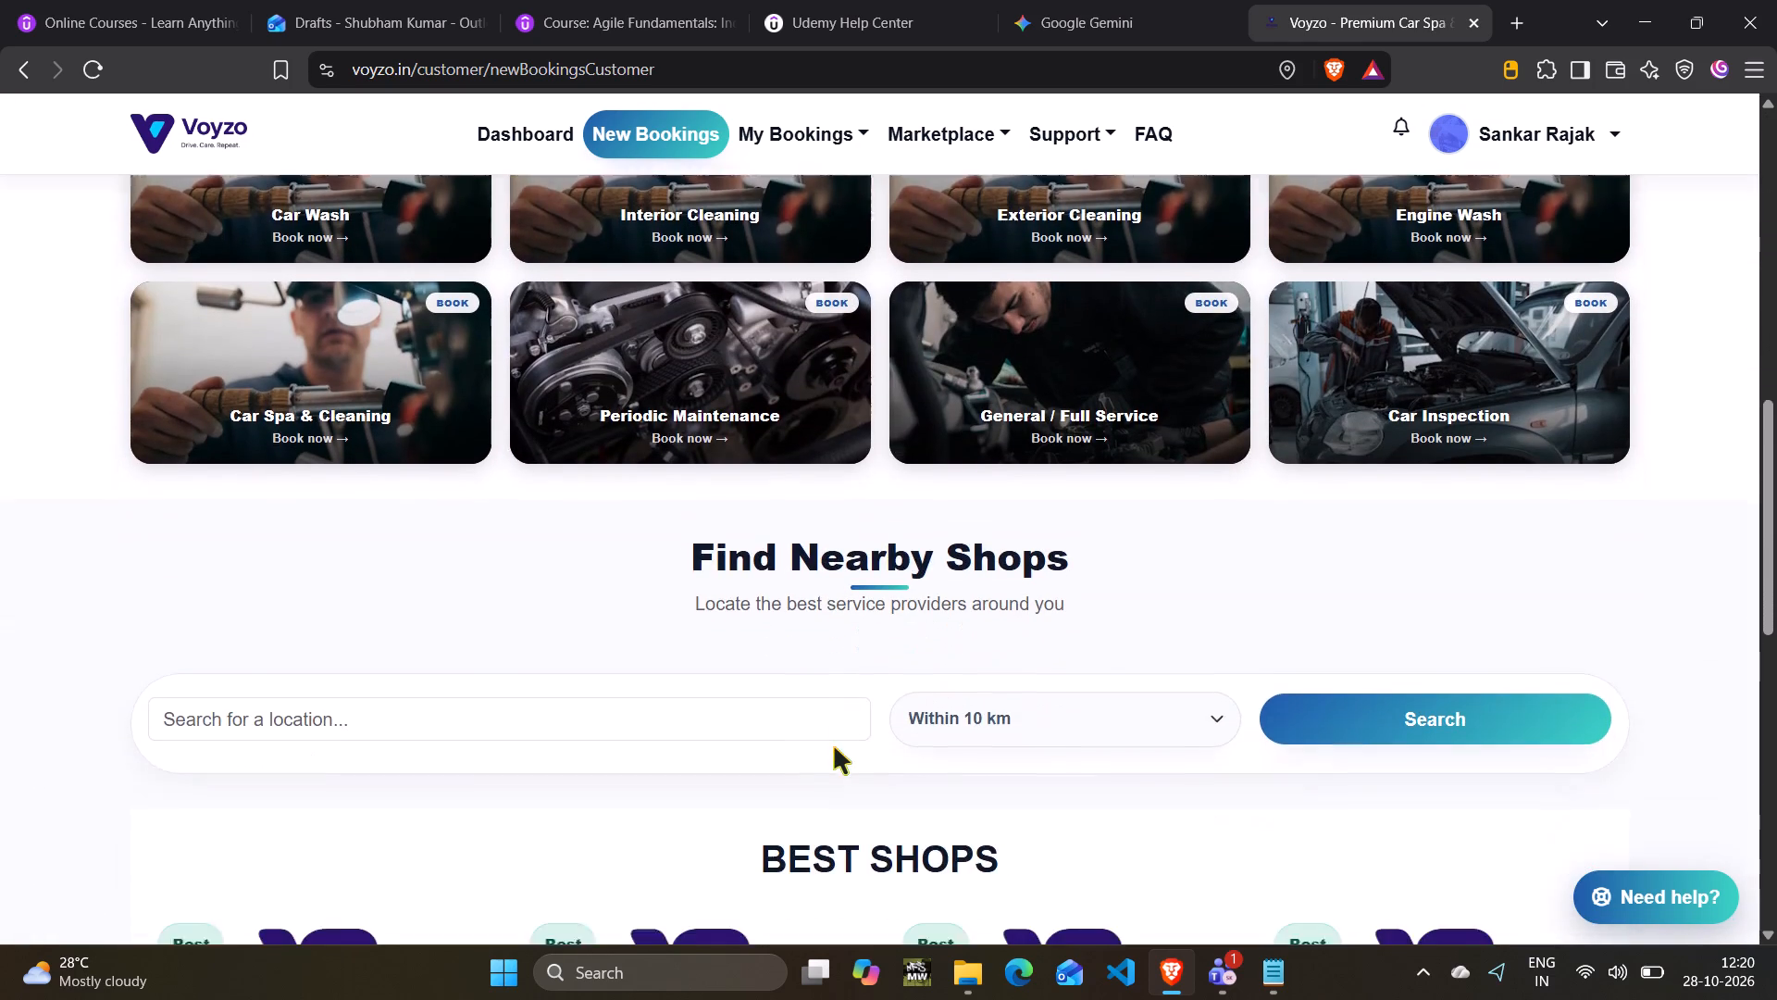
{"action": "scroll", "coordinate": [834, 746], "scroll_direction": "right", "scroll_amount": 3}
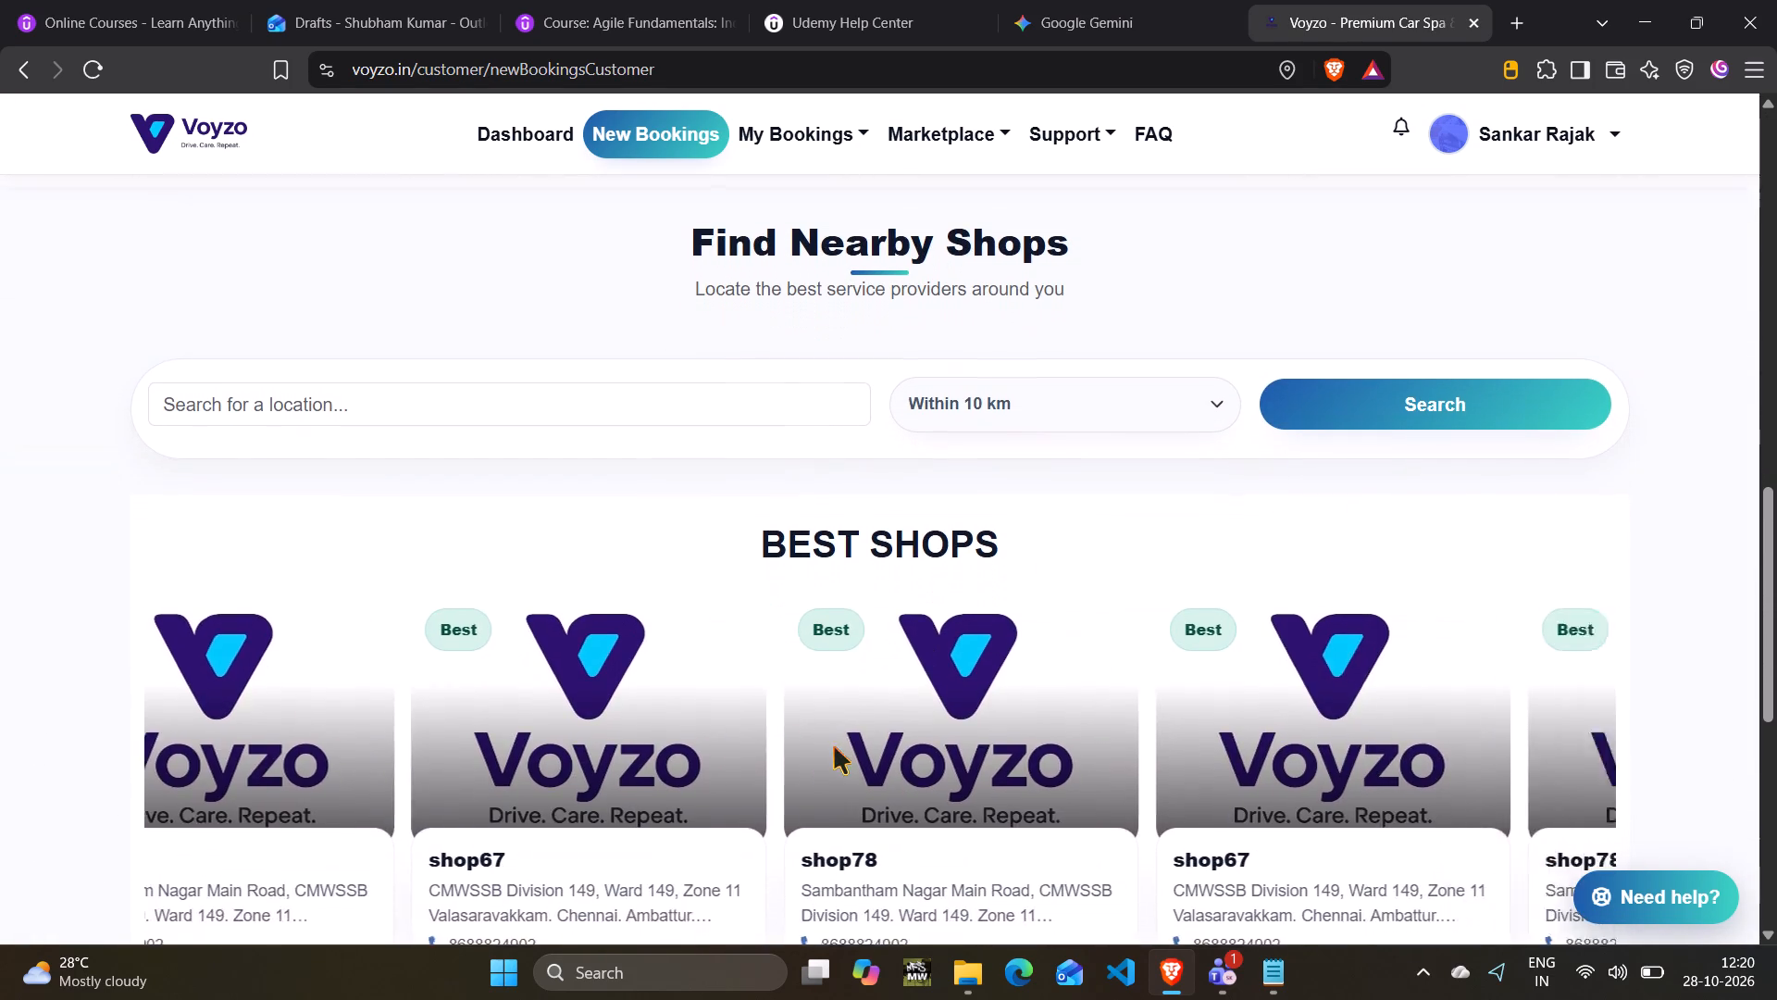
{"action": "scroll", "coordinate": [834, 746], "scroll_direction": "right", "scroll_amount": 4}
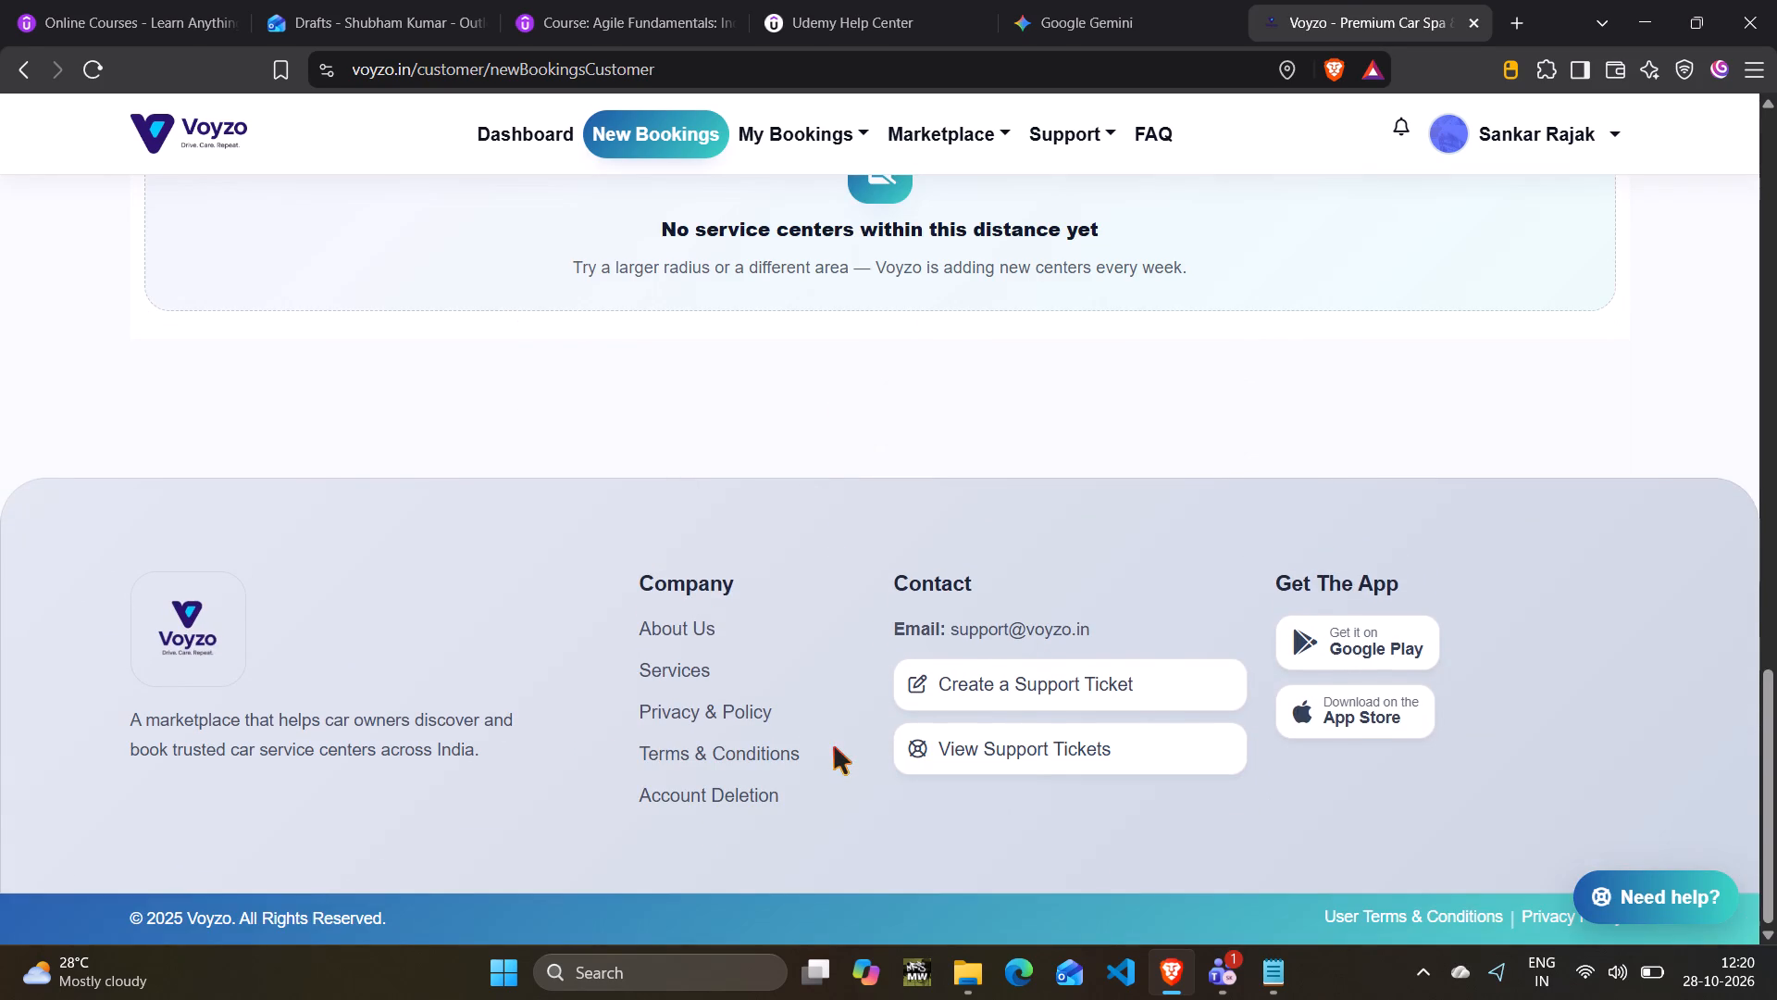
{"action": "scroll", "coordinate": [834, 746], "scroll_direction": "up", "scroll_amount": 3}
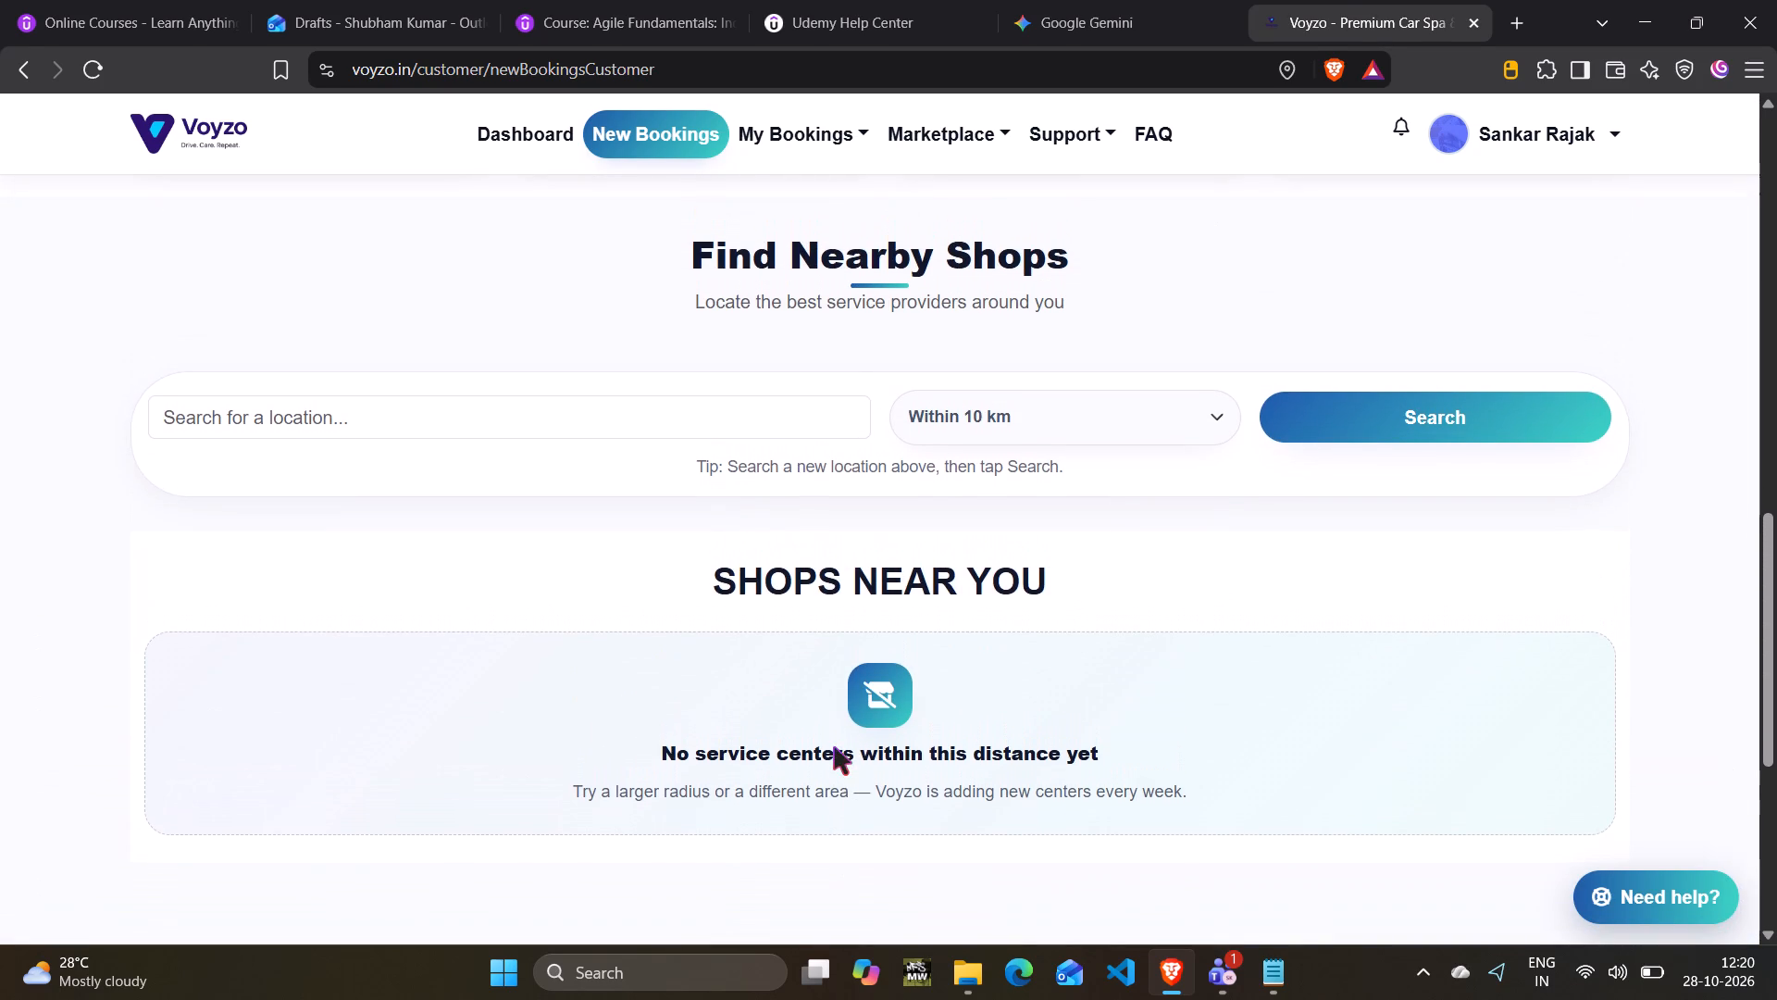
{"action": "left_click", "coordinate": [818, 390]}
{"action": "left_click_drag", "start_coordinate": [818, 390], "coordinate": [814, 402]}
{"action": "left_click", "coordinate": [814, 402]}
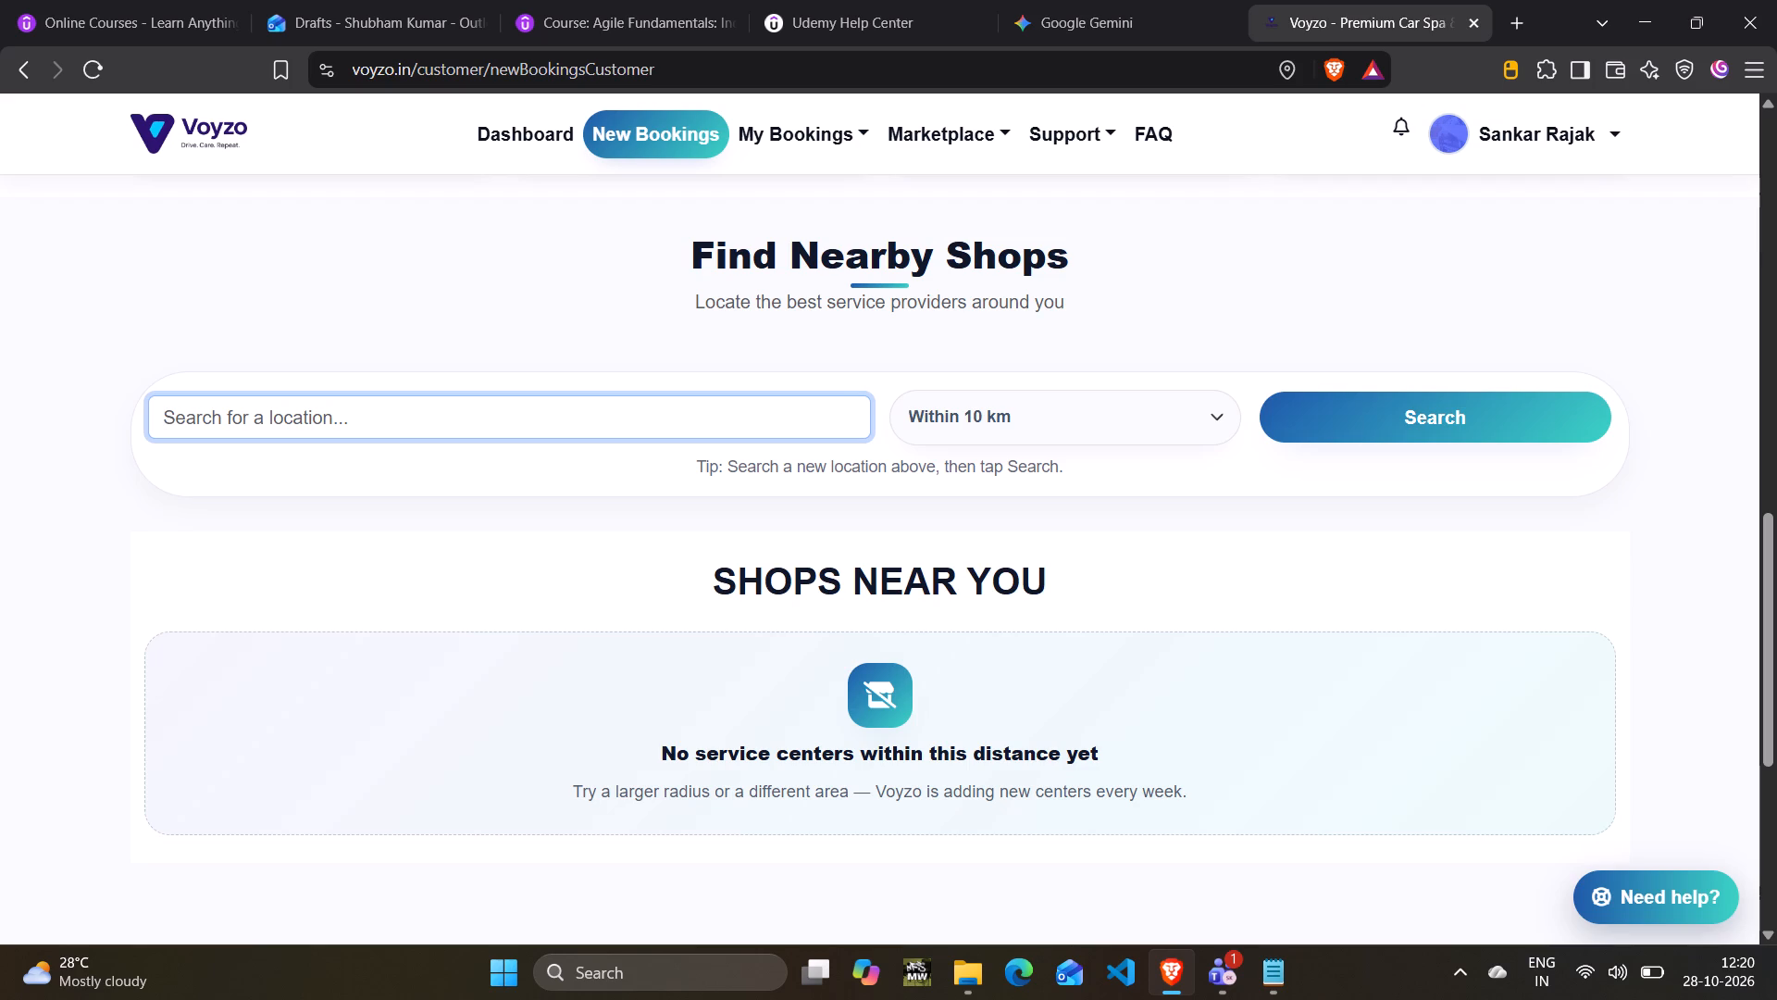
{"action": "type", "text": "vijaywada"}
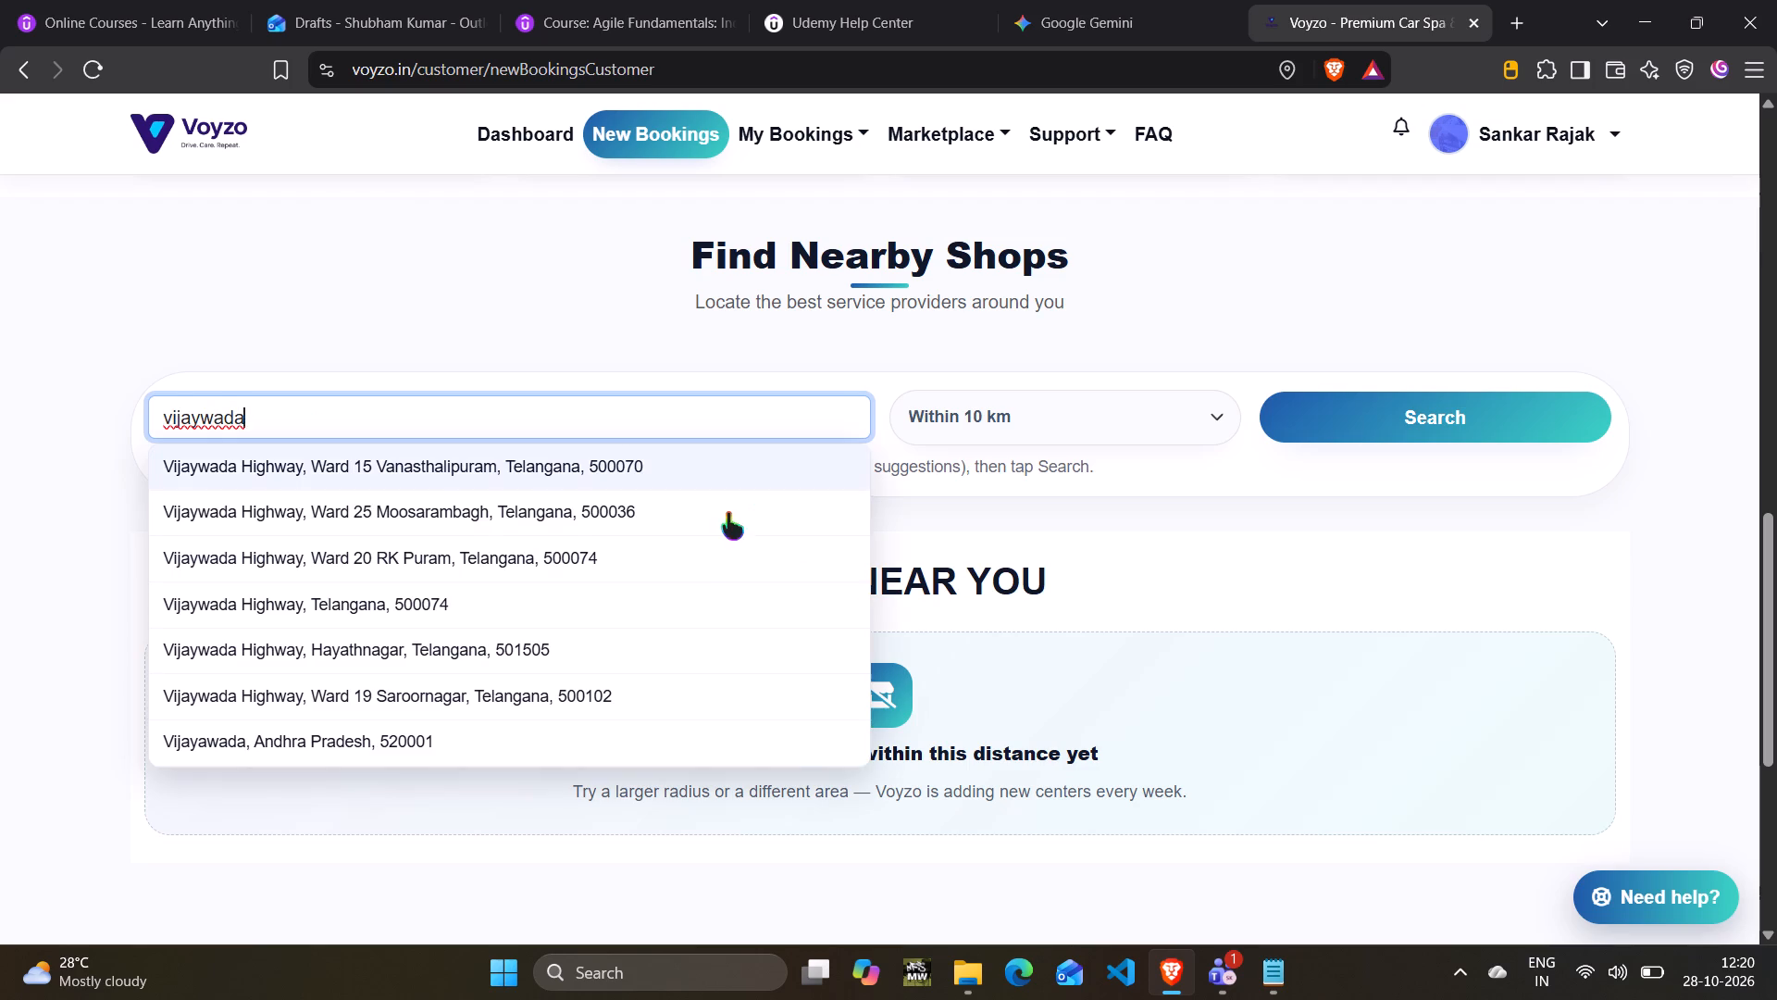
{"action": "left_click", "coordinate": [668, 458]}
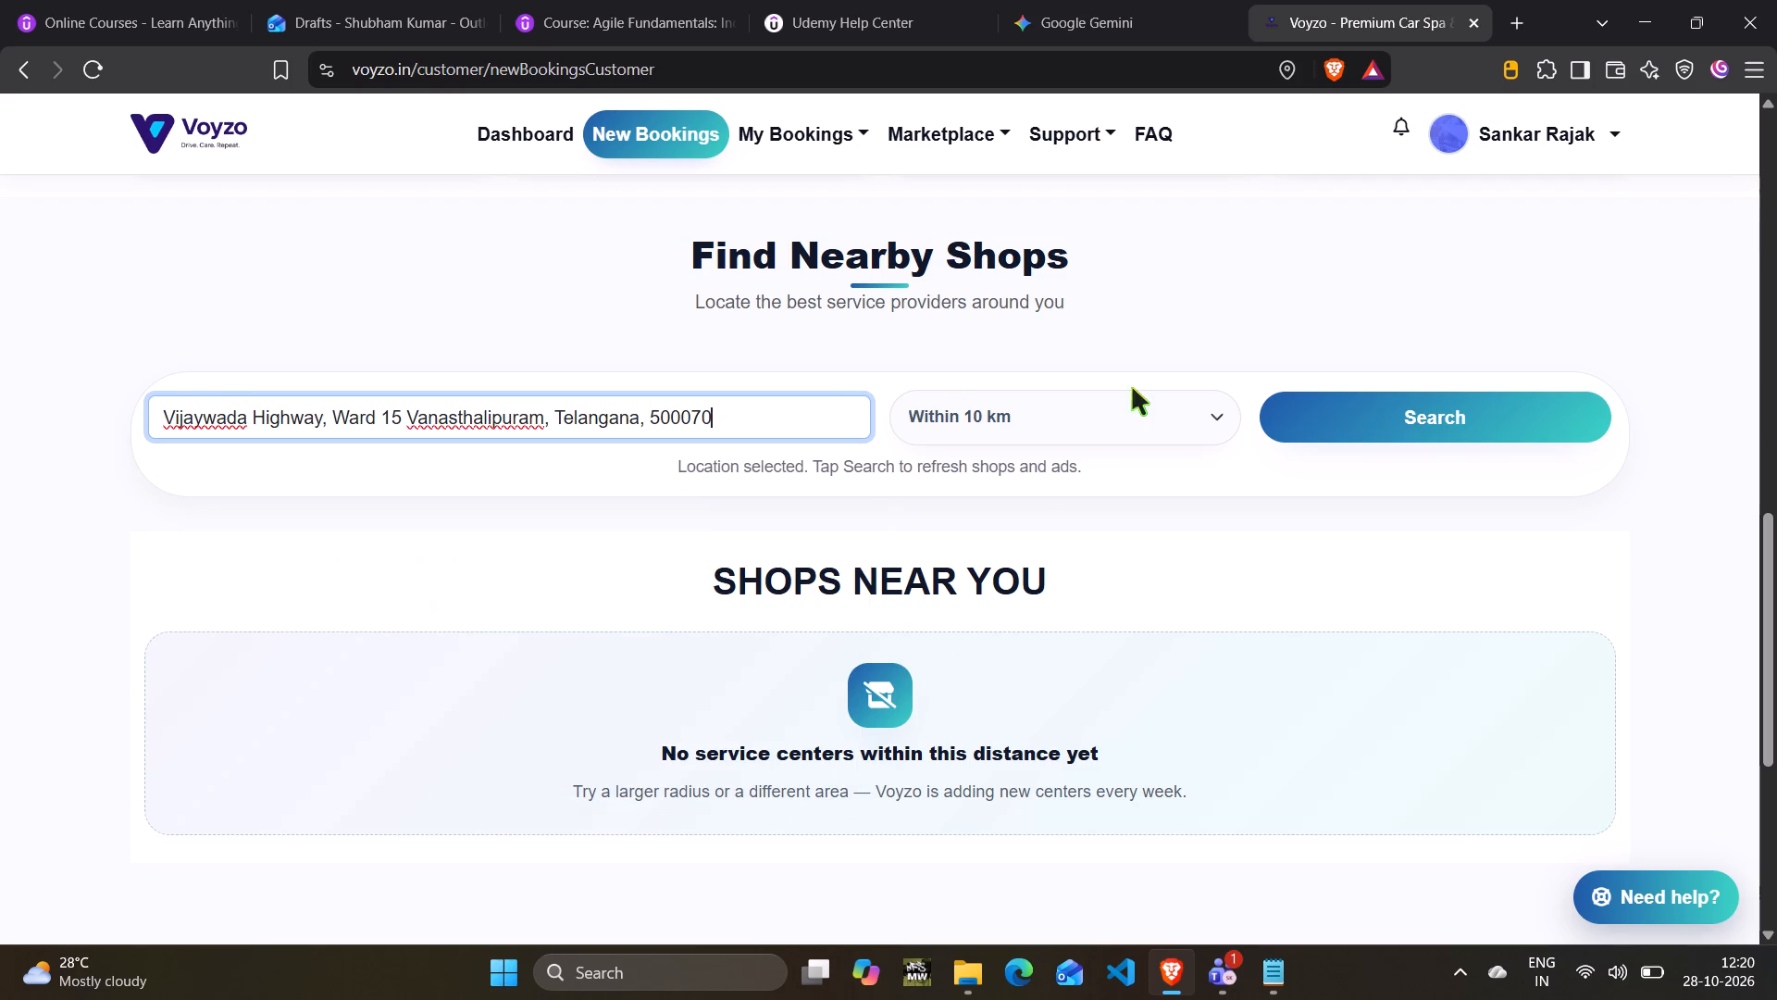
{"action": "left_click", "coordinate": [1330, 408]}
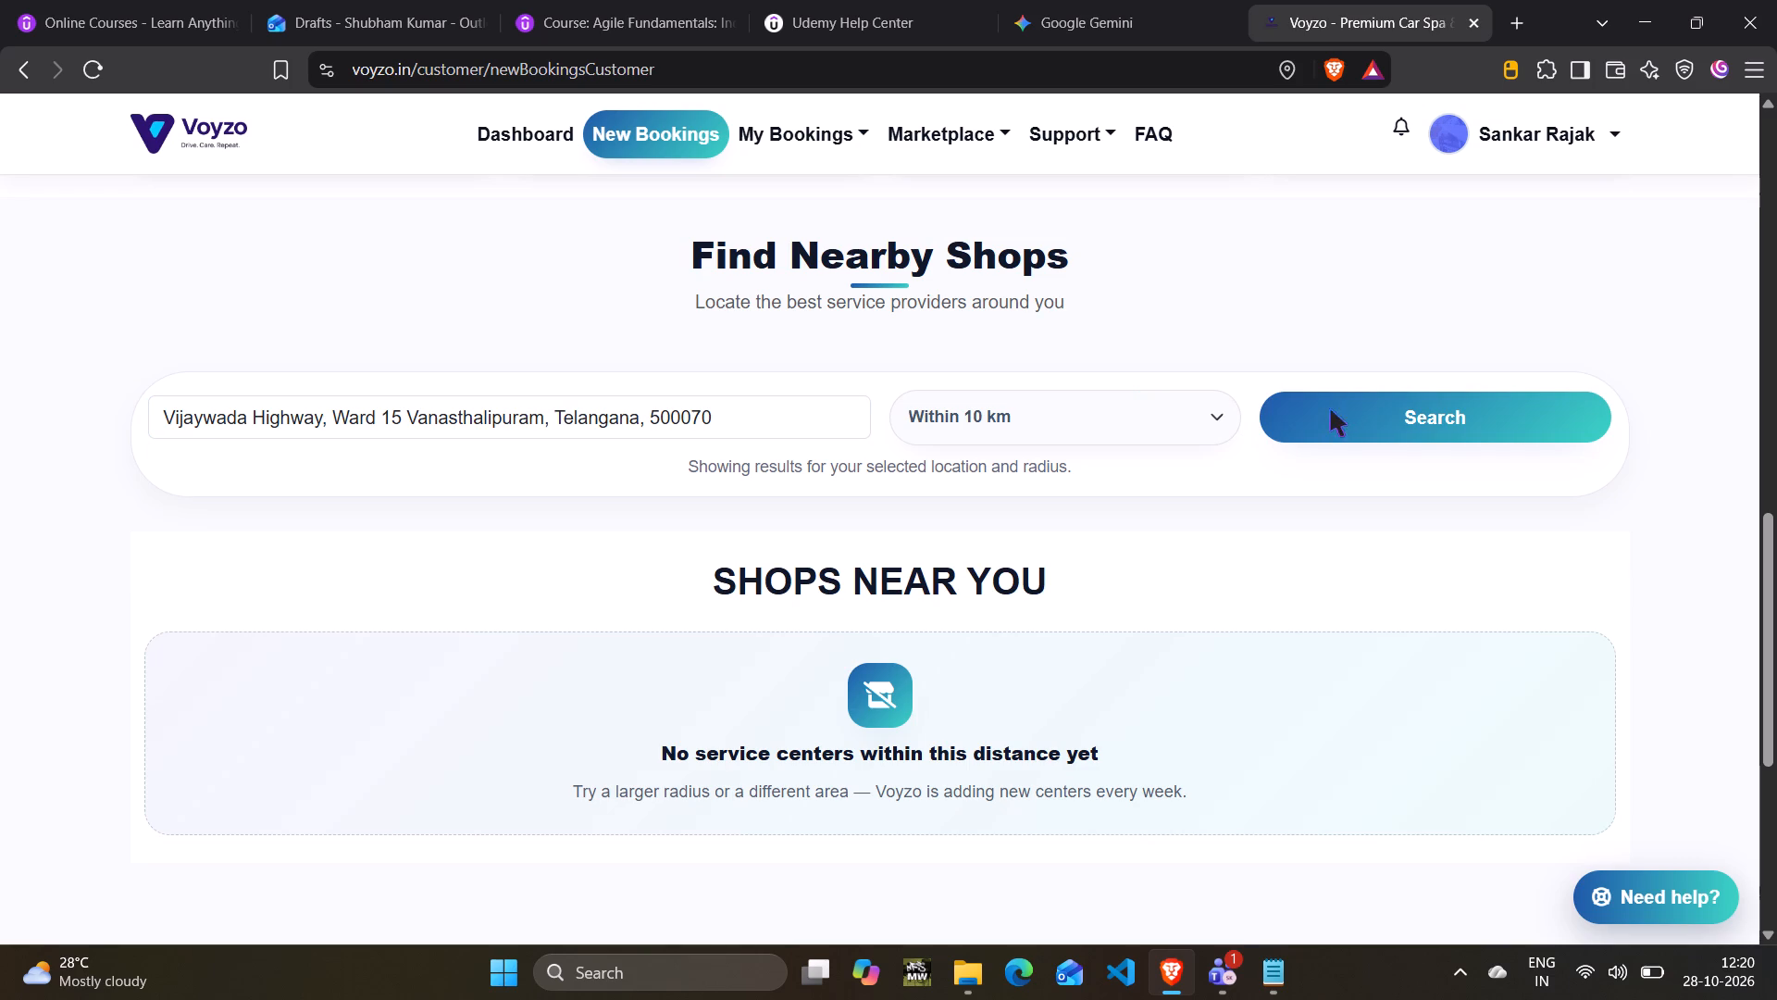
{"action": "scroll", "coordinate": [1118, 411], "scroll_direction": "right", "scroll_amount": 1}
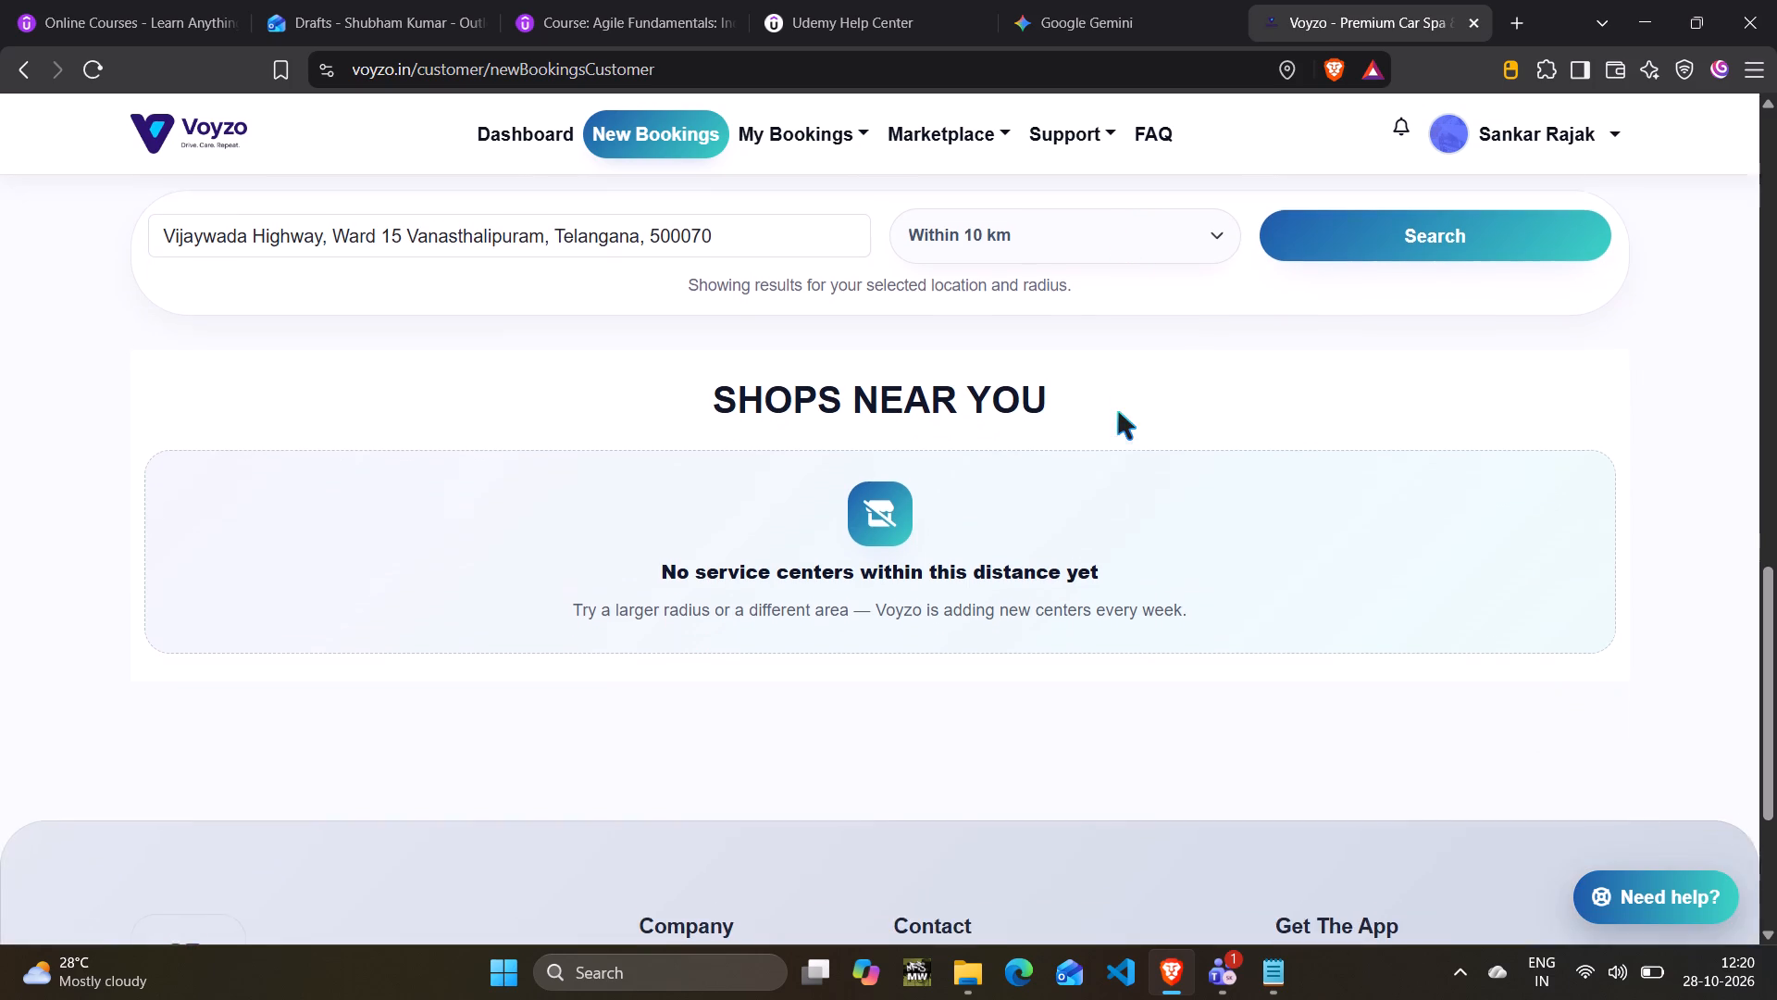
{"action": "scroll", "coordinate": [1118, 411], "scroll_direction": "right", "scroll_amount": 1}
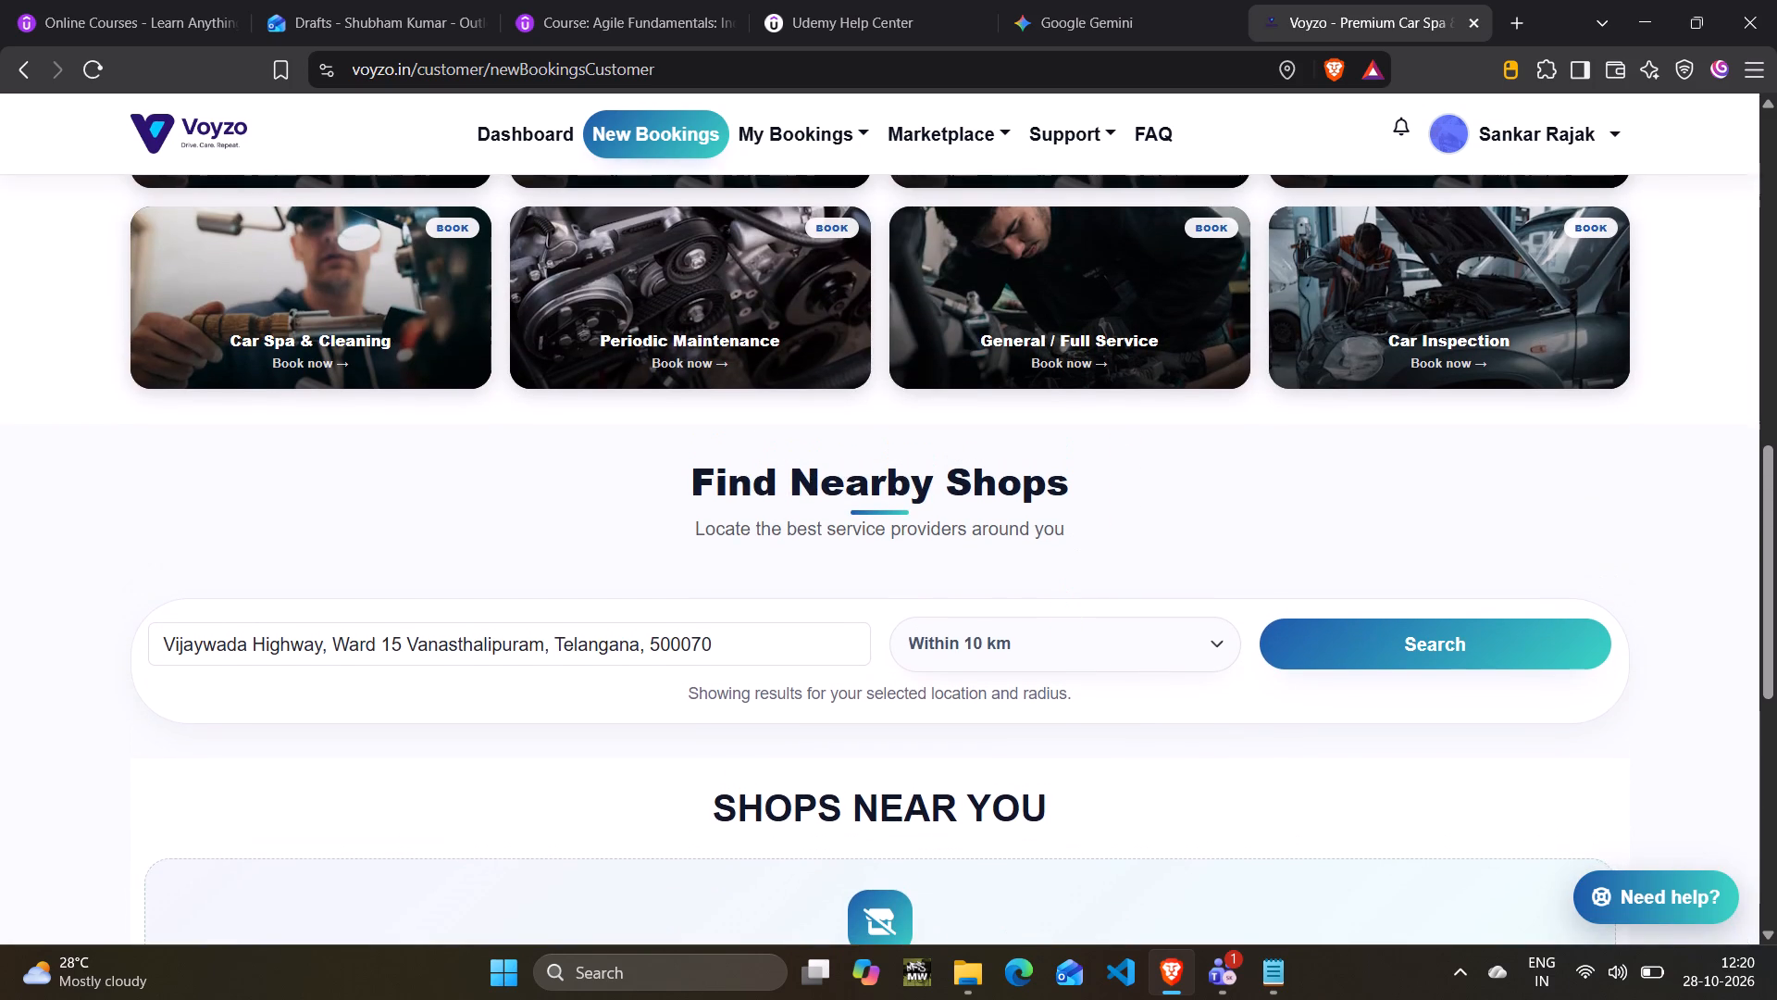
Widen the nearby shops search radius to 50 km, rerun the search for the same location and check the results.
{"action": "left_click", "coordinate": [1054, 670]}
{"action": "left_click_drag", "start_coordinate": [1054, 670], "coordinate": [1040, 666]}
{"action": "left_click", "coordinate": [1040, 666]}
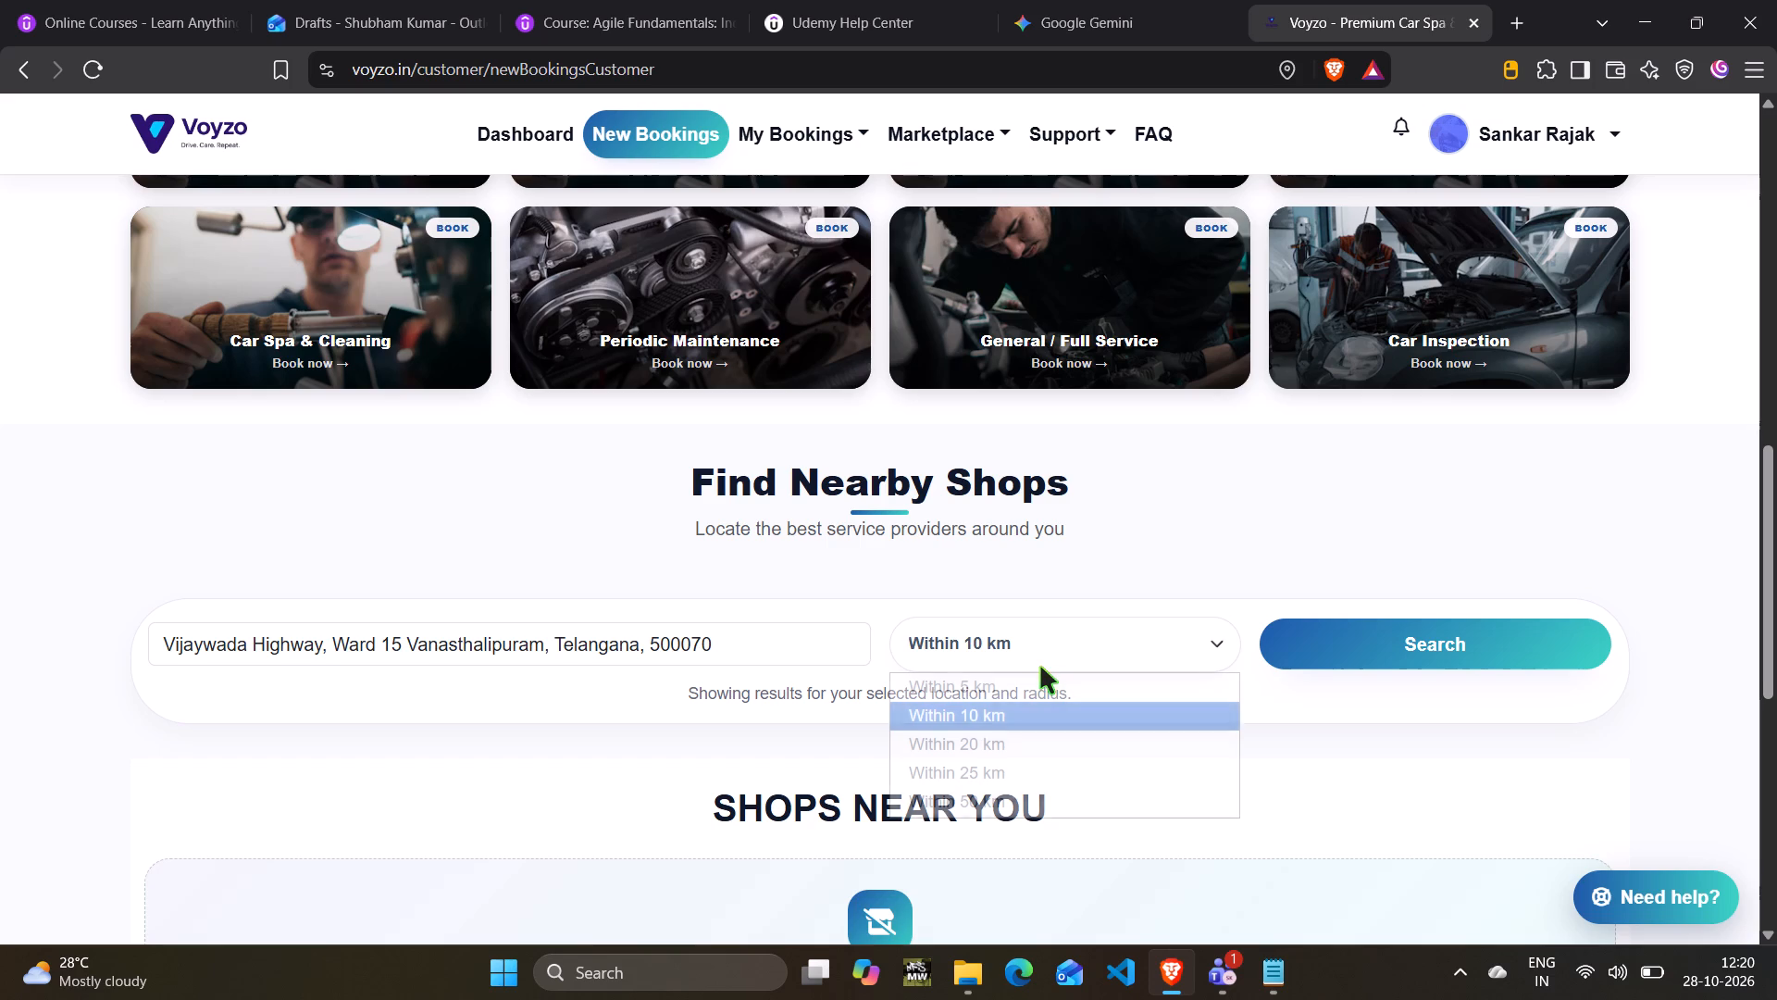
{"action": "left_click", "coordinate": [1013, 789]}
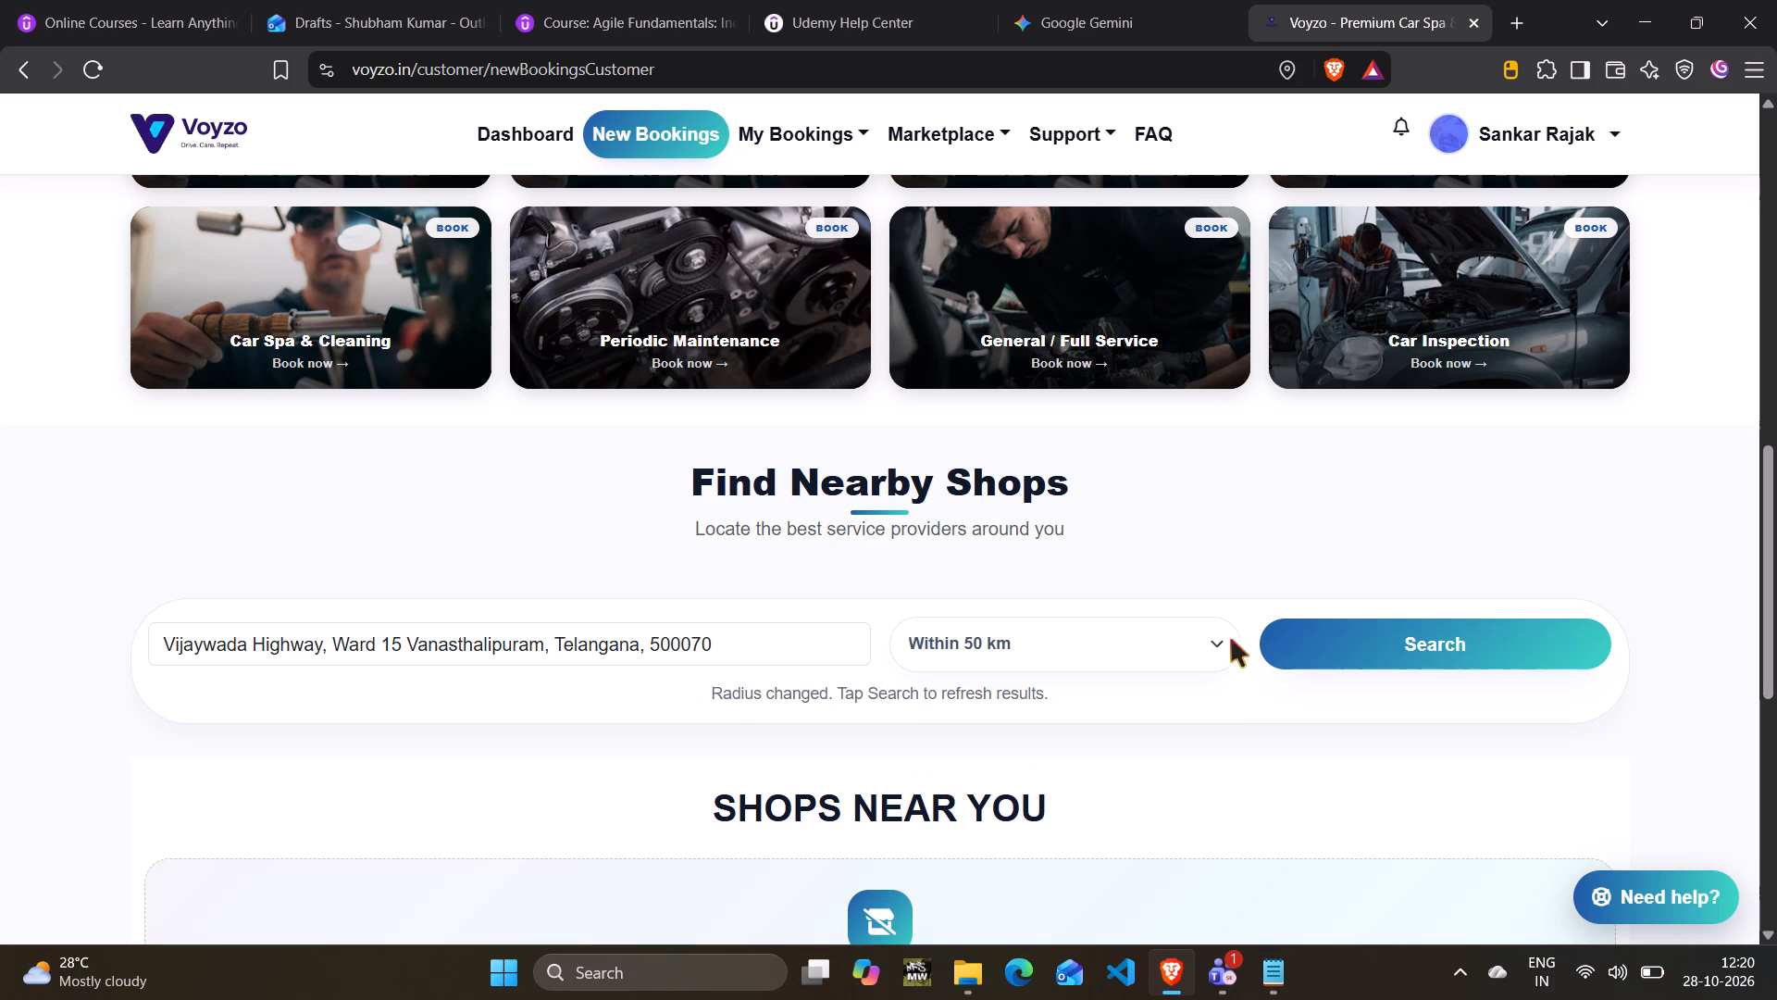
{"action": "left_click", "coordinate": [1304, 633]}
{"action": "scroll", "coordinate": [1304, 633], "scroll_direction": "down", "scroll_amount": 2}
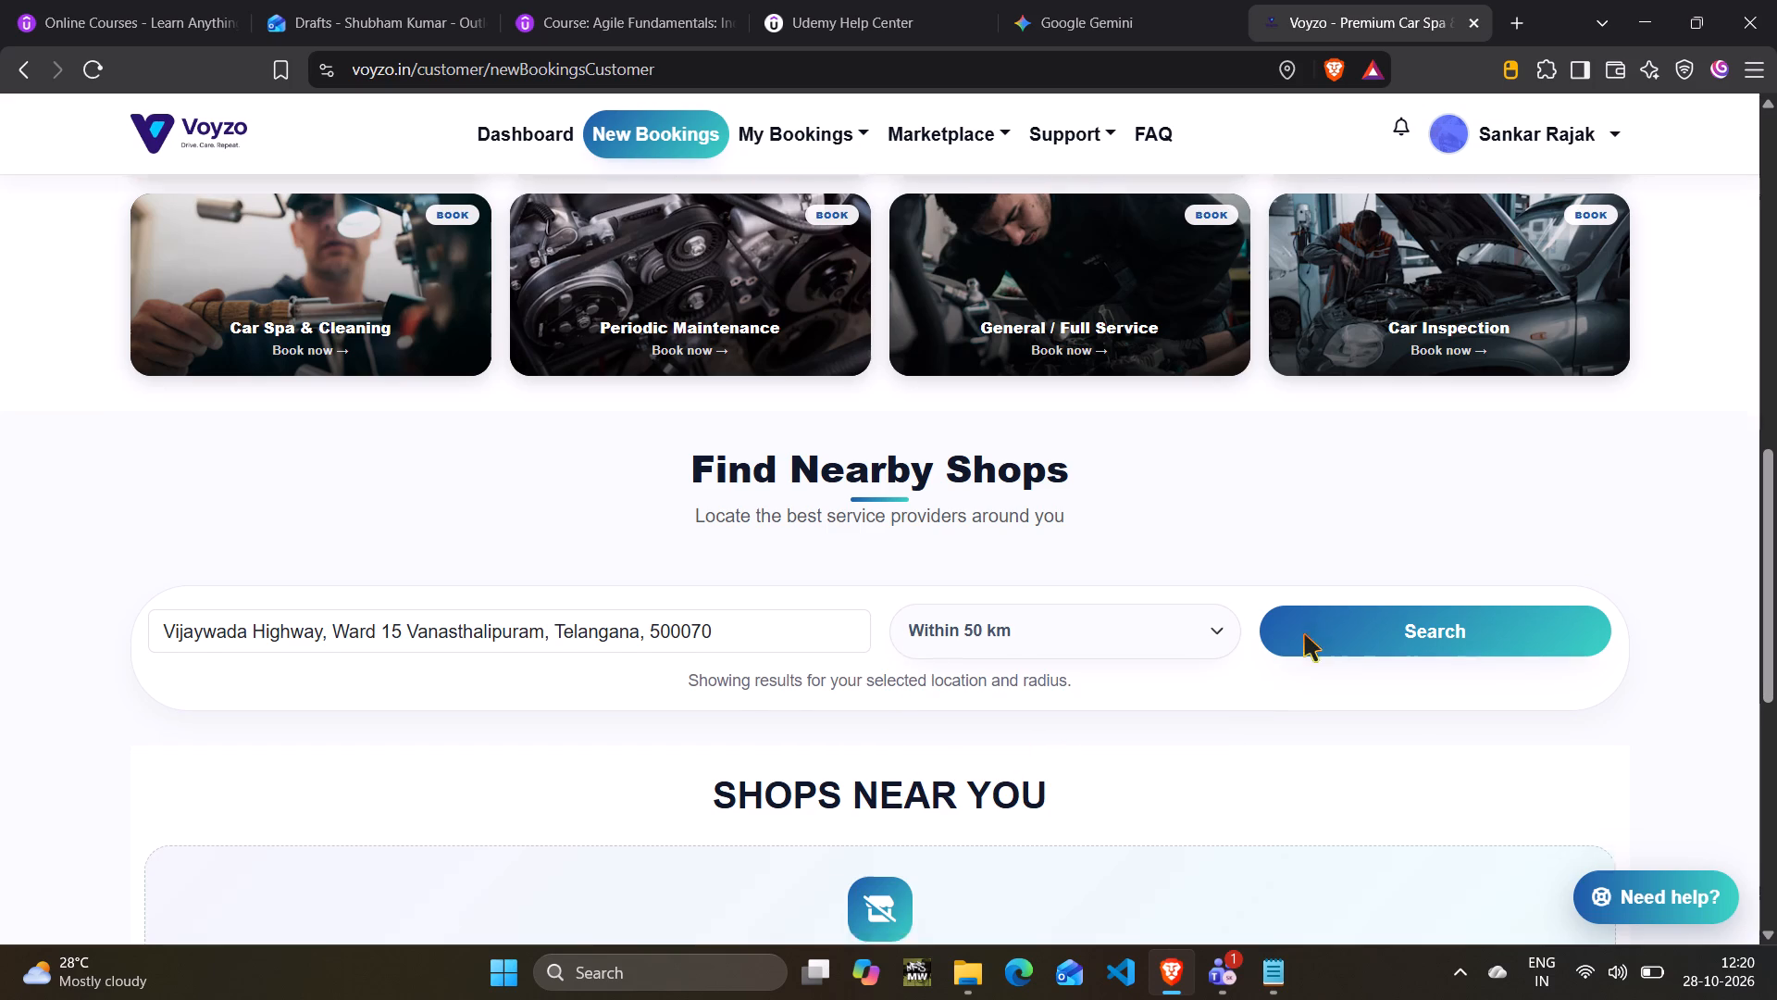
{"action": "scroll", "coordinate": [1304, 633], "scroll_direction": "down", "scroll_amount": 2}
{"action": "scroll", "coordinate": [1304, 633], "scroll_direction": "up", "scroll_amount": 3}
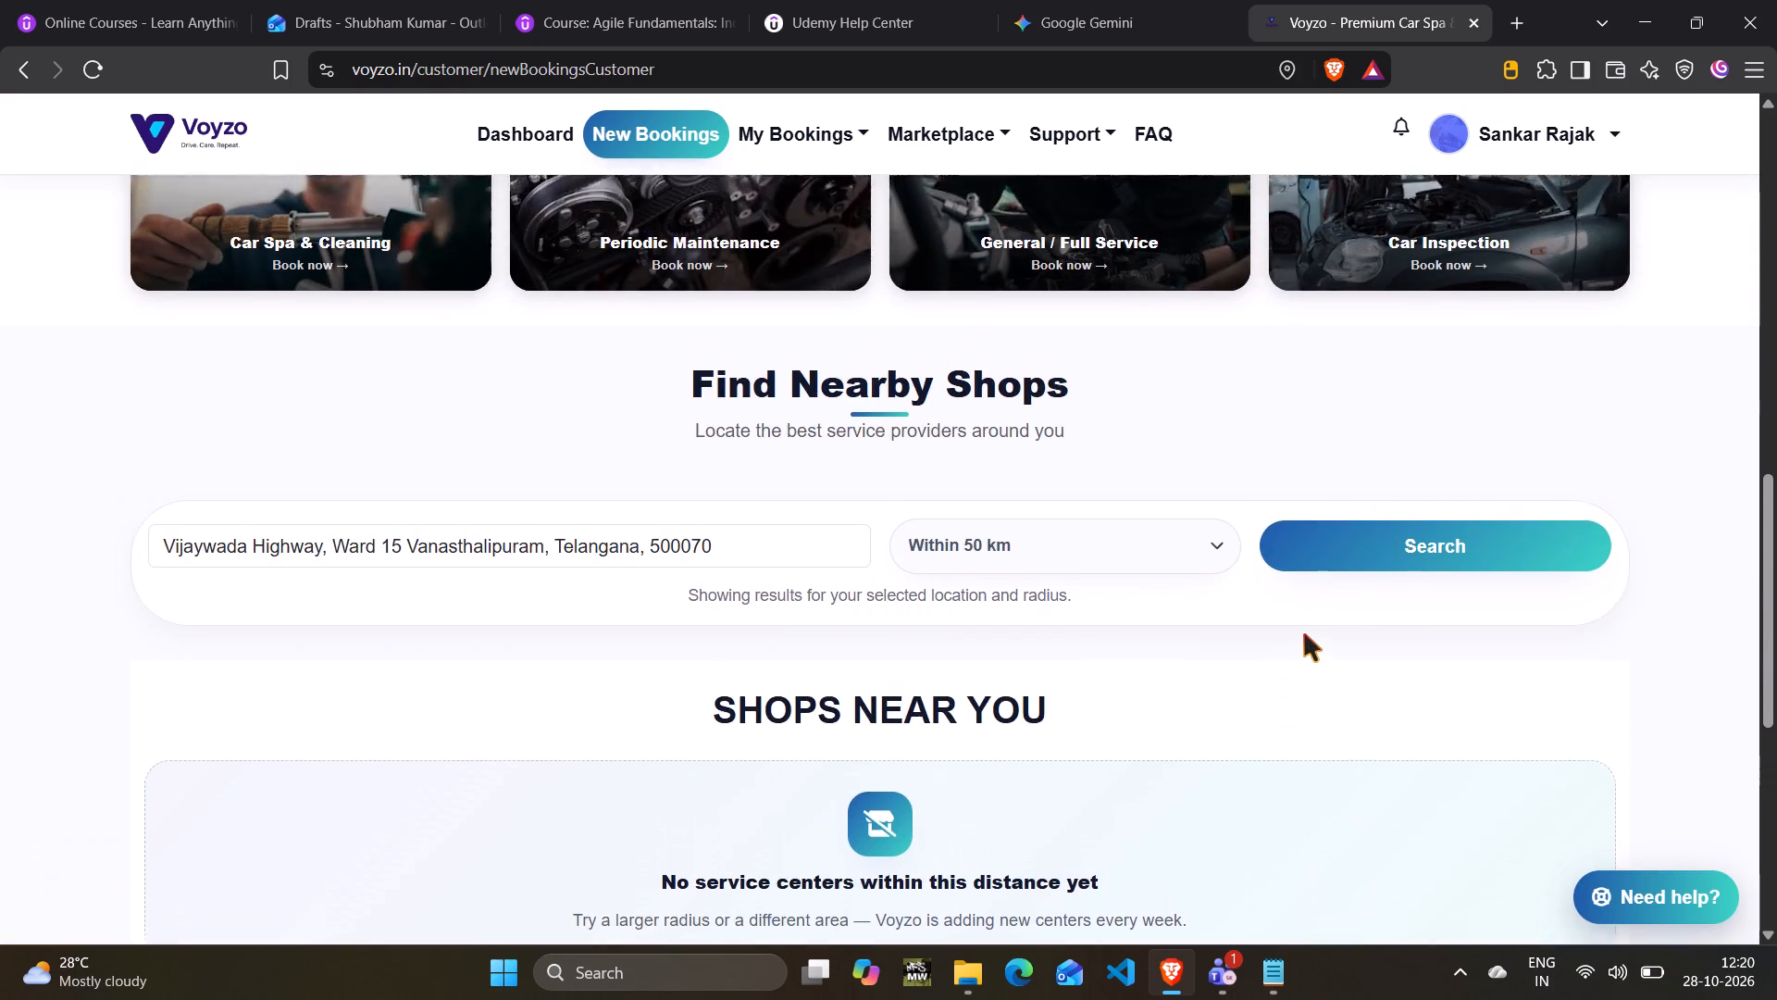
Return to the start of the new bookings page and open the customer dashboard.
{"action": "scroll", "coordinate": [1304, 633], "scroll_direction": "up", "scroll_amount": 6}
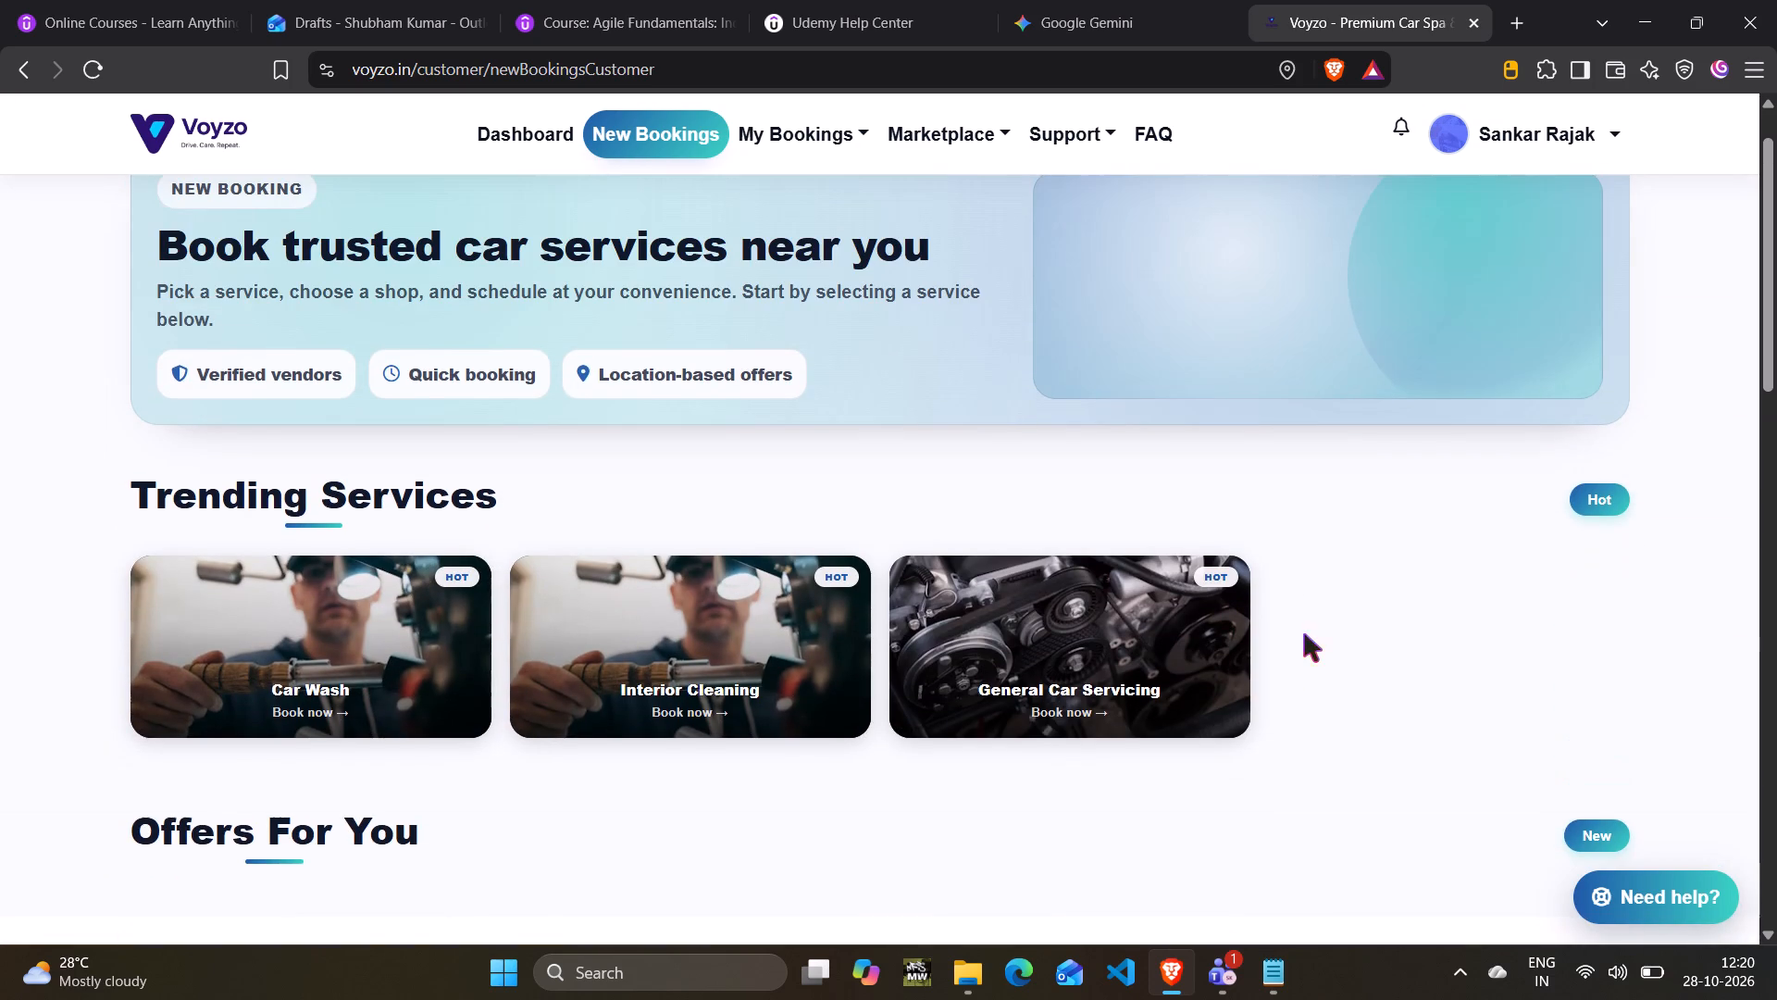
{"action": "scroll", "coordinate": [796, 619], "scroll_direction": "up", "scroll_amount": 1}
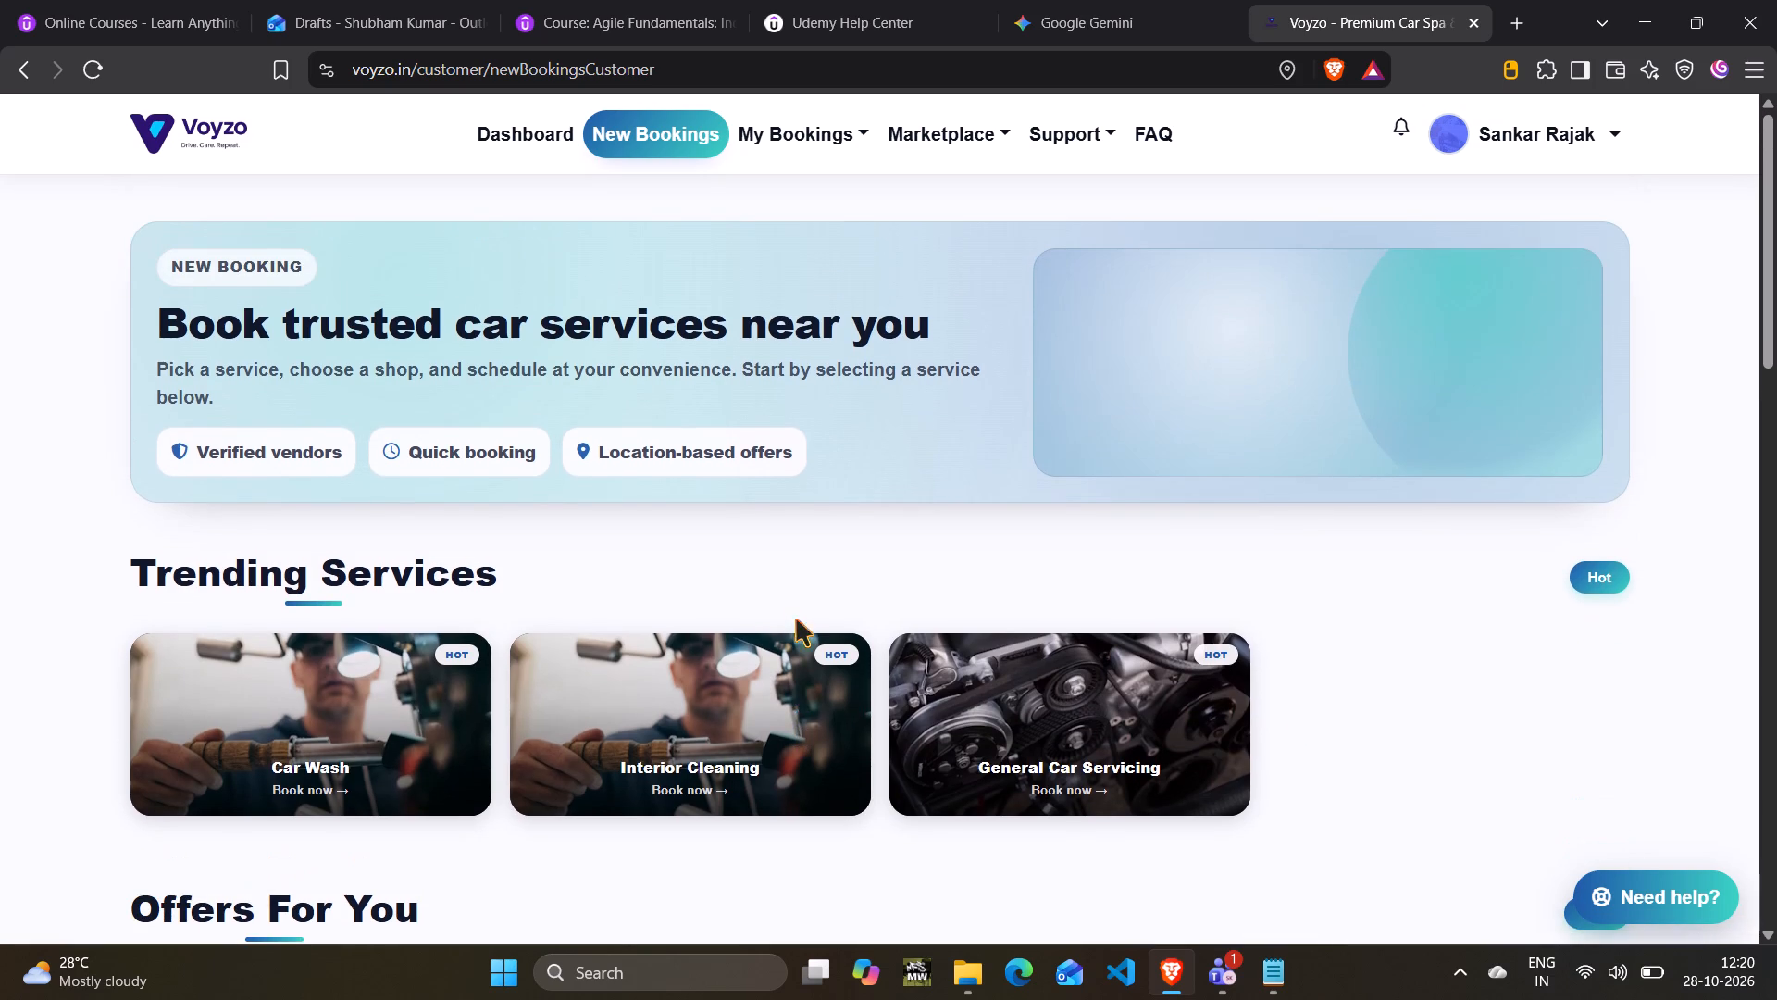
{"action": "left_click", "coordinate": [527, 131]}
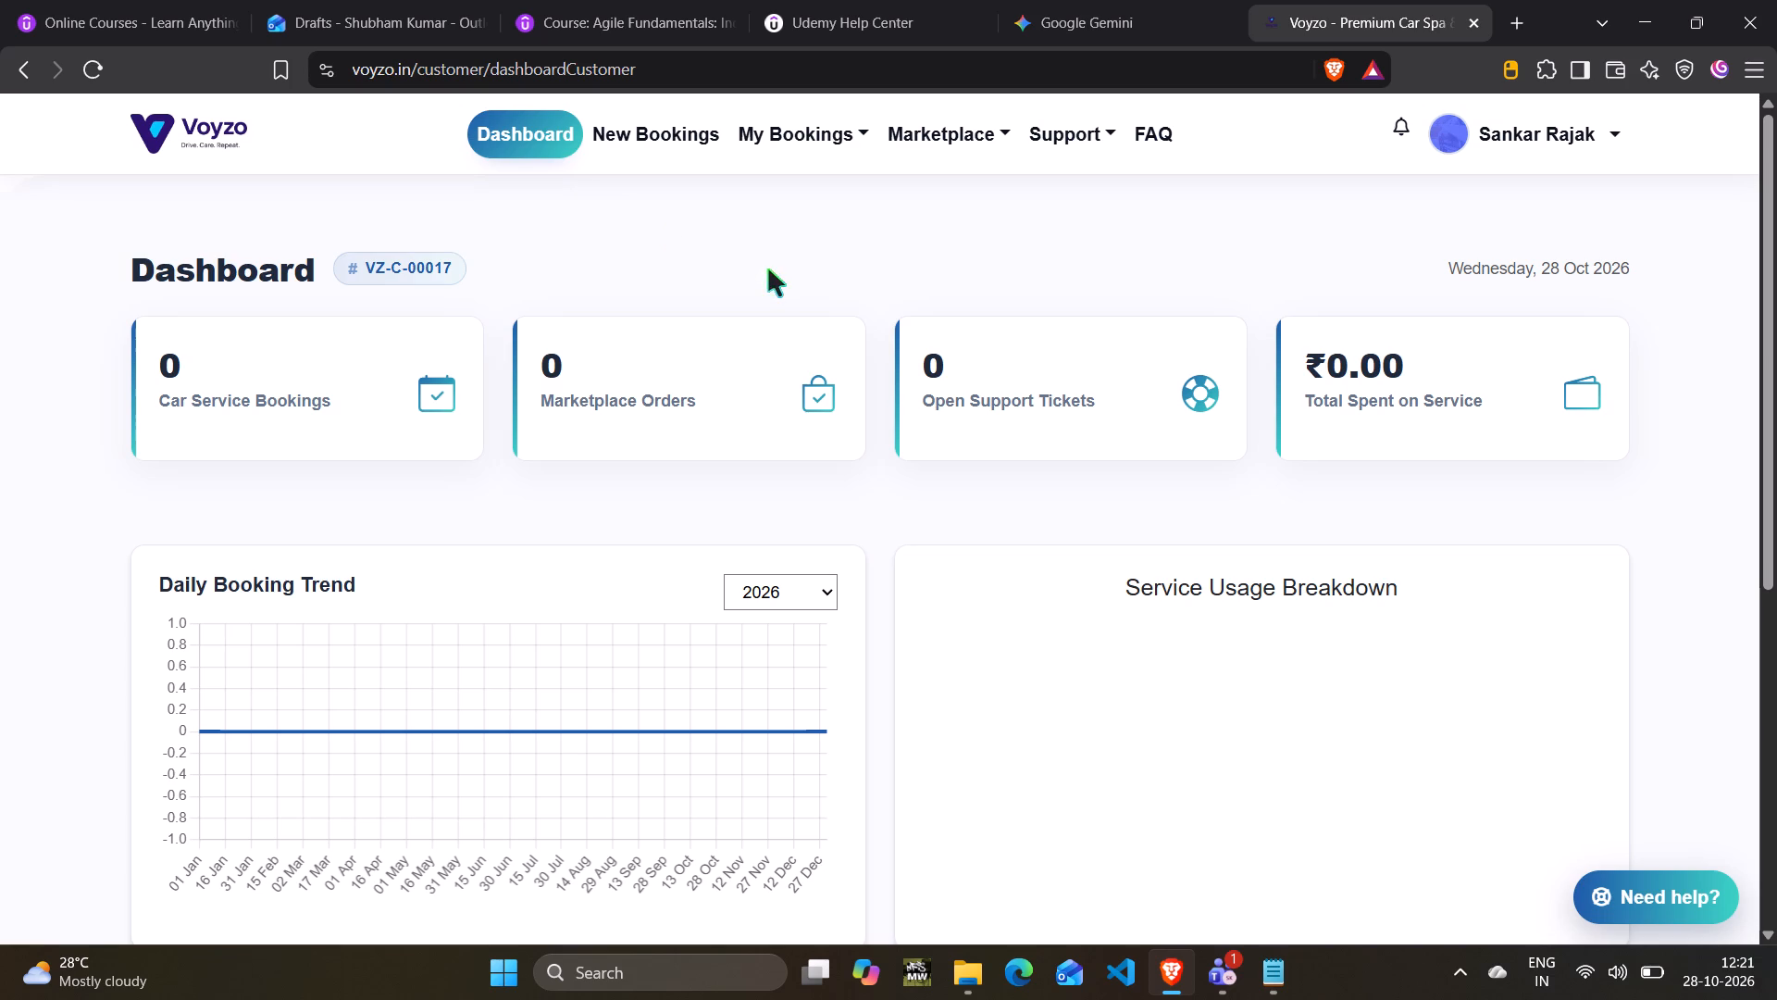
Open the About Us page from the customer dashboard's footer and go back to the dashboard.
{"action": "scroll", "coordinate": [752, 394], "scroll_direction": "right", "scroll_amount": 7}
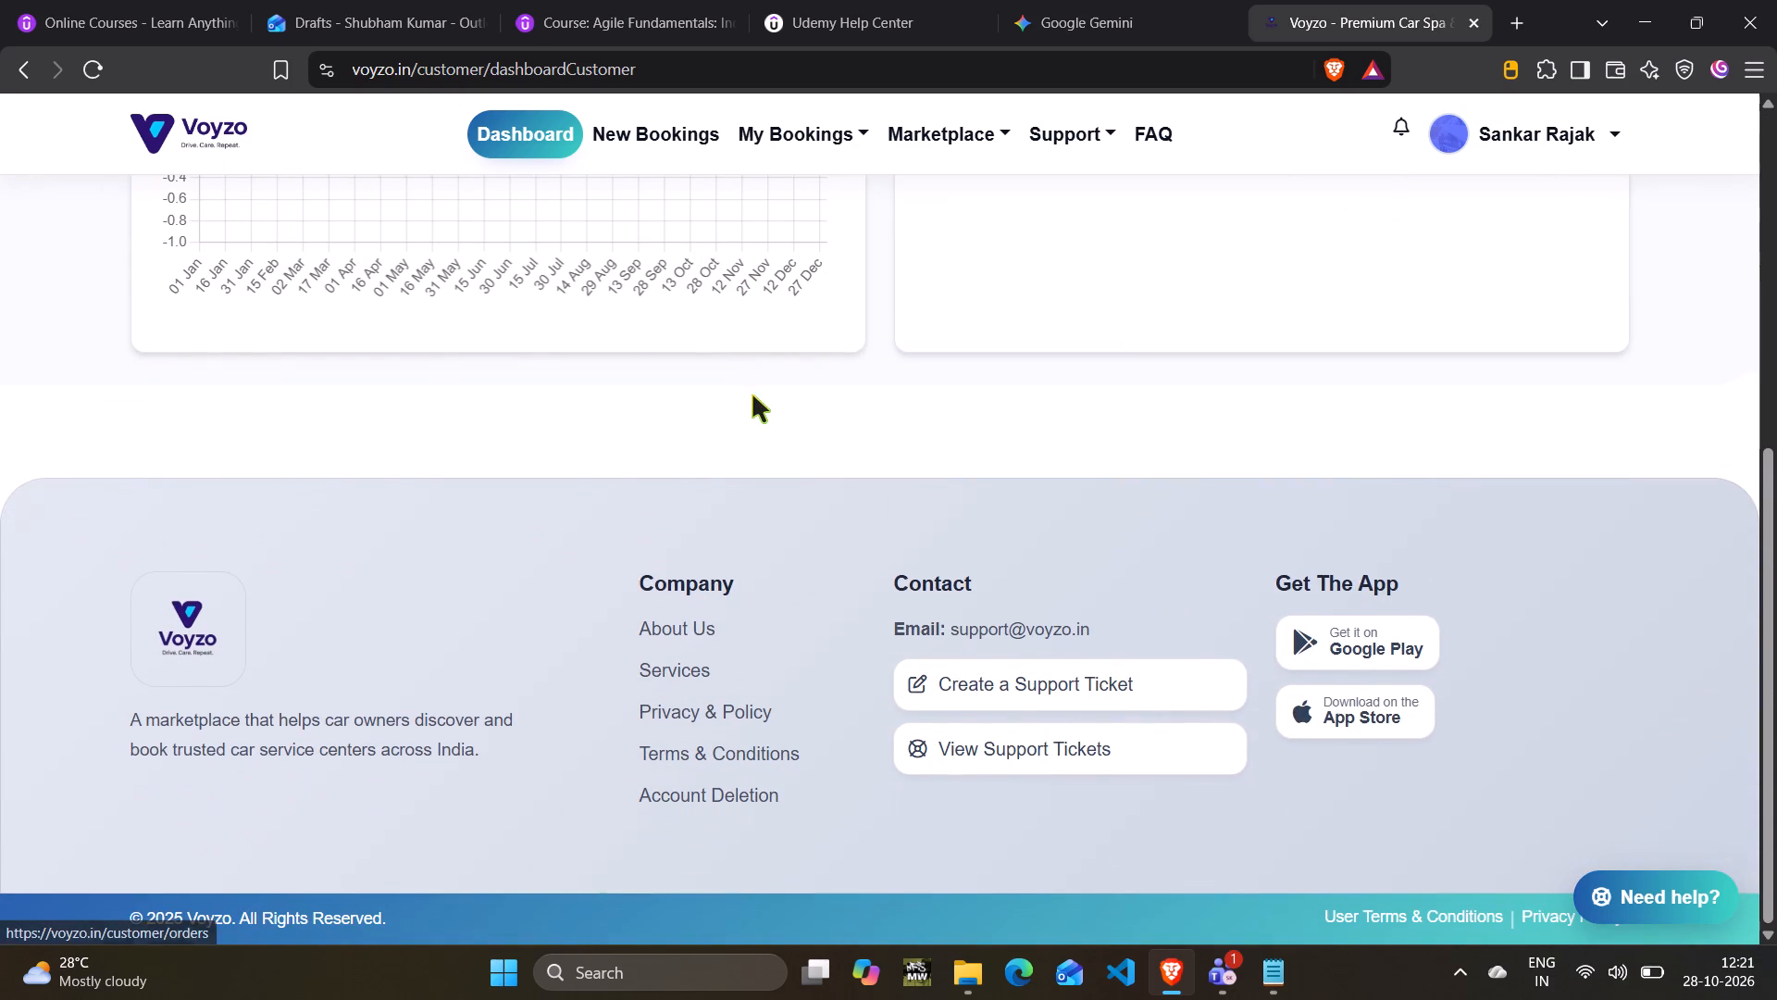
{"action": "scroll", "coordinate": [752, 394], "scroll_direction": "right", "scroll_amount": 2}
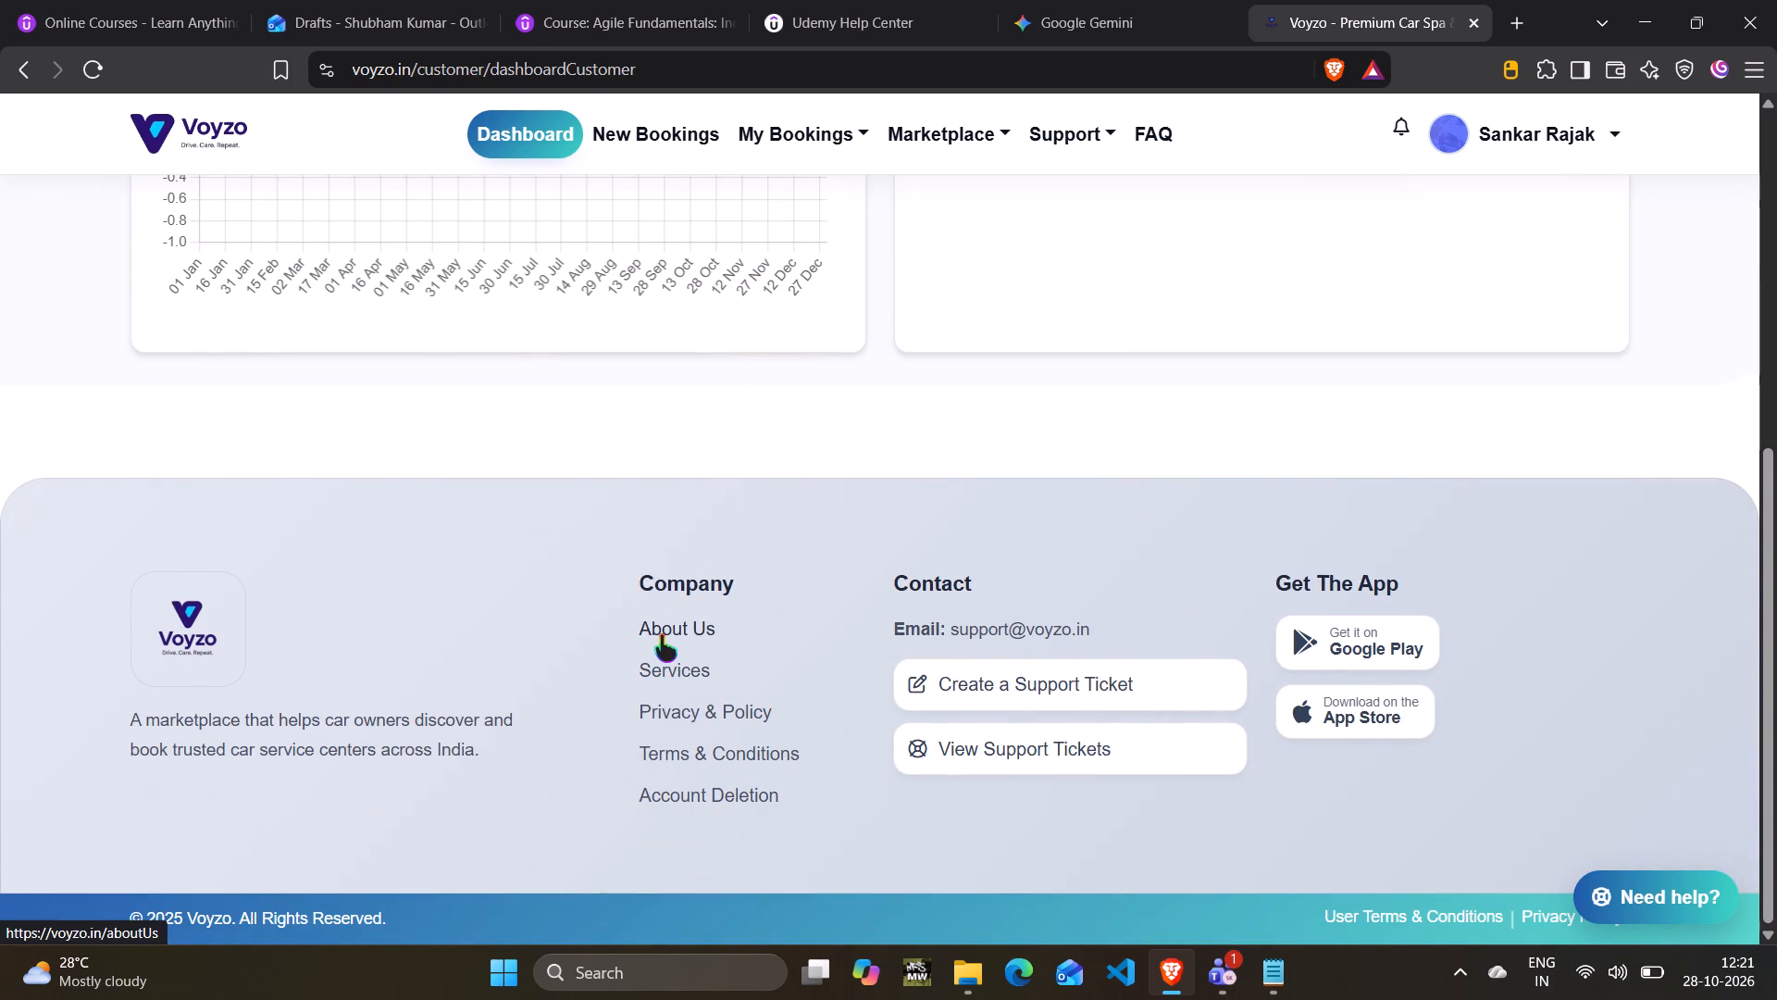
{"action": "left_click", "coordinate": [662, 634]}
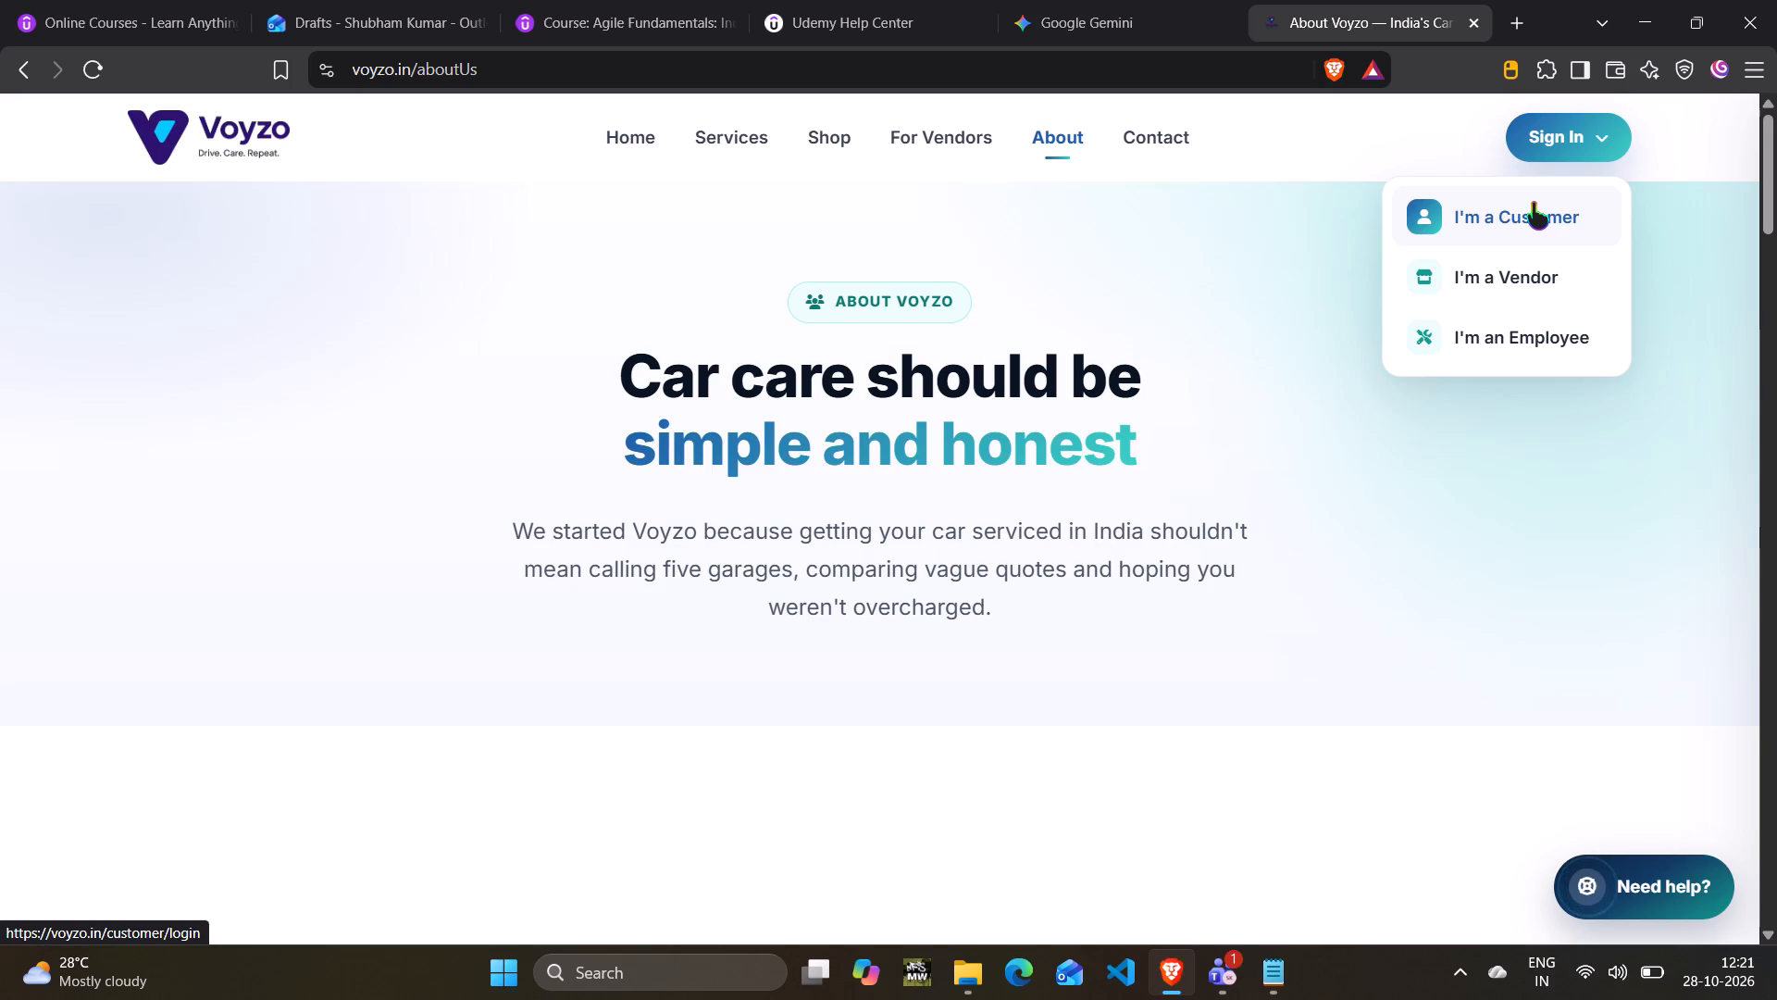
{"action": "left_click", "coordinate": [22, 79]}
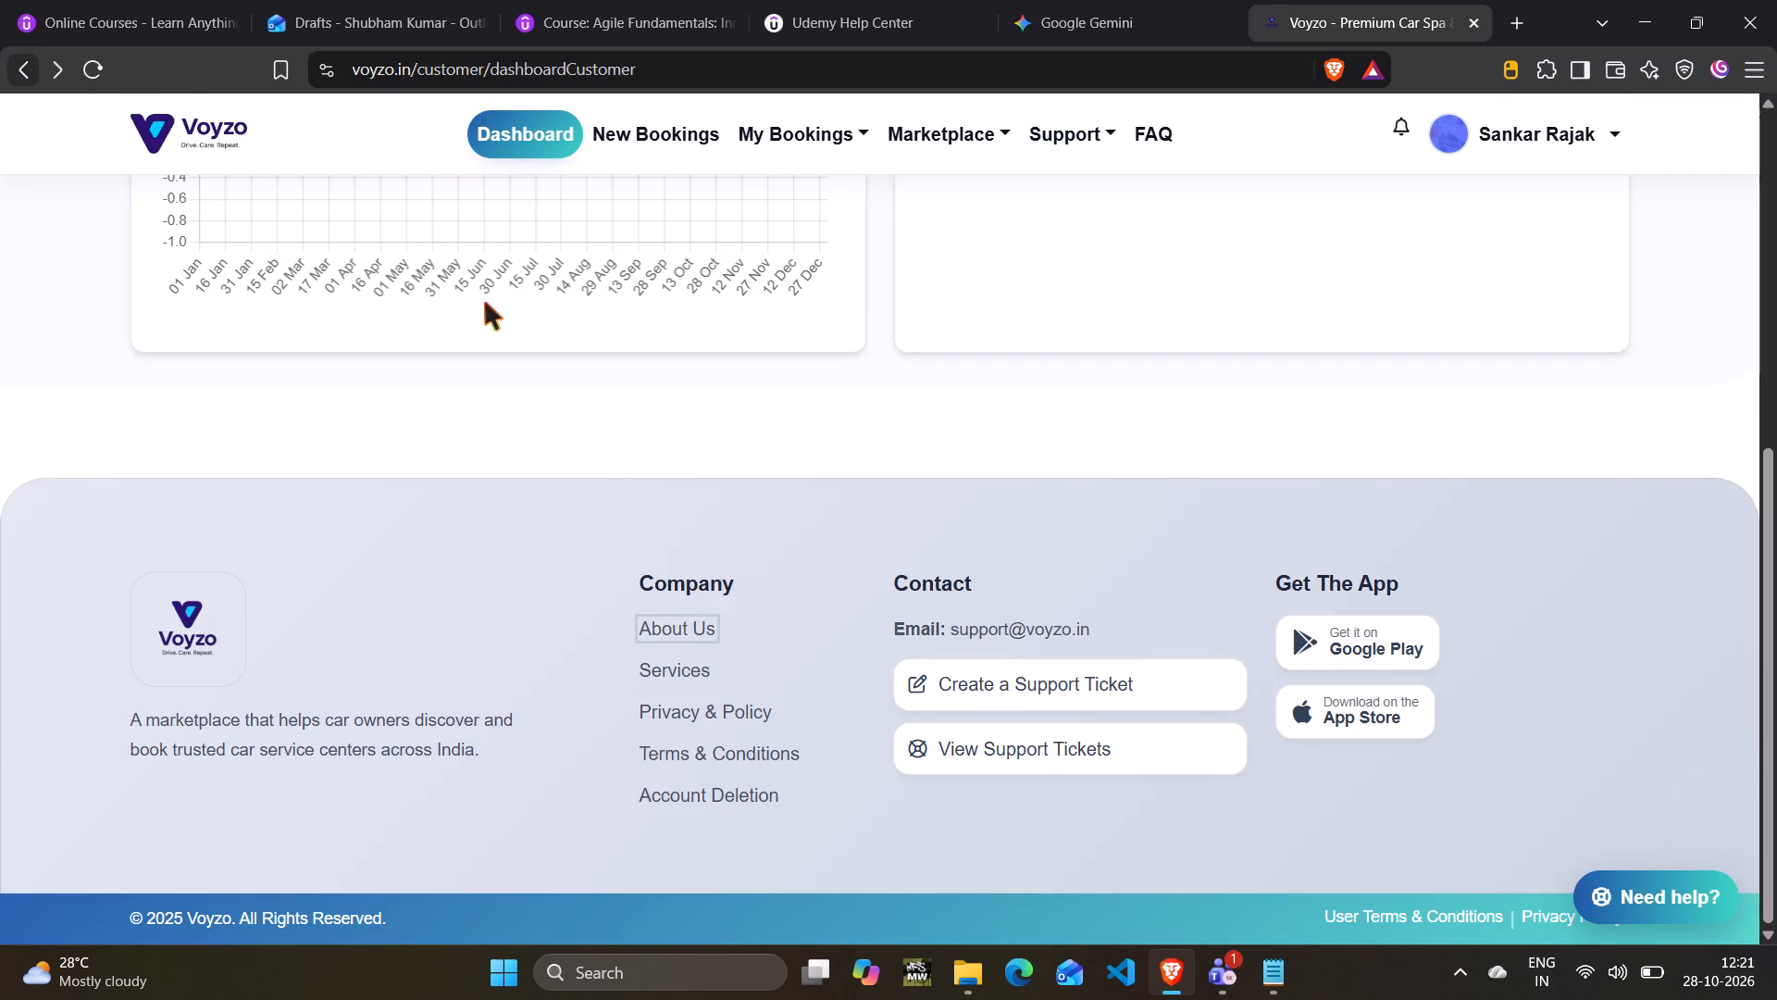
Reopen the About Us page from the footer, review its content, and return to the dashboard through the customer sign-in option.
{"action": "scroll", "coordinate": [694, 394], "scroll_direction": "up", "scroll_amount": 7}
{"action": "scroll", "coordinate": [694, 394], "scroll_direction": "down", "scroll_amount": 7}
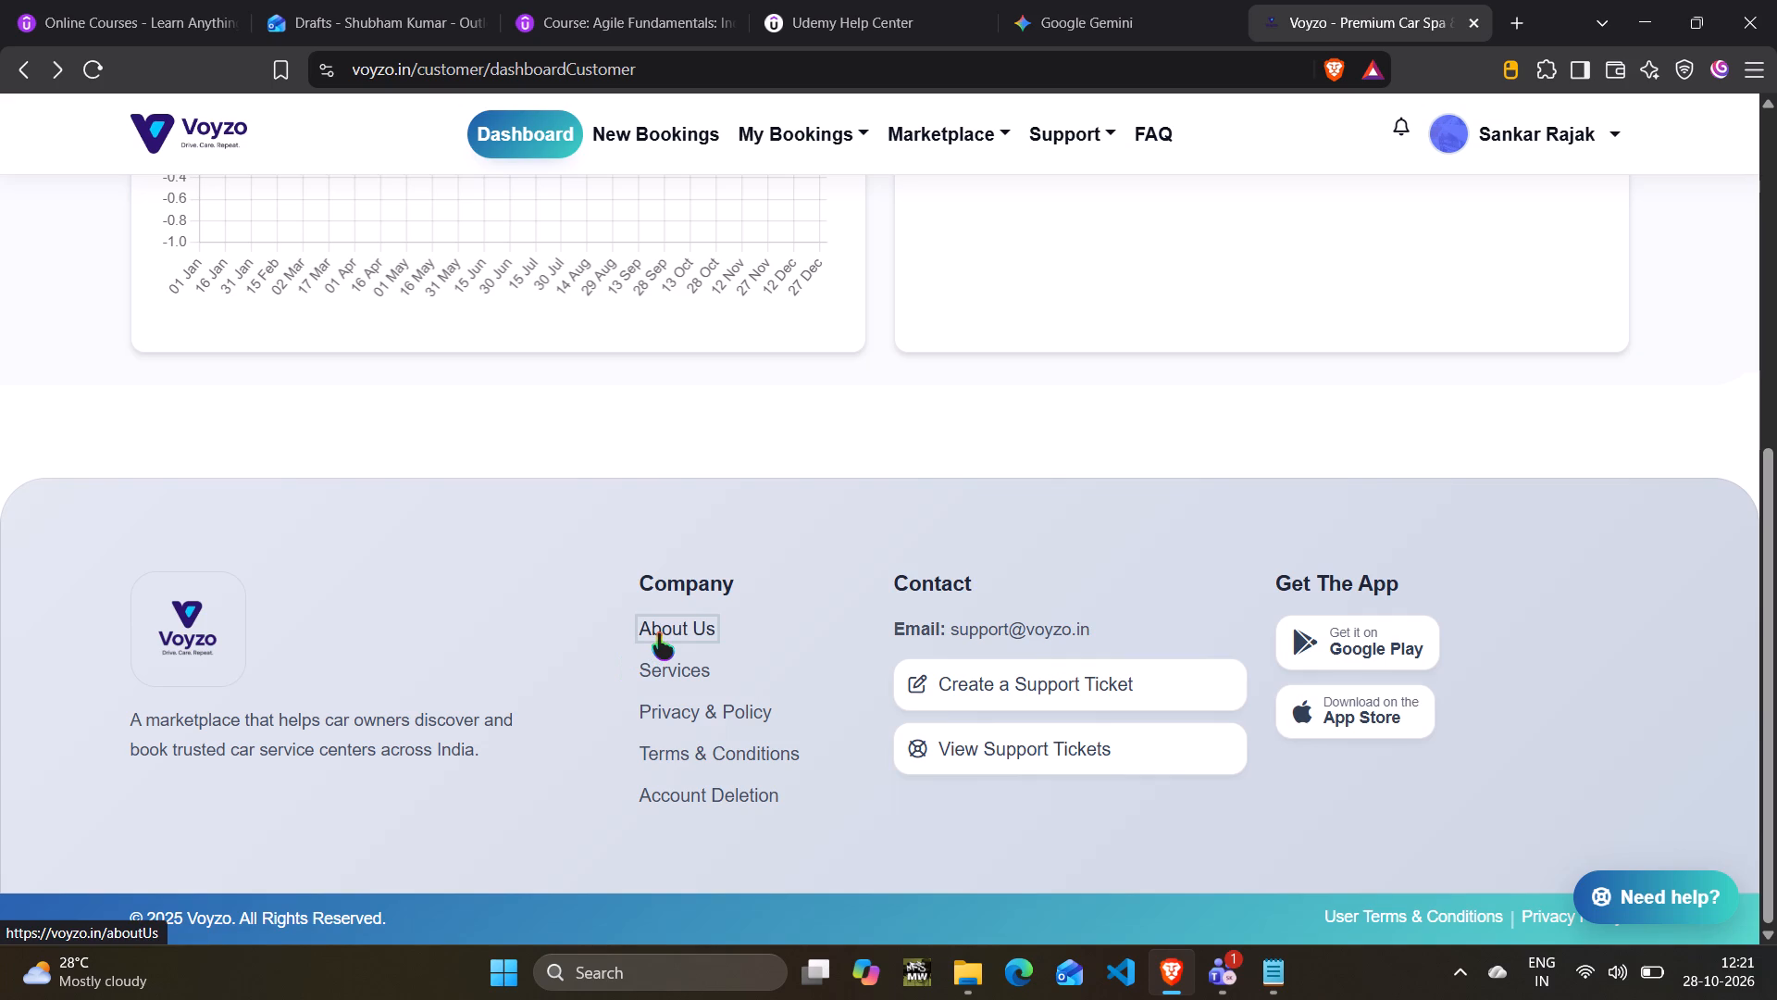
{"action": "left_click", "coordinate": [659, 632]}
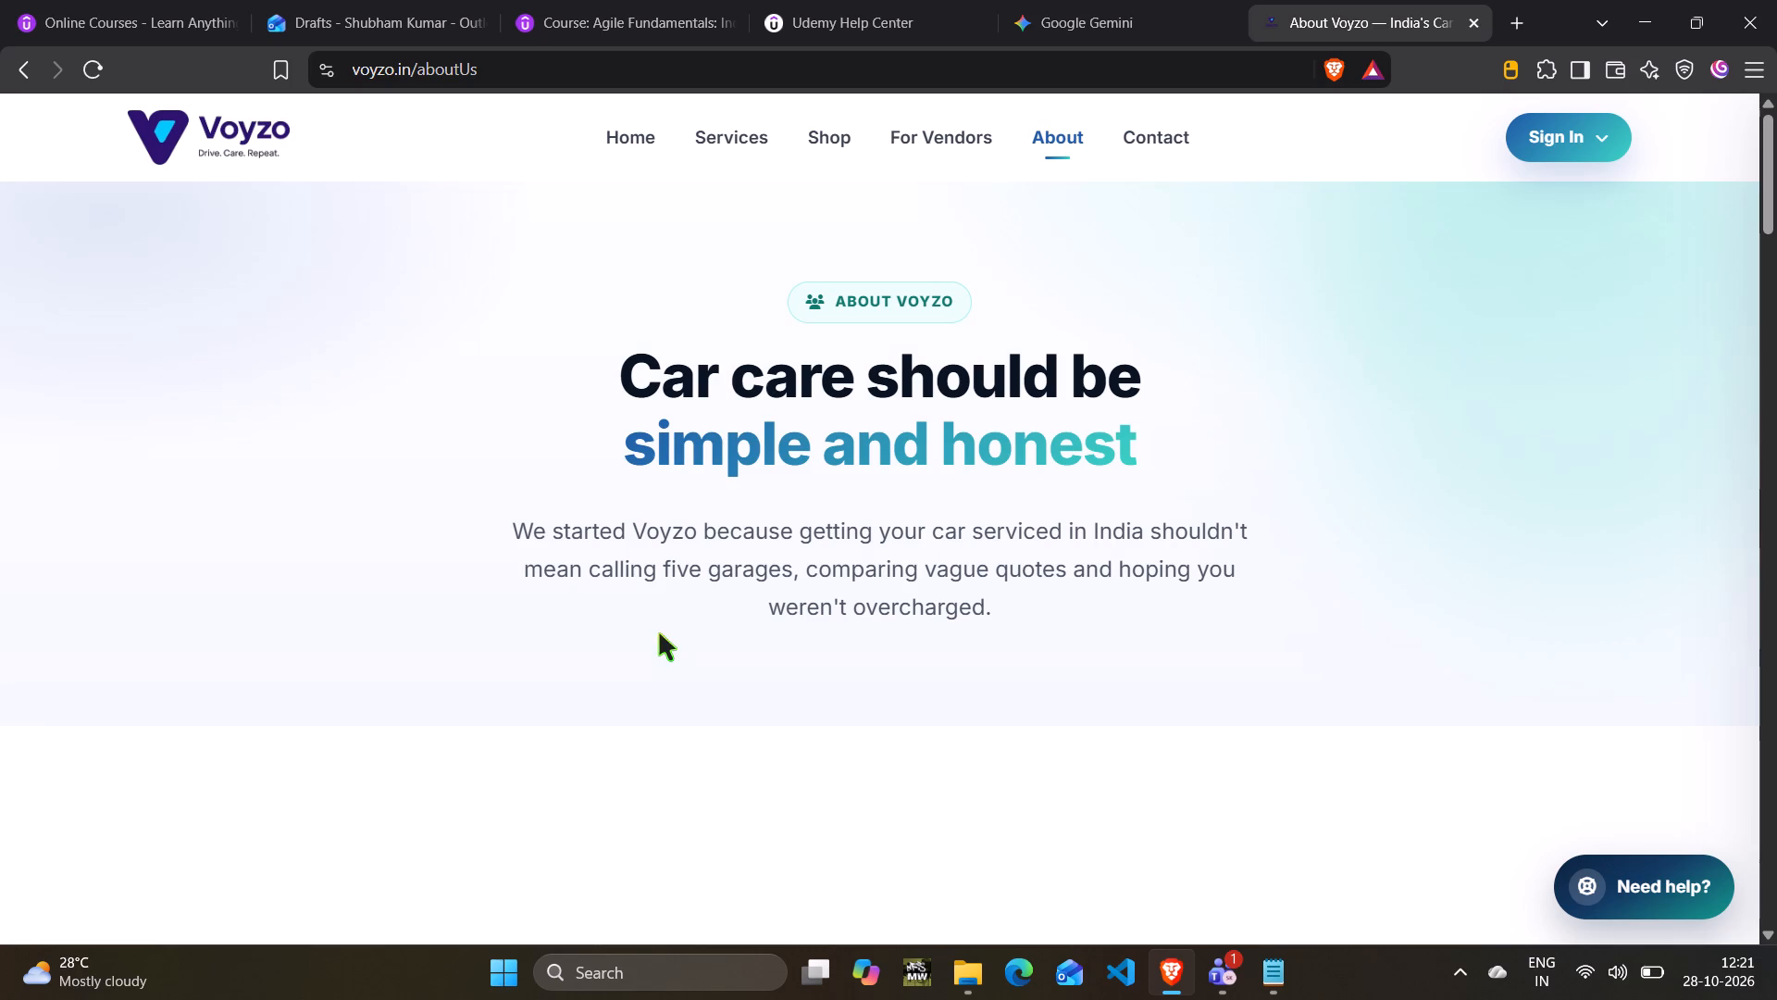
{"action": "scroll", "coordinate": [659, 632], "scroll_direction": "down", "scroll_amount": 3}
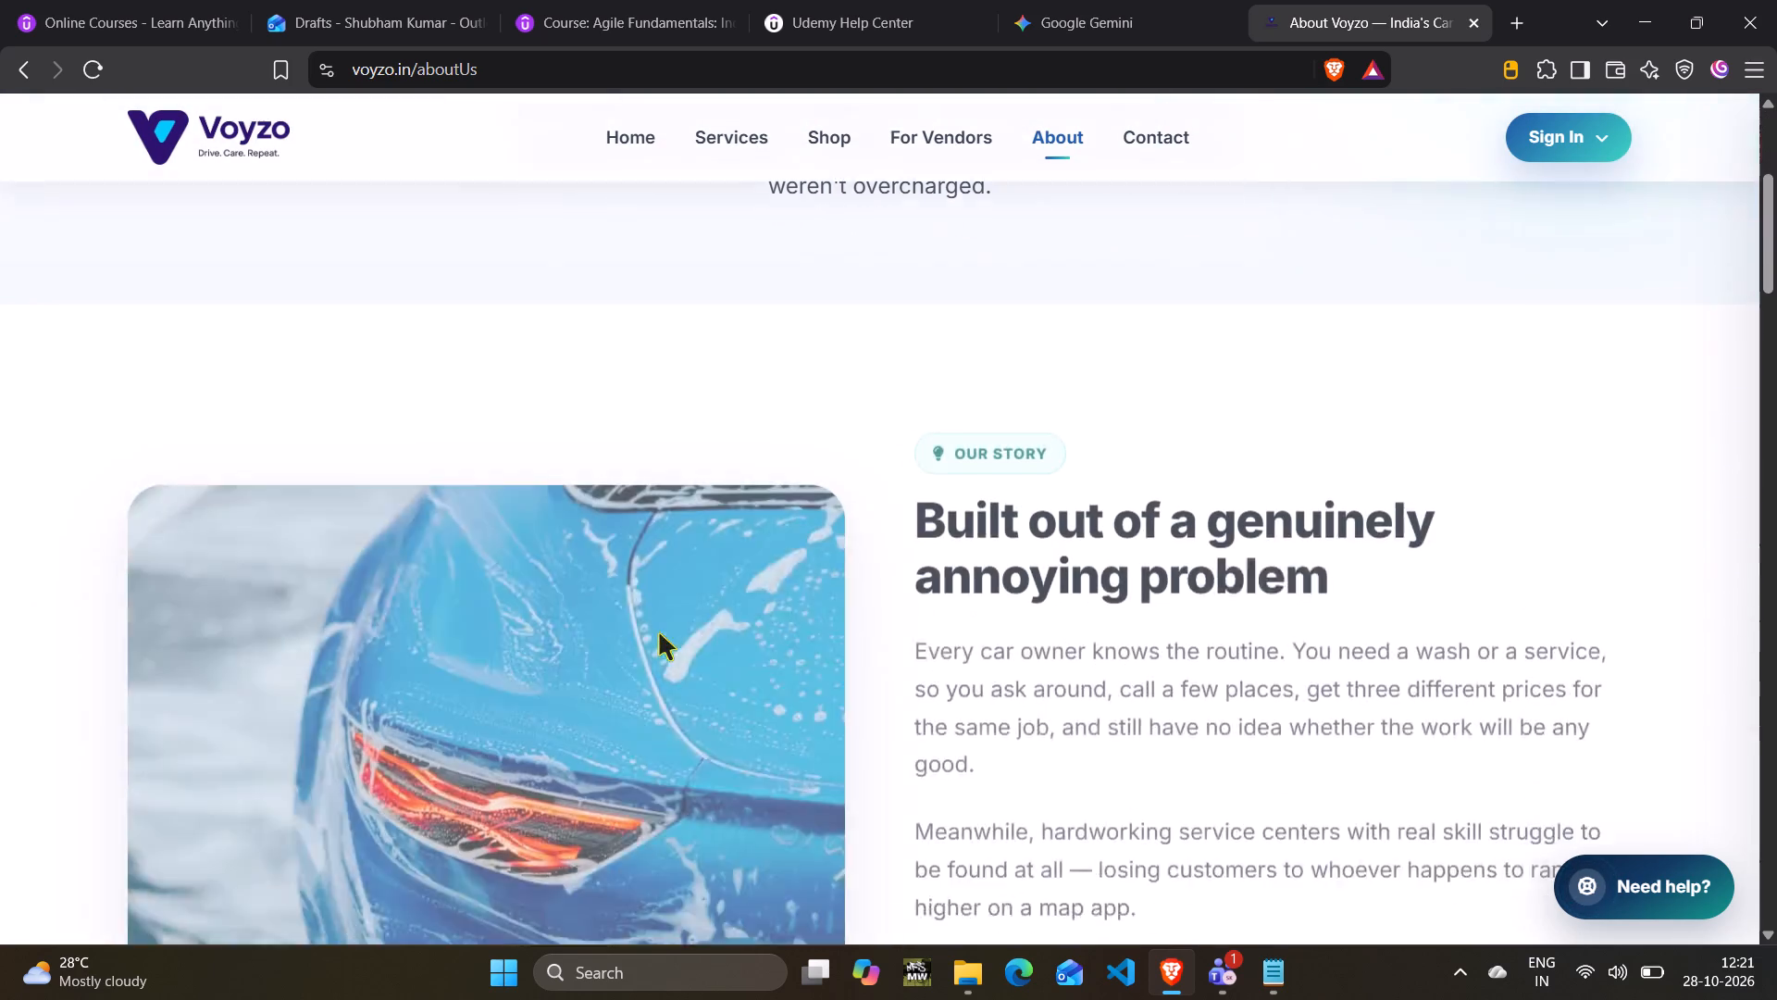
{"action": "scroll", "coordinate": [659, 632], "scroll_direction": "right", "scroll_amount": 4}
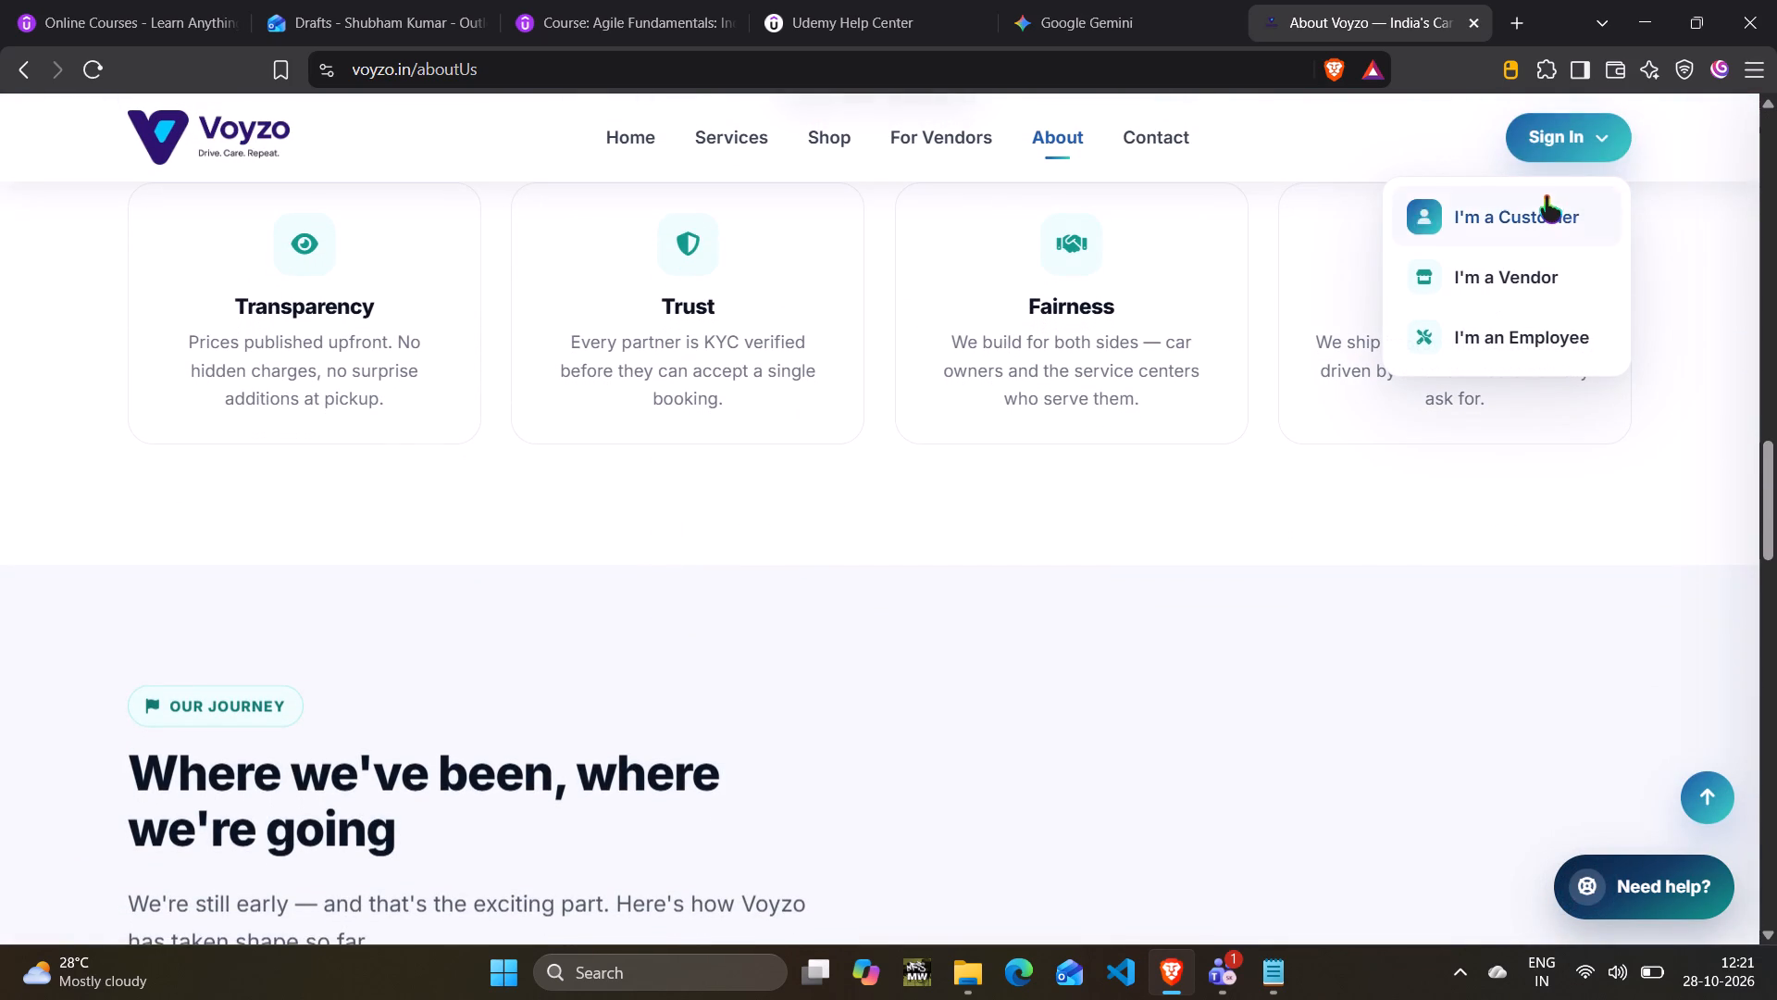
{"action": "left_click", "coordinate": [1547, 199]}
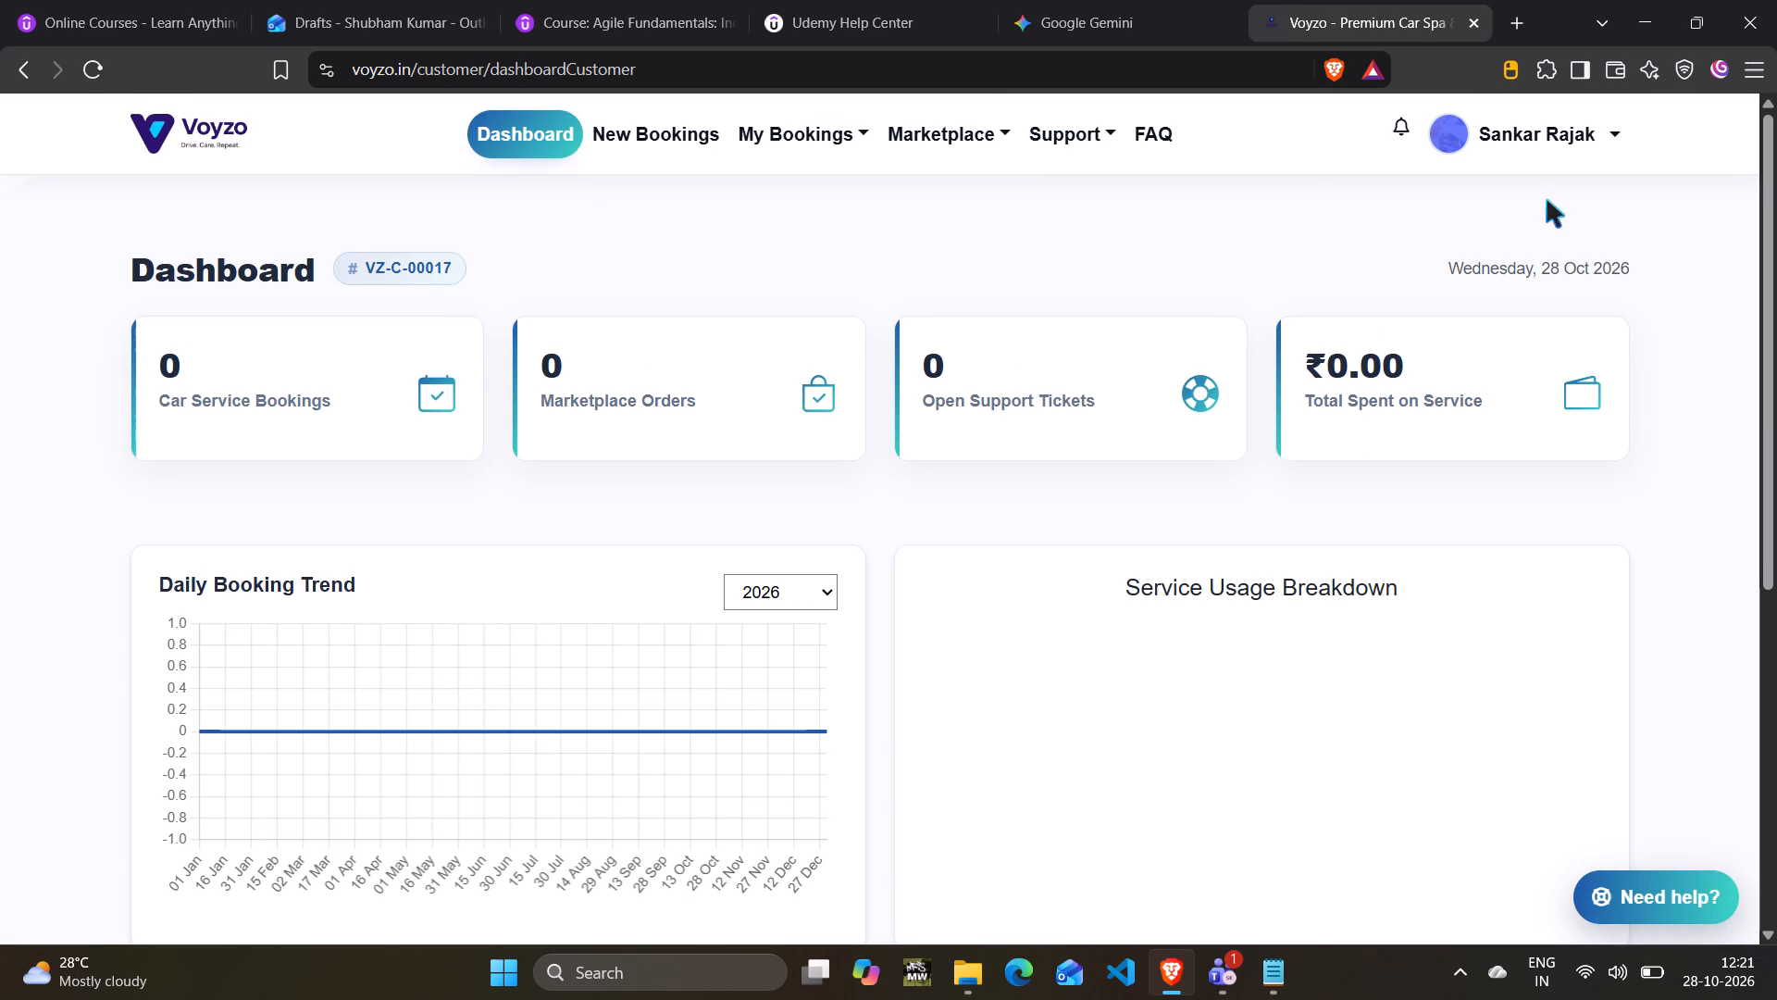
Check the Services page linked in the dashboard footer and its sign-in options, and go back to the dashboard.
{"action": "scroll", "coordinate": [1299, 349], "scroll_direction": "right", "scroll_amount": 7}
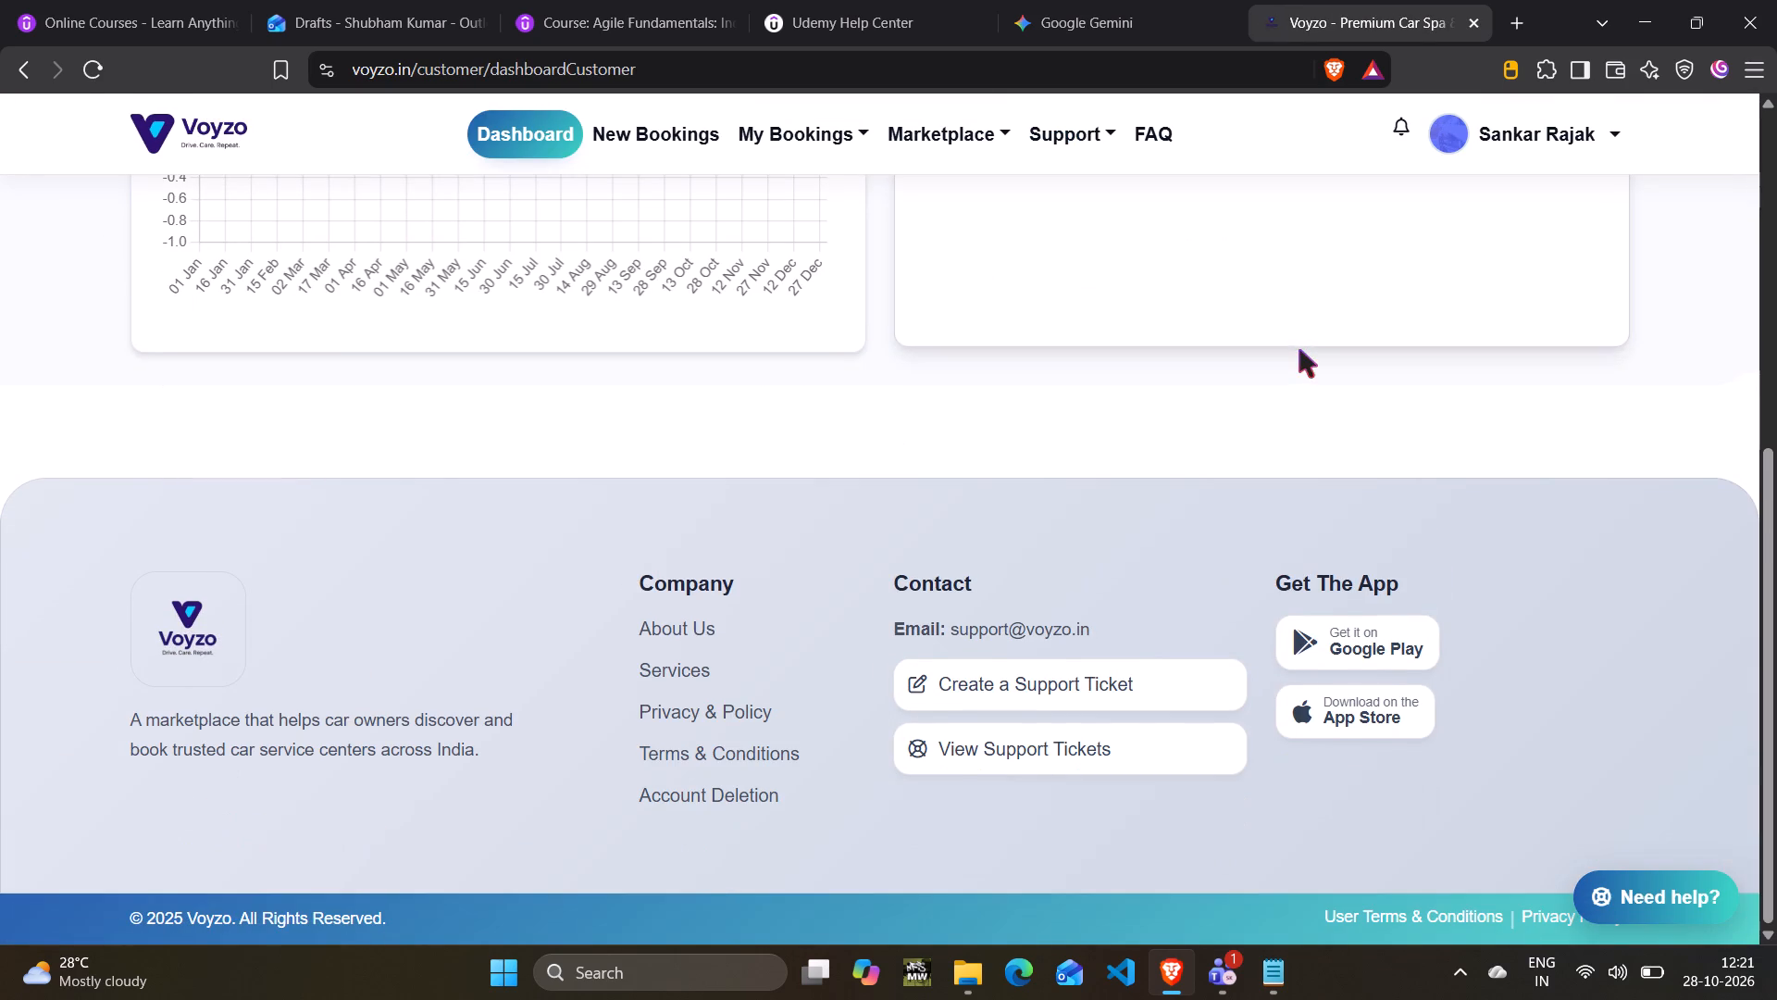
{"action": "left_click", "coordinate": [694, 671]}
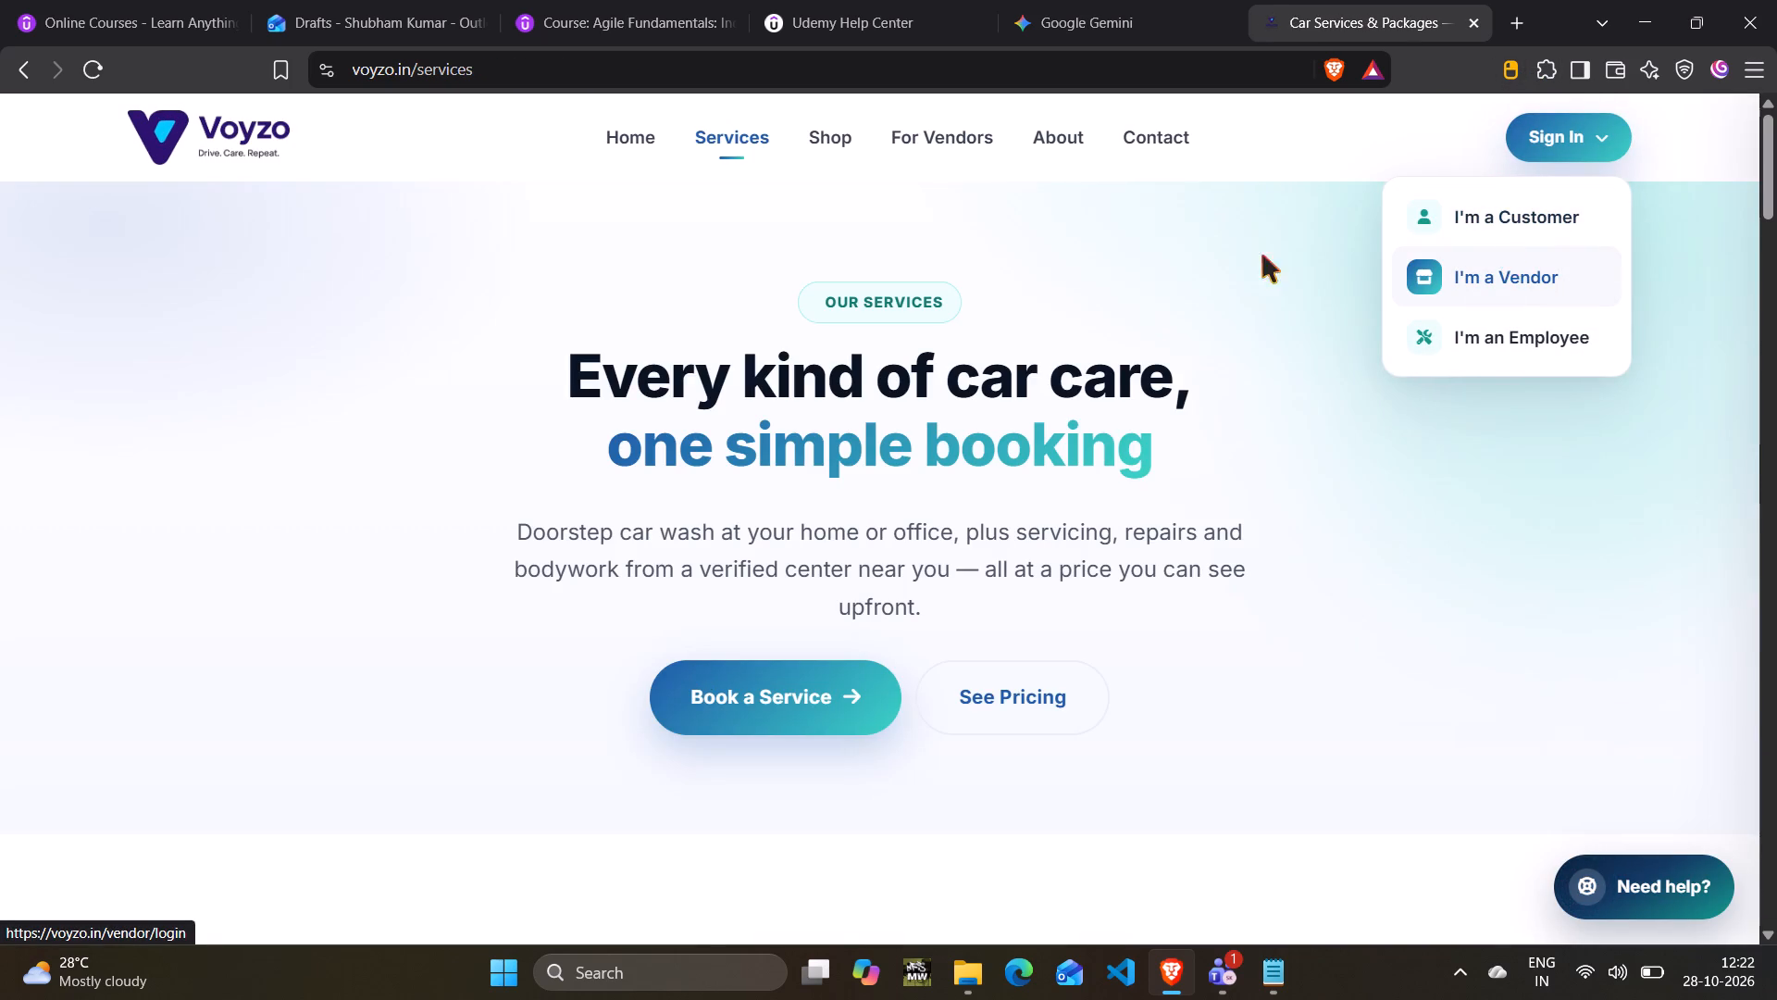
{"action": "left_click", "coordinate": [21, 77]}
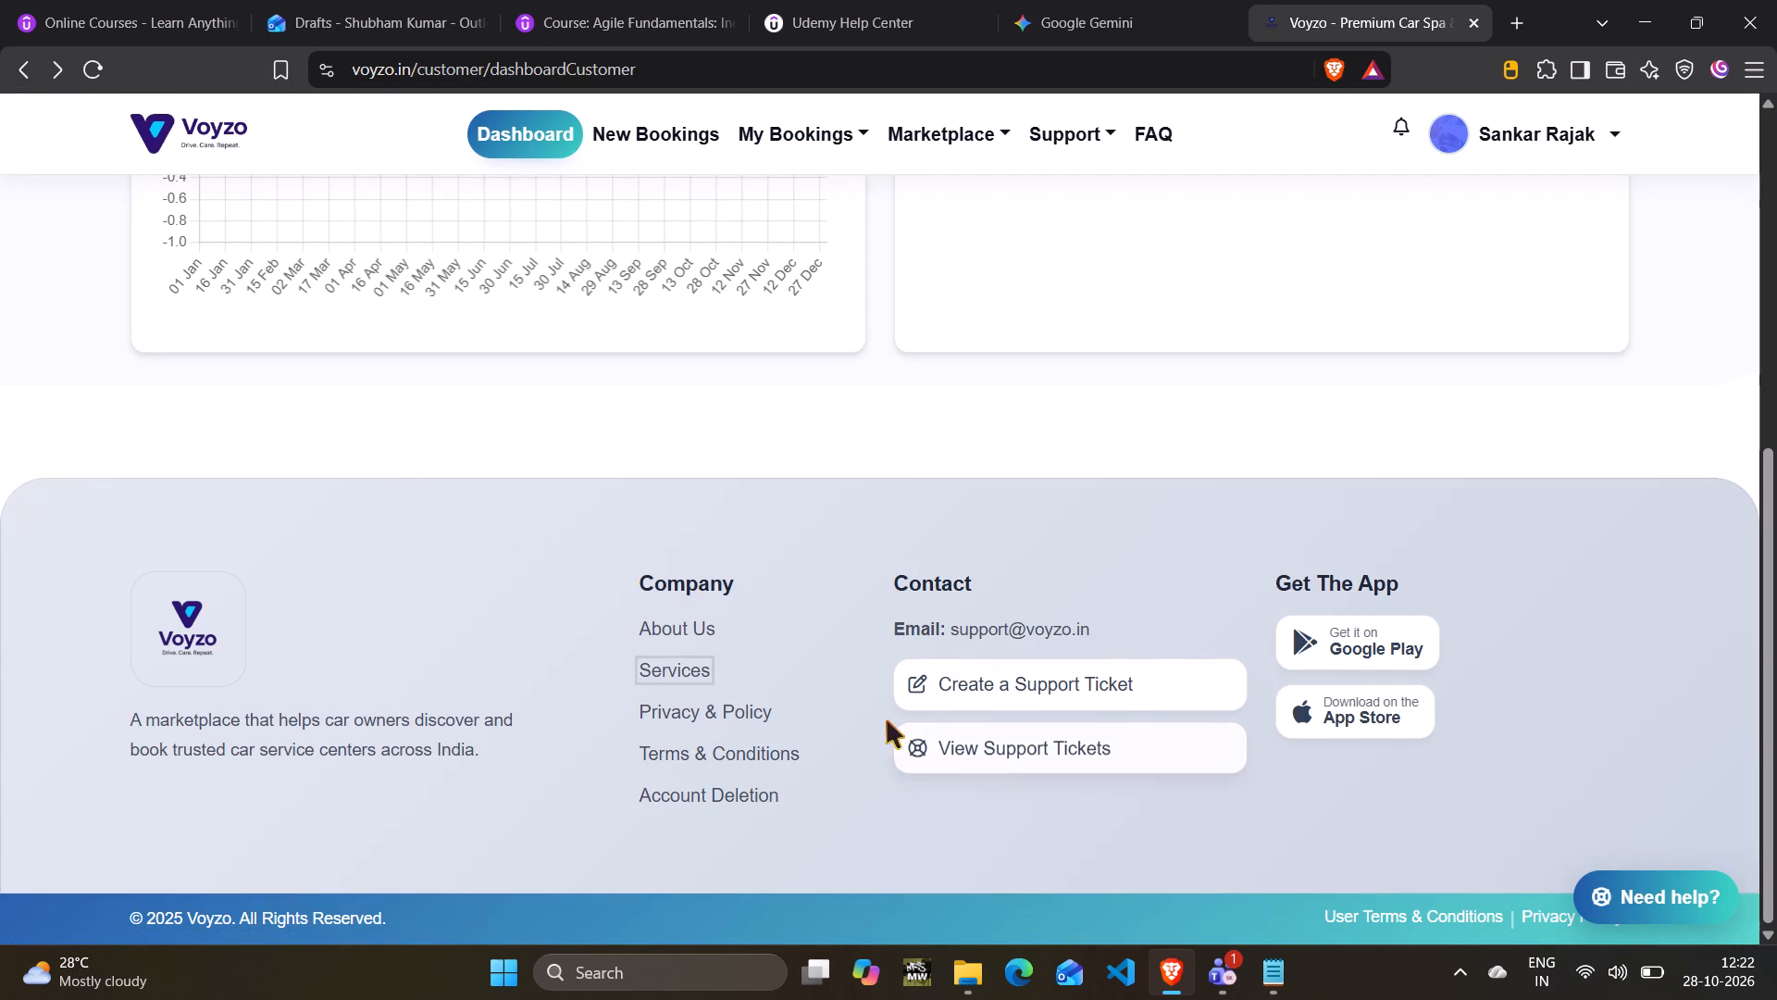
Review the Terms & Conditions page linked in the dashboard footer and go back to the dashboard.
{"action": "left_click", "coordinate": [722, 744]}
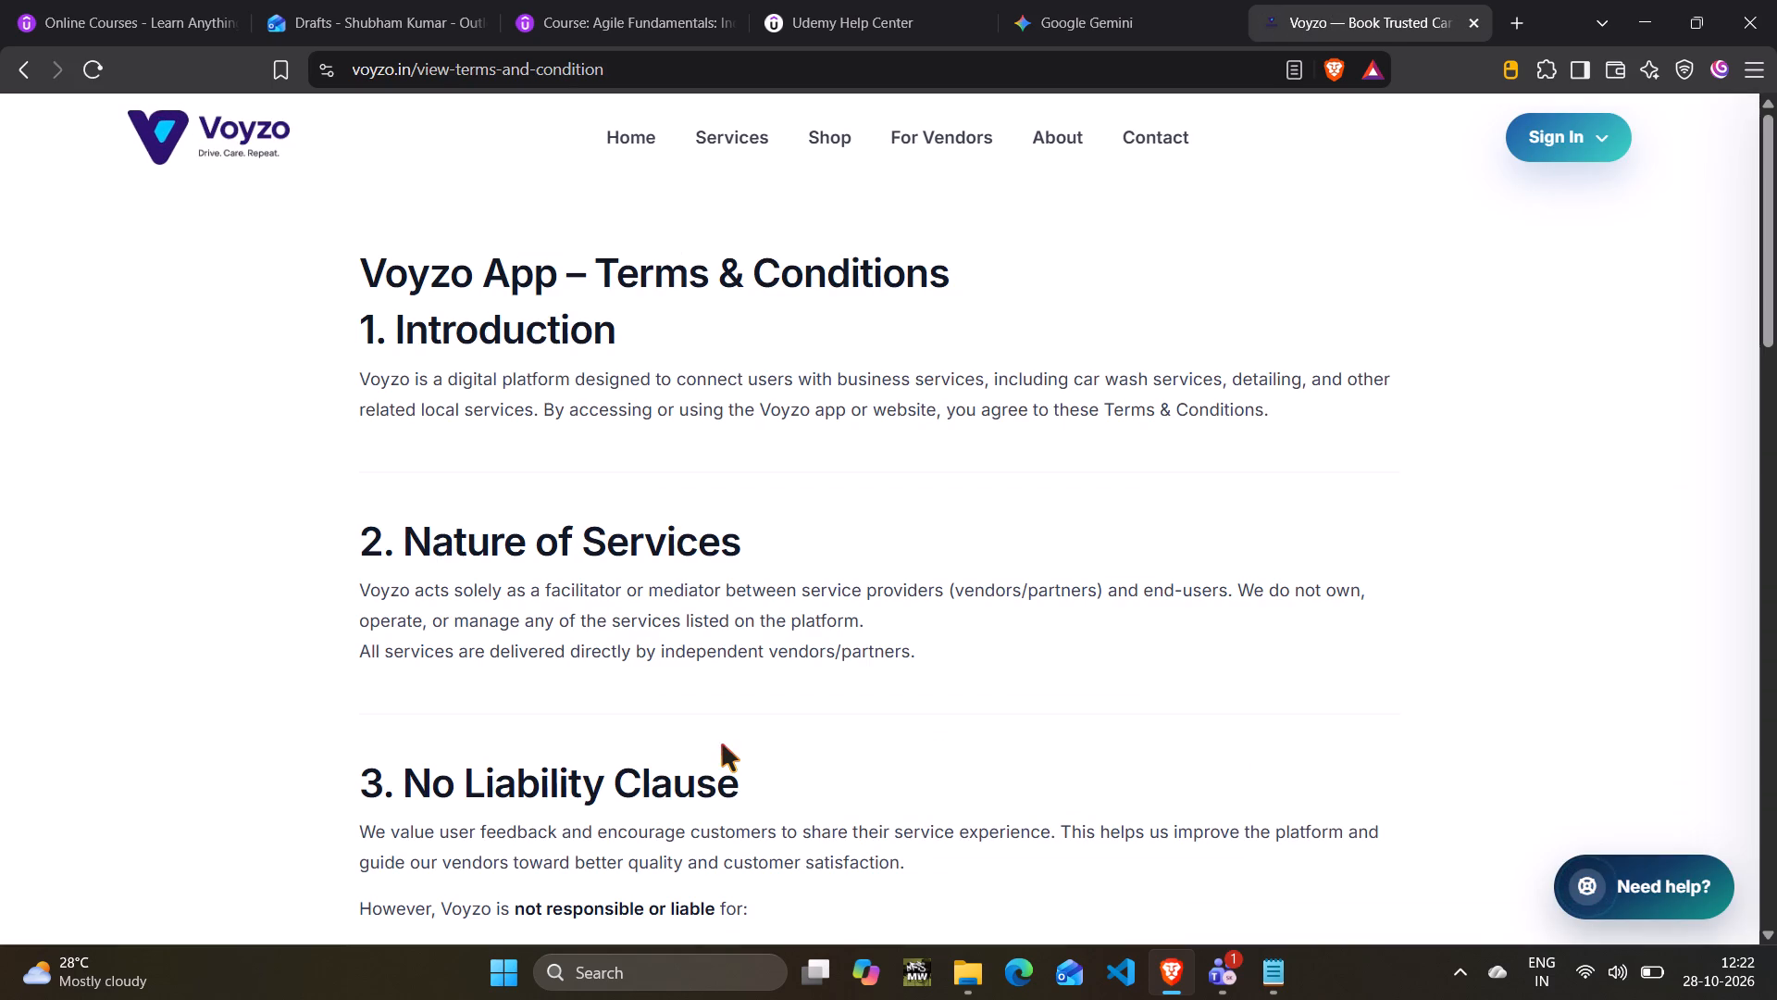
{"action": "scroll", "coordinate": [722, 744], "scroll_direction": "down", "scroll_amount": 8}
{"action": "scroll", "coordinate": [747, 713], "scroll_direction": "right", "scroll_amount": 5}
{"action": "scroll", "coordinate": [747, 713], "scroll_direction": "up", "scroll_amount": 9}
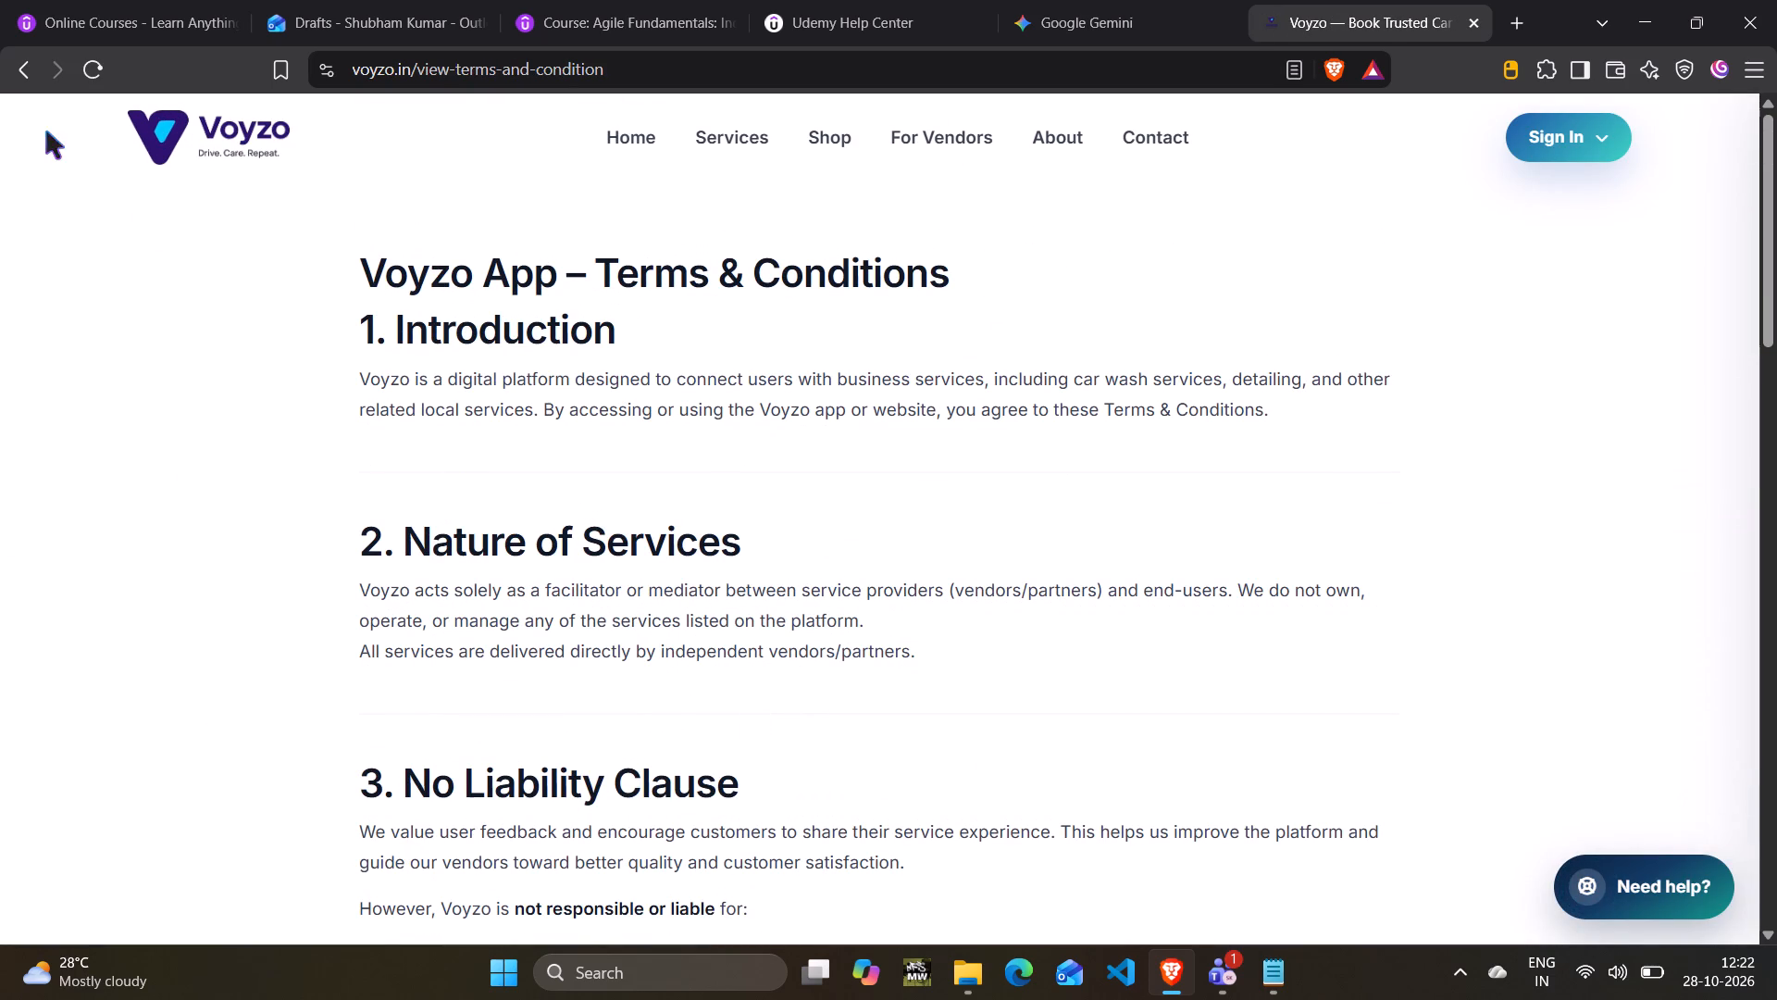
{"action": "left_click", "coordinate": [15, 73]}
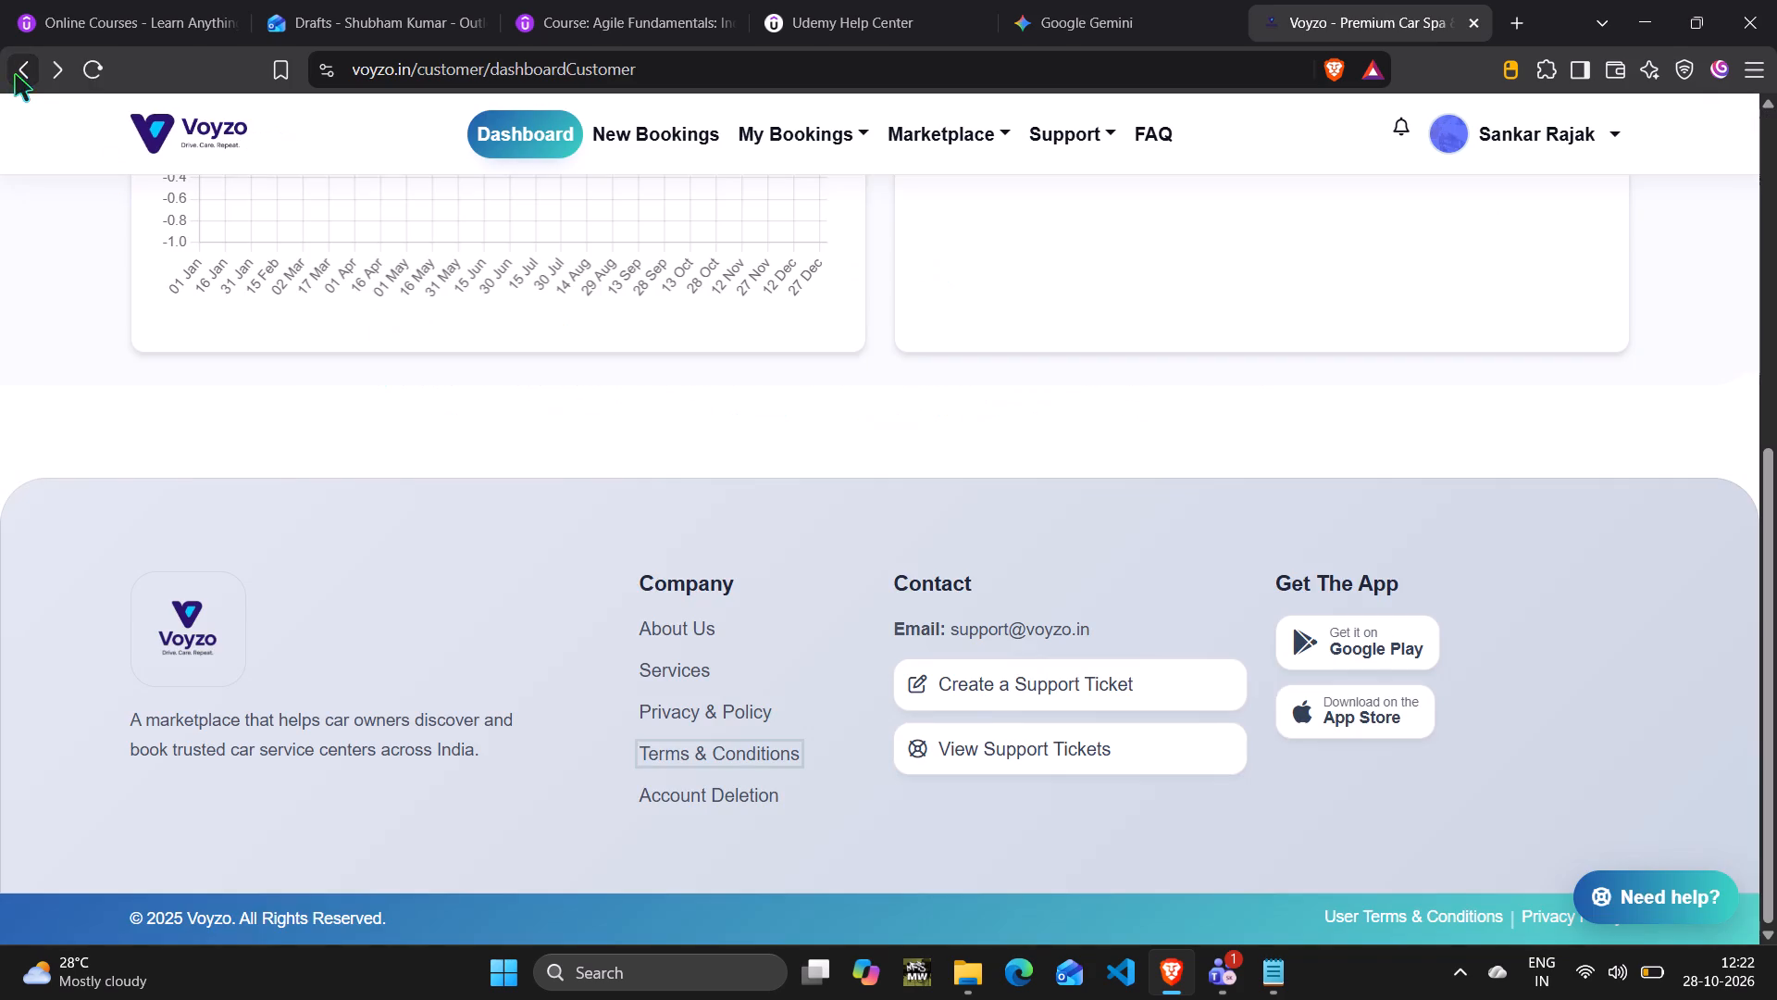
Examine the Account Deletion page from the footer, including its request form and account type options, and dismiss the battery notification.
{"action": "left_click", "coordinate": [738, 793]}
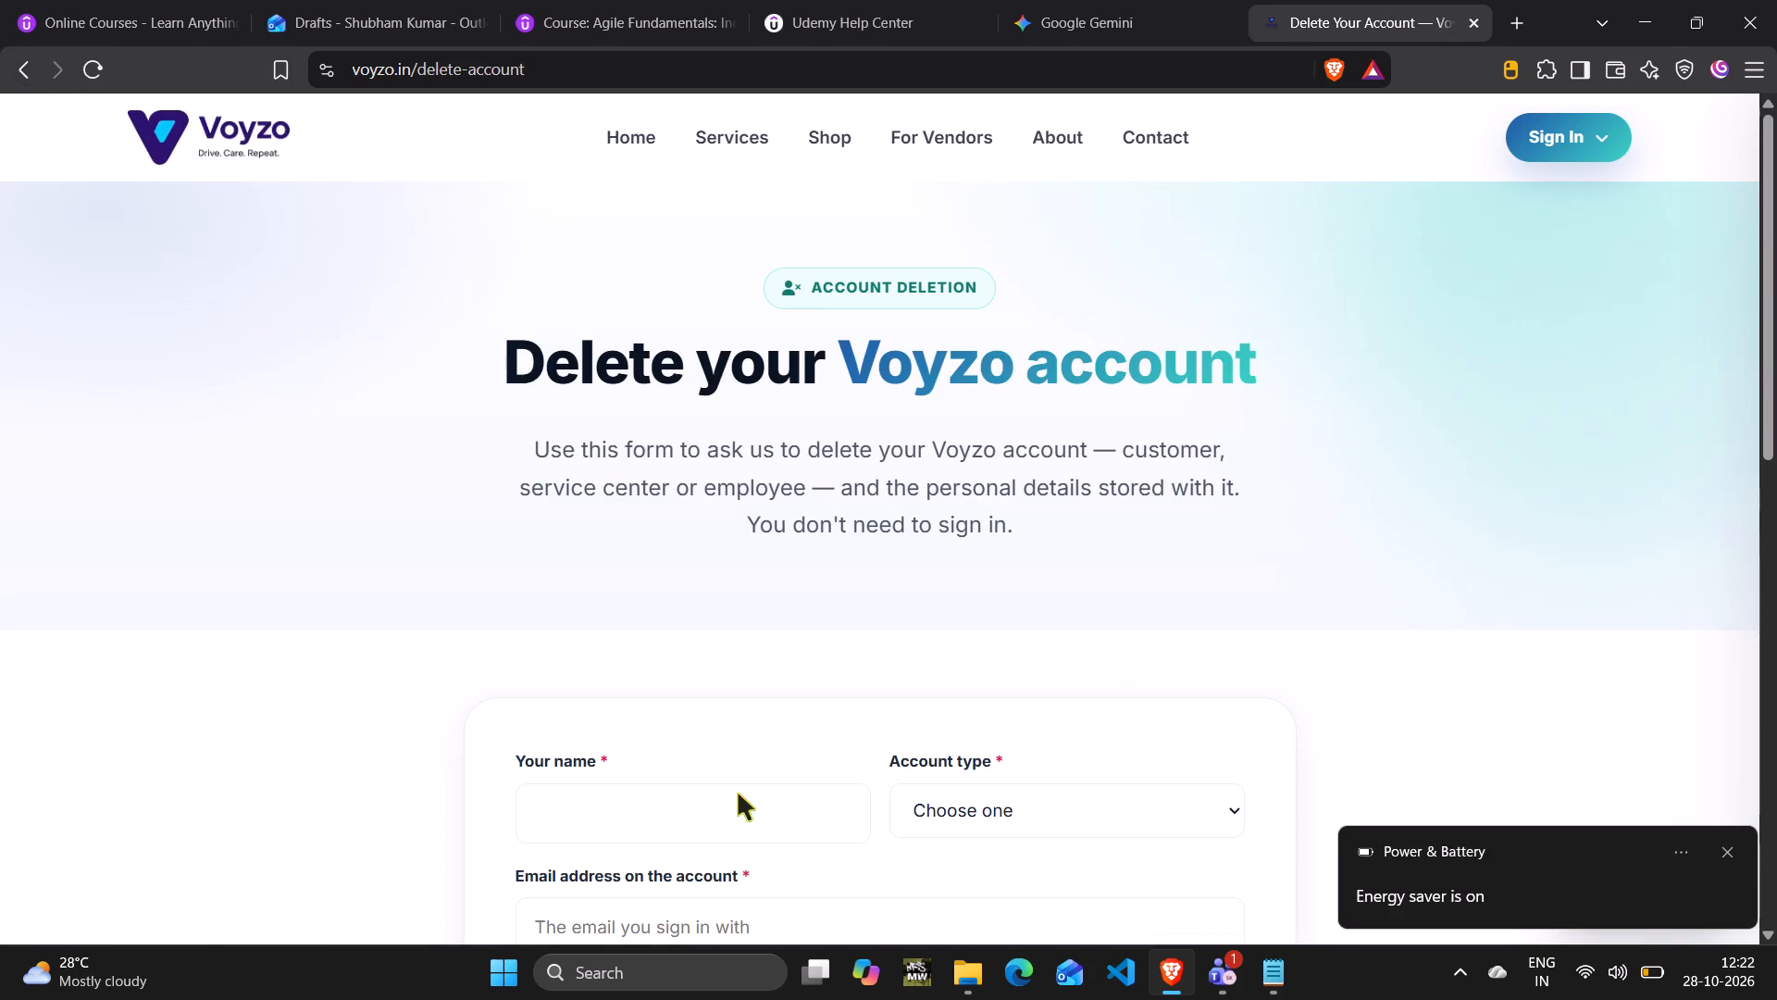
{"action": "scroll", "coordinate": [840, 669], "scroll_direction": "down", "scroll_amount": 2}
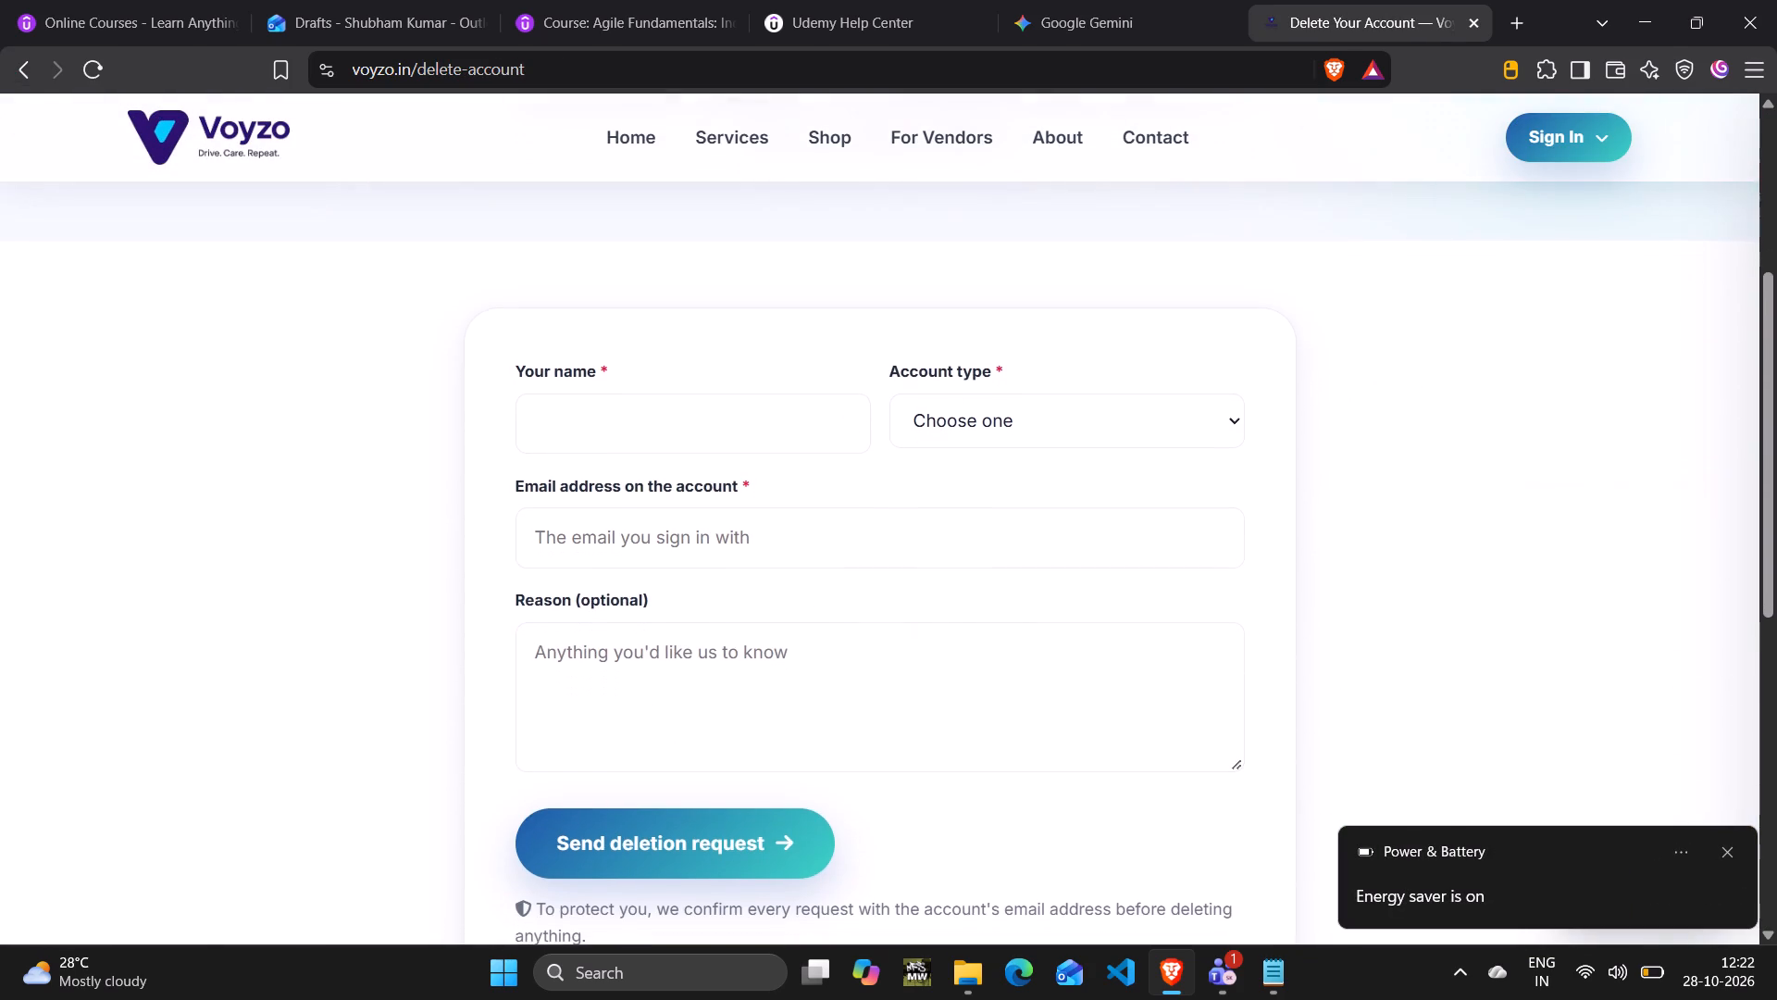
{"action": "scroll", "coordinate": [840, 669], "scroll_direction": "down", "scroll_amount": 1}
{"action": "left_click", "coordinate": [1140, 417]}
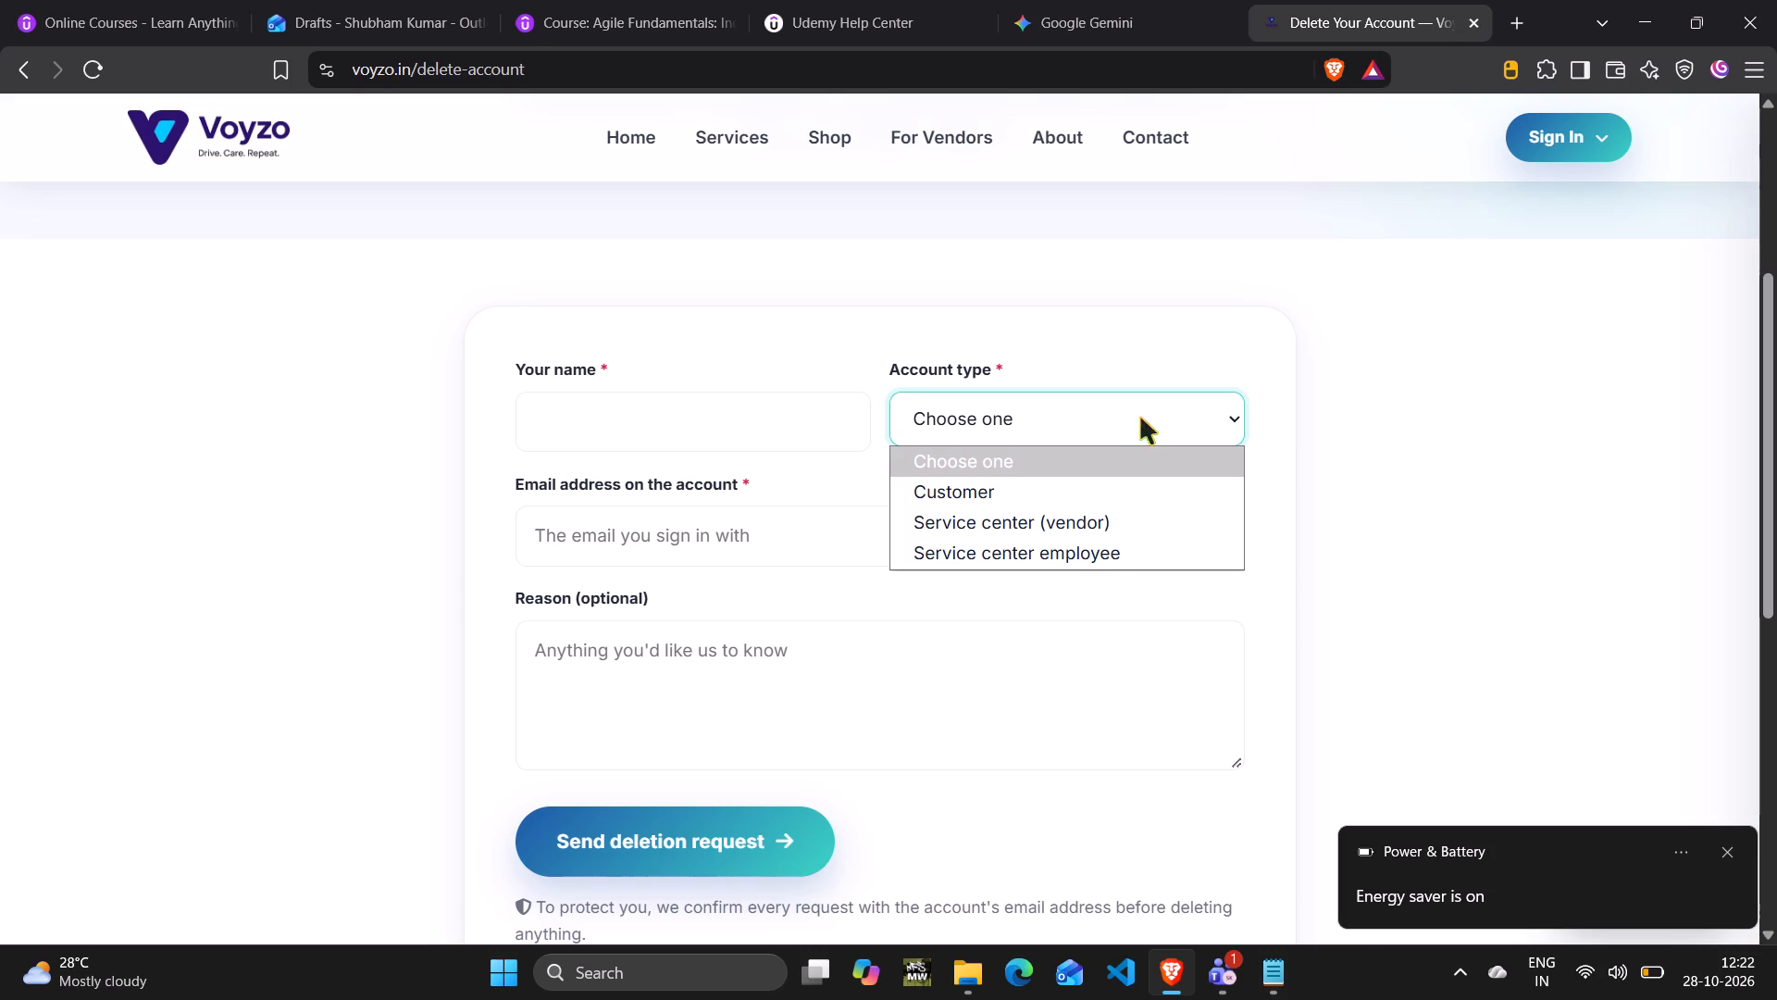
{"action": "left_click", "coordinate": [1700, 318]}
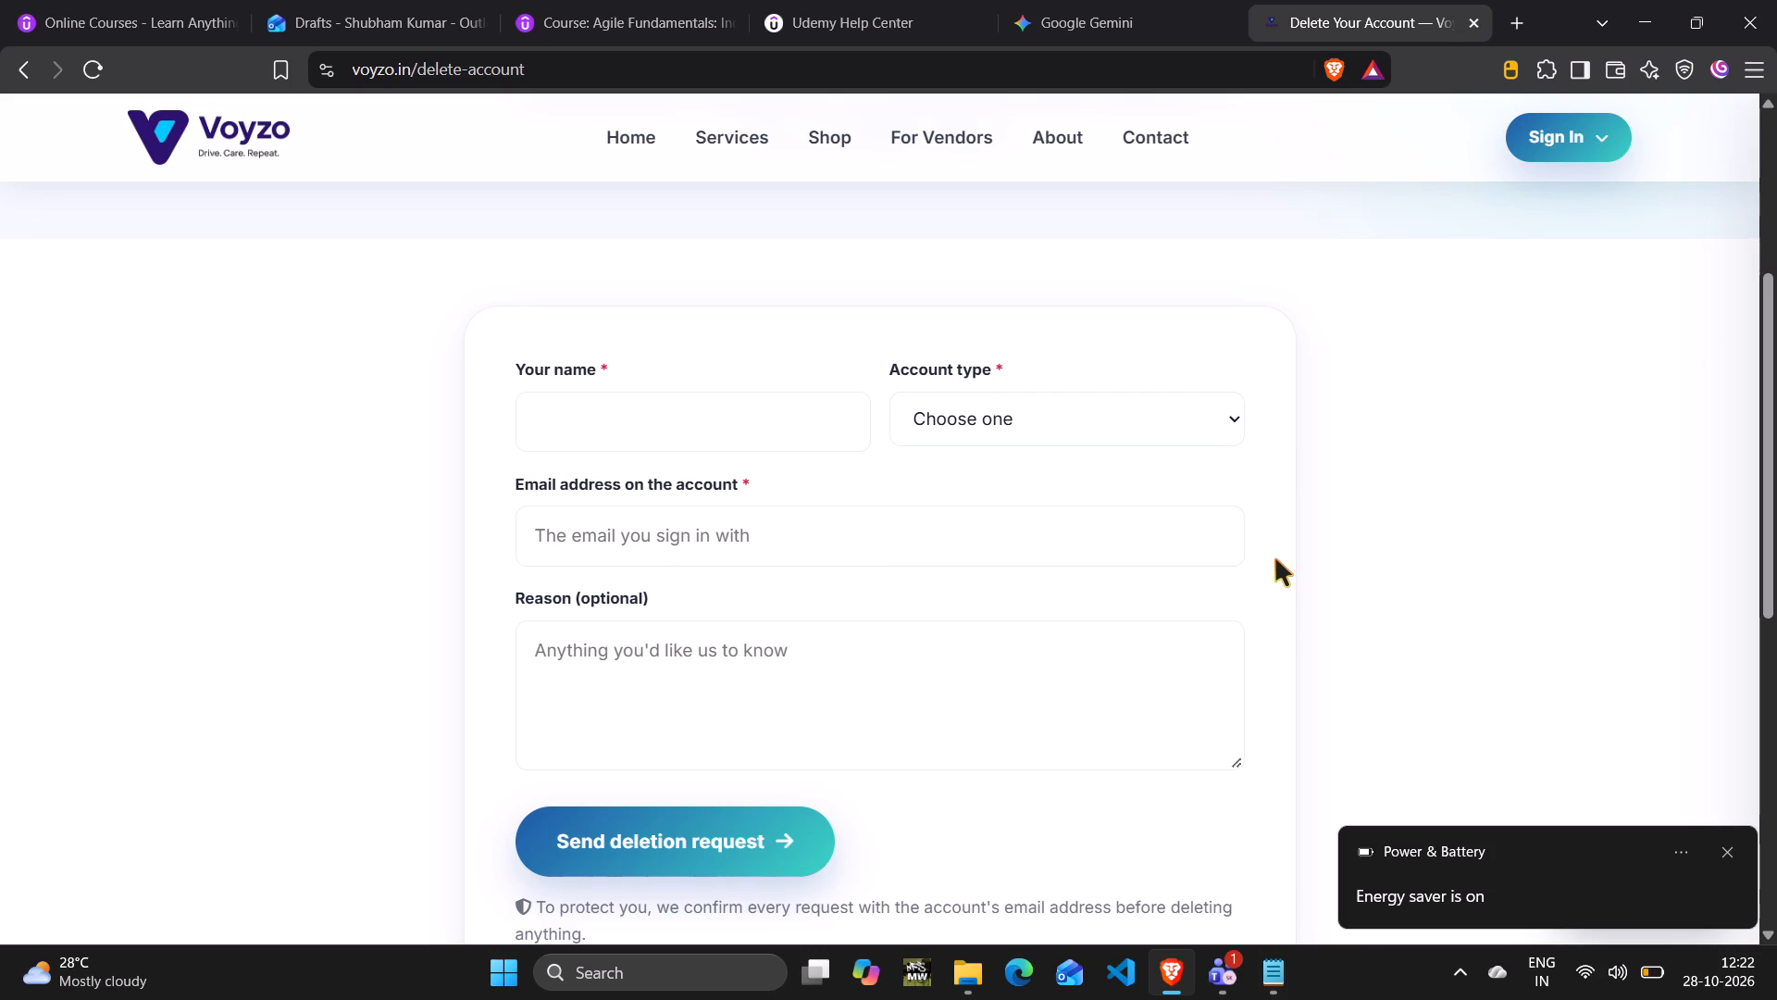
{"action": "scroll", "coordinate": [1275, 558], "scroll_direction": "down", "scroll_amount": 4}
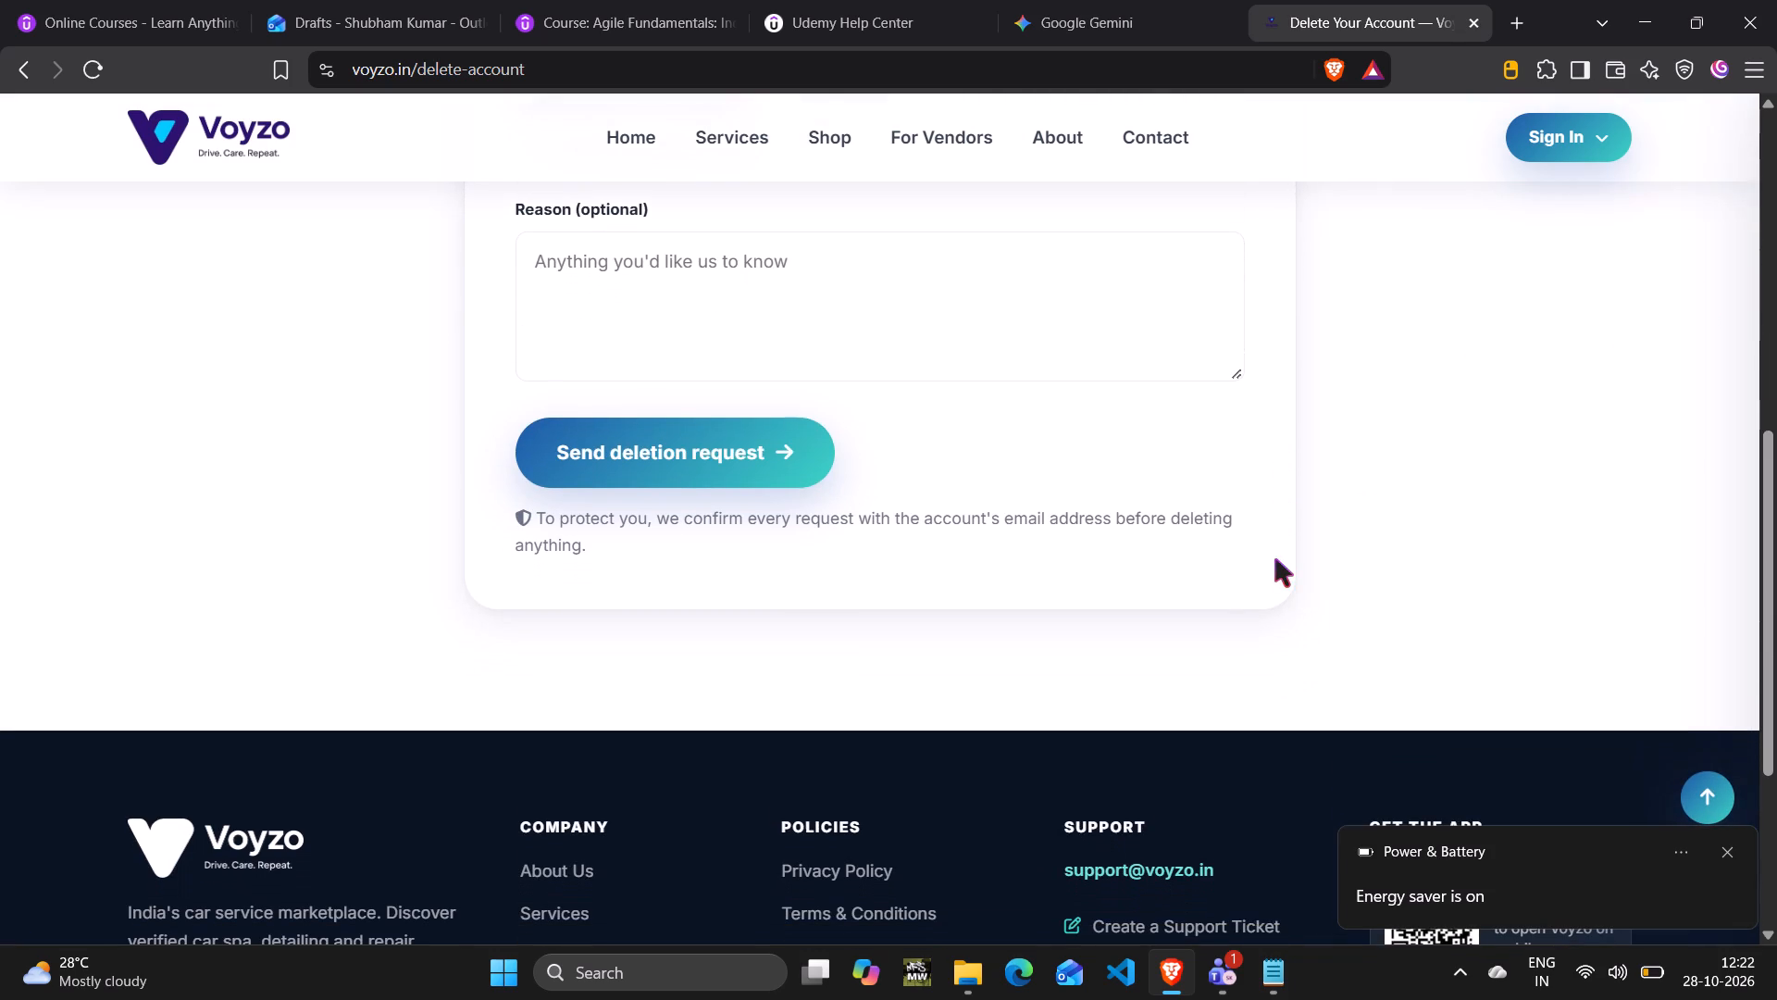
{"action": "scroll", "coordinate": [1275, 558], "scroll_direction": "up", "scroll_amount": 7}
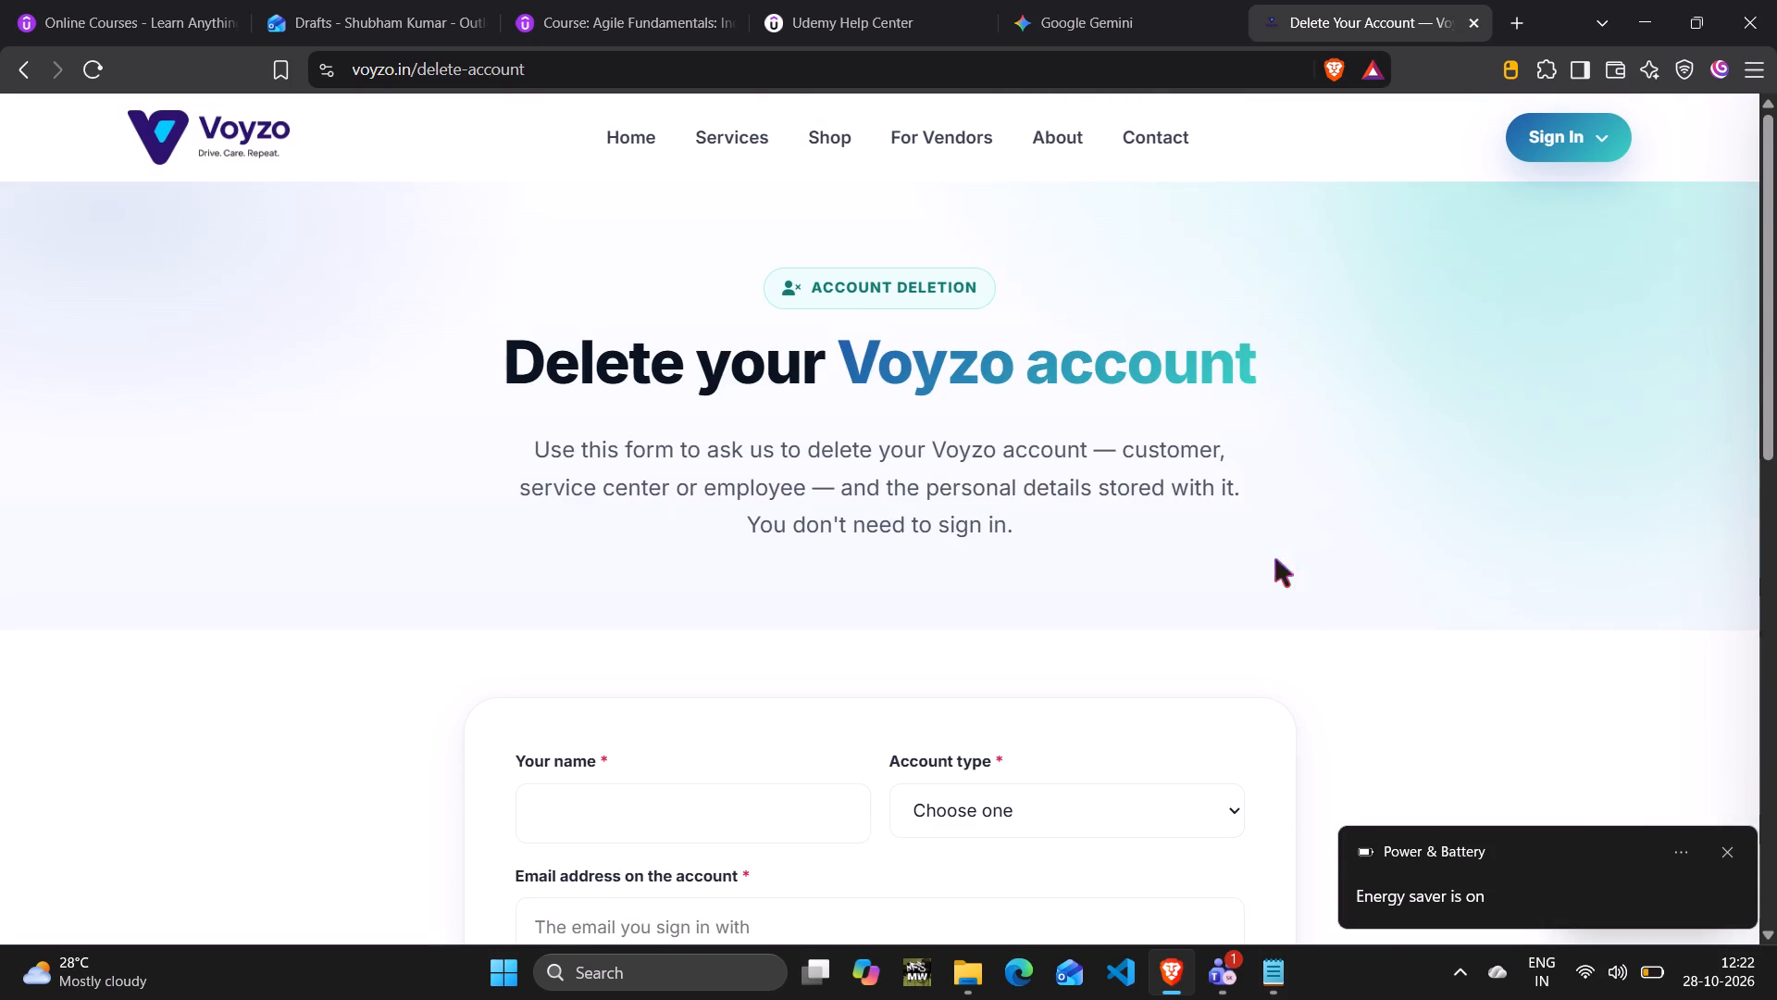
{"action": "left_click", "coordinate": [1726, 853]}
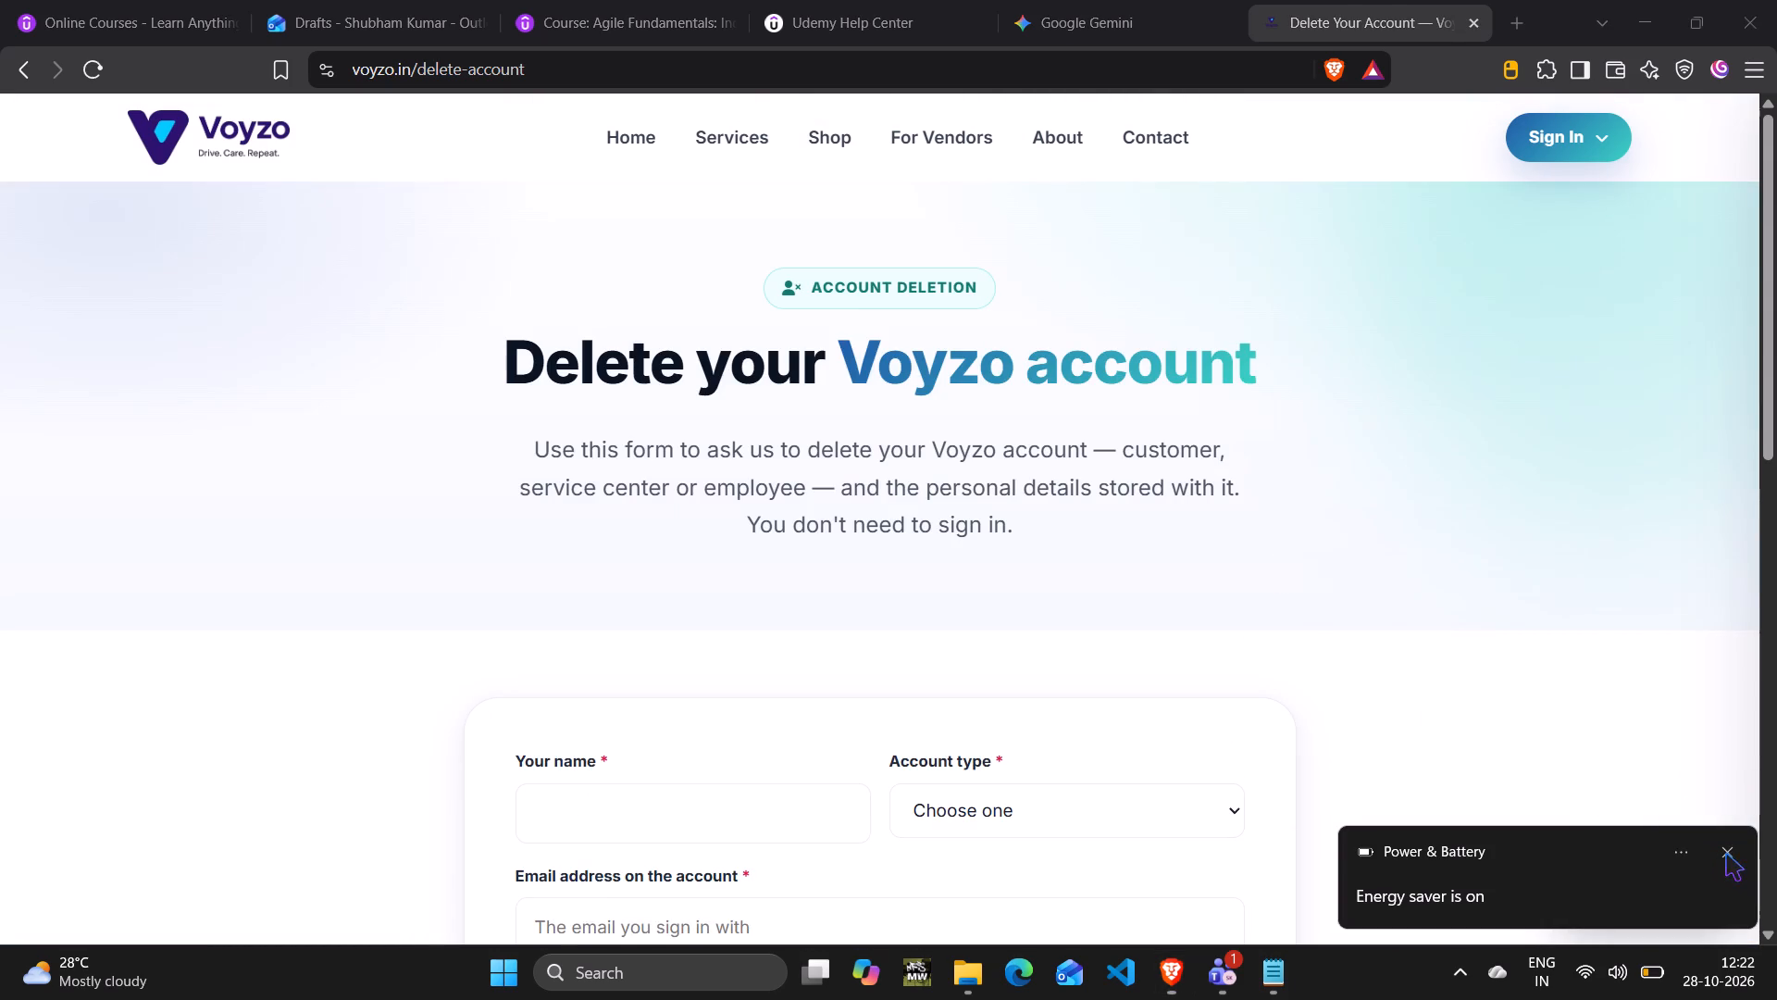
Test the Contact, About, For Vendors and Services links in the site header, and return to the dashboard through the customer sign-in option.
{"action": "left_click", "coordinate": [1155, 131]}
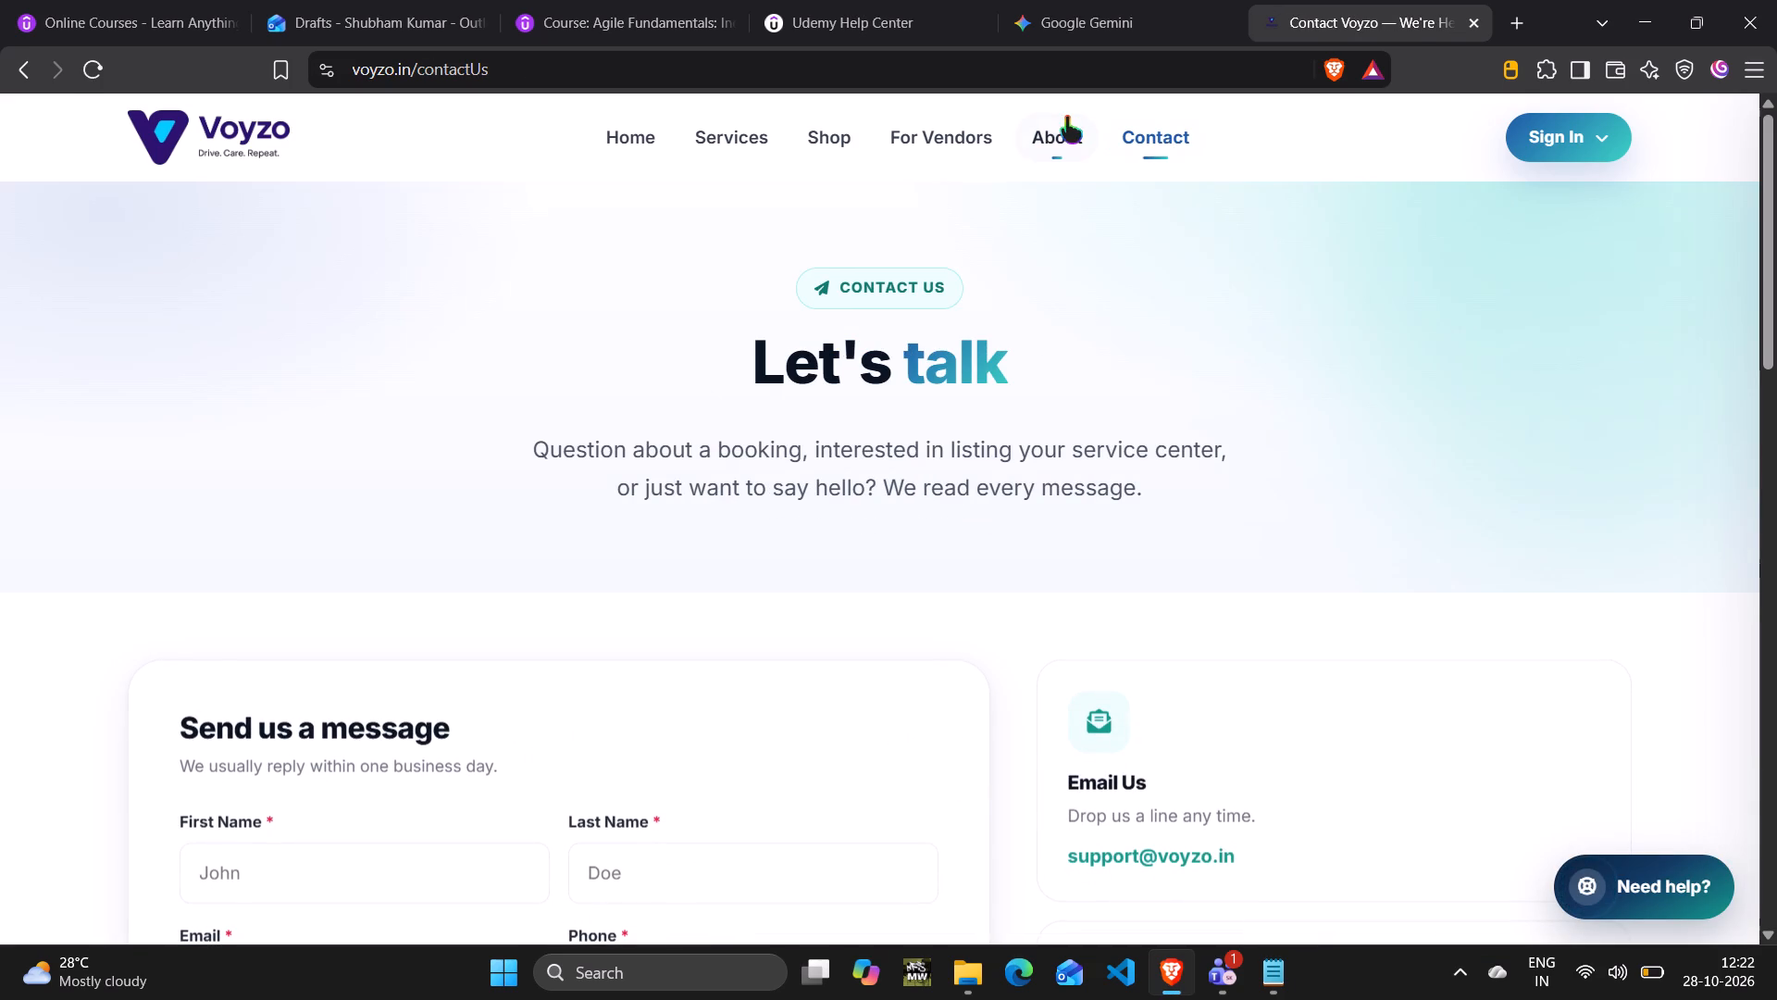
{"action": "left_click", "coordinate": [1057, 118]}
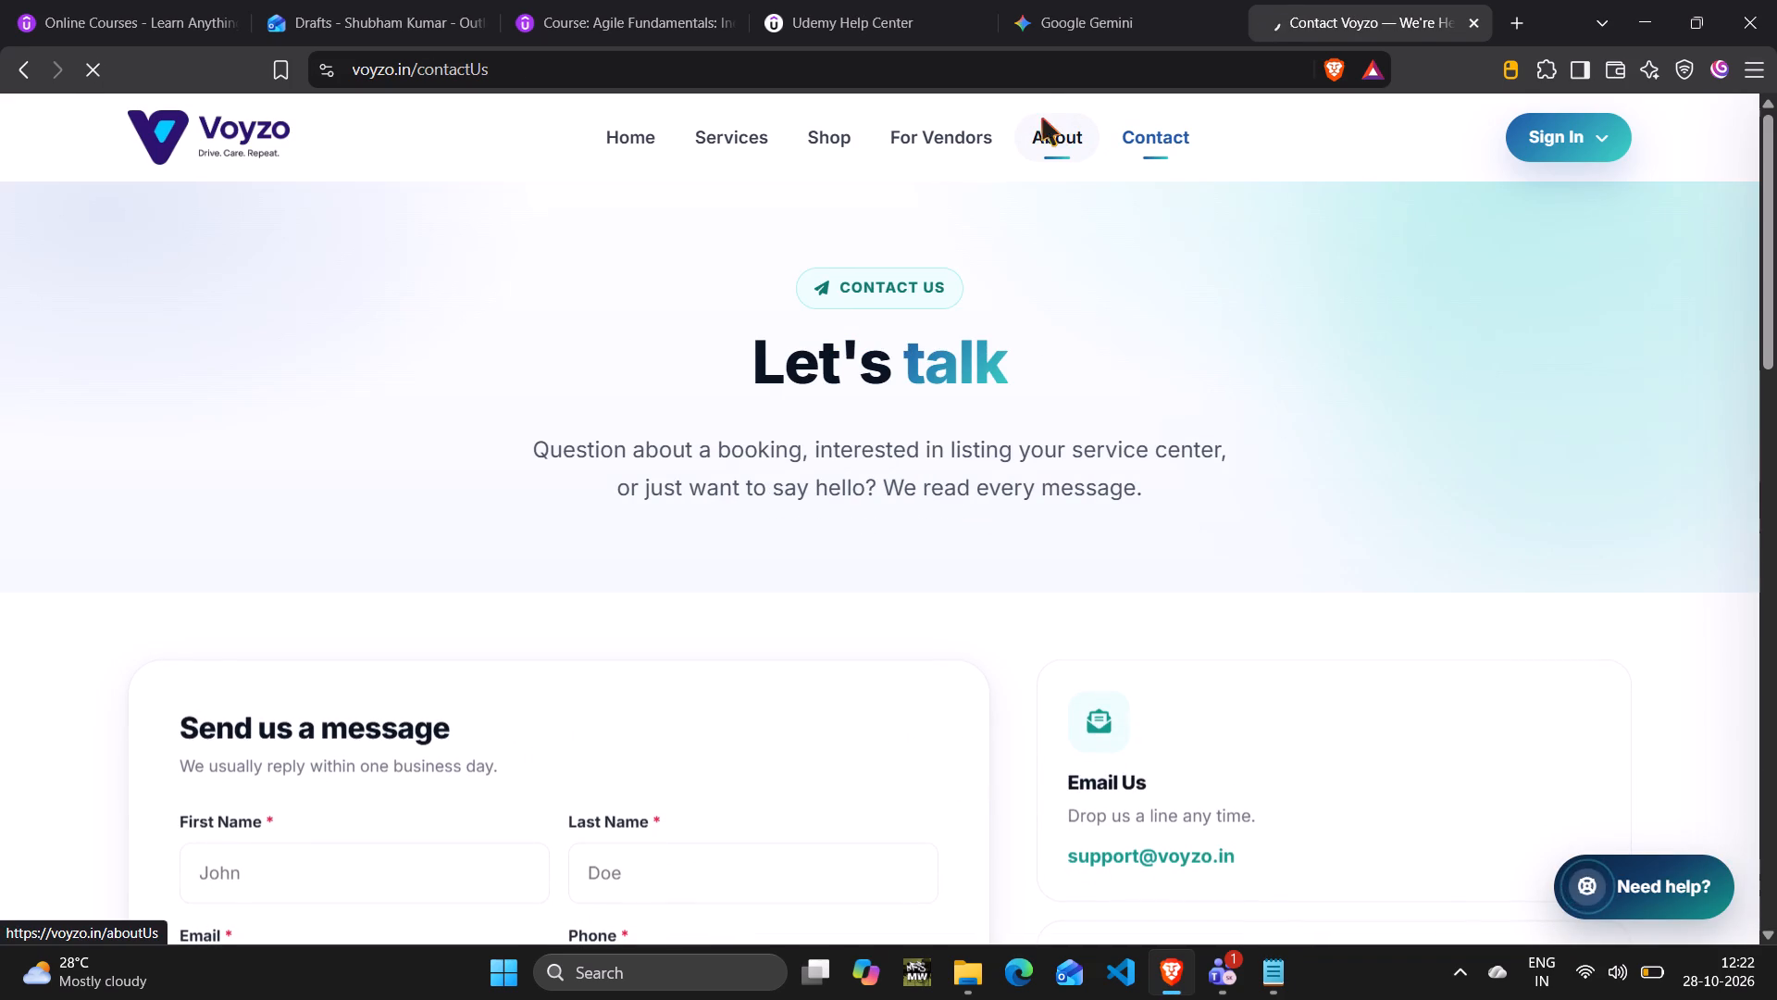
{"action": "left_click", "coordinate": [917, 154]}
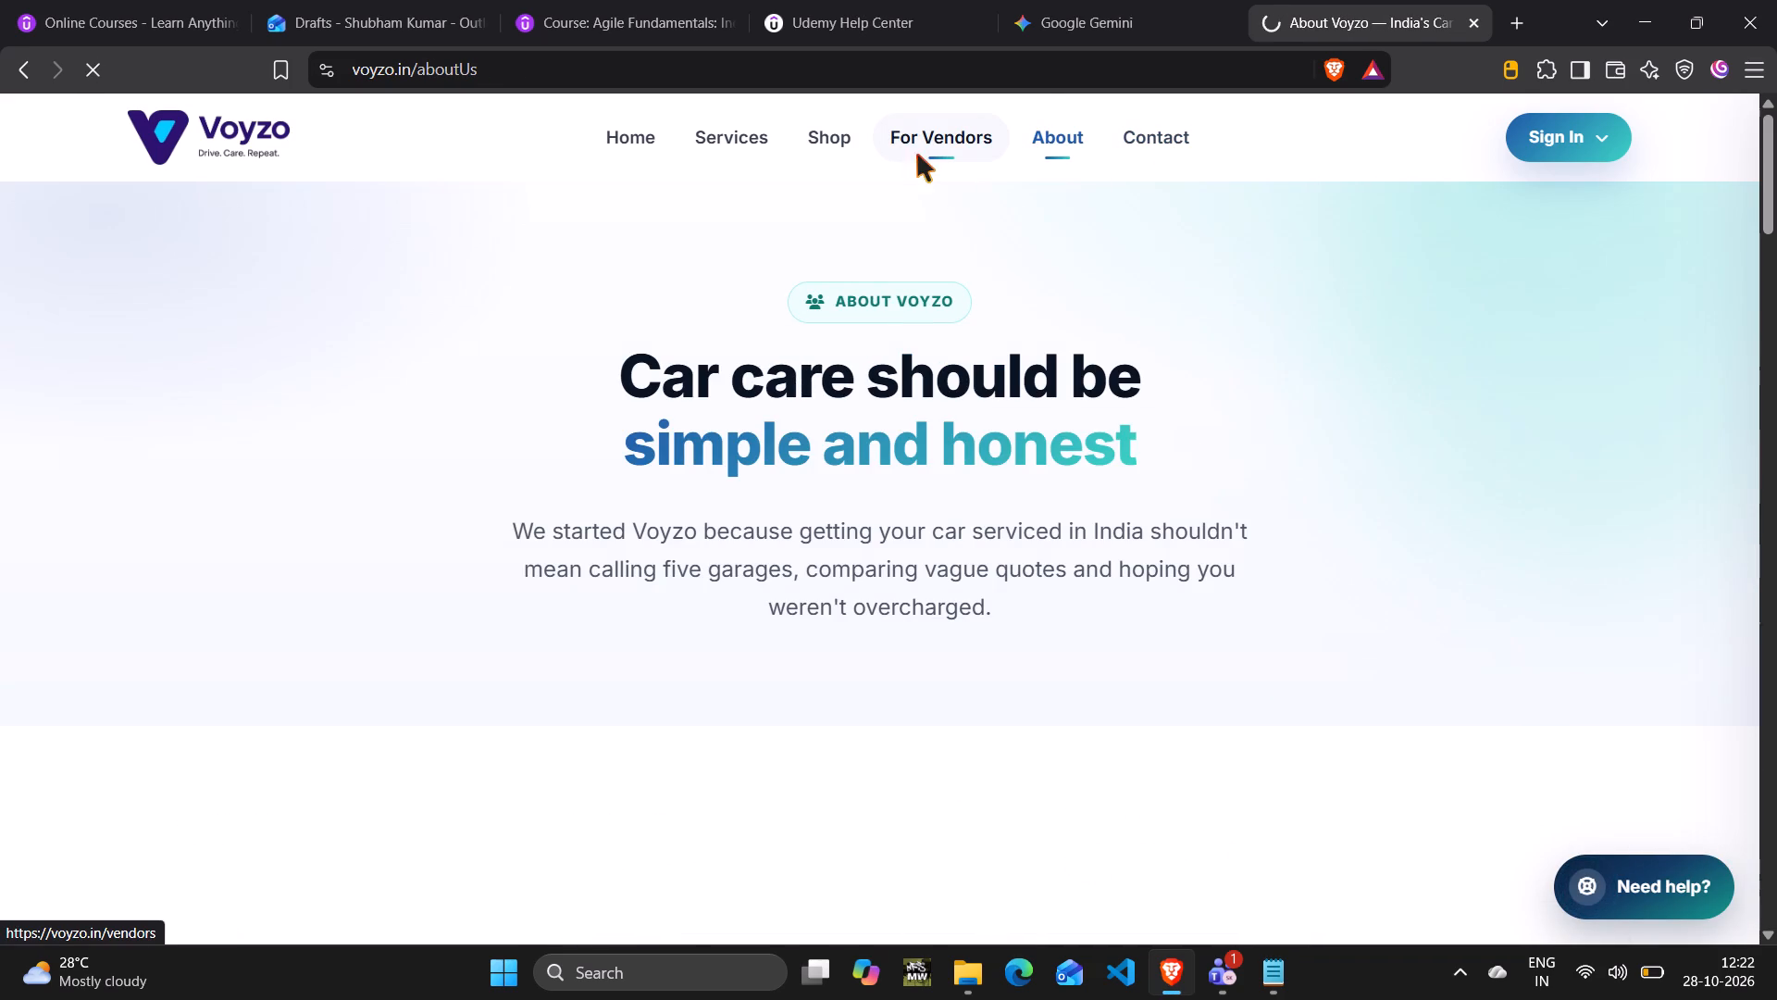
{"action": "left_click", "coordinate": [773, 136]}
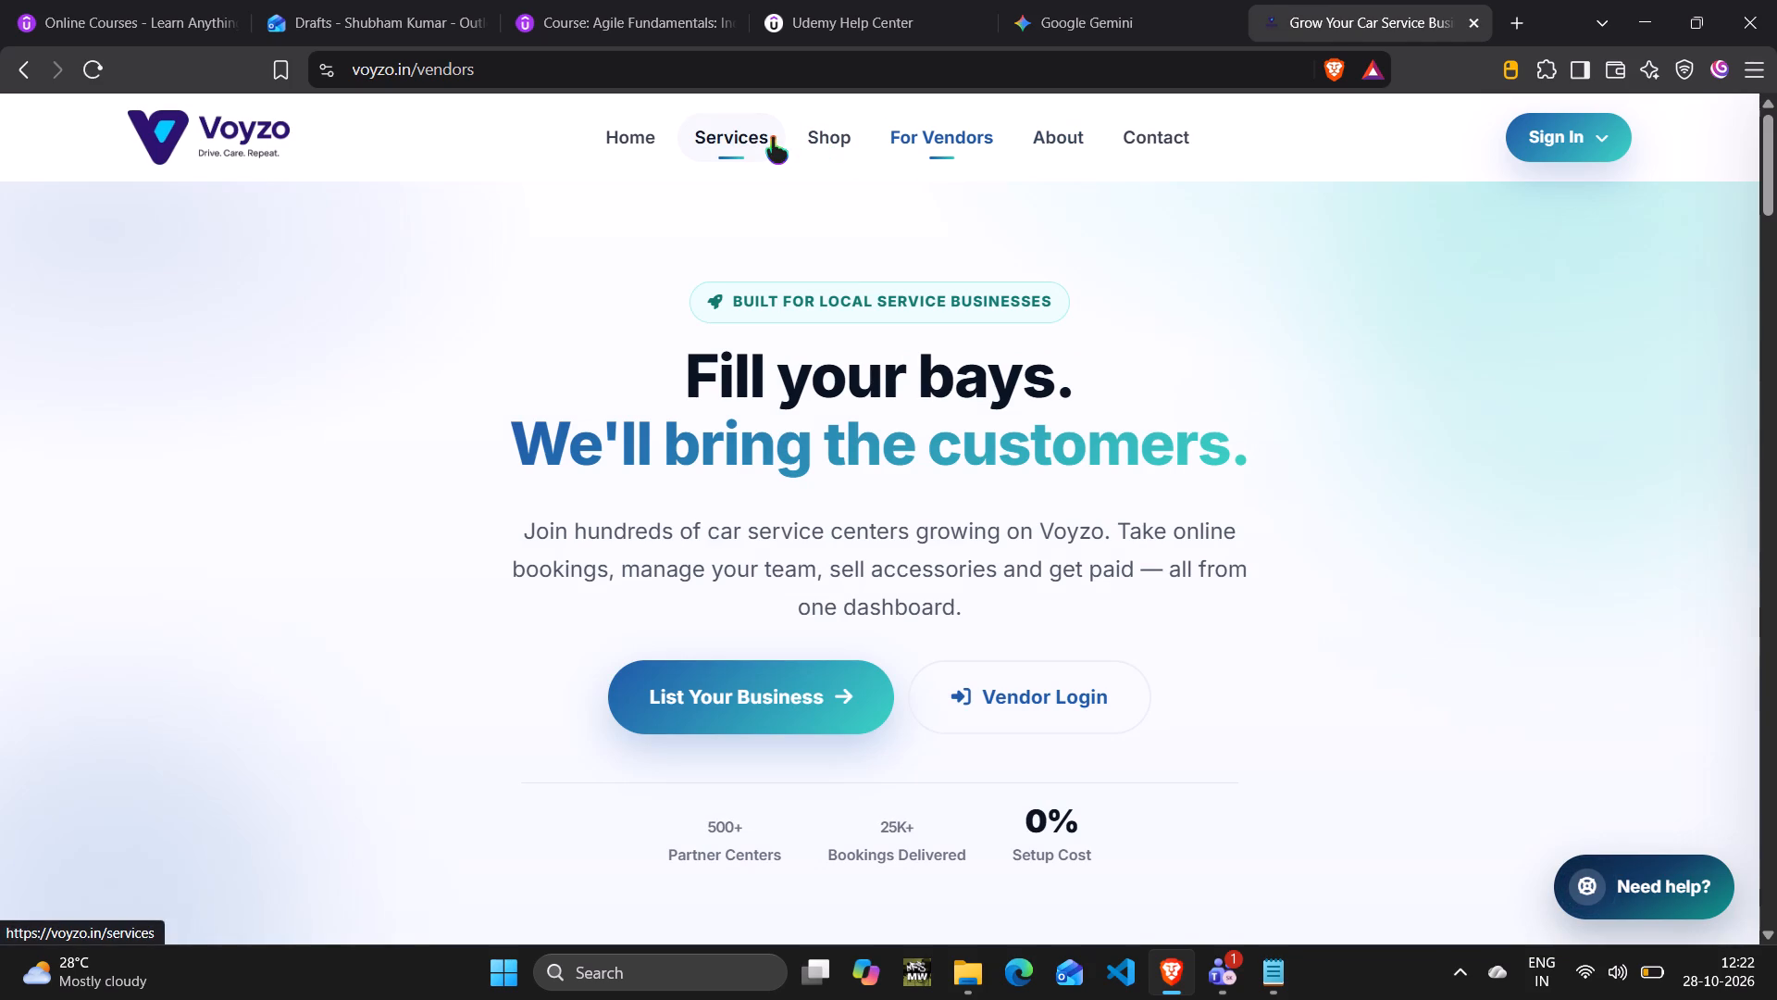
{"action": "left_click", "coordinate": [1582, 133]}
{"action": "left_click", "coordinate": [1531, 212]}
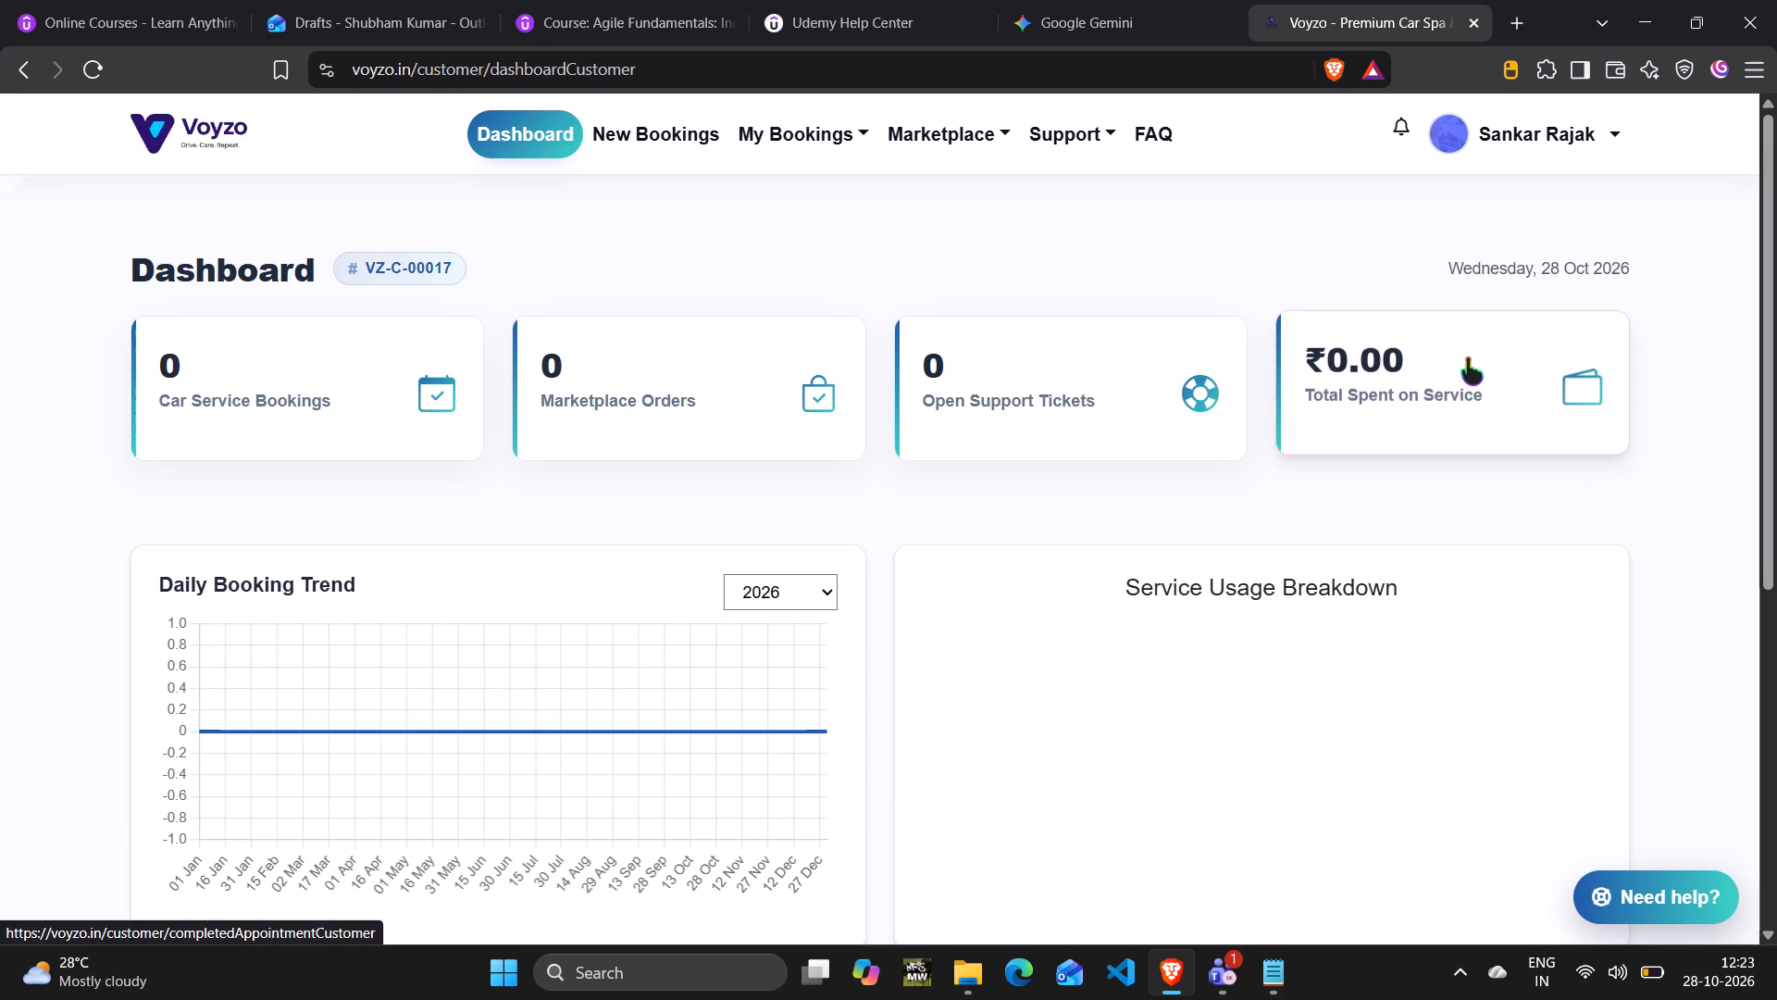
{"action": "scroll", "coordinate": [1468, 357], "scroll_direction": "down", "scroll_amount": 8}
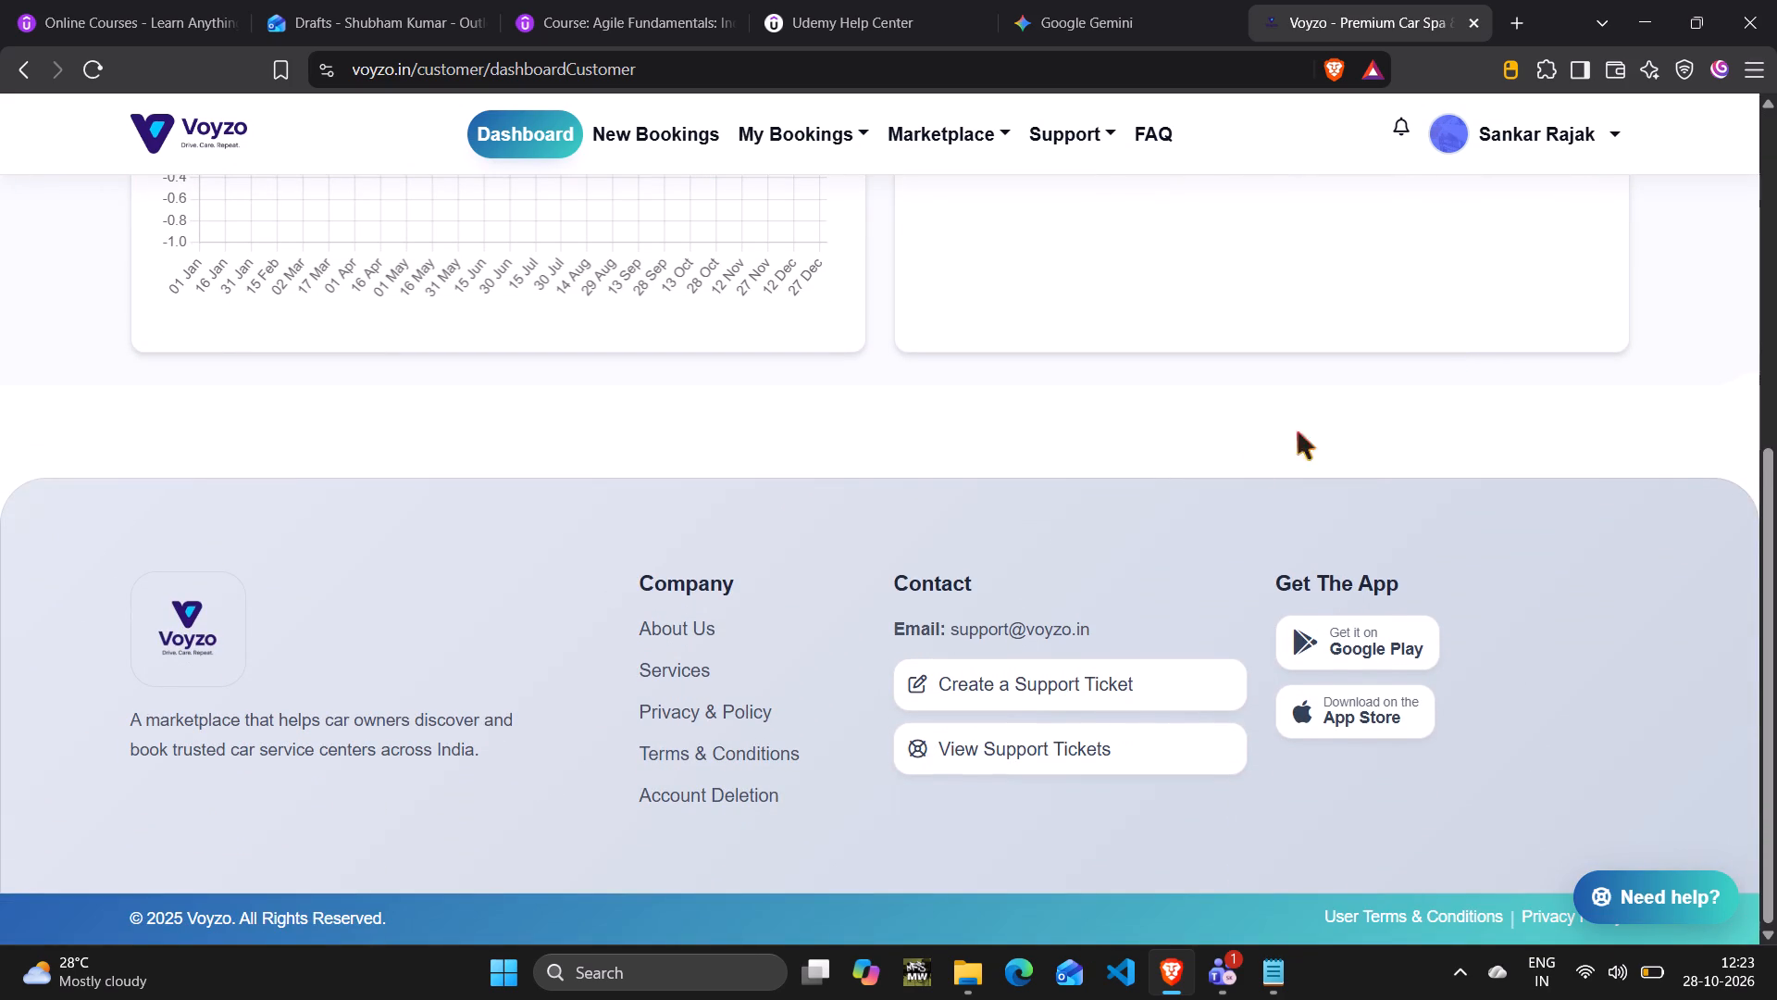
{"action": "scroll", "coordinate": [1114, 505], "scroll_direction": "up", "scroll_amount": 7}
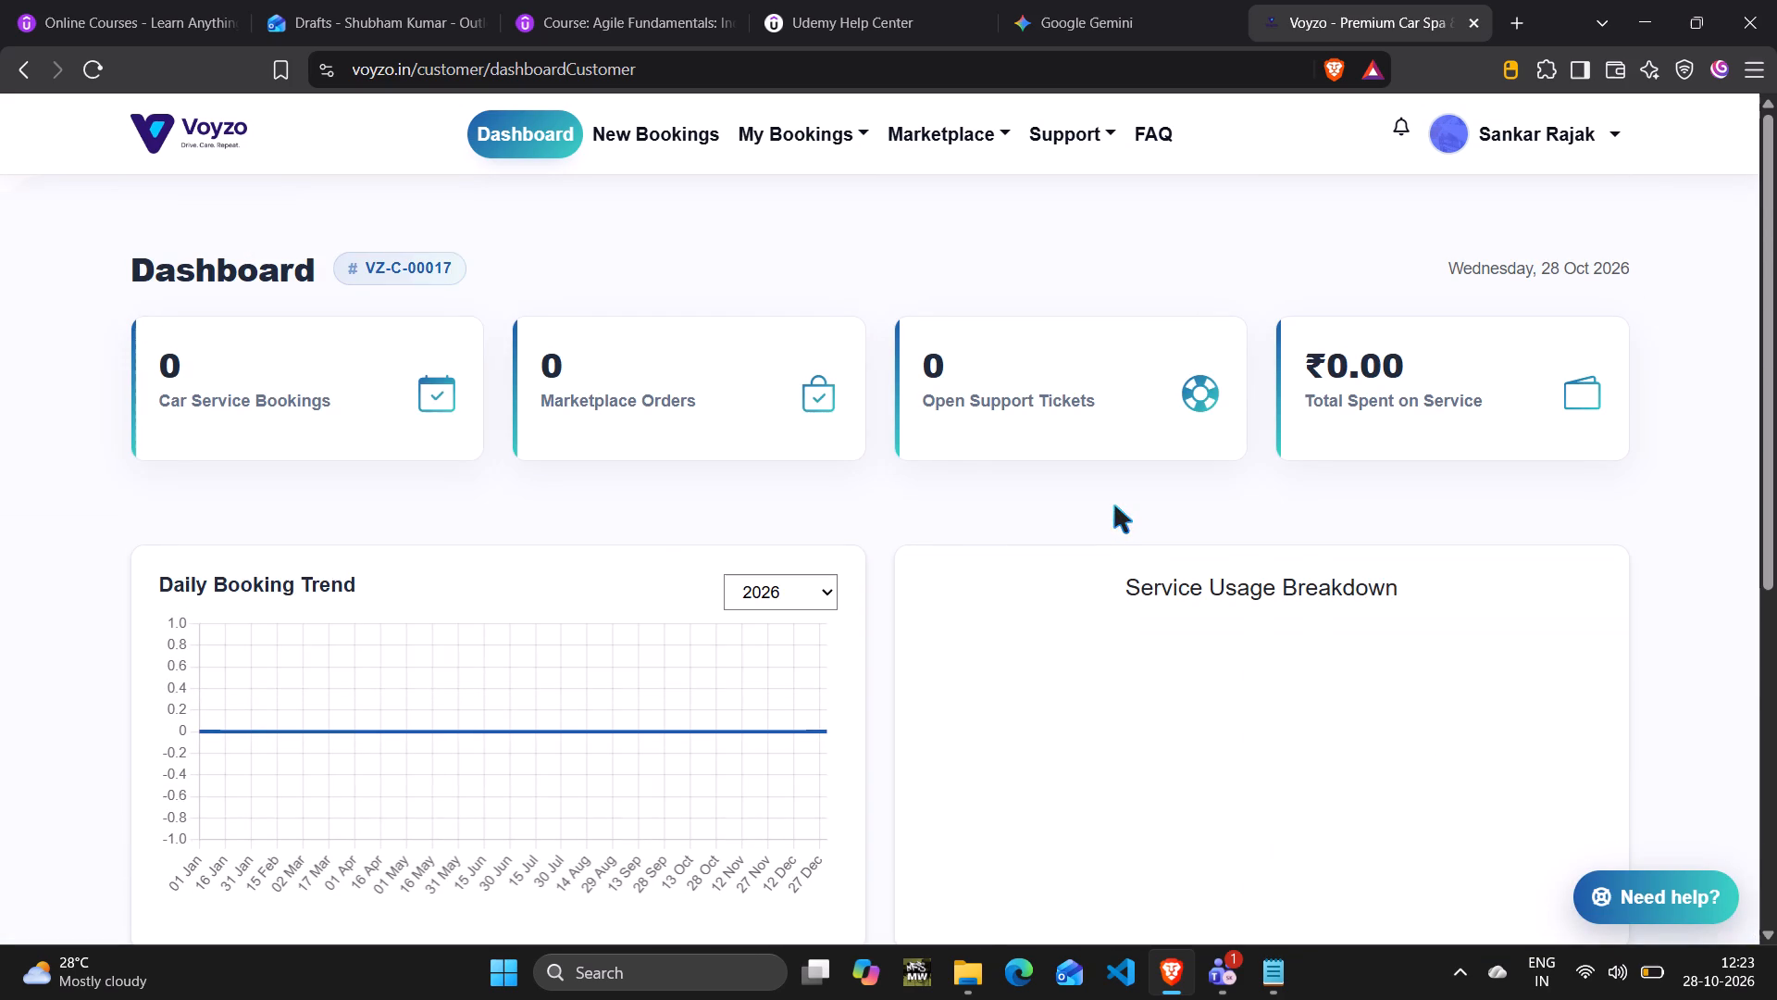
Search the computer for "whatsapp" and launch the WhatsApp desktop app.
{"action": "left_click", "coordinate": [701, 964]}
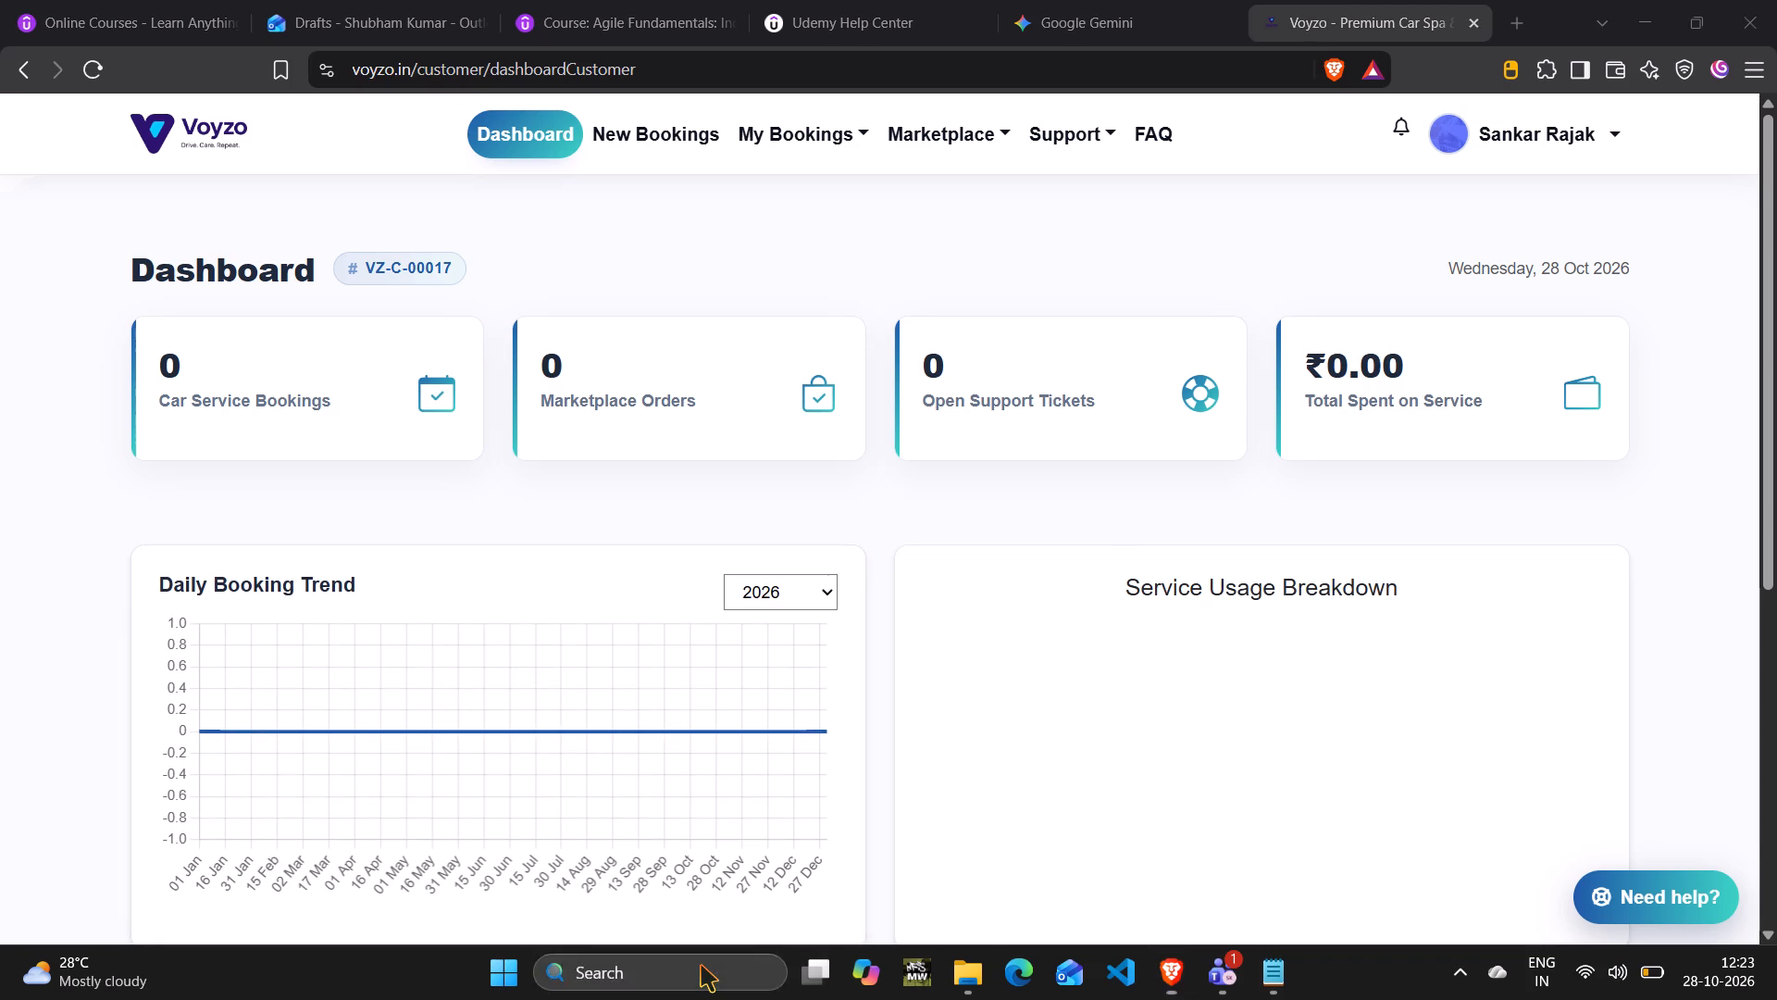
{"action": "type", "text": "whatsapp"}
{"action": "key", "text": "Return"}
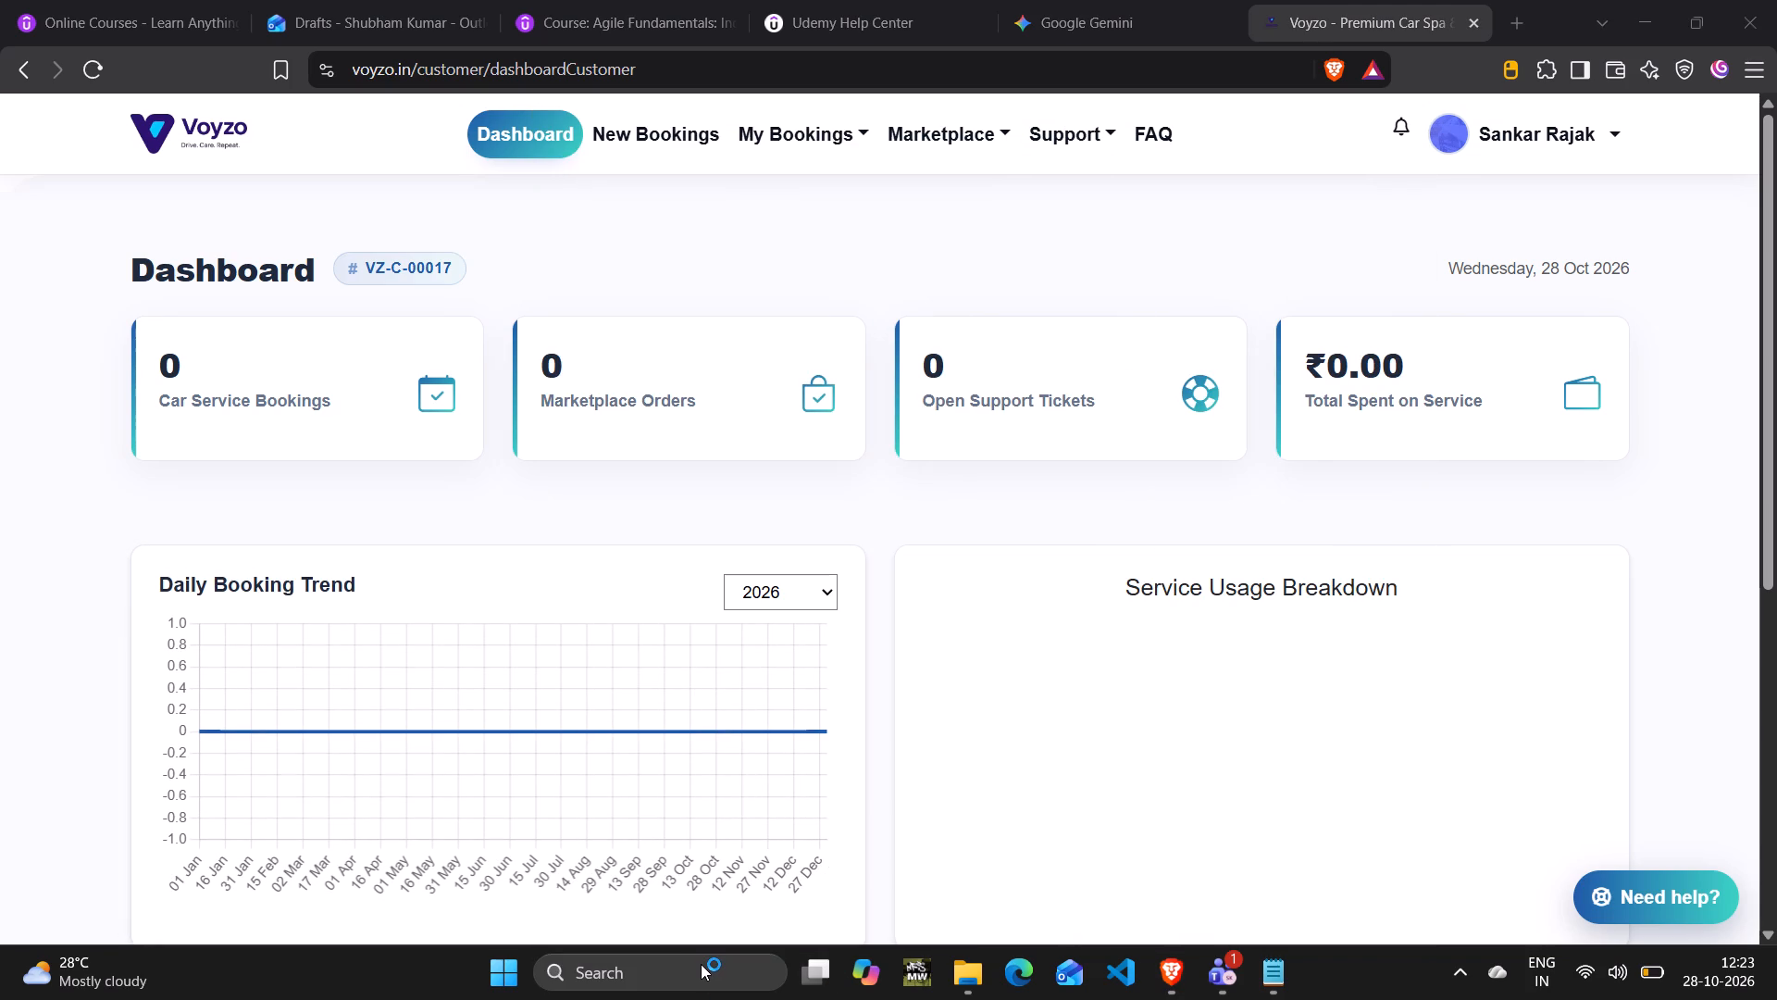
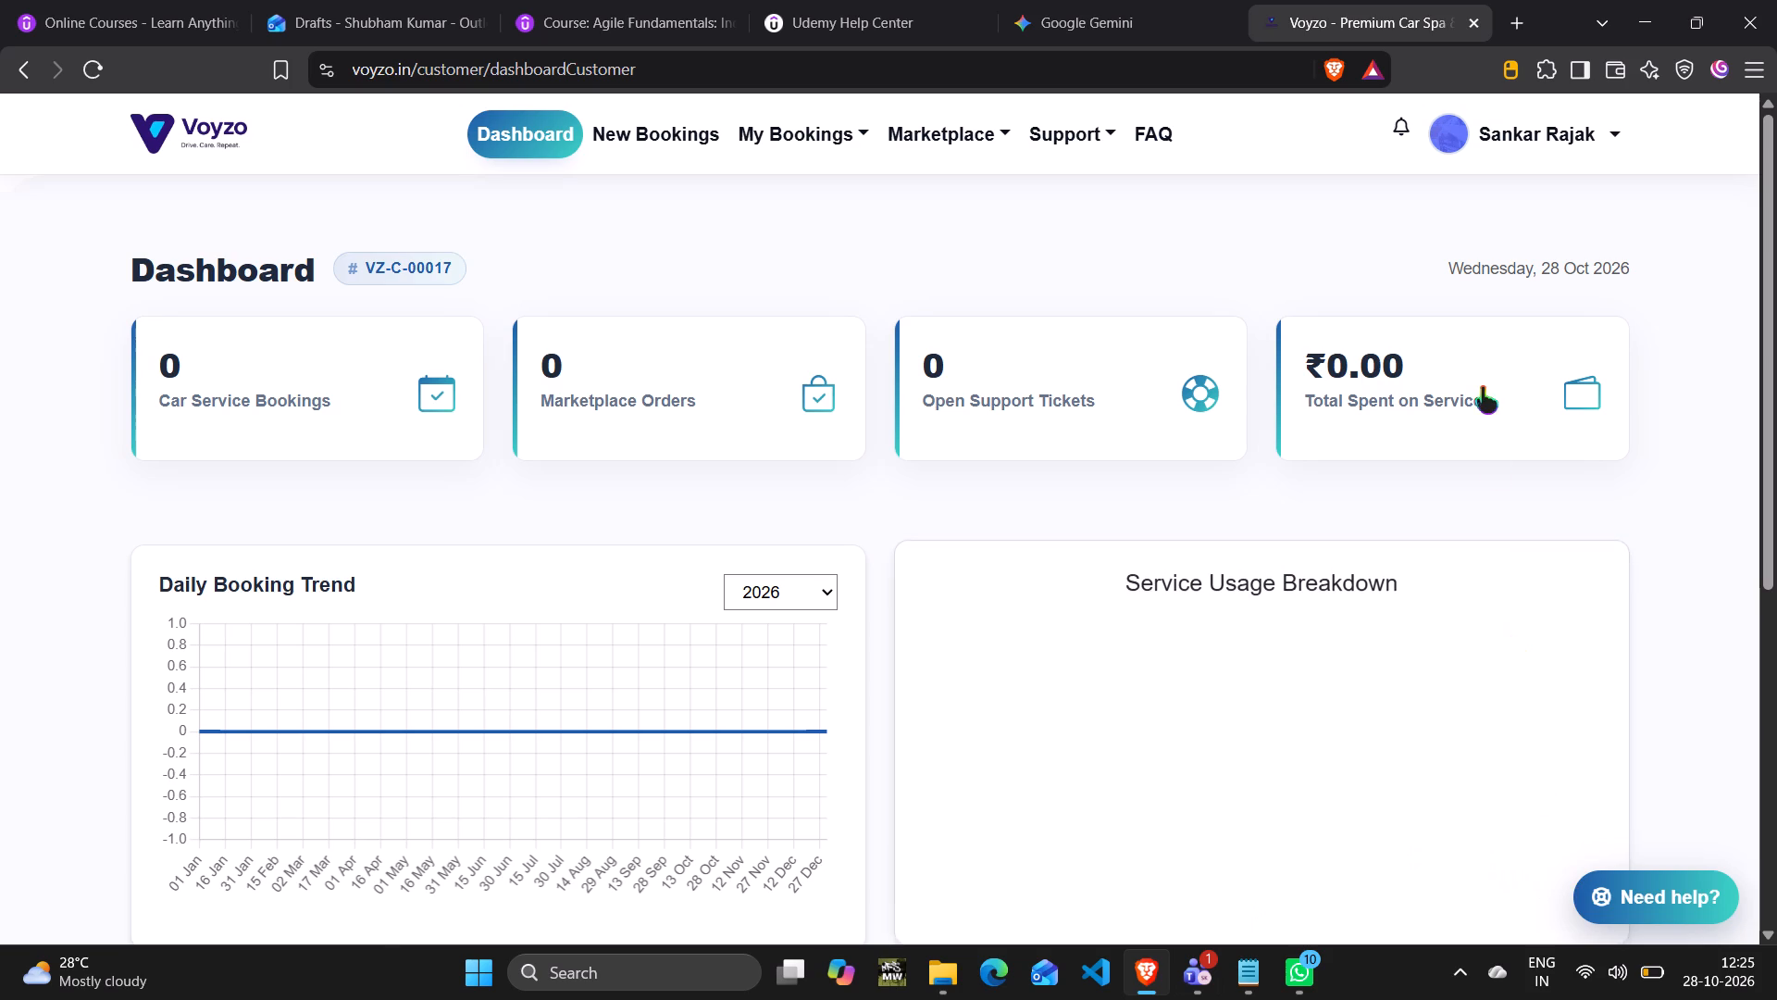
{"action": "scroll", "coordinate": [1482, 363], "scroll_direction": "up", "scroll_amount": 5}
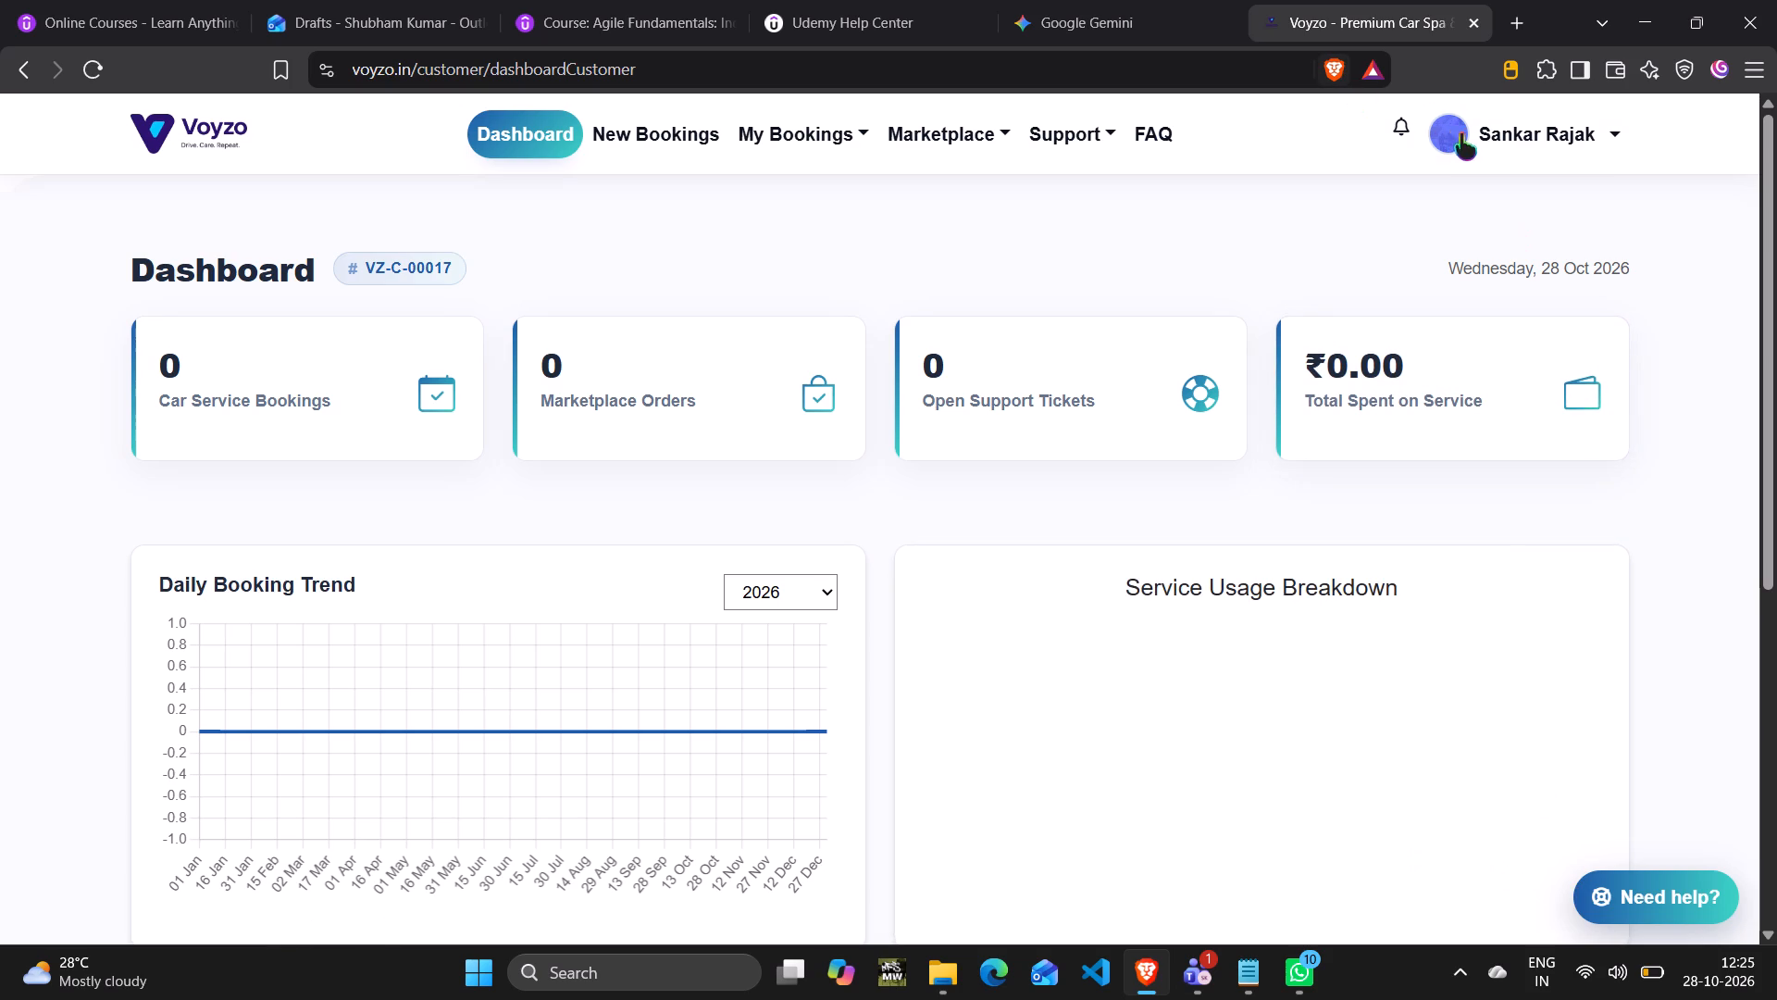
Log out of the customer account from the dashboard.
{"action": "left_click", "coordinate": [1501, 135]}
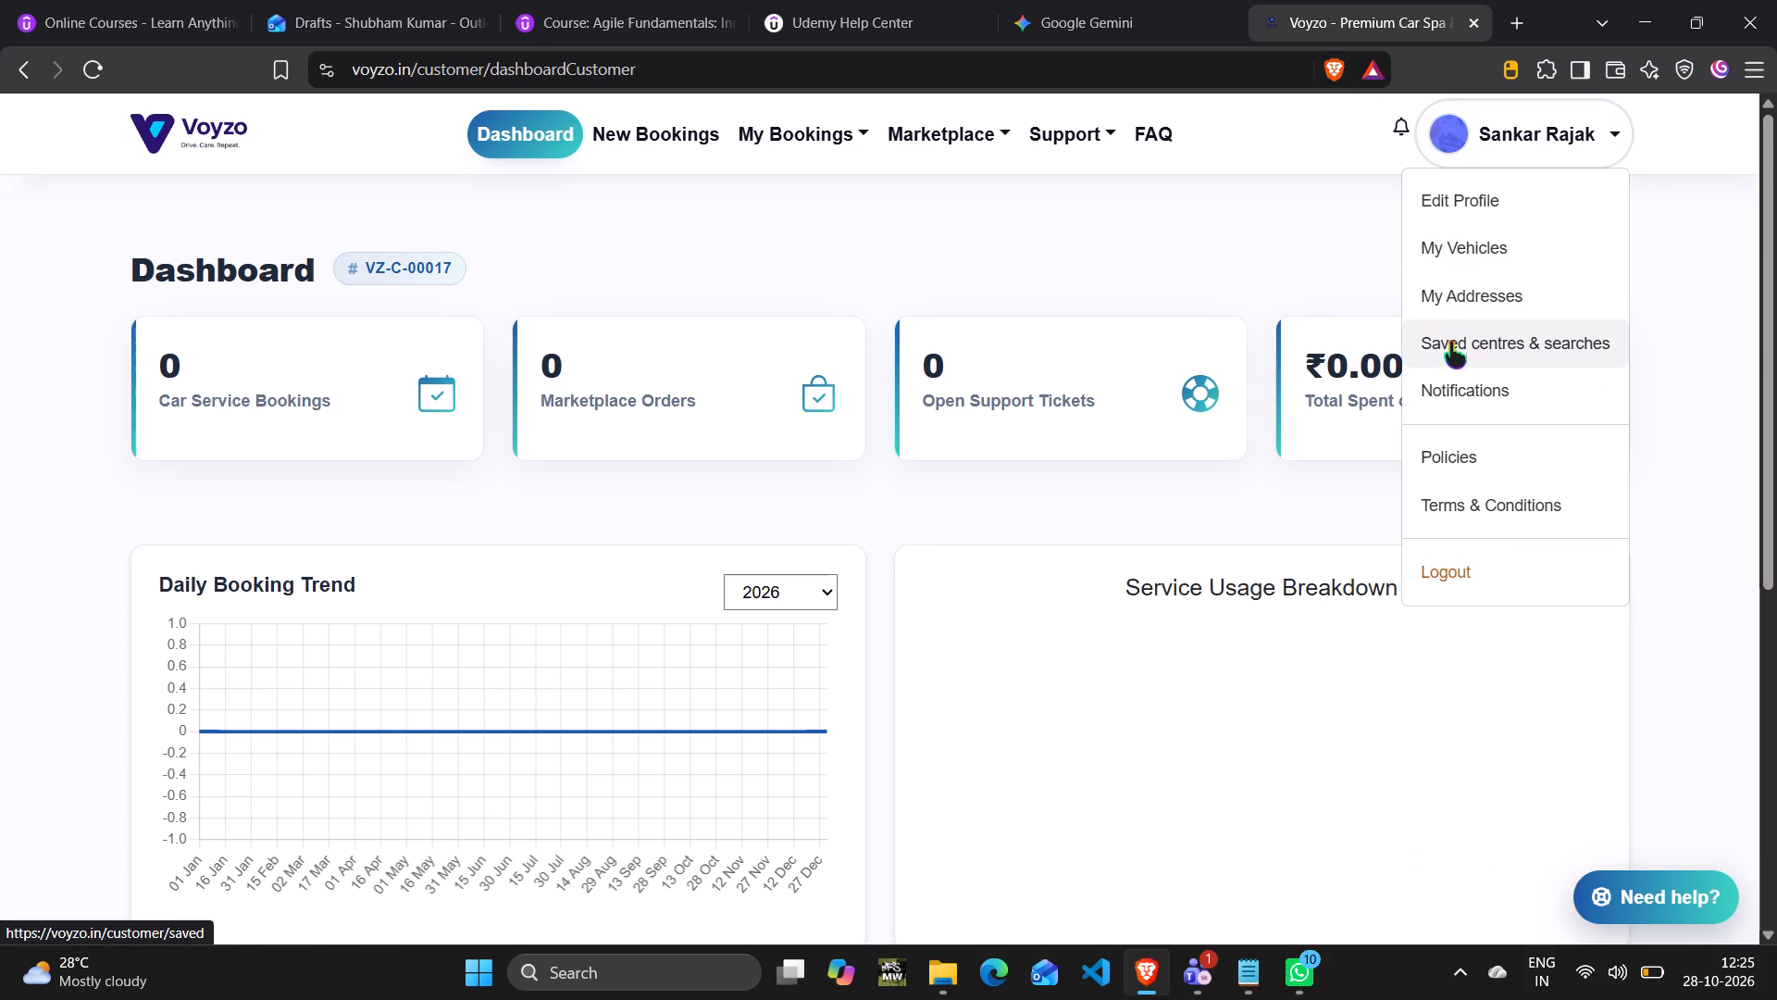
{"action": "left_click", "coordinate": [1443, 566]}
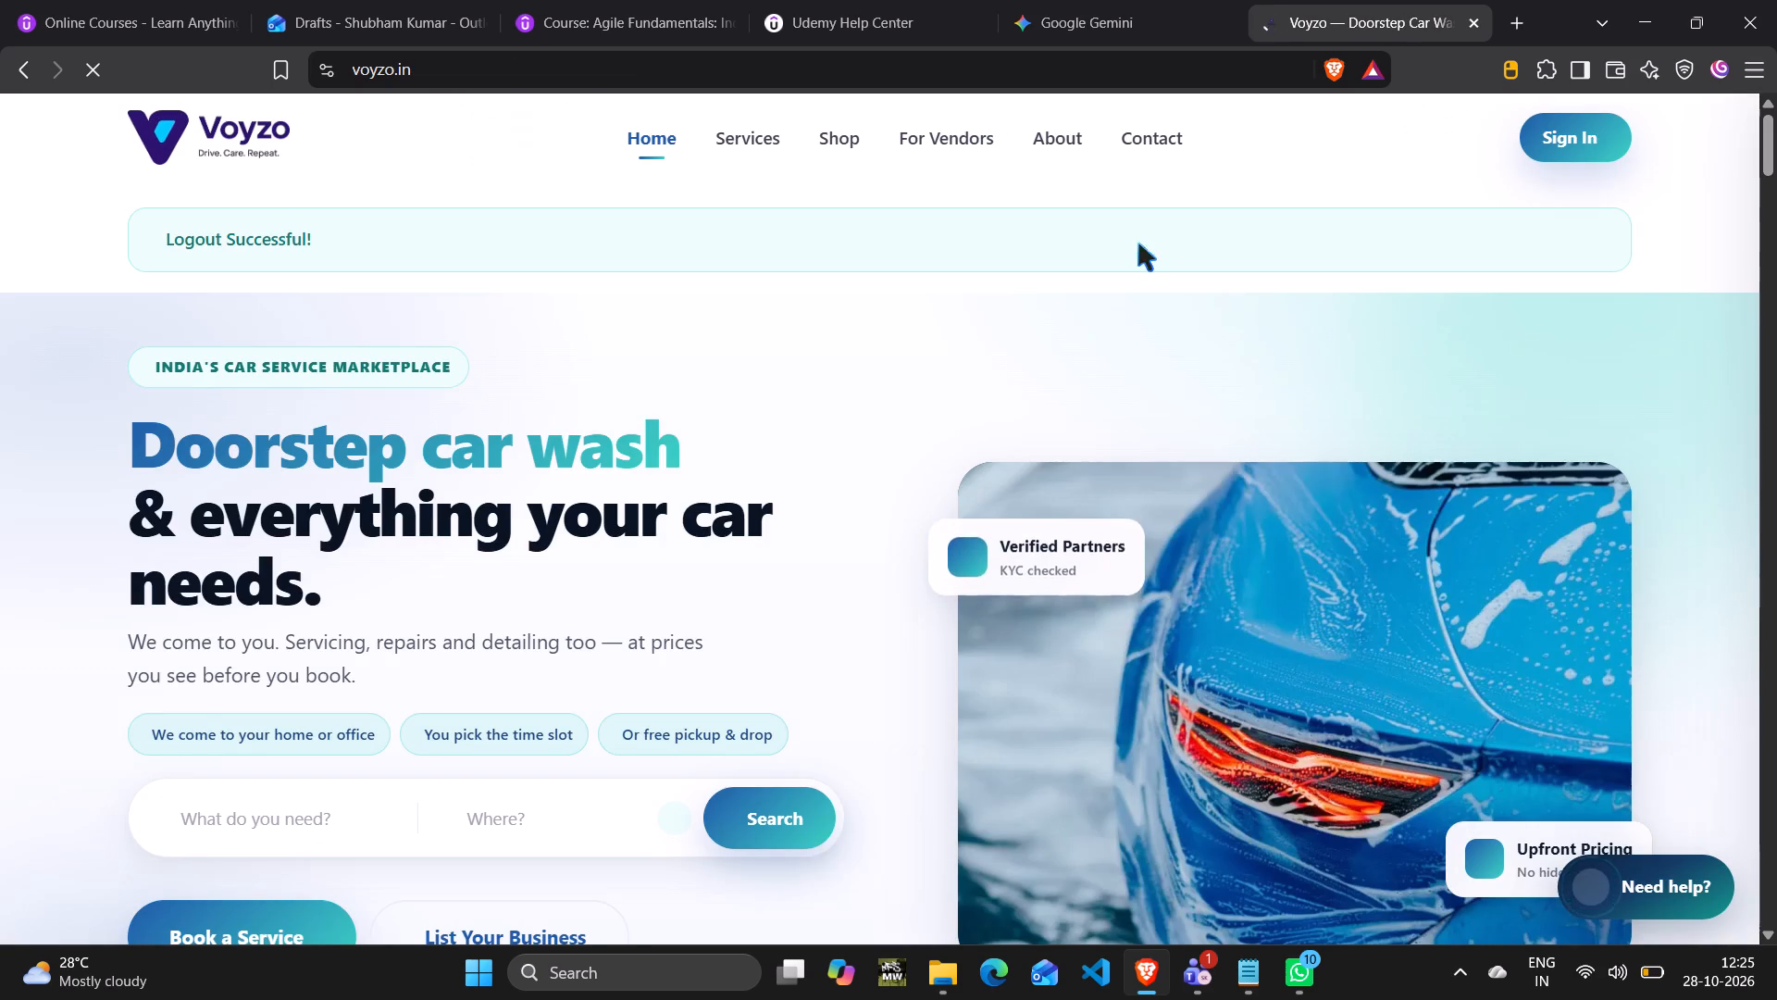
Test direct access without signing in by loading the address voyzo.in/dashboard-customer.
{"action": "left_click", "coordinate": [637, 72]}
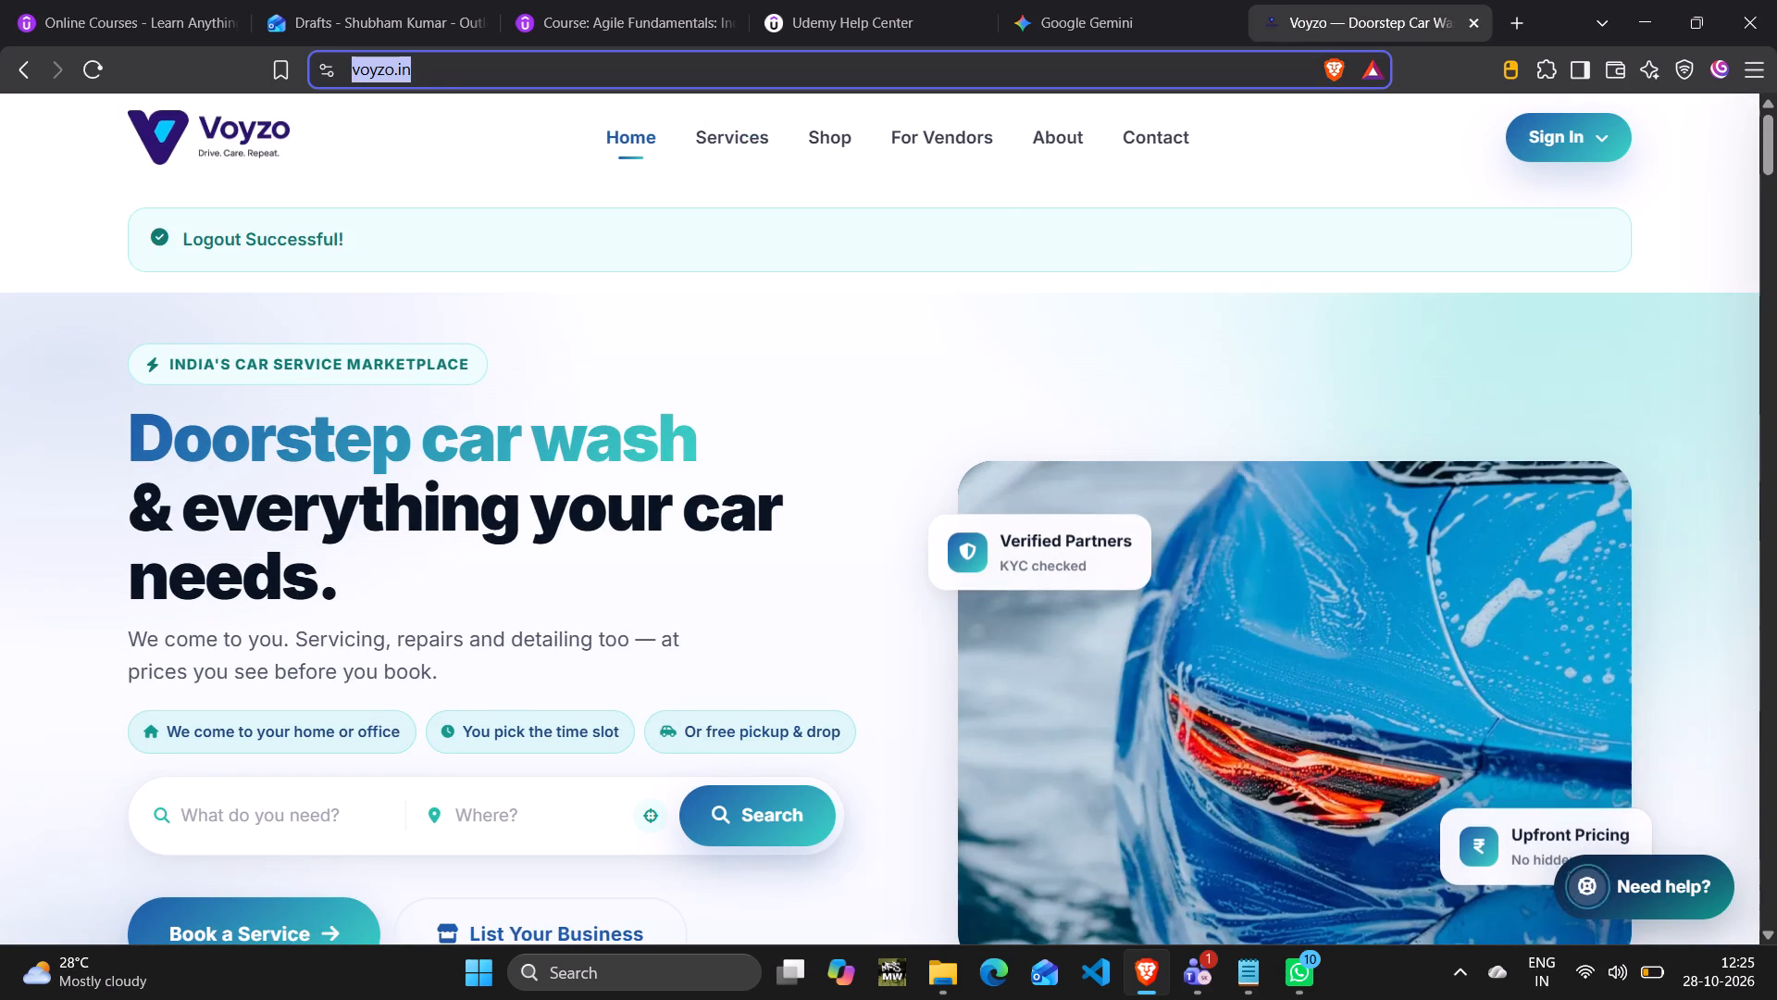
{"action": "left_click", "coordinate": [637, 72]}
{"action": "type", "text": "/dash"}
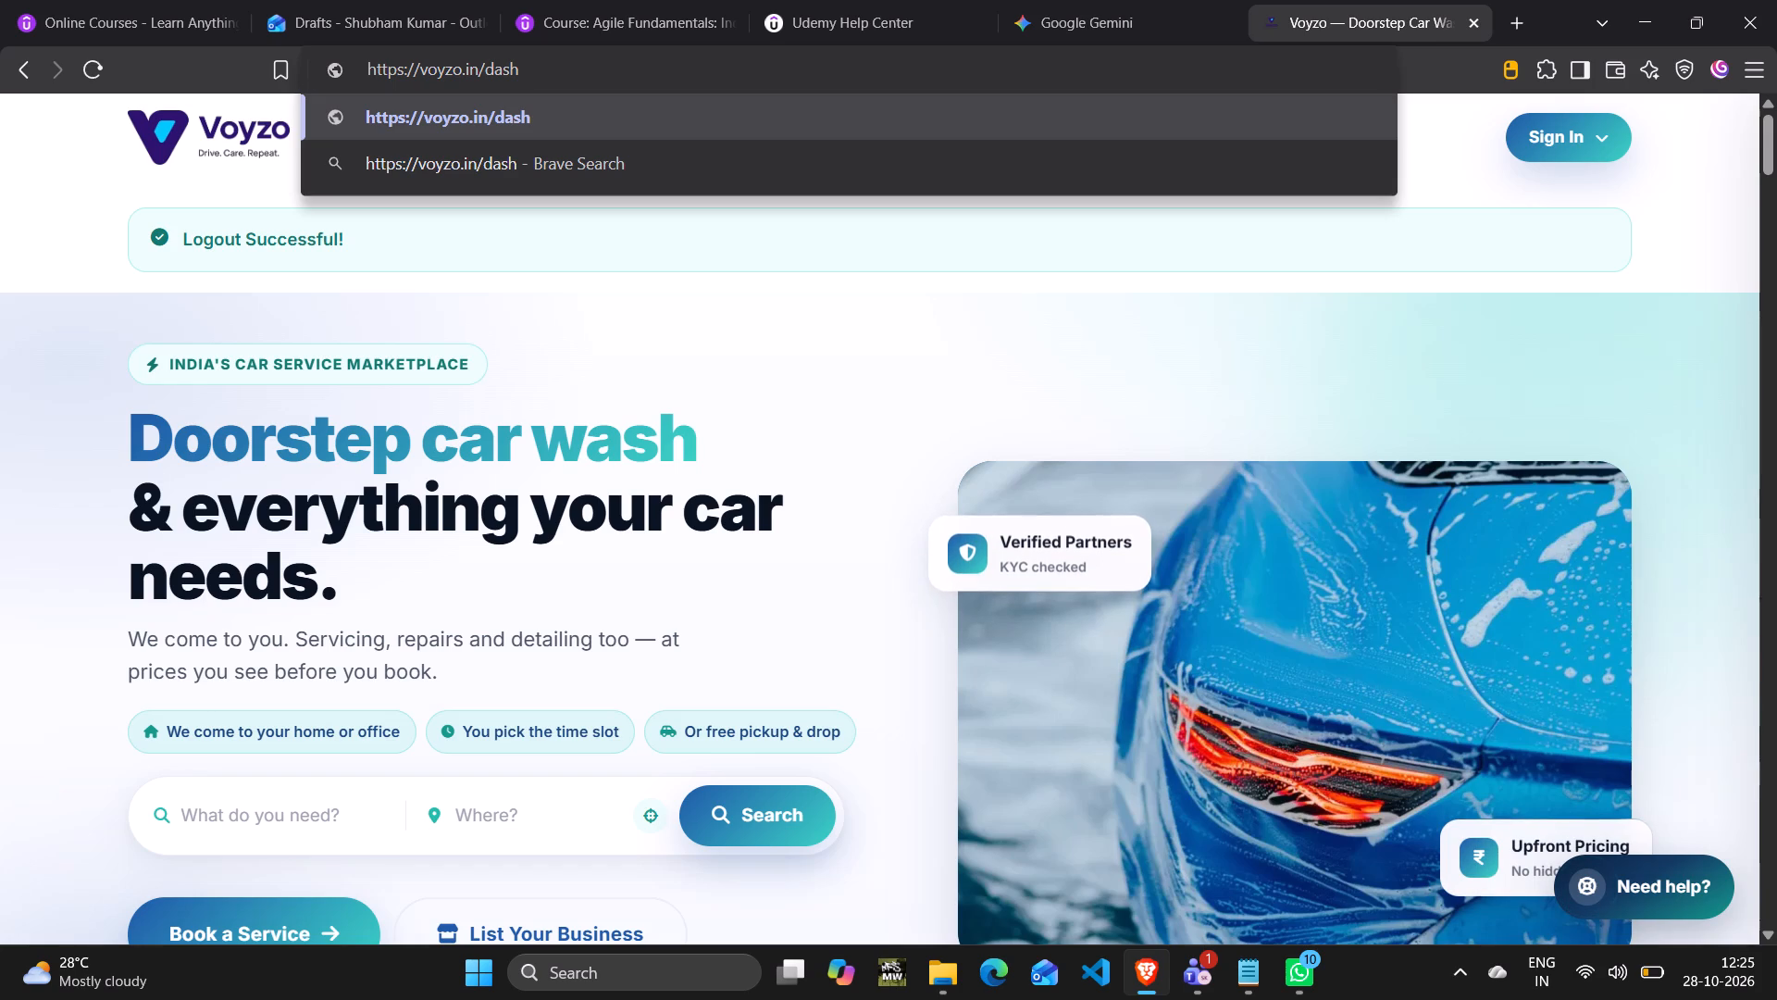
{"action": "type", "text": "board"}
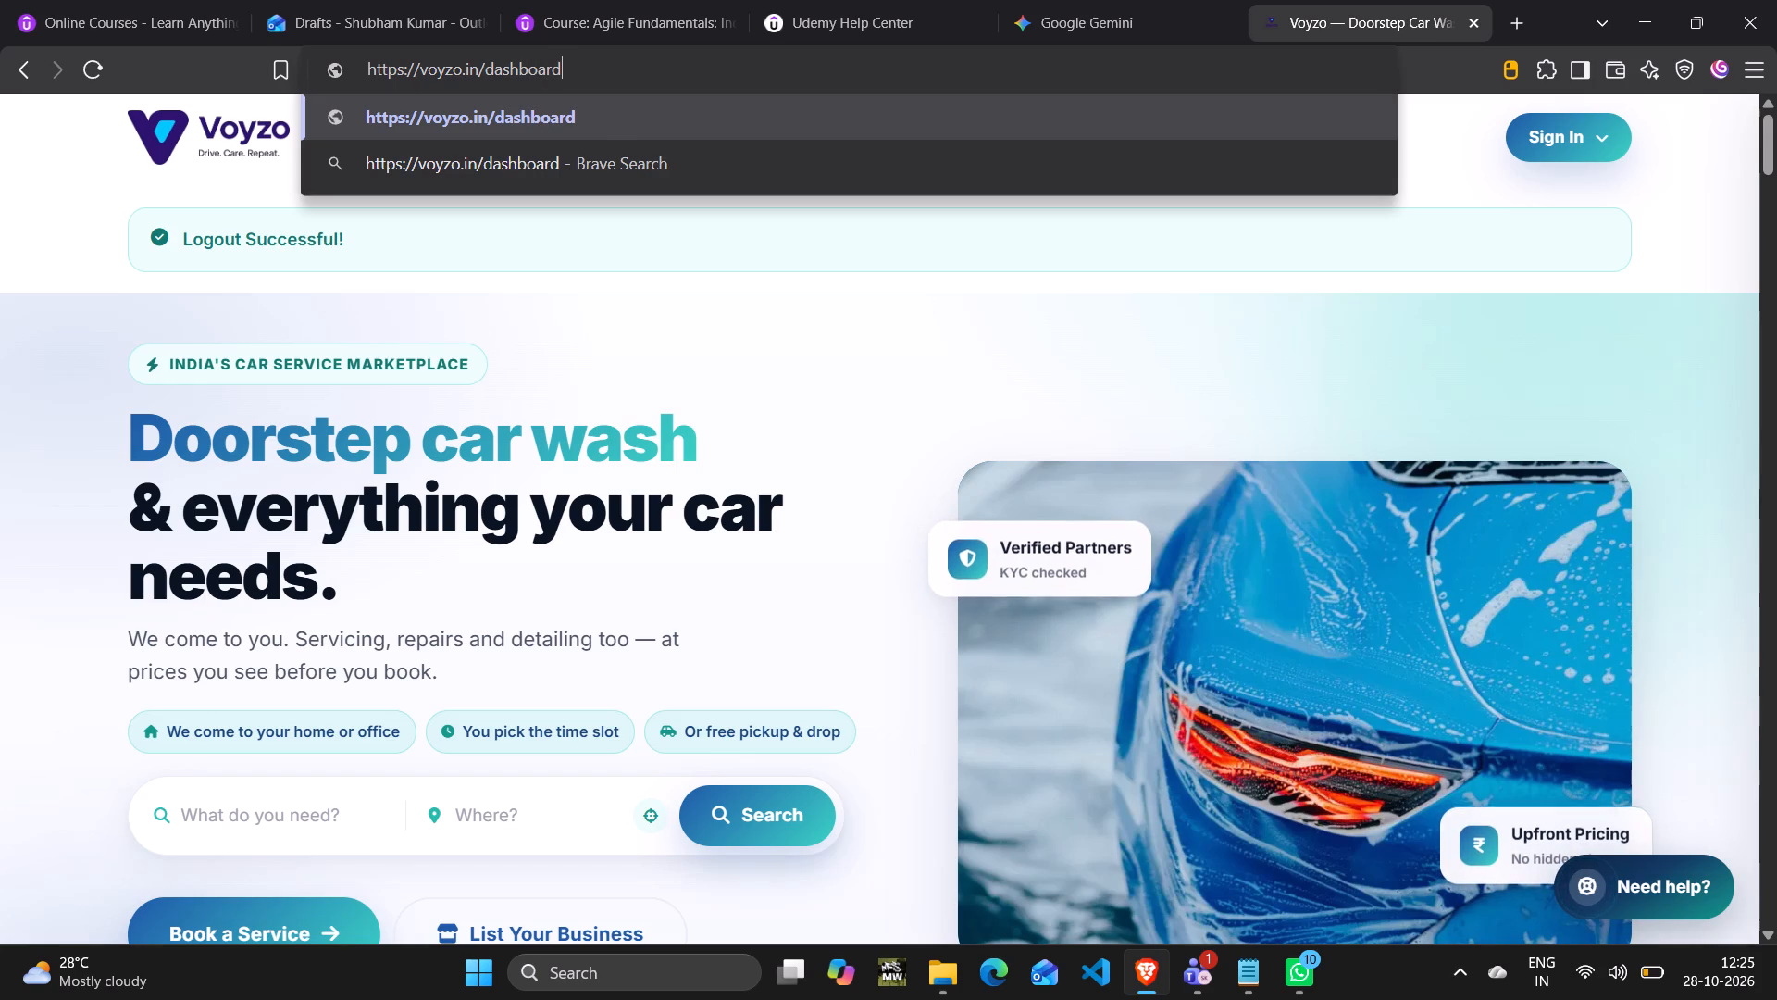
{"action": "type", "text": "-cut"}
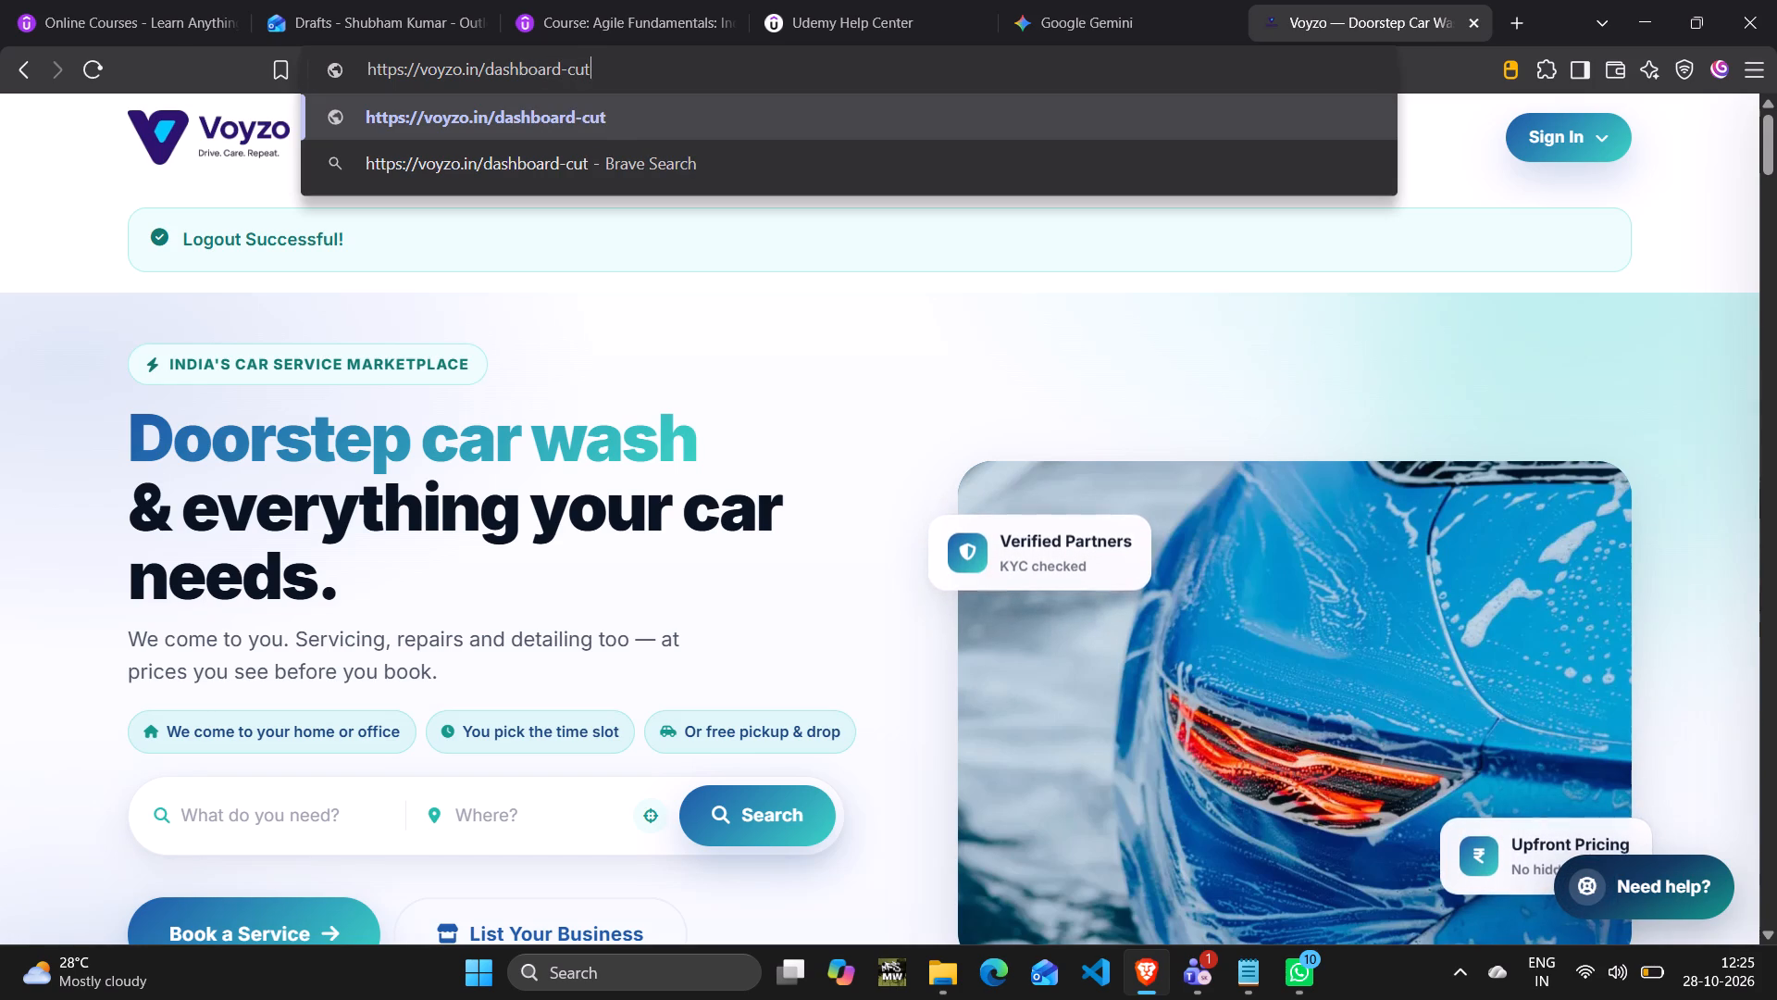
{"action": "key", "text": "BackSpace"}
{"action": "type", "text": "stomer"}
{"action": "key", "text": "Return"}
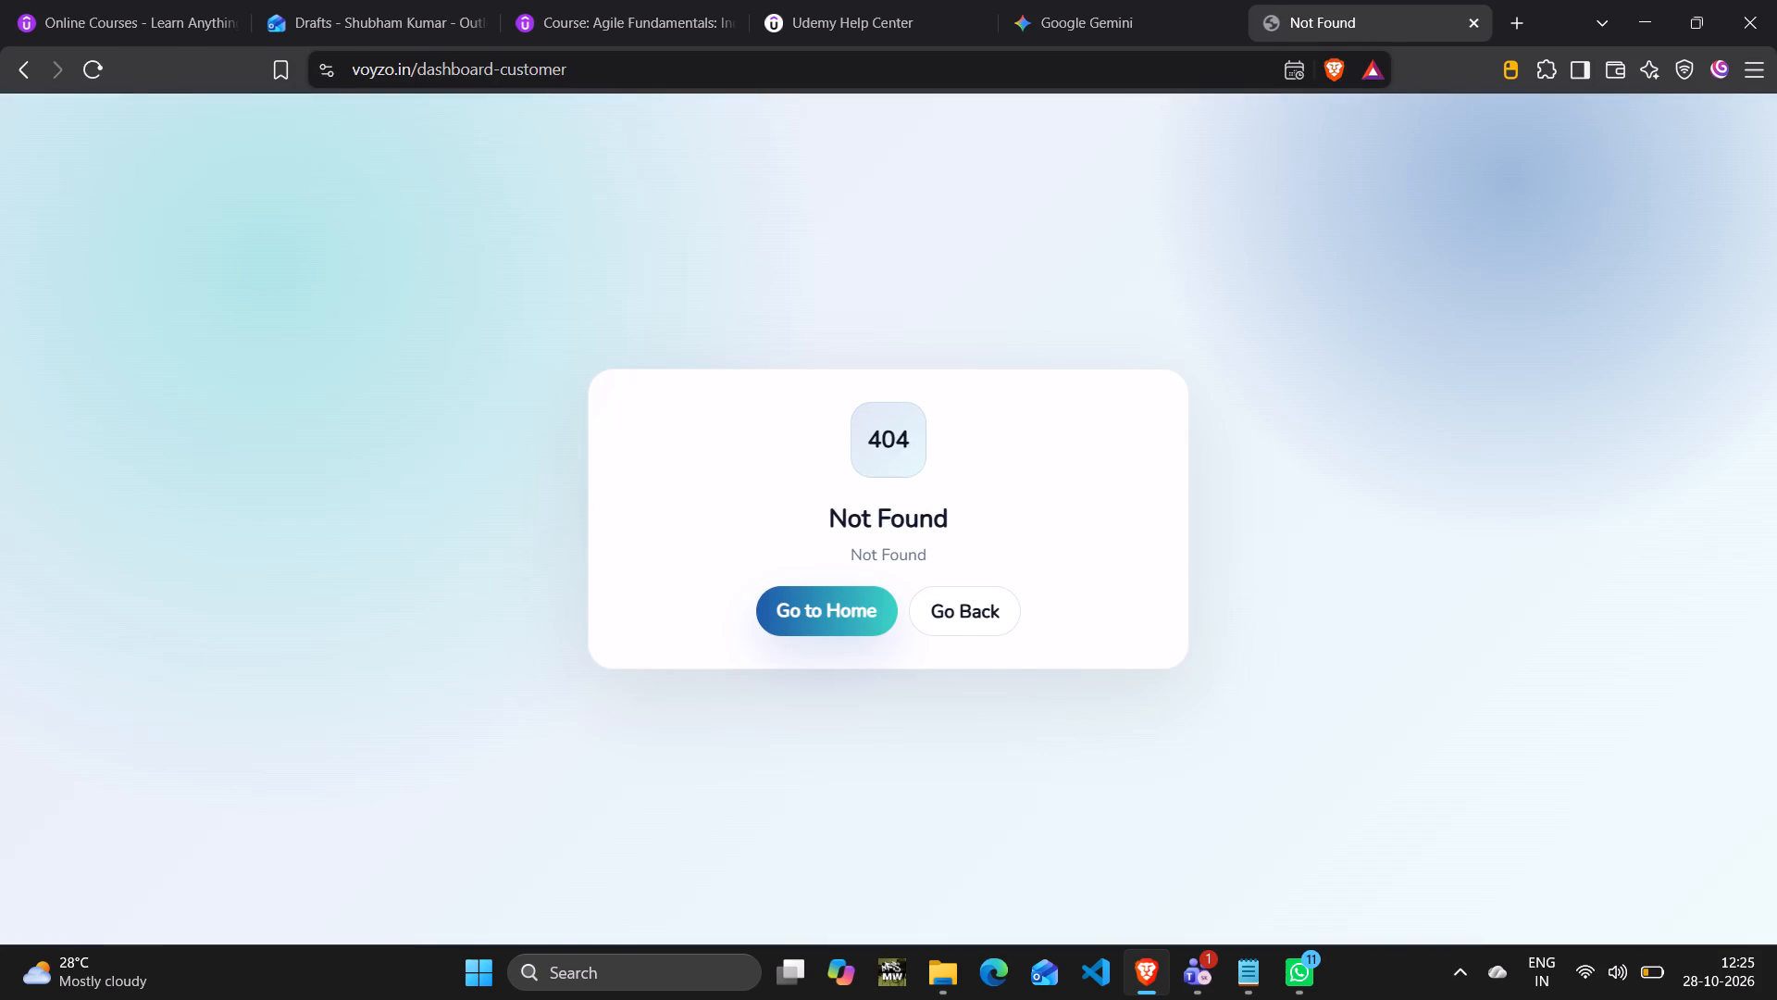
Replace the path in the address with id and load voyzo.in/id while signed out.
{"action": "left_click", "coordinate": [637, 72]}
{"action": "left_click", "coordinate": [637, 72]}
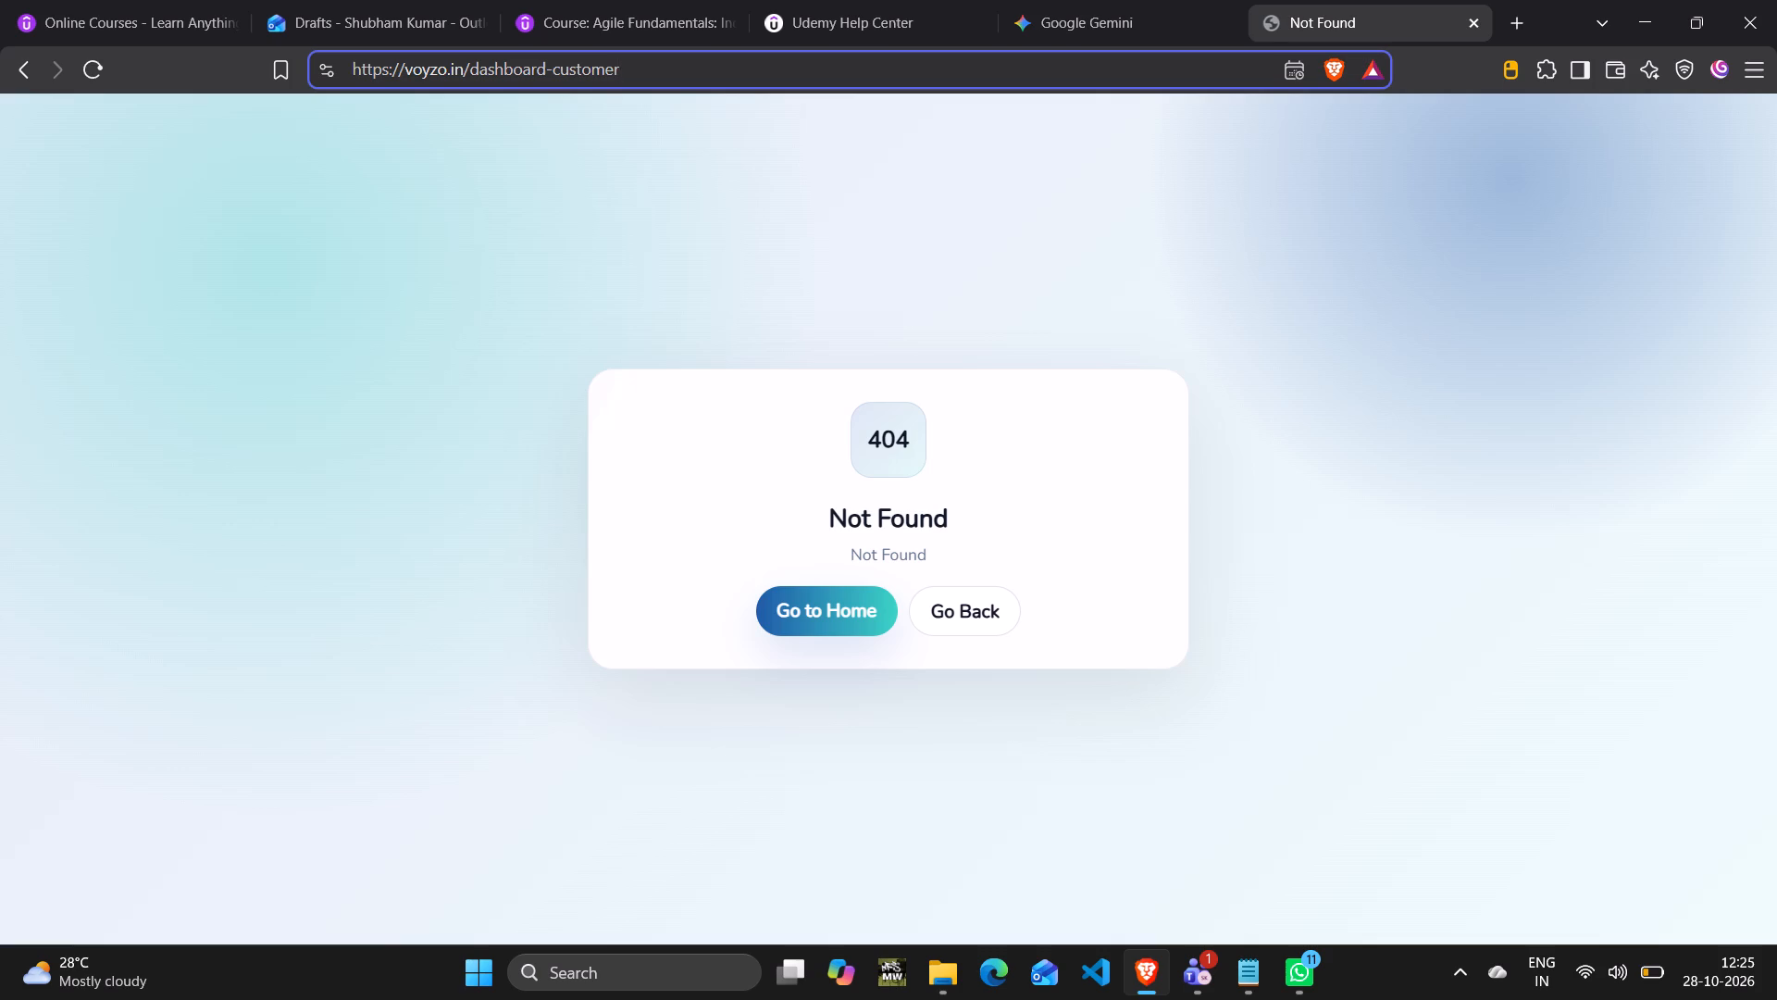
{"action": "key", "text": "BackSpace"}
{"action": "key", "text": "BackSpace"}
{"action": "key", "text": "BackSpace"}
{"action": "key", "text": "BackSpace"}
{"action": "key", "text": "BackSpace"}
{"action": "key", "text": "BackSpace"}
{"action": "key", "text": "BackSpace"}
{"action": "key", "text": "BackSpace"}
{"action": "key", "text": "BackSpace"}
{"action": "key", "text": "BackSpace"}
{"action": "key", "text": "BackSpace"}
{"action": "key", "text": "BackSpace"}
{"action": "key", "text": "BackSpace"}
{"action": "key", "text": "BackSpace"}
{"action": "key", "text": "BackSpace"}
{"action": "key", "text": "BackSpace"}
{"action": "key", "text": "BackSpace"}
{"action": "key", "text": "BackSpace"}
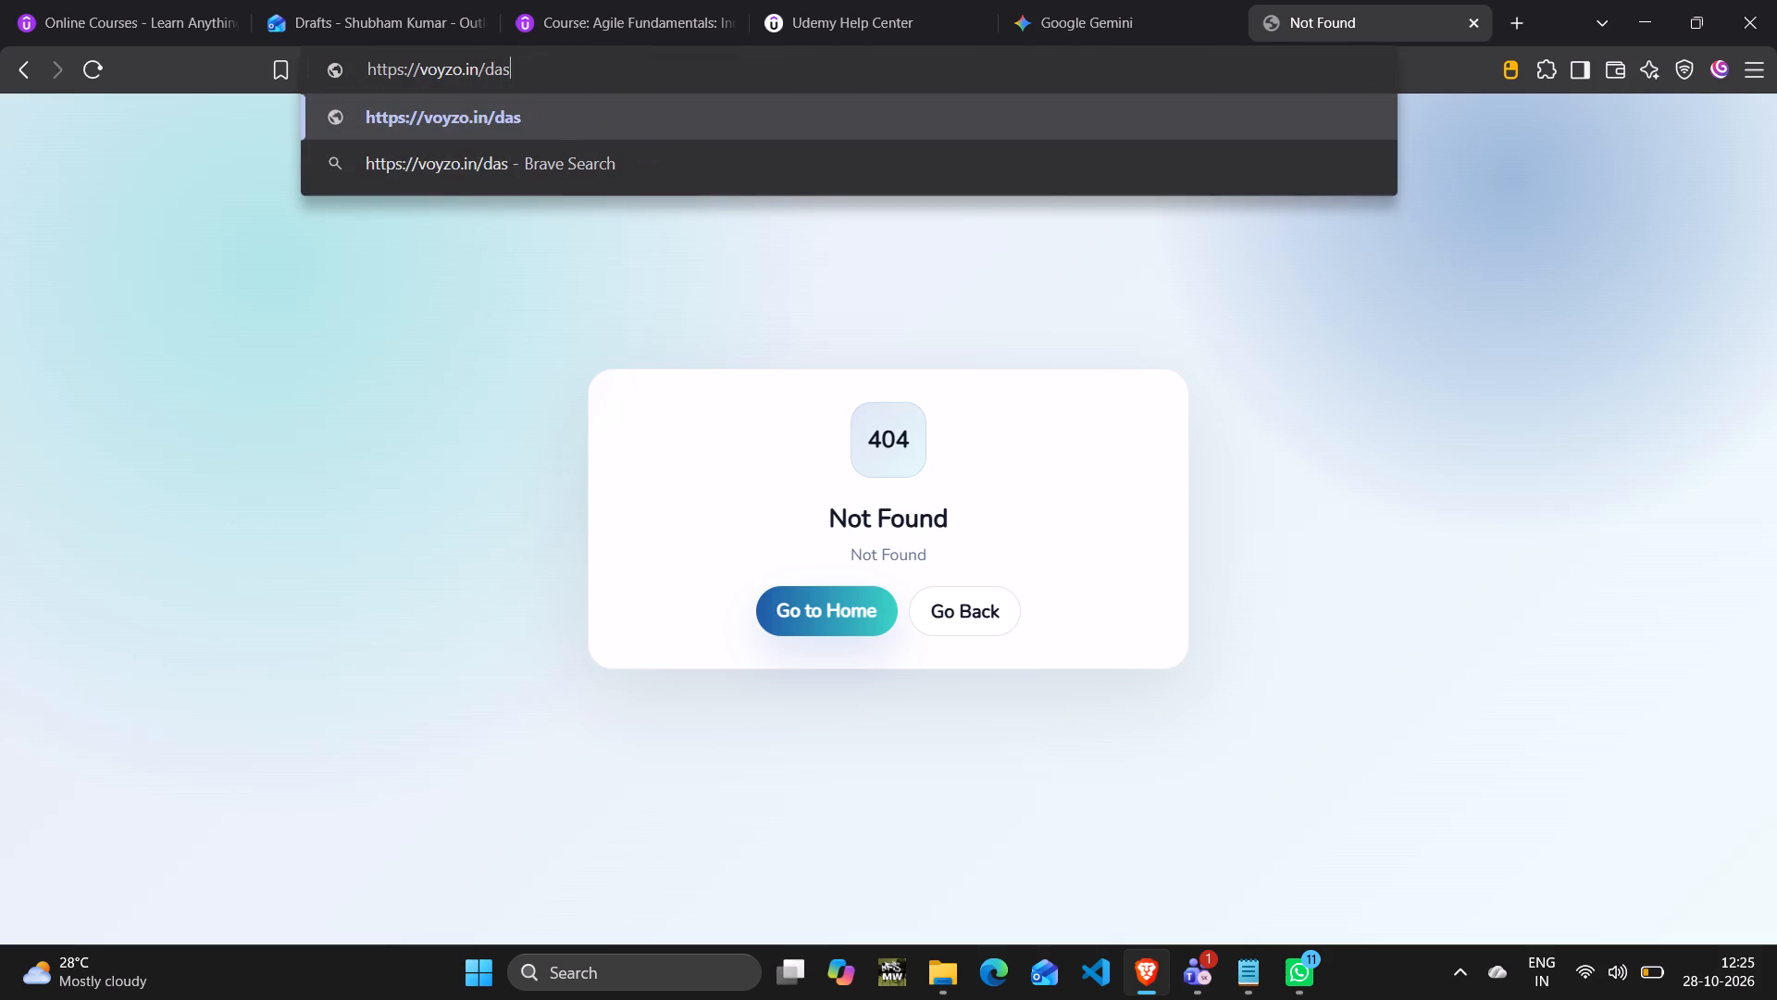
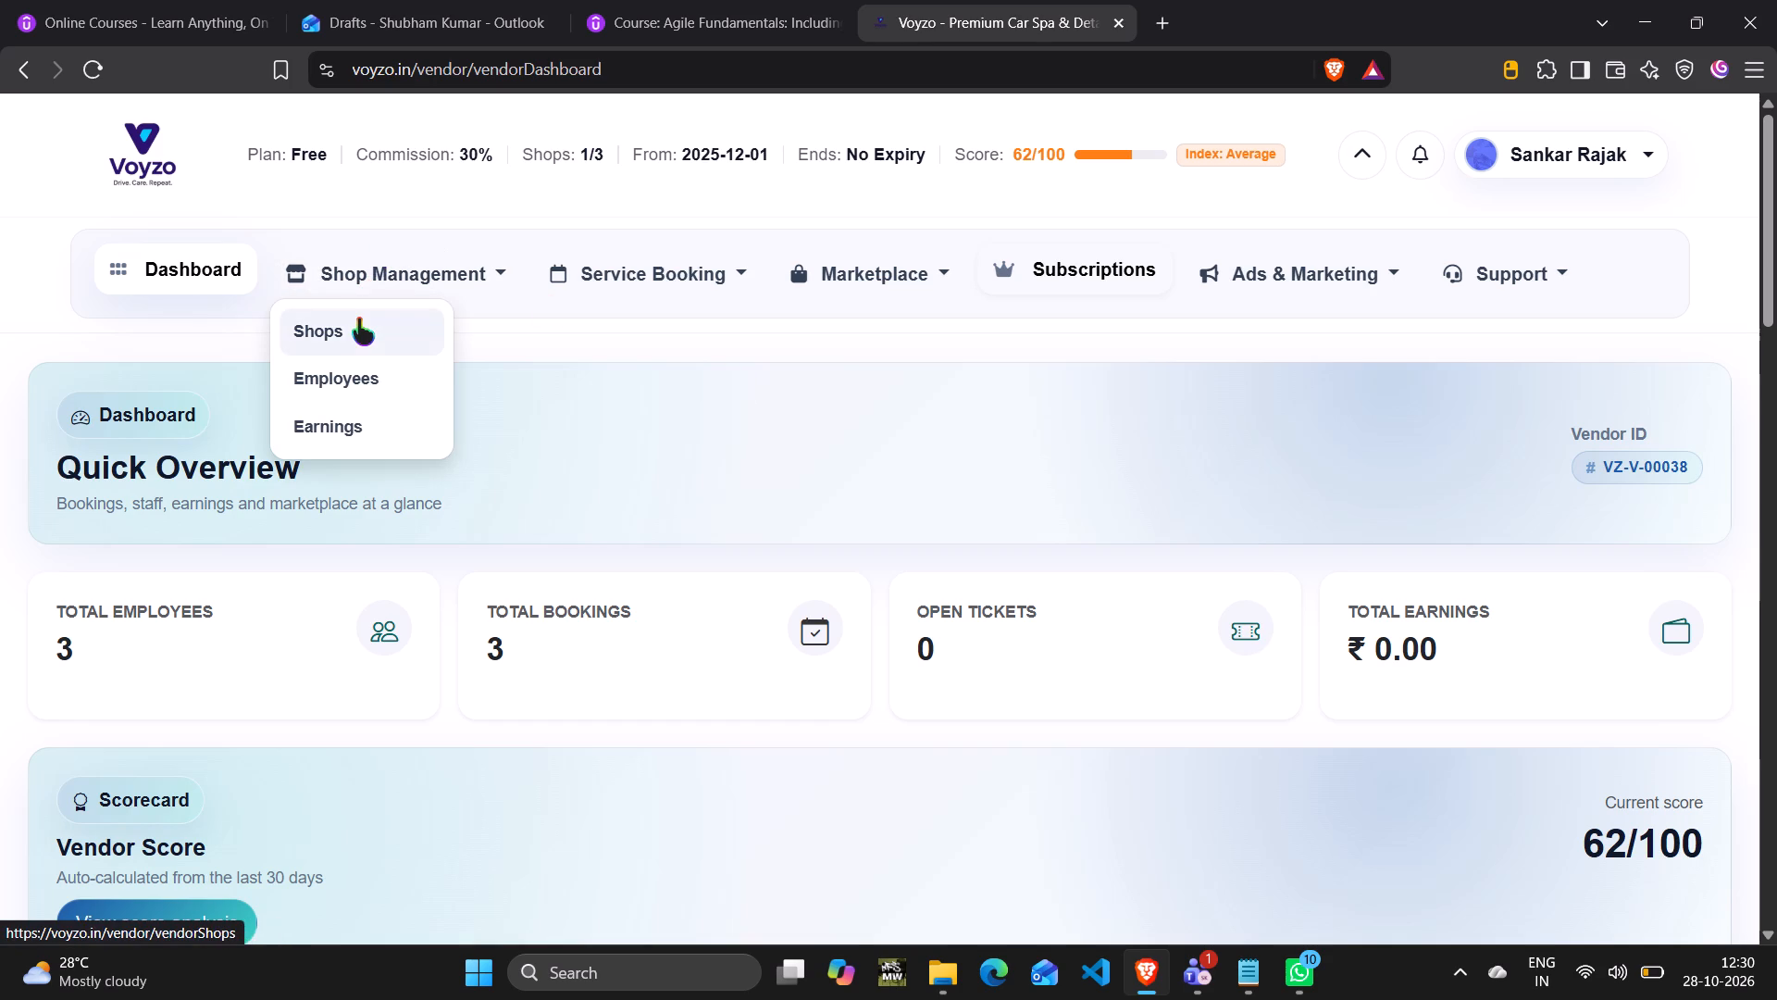
Open the vendor account's Shops page and examine its shop listing, account options, footer and plan details.
{"action": "left_click", "coordinate": [359, 318]}
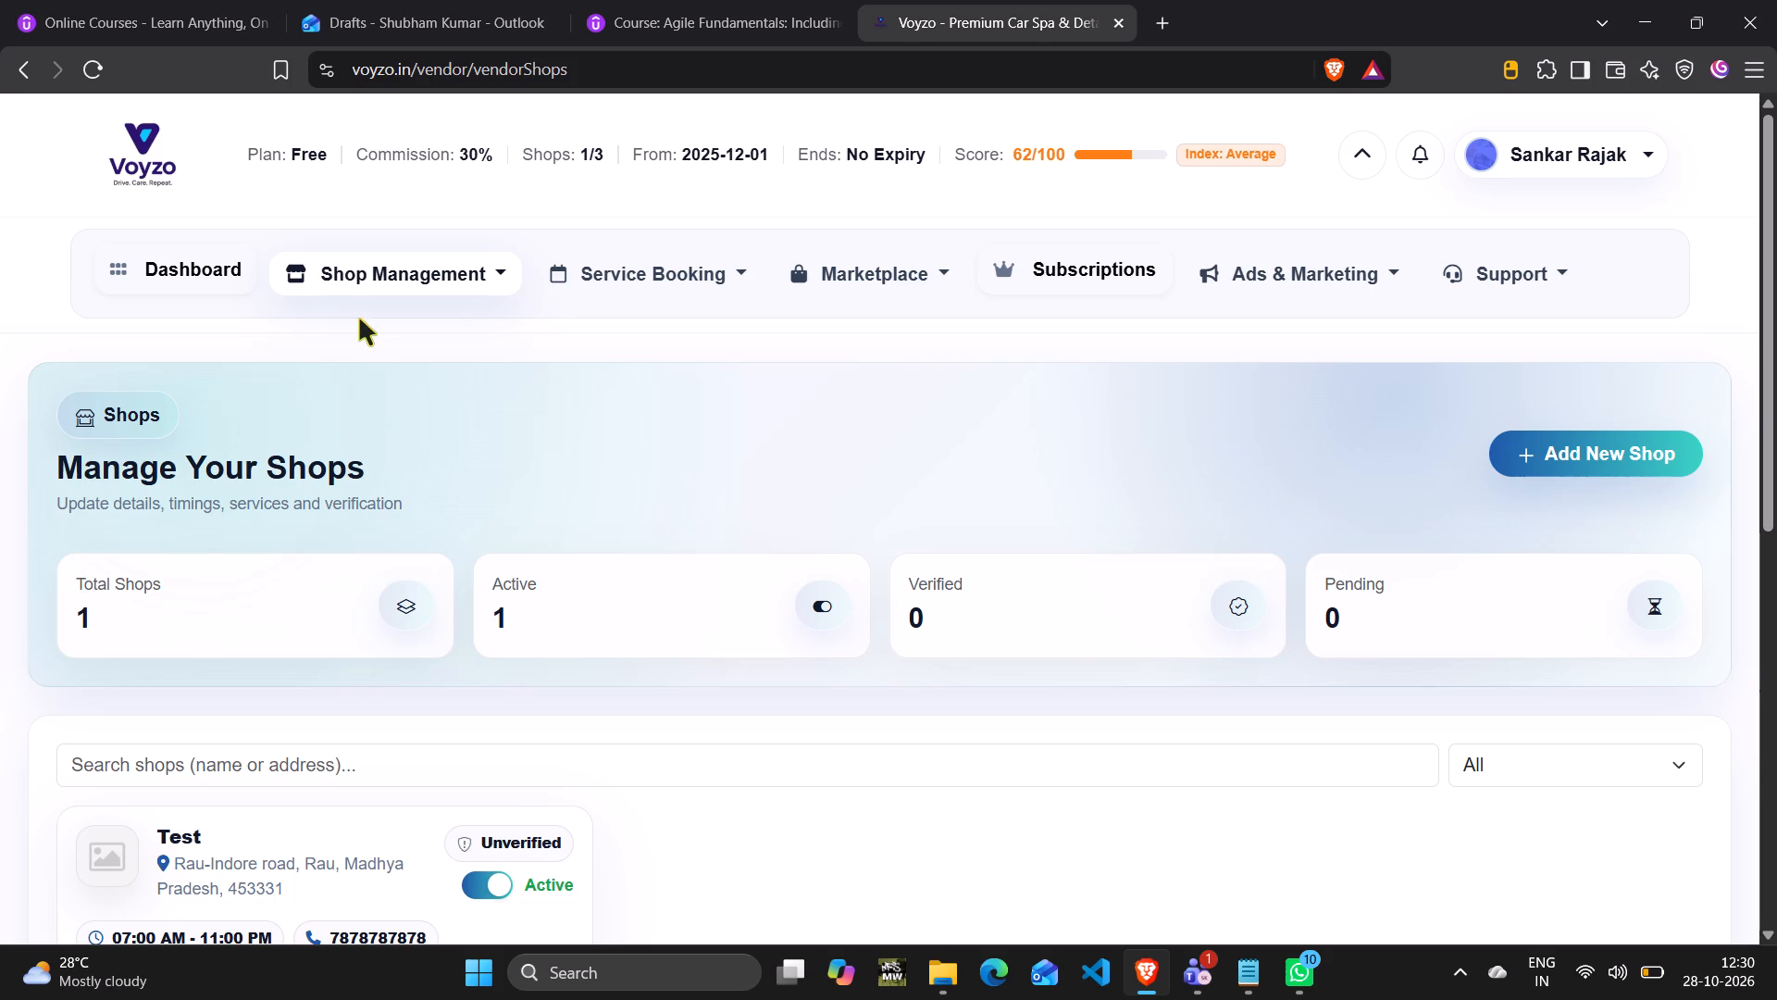
{"action": "left_click", "coordinate": [404, 259]}
{"action": "left_click", "coordinate": [1595, 161]}
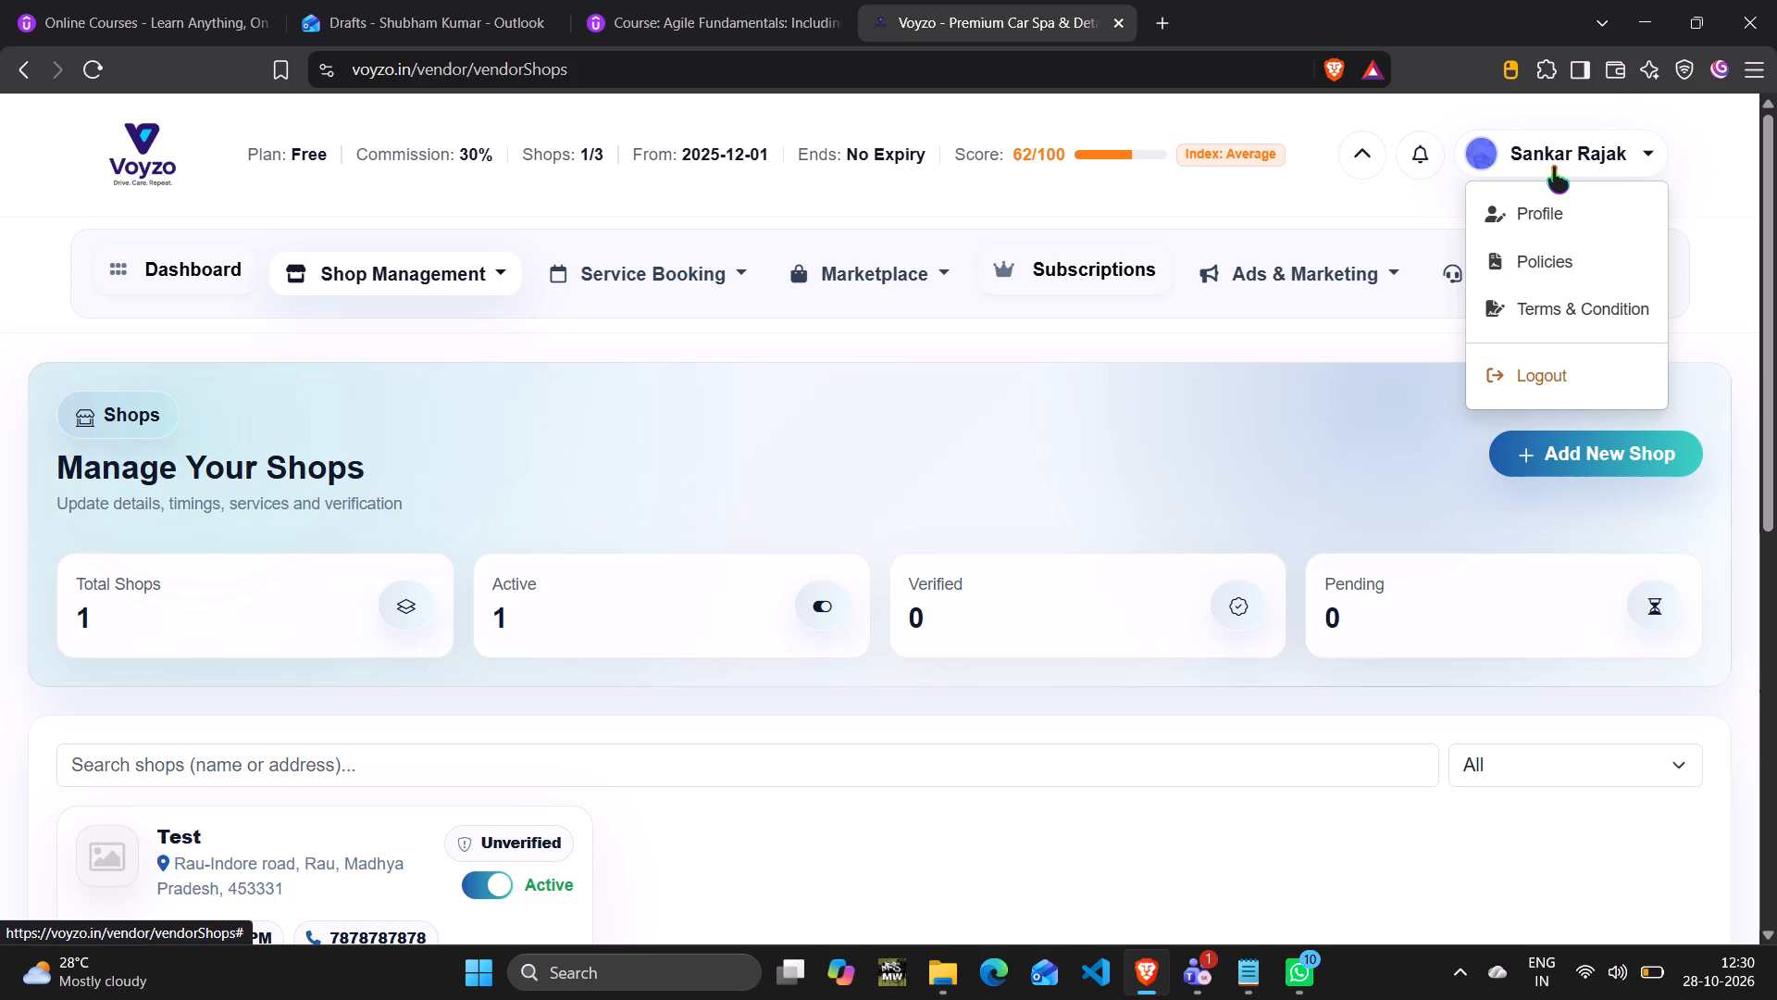
{"action": "left_click", "coordinate": [1438, 113]}
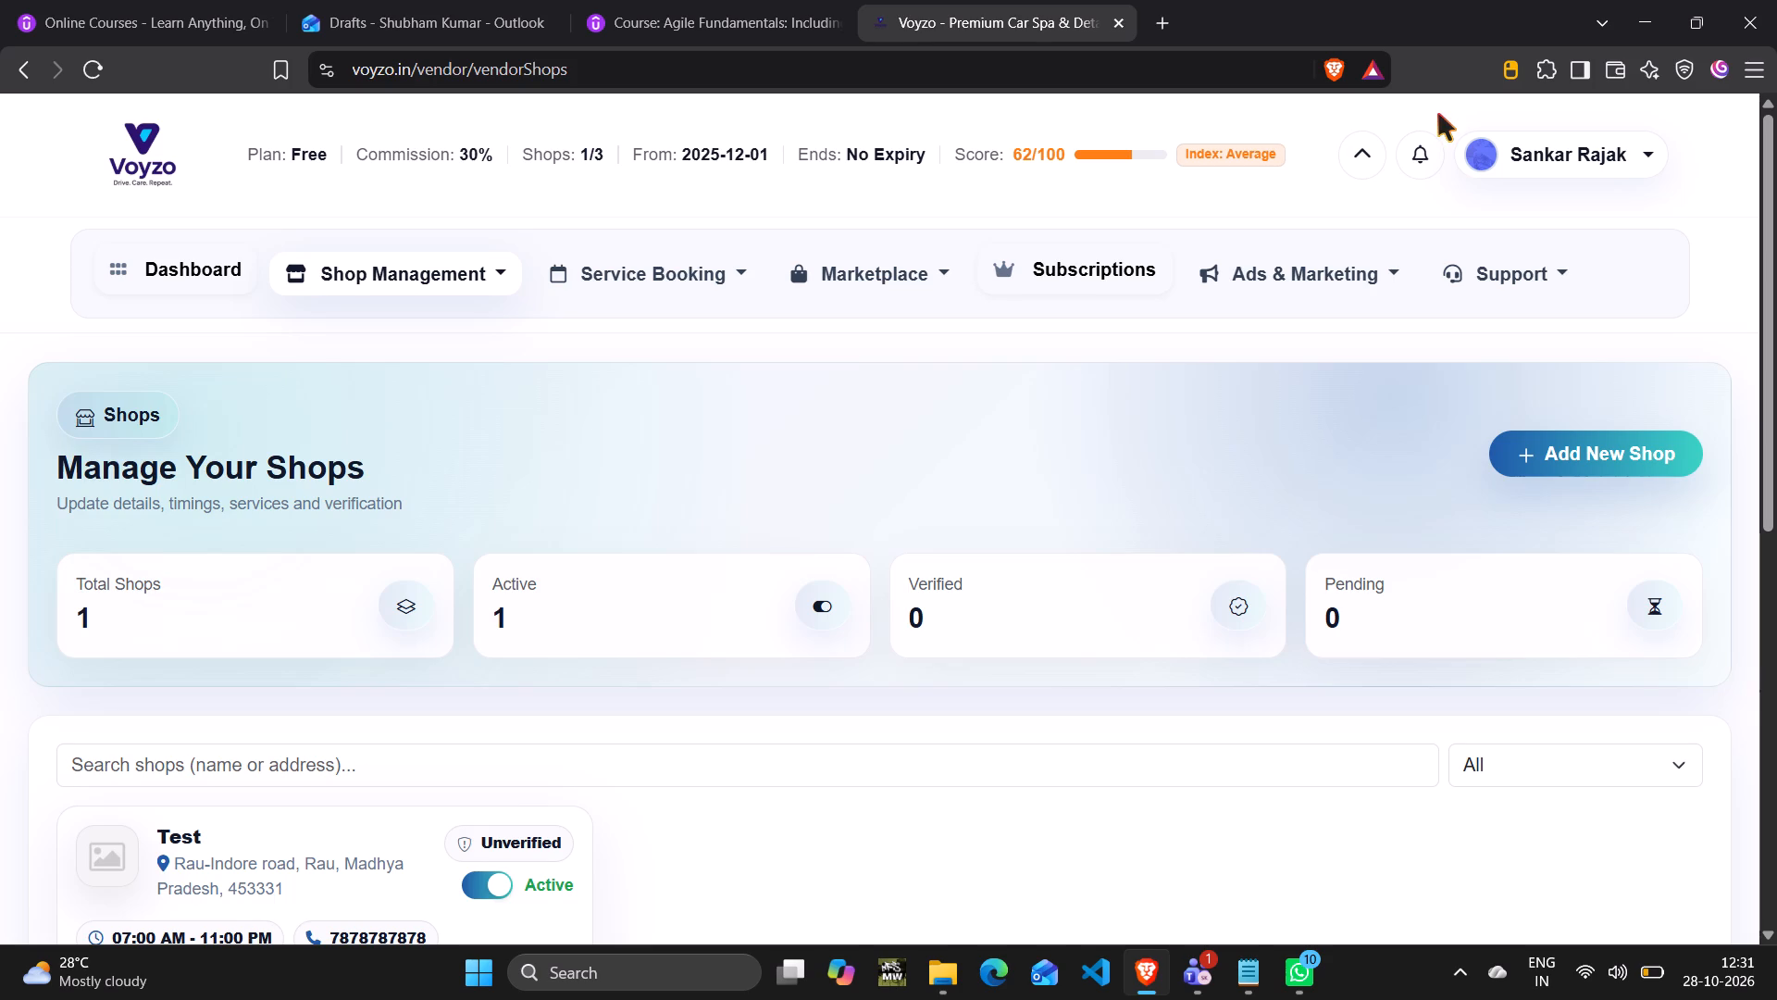
{"action": "scroll", "coordinate": [964, 557], "scroll_direction": "down", "scroll_amount": 6}
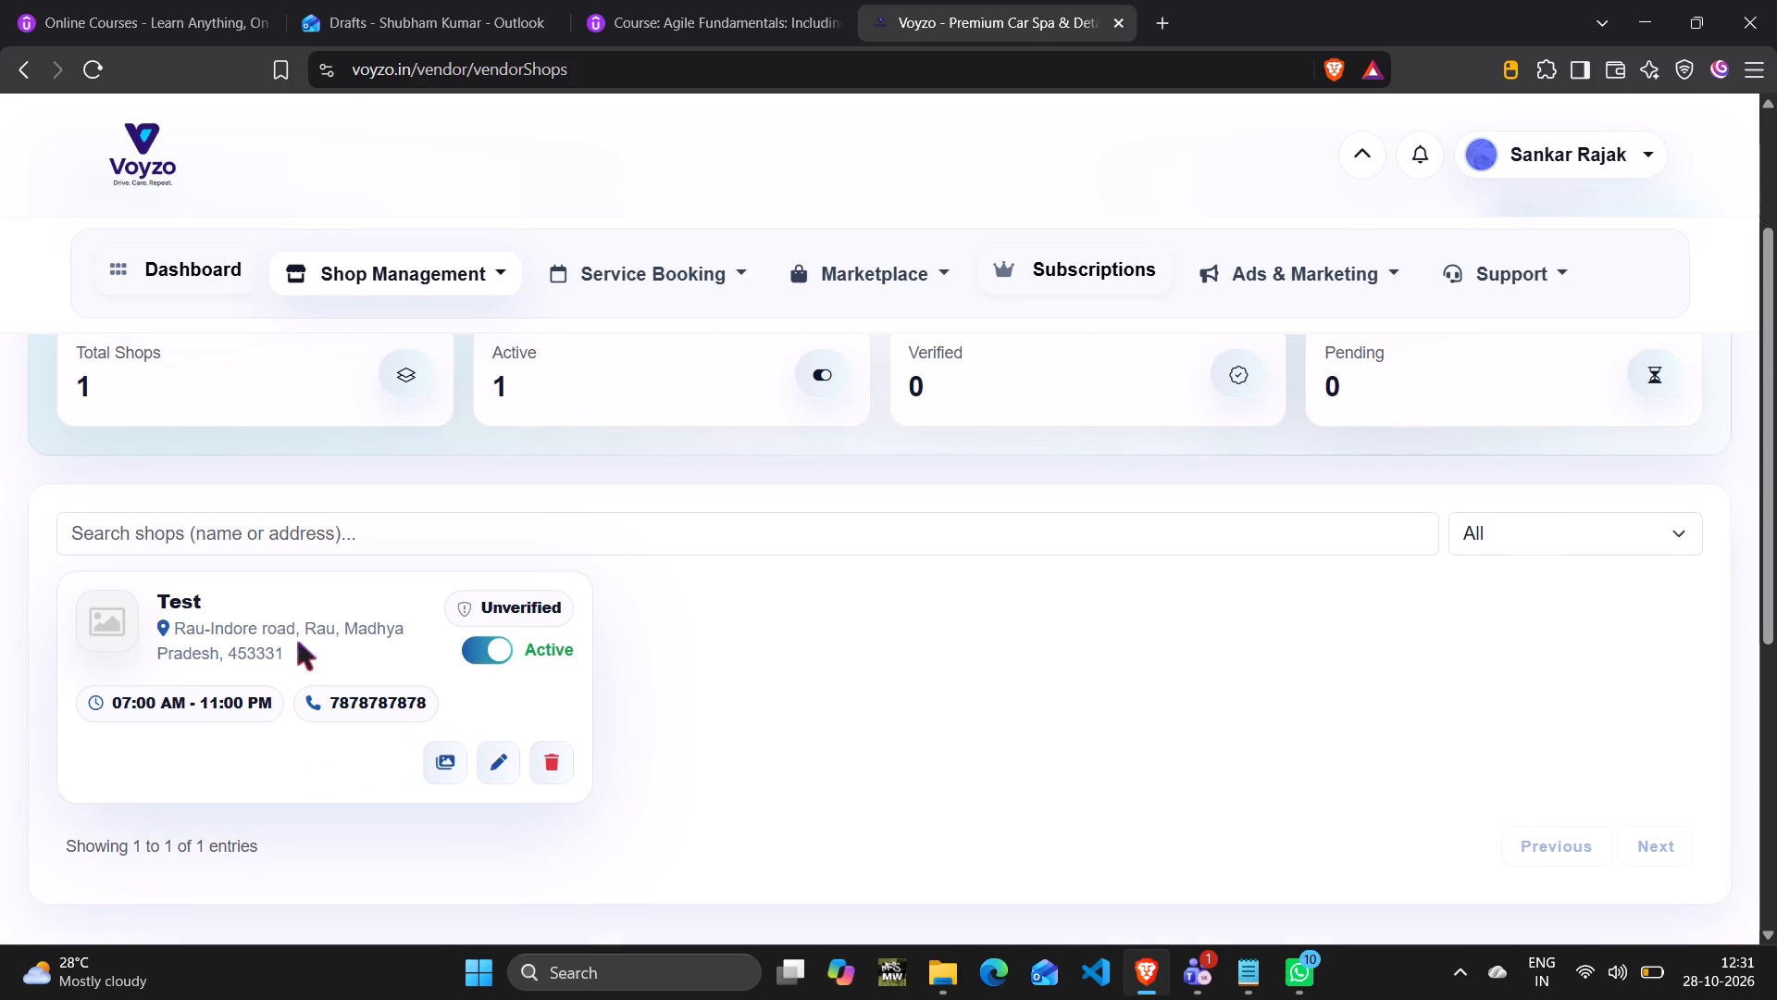
{"action": "scroll", "coordinate": [298, 642], "scroll_direction": "down", "scroll_amount": 3}
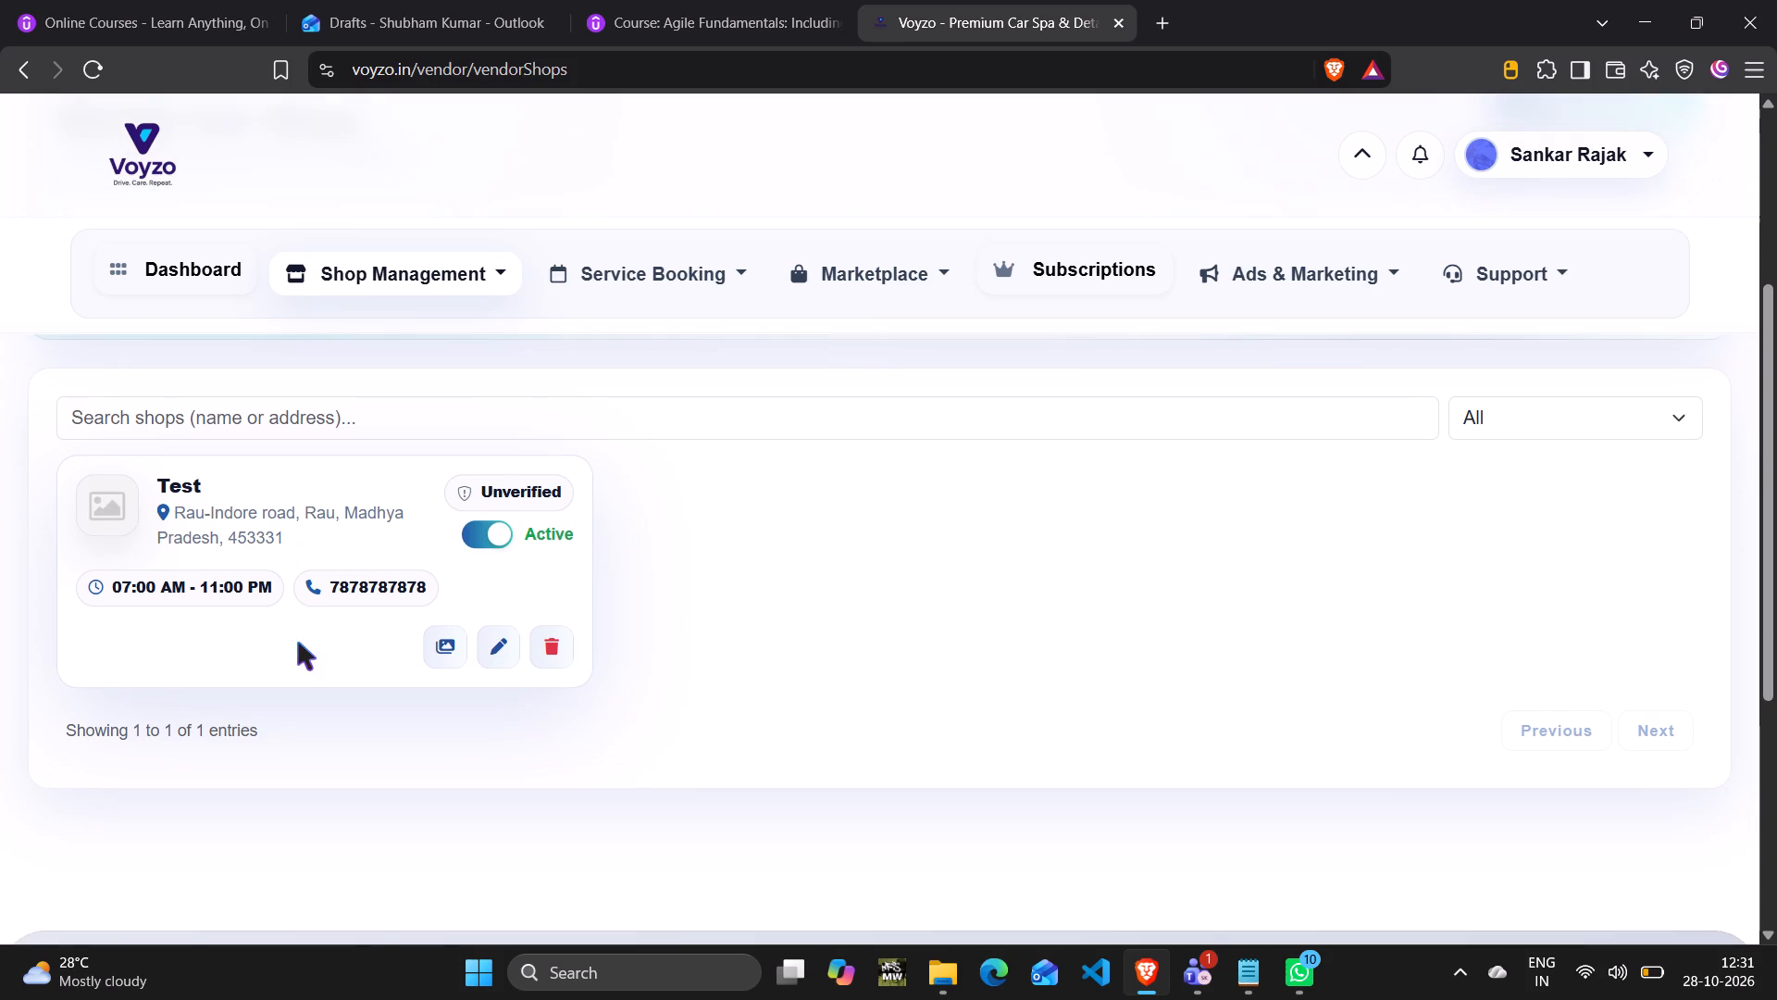
{"action": "scroll", "coordinate": [298, 642], "scroll_direction": "down", "scroll_amount": 20}
{"action": "scroll", "coordinate": [298, 642], "scroll_direction": "down", "scroll_amount": 8}
{"action": "scroll", "coordinate": [300, 645], "scroll_direction": "up", "scroll_amount": 2}
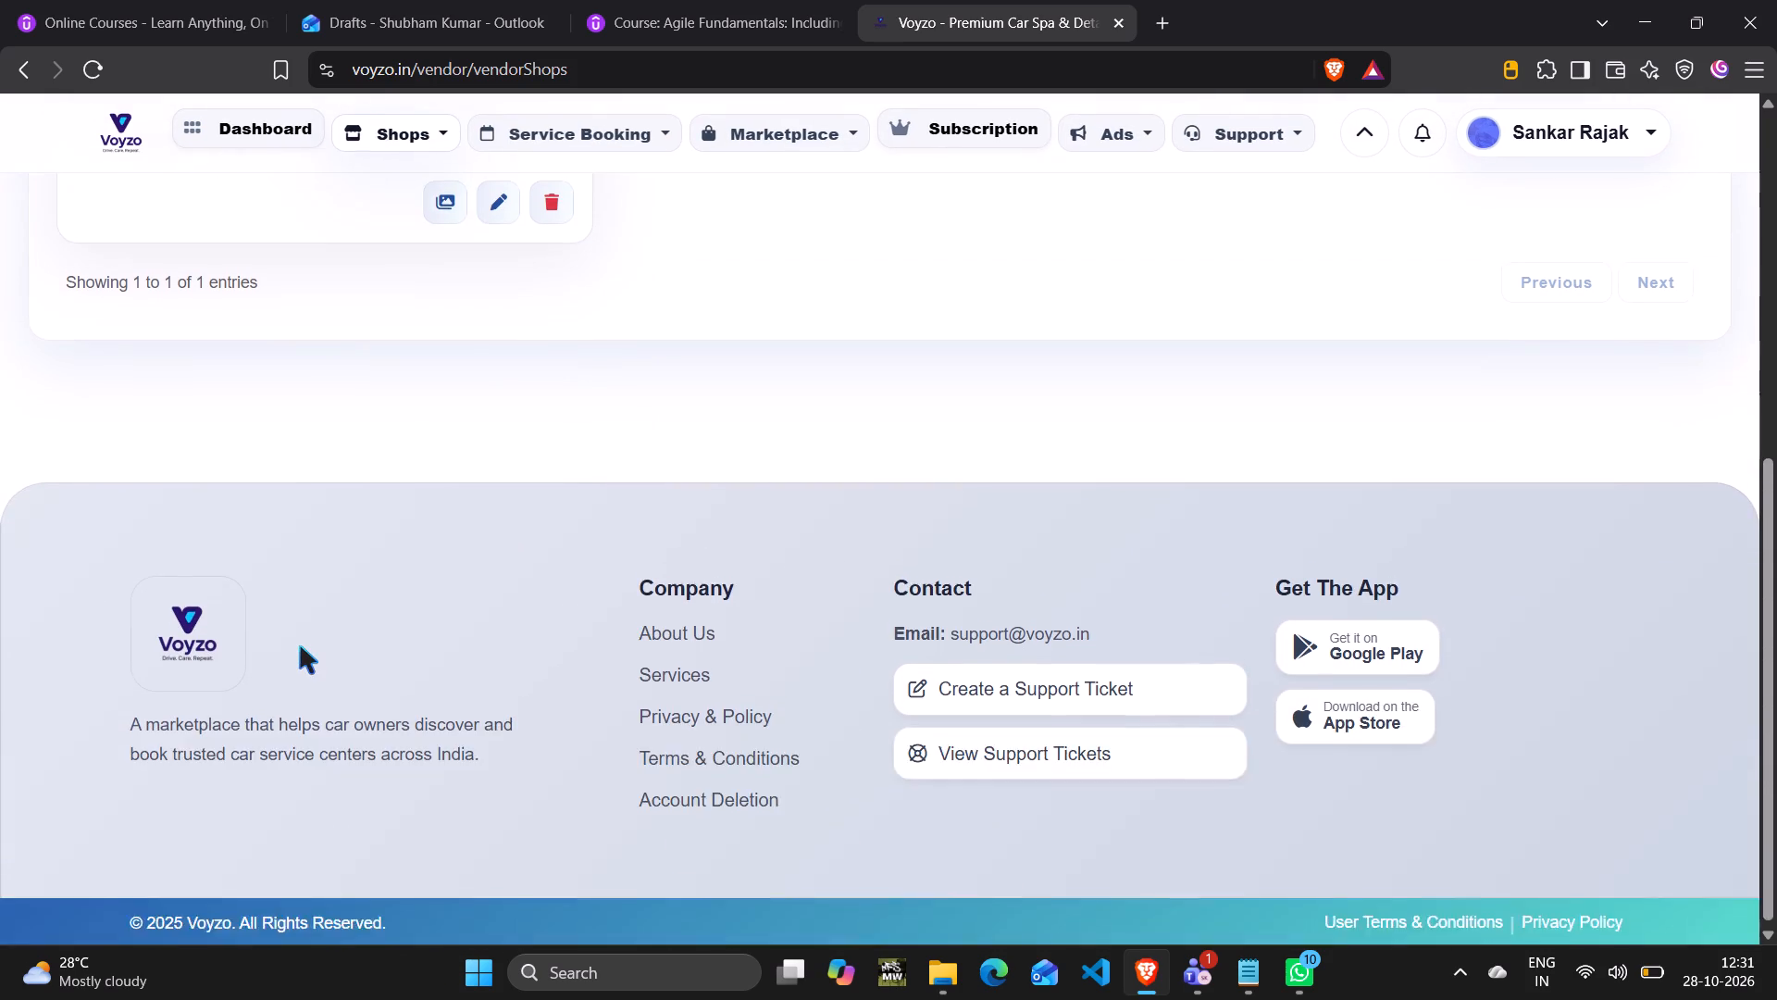
{"action": "scroll", "coordinate": [300, 645], "scroll_direction": "up", "scroll_amount": 19}
{"action": "scroll", "coordinate": [357, 613], "scroll_direction": "up", "scroll_amount": 6}
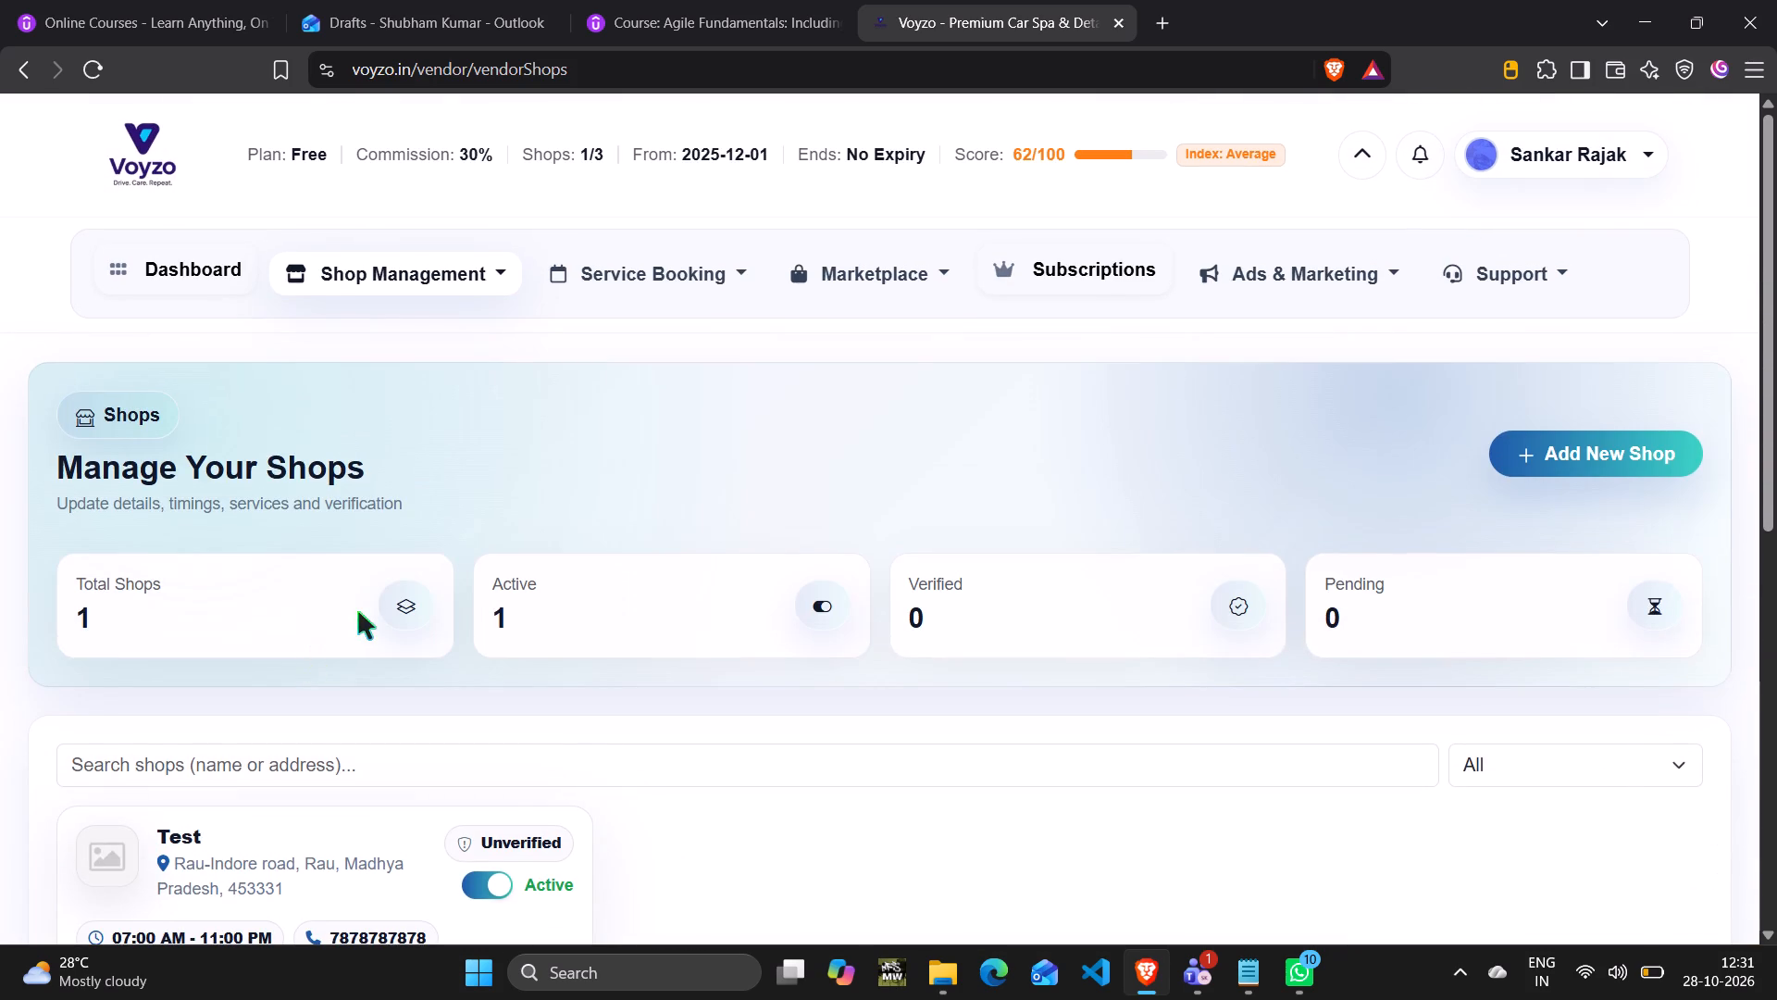
{"action": "left_click", "coordinate": [1202, 151]}
{"action": "left_click", "coordinate": [1121, 151]}
{"action": "left_click", "coordinate": [900, 142]}
Return to the vendor dashboard and examine its overview, score, bookings and marketplace sections down to the footer.
{"action": "left_click", "coordinate": [146, 271]}
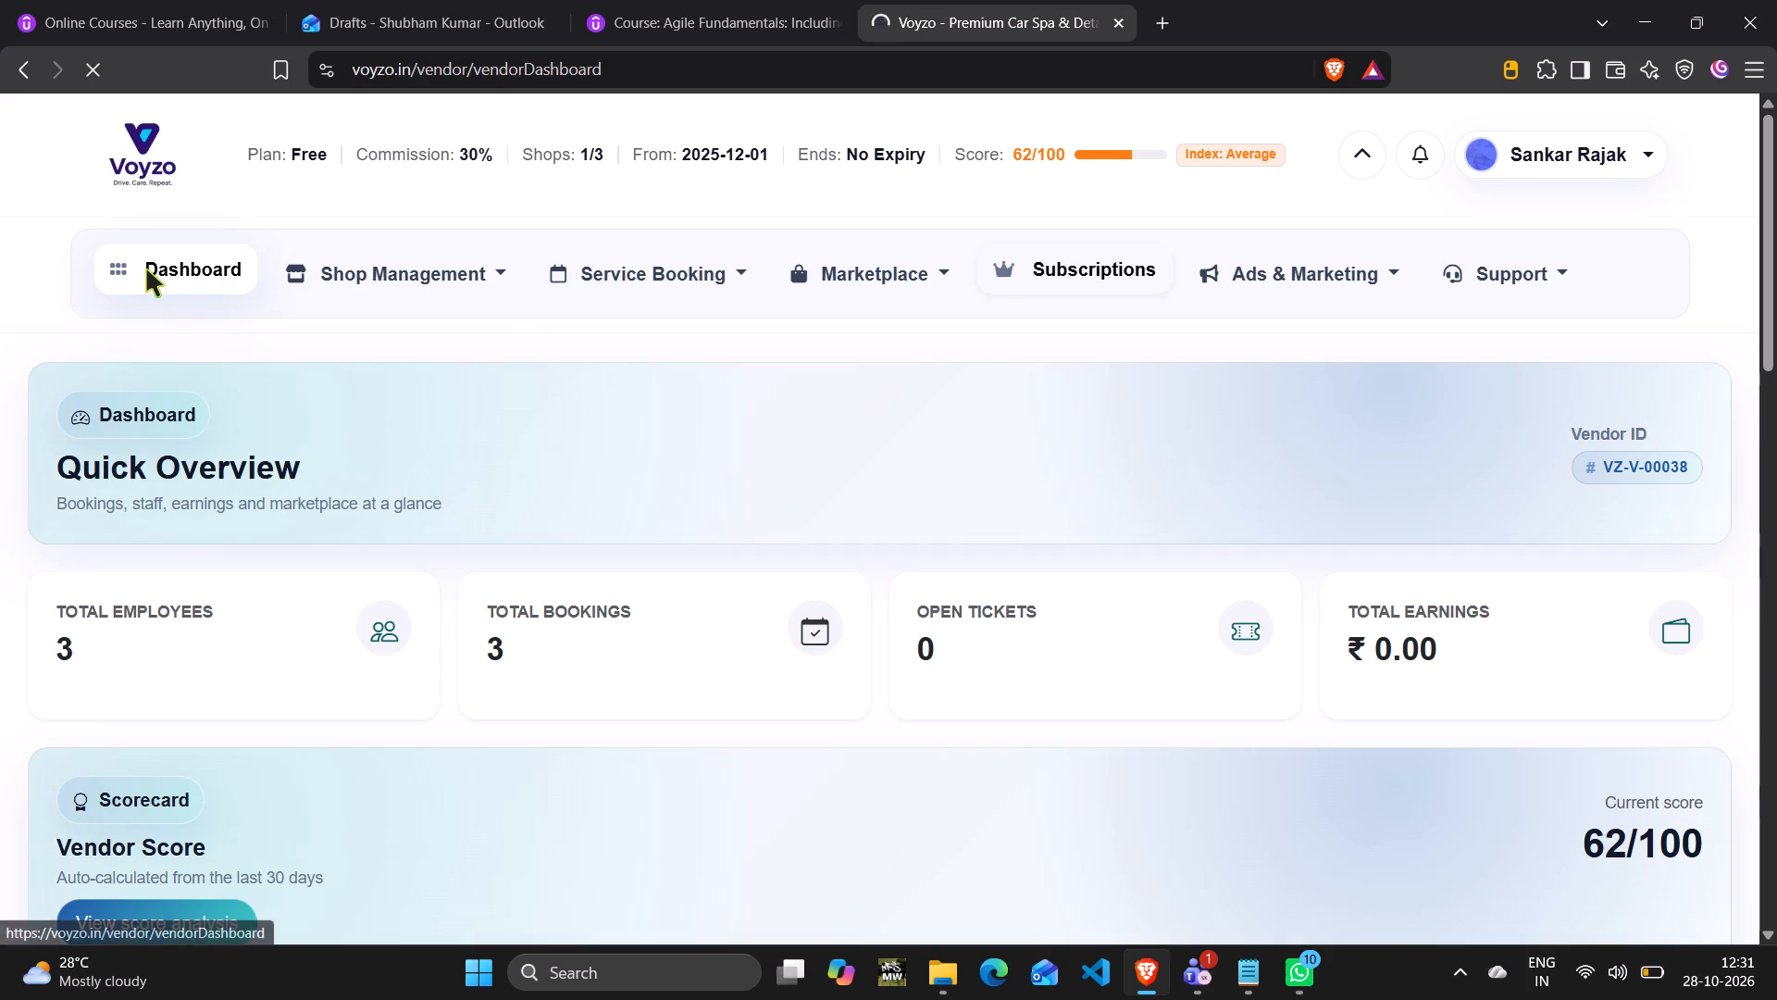
{"action": "scroll", "coordinate": [597, 539], "scroll_direction": "down", "scroll_amount": 14}
{"action": "scroll", "coordinate": [604, 545], "scroll_direction": "down", "scroll_amount": 15}
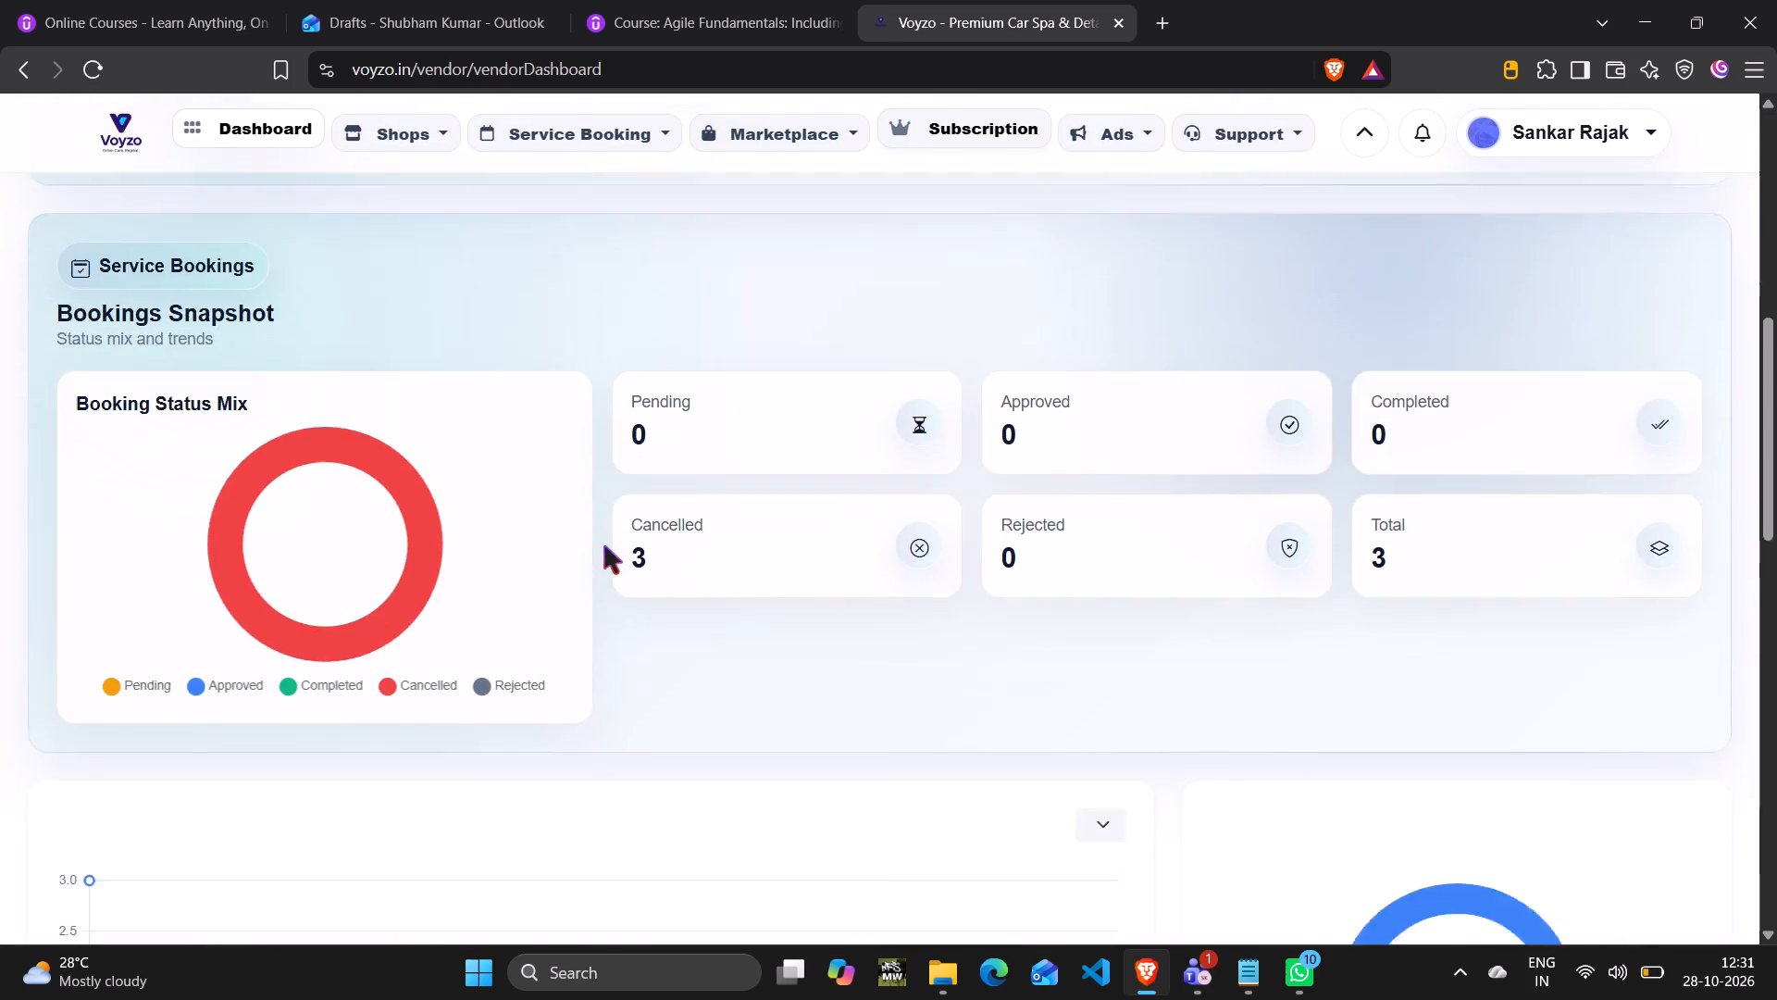
{"action": "scroll", "coordinate": [604, 545], "scroll_direction": "down", "scroll_amount": 16}
{"action": "scroll", "coordinate": [604, 544], "scroll_direction": "down", "scroll_amount": 16}
{"action": "scroll", "coordinate": [604, 544], "scroll_direction": "down", "scroll_amount": 8}
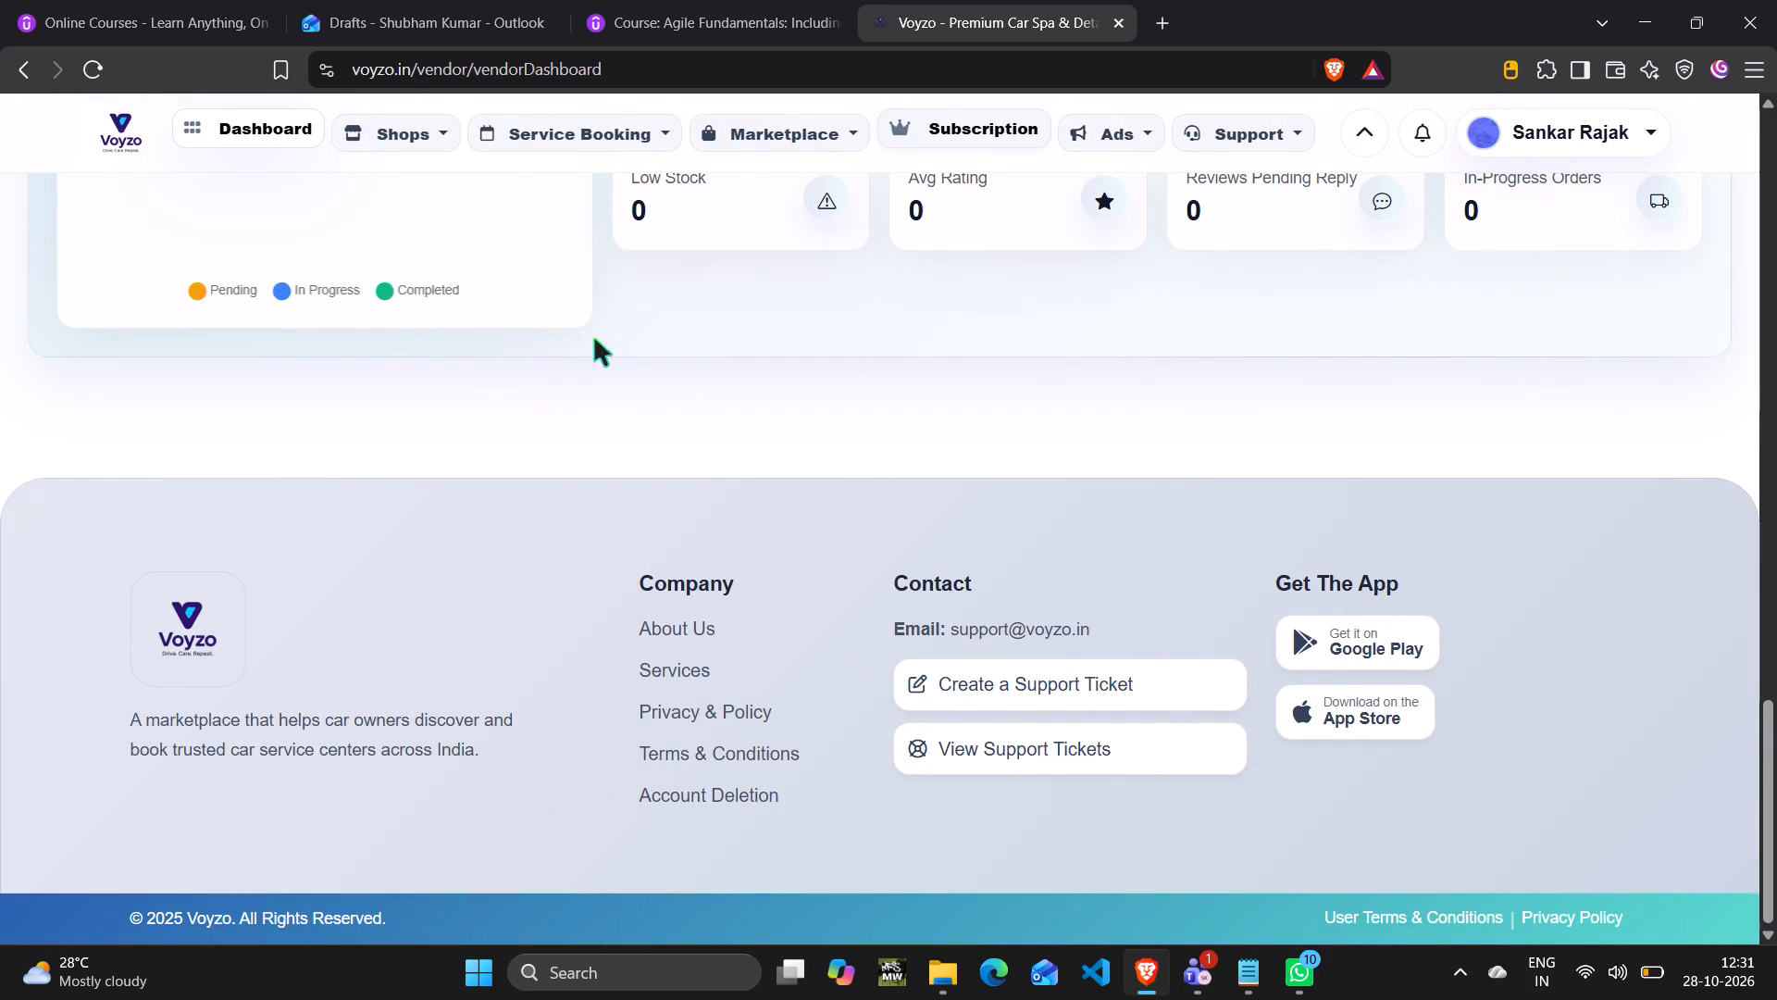
Reopen the vendor's Shops page from the dashboard.
{"action": "left_click", "coordinate": [408, 143]}
{"action": "left_click", "coordinate": [402, 182]}
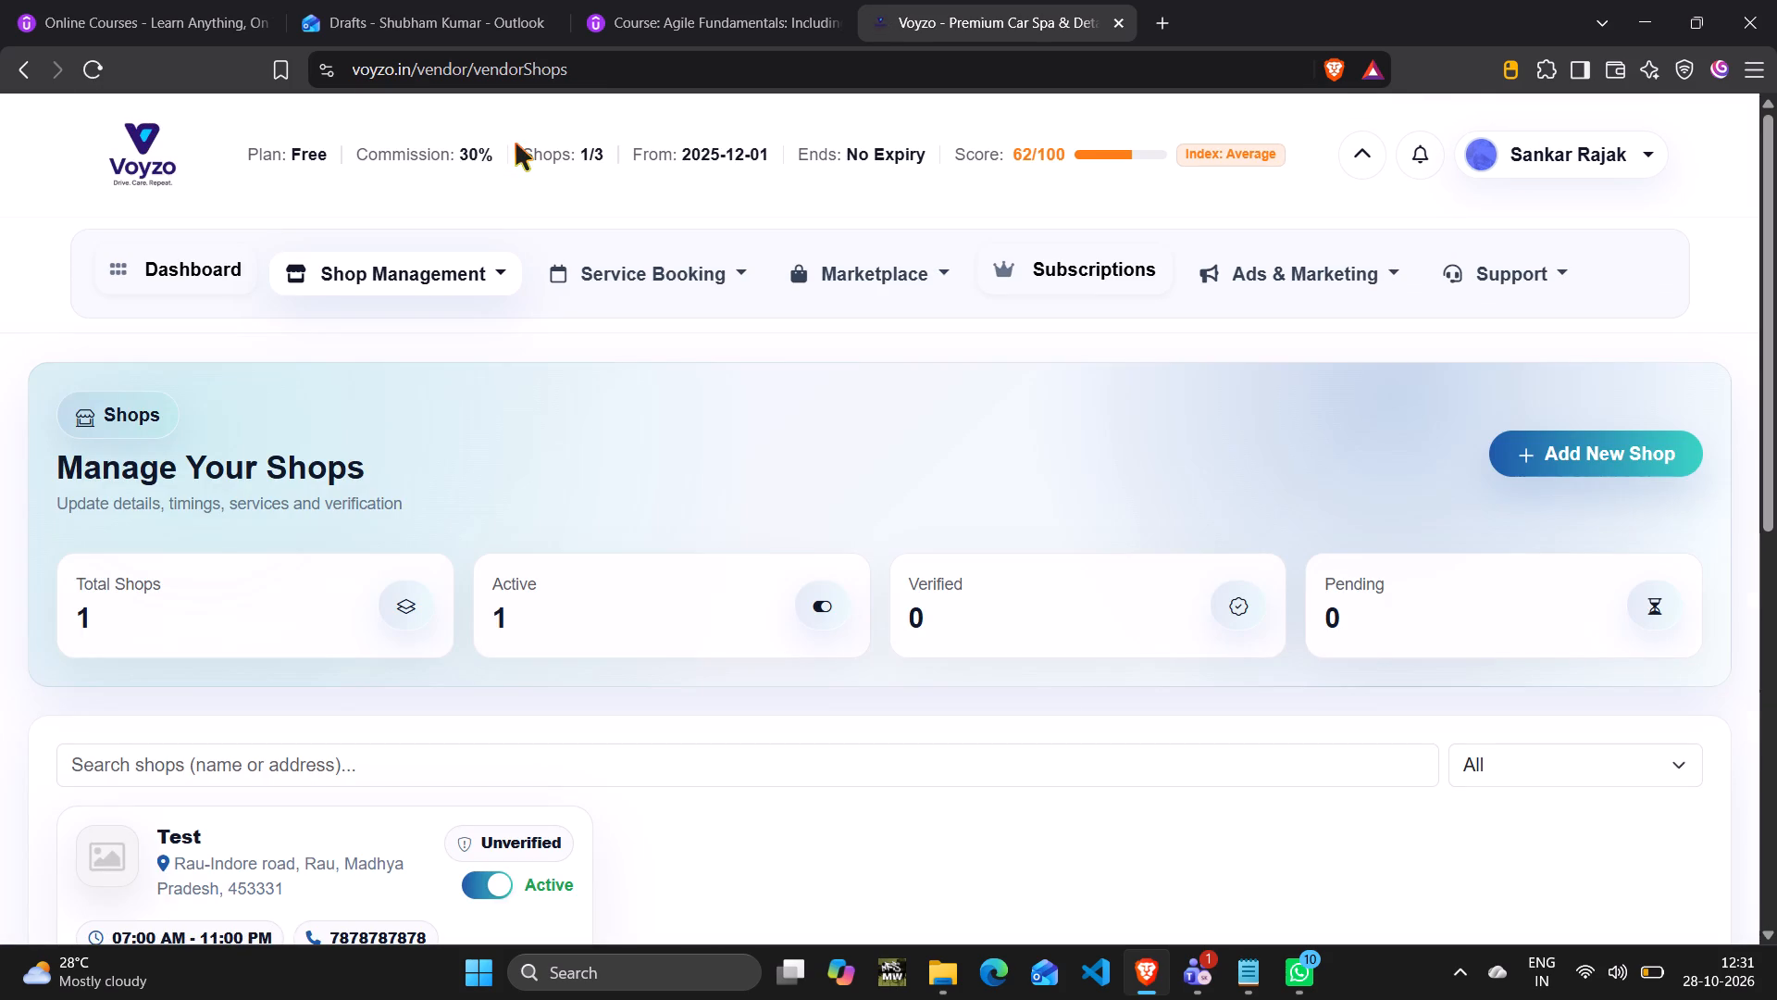
Switch to Notepad, add the line "about" below the saved center note, and return to the browser.
{"action": "left_click", "coordinate": [1264, 974]}
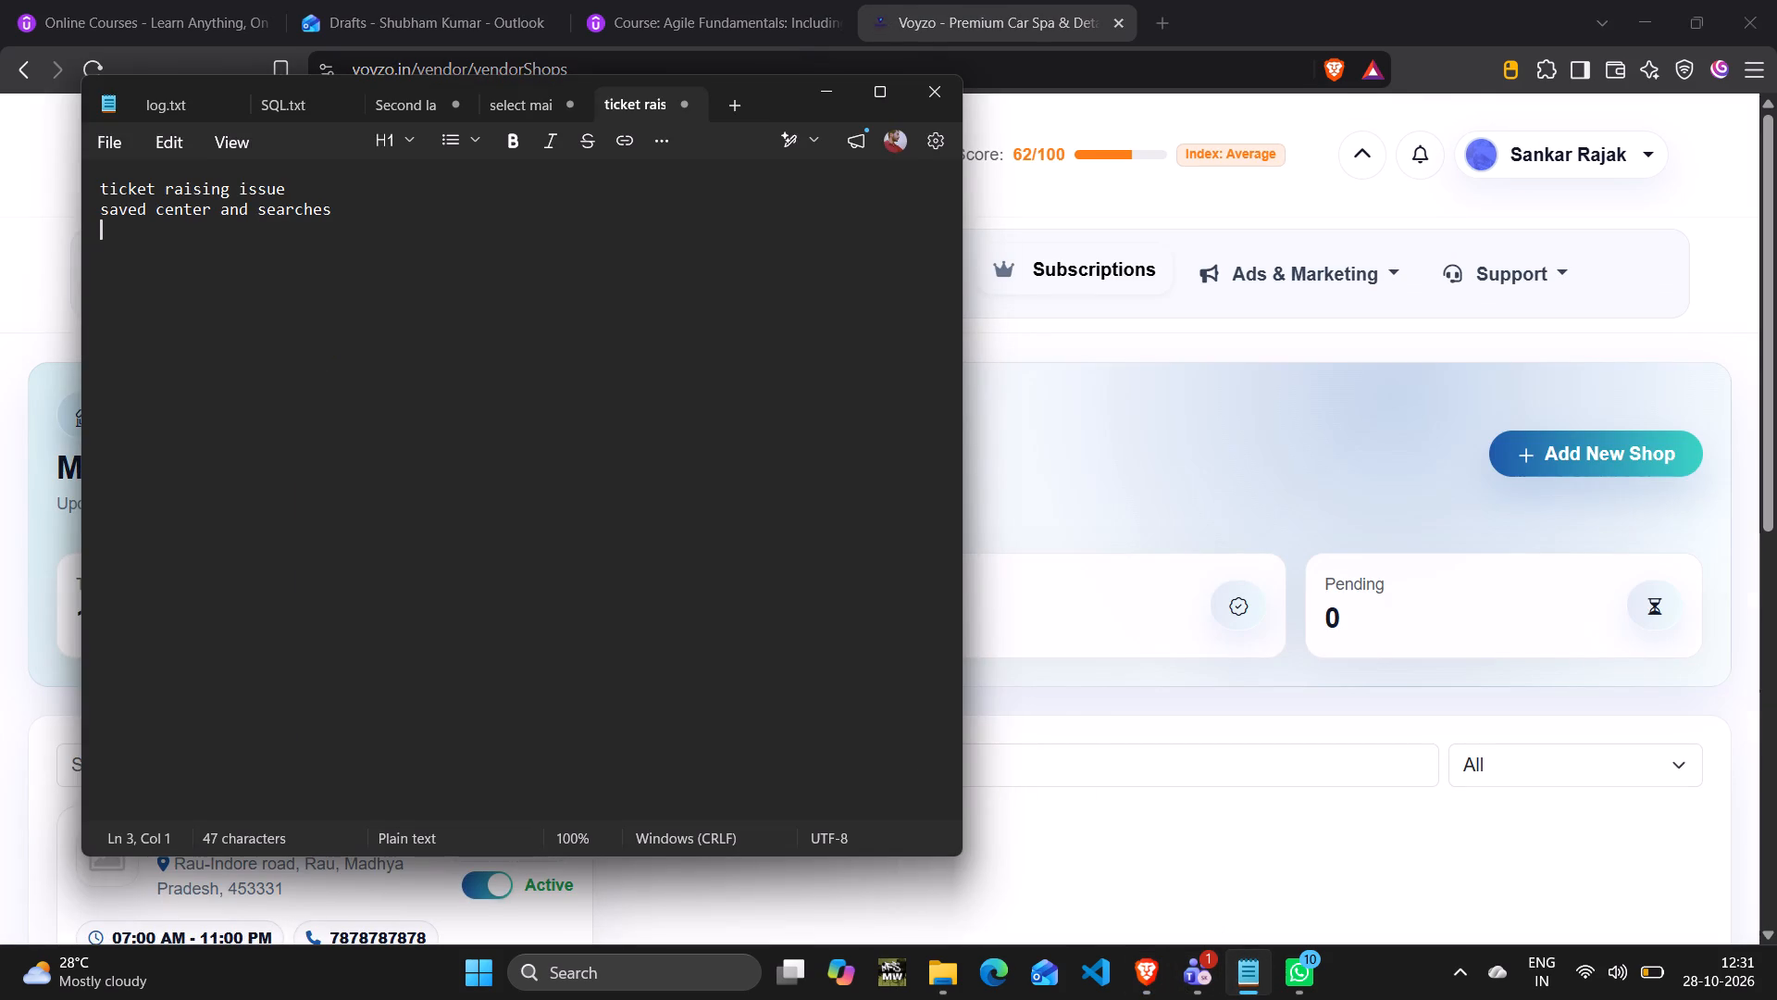
{"action": "type", "text": "aabout"}
{"action": "key", "text": "BackSpace"}
{"action": "key", "text": "BackSpace"}
{"action": "key", "text": "BackSpace"}
{"action": "key", "text": "BackSpace"}
{"action": "key", "text": "BackSpace"}
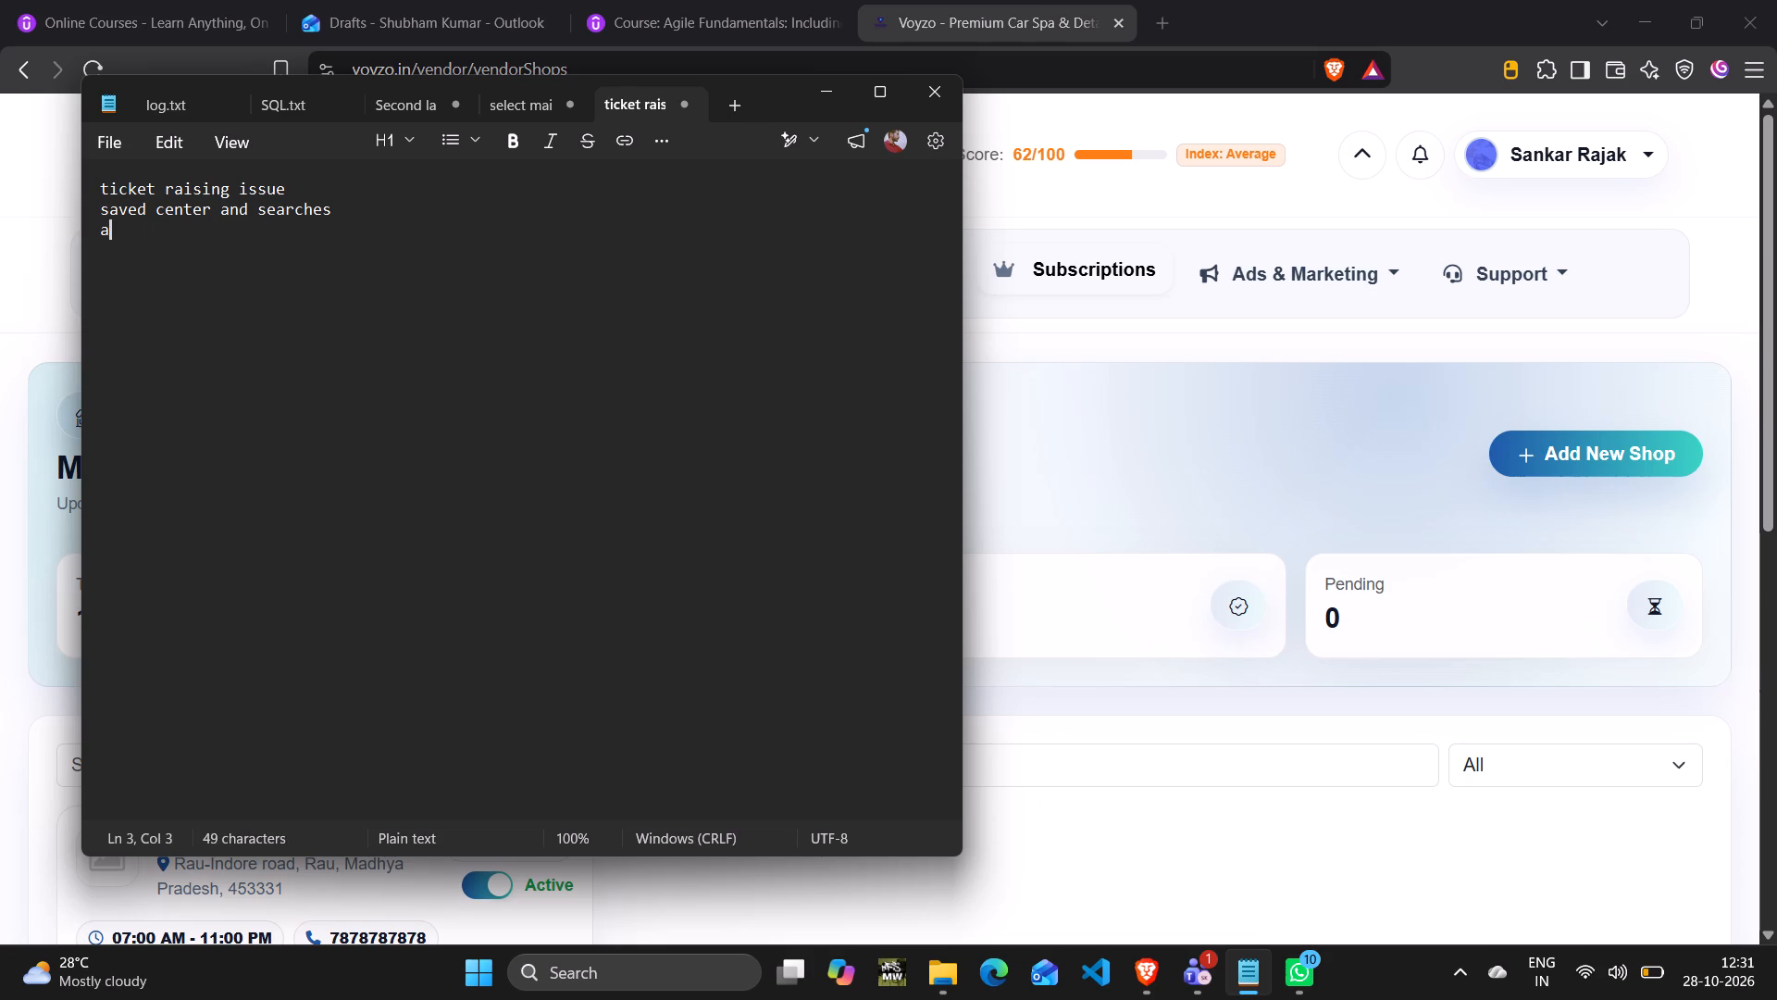
{"action": "type", "text": "bout"}
{"action": "key", "text": "Return"}
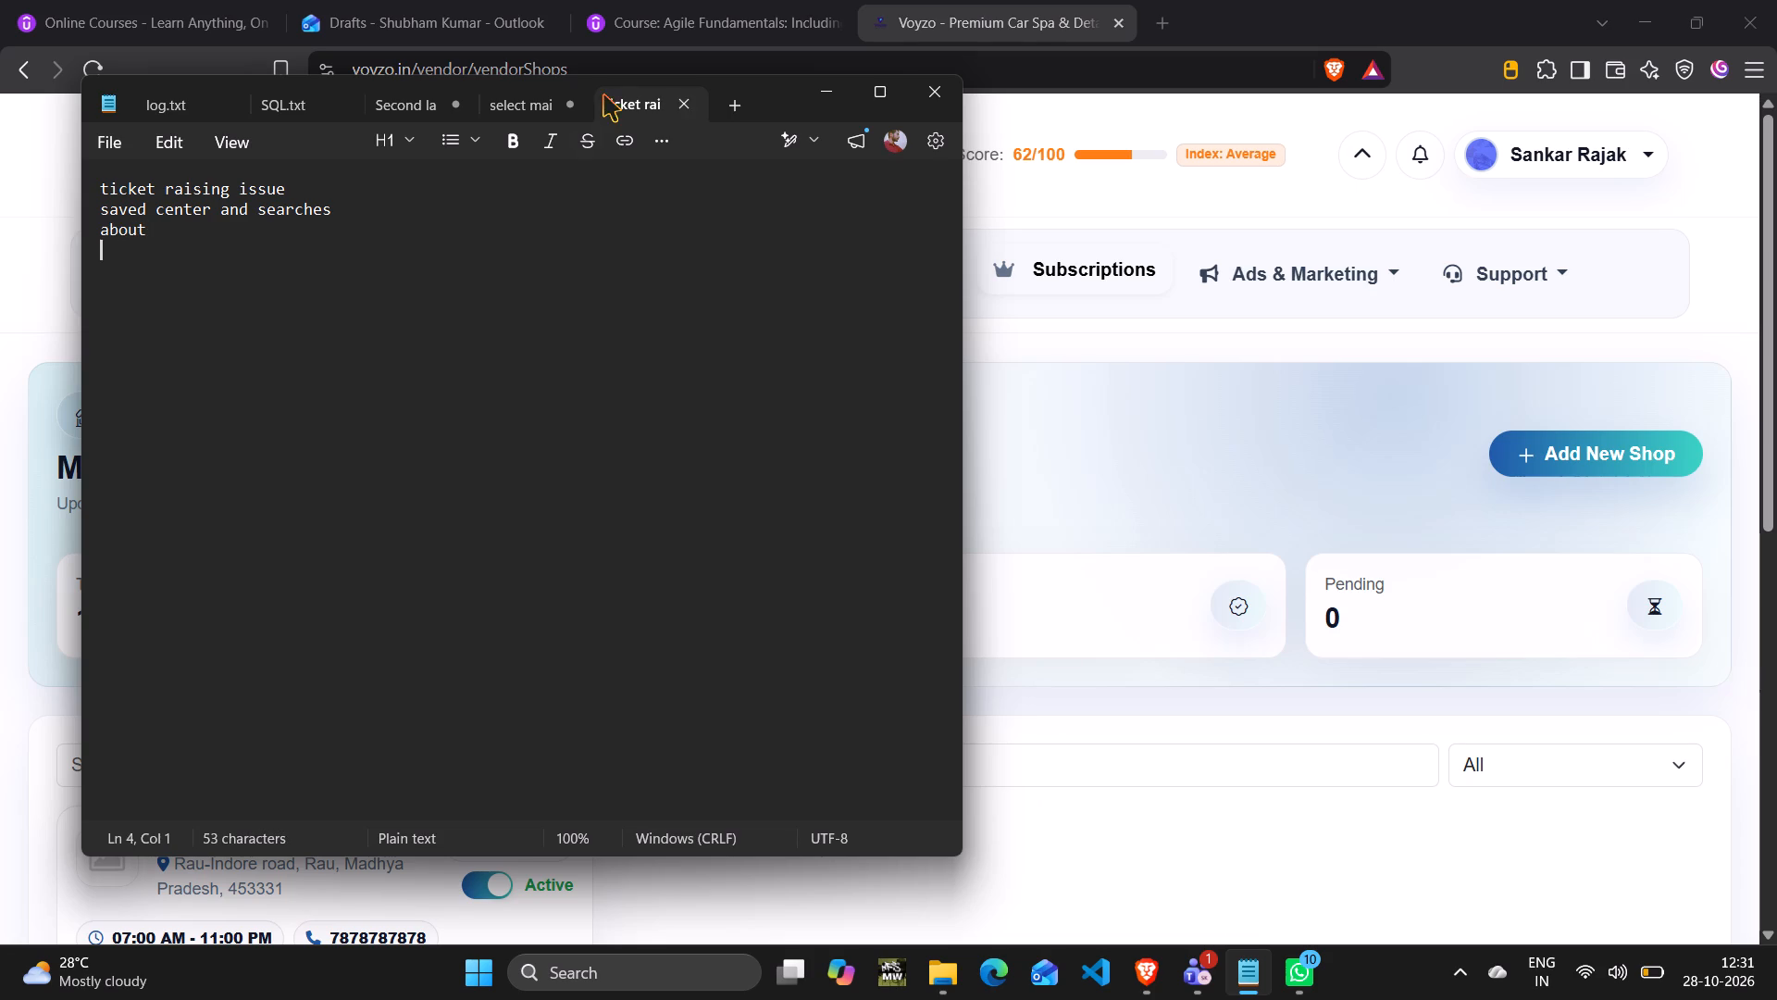
{"action": "left_click", "coordinate": [821, 92]}
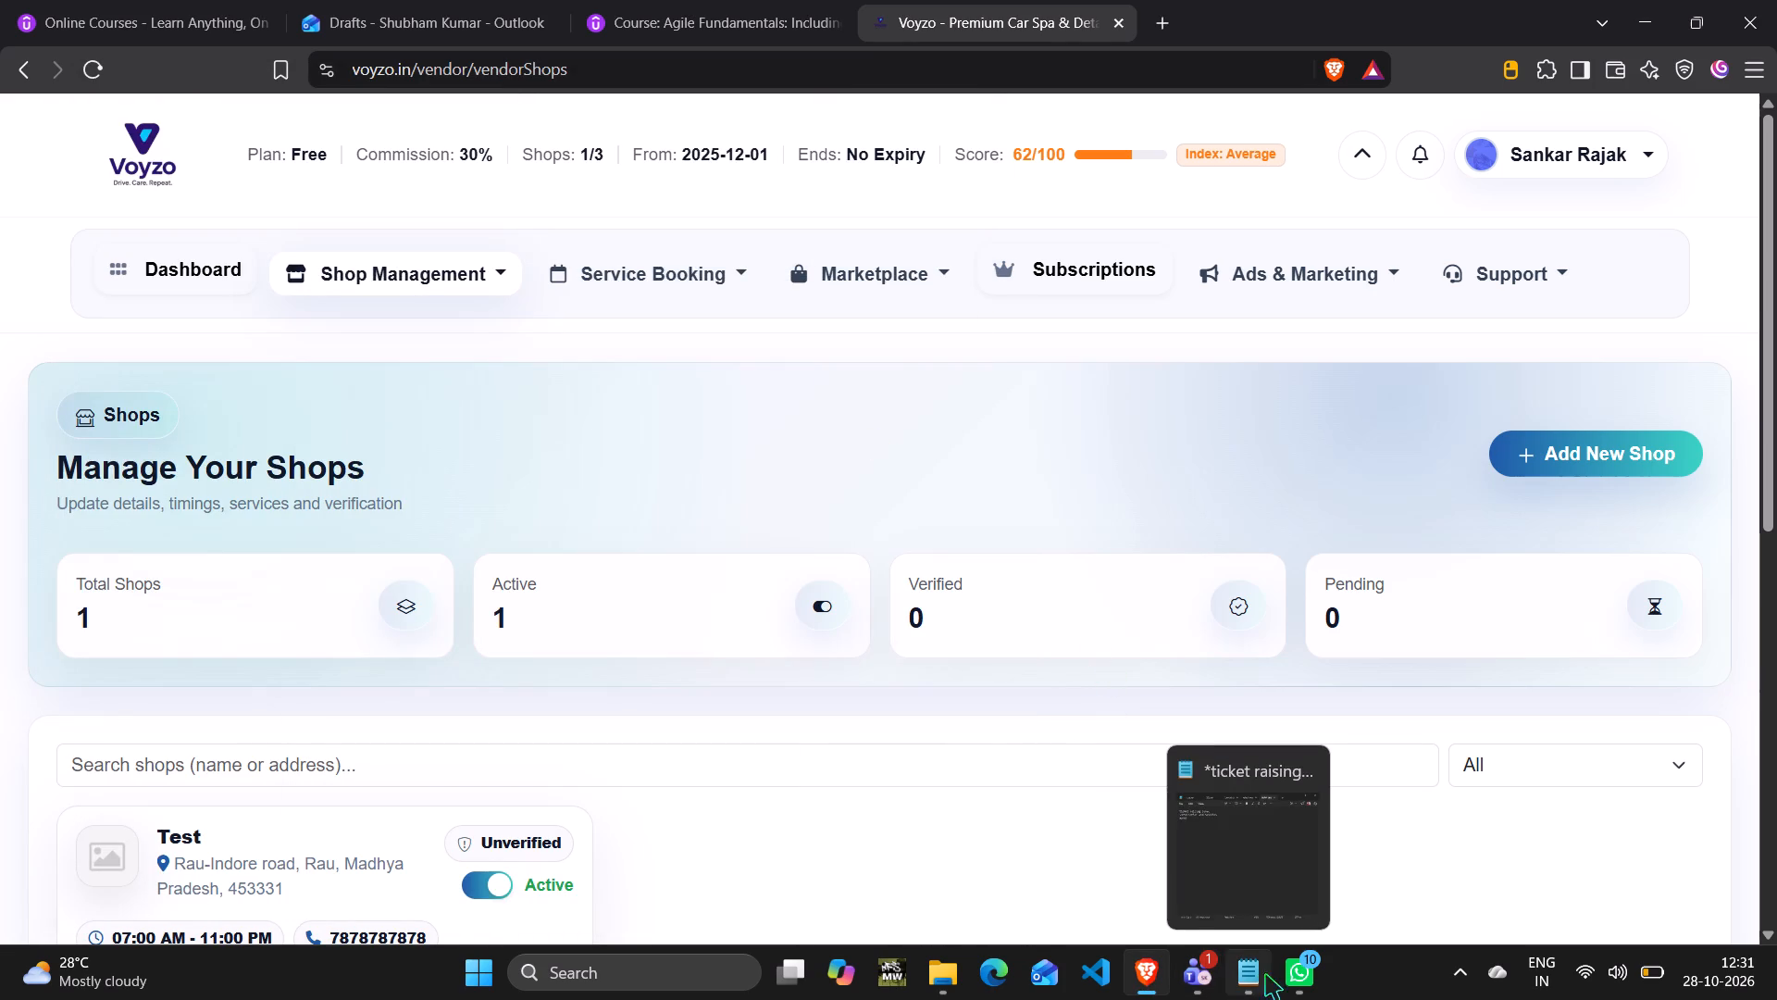
Open the vendor marketplace's product orders page.
{"action": "scroll", "coordinate": [851, 481], "scroll_direction": "down", "scroll_amount": 11}
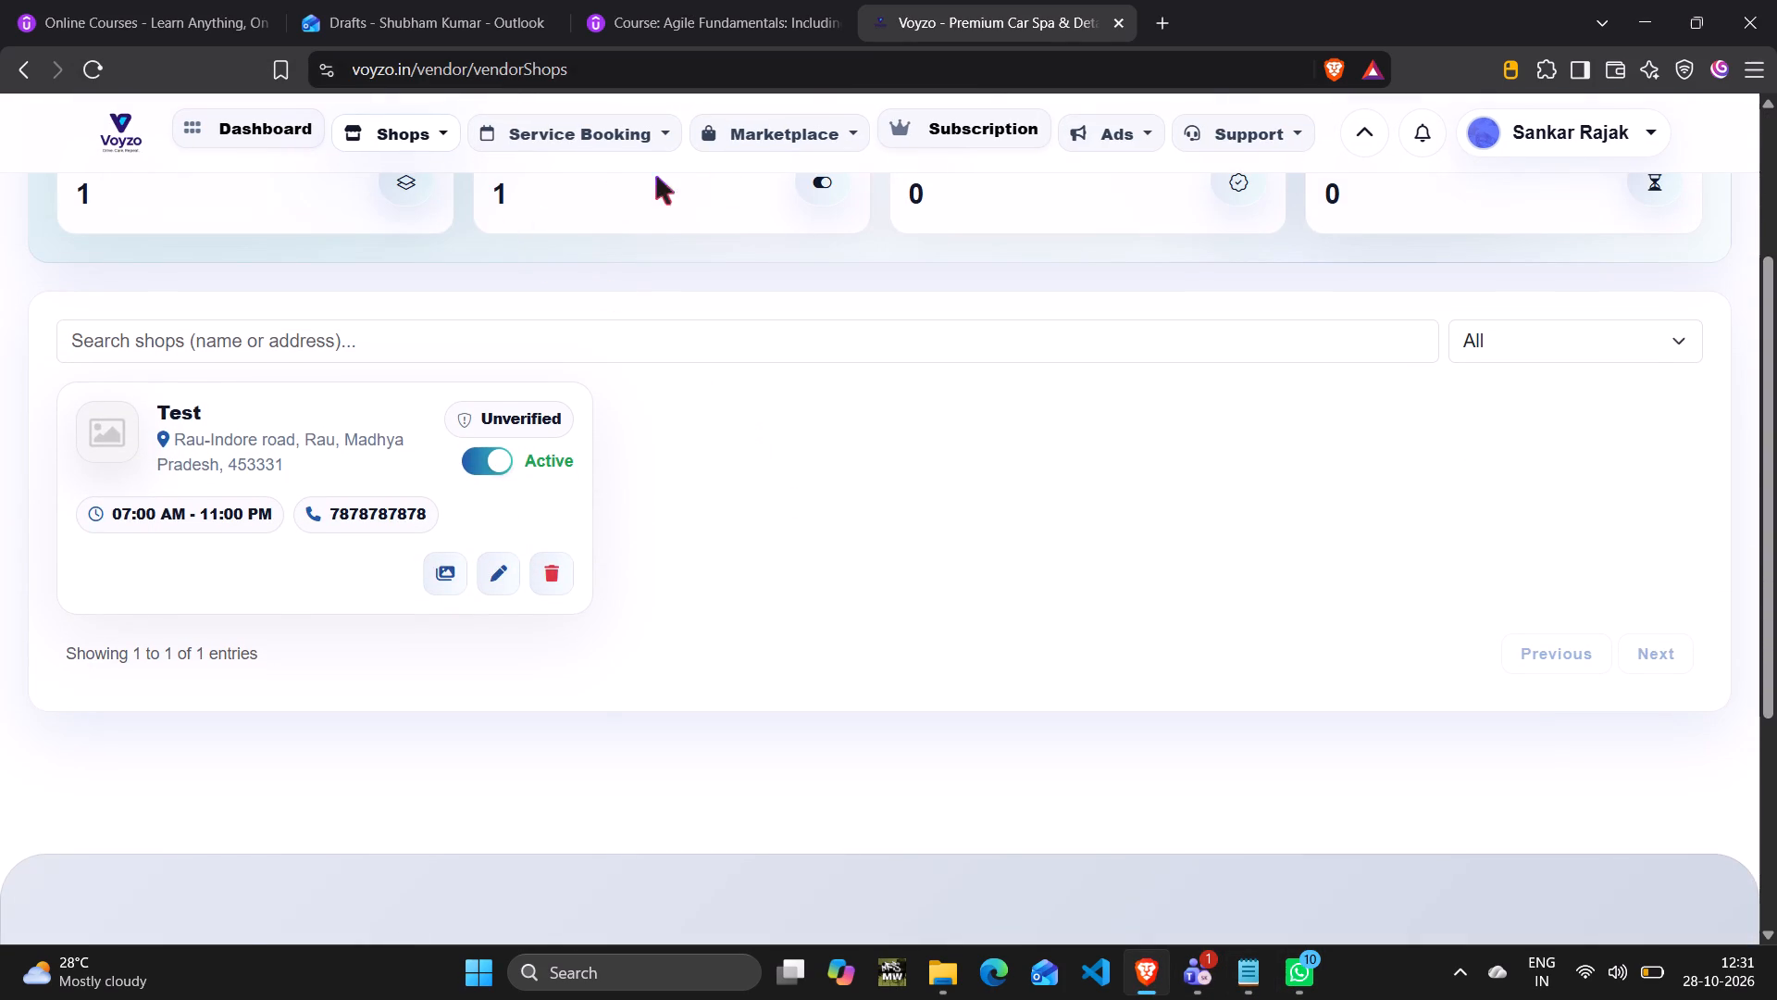
{"action": "left_click", "coordinate": [766, 141]}
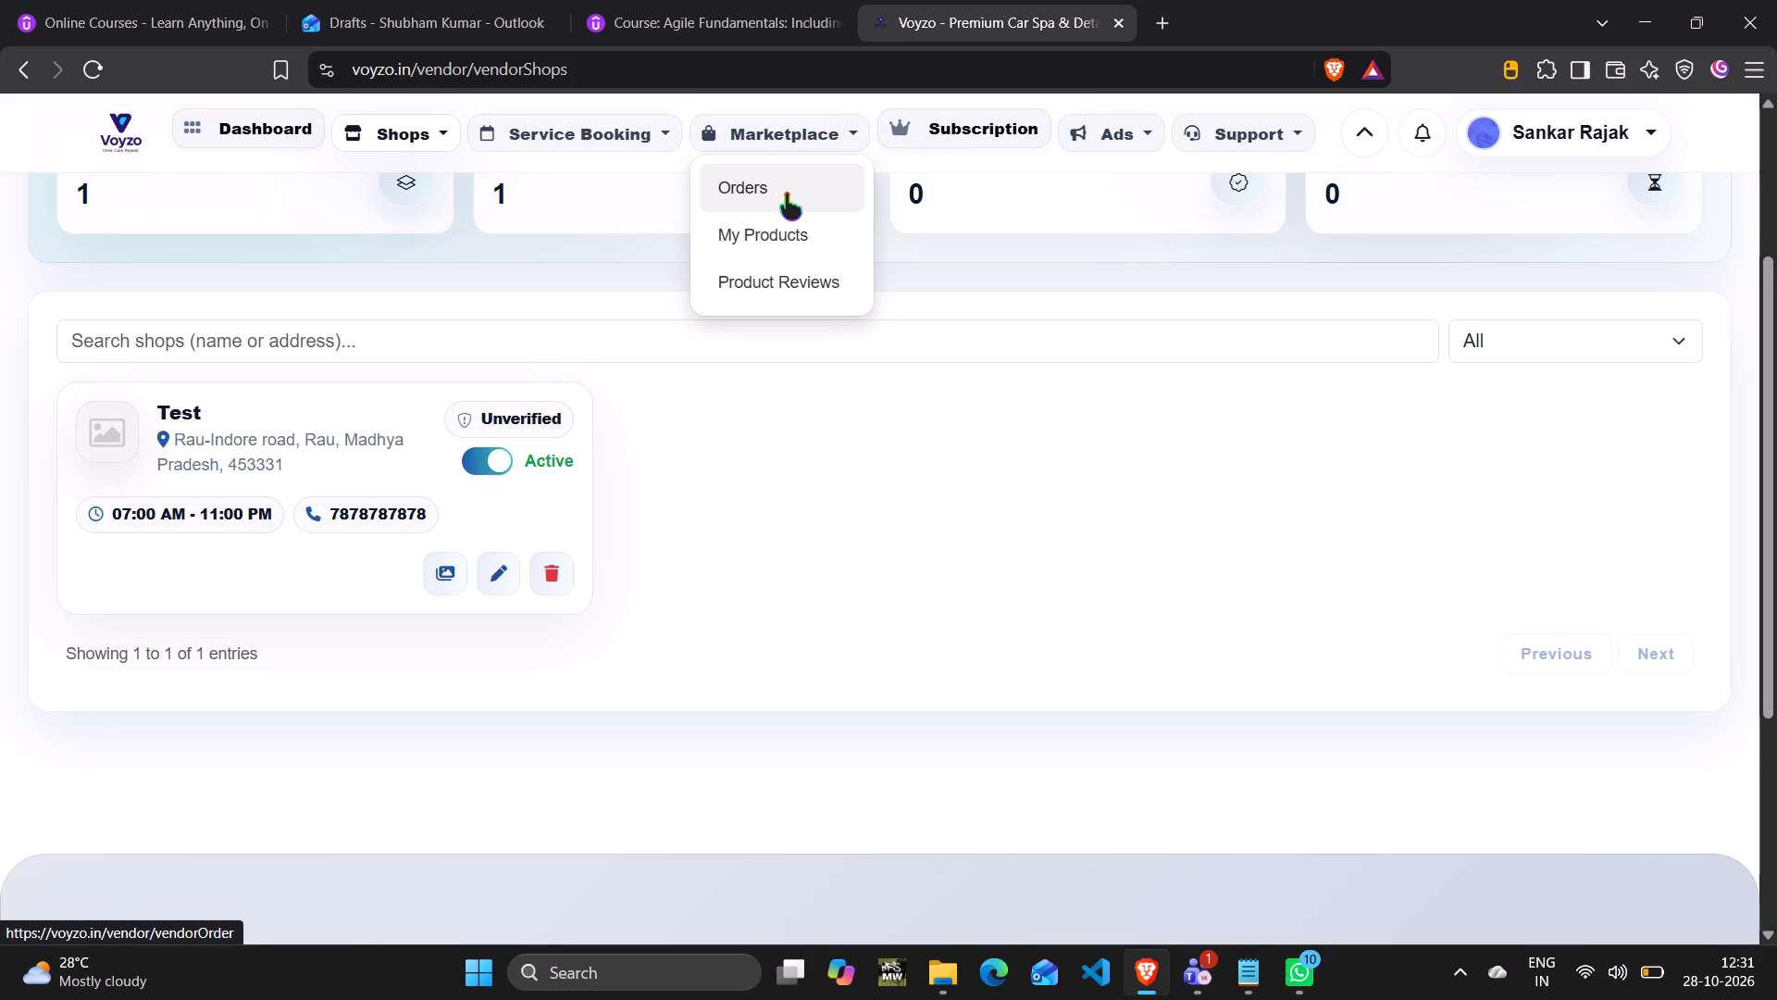
{"action": "left_click", "coordinate": [787, 193]}
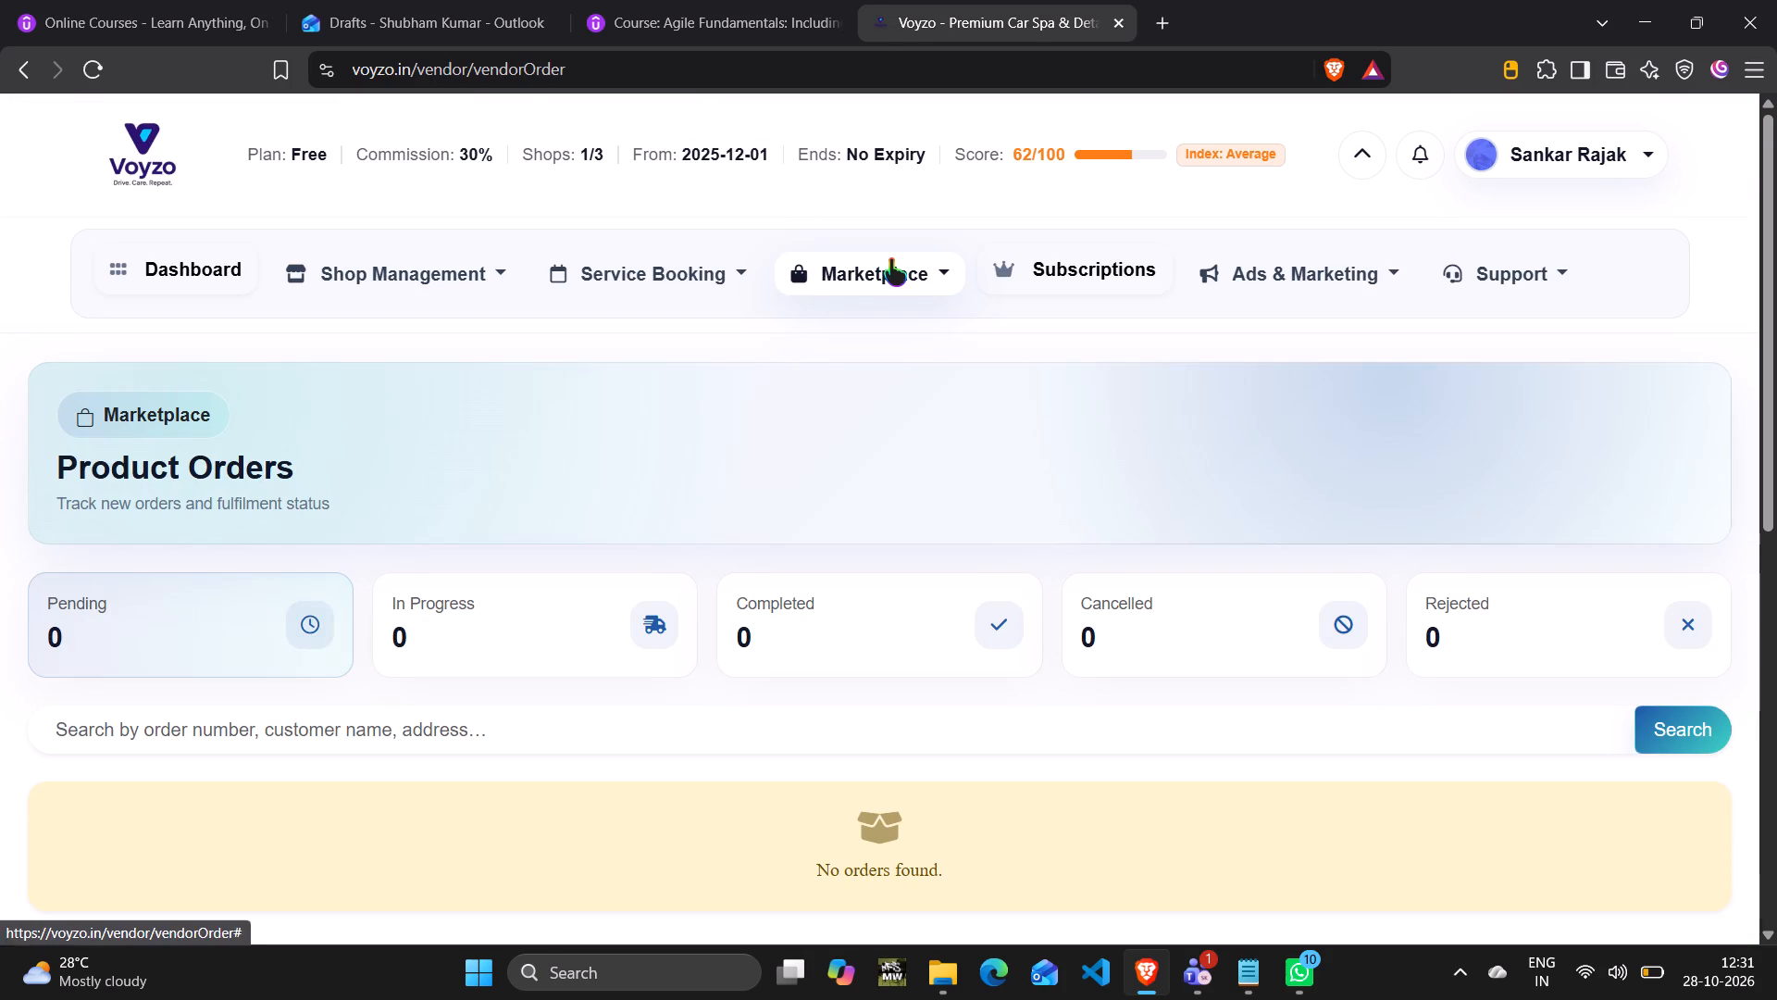
Open the vendor's My Products catalogue, check its products list, and load the same page again.
{"action": "left_click", "coordinate": [891, 258]}
{"action": "left_click", "coordinate": [866, 377]}
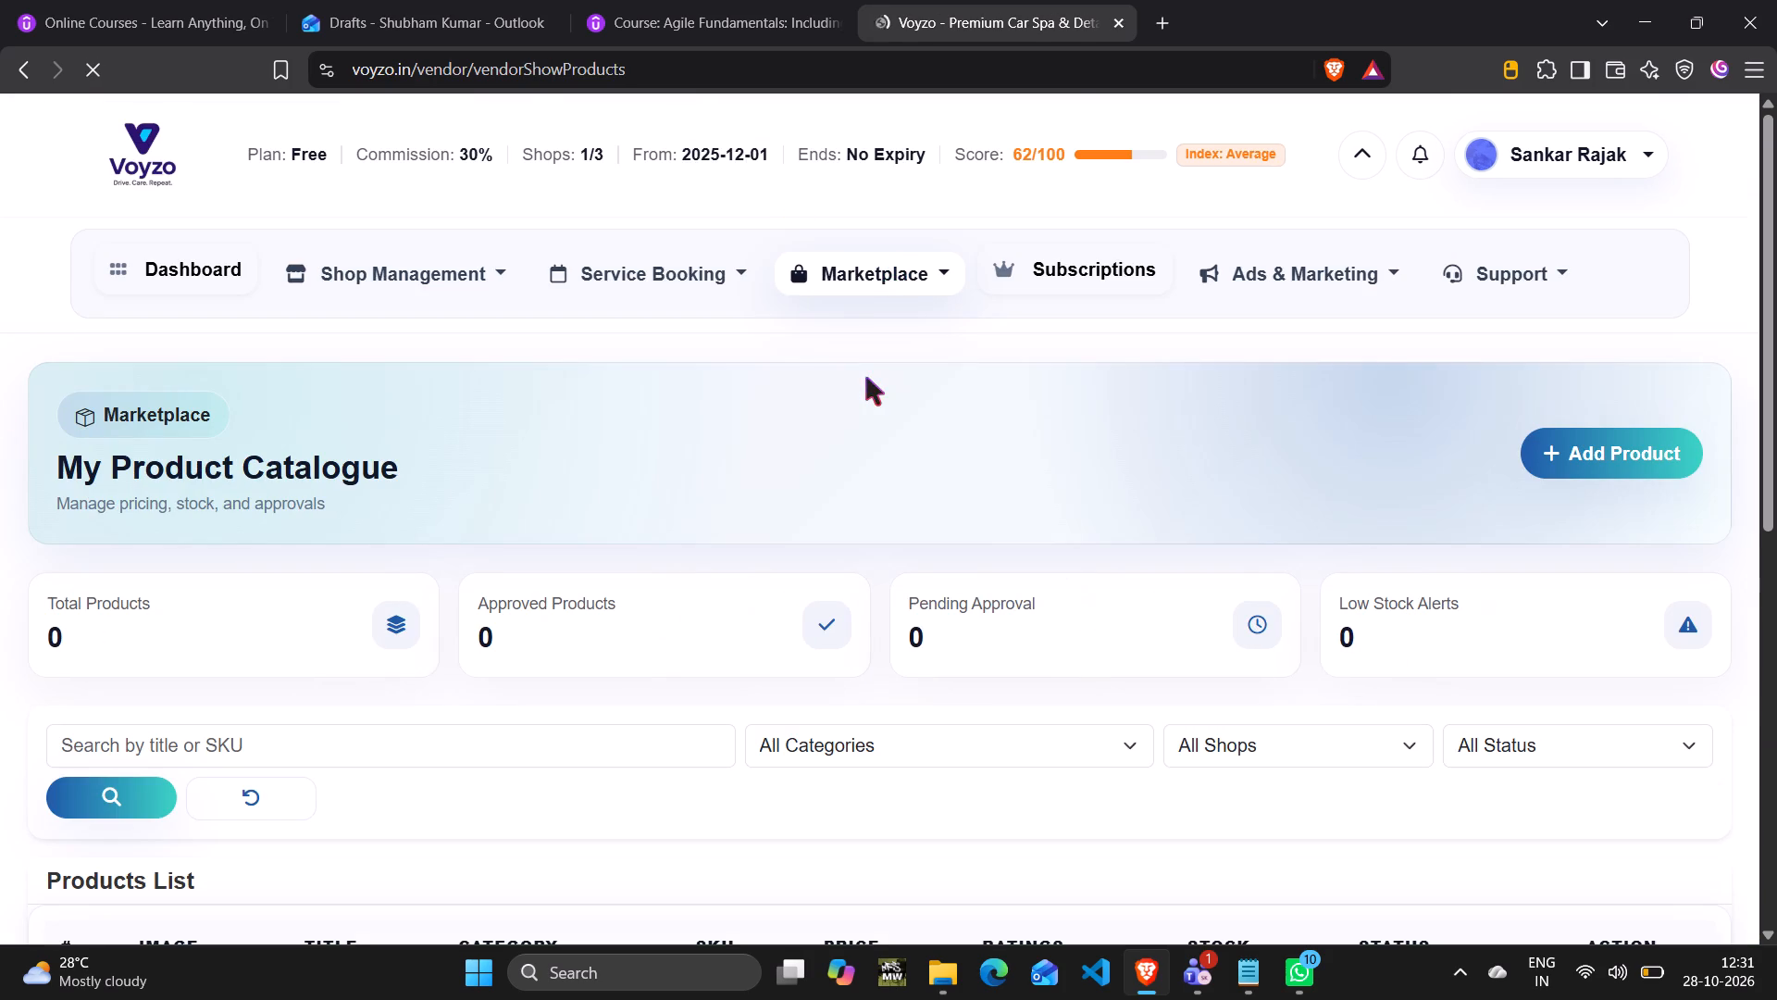
{"action": "scroll", "coordinate": [863, 377], "scroll_direction": "down", "scroll_amount": 13}
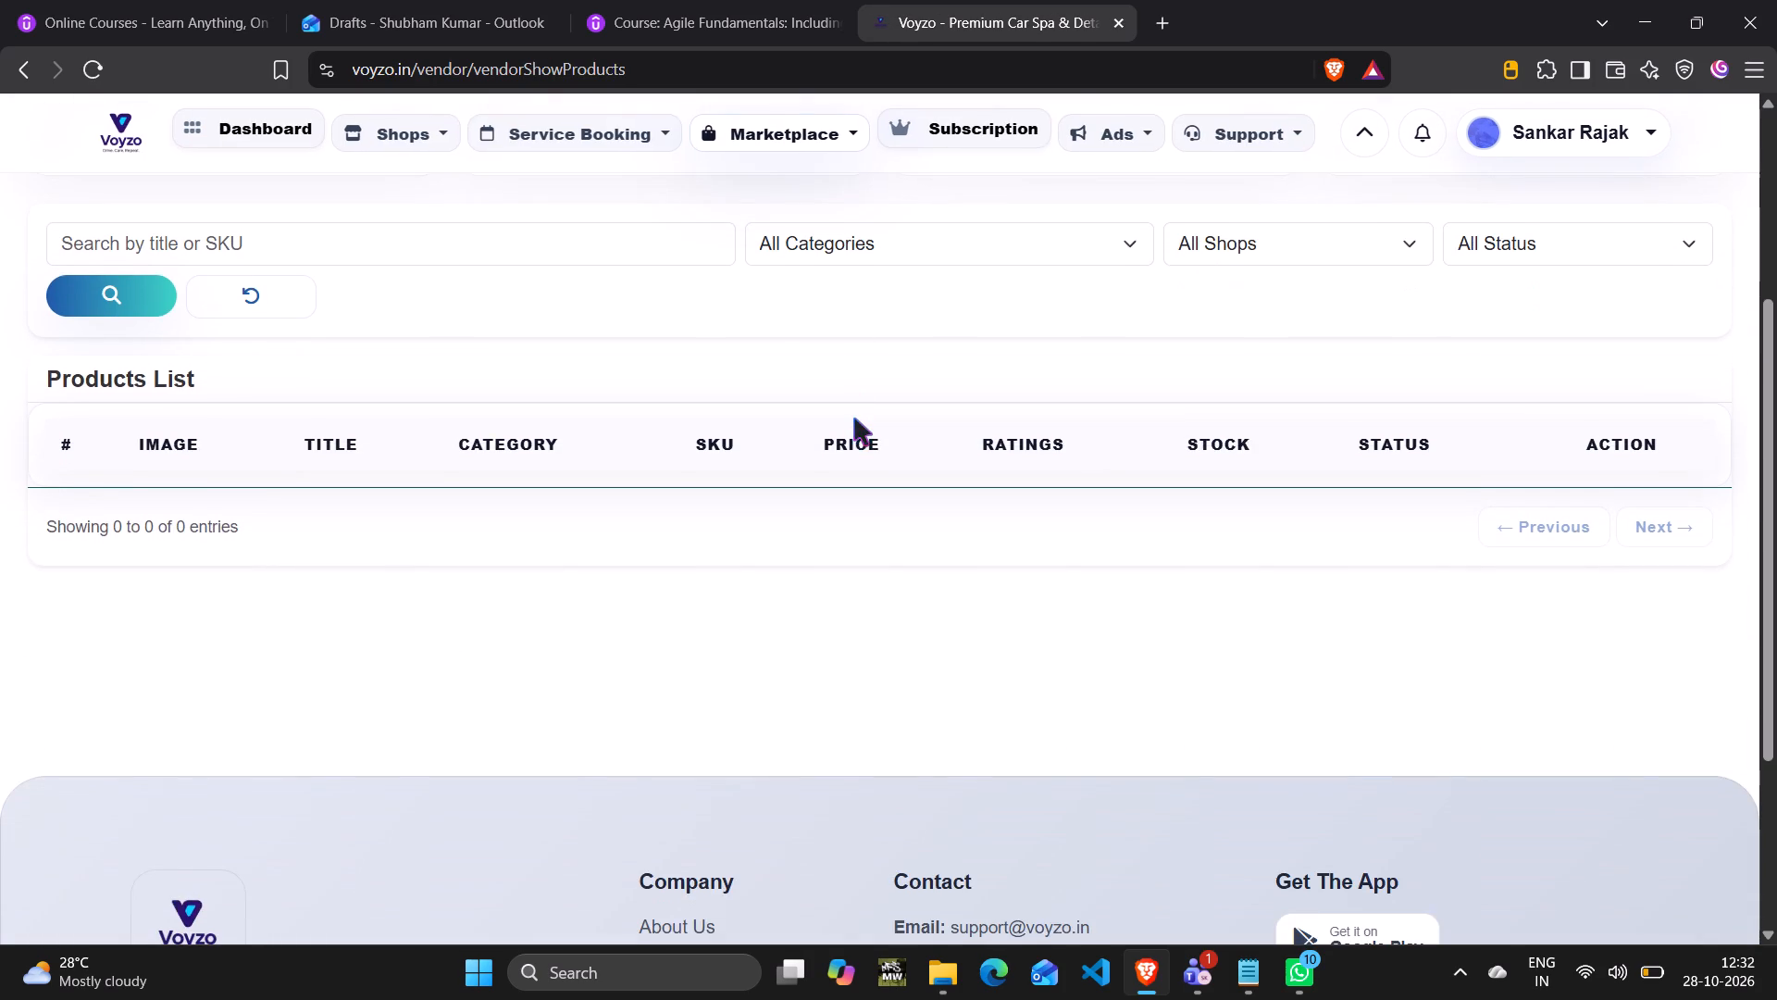
{"action": "scroll", "coordinate": [854, 418], "scroll_direction": "up", "scroll_amount": 8}
{"action": "left_click", "coordinate": [855, 283]}
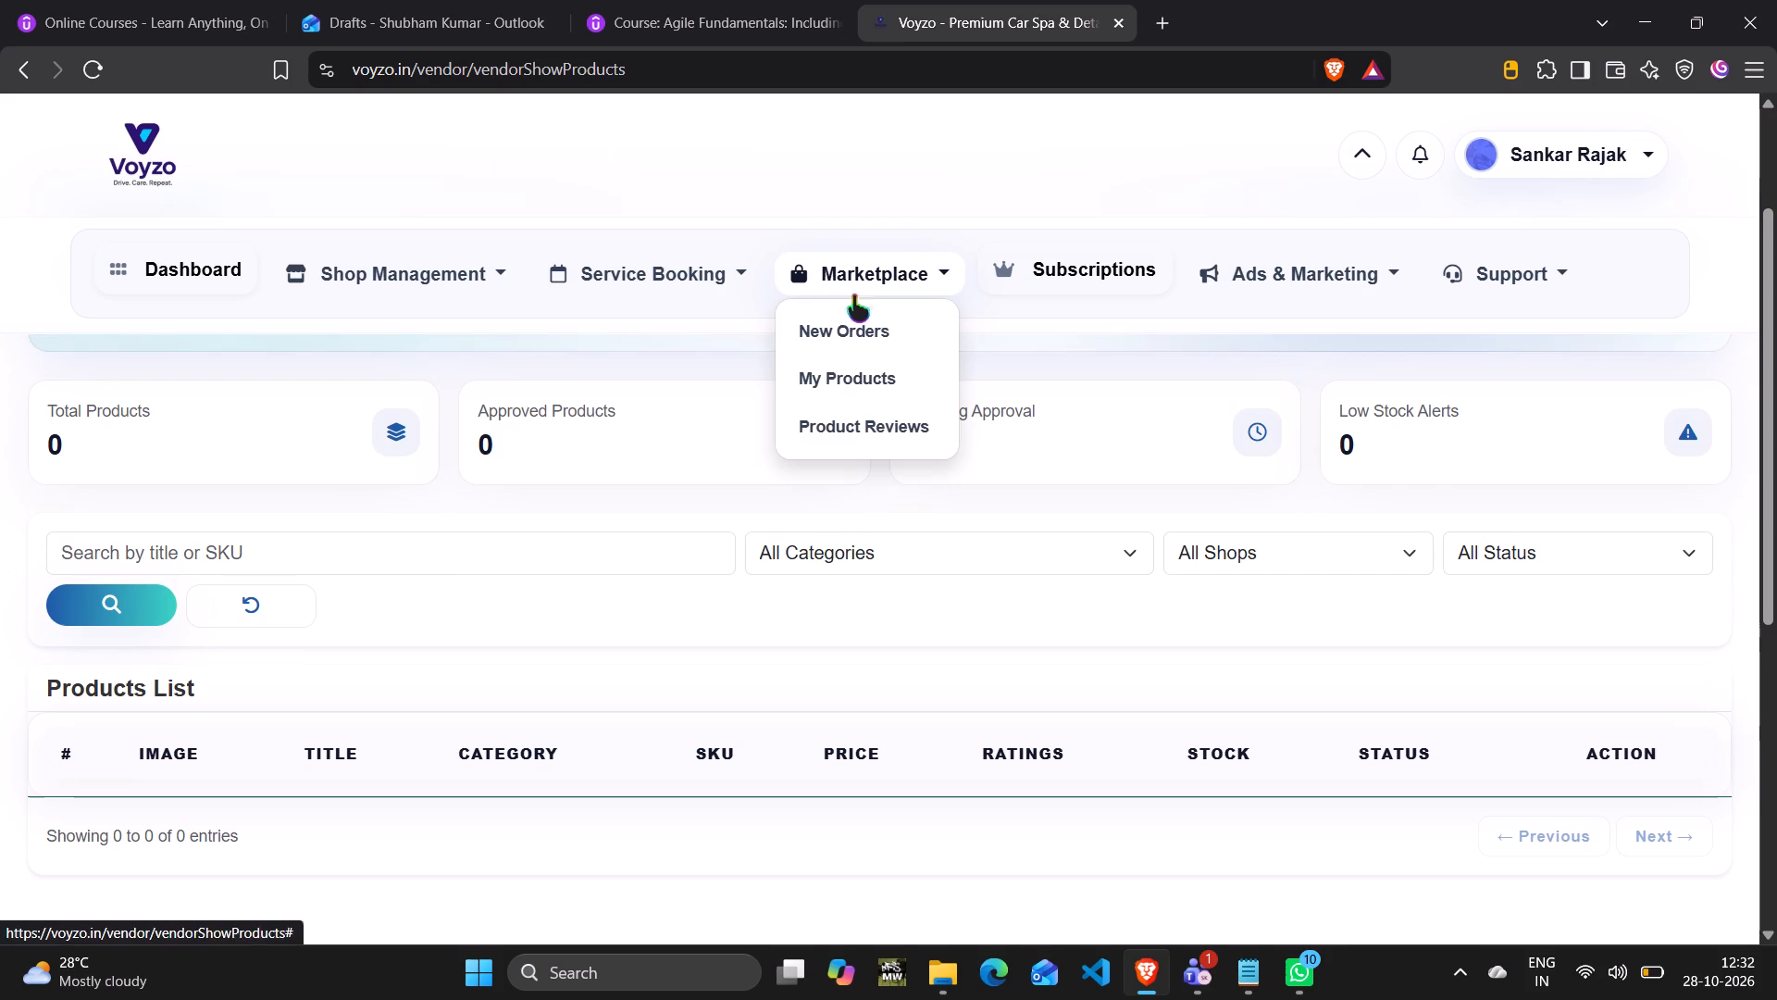
{"action": "left_click", "coordinate": [857, 376]}
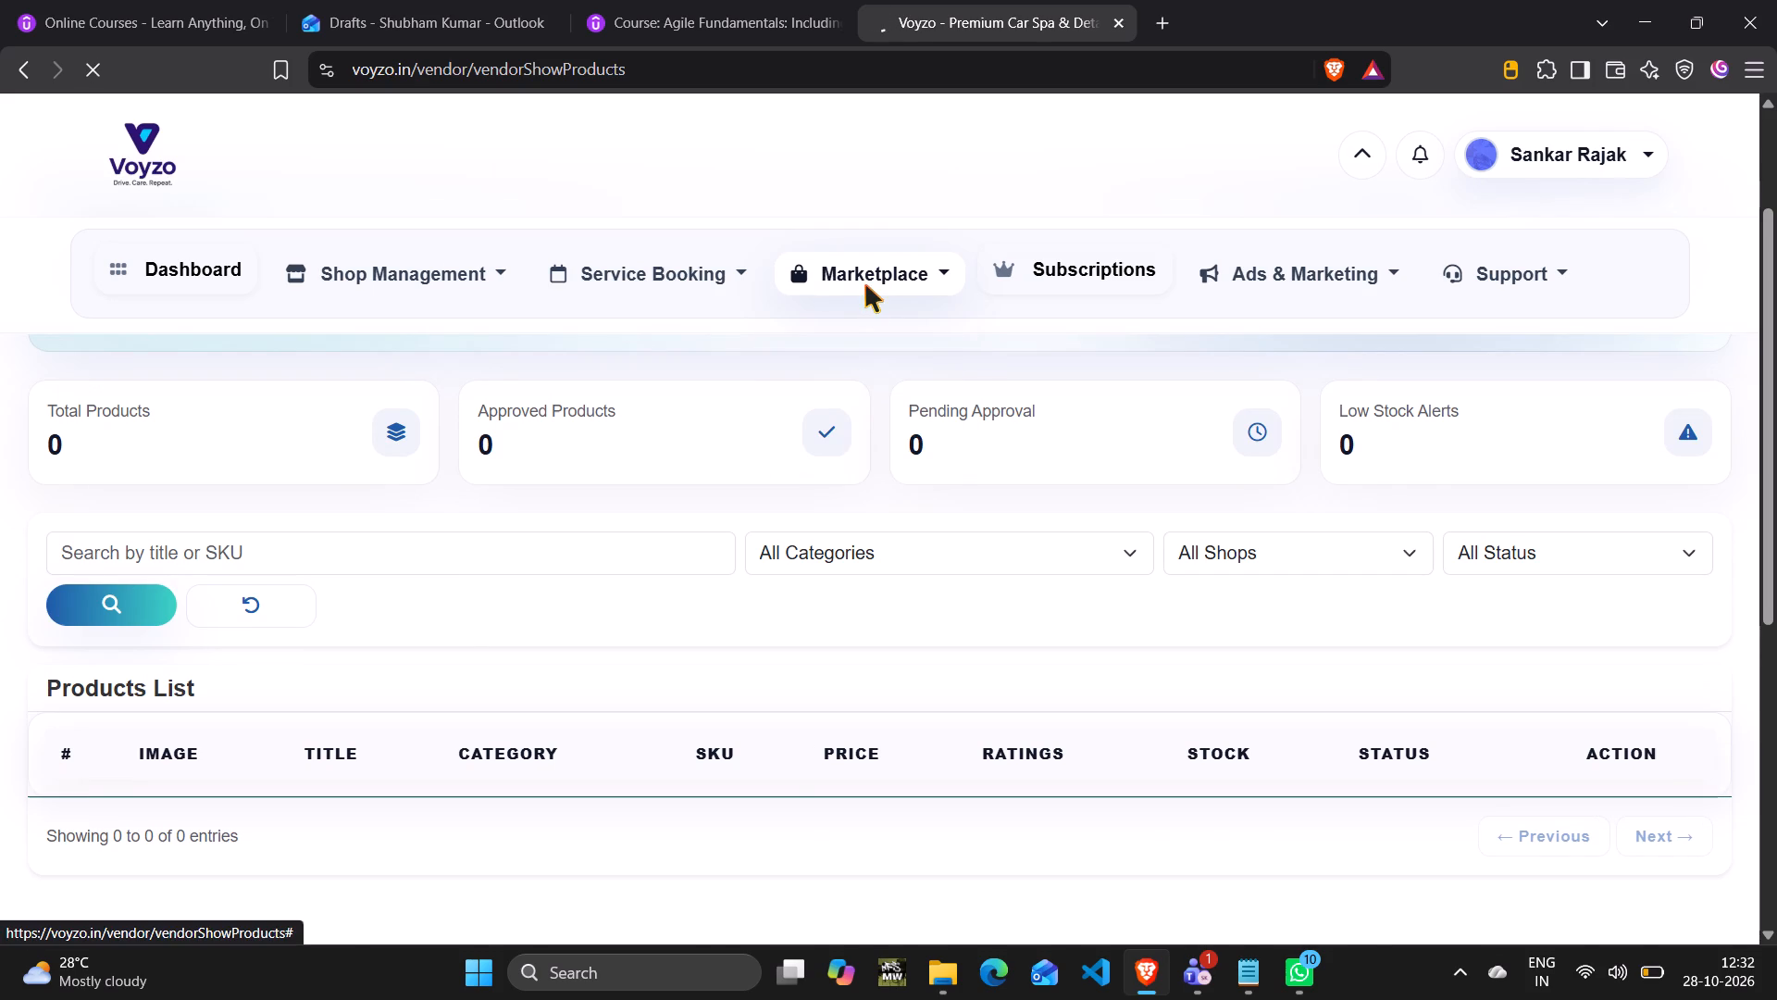
Log out of the vendor account.
{"action": "left_click", "coordinate": [1593, 140]}
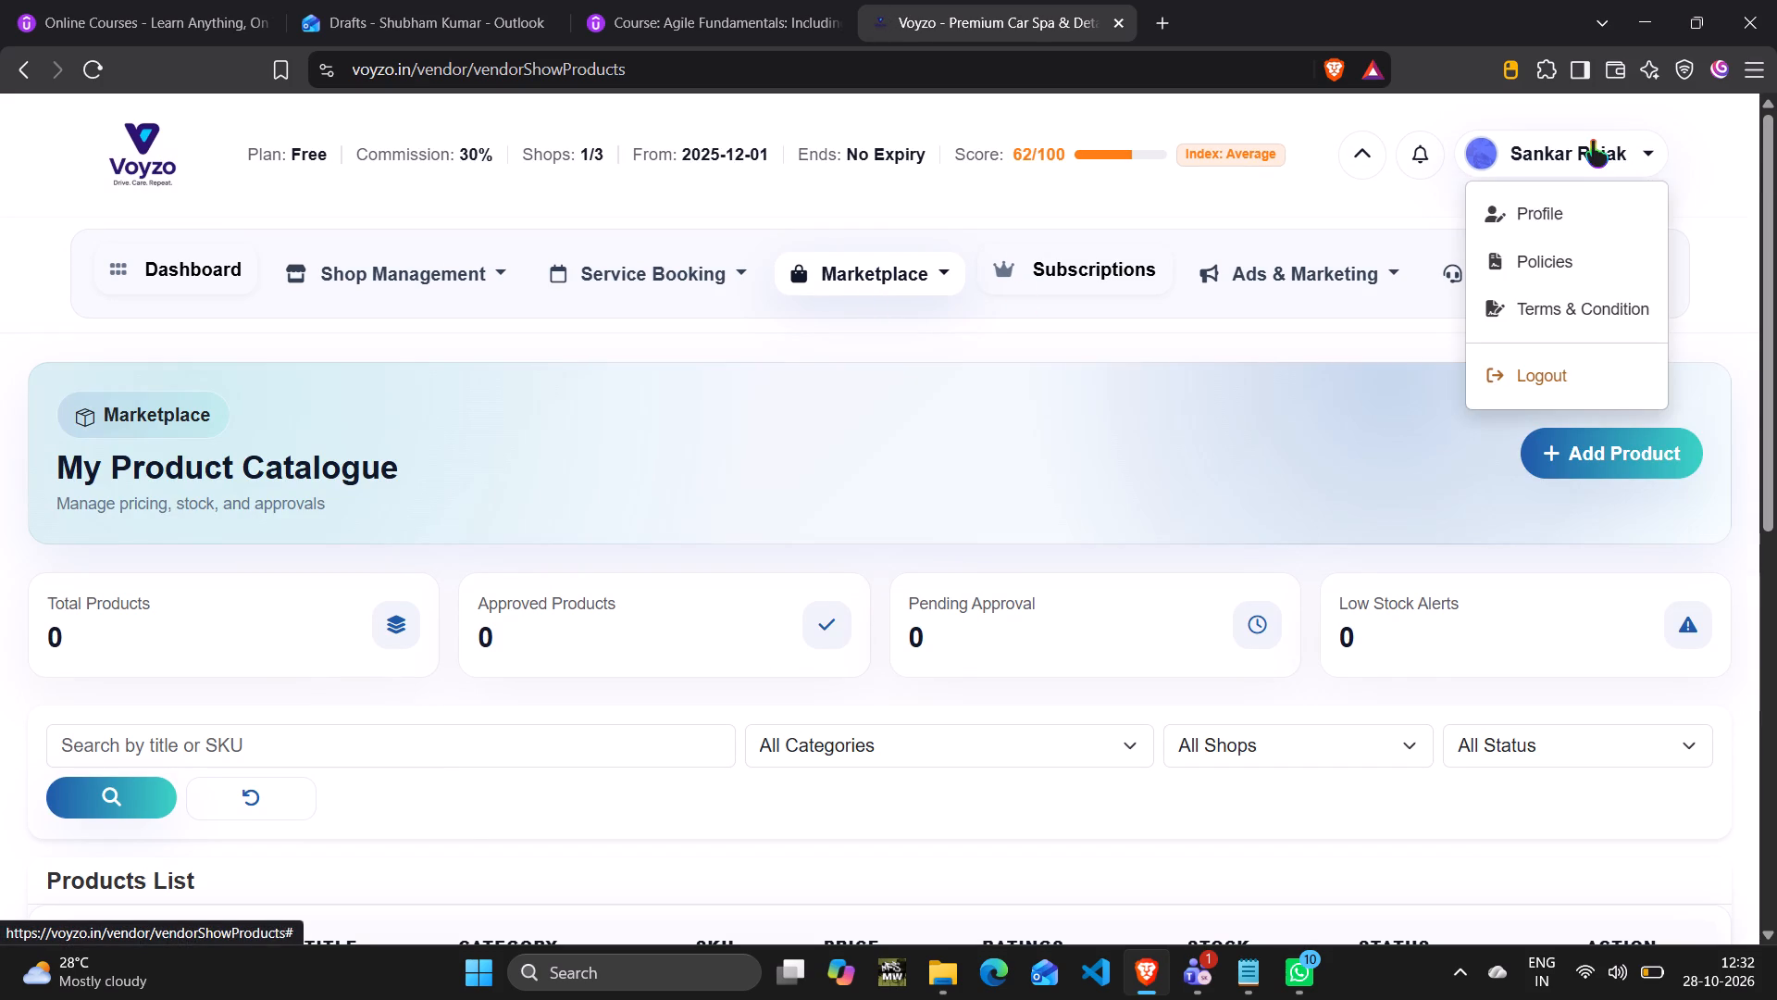
{"action": "left_click", "coordinate": [1507, 378]}
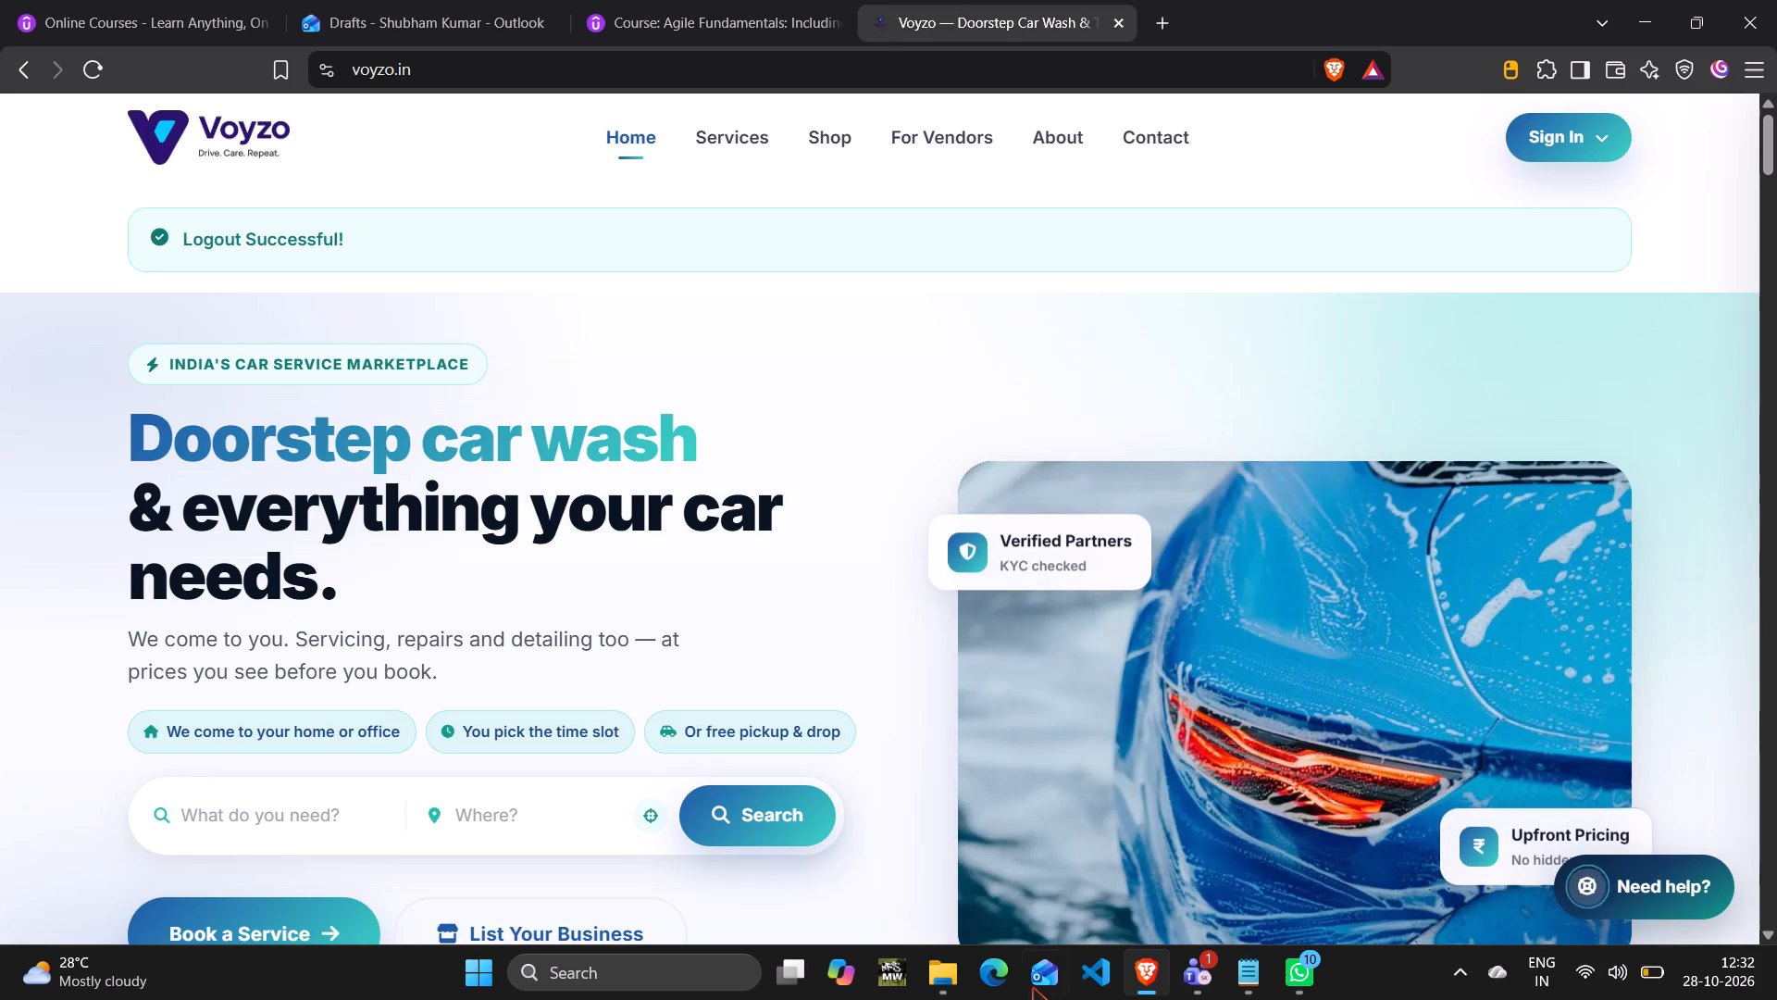
Open the sign-in choices on the Voyzo home page.
{"action": "scroll", "coordinate": [1033, 987], "scroll_direction": "up", "scroll_amount": 2}
{"action": "left_click", "coordinate": [1590, 134]}
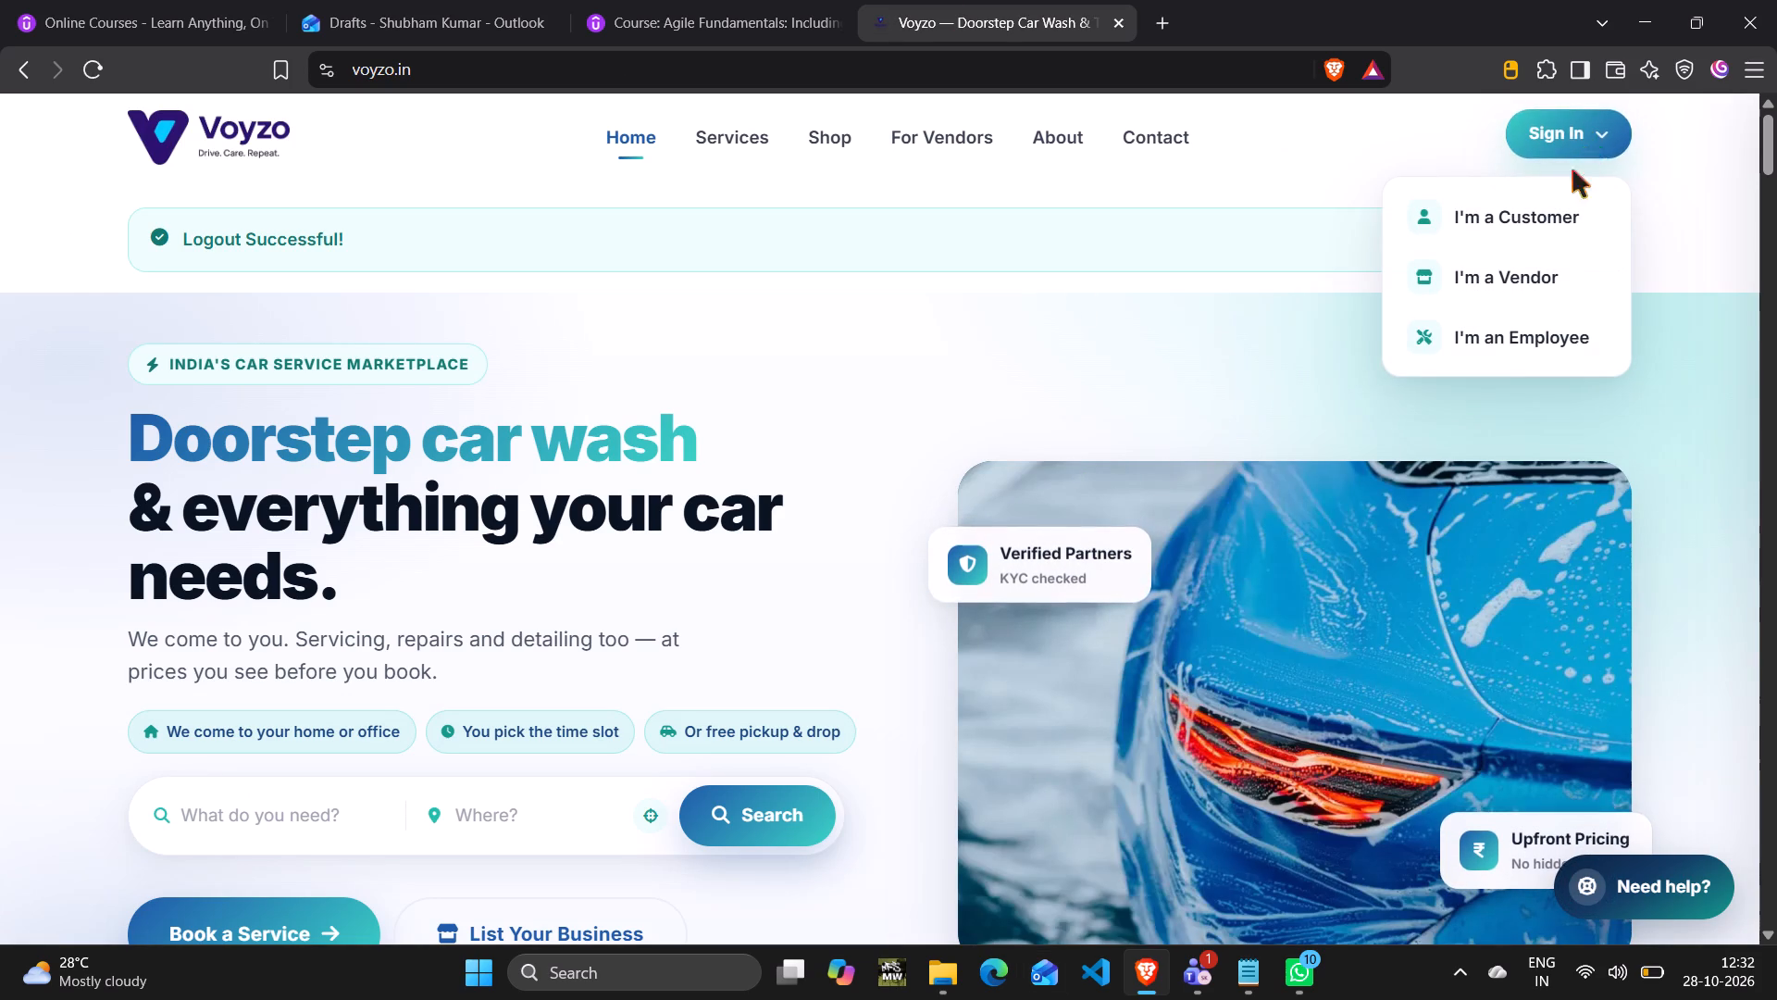
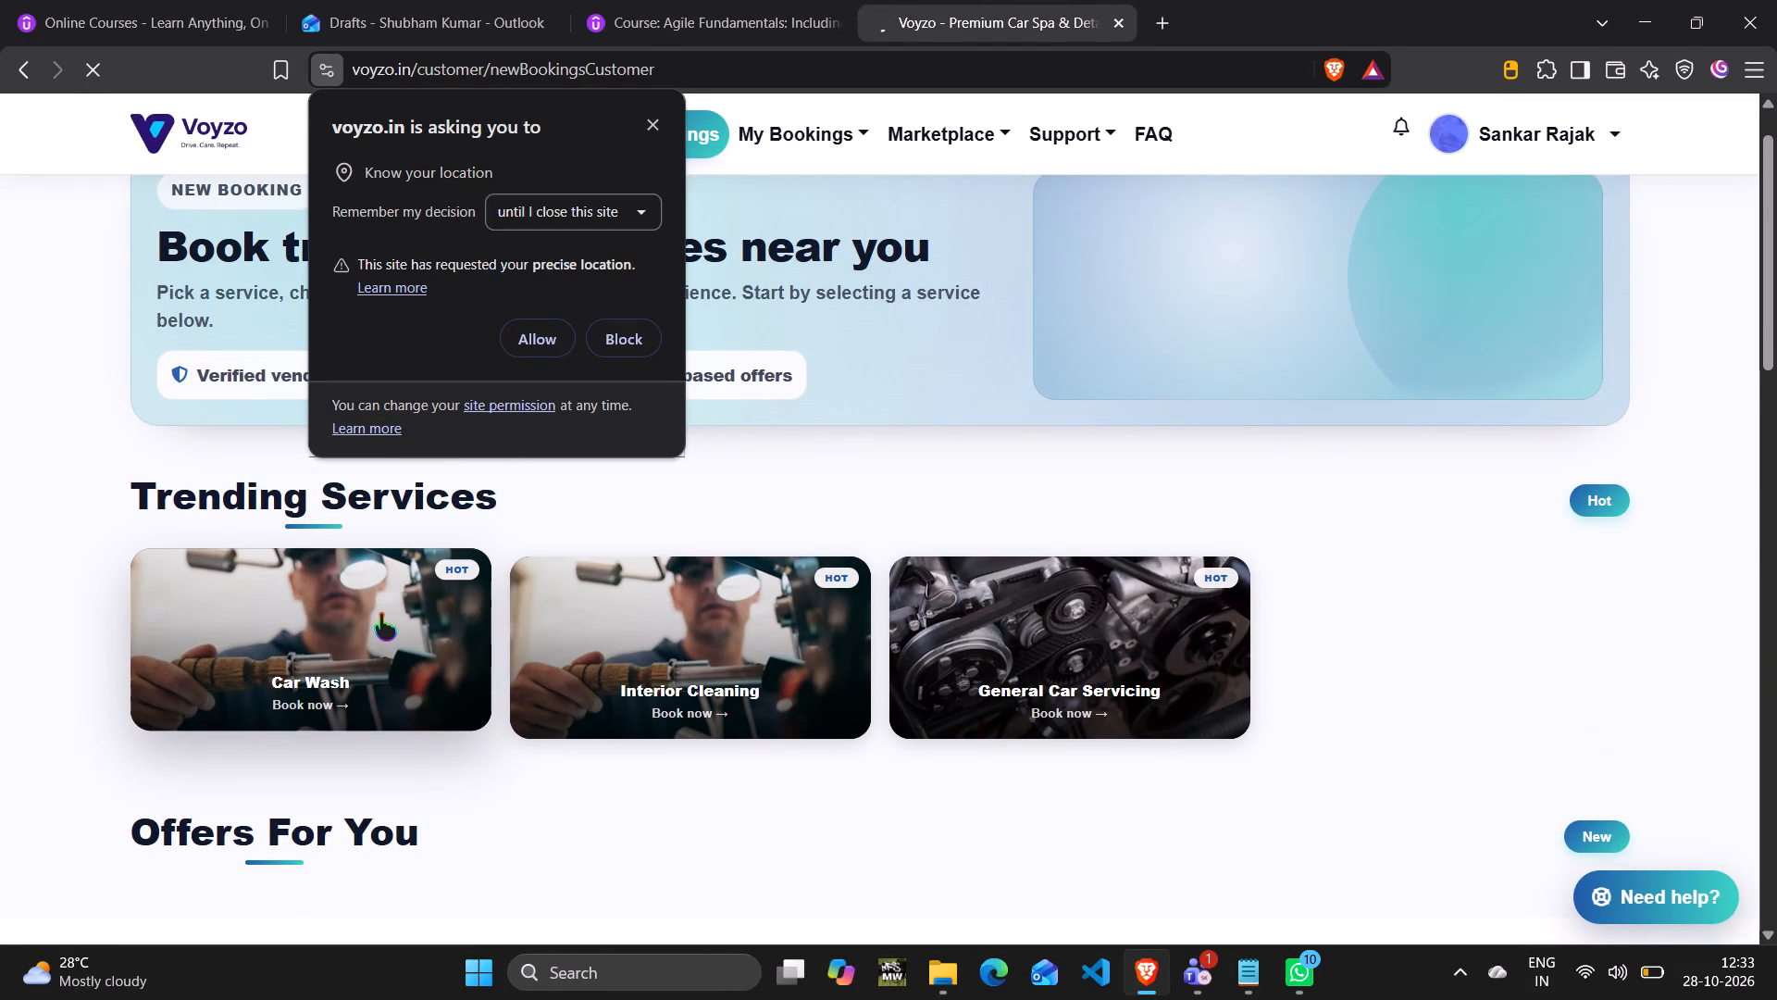
Dismiss the site's location permission request on the New Bookings page without allowing or blocking it.
{"action": "left_click", "coordinate": [640, 118]}
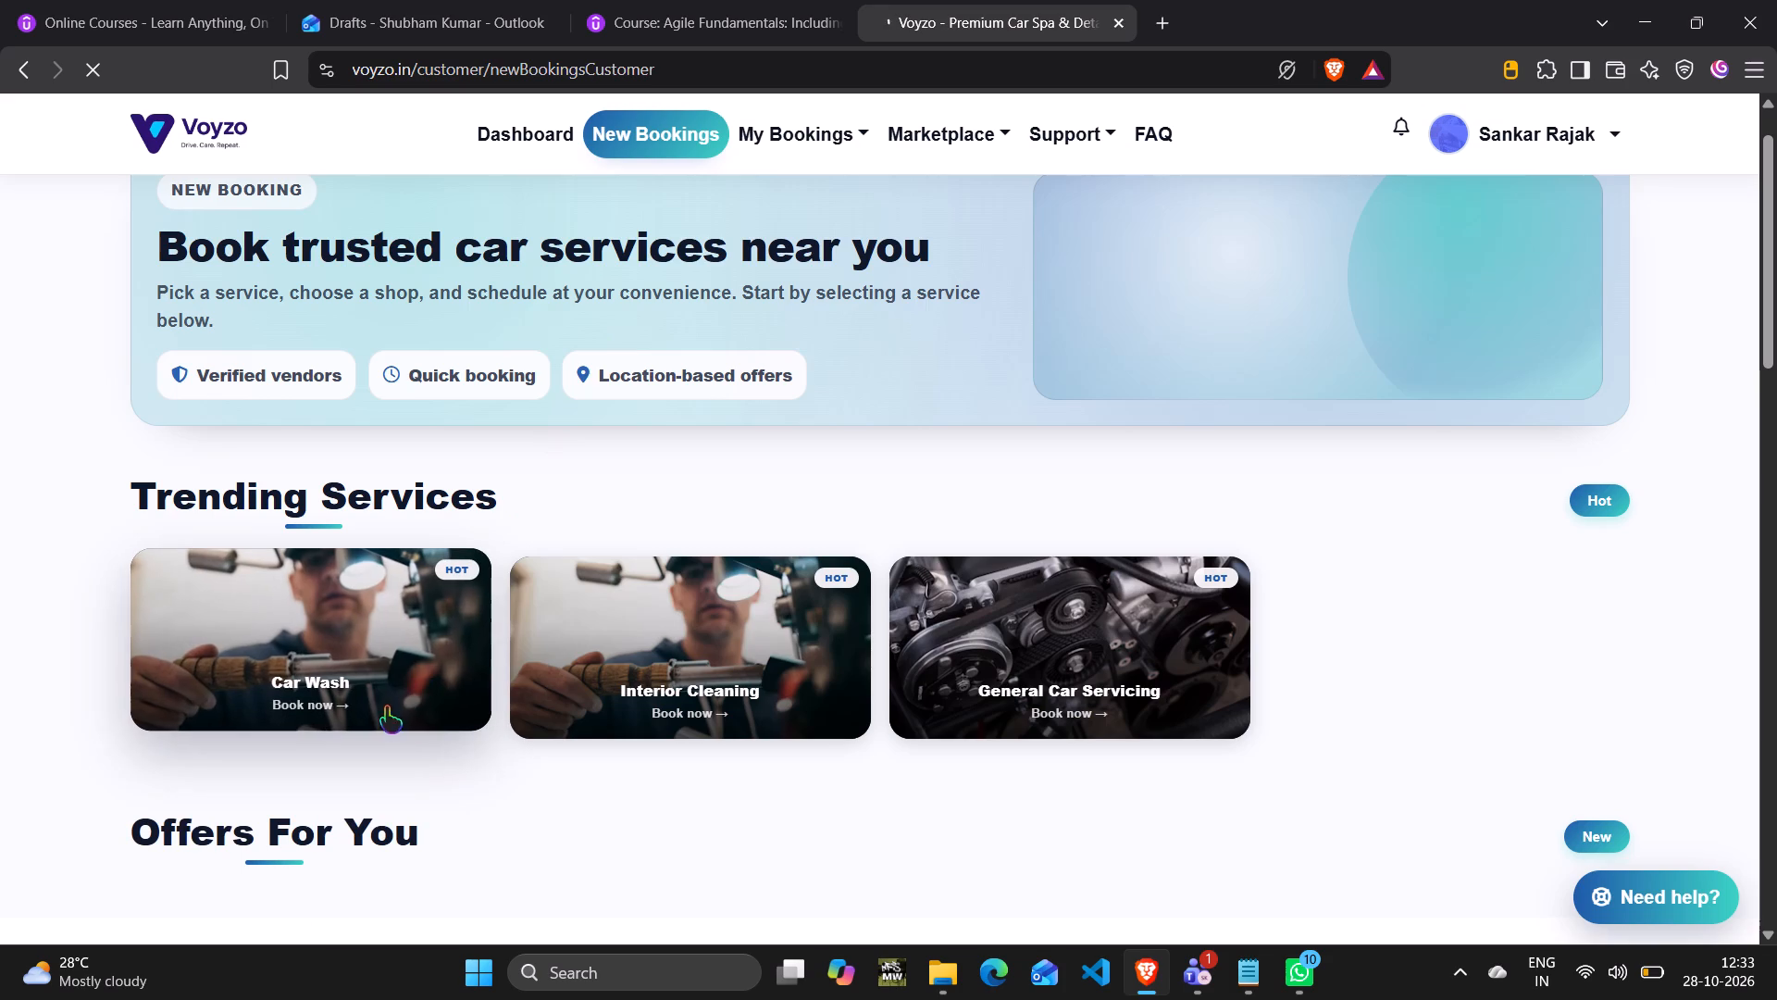
Open the Interior Cleaning service overview from Trending Services and go back to the New Bookings page.
{"action": "scroll", "coordinate": [945, 675], "scroll_direction": "down", "scroll_amount": 6}
{"action": "scroll", "coordinate": [945, 675], "scroll_direction": "up", "scroll_amount": 6}
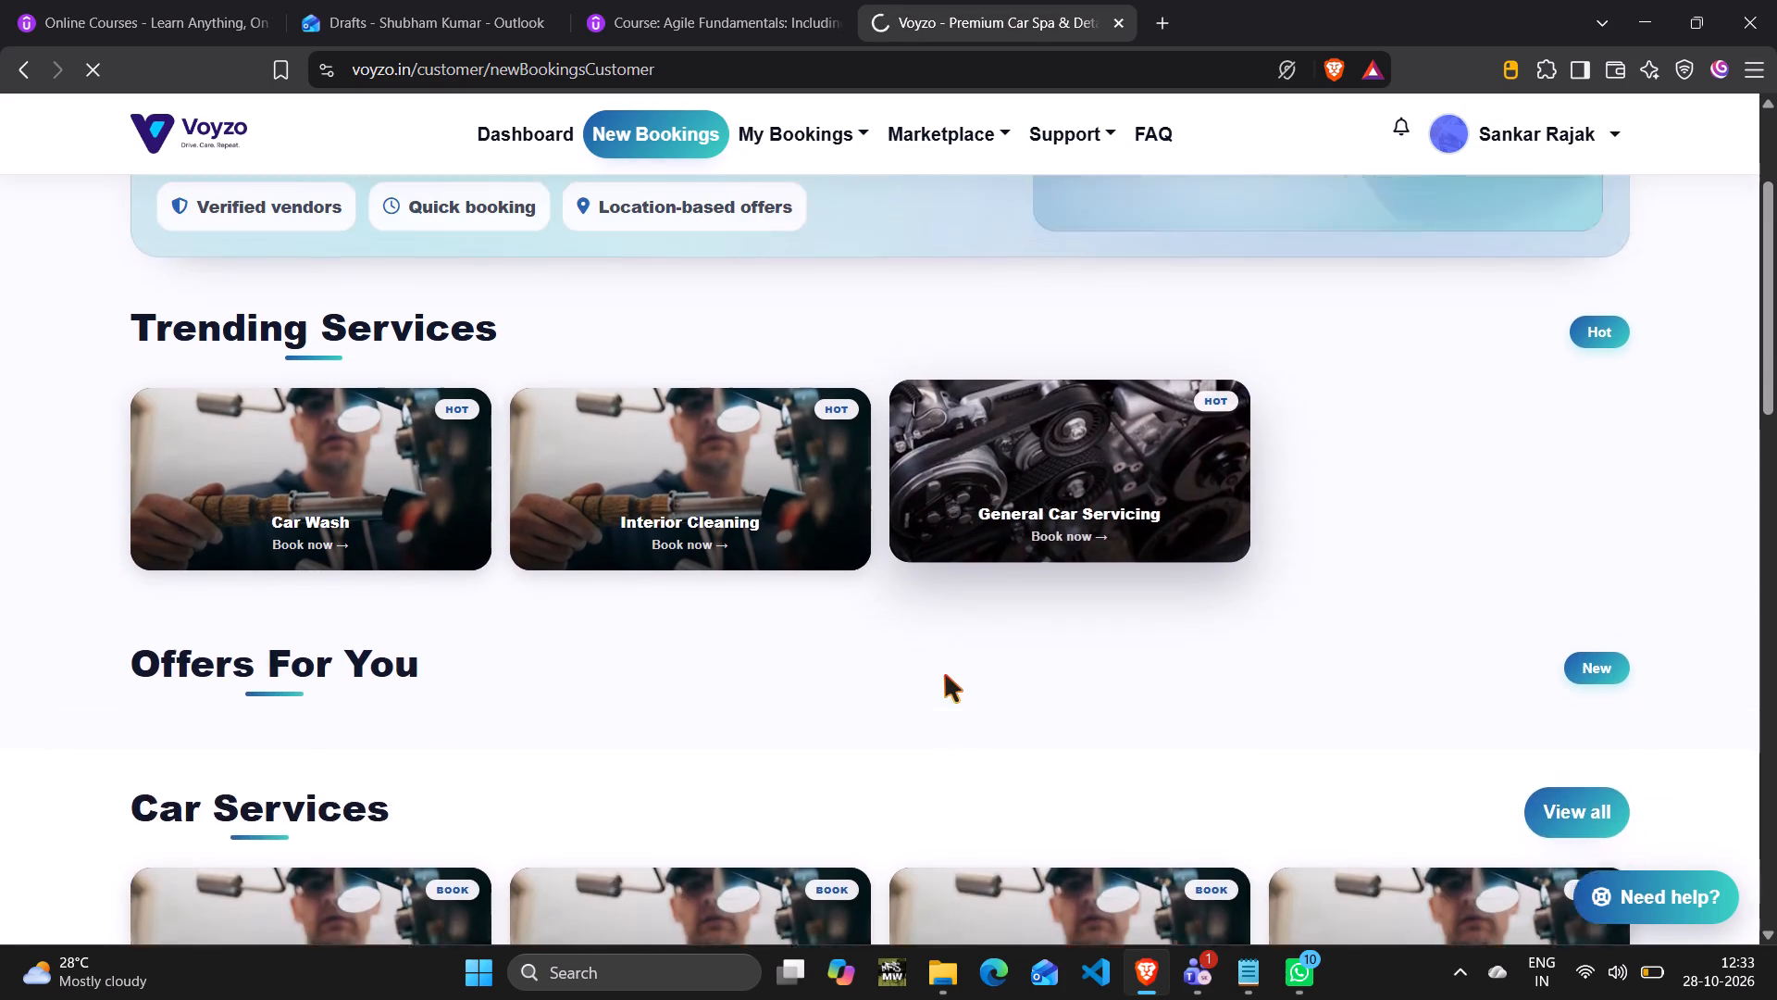
{"action": "left_click", "coordinate": [530, 640]}
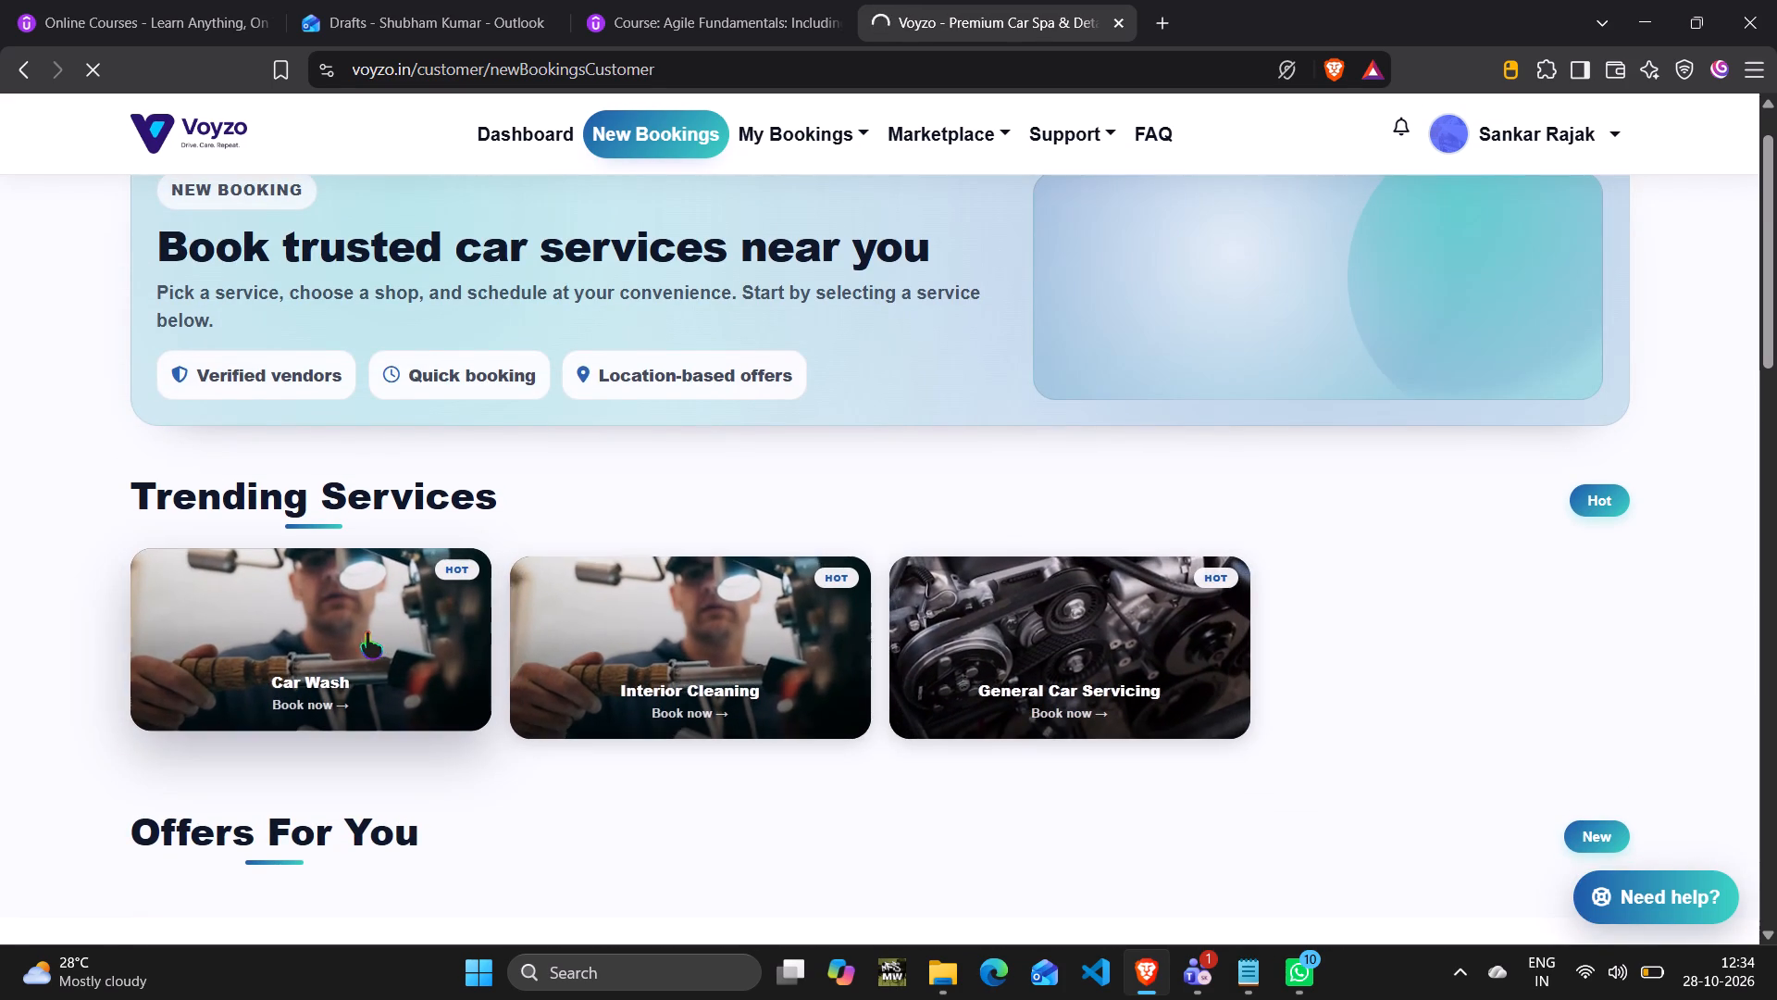
{"action": "left_click", "coordinate": [366, 630]}
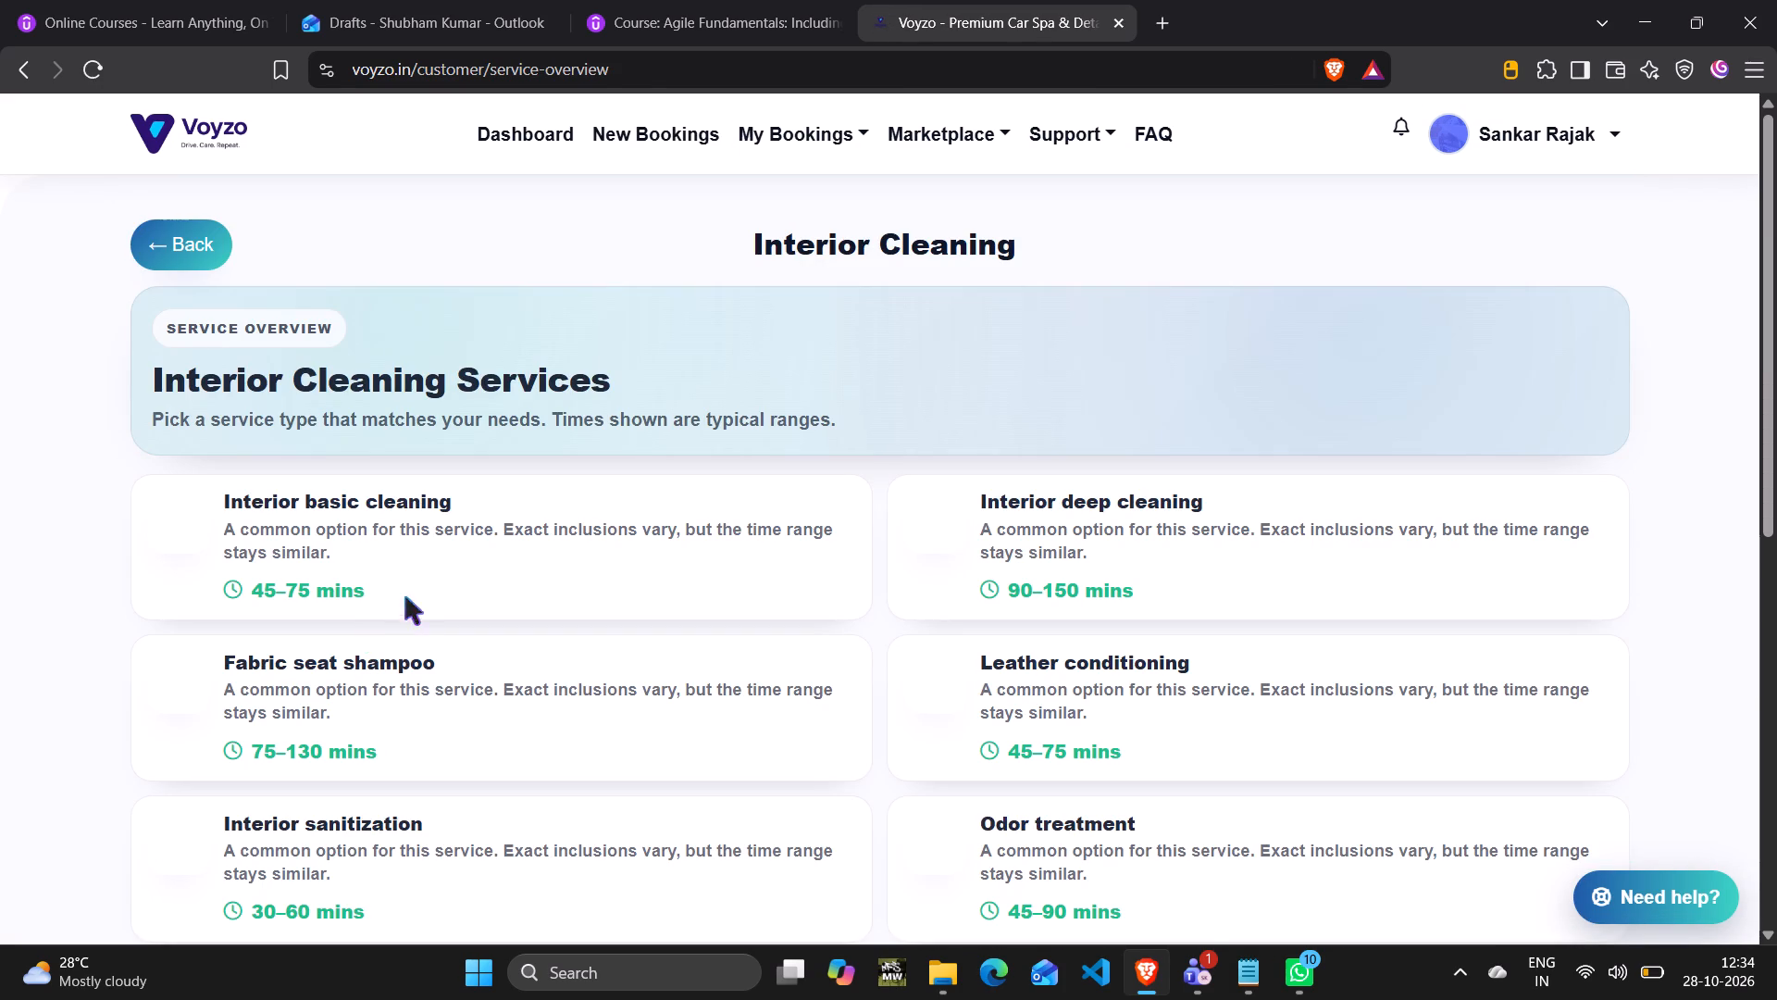
{"action": "left_click", "coordinate": [22, 73]}
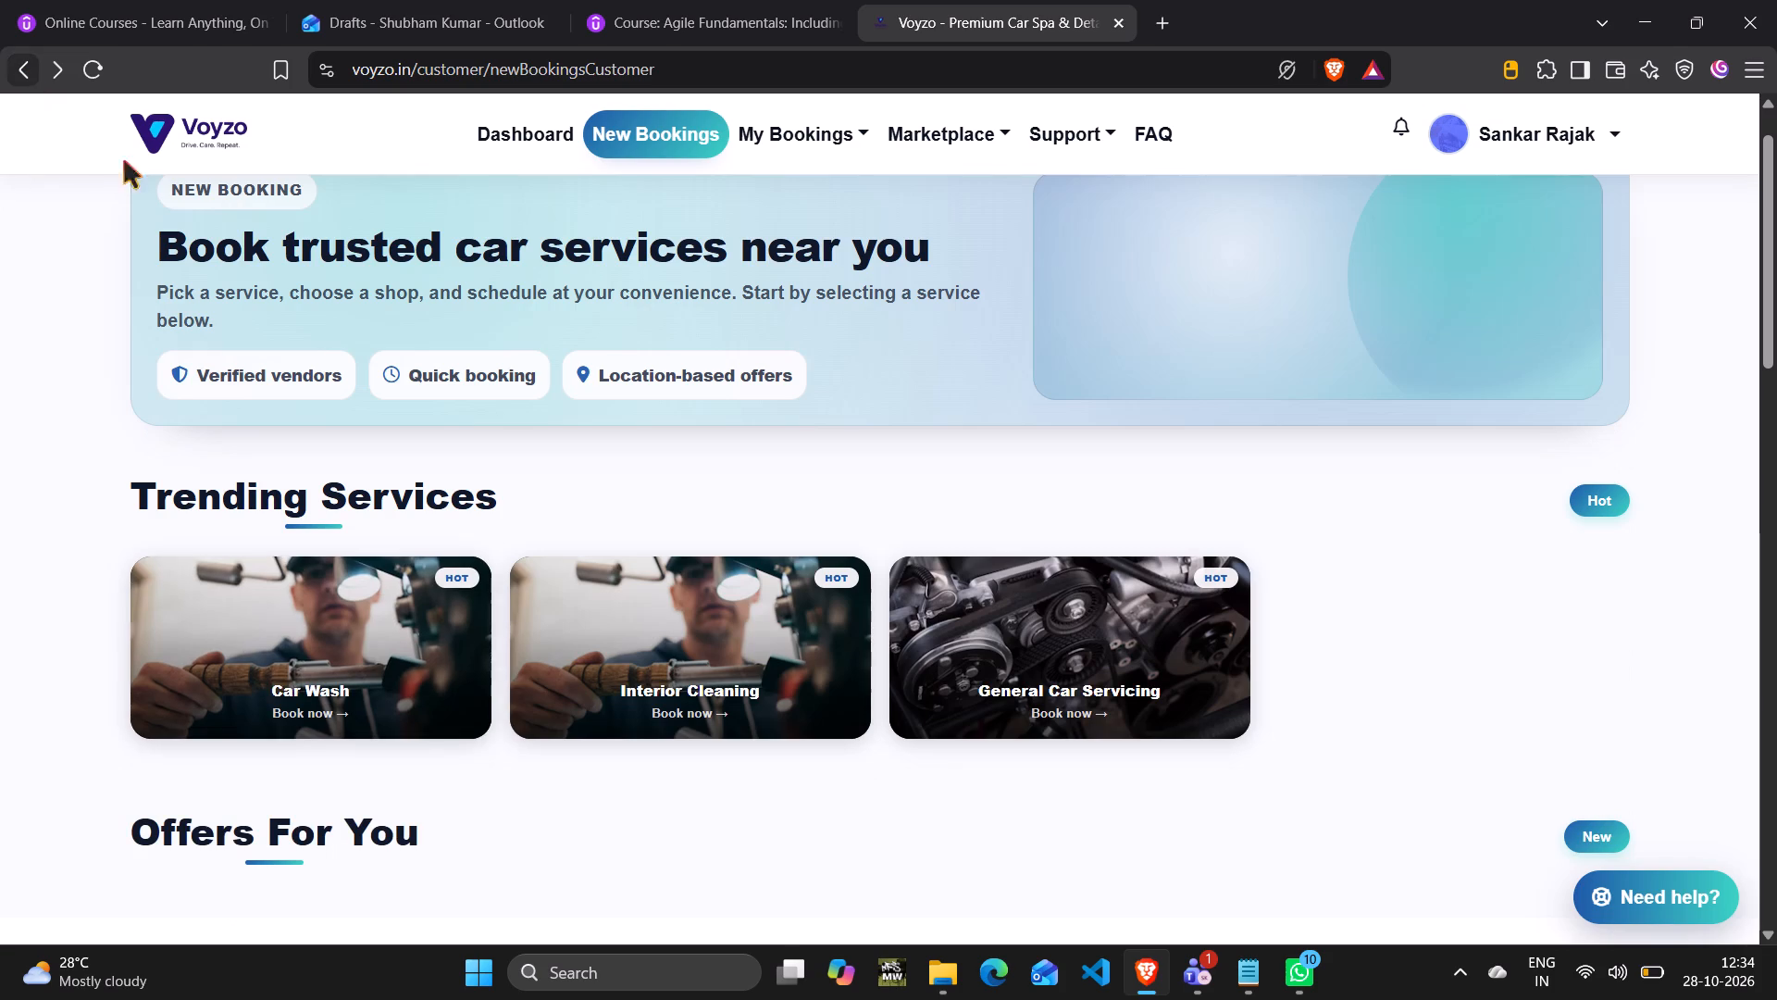
Open the Car Wash service overview from Trending Services, look through the whole page, and return to New Bookings.
{"action": "left_click", "coordinate": [276, 603]}
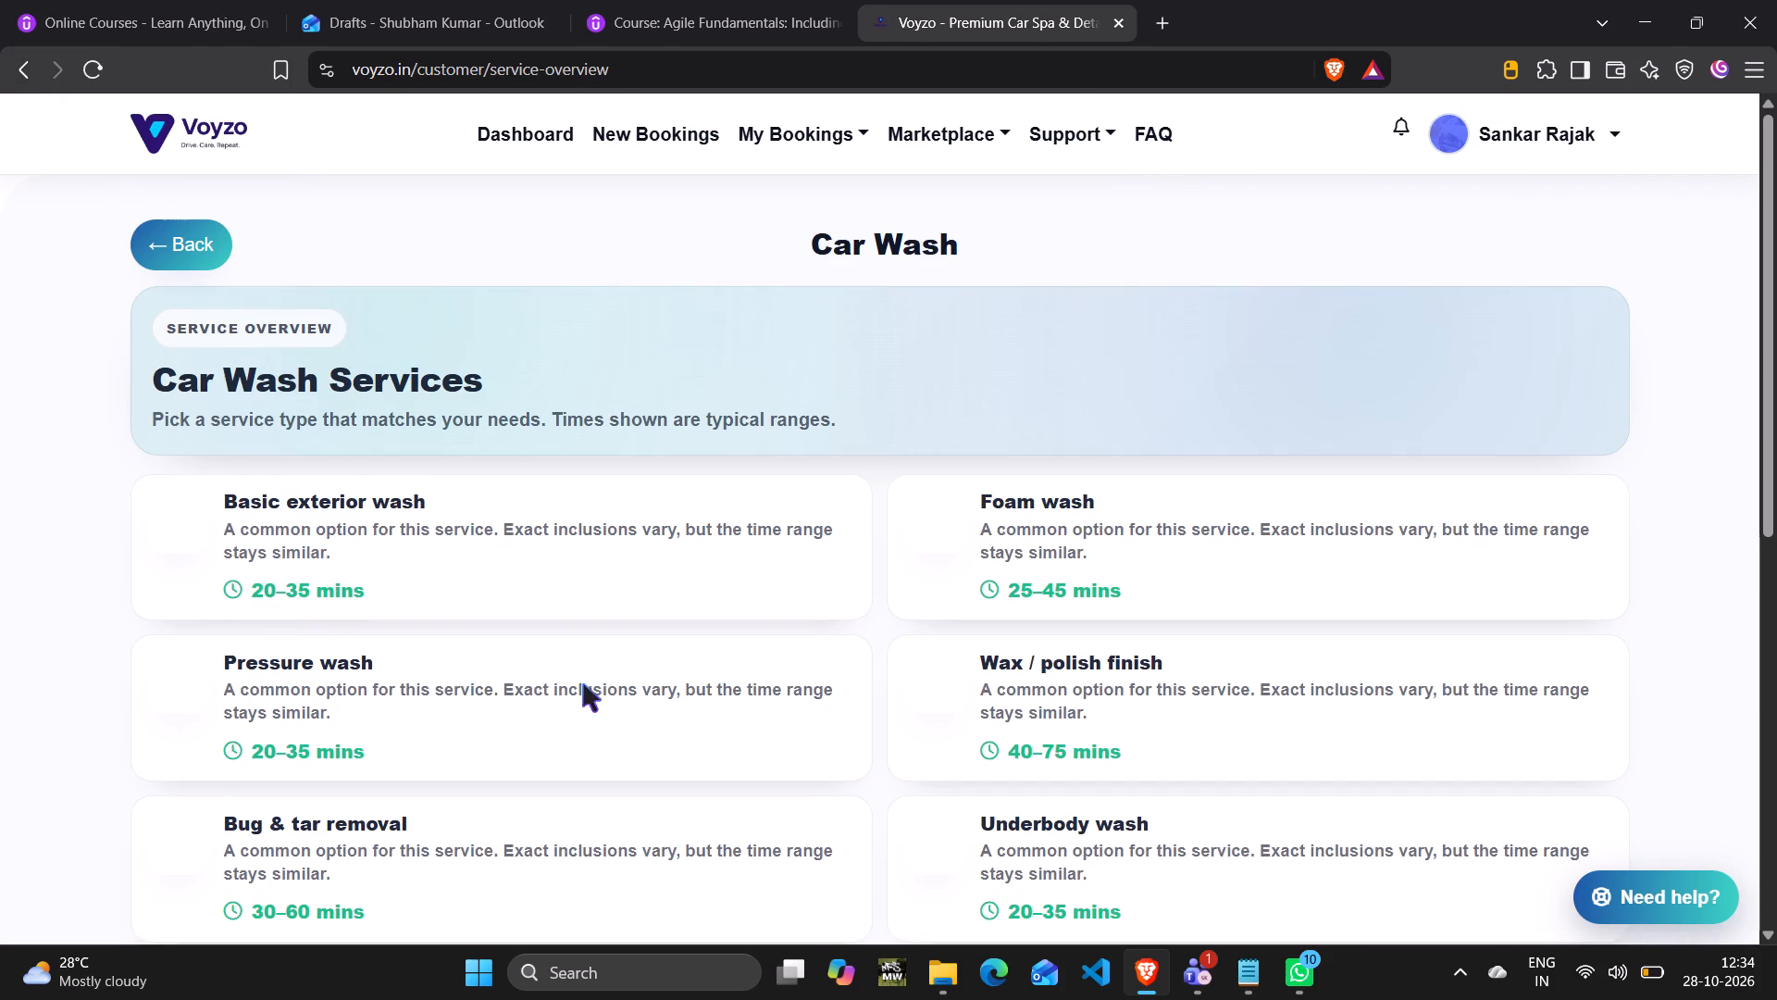
{"action": "scroll", "coordinate": [738, 677], "scroll_direction": "down", "scroll_amount": 20}
{"action": "scroll", "coordinate": [738, 677], "scroll_direction": "down", "scroll_amount": 7}
{"action": "scroll", "coordinate": [738, 675], "scroll_direction": "up", "scroll_amount": 7}
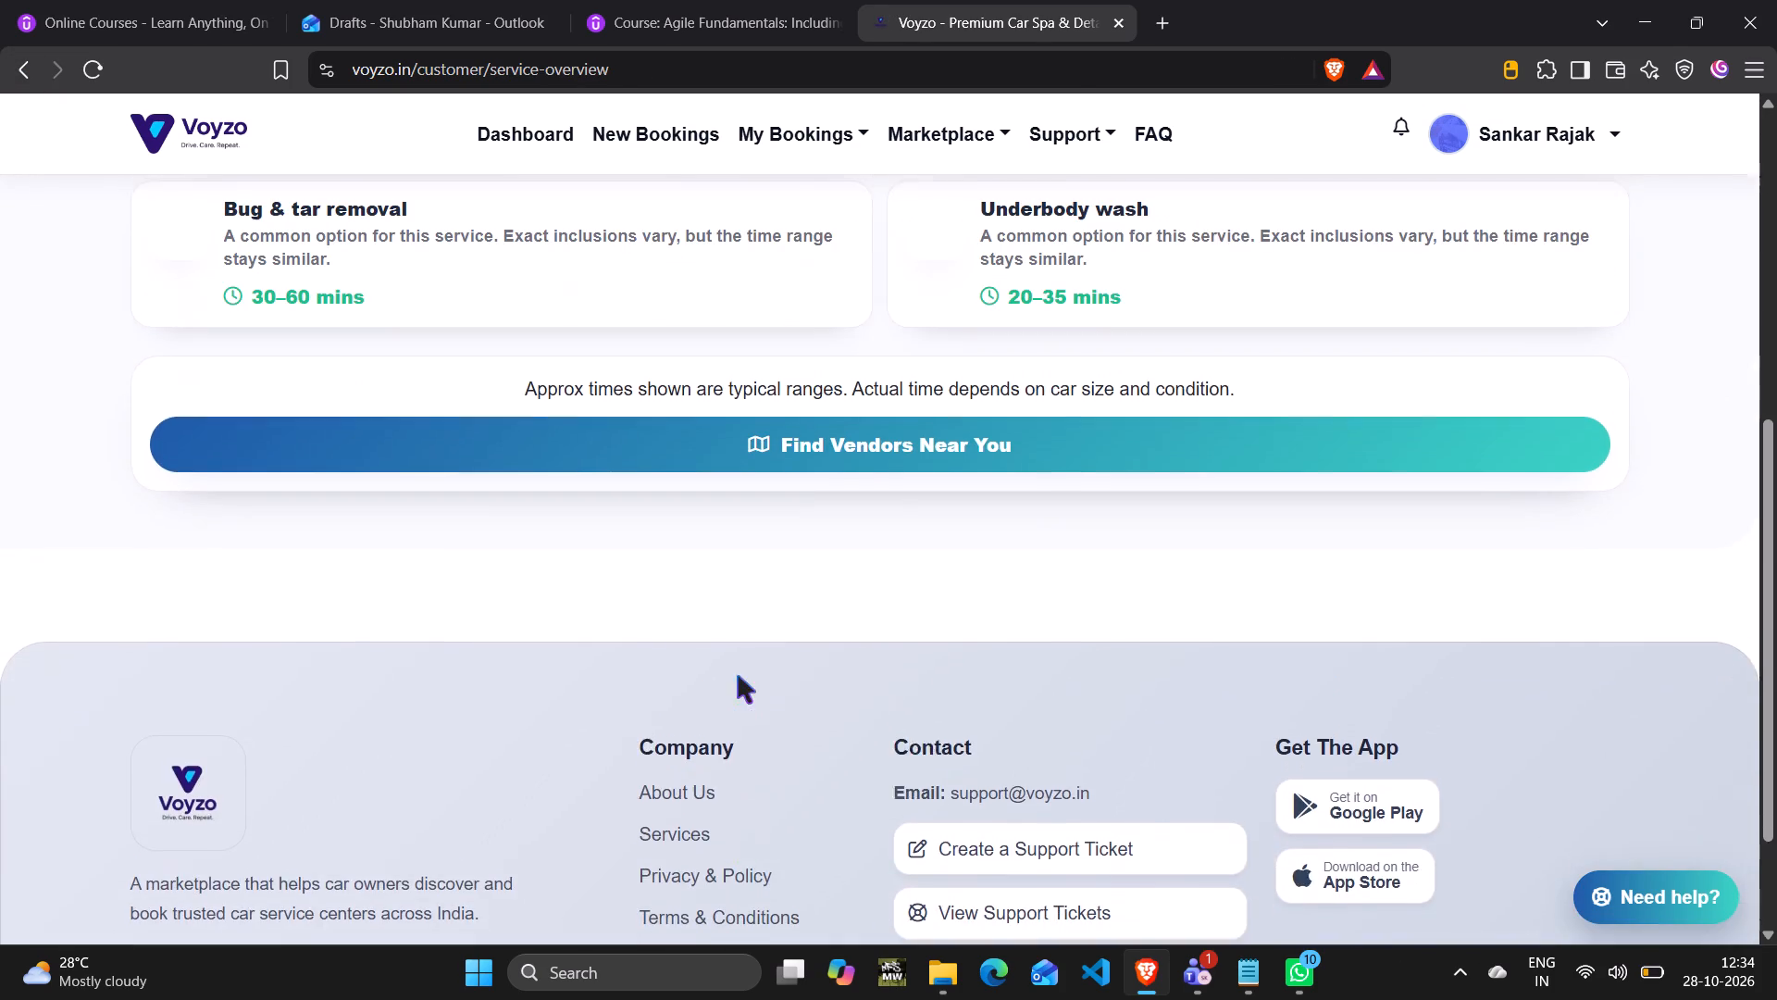
{"action": "scroll", "coordinate": [738, 673], "scroll_direction": "up", "scroll_amount": 17}
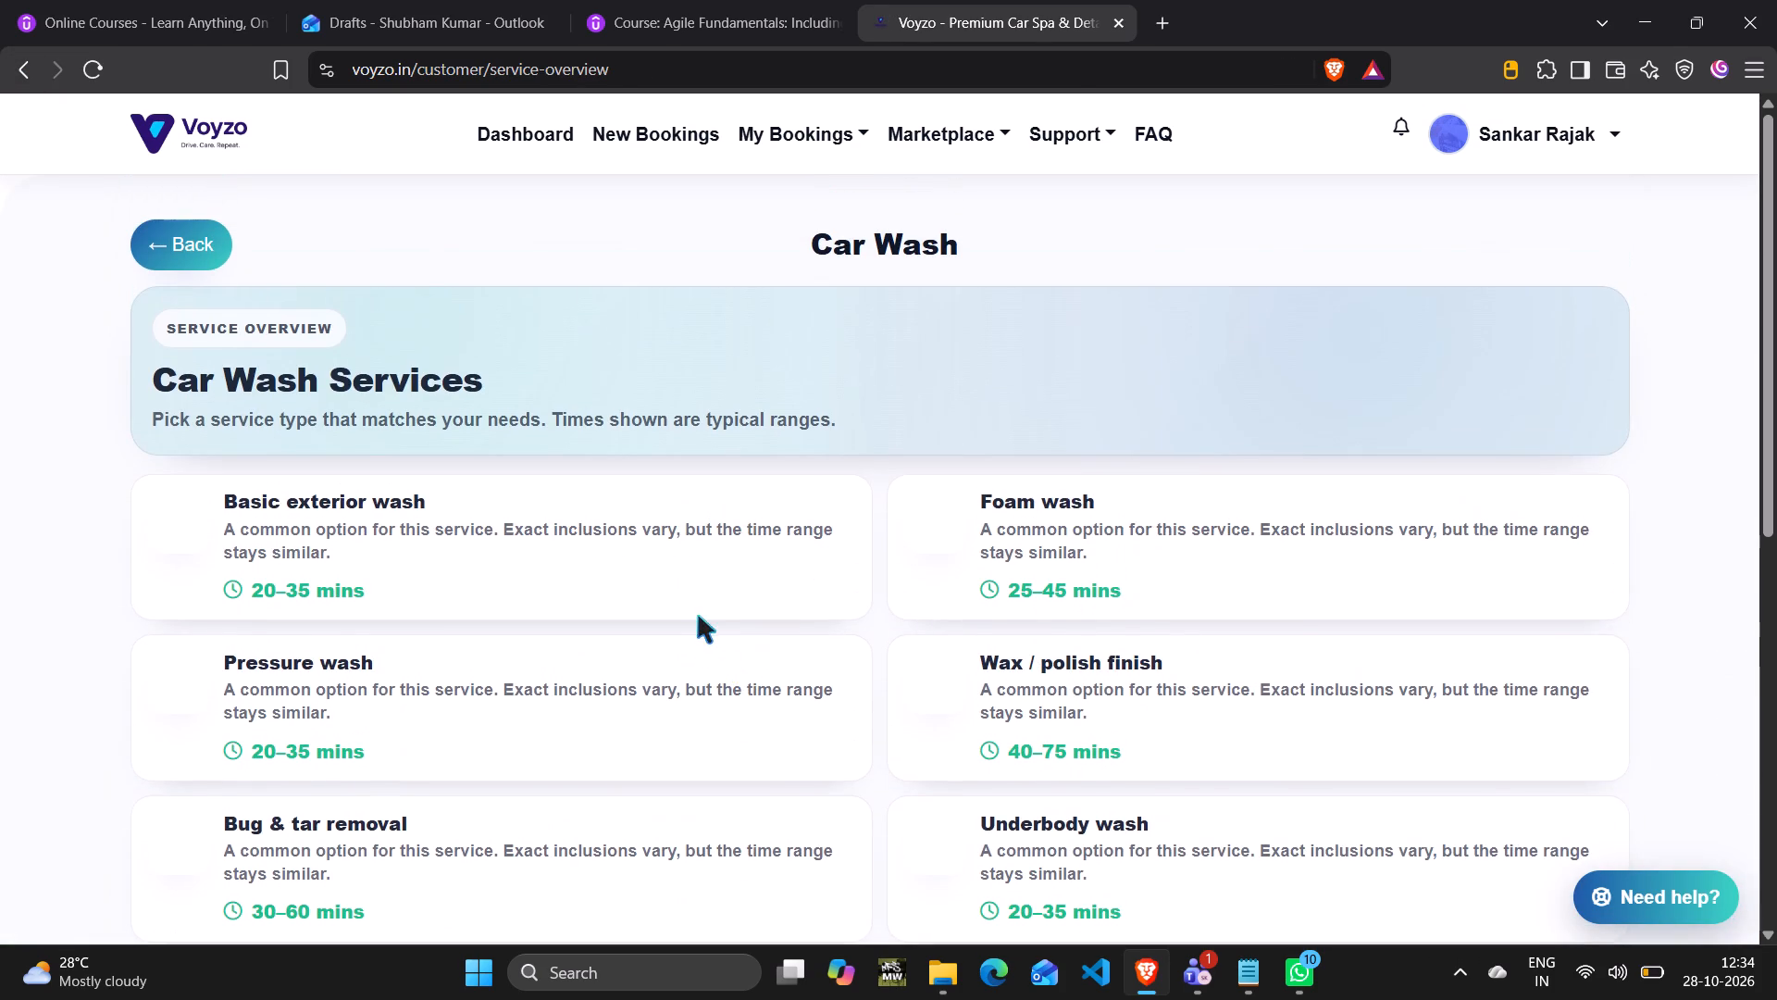
{"action": "scroll", "coordinate": [698, 615], "scroll_direction": "up", "scroll_amount": 5}
{"action": "left_click", "coordinate": [180, 244]}
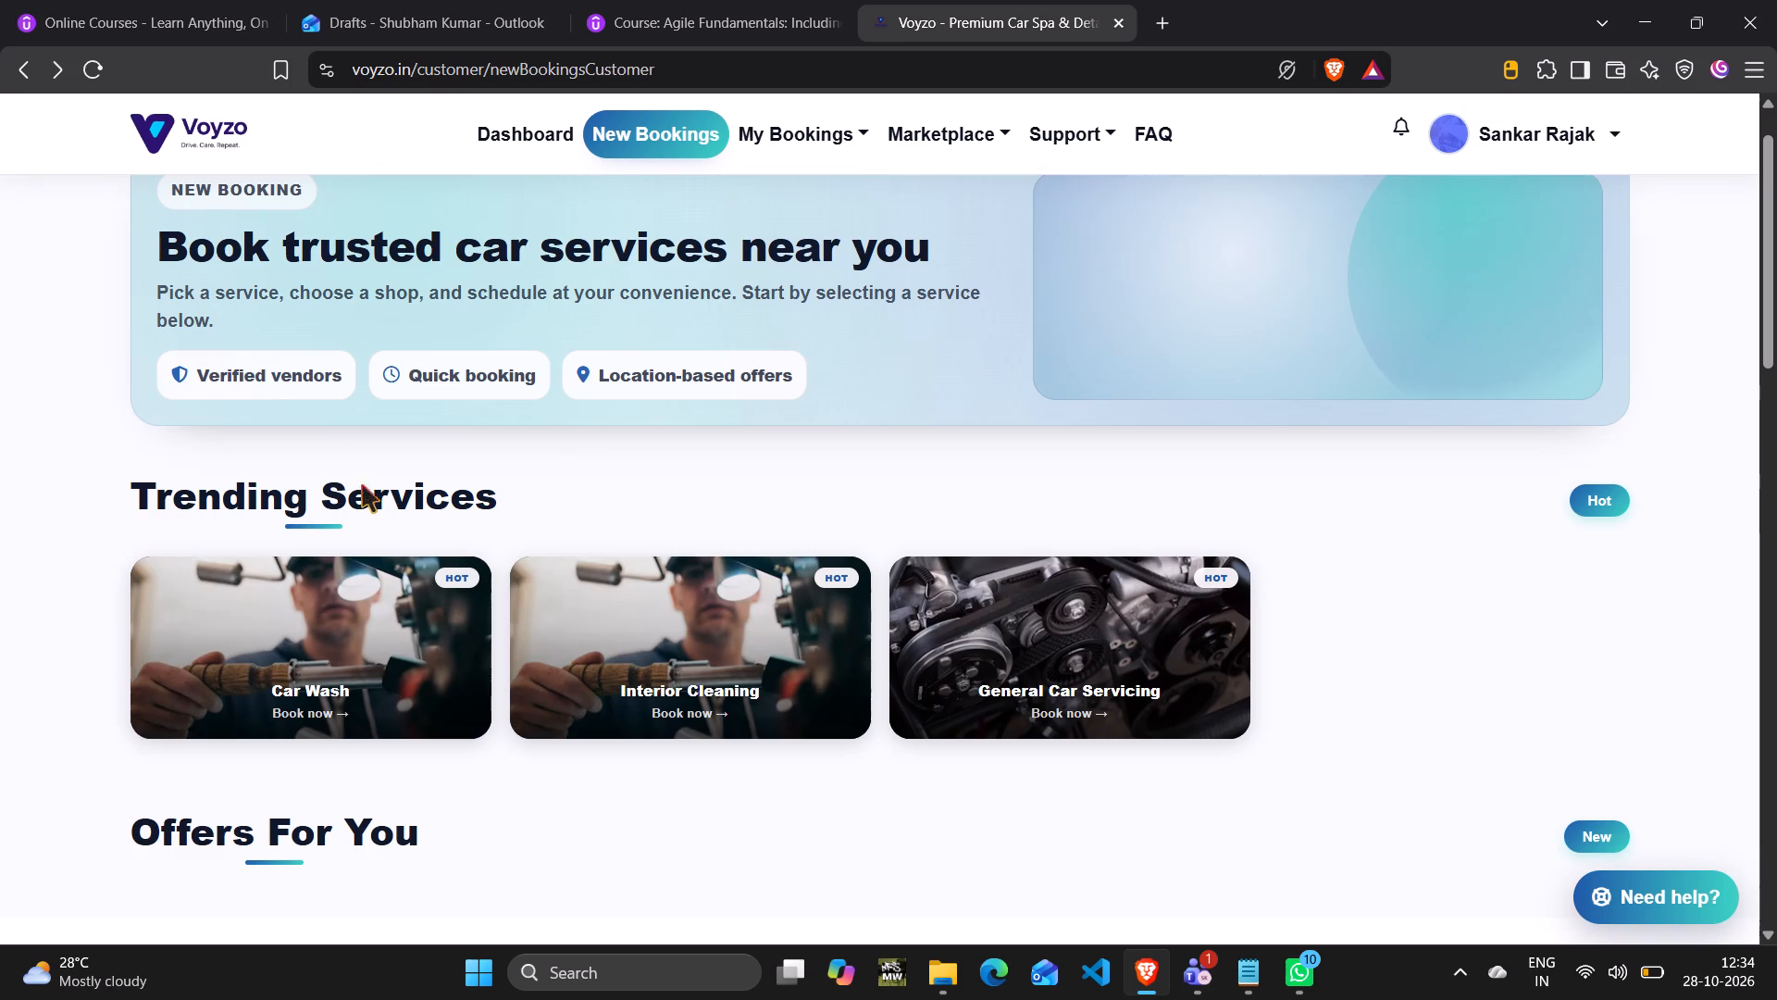
Open the Interior Cleaning service overview from Trending Services and look through the whole page.
{"action": "left_click", "coordinate": [618, 641]}
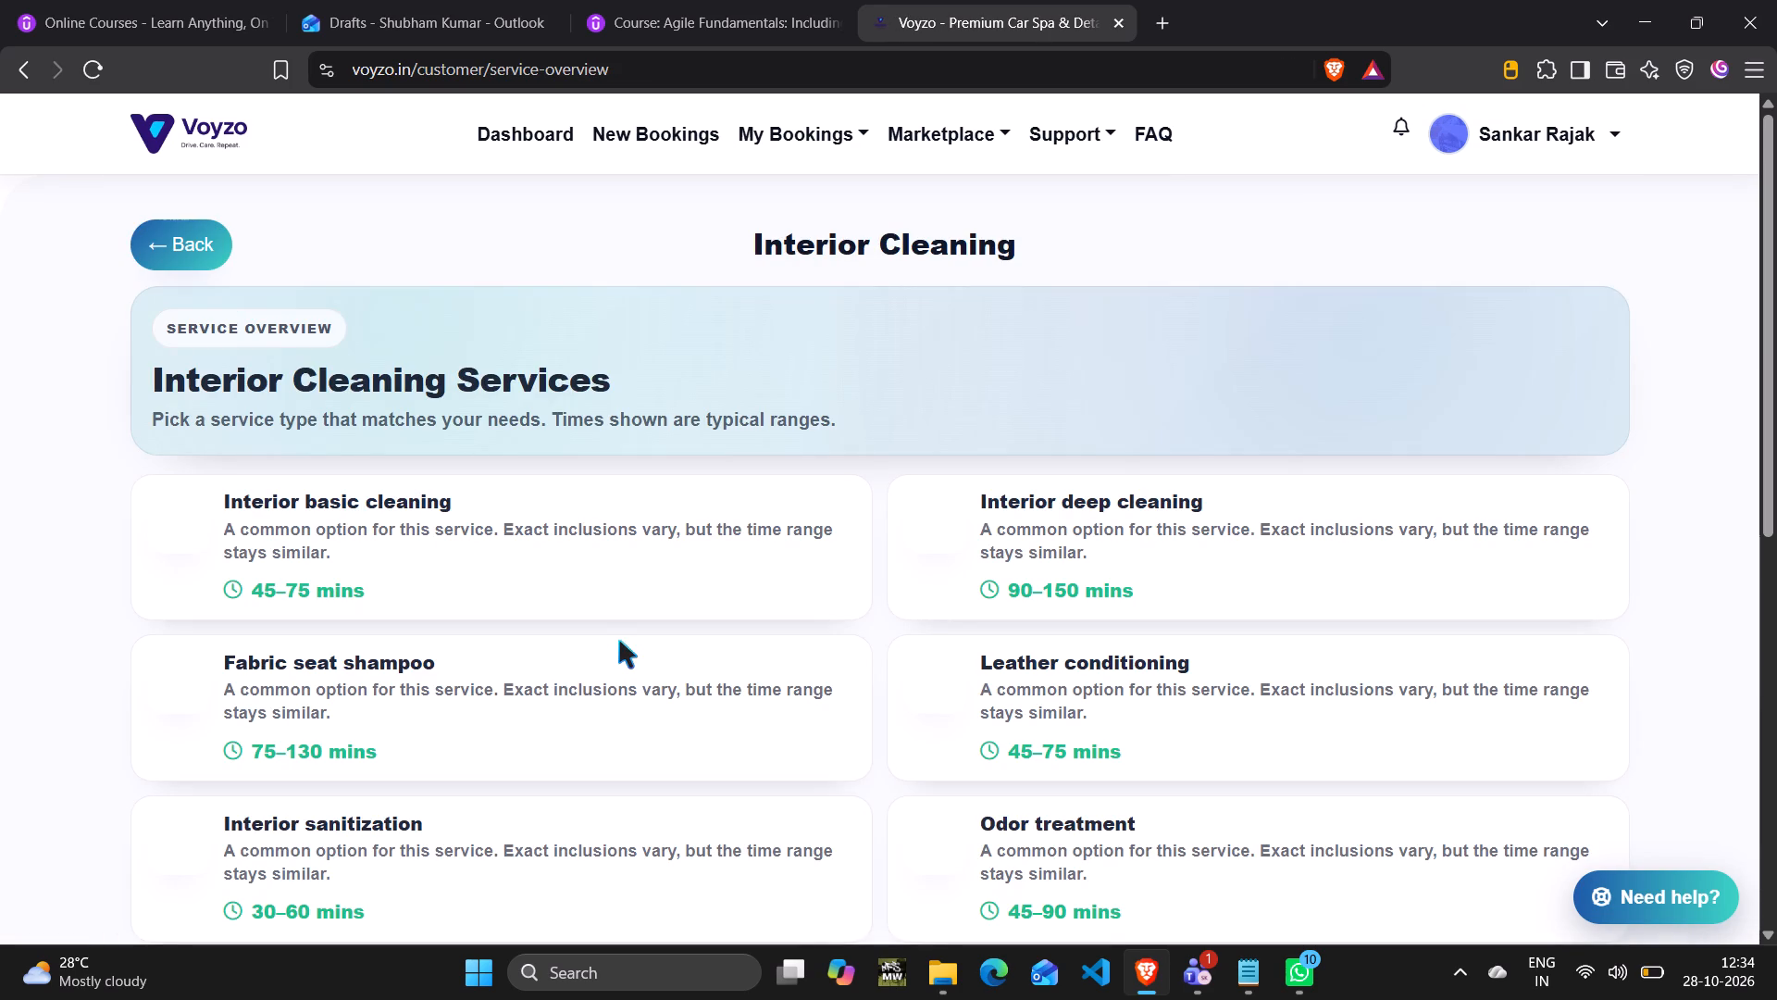
{"action": "scroll", "coordinate": [619, 640], "scroll_direction": "down", "scroll_amount": 15}
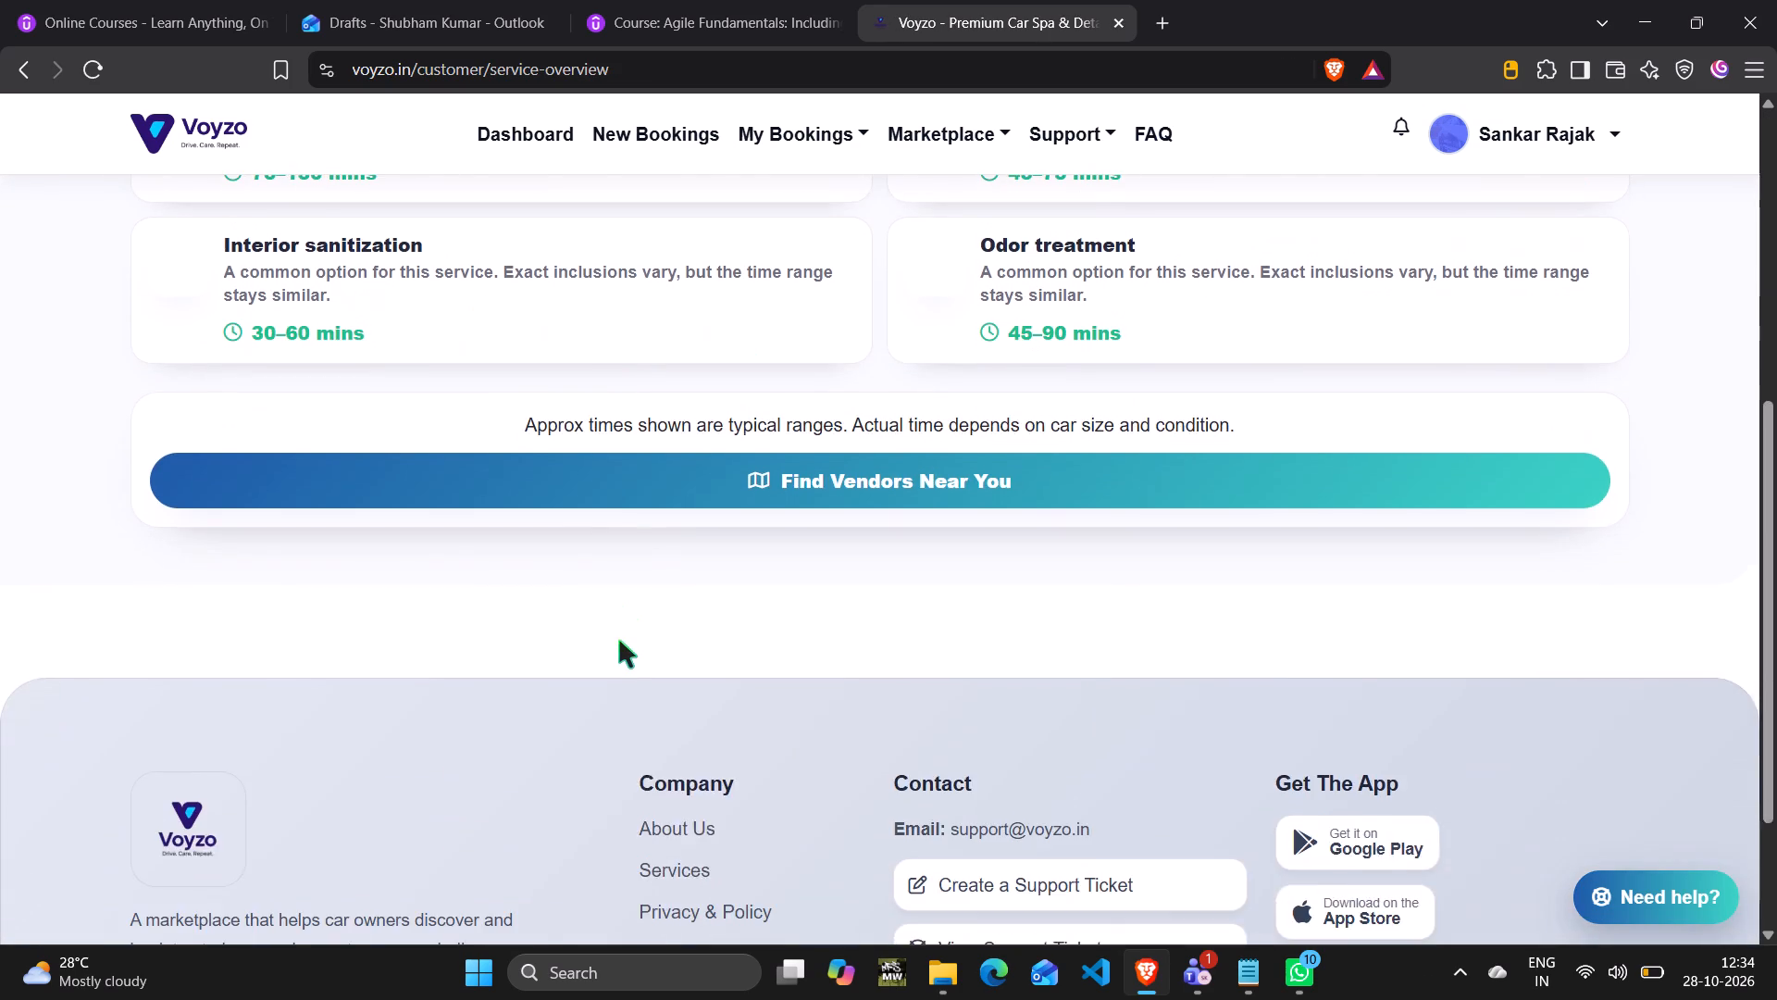
{"action": "scroll", "coordinate": [619, 640], "scroll_direction": "up", "scroll_amount": 19}
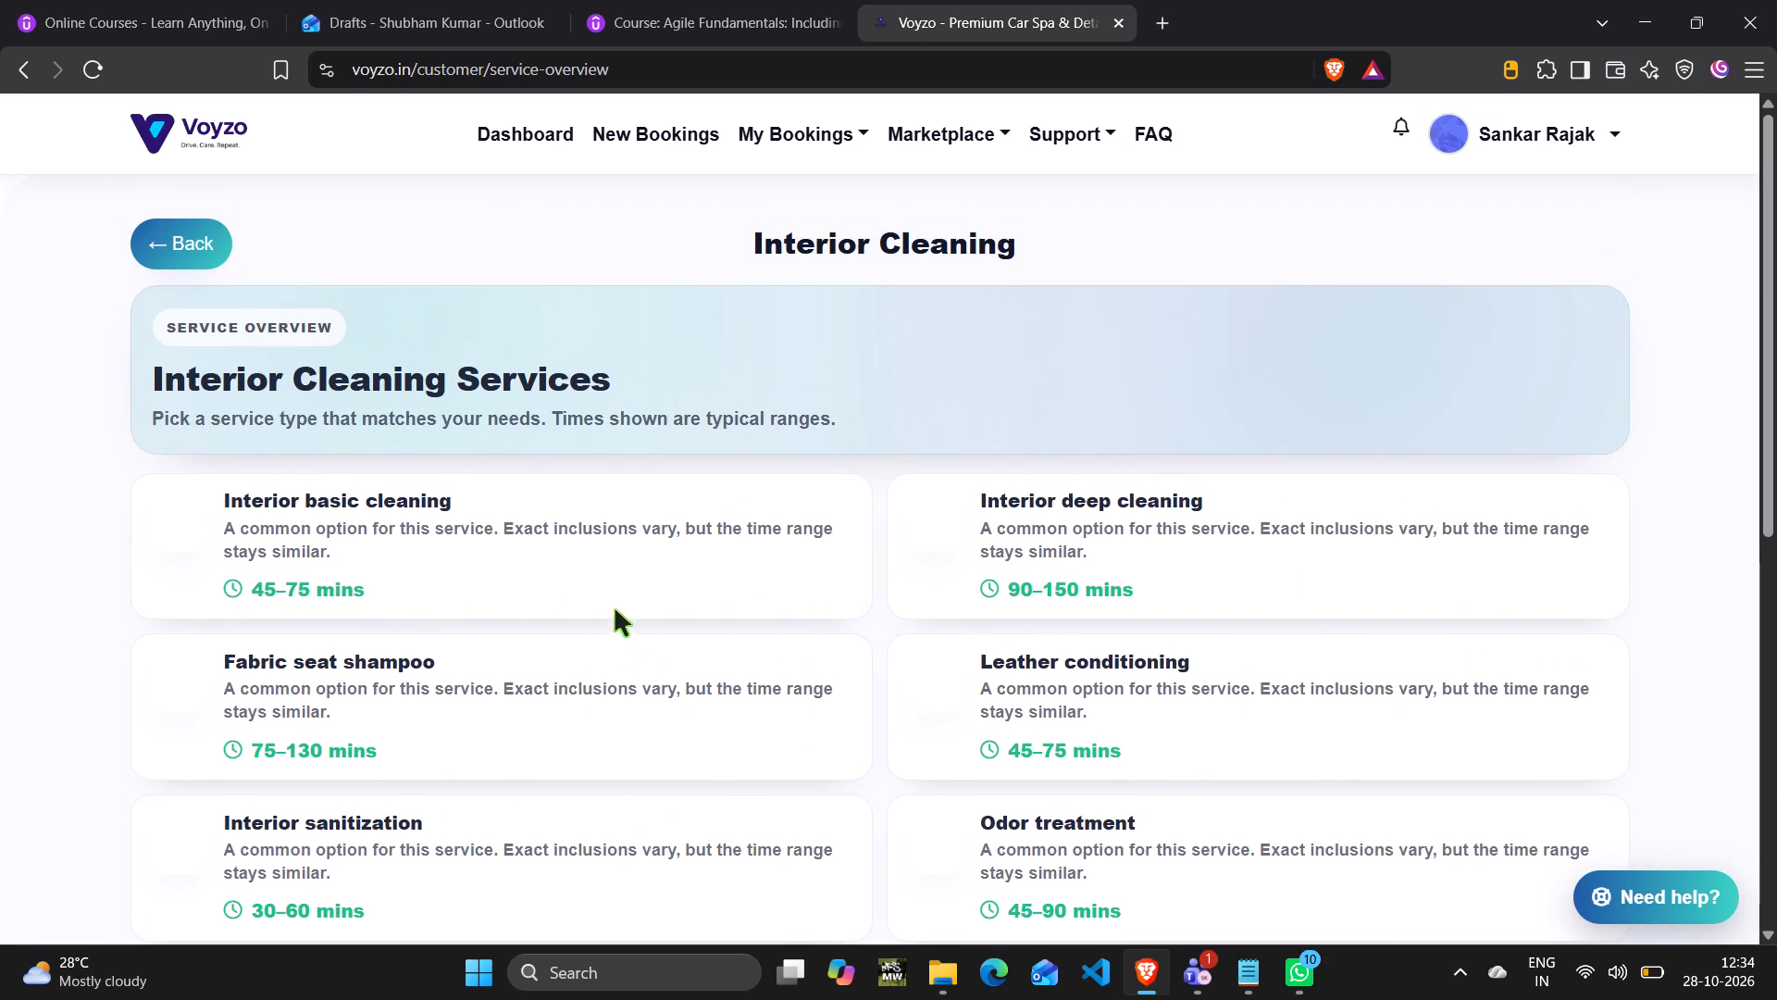
Switch to the open Udemy Agile Fundamentals course lecture.
{"action": "left_click", "coordinate": [671, 0]}
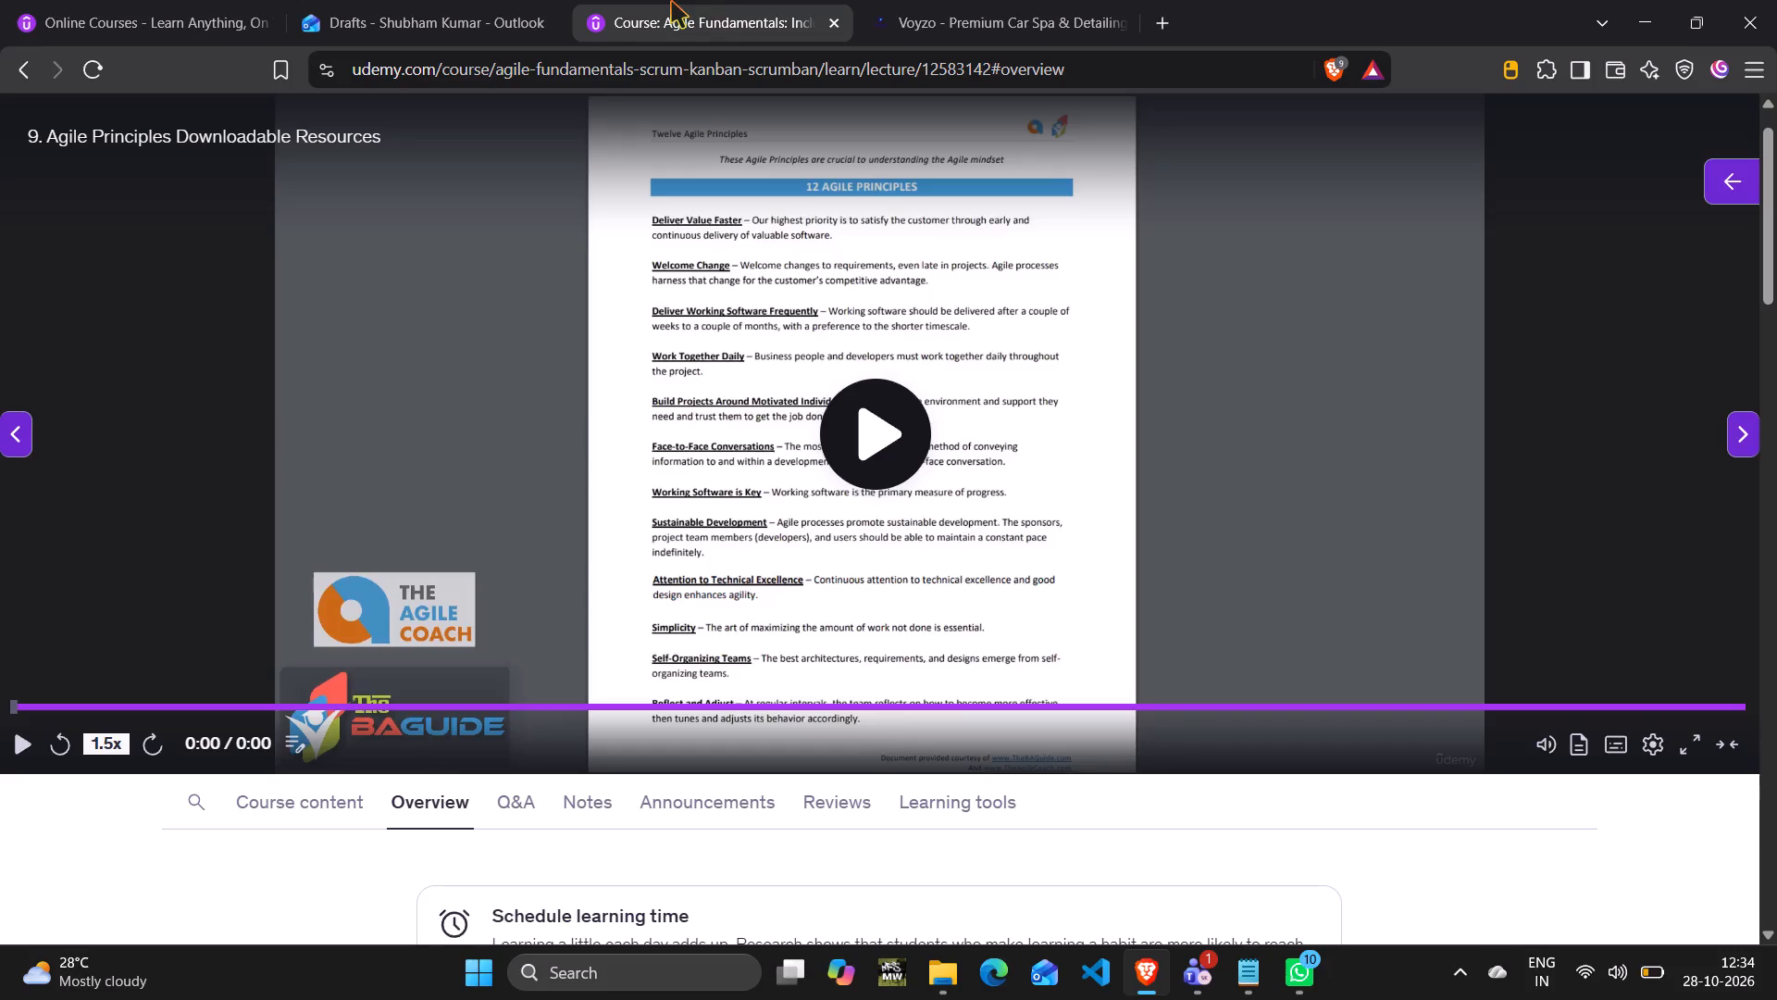
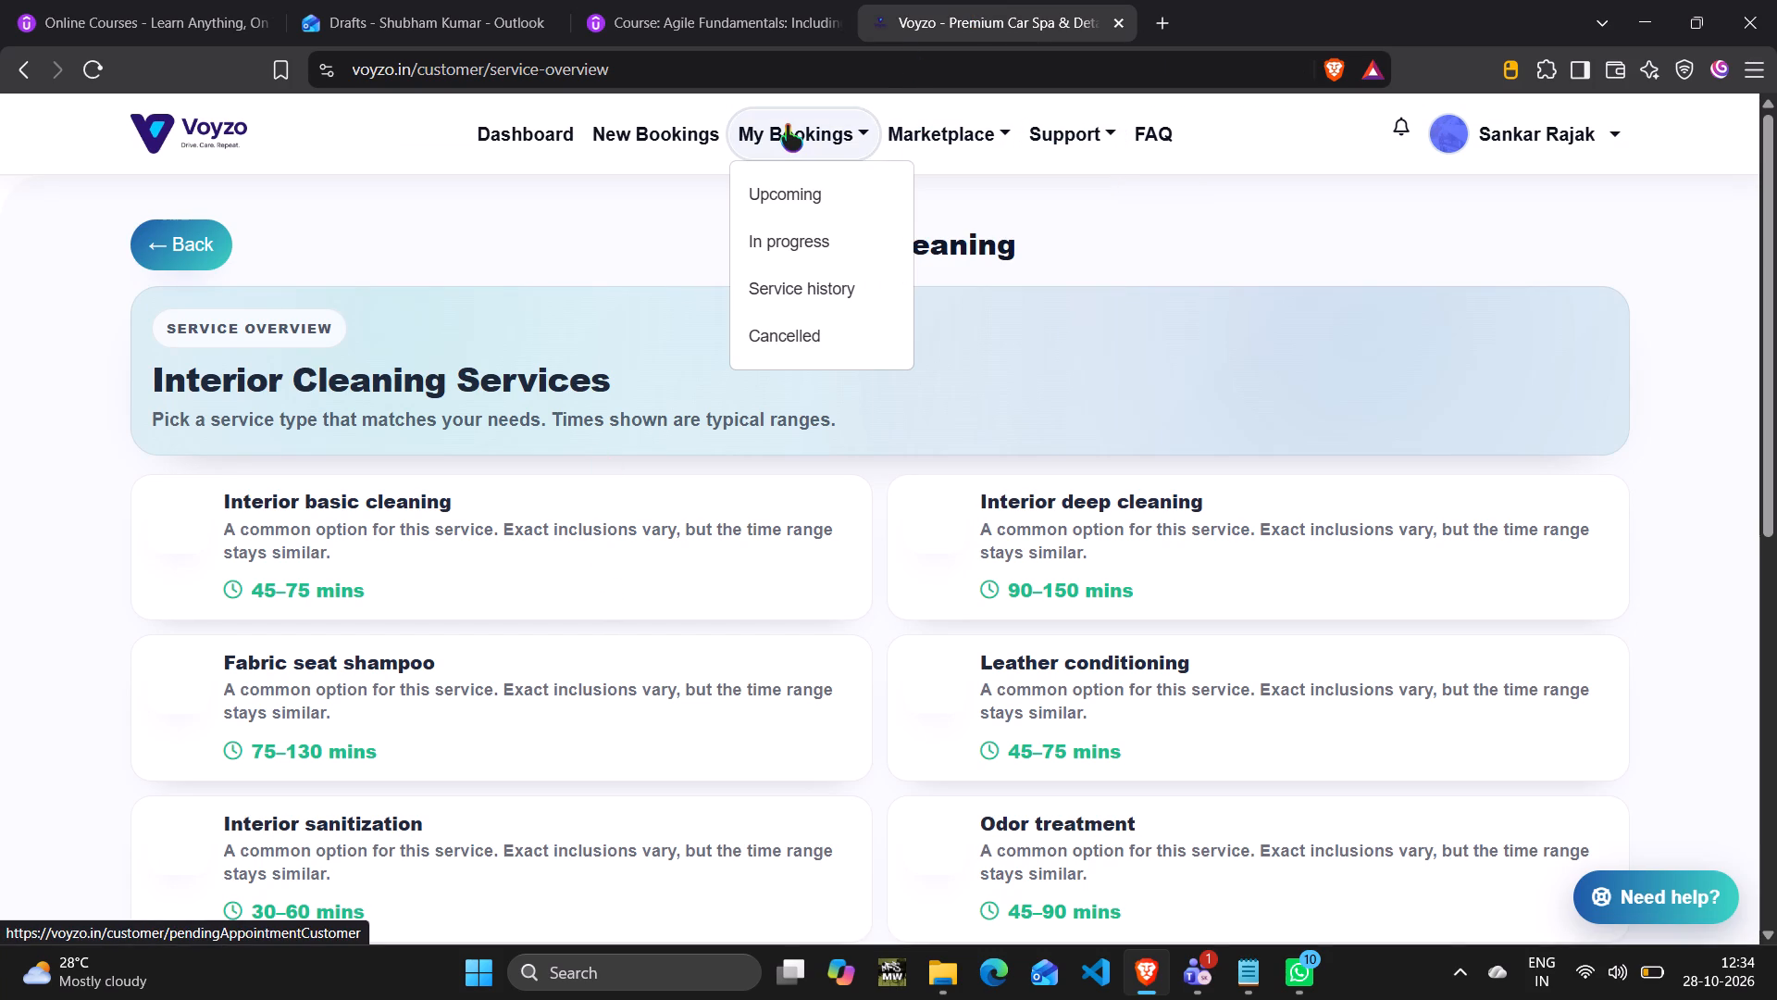
Leave the Interior Cleaning overview for New Bookings, switch between it and the Dashboard, and finish on the Dashboard page.
{"action": "left_click", "coordinate": [667, 121]}
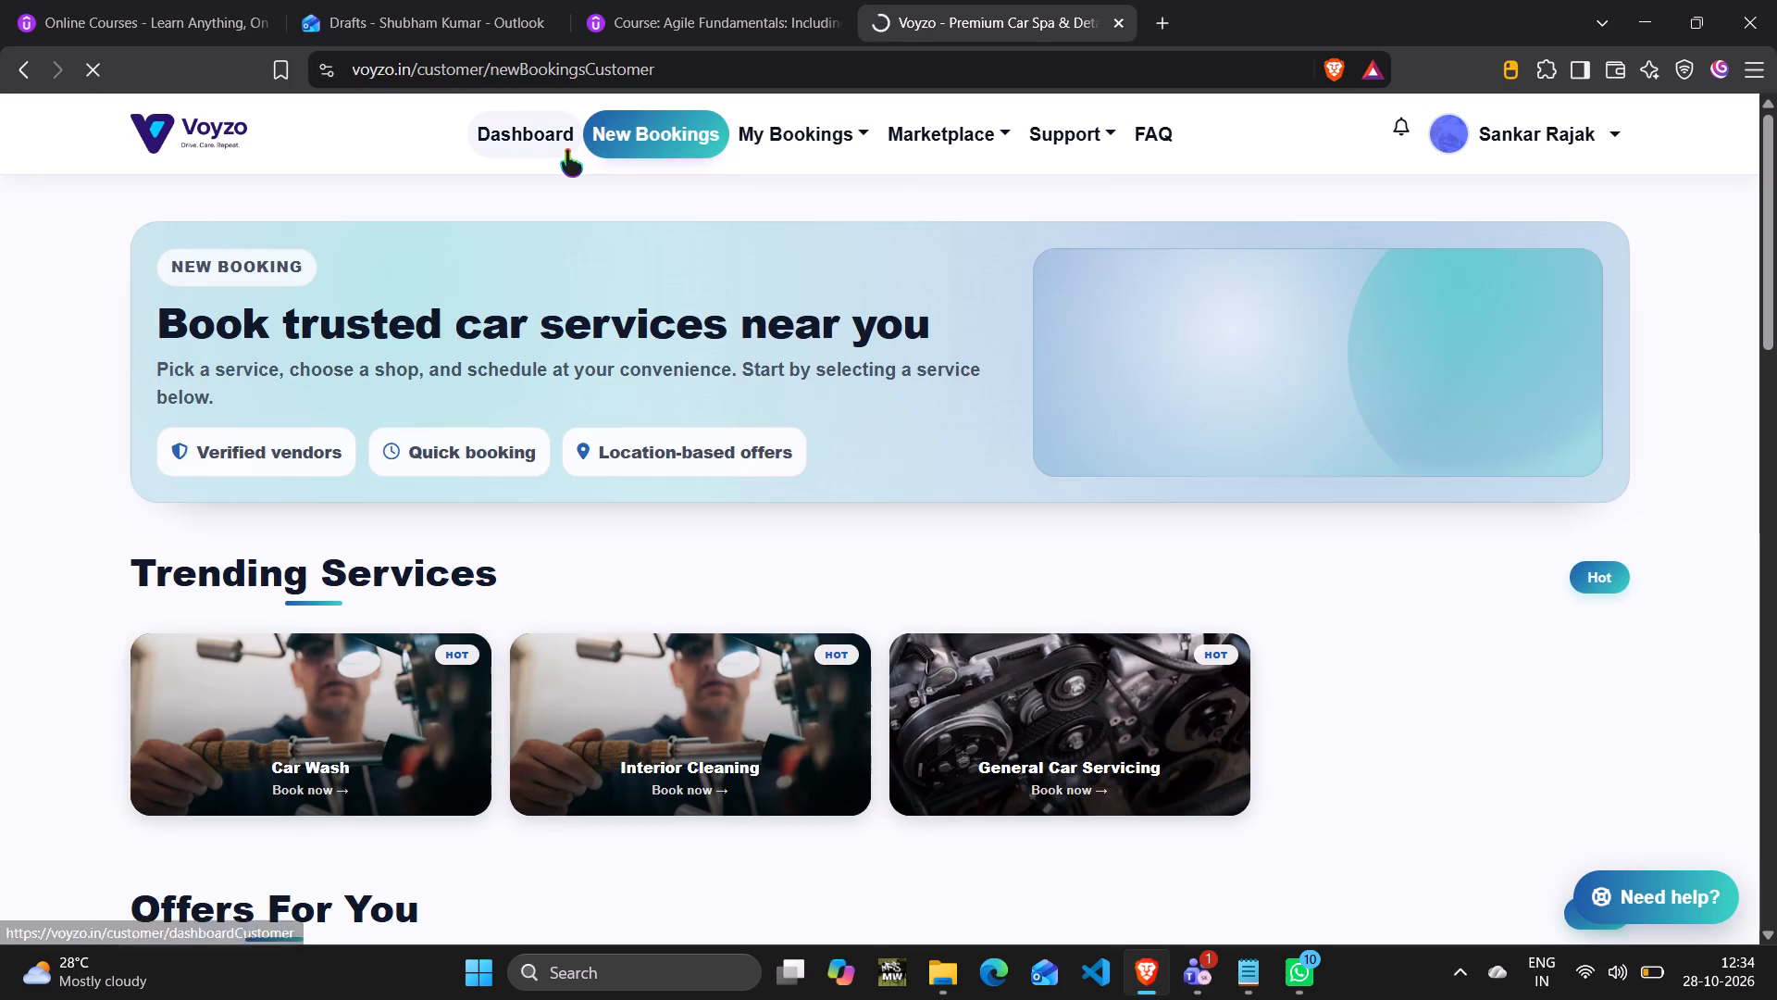
{"action": "left_click", "coordinate": [557, 125]}
{"action": "left_click", "coordinate": [645, 123]}
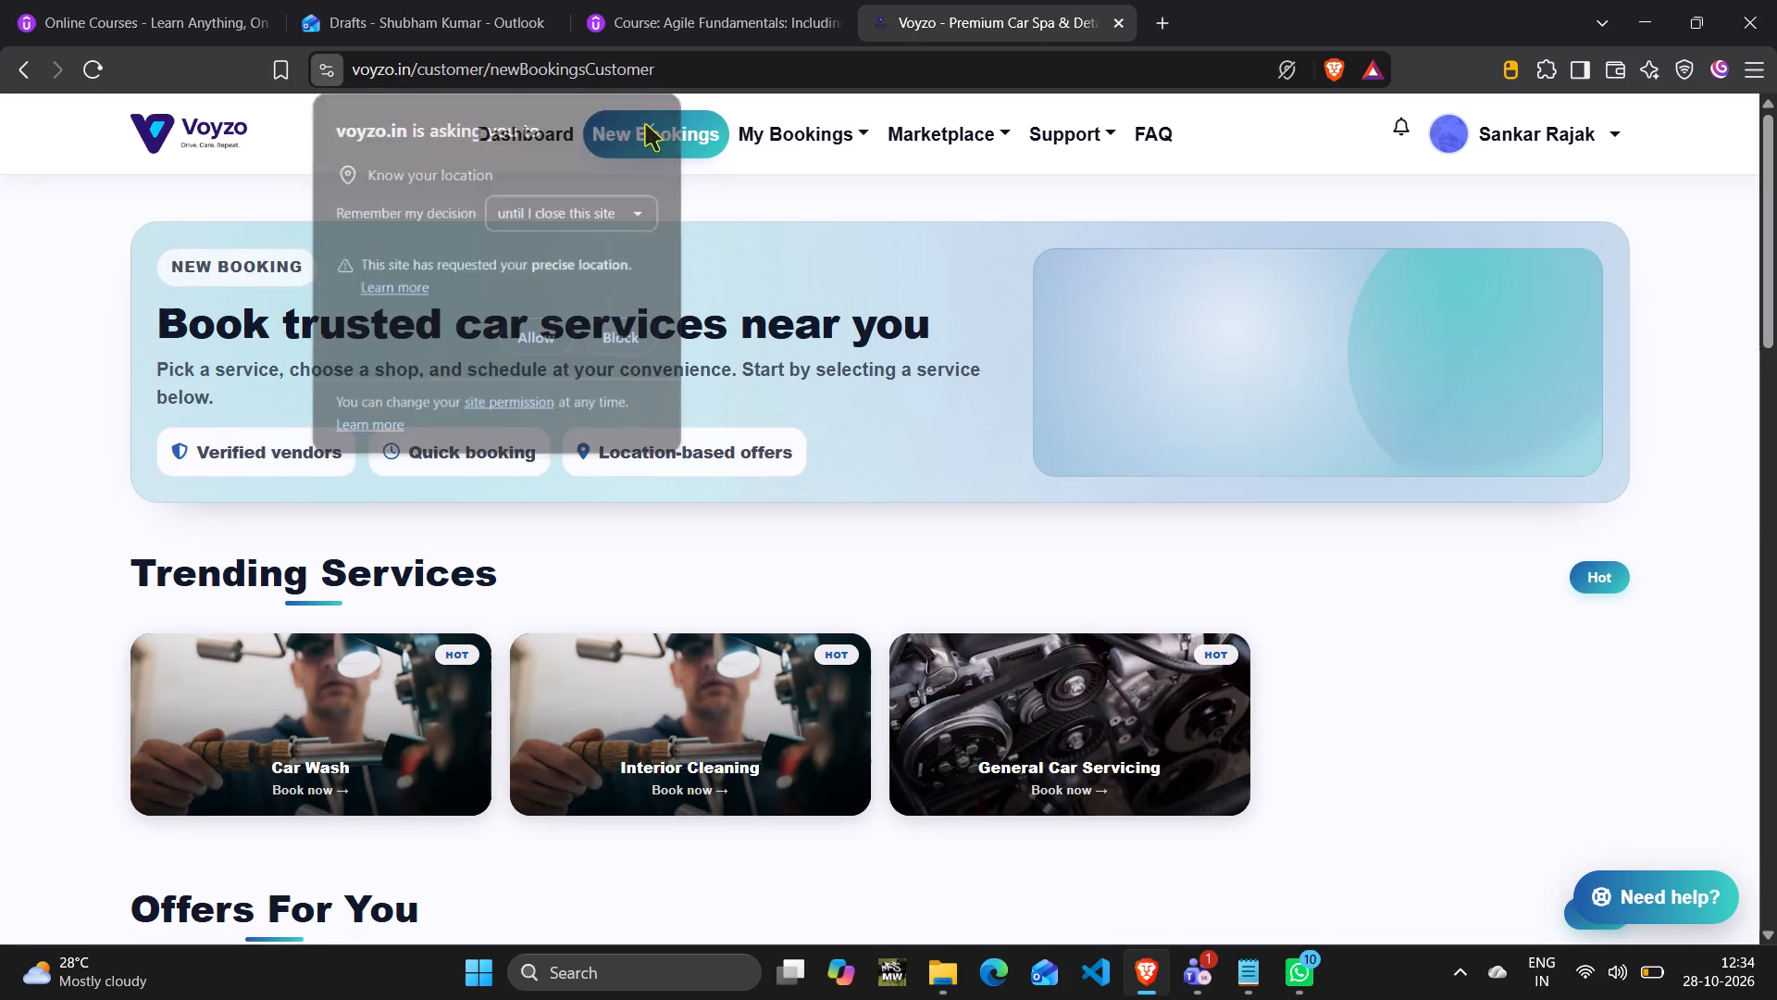
{"action": "left_click", "coordinate": [533, 125]}
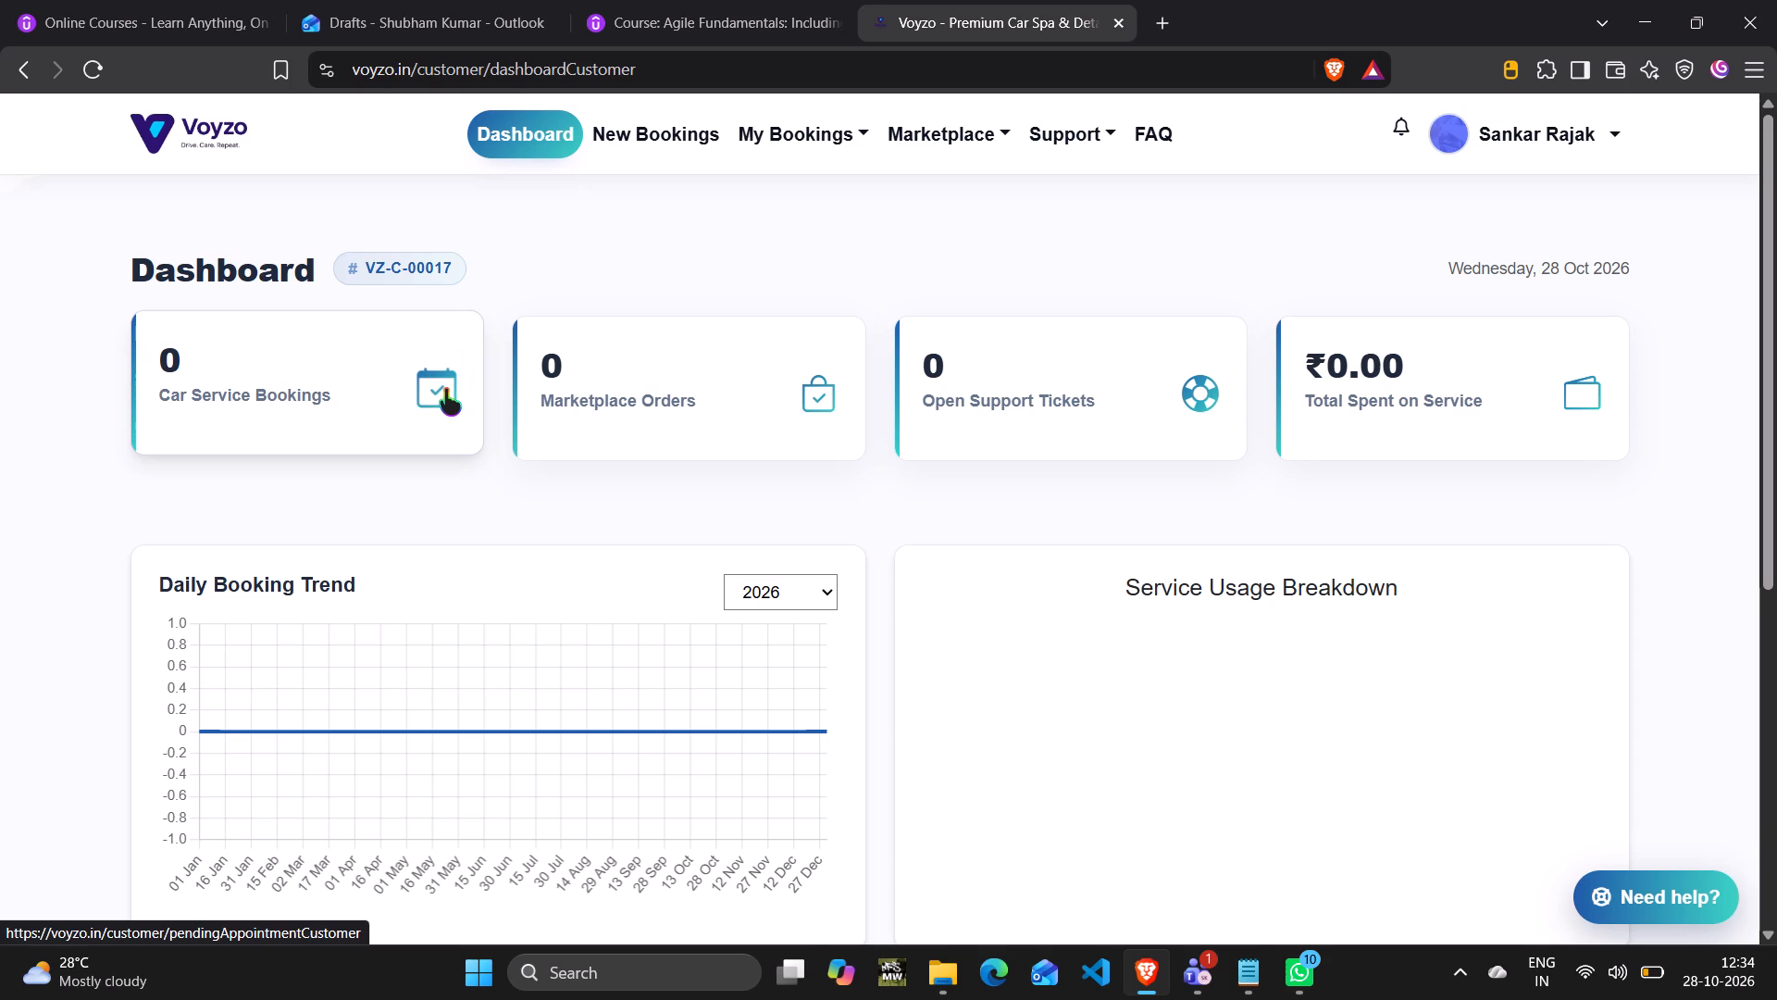
Set the year of the Daily Booking Trend chart on the Dashboard to 2025.
{"action": "scroll", "coordinate": [444, 389], "scroll_direction": "down", "scroll_amount": 7}
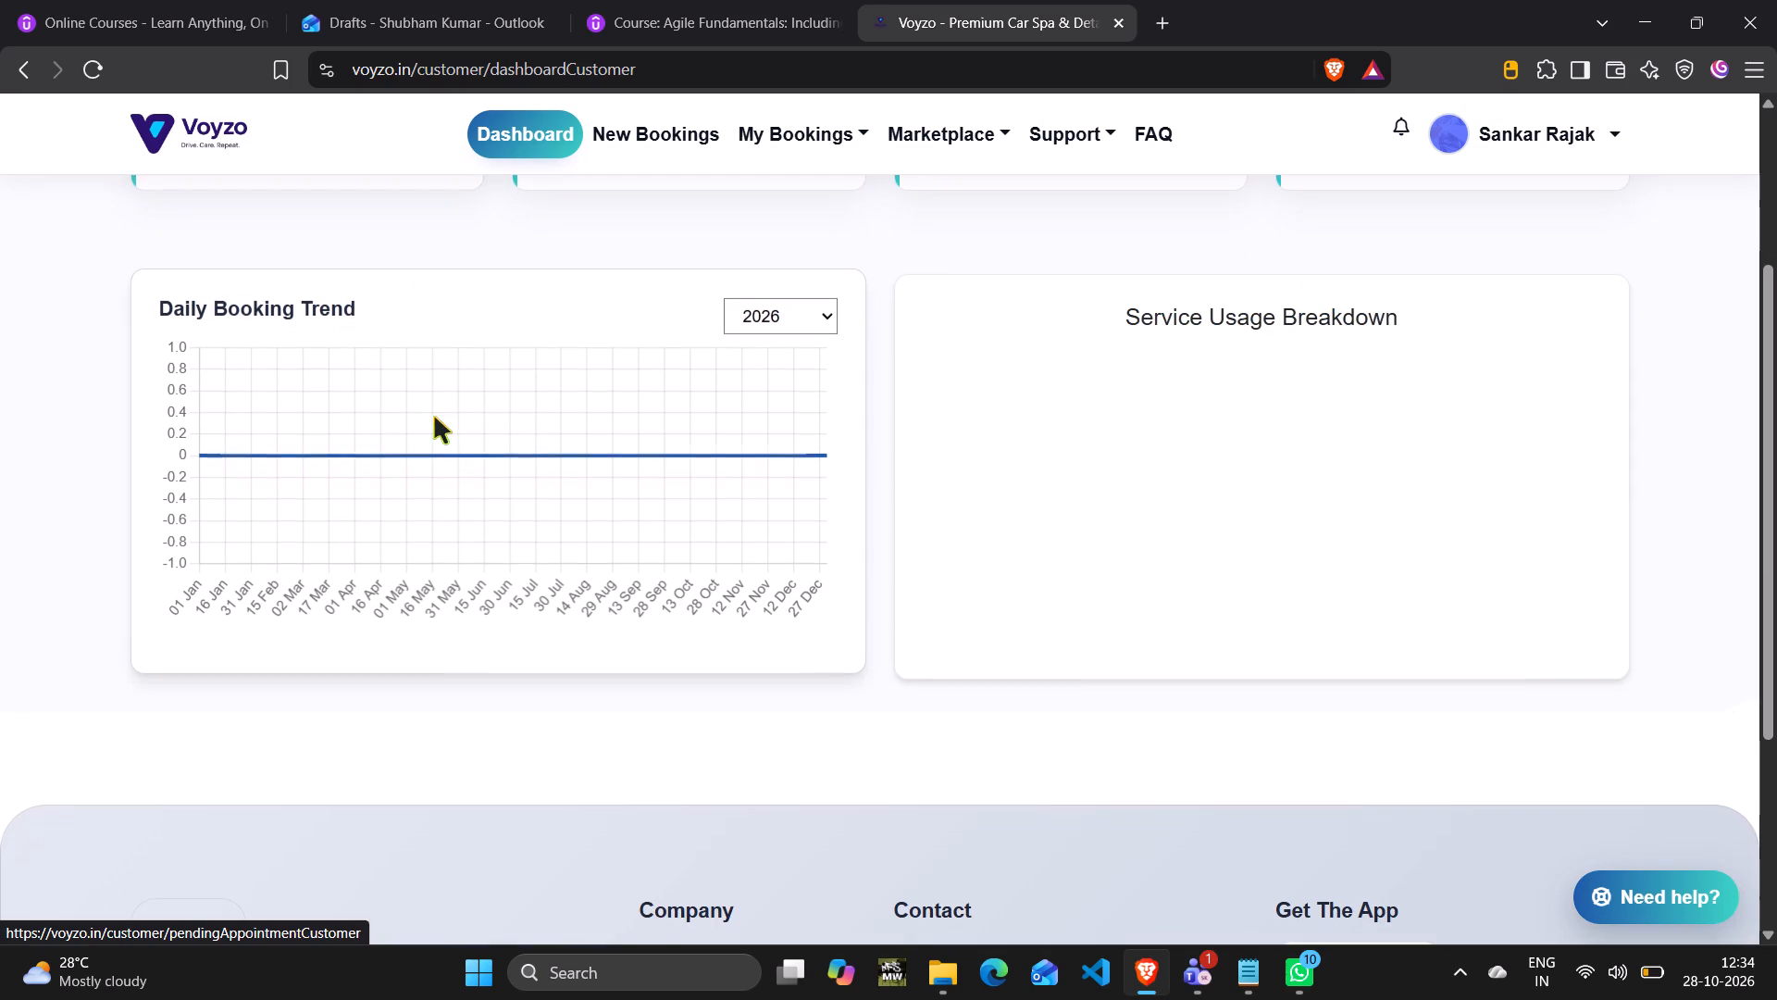
{"action": "scroll", "coordinate": [434, 416], "scroll_direction": "down", "scroll_amount": 1}
{"action": "left_click", "coordinate": [733, 311]}
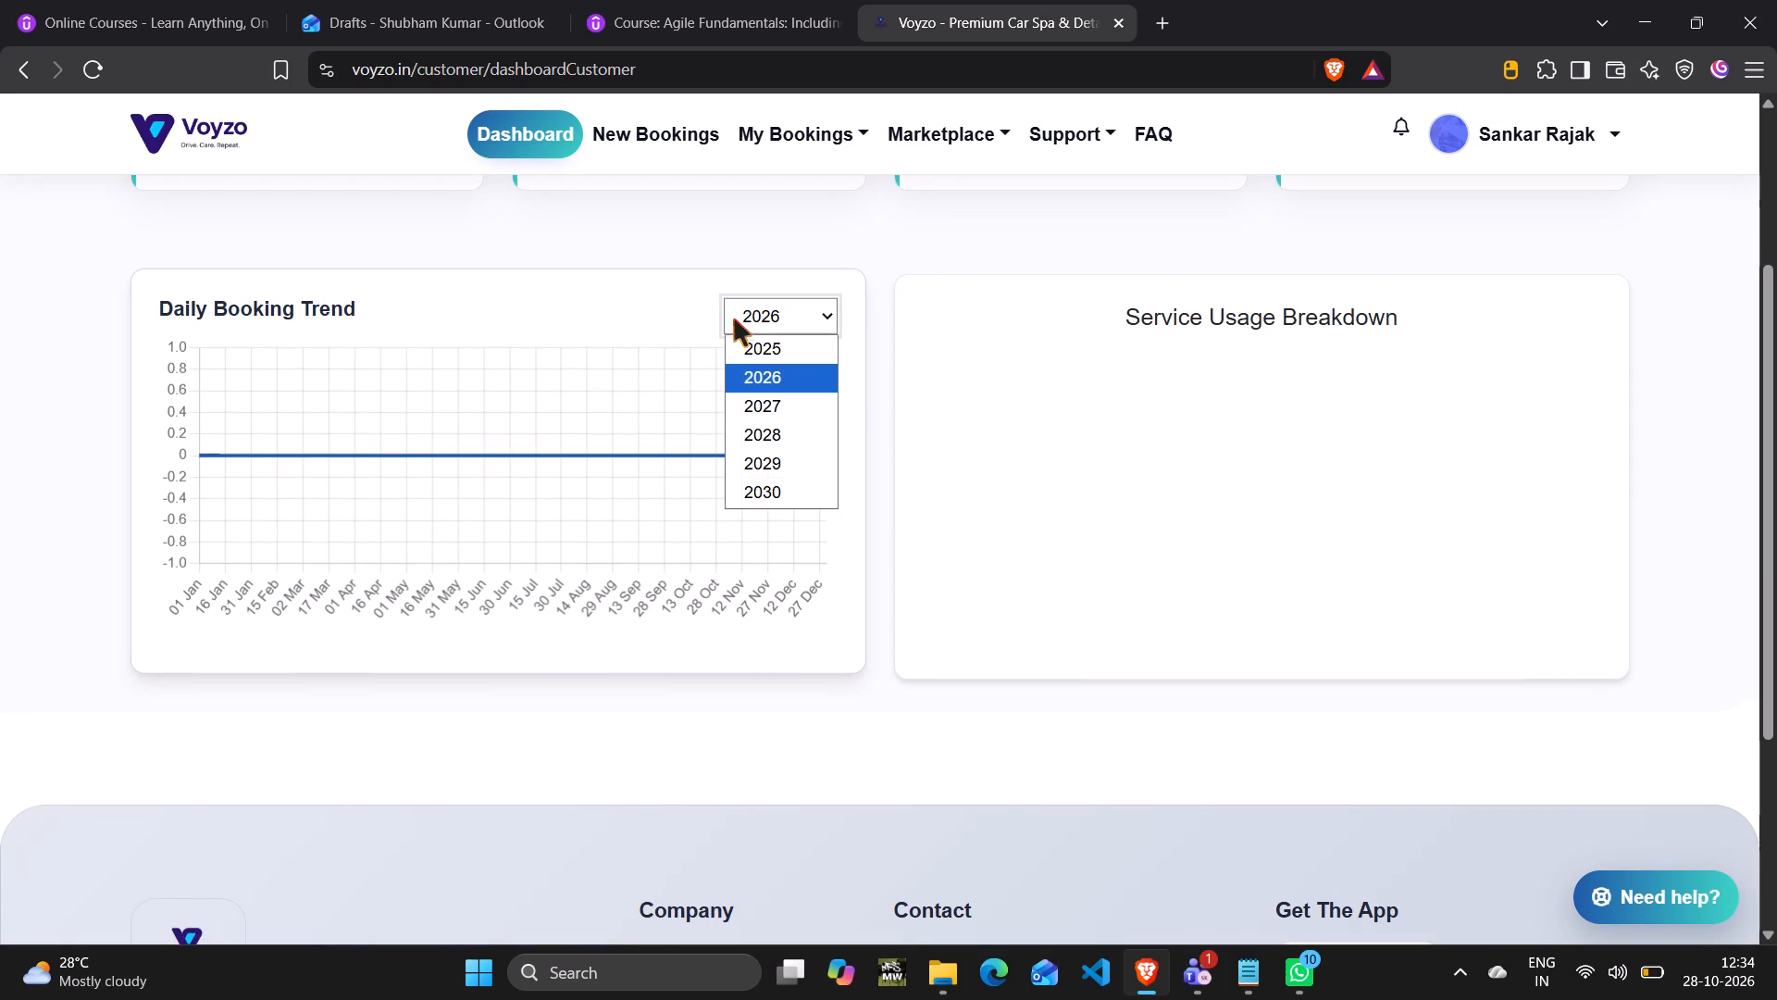
{"action": "left_click", "coordinate": [747, 362]}
Open the year choices of the Daily Booking Trend chart again.
{"action": "left_click", "coordinate": [755, 326]}
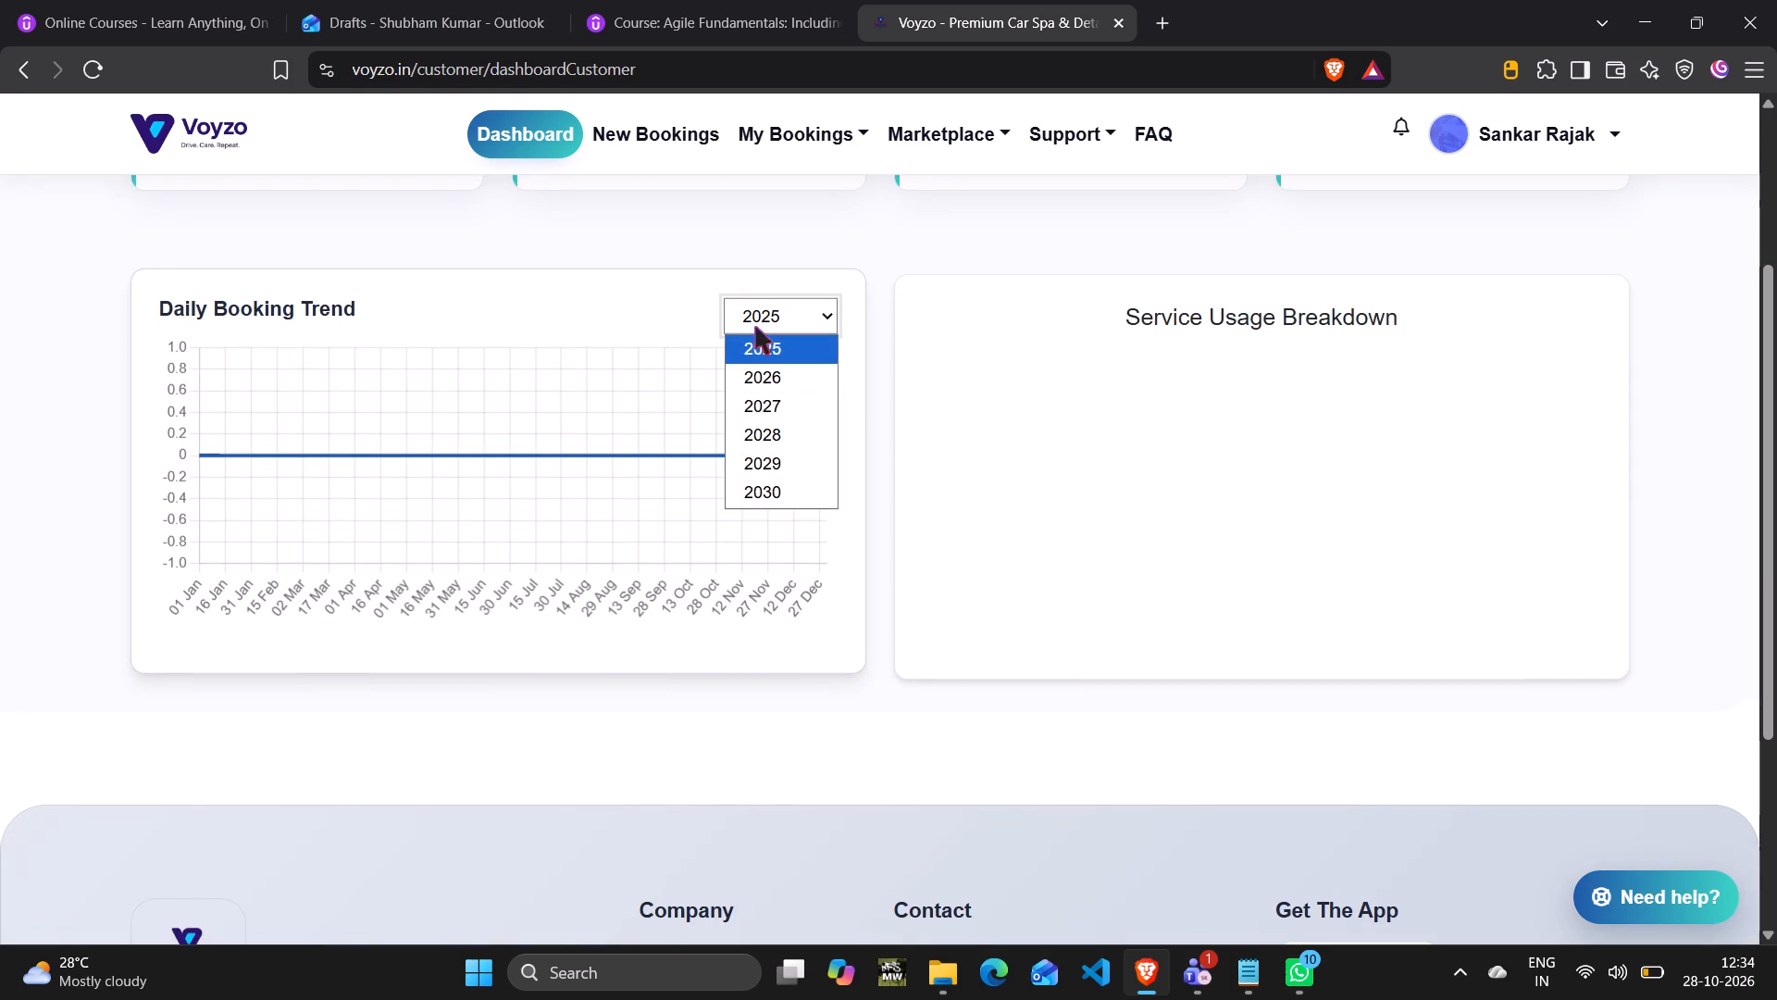
Set the year of the Daily Booking Trend chart on the customer dashboard to 2027.
{"action": "left_click", "coordinate": [734, 407]}
Open the Download Voyzo App window from the dashboard footer's Google Play link and close it again.
{"action": "scroll", "coordinate": [732, 408], "scroll_direction": "down", "scroll_amount": 15}
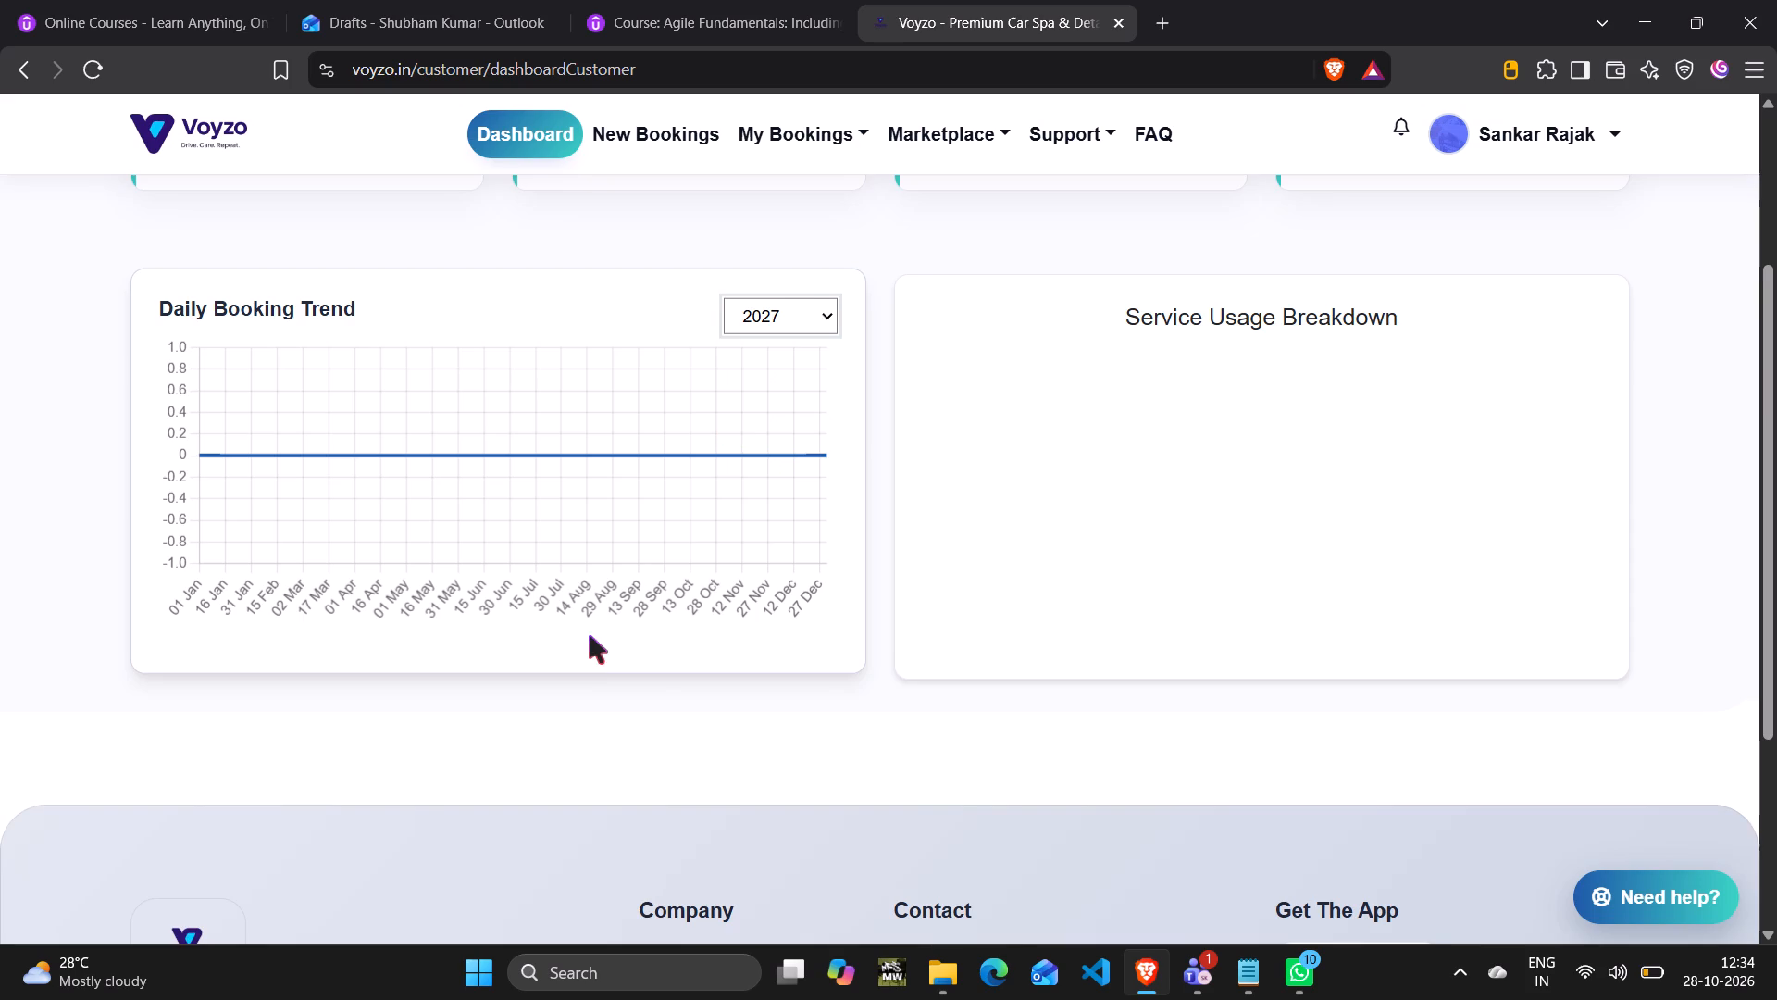
{"action": "scroll", "coordinate": [632, 654], "scroll_direction": "down", "scroll_amount": 7}
{"action": "scroll", "coordinate": [1000, 656], "scroll_direction": "down", "scroll_amount": 3}
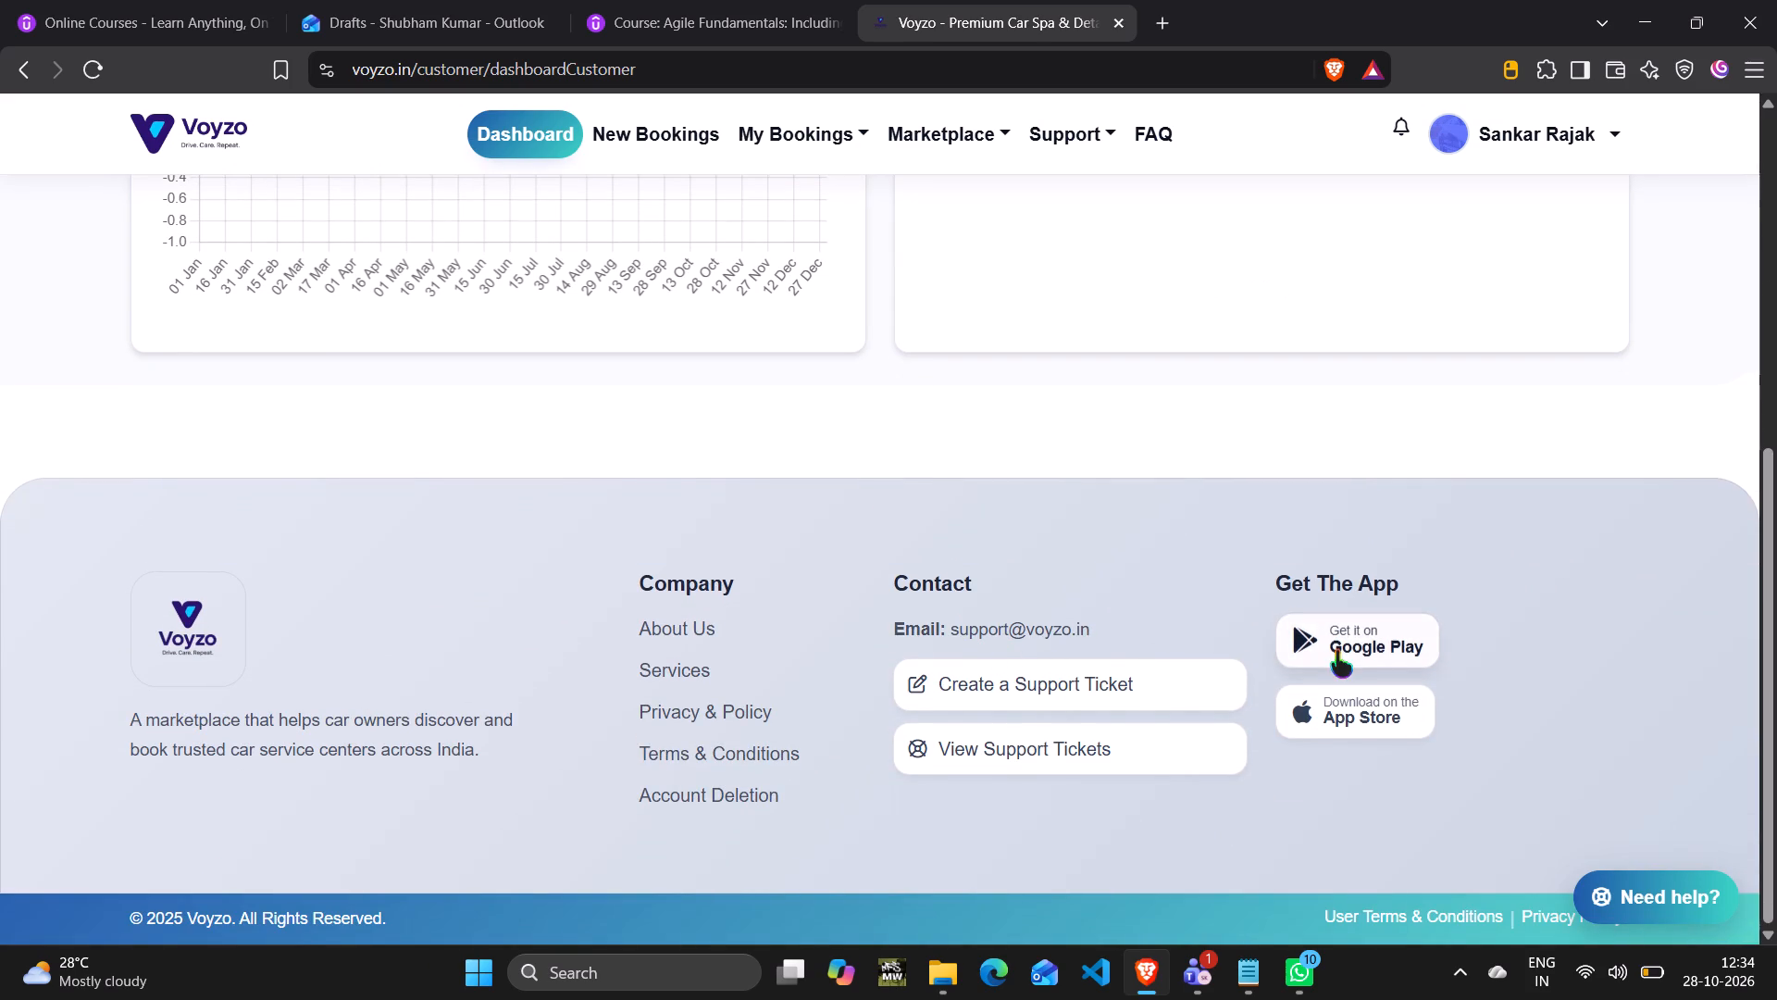
{"action": "left_click", "coordinate": [1337, 650]}
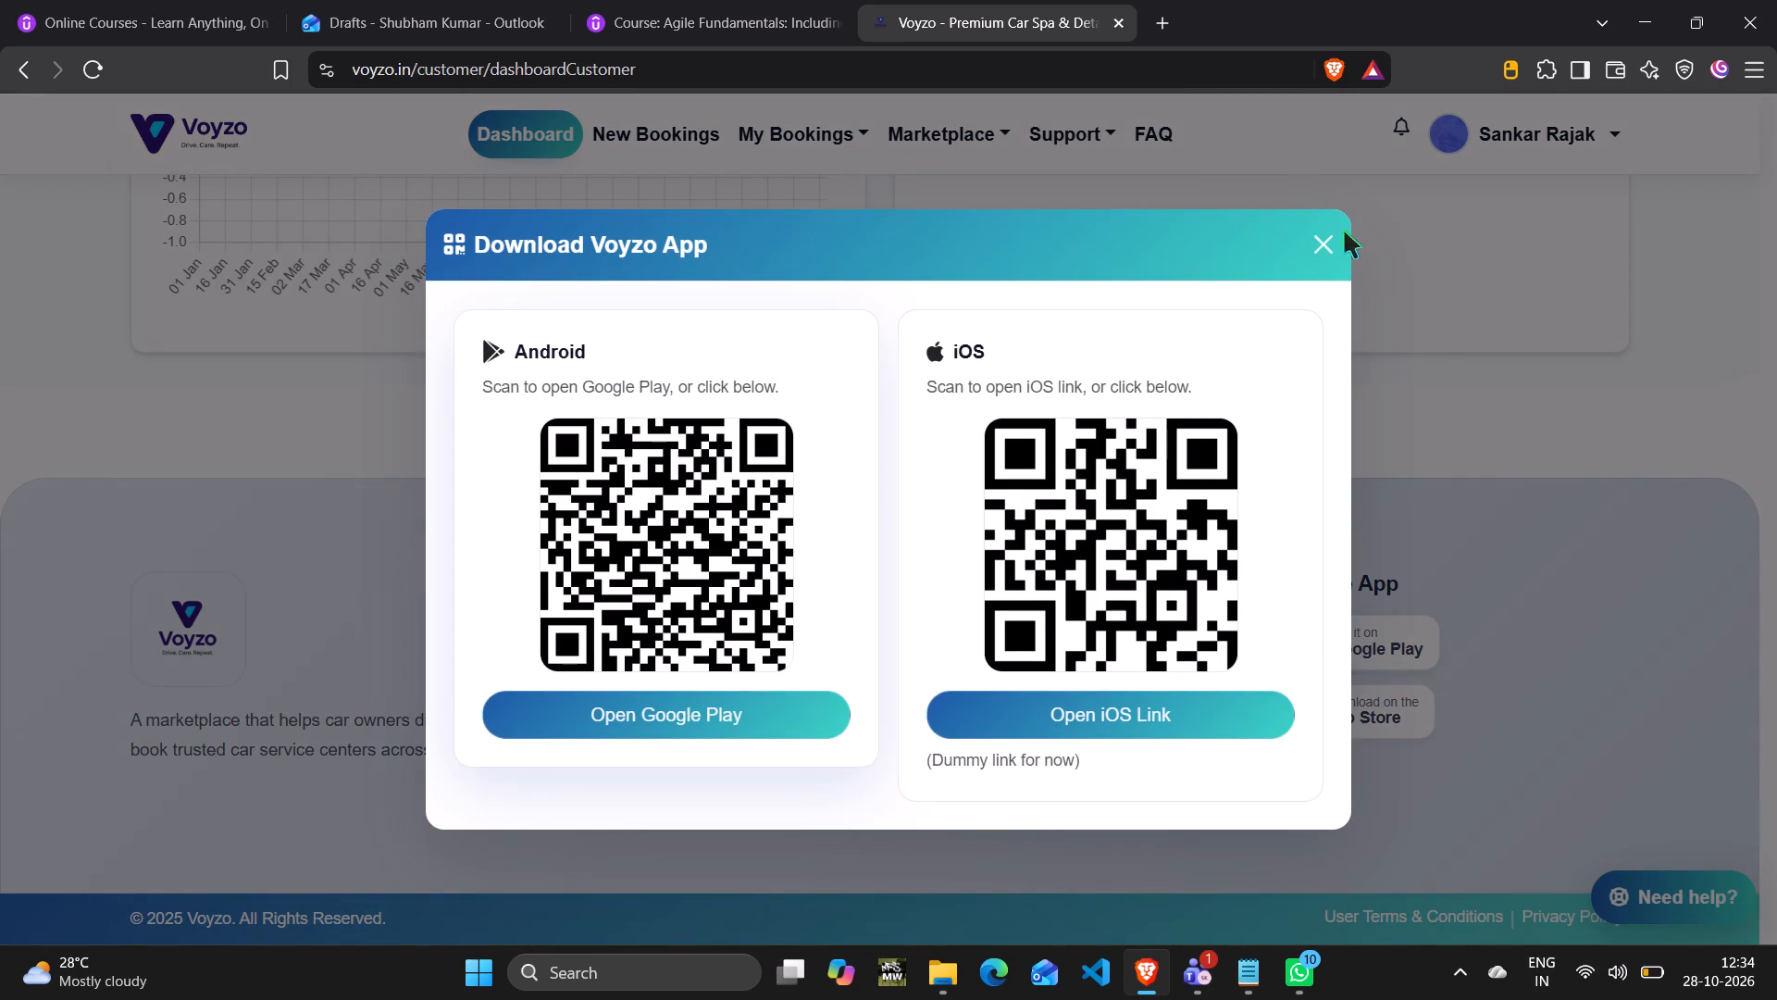
{"action": "left_click", "coordinate": [1320, 243]}
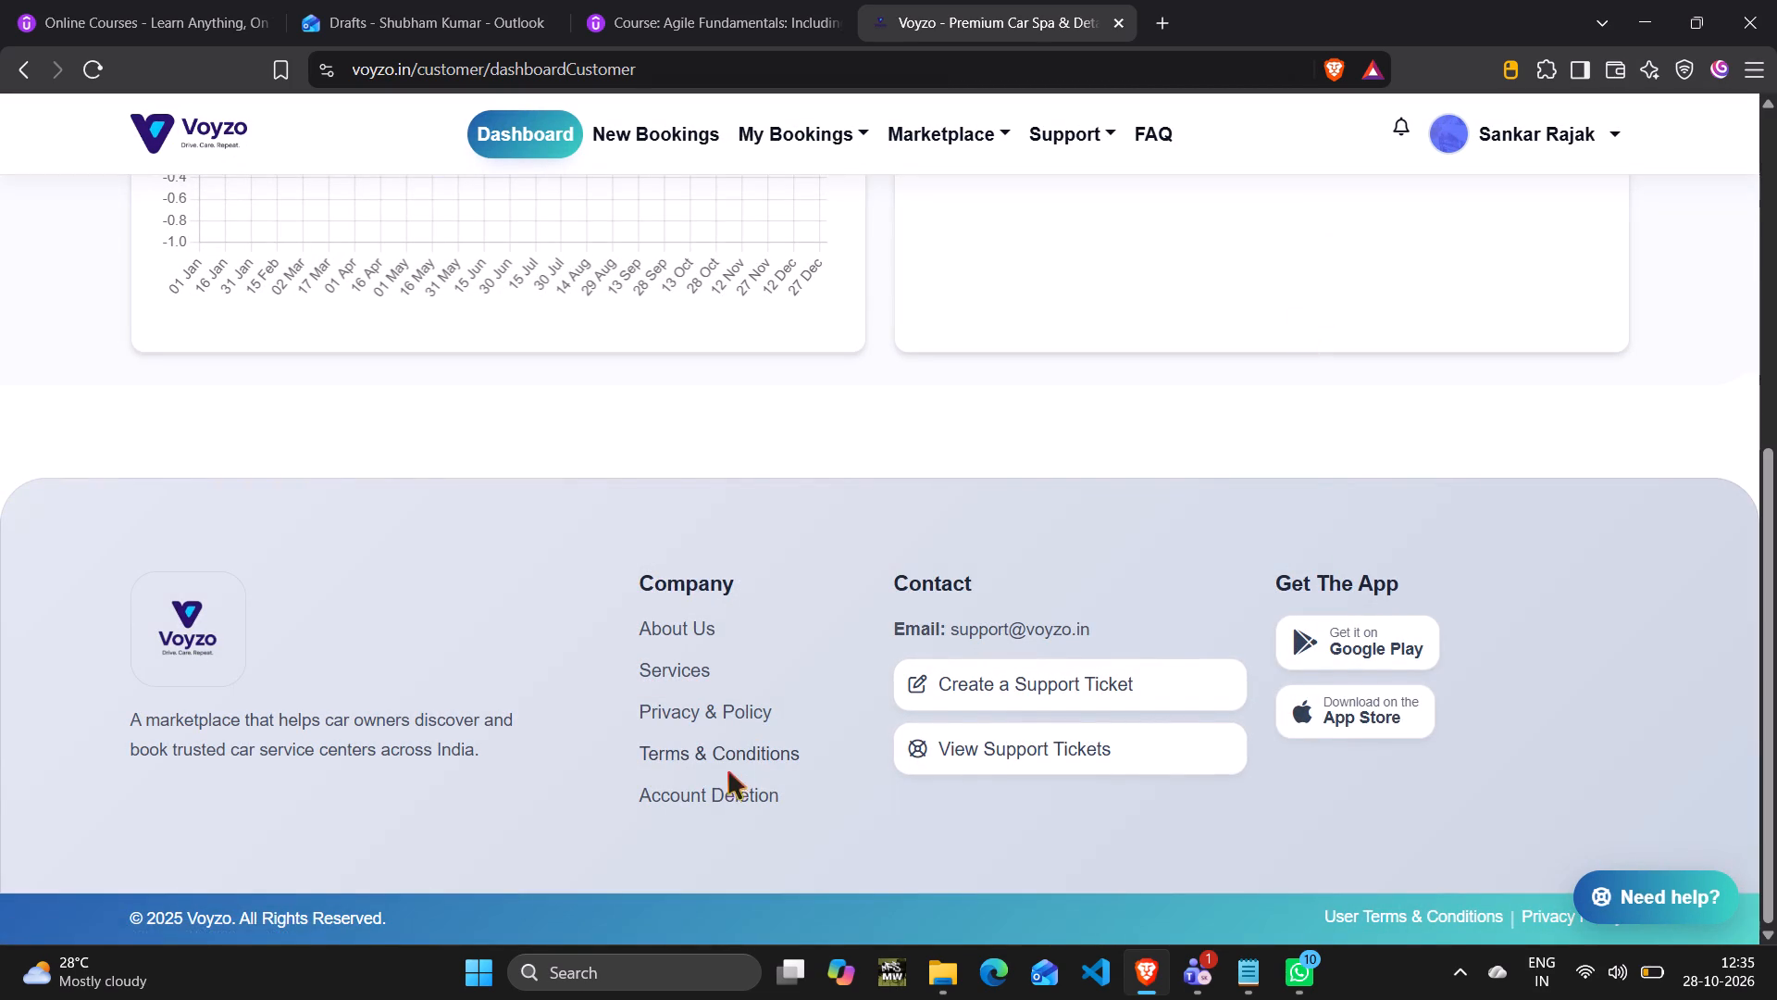
Open the New Bookings page and dismiss its location permission request without allowing or blocking it.
{"action": "scroll", "coordinate": [571, 395], "scroll_direction": "up", "scroll_amount": 4}
{"action": "left_click", "coordinate": [628, 139]}
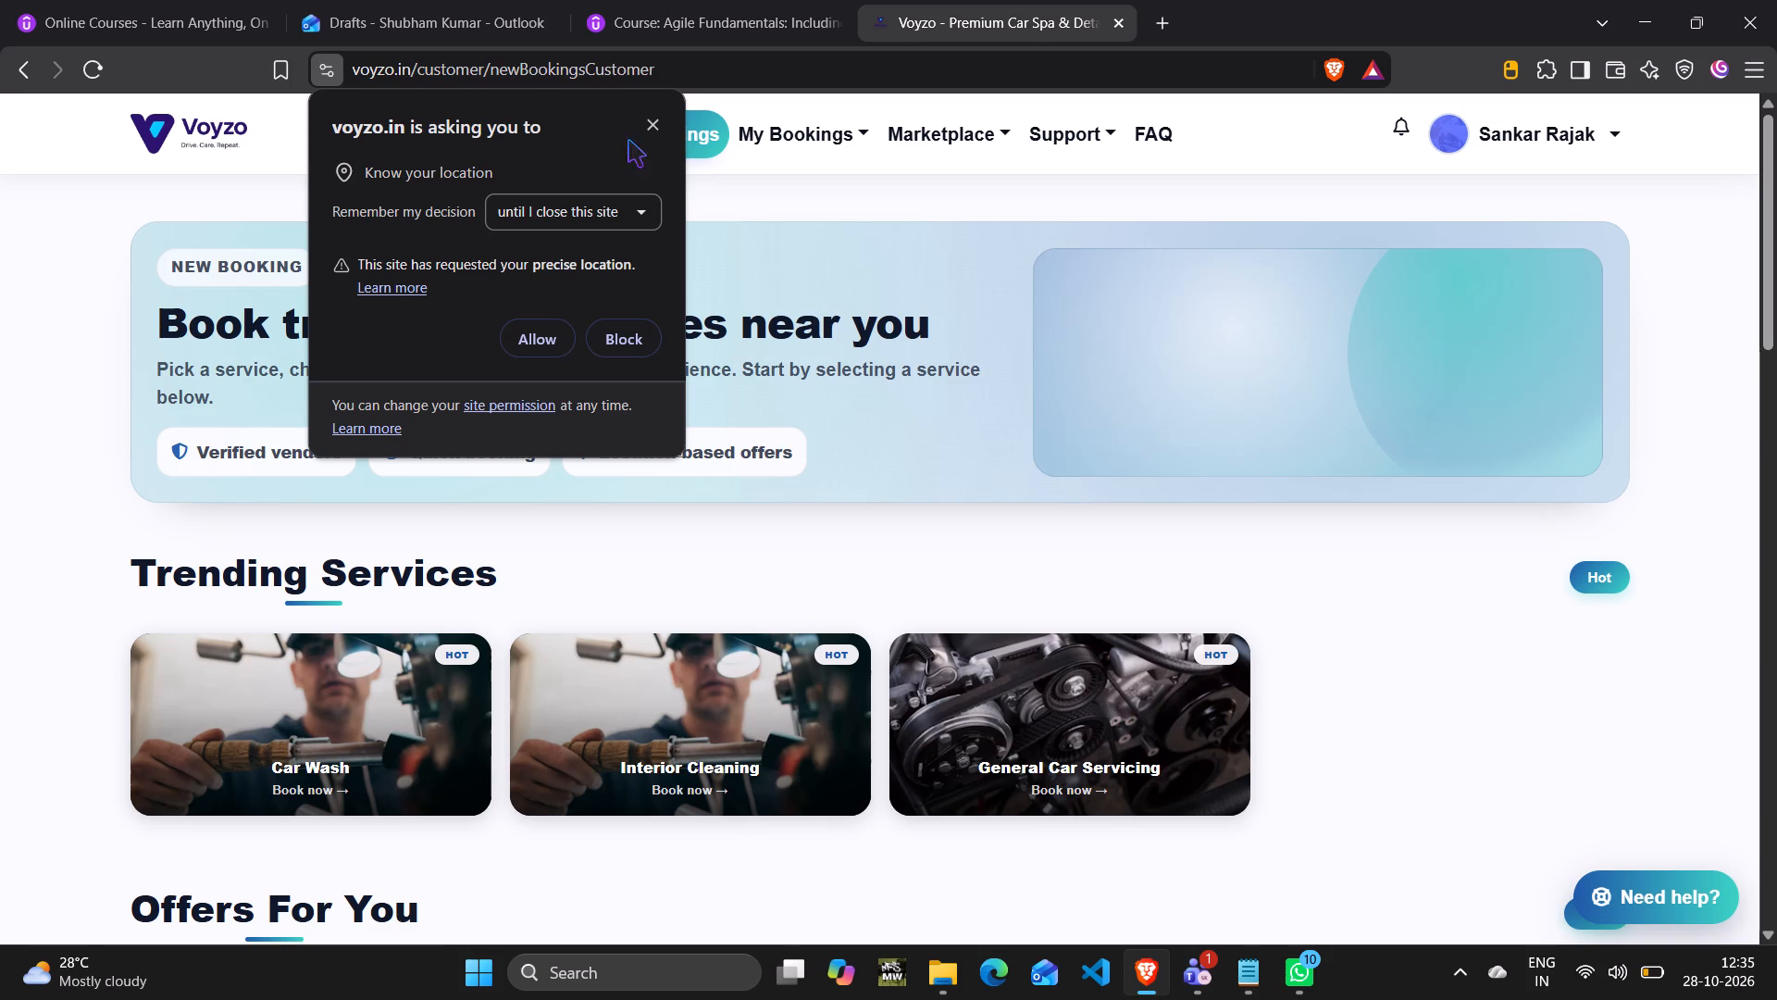
{"action": "scroll", "coordinate": [654, 200], "scroll_direction": "down", "scroll_amount": 20}
{"action": "scroll", "coordinate": [654, 200], "scroll_direction": "down", "scroll_amount": 2}
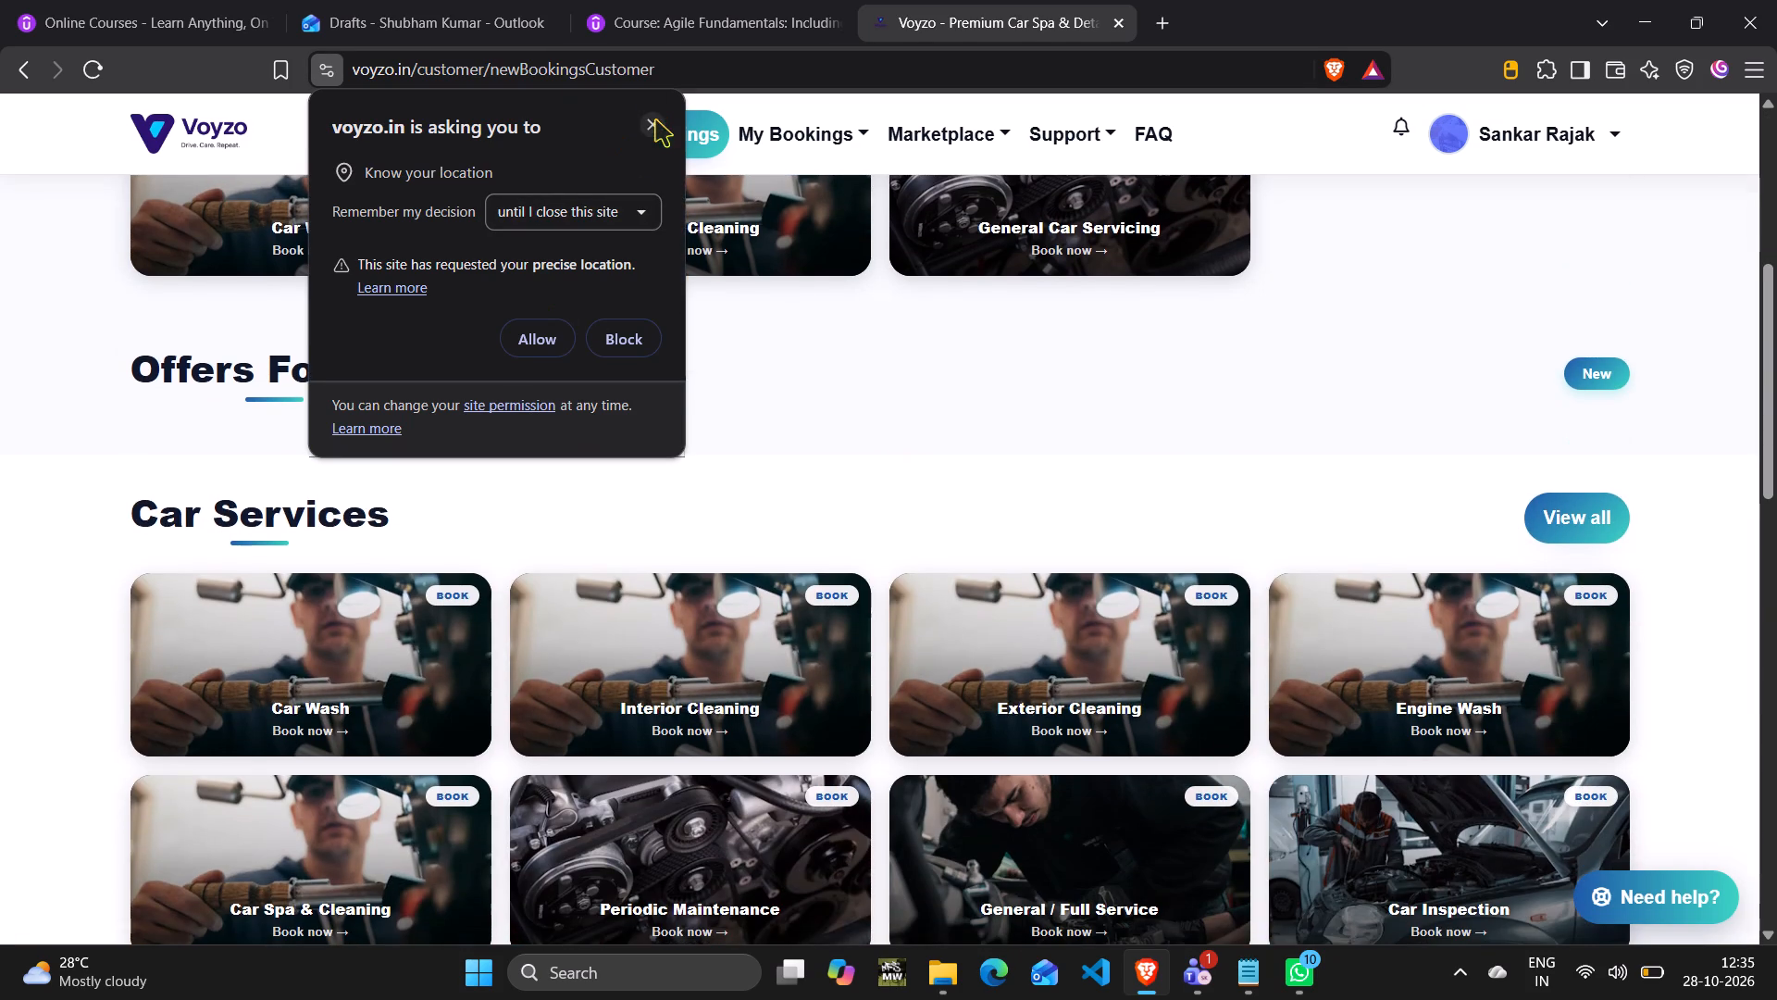
{"action": "left_click", "coordinate": [655, 119]}
Open the Car Inspection overview from Car Services, try Find Vendors Near You twice, and return to New Bookings.
{"action": "scroll", "coordinate": [626, 183], "scroll_direction": "down", "scroll_amount": 13}
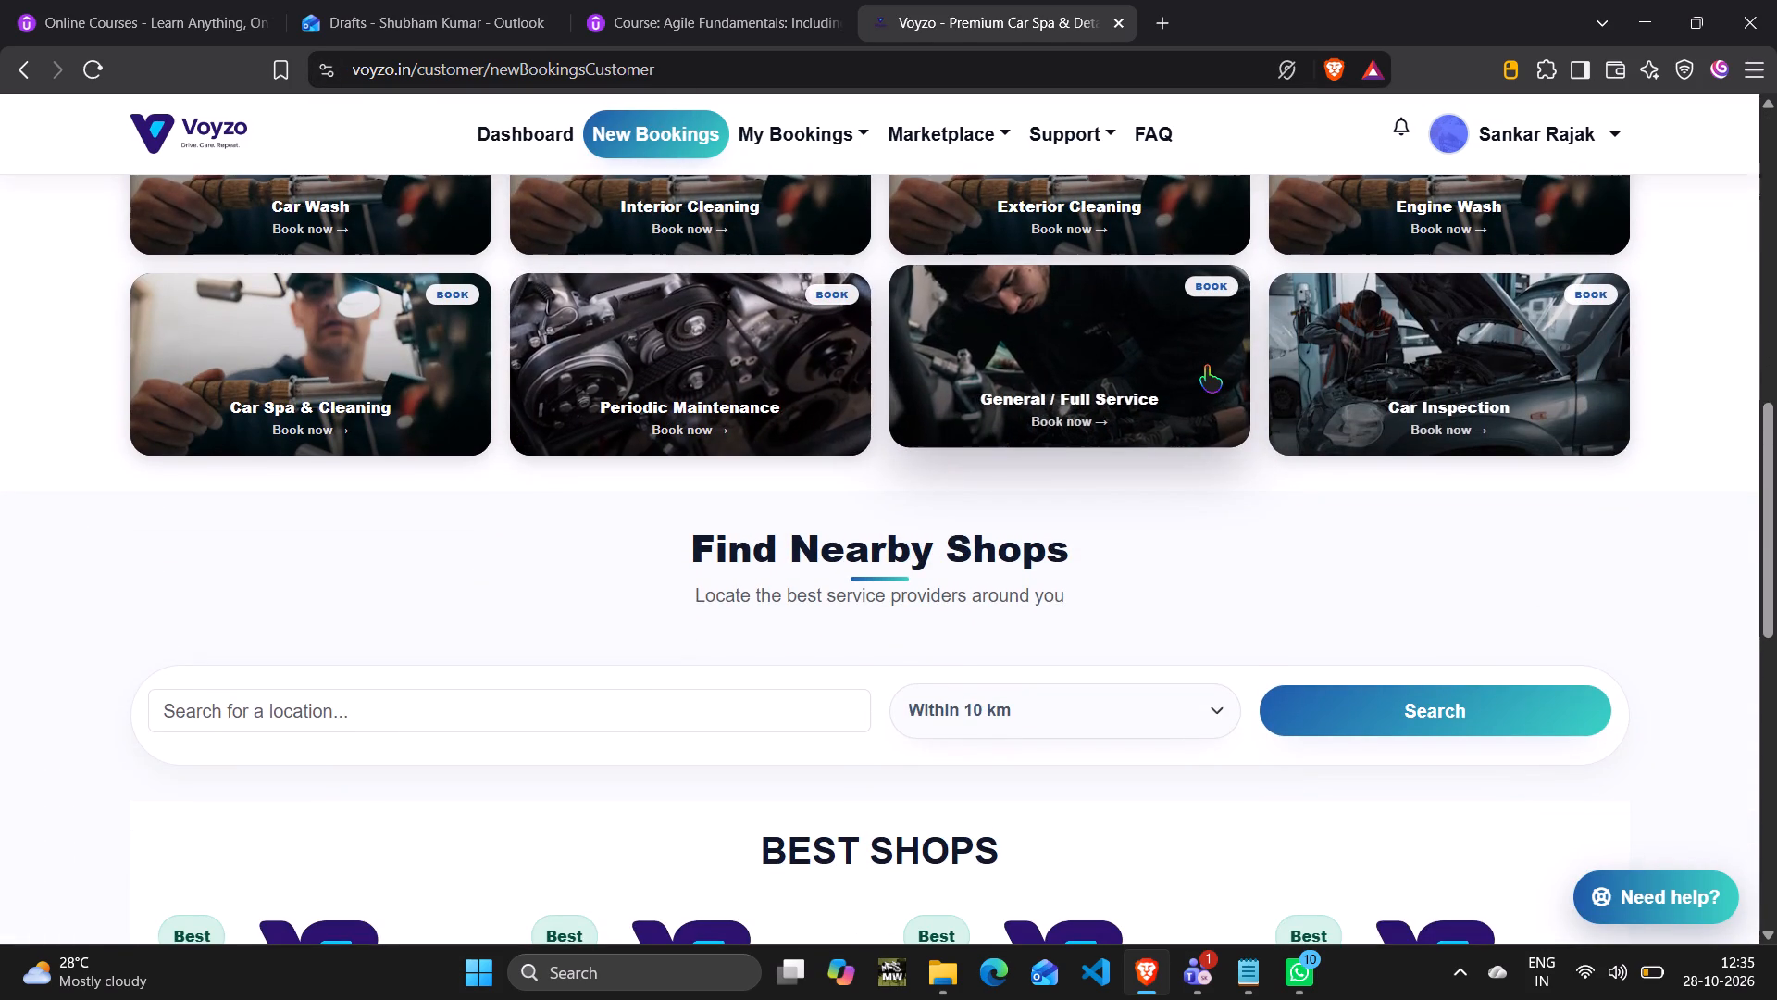
{"action": "left_click", "coordinate": [1477, 382]}
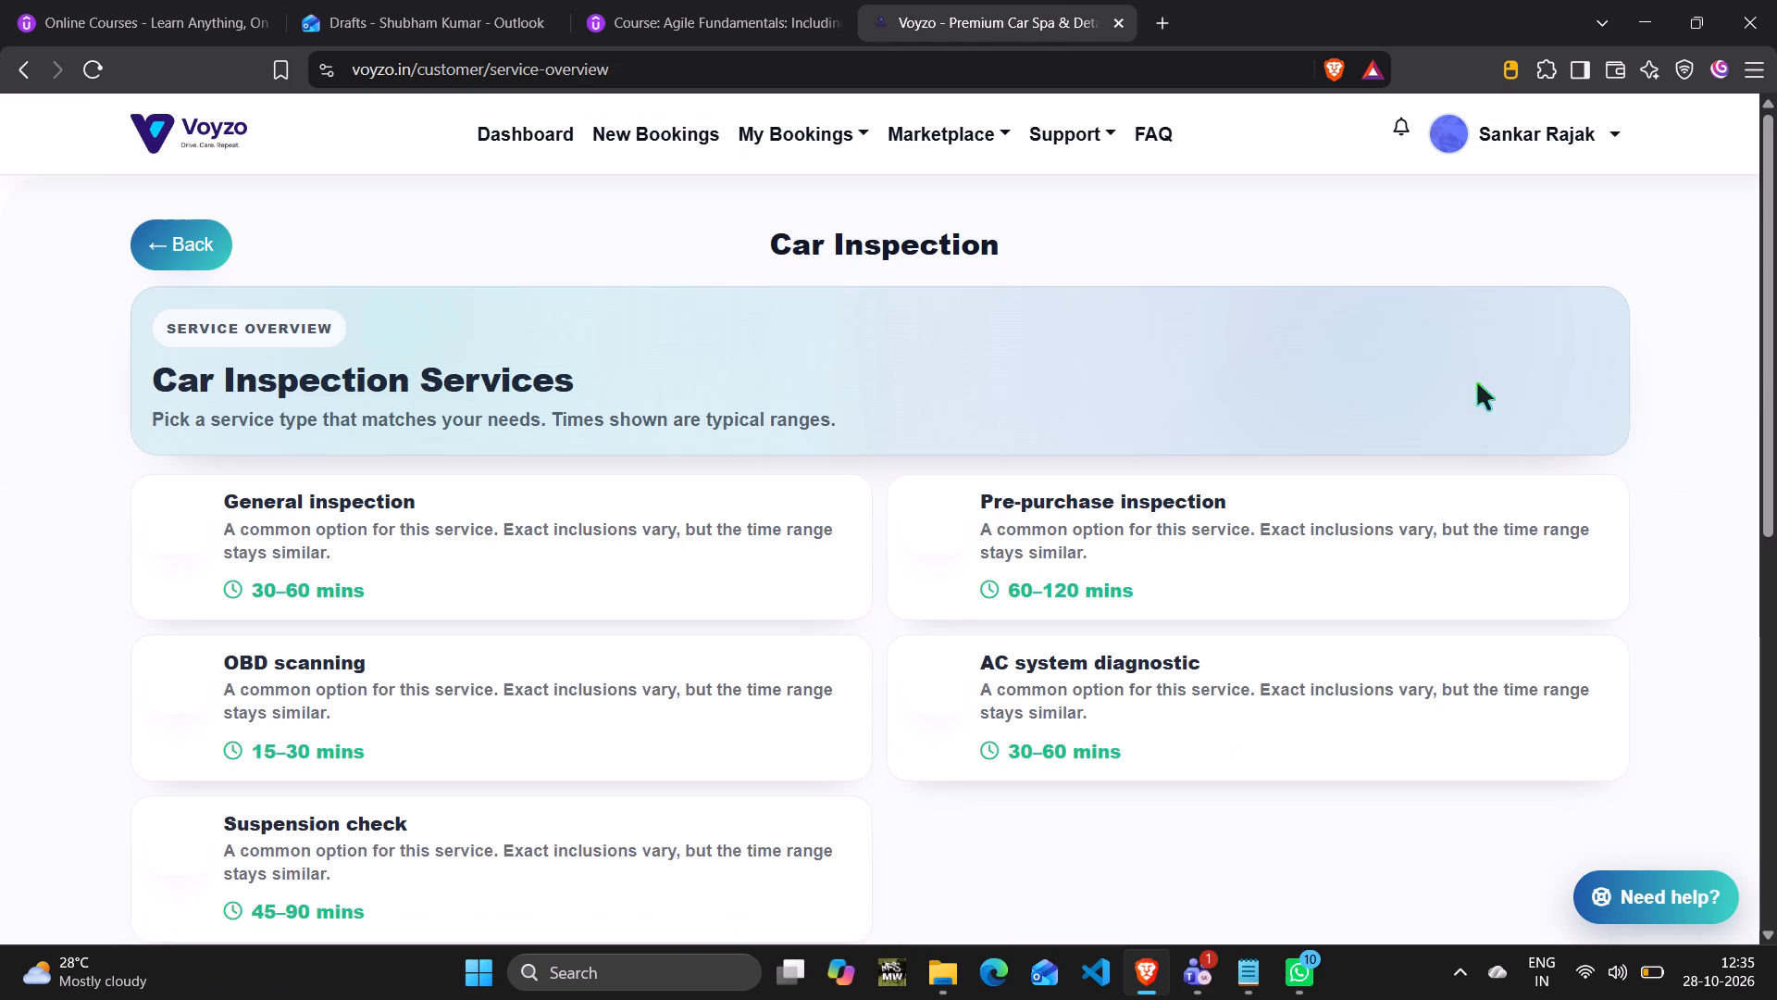
{"action": "scroll", "coordinate": [697, 673], "scroll_direction": "down", "scroll_amount": 6}
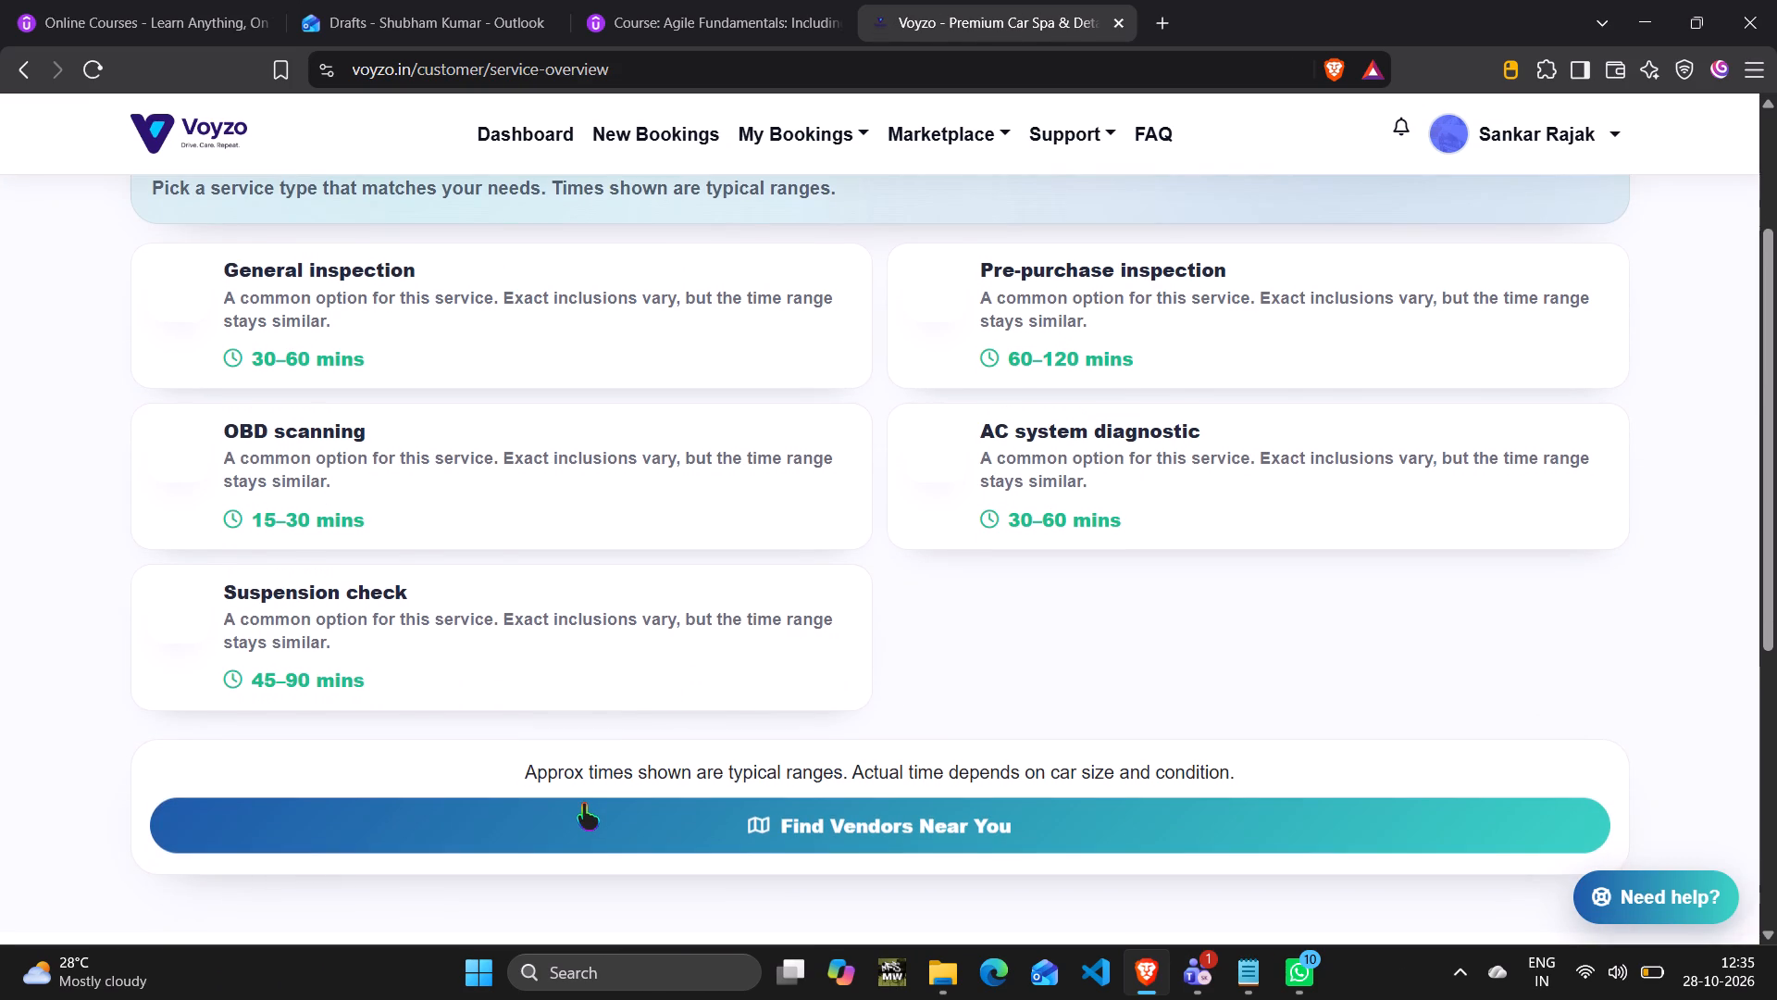
{"action": "left_click", "coordinate": [584, 803]}
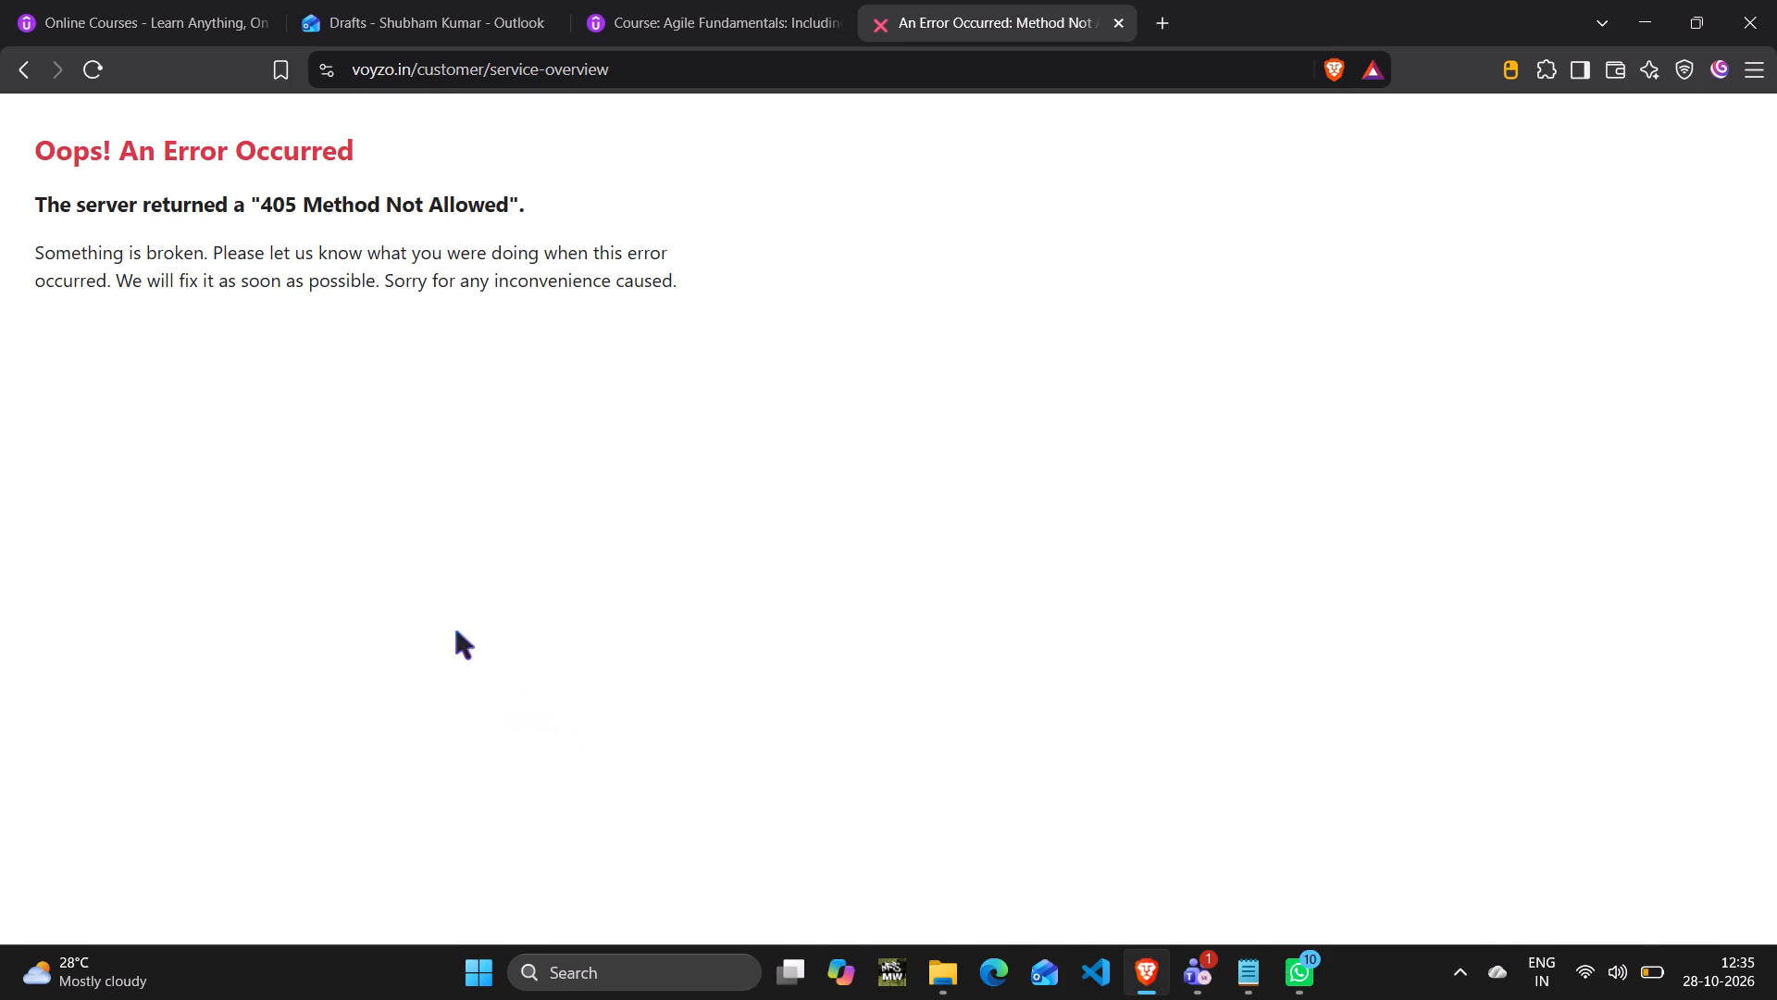
{"action": "left_click", "coordinate": [14, 69]}
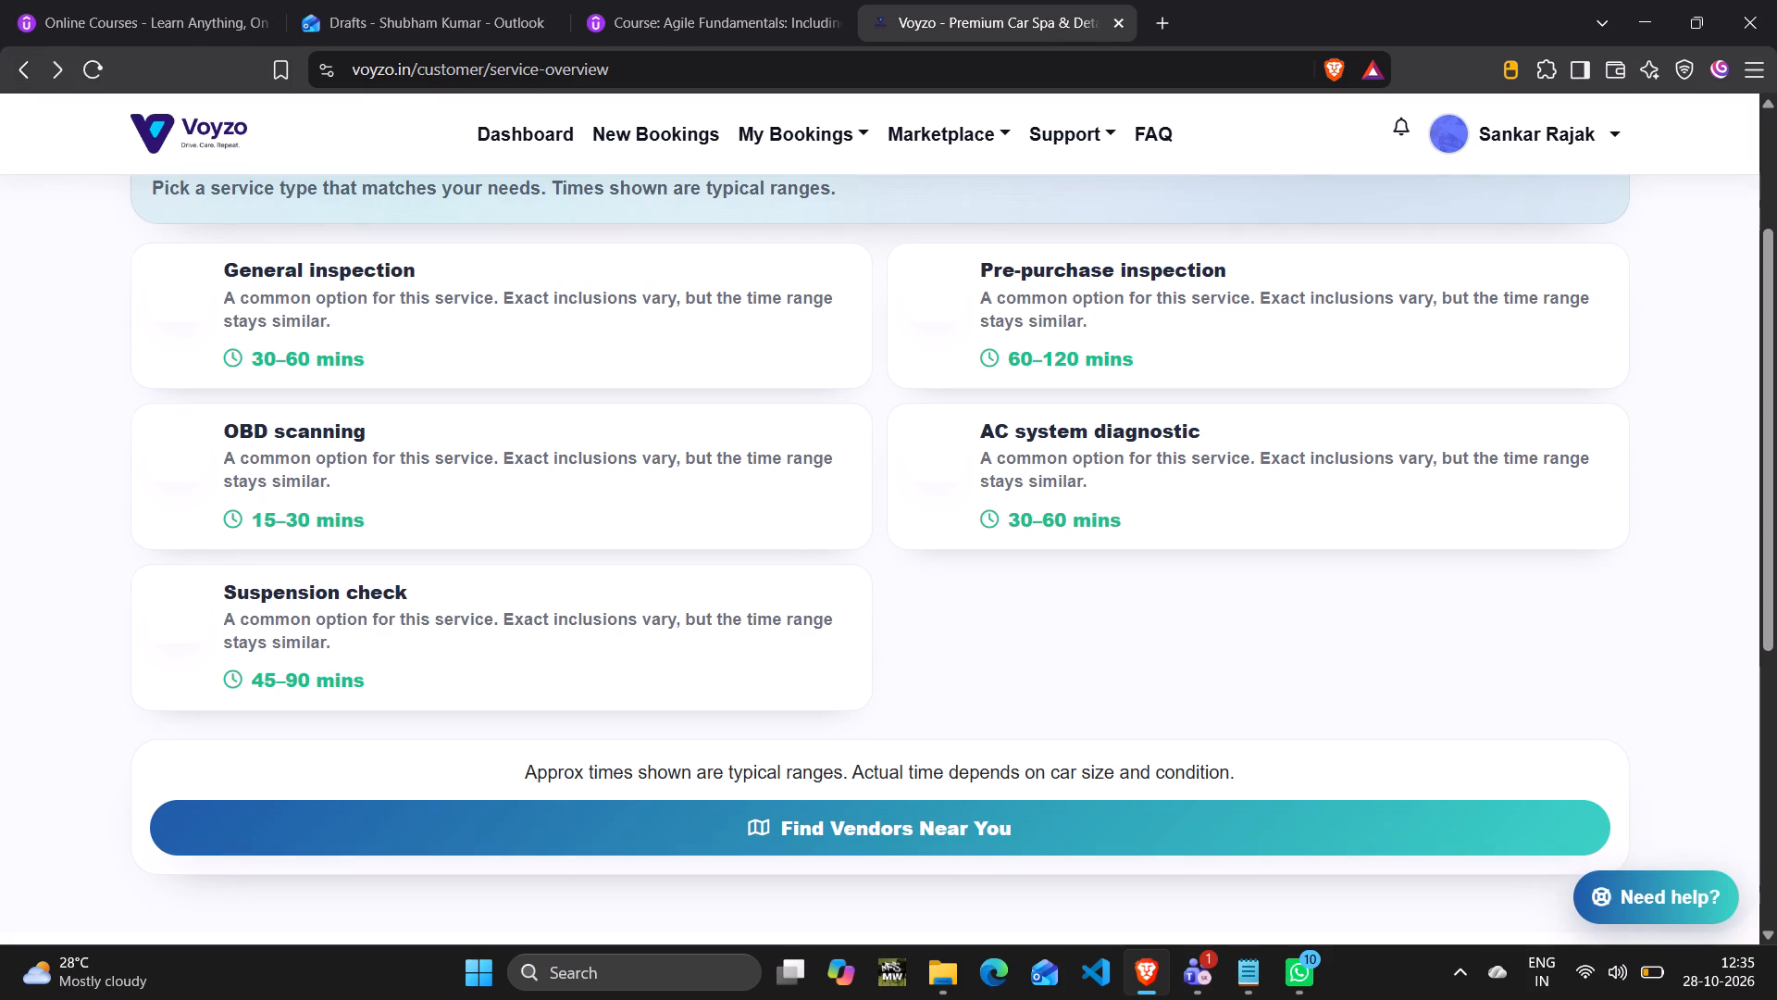
{"action": "scroll", "coordinate": [580, 836], "scroll_direction": "up", "scroll_amount": 4}
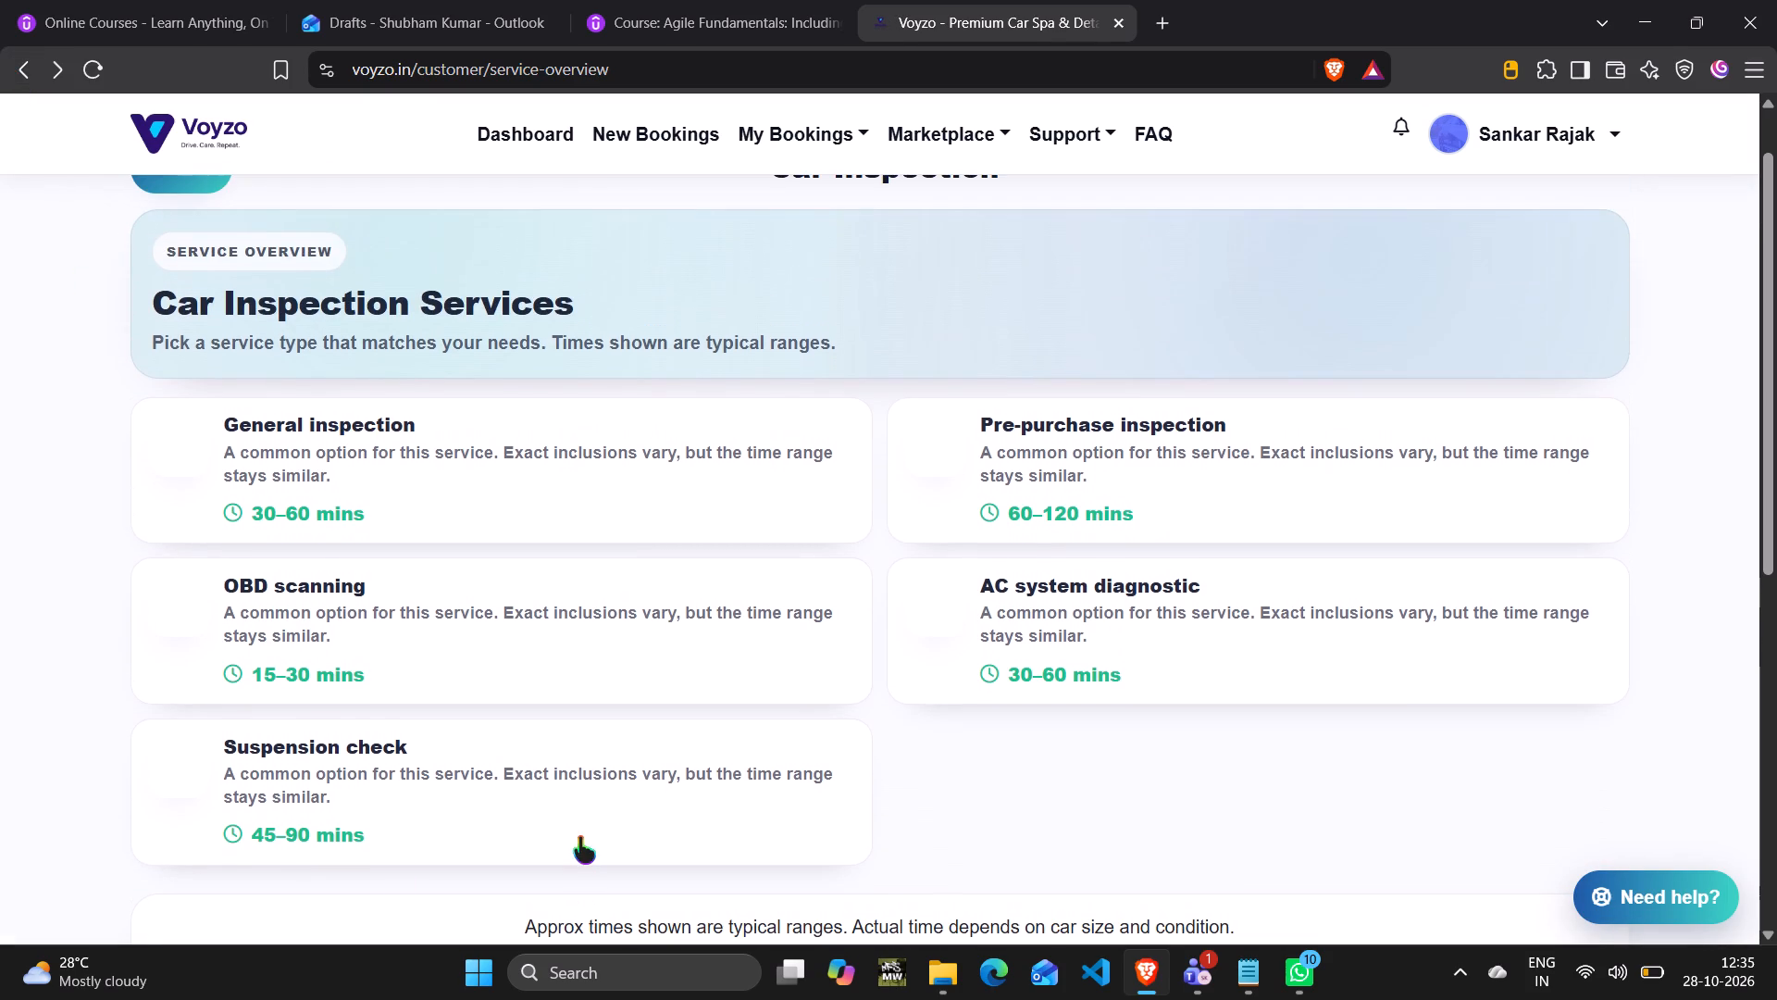
{"action": "scroll", "coordinate": [580, 836], "scroll_direction": "down", "scroll_amount": 4}
{"action": "left_click", "coordinate": [580, 836]}
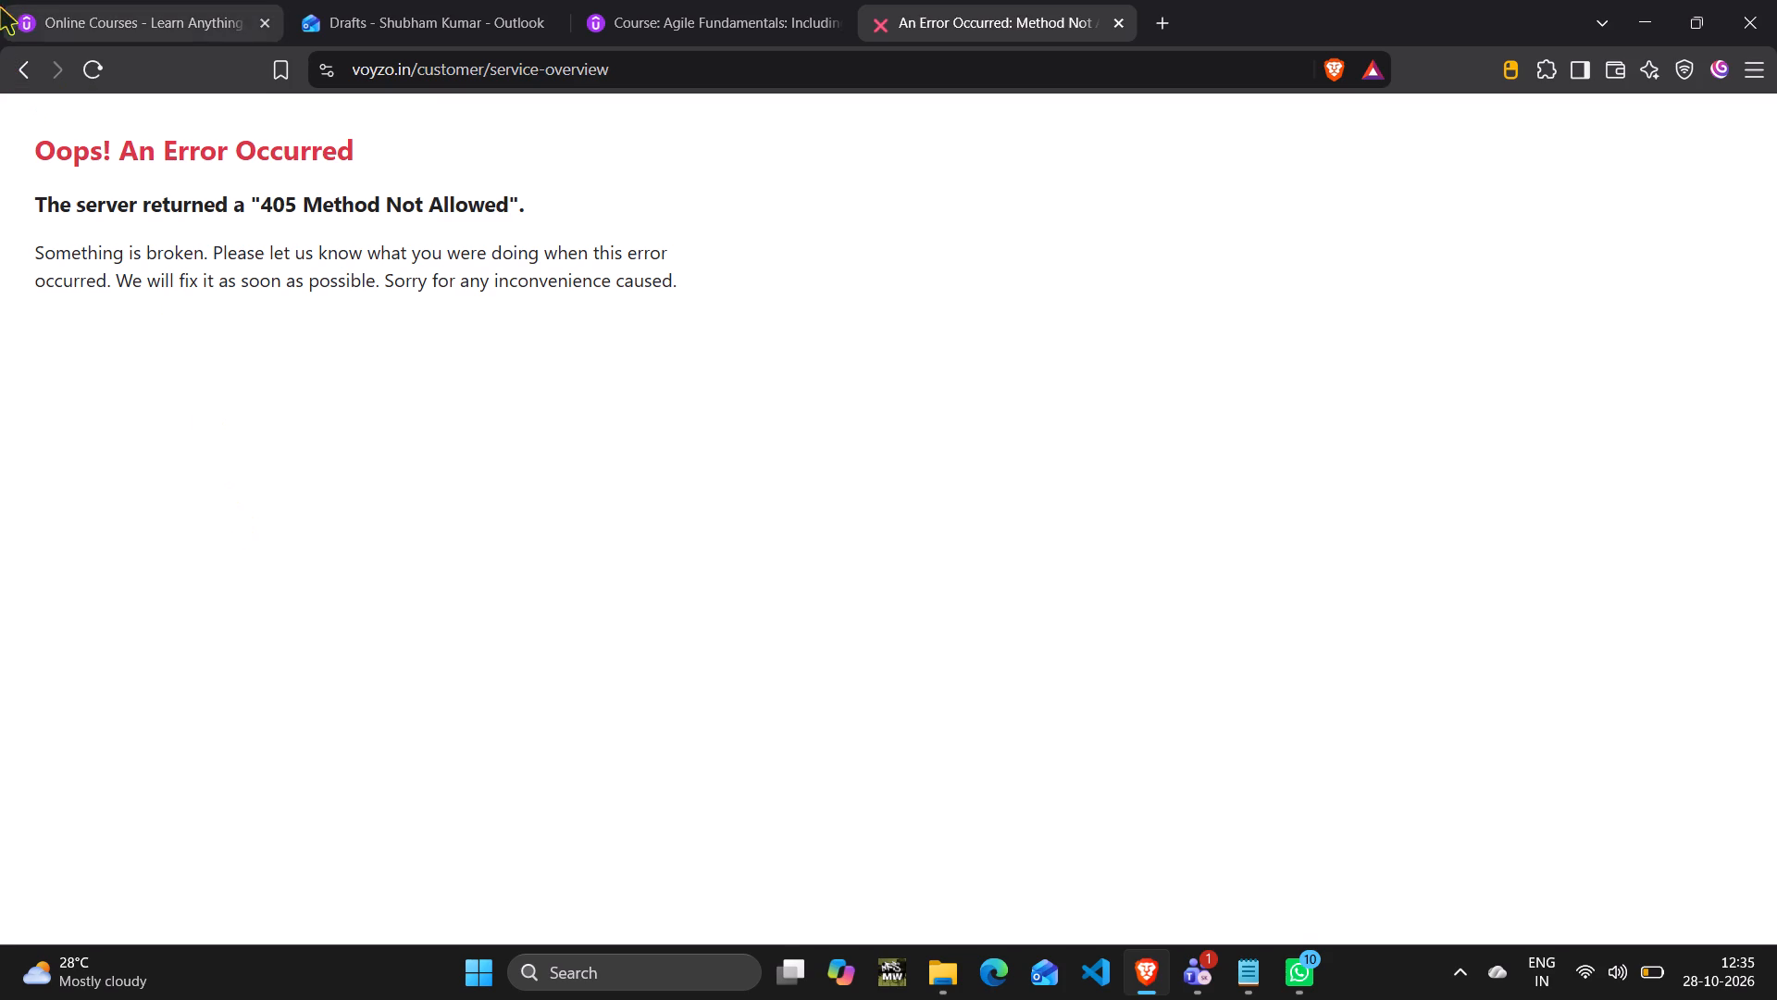
{"action": "left_click", "coordinate": [27, 75]}
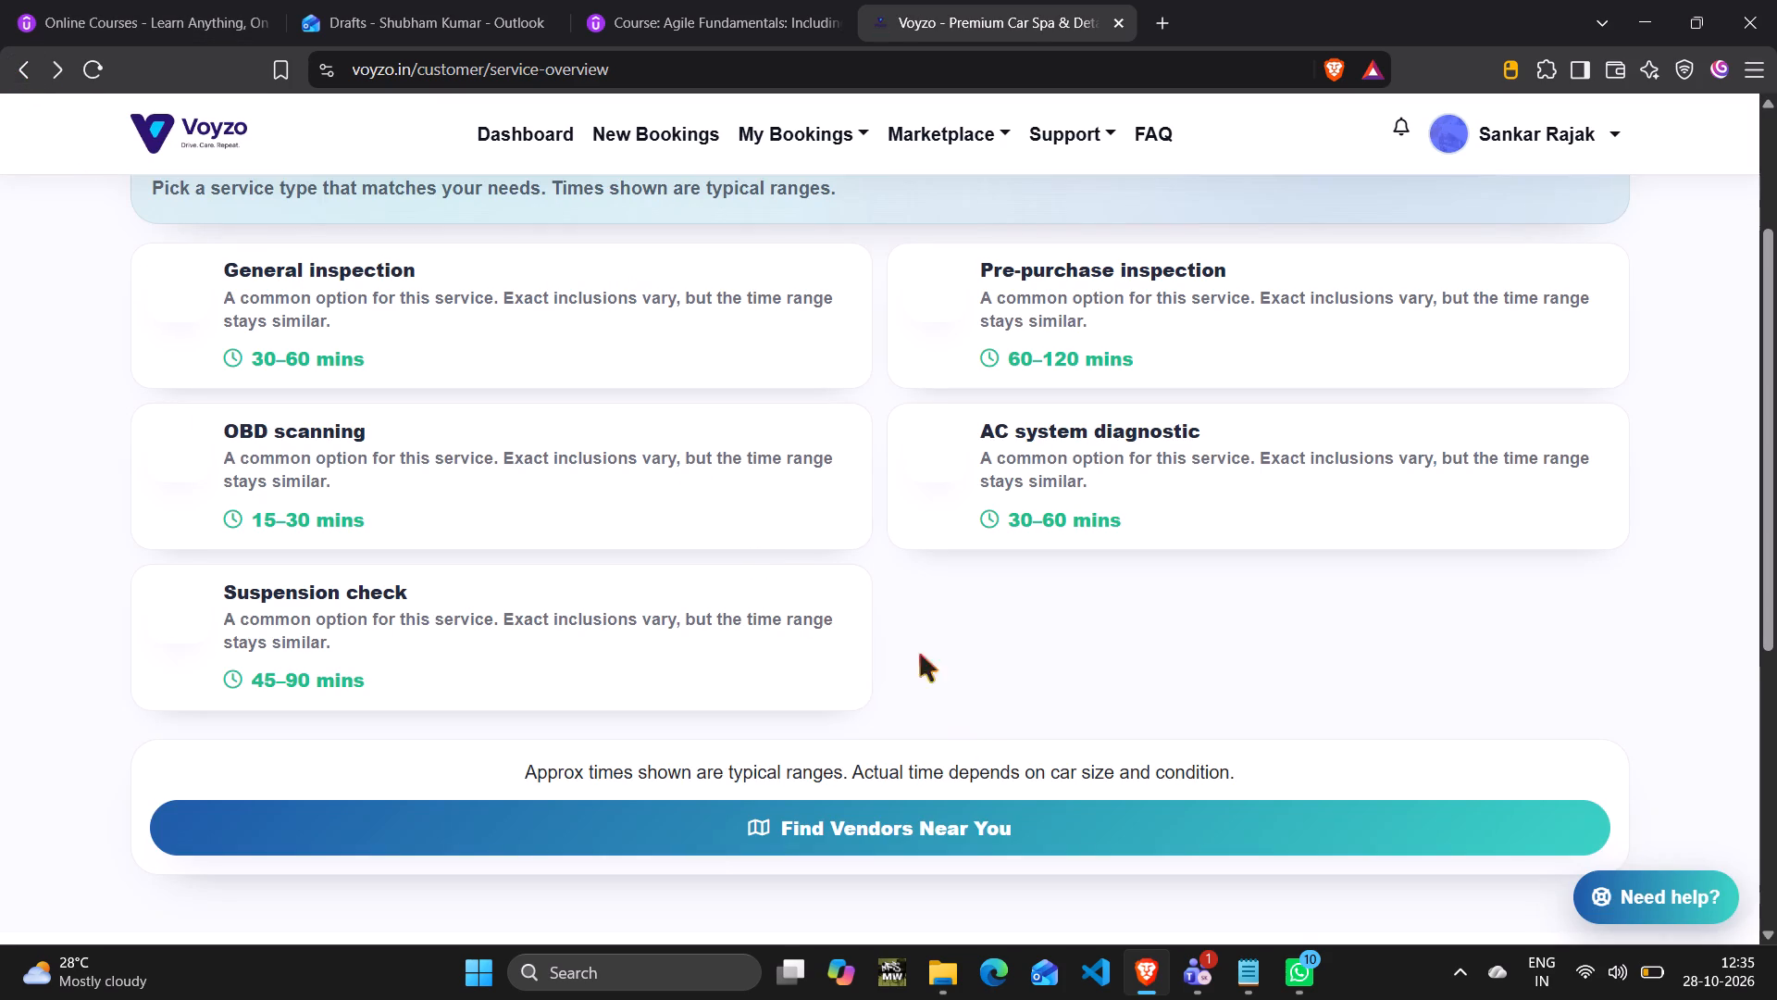
{"action": "left_click", "coordinate": [20, 69]}
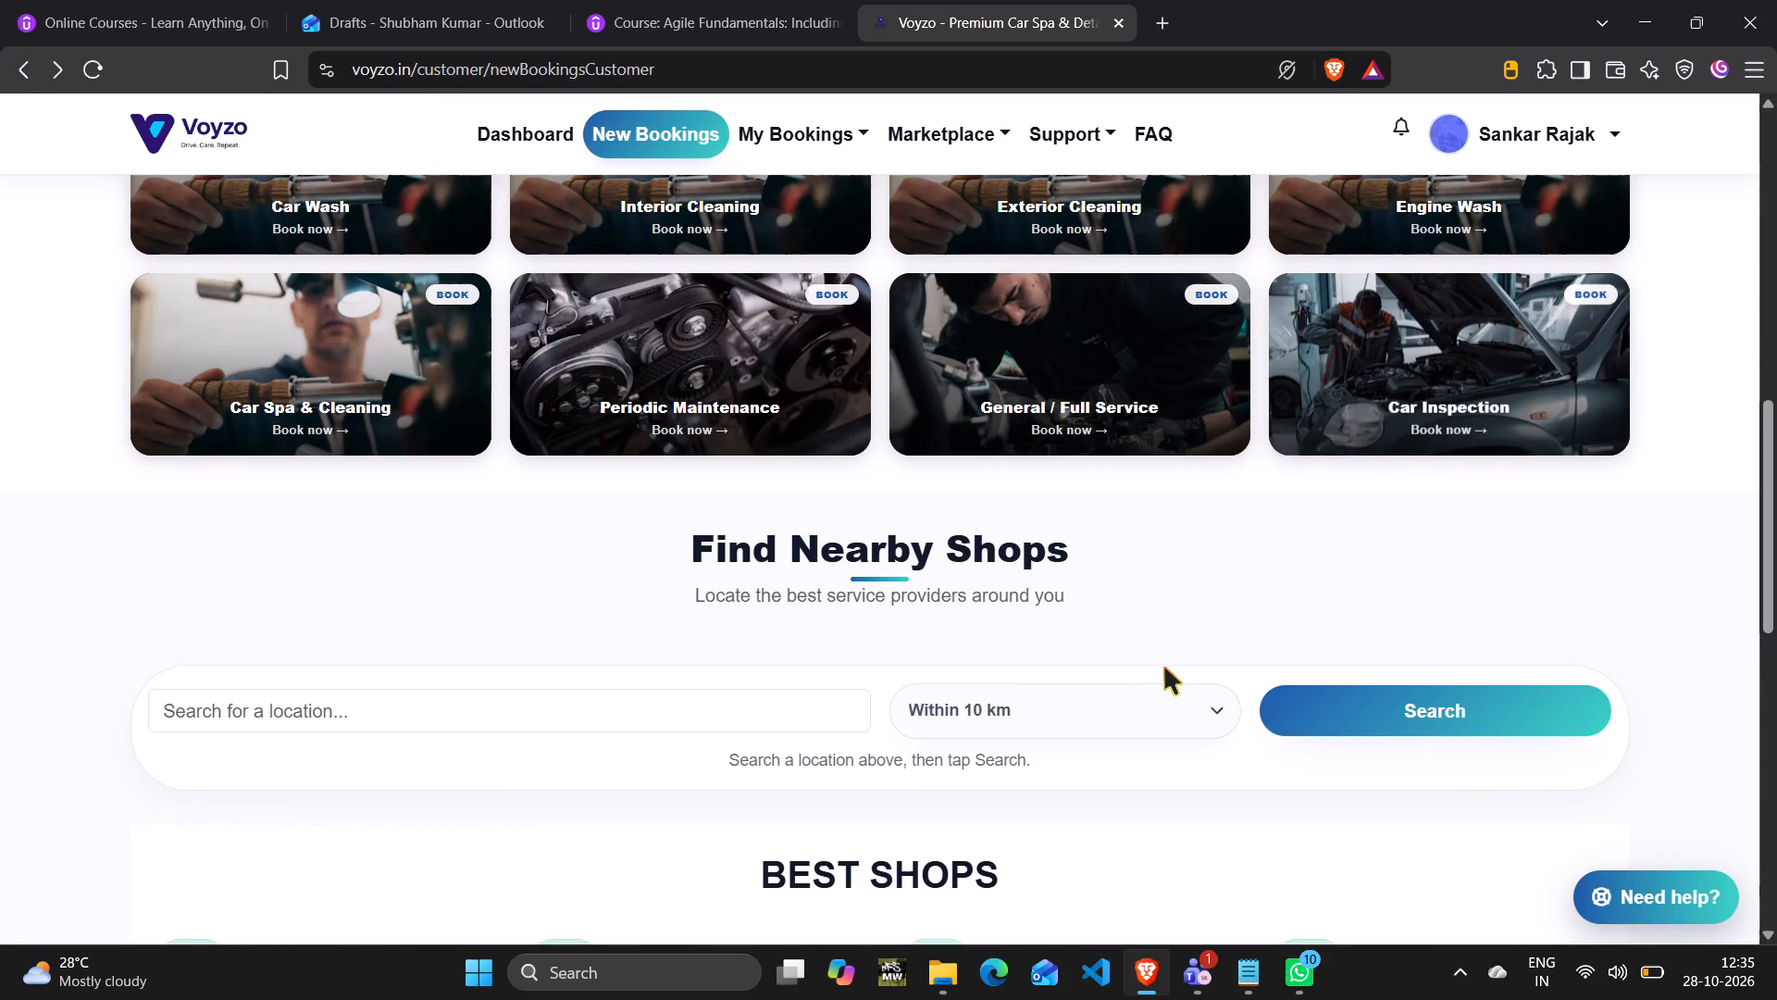
Open the General / Full Service overview from Car Services and go back to the New Bookings page.
{"action": "scroll", "coordinate": [1164, 663], "scroll_direction": "up", "scroll_amount": 3}
{"action": "left_click", "coordinate": [1166, 544]}
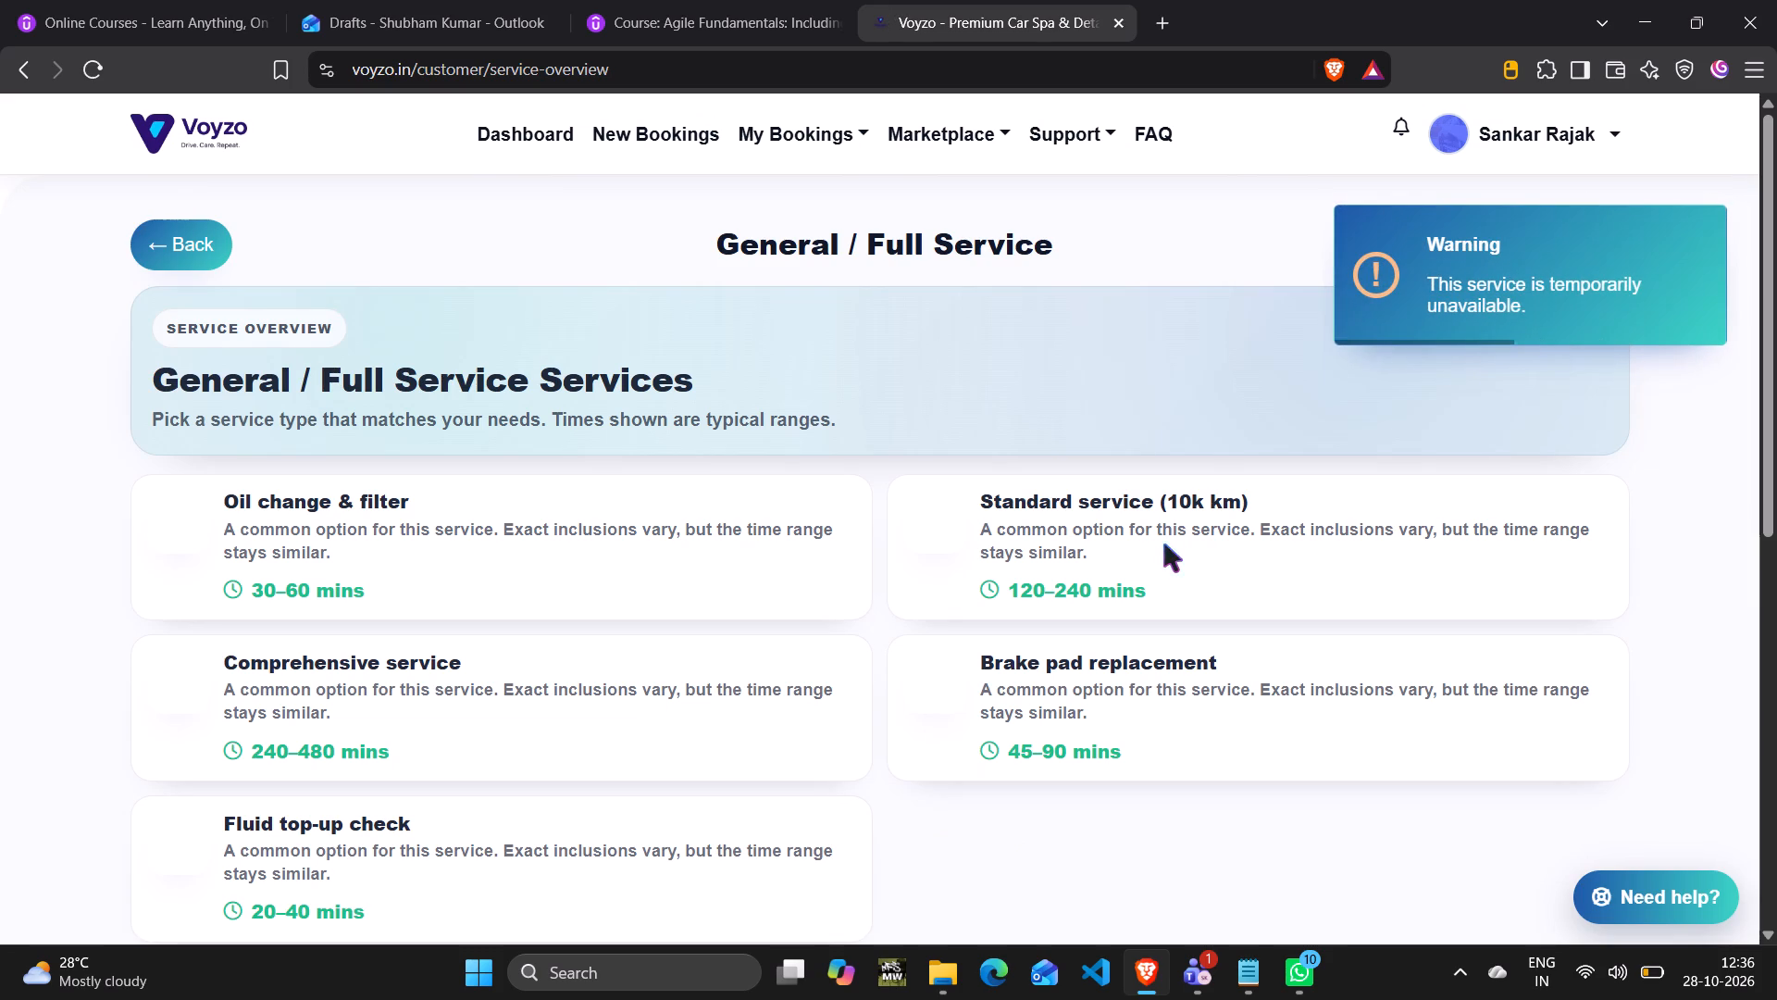
{"action": "left_click", "coordinate": [18, 73]}
Reopen the Car Inspection overview, try Find Vendors Near You again, and return to New Bookings.
{"action": "left_click", "coordinate": [1479, 475]}
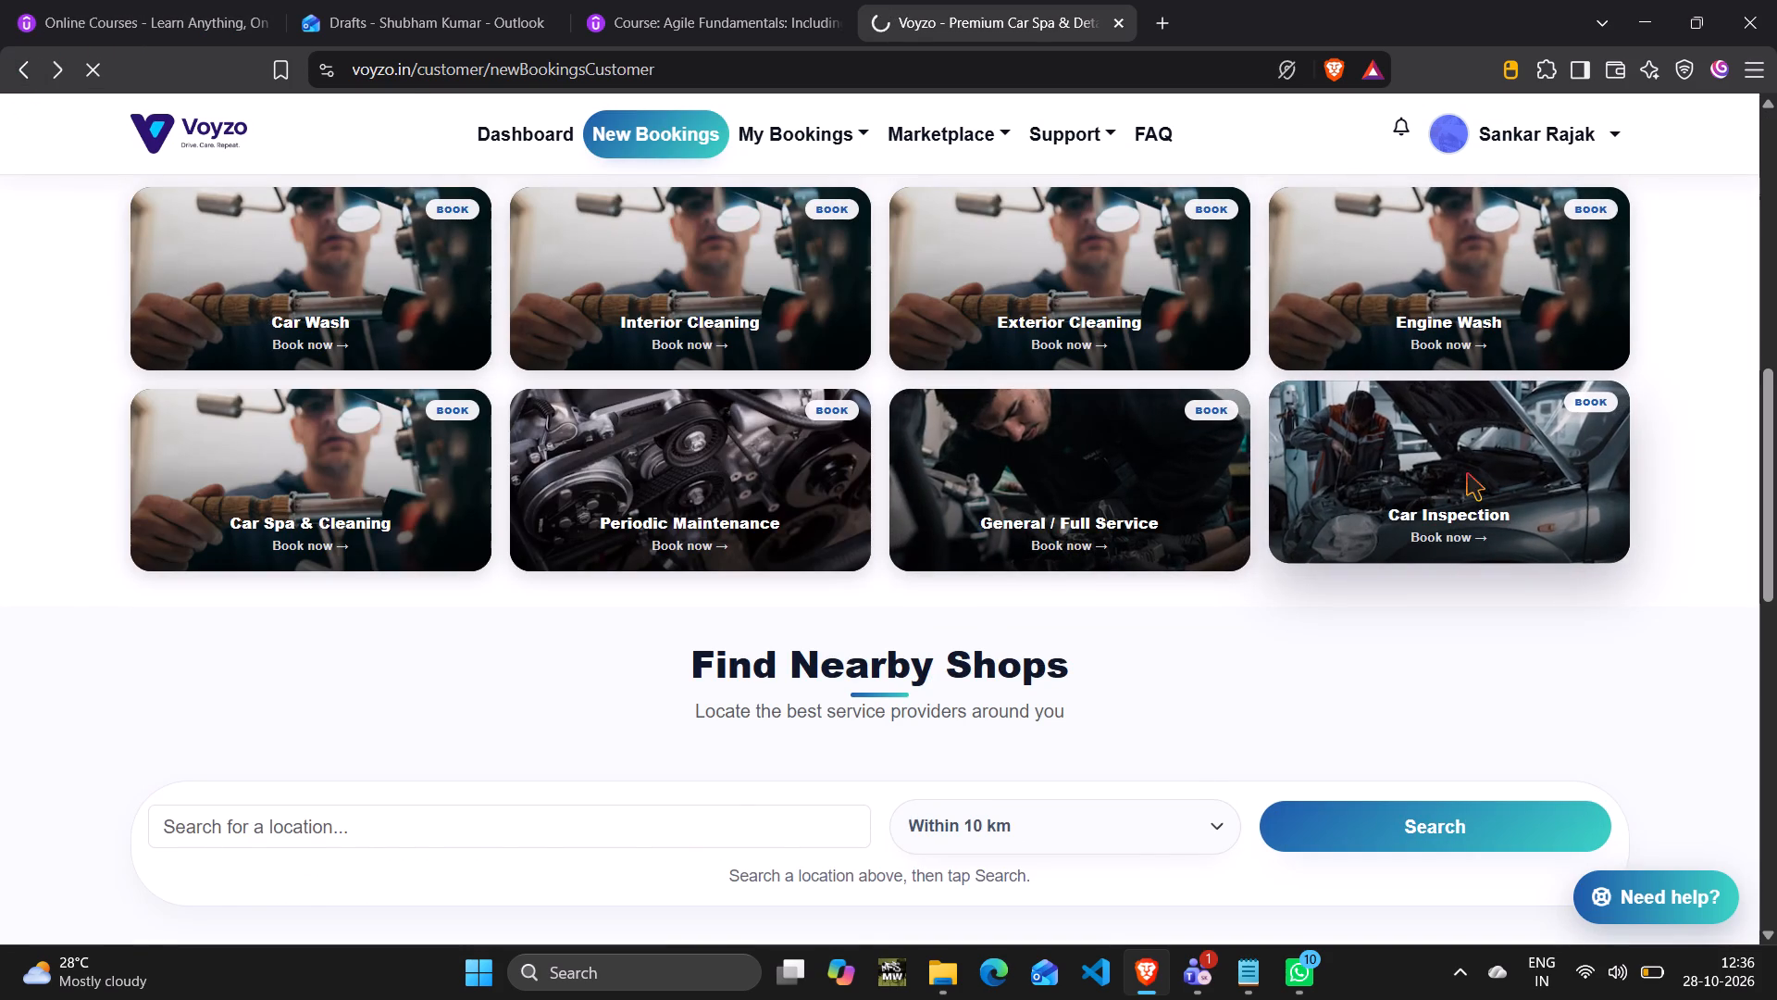
{"action": "scroll", "coordinate": [884, 435], "scroll_direction": "down", "scroll_amount": 7}
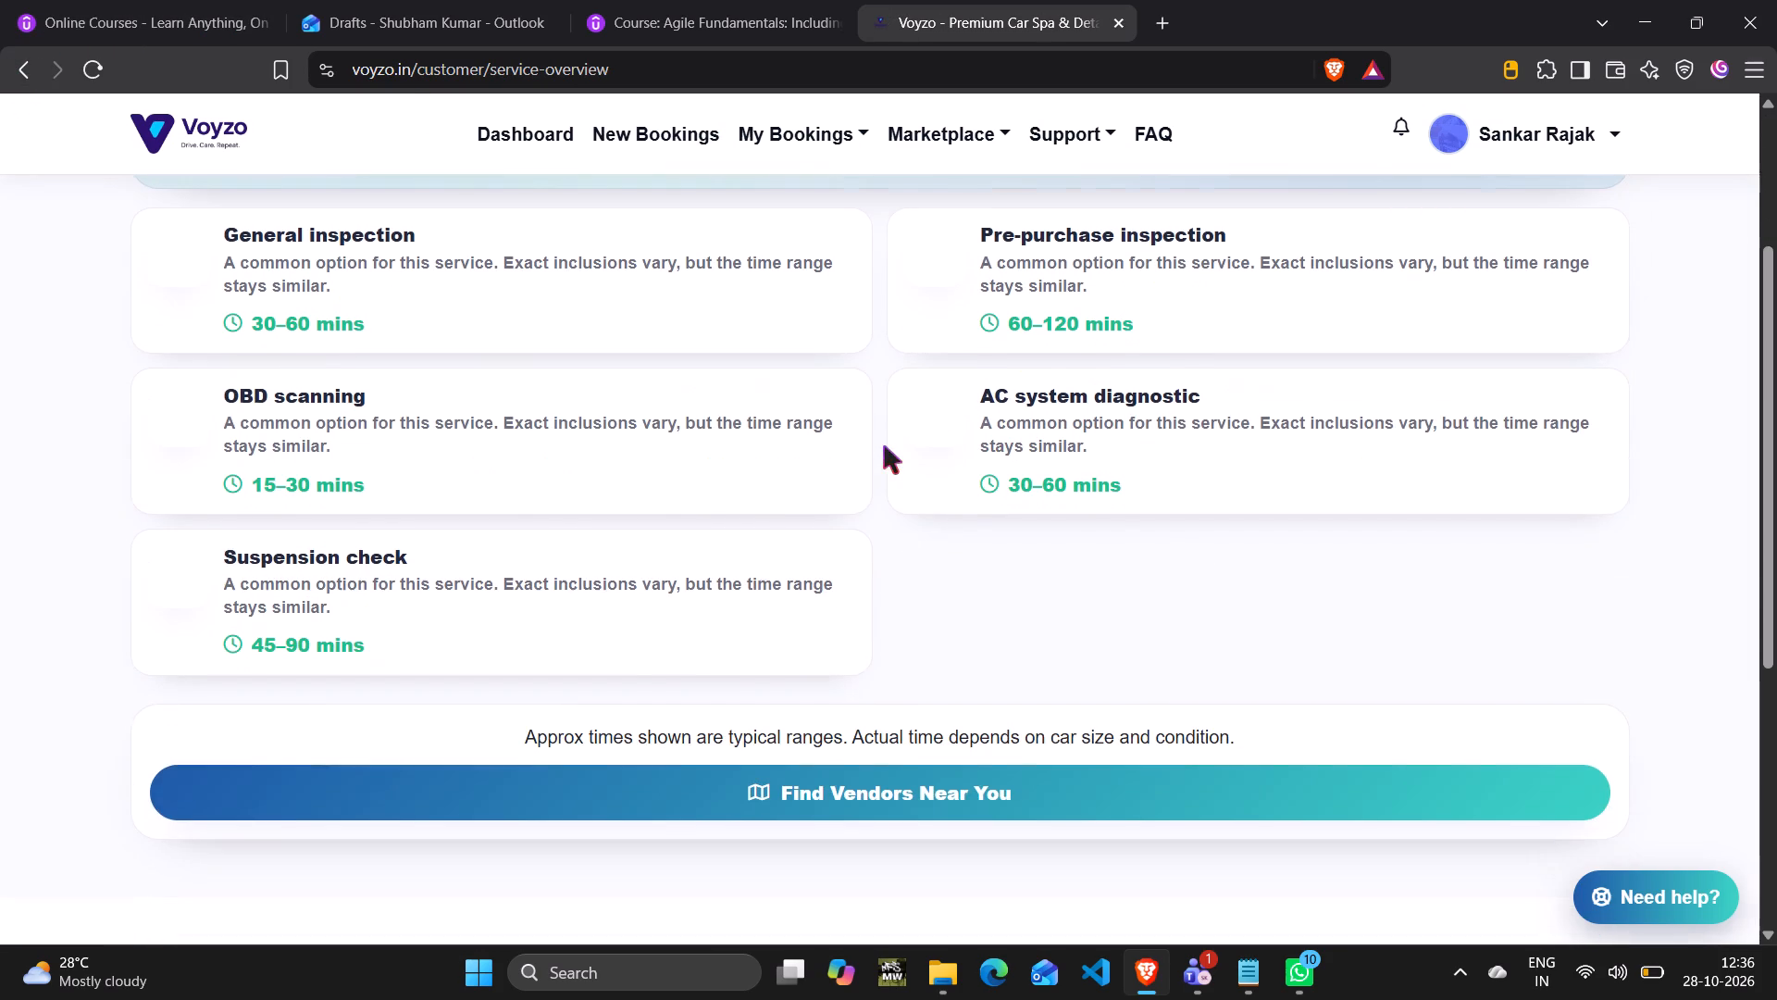
{"action": "left_click", "coordinate": [909, 778]}
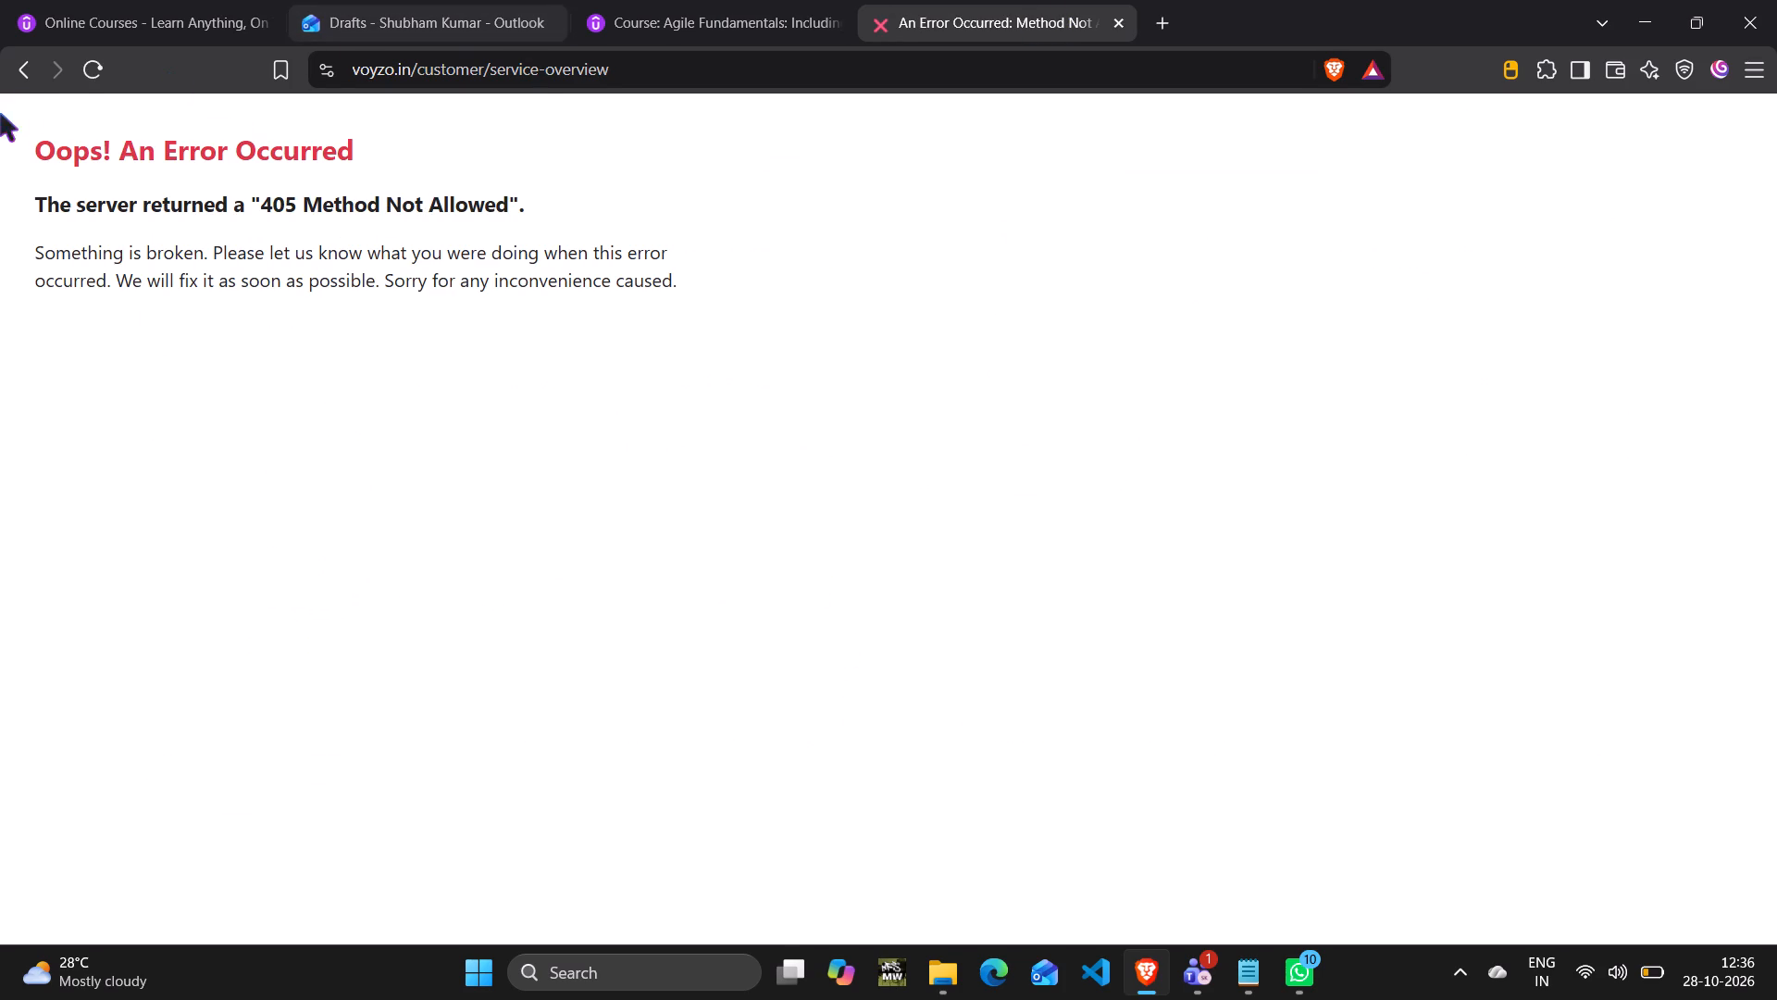
{"action": "left_click", "coordinate": [30, 73]}
{"action": "left_click", "coordinate": [30, 73]}
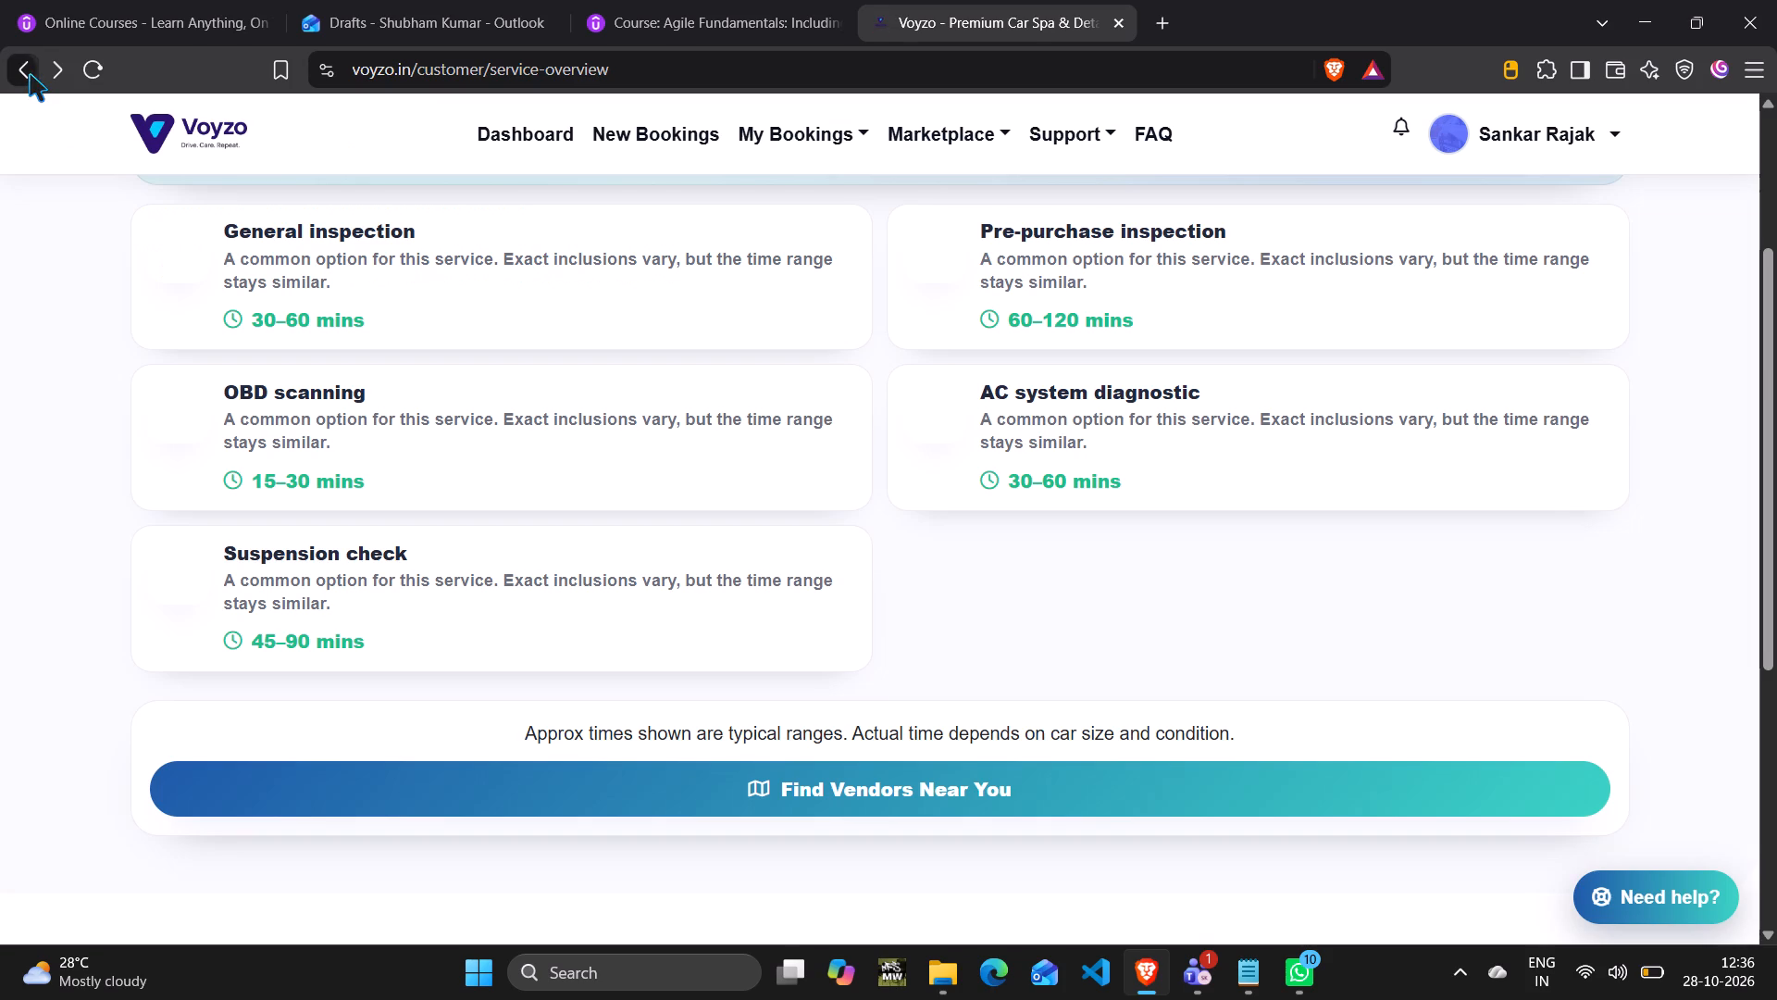
Open the Periodic Maintenance overview from Car Services and go back to the New Bookings page.
{"action": "scroll", "coordinate": [913, 526], "scroll_direction": "up", "scroll_amount": 3}
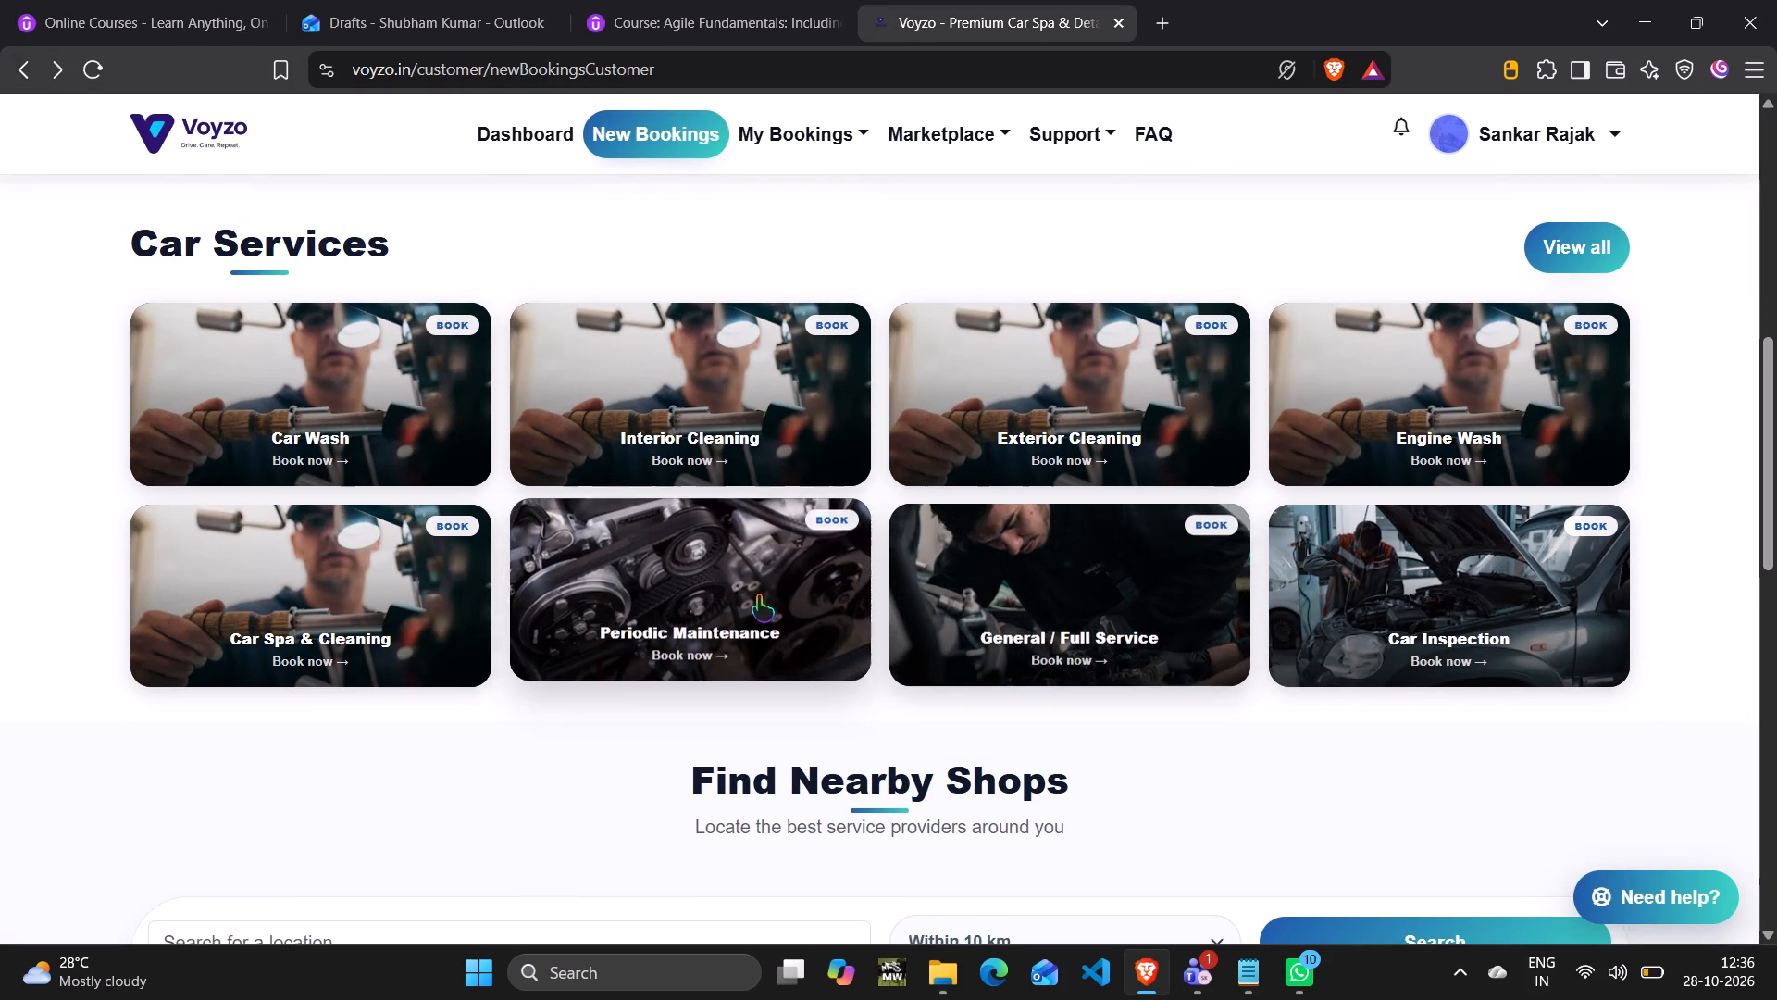
{"action": "left_click", "coordinate": [758, 594]}
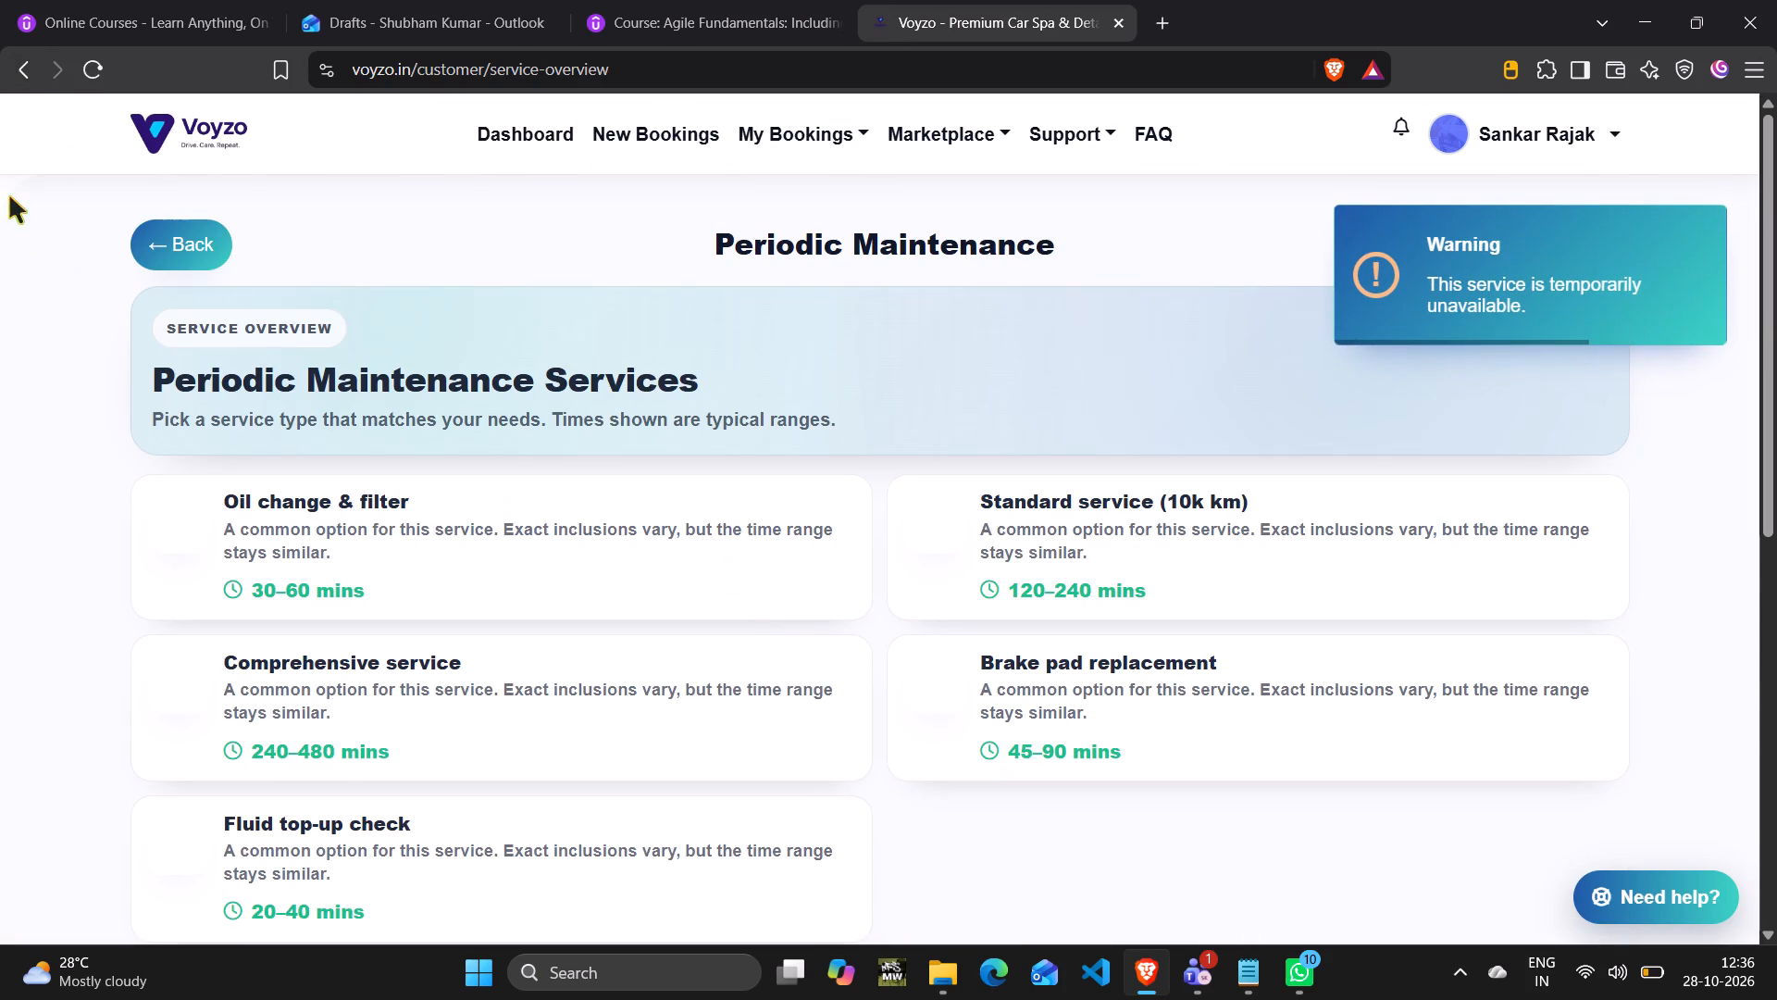
{"action": "left_click", "coordinate": [33, 71]}
Open the Car Spa & Cleaning overview from Car Services, try Find Vendors Near You, and go back to the overview.
{"action": "left_click", "coordinate": [261, 545]}
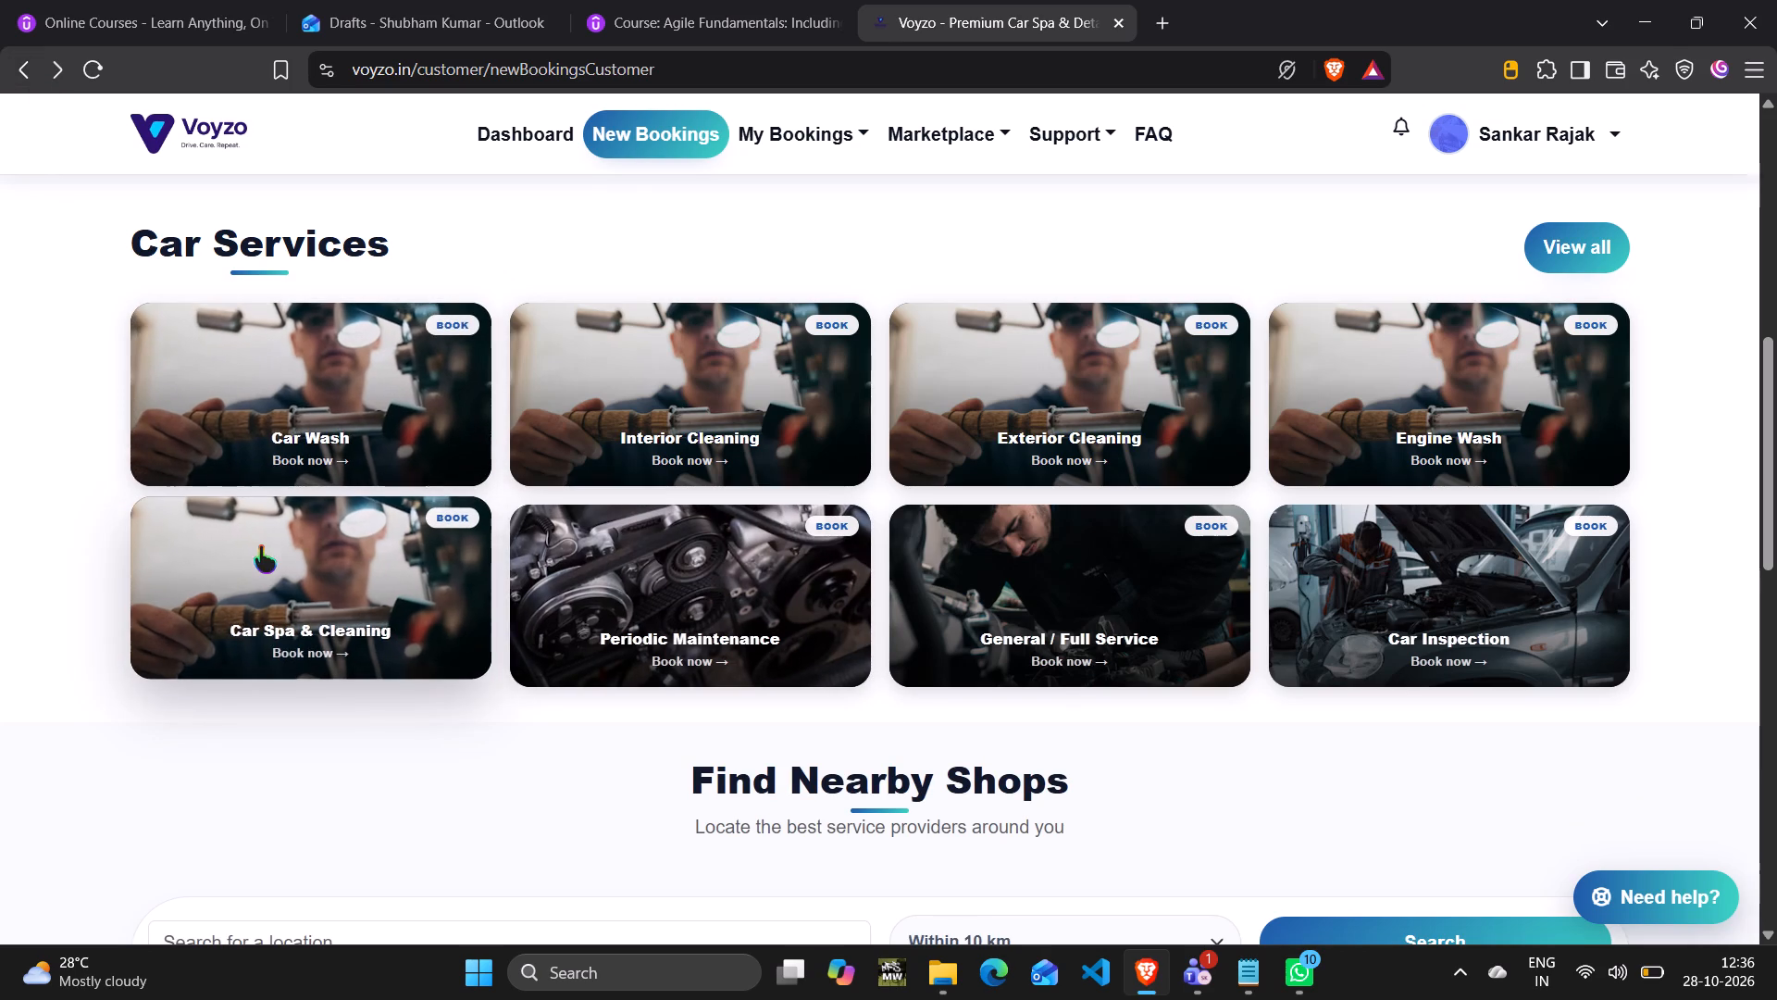
{"action": "scroll", "coordinate": [403, 519], "scroll_direction": "down", "scroll_amount": 5}
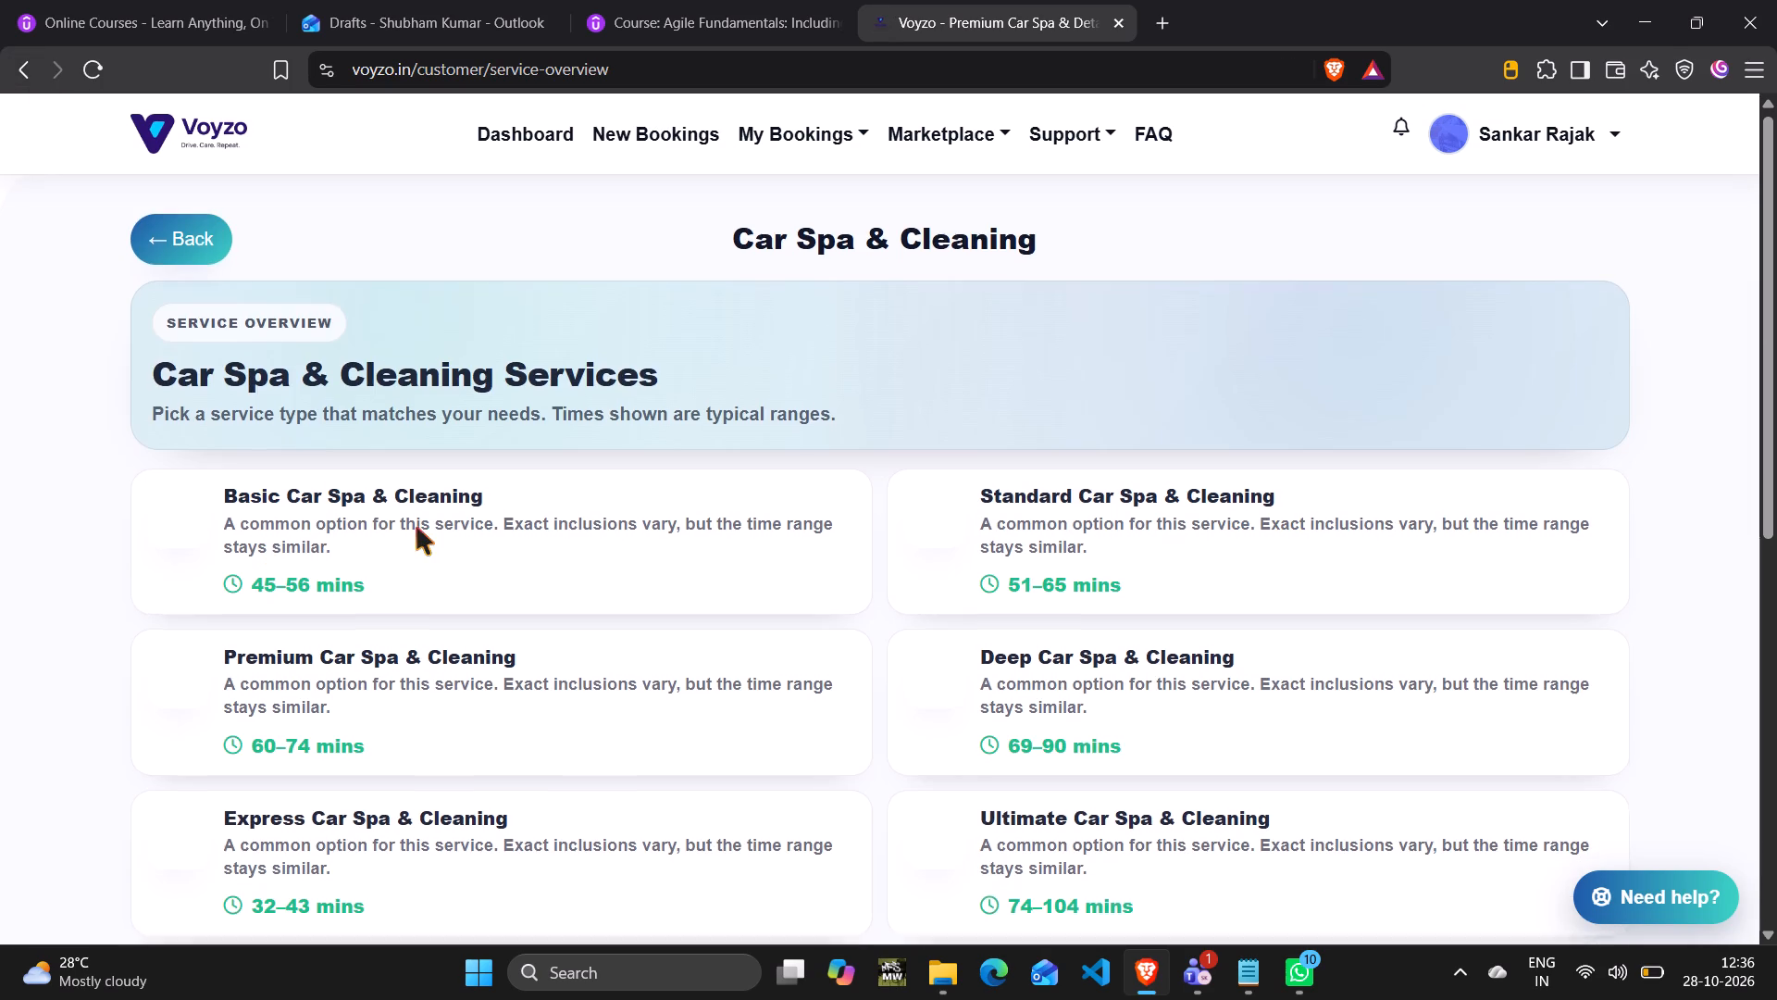
{"action": "scroll", "coordinate": [416, 527], "scroll_direction": "down", "scroll_amount": 2}
{"action": "scroll", "coordinate": [447, 633], "scroll_direction": "down", "scroll_amount": 7}
{"action": "left_click", "coordinate": [652, 517]}
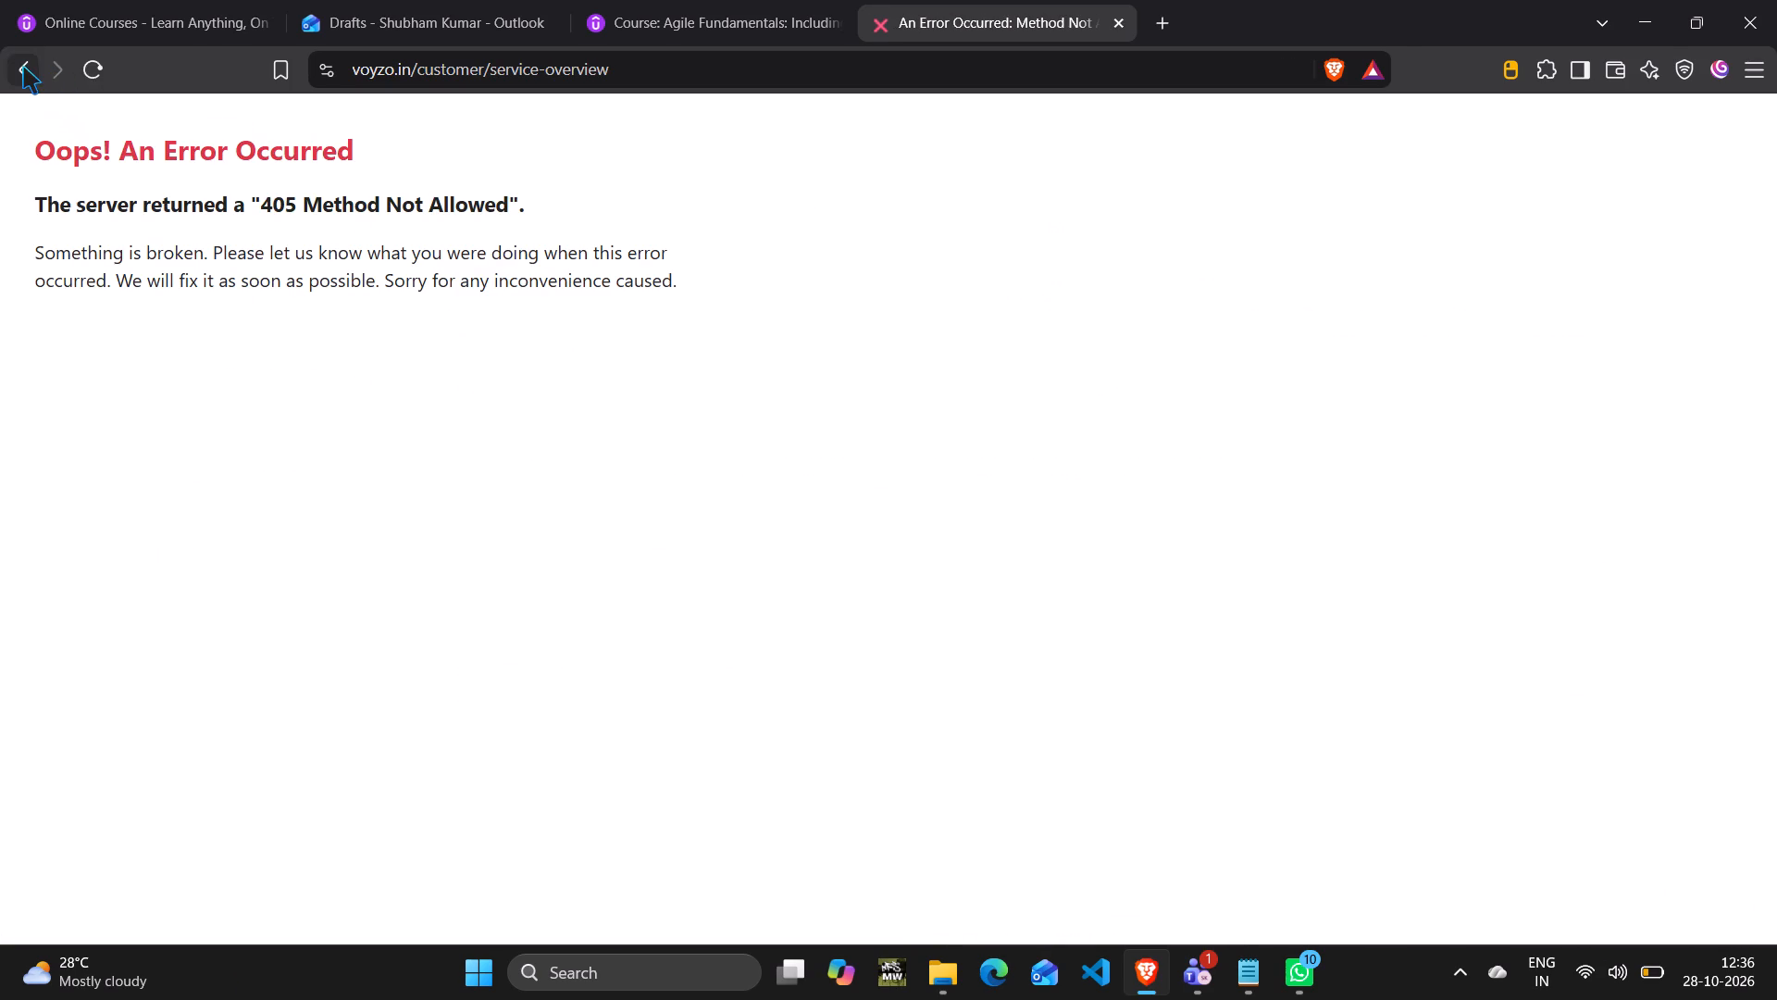
{"action": "left_click", "coordinate": [23, 66]}
{"action": "scroll", "coordinate": [766, 482], "scroll_direction": "up", "scroll_amount": 9}
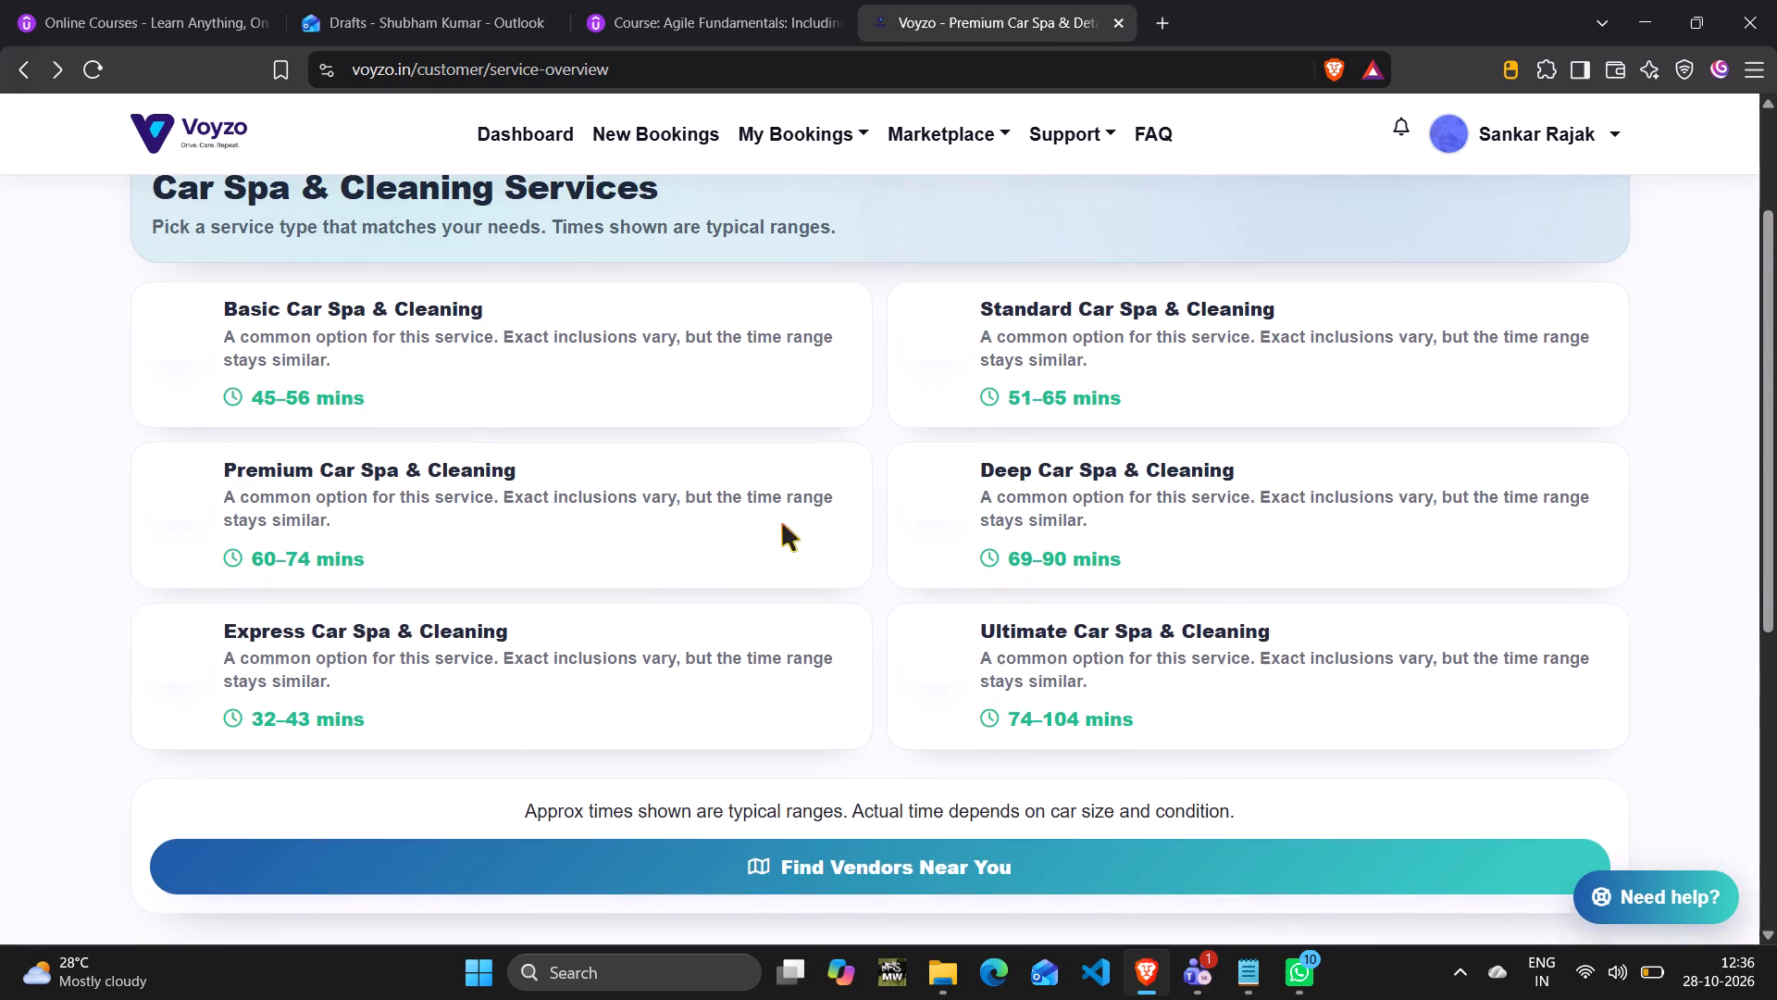
Switch to Notepad, add the line "find vendor ner u" to the end of the issue notes, and return to the browser.
{"action": "left_click", "coordinate": [1256, 967]}
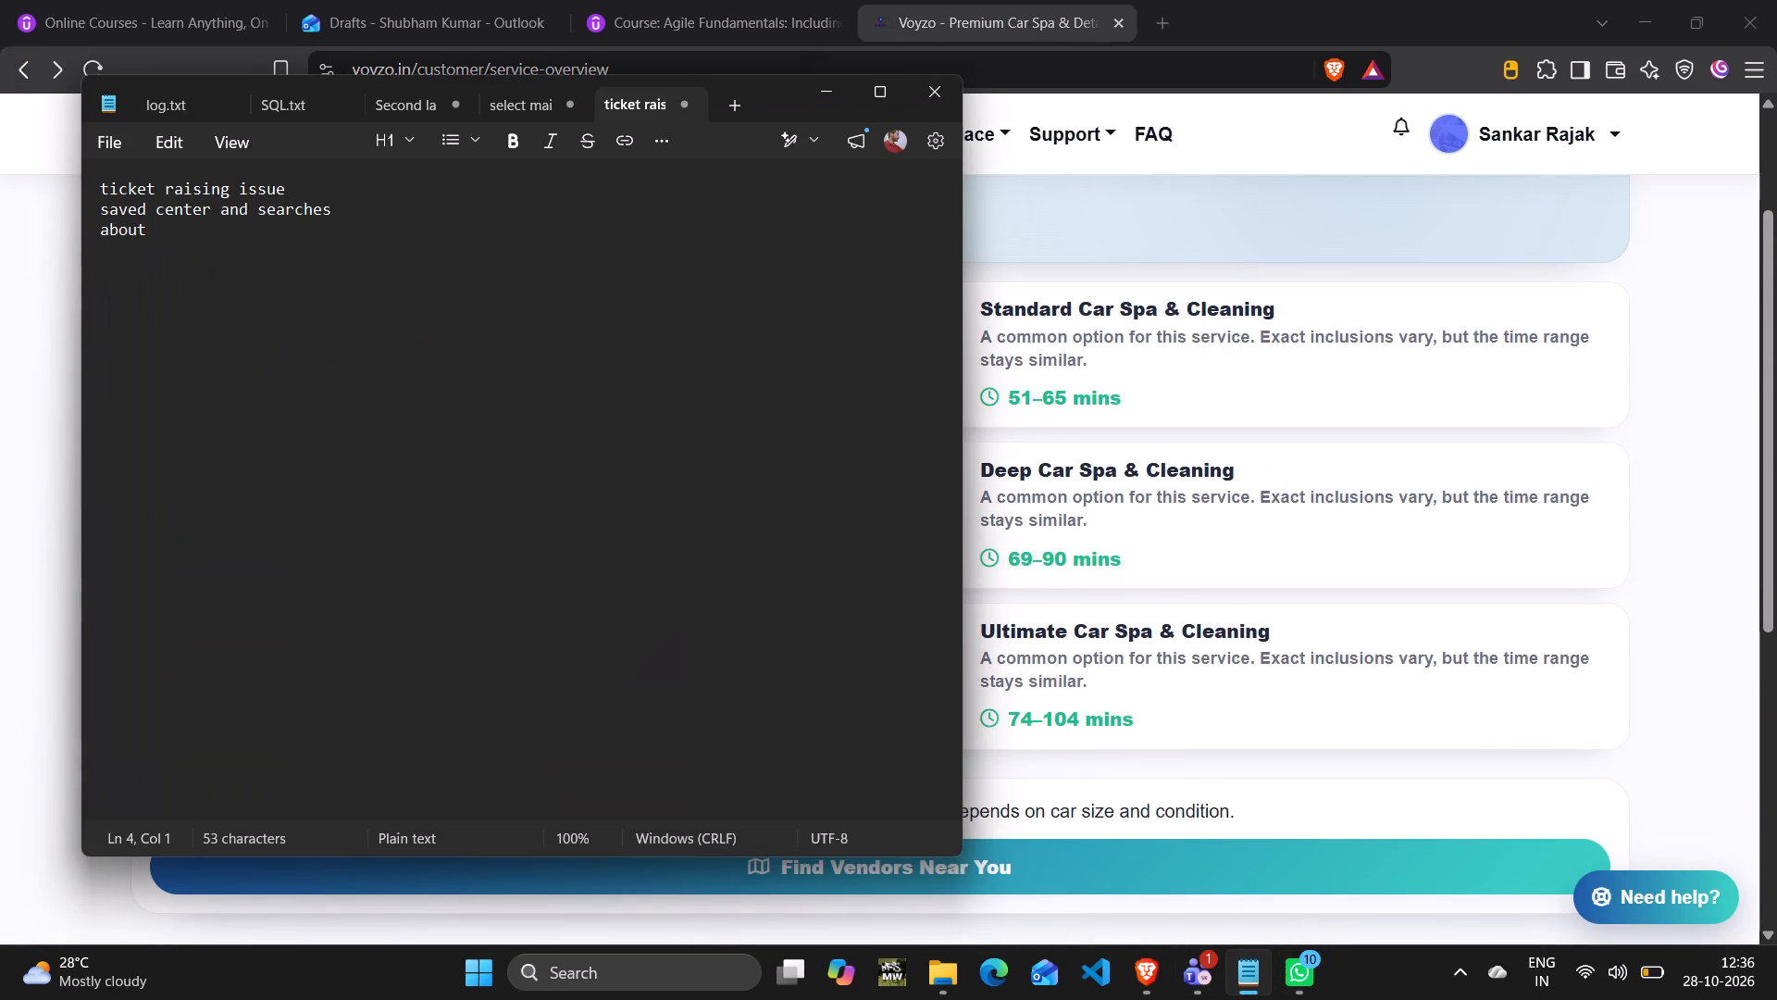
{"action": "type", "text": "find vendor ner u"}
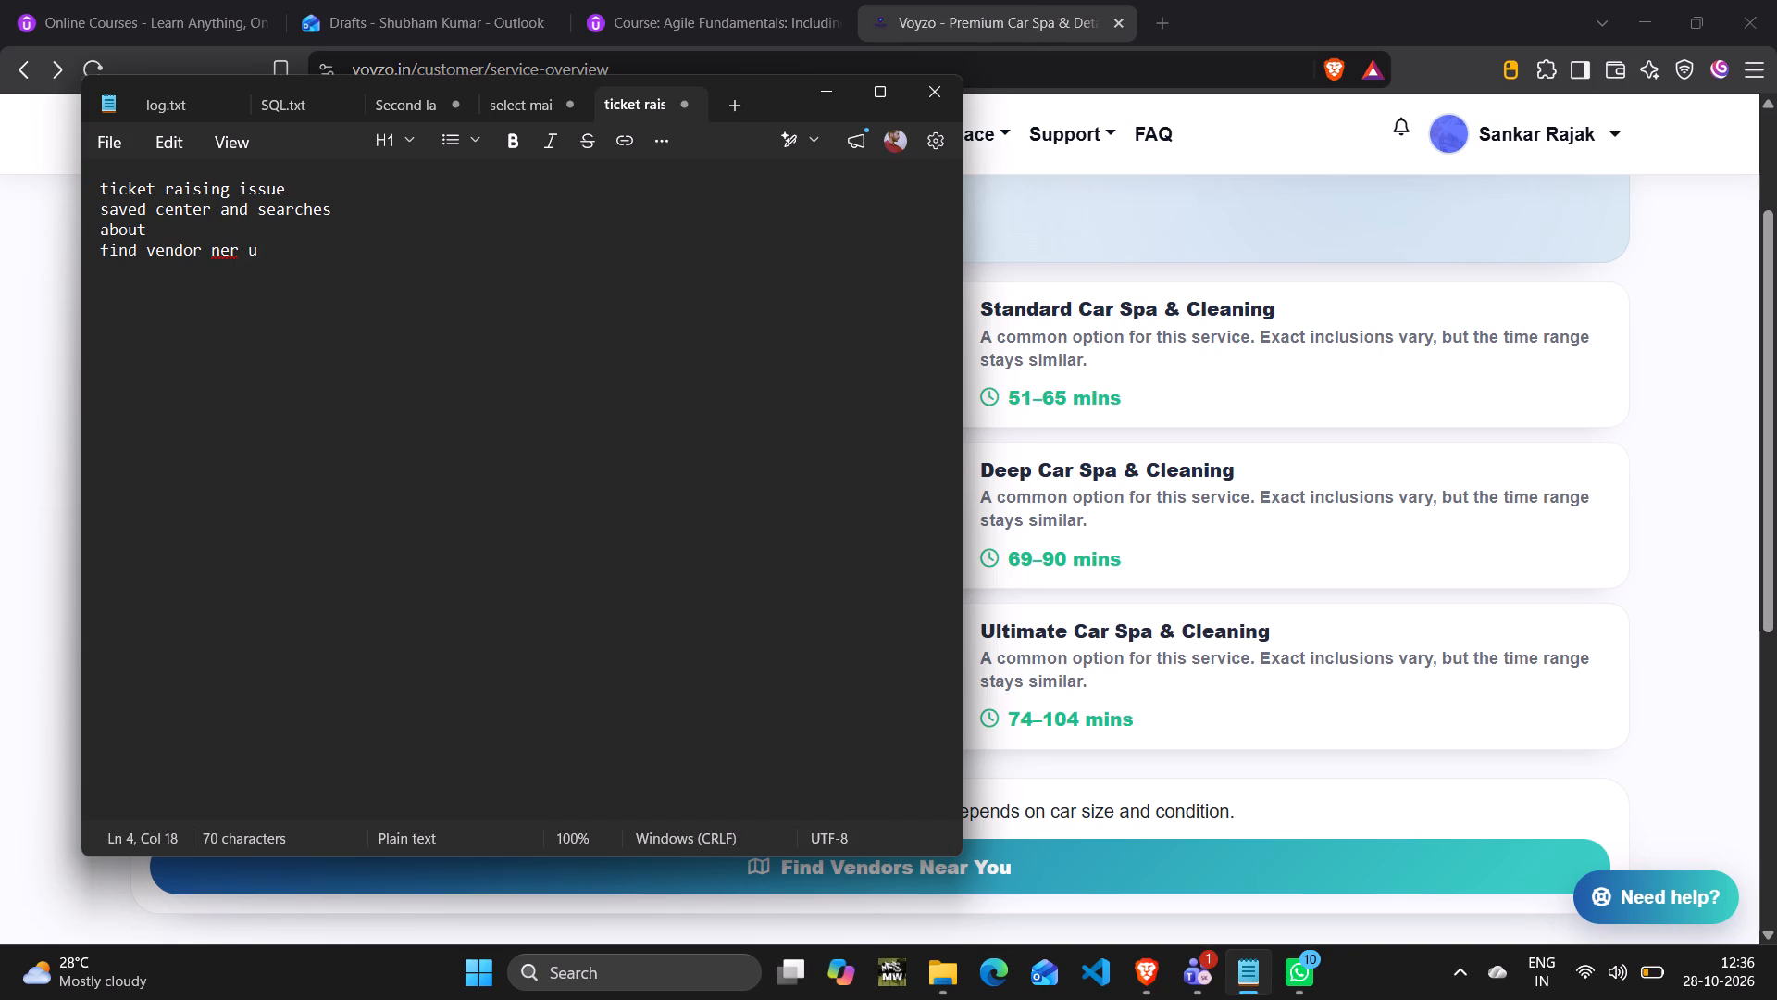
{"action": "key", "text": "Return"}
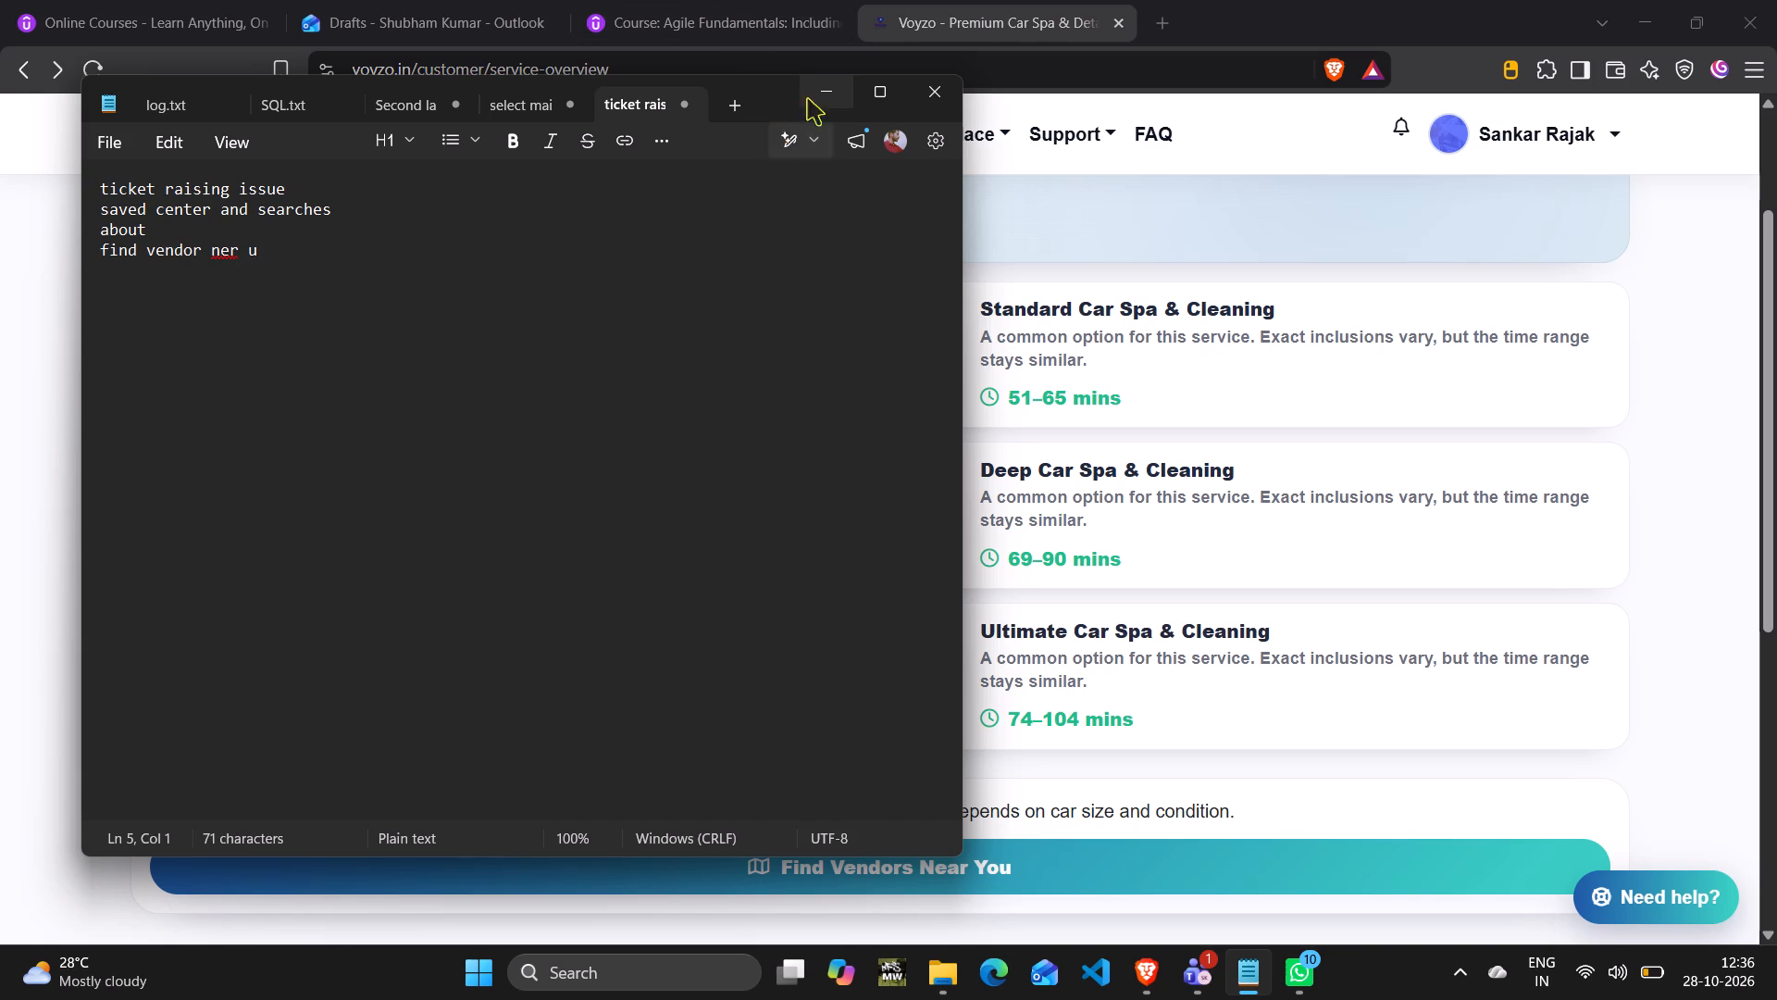
{"action": "left_click", "coordinate": [817, 83]}
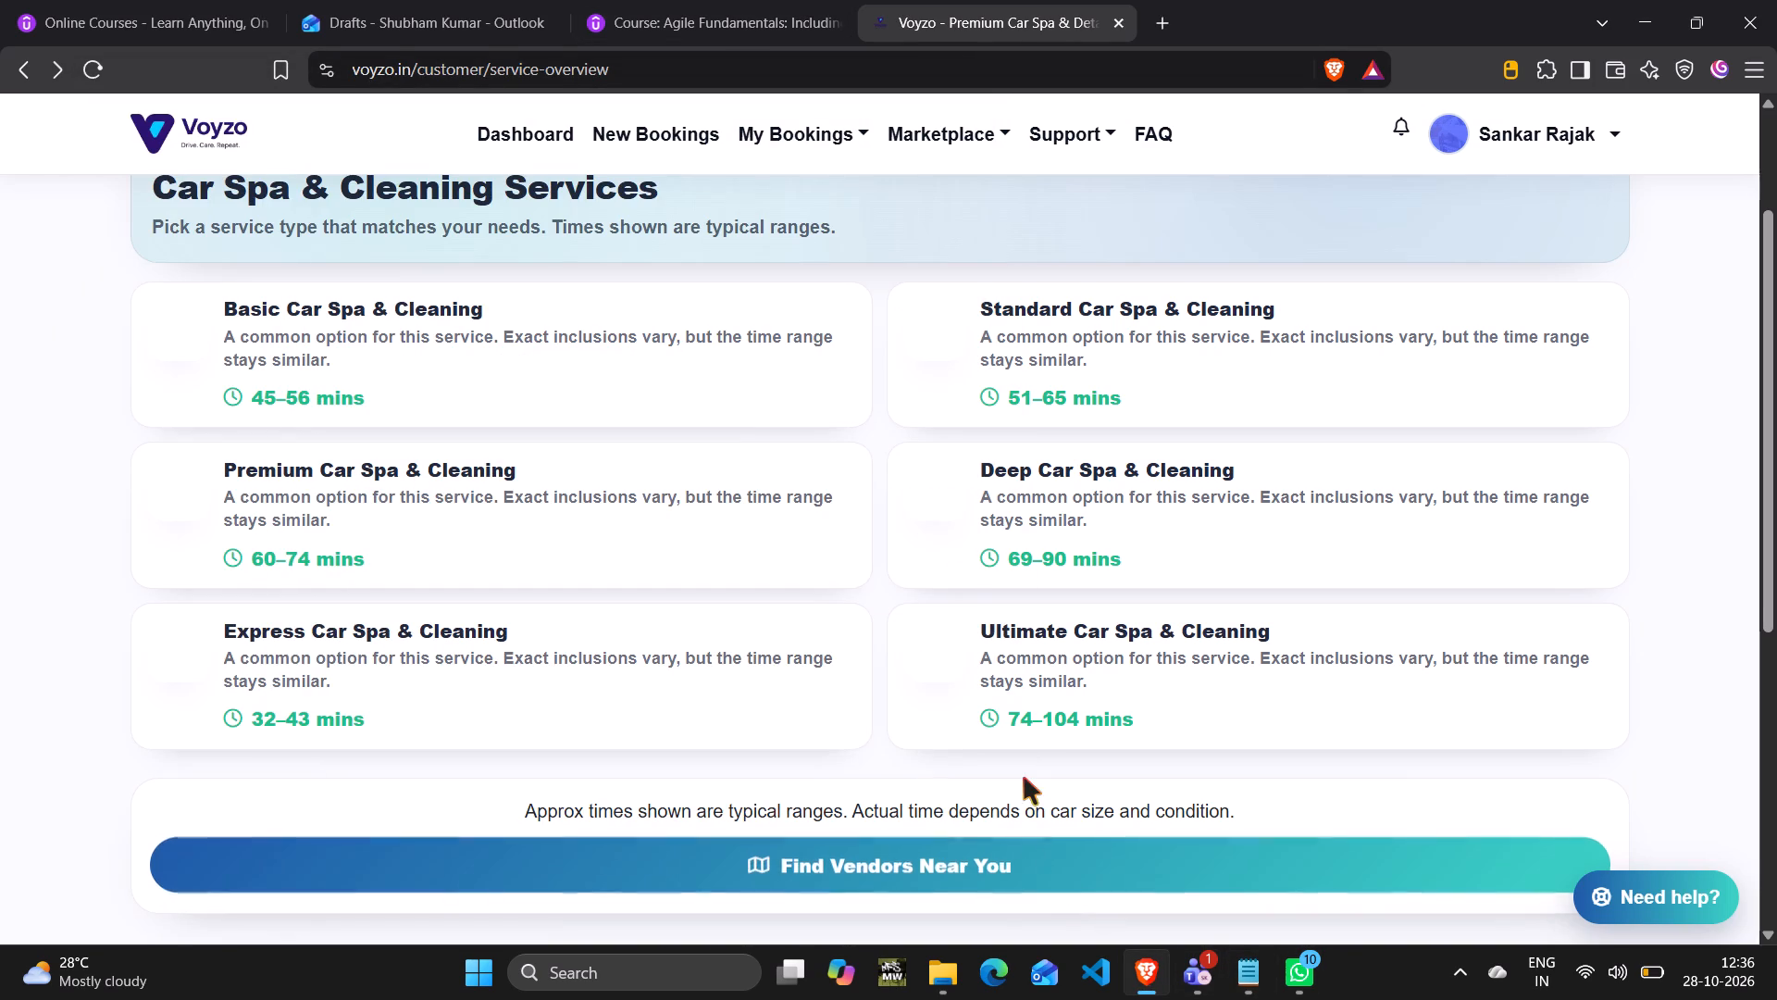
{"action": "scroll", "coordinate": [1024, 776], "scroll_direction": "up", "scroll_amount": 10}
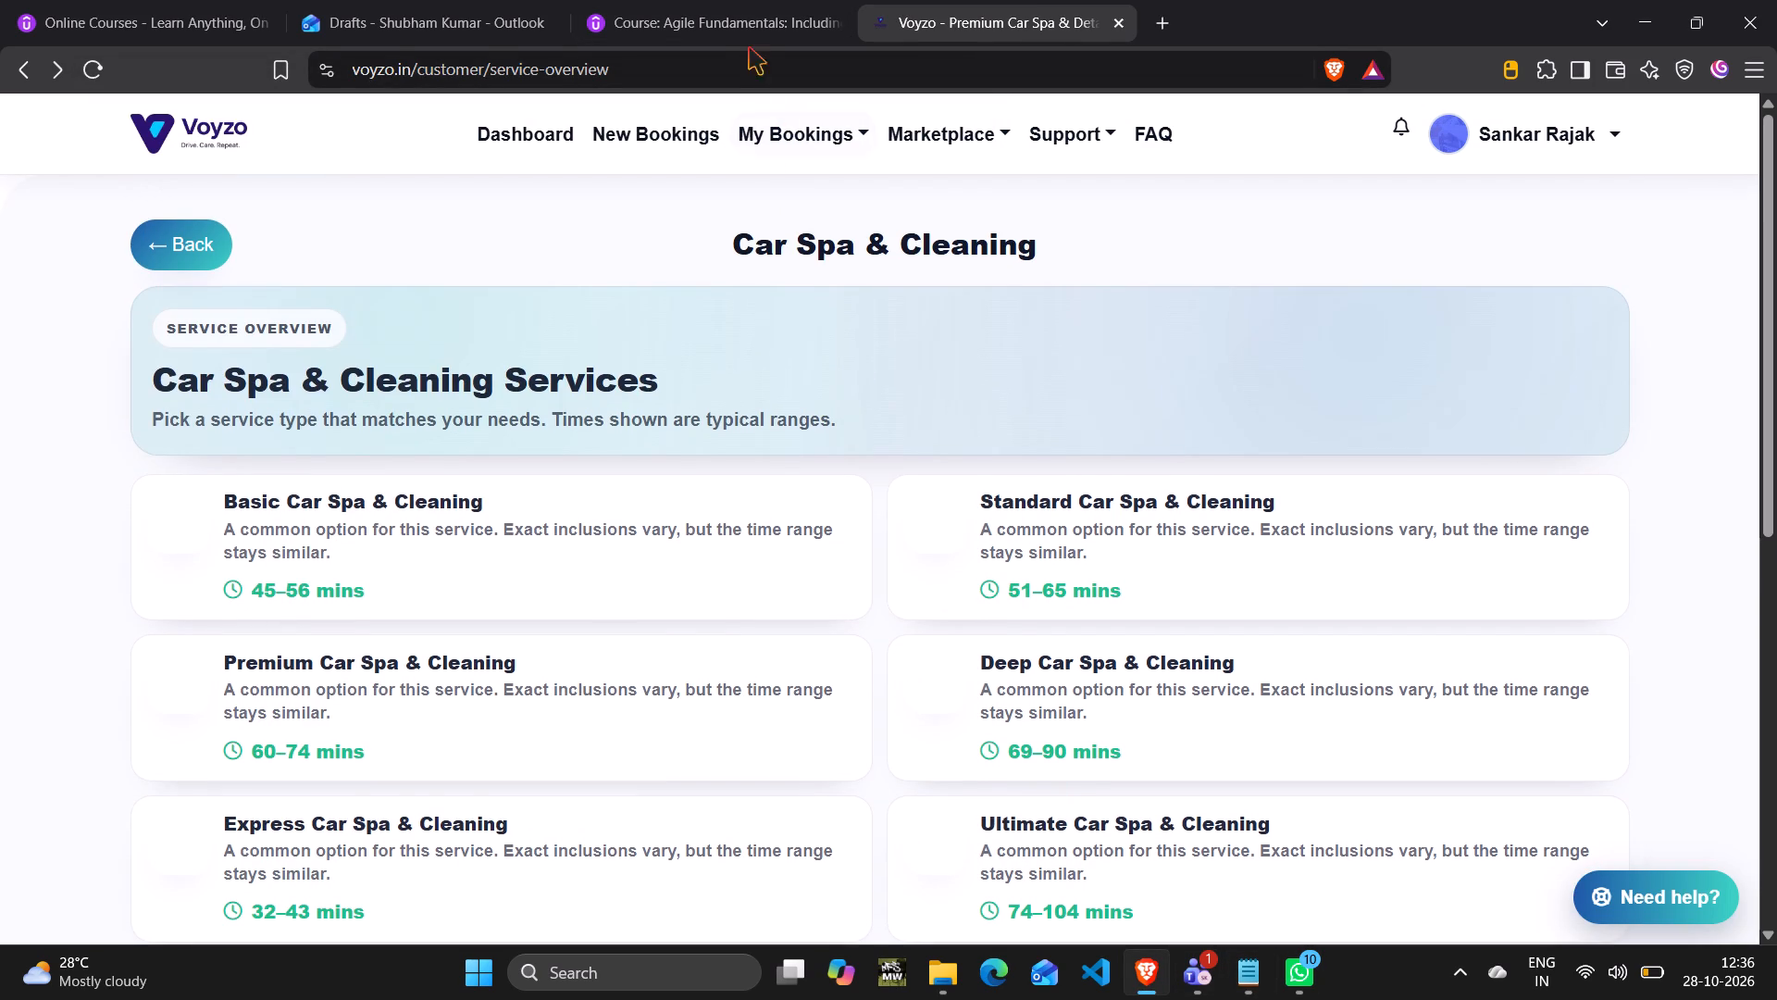
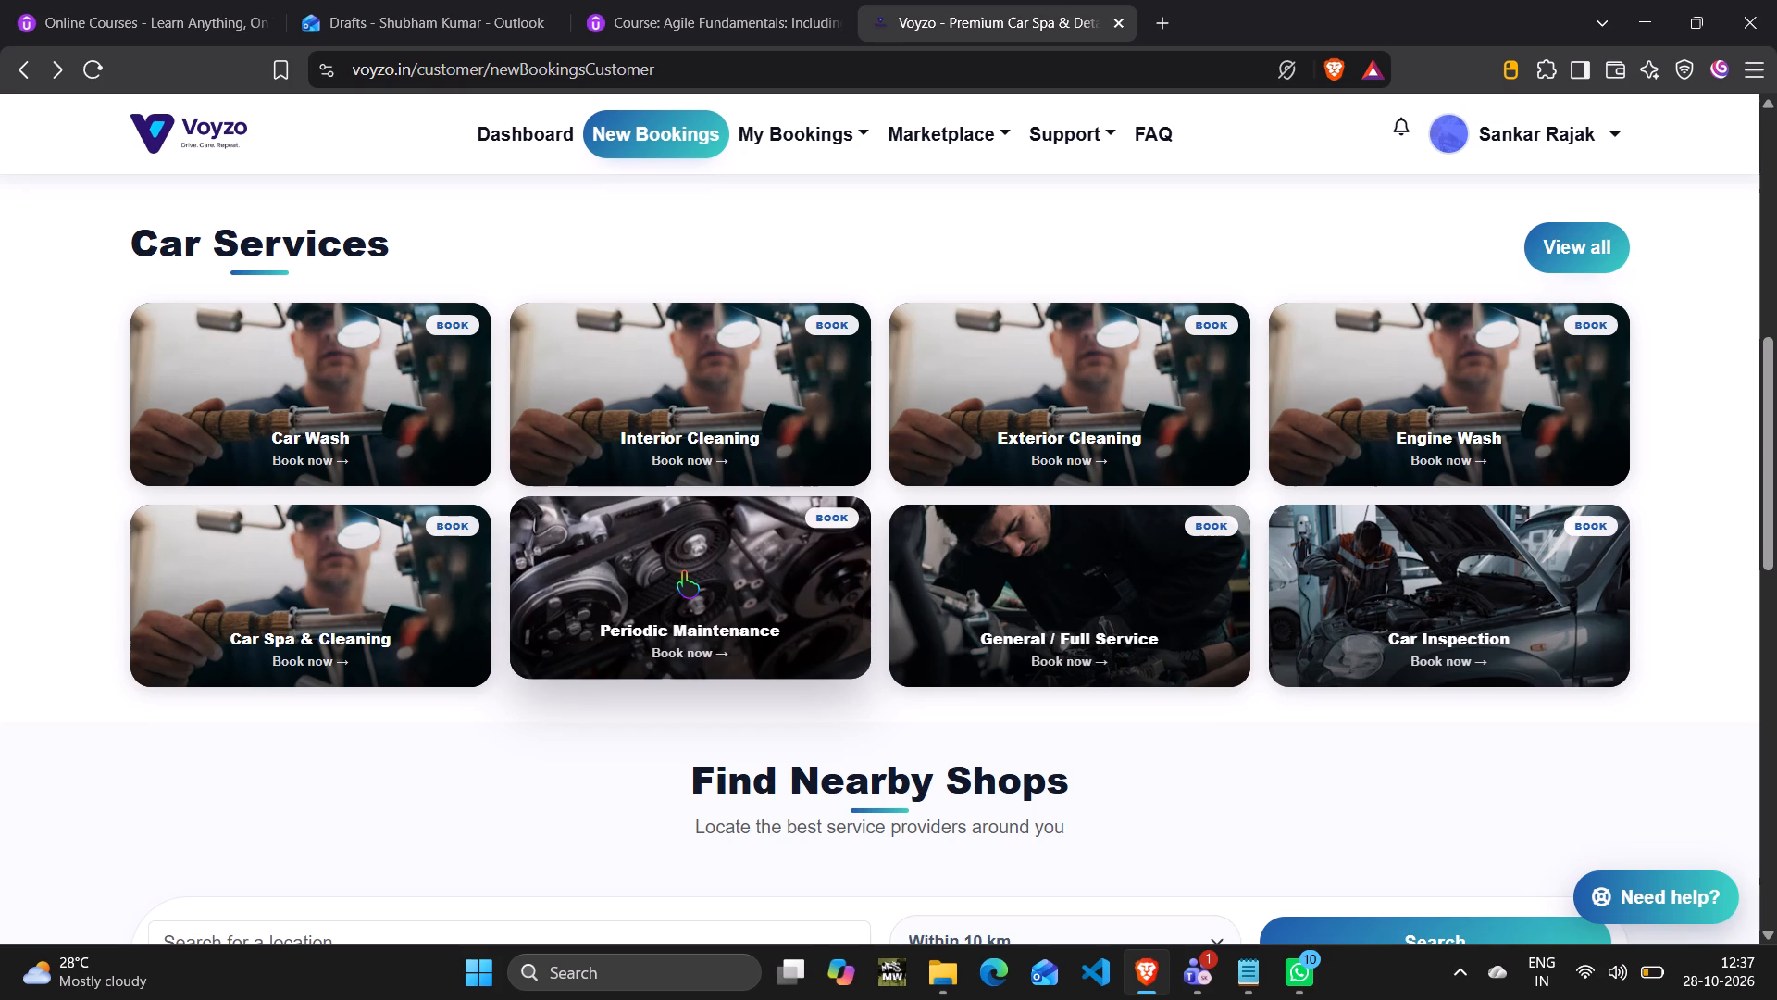
Open the Car Wash overview from Car Services, try Find Vendors Near You and the Foam wash option, and return to New Bookings.
{"action": "scroll", "coordinate": [1378, 729], "scroll_direction": "up", "scroll_amount": 5}
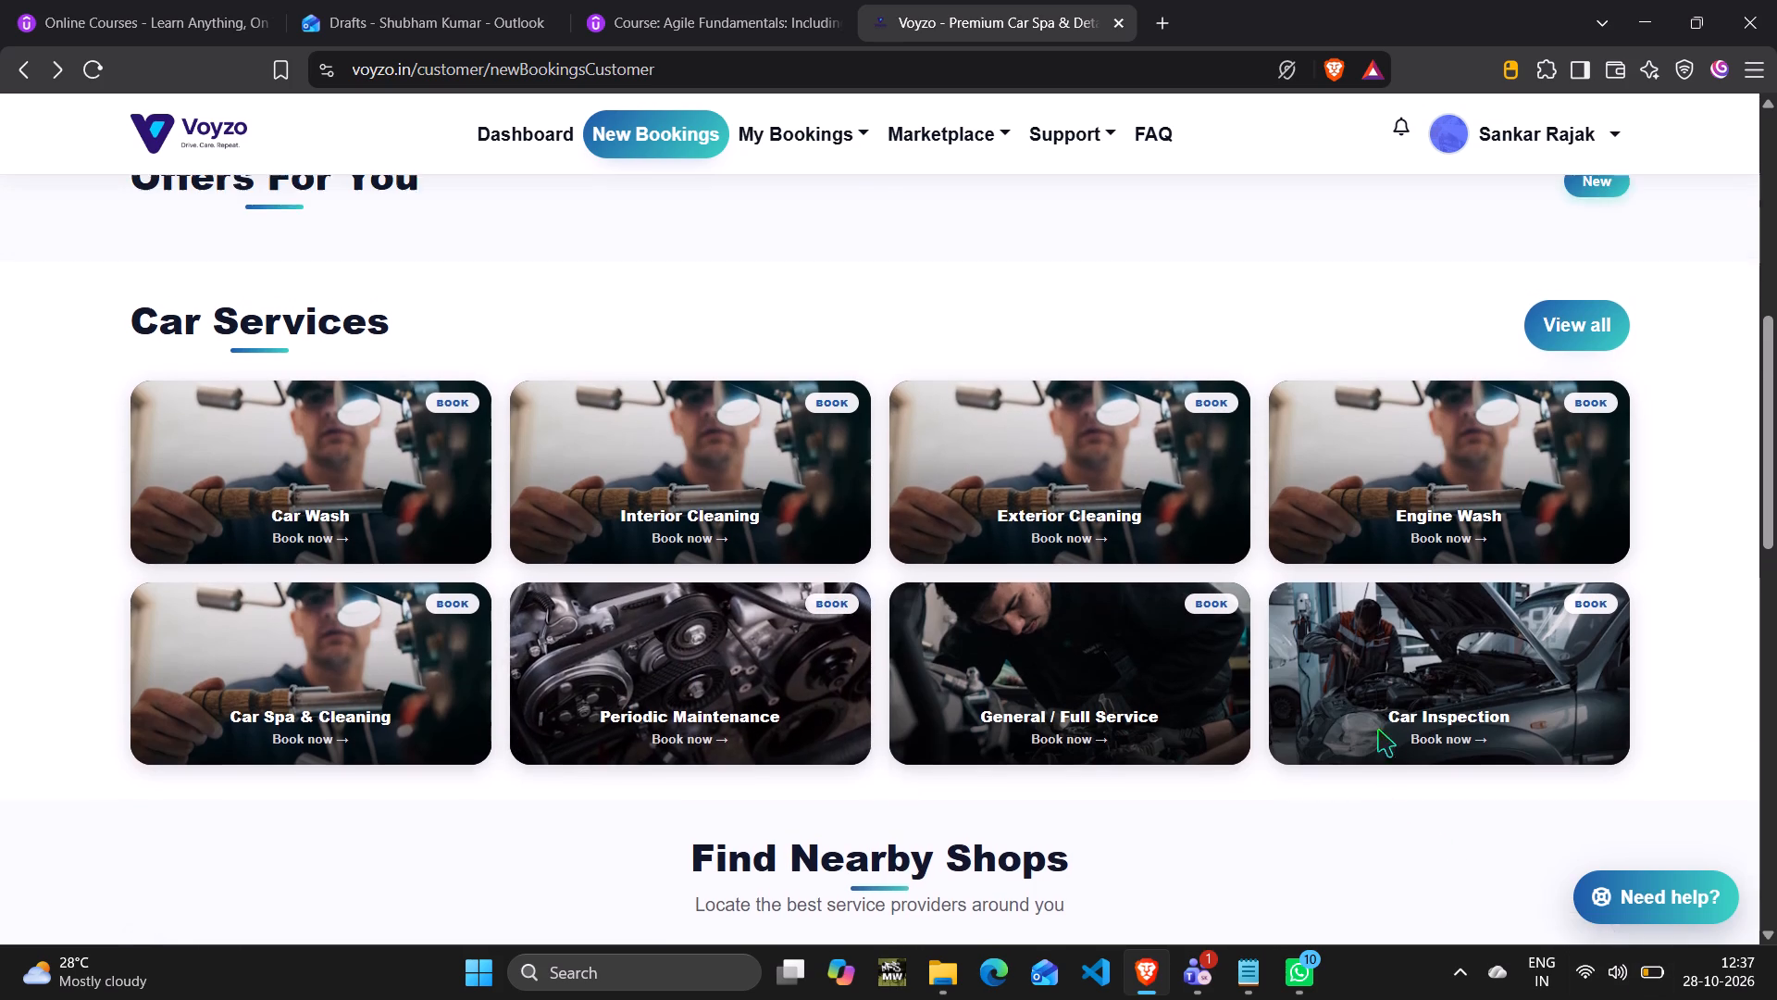
{"action": "left_click", "coordinate": [265, 633]}
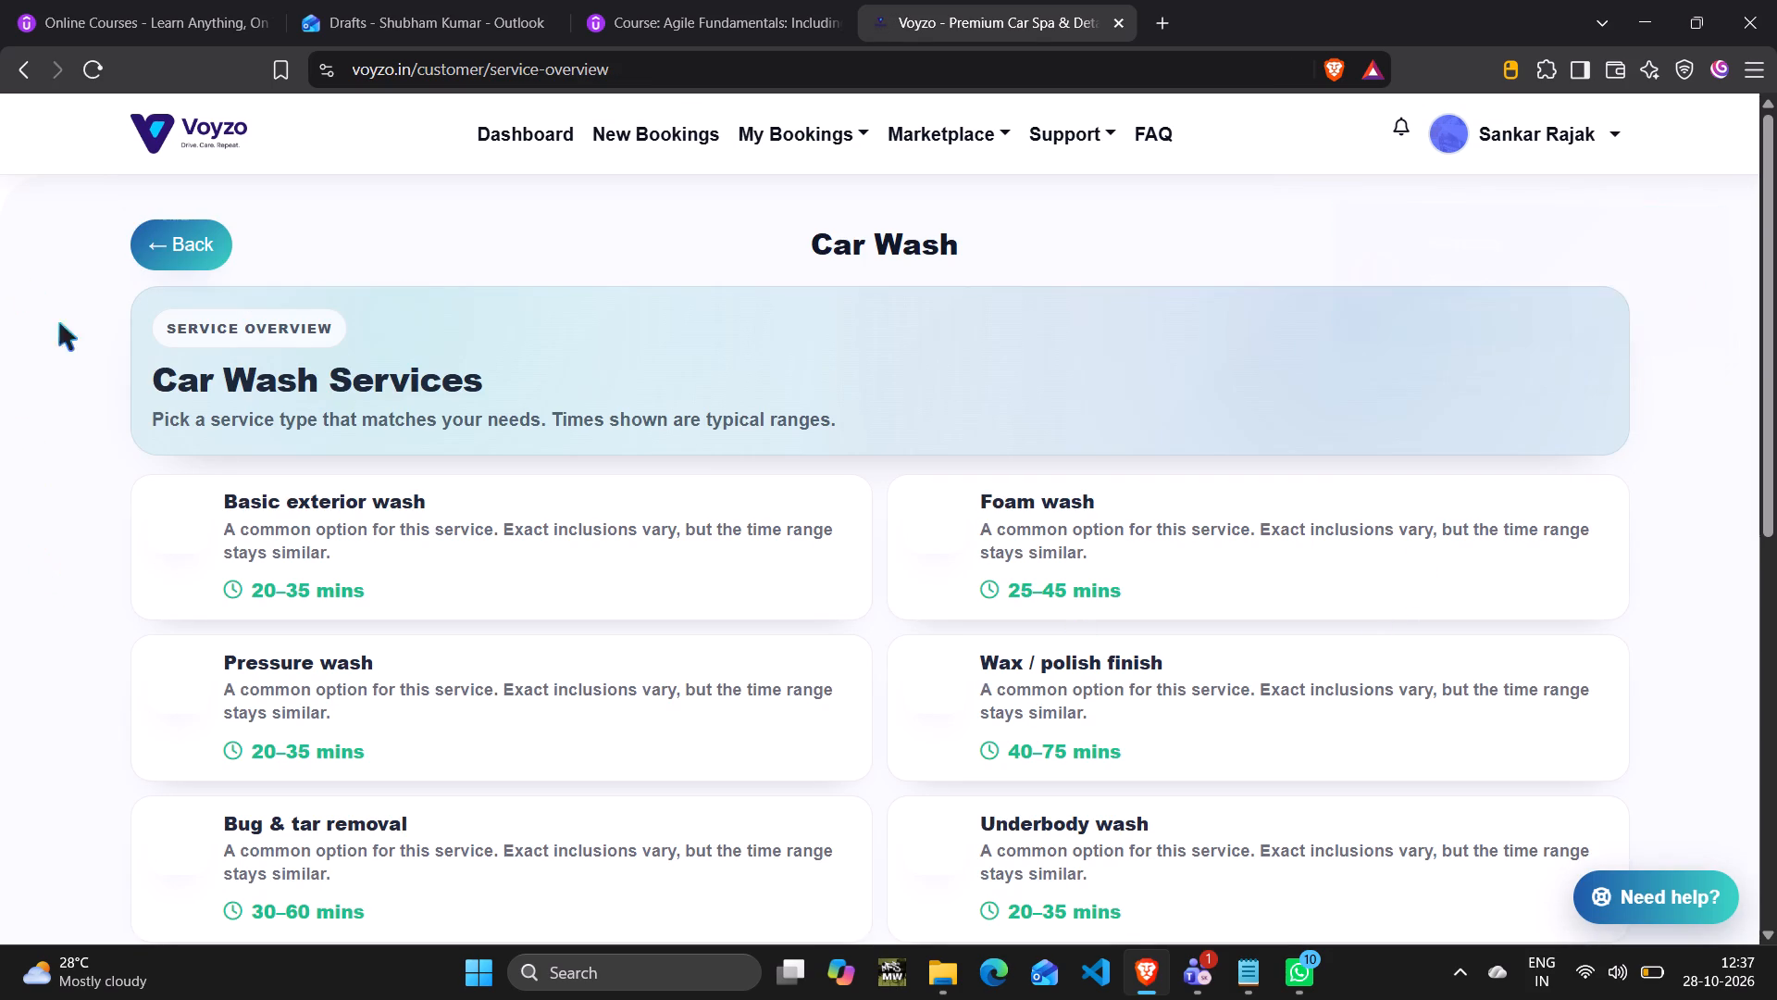
{"action": "scroll", "coordinate": [459, 822], "scroll_direction": "down", "scroll_amount": 8}
{"action": "left_click", "coordinate": [497, 749]}
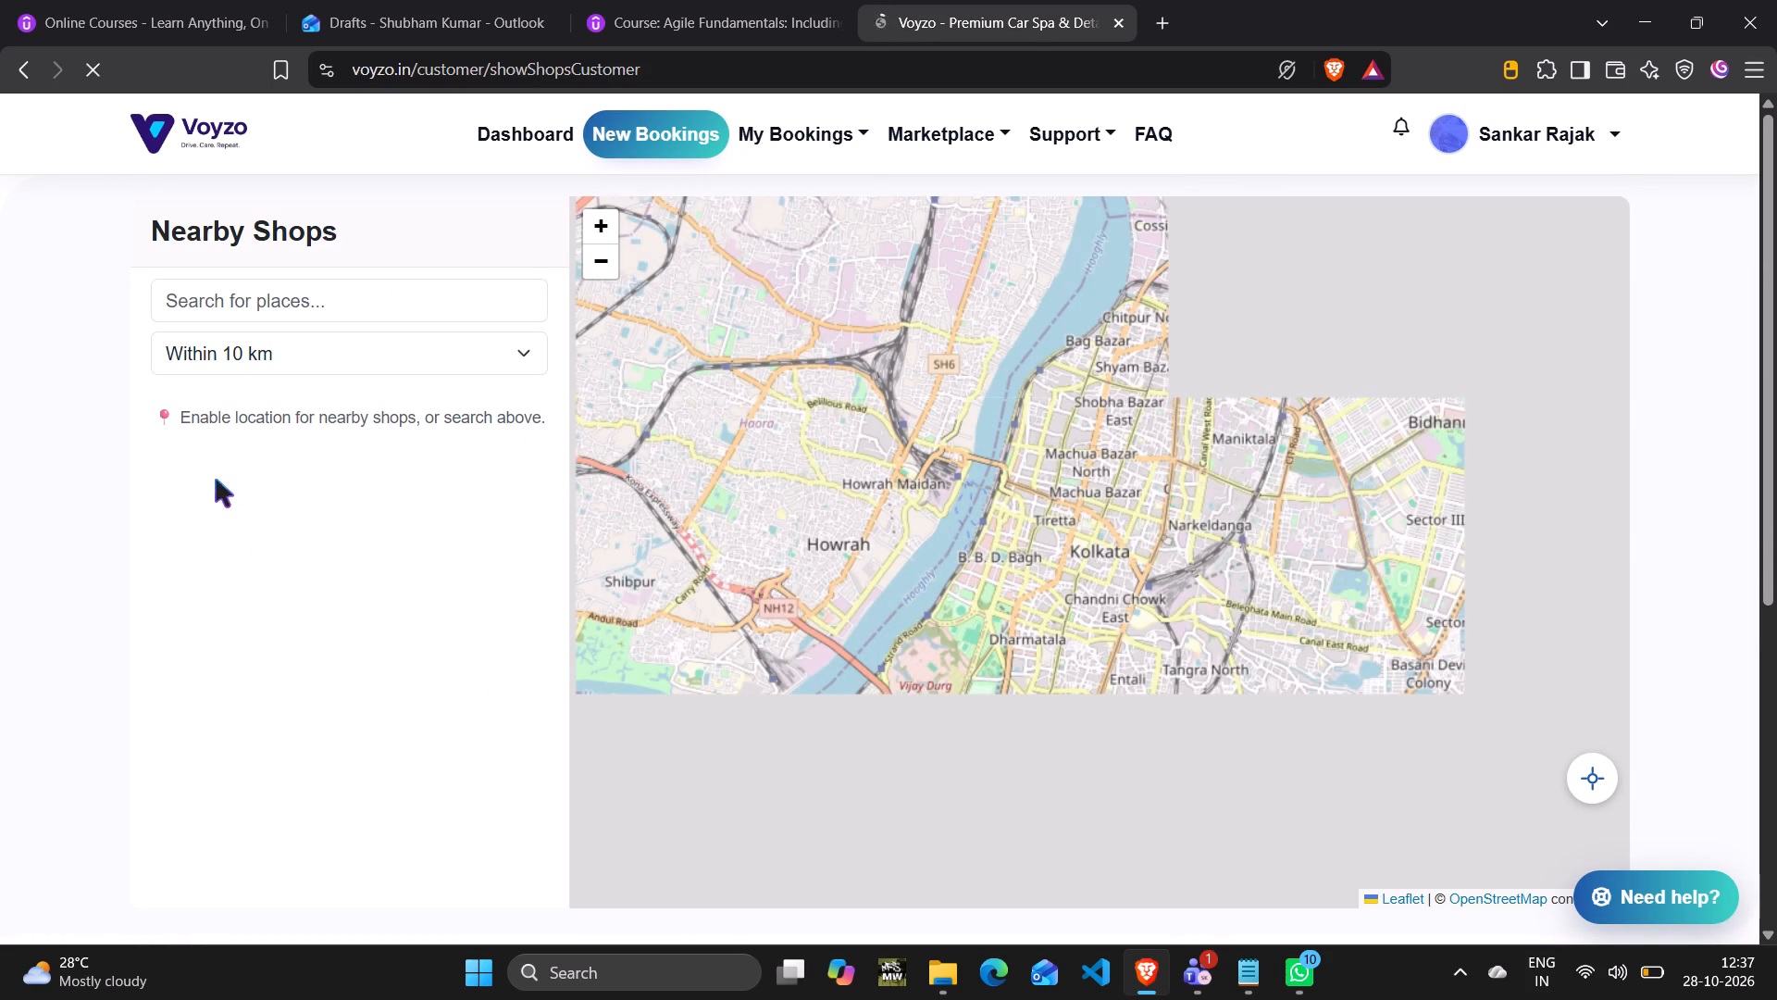
{"action": "left_click", "coordinate": [25, 65]}
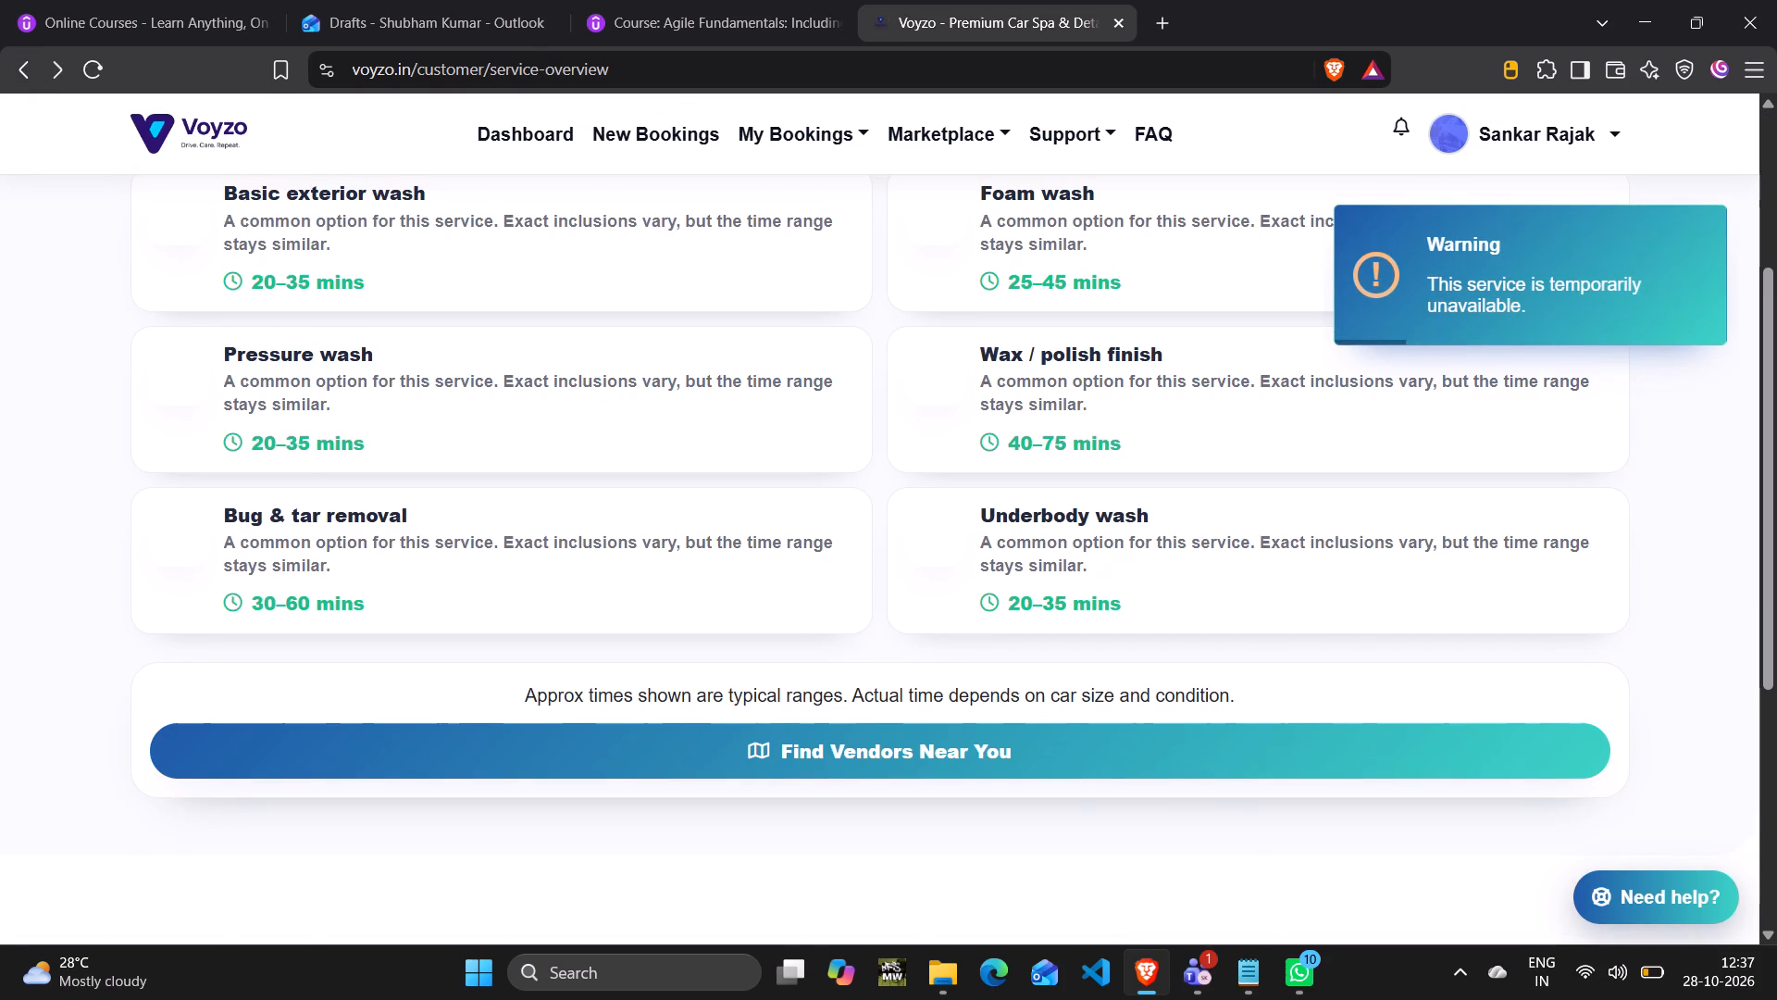
{"action": "scroll", "coordinate": [1034, 526], "scroll_direction": "up", "scroll_amount": 5}
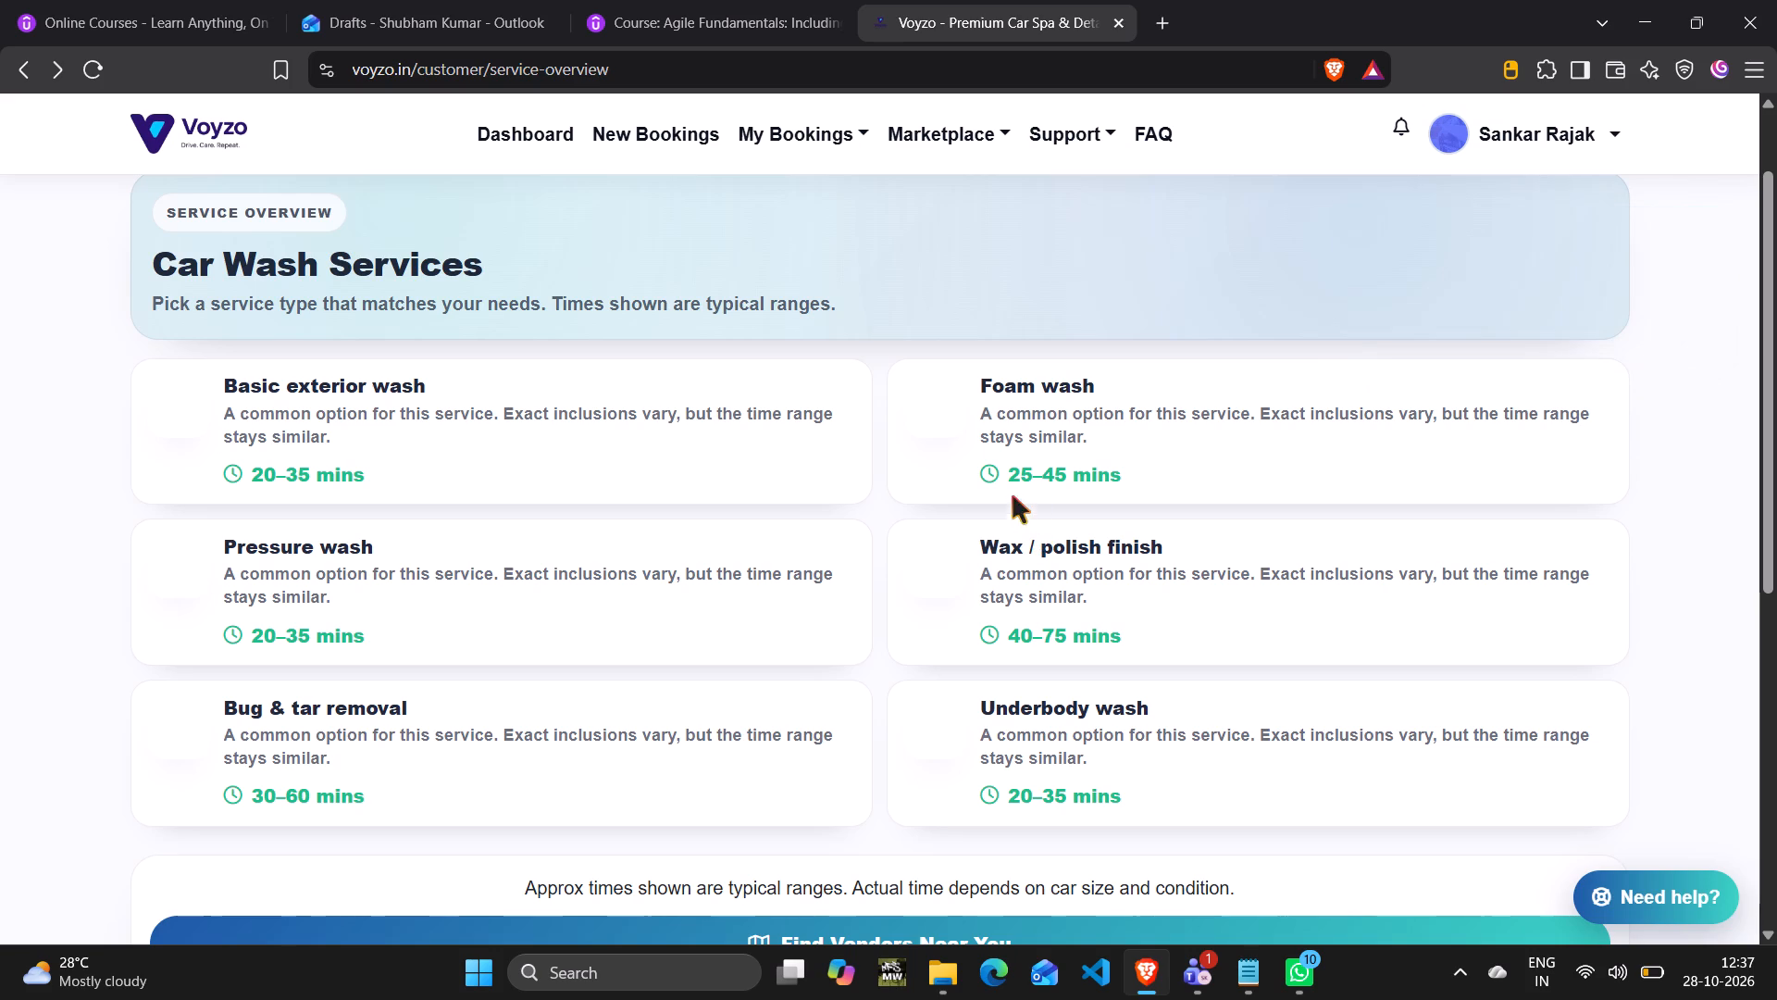
{"action": "left_click", "coordinate": [1063, 426]}
{"action": "left_click", "coordinate": [18, 58]}
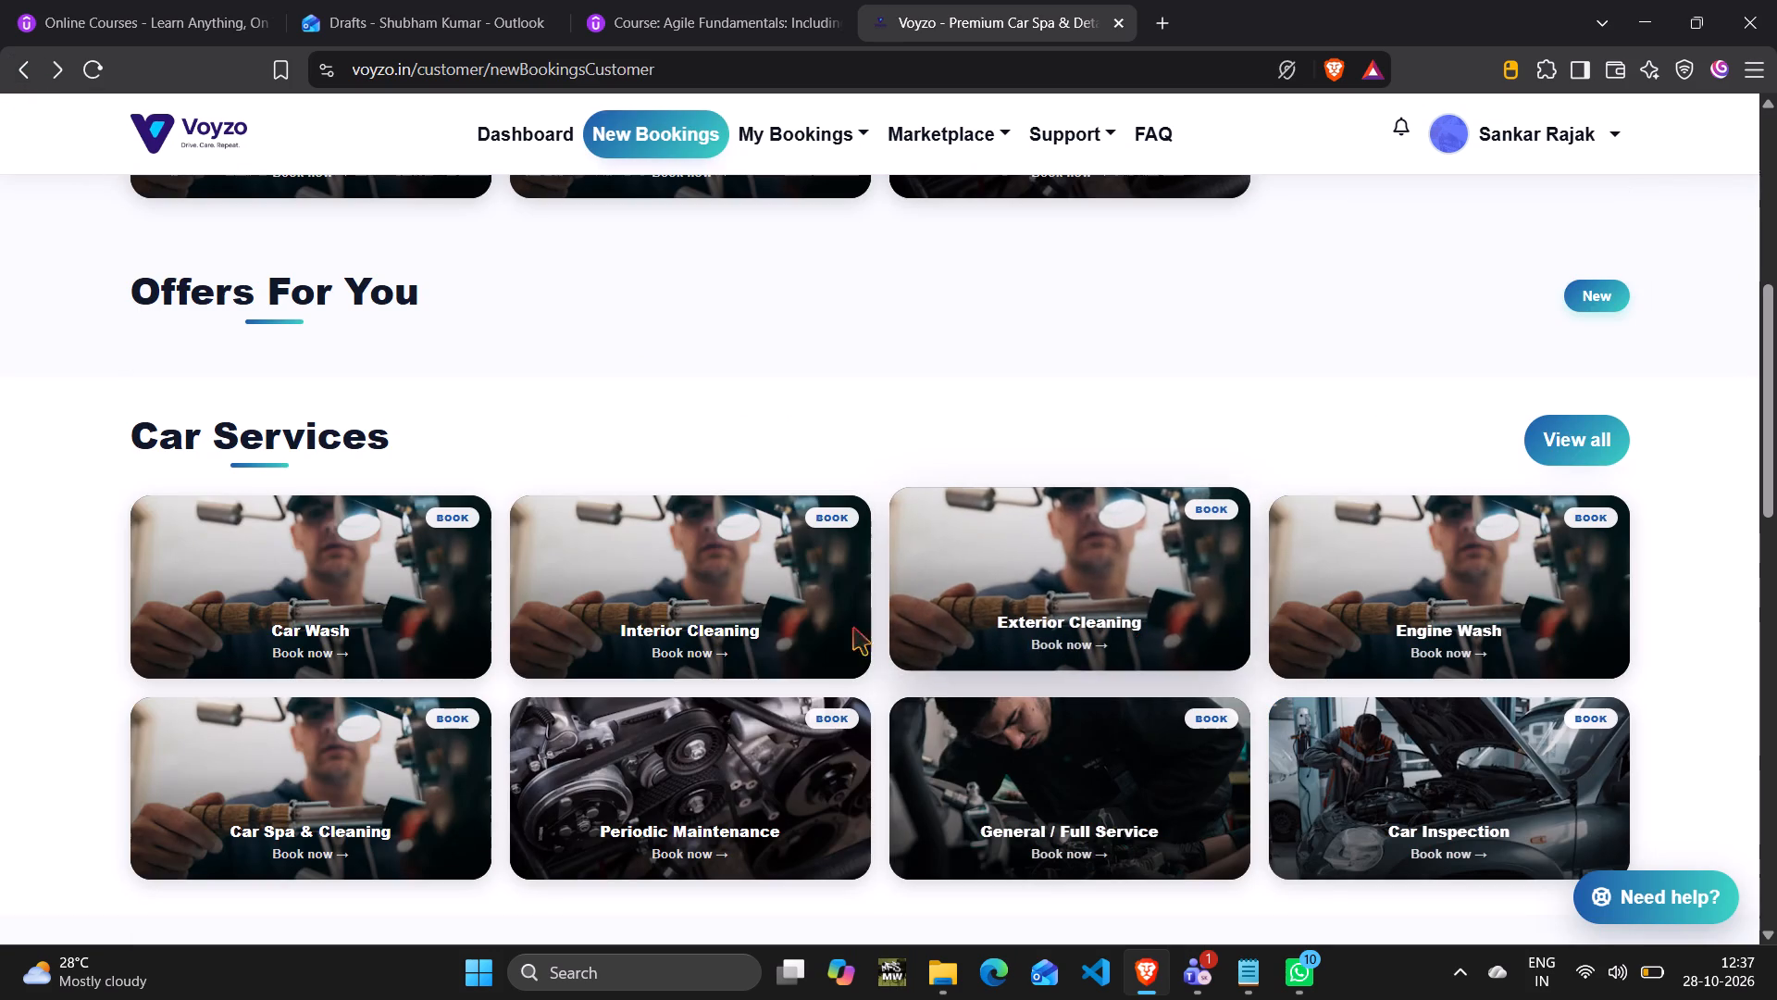
From the Exterior Cleaning overview, search for nearby vendors within 50 km and return to New Bookings.
{"action": "left_click", "coordinate": [1026, 599]}
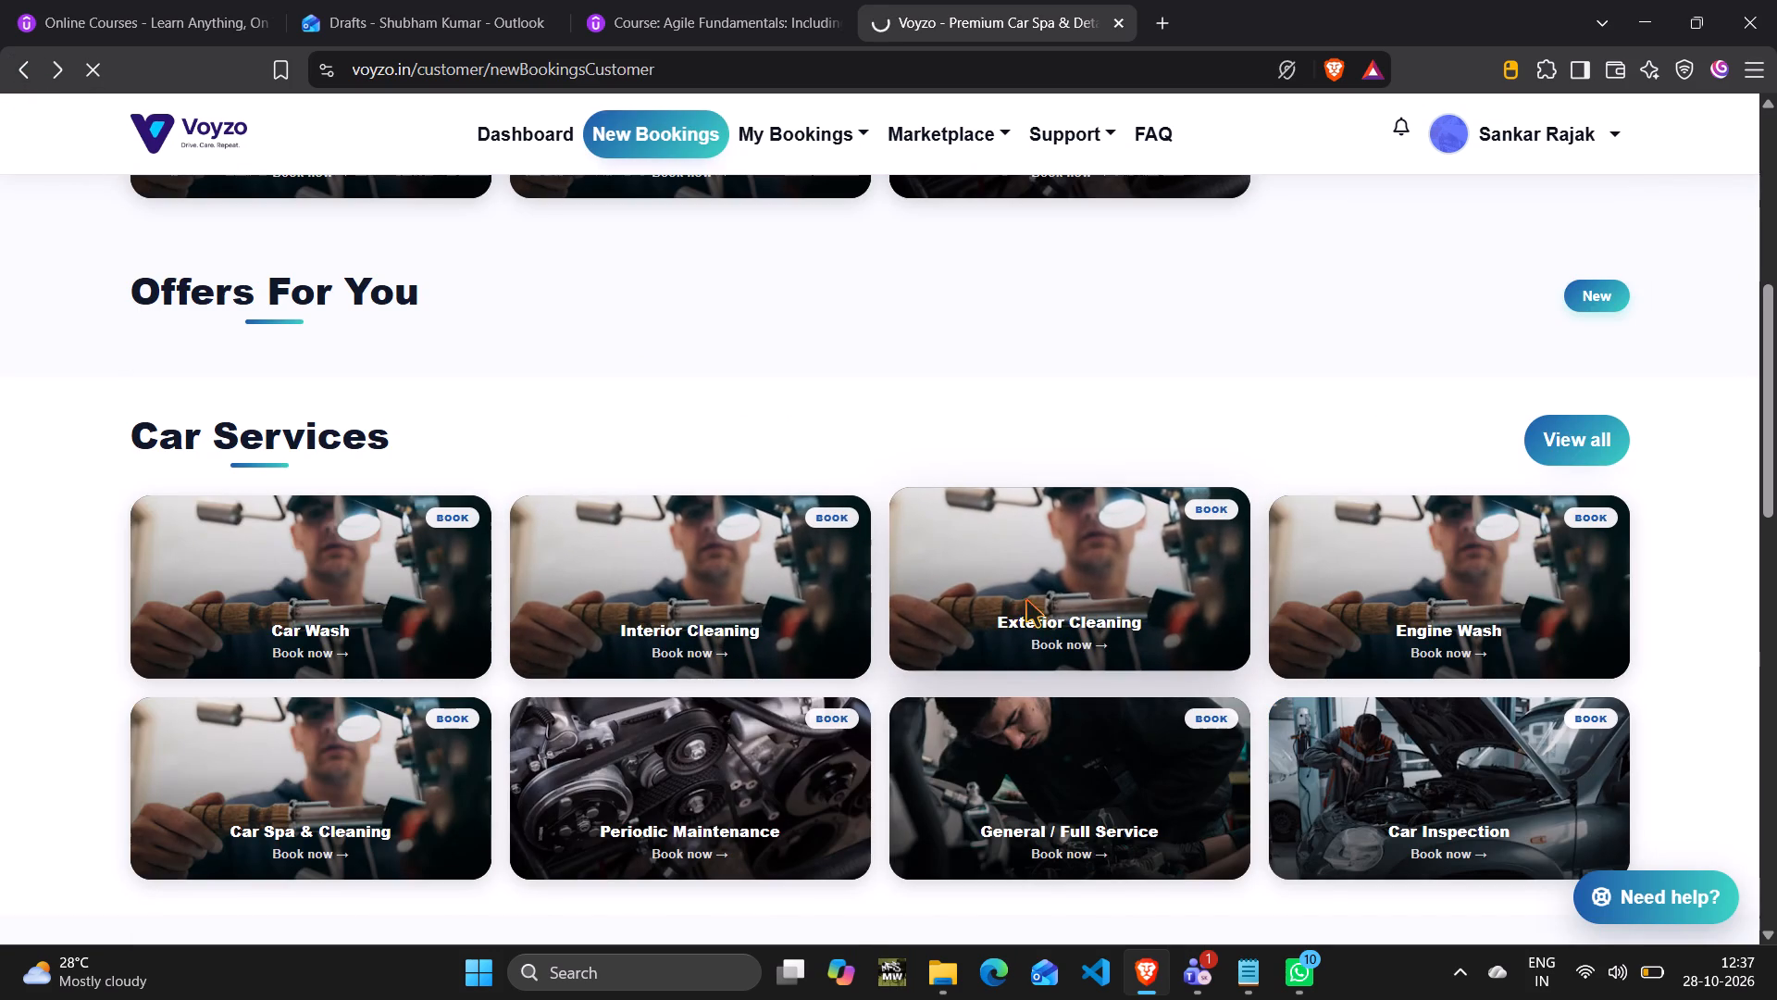
{"action": "scroll", "coordinate": [1027, 598], "scroll_direction": "down", "scroll_amount": 13}
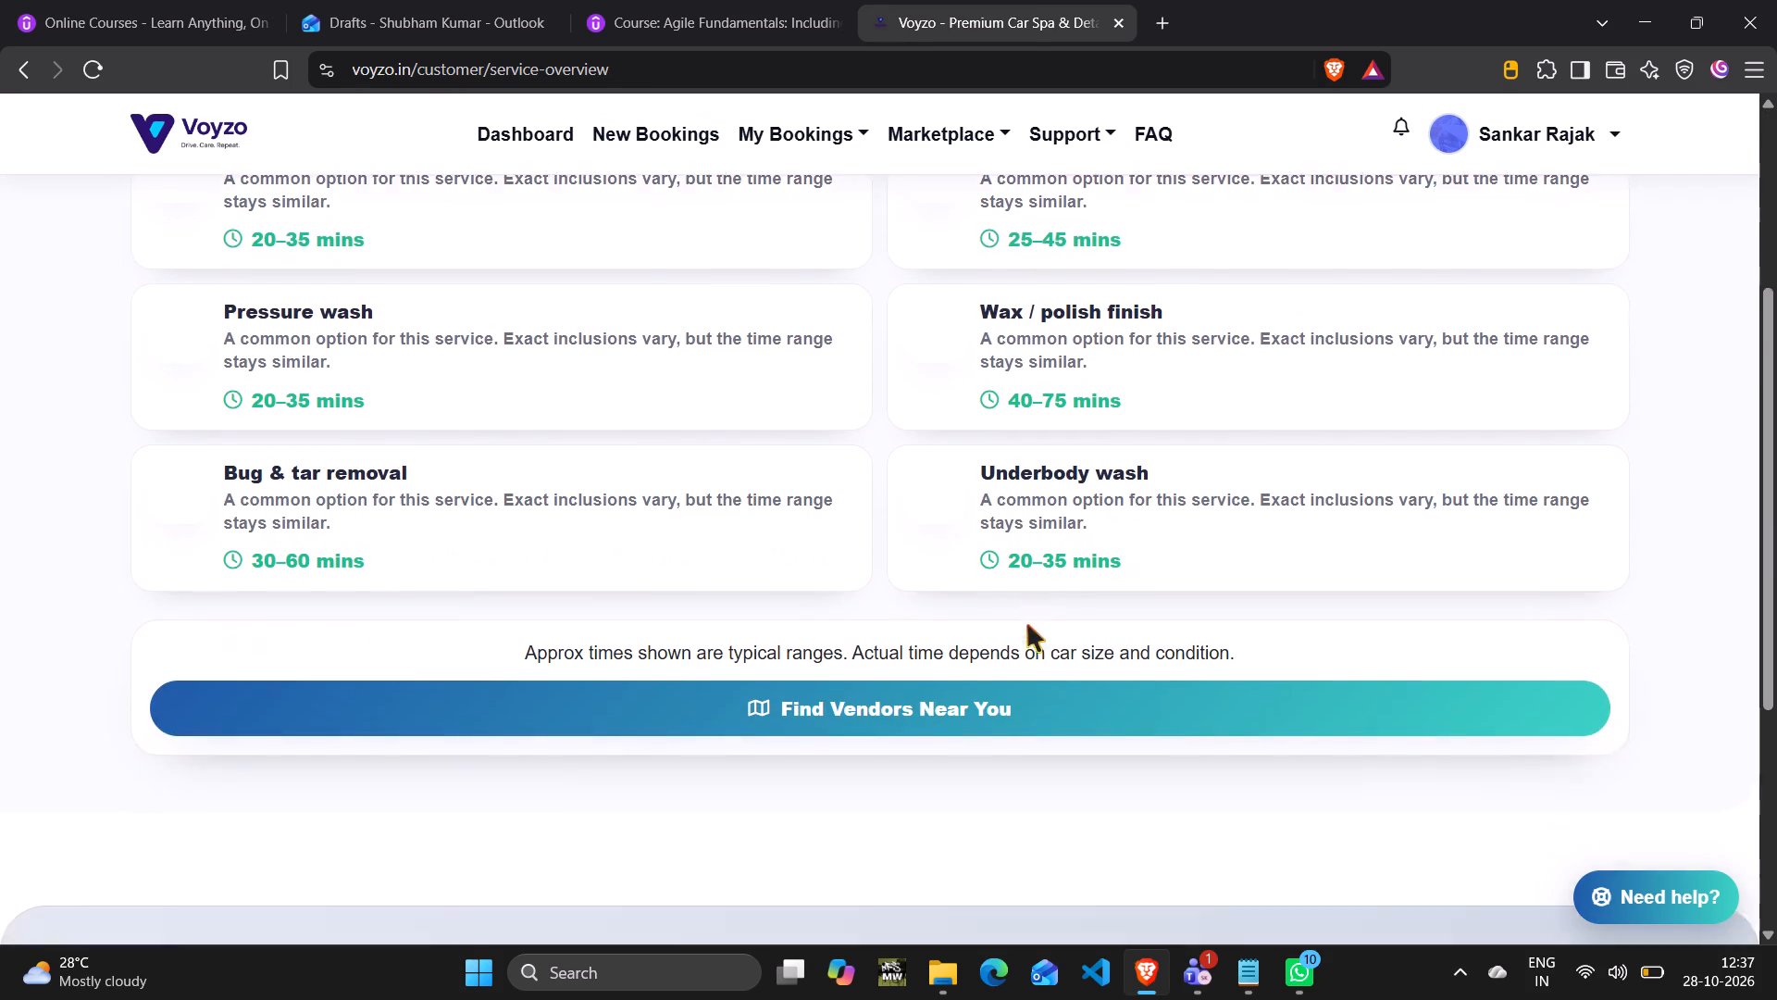
{"action": "left_click", "coordinate": [990, 575]}
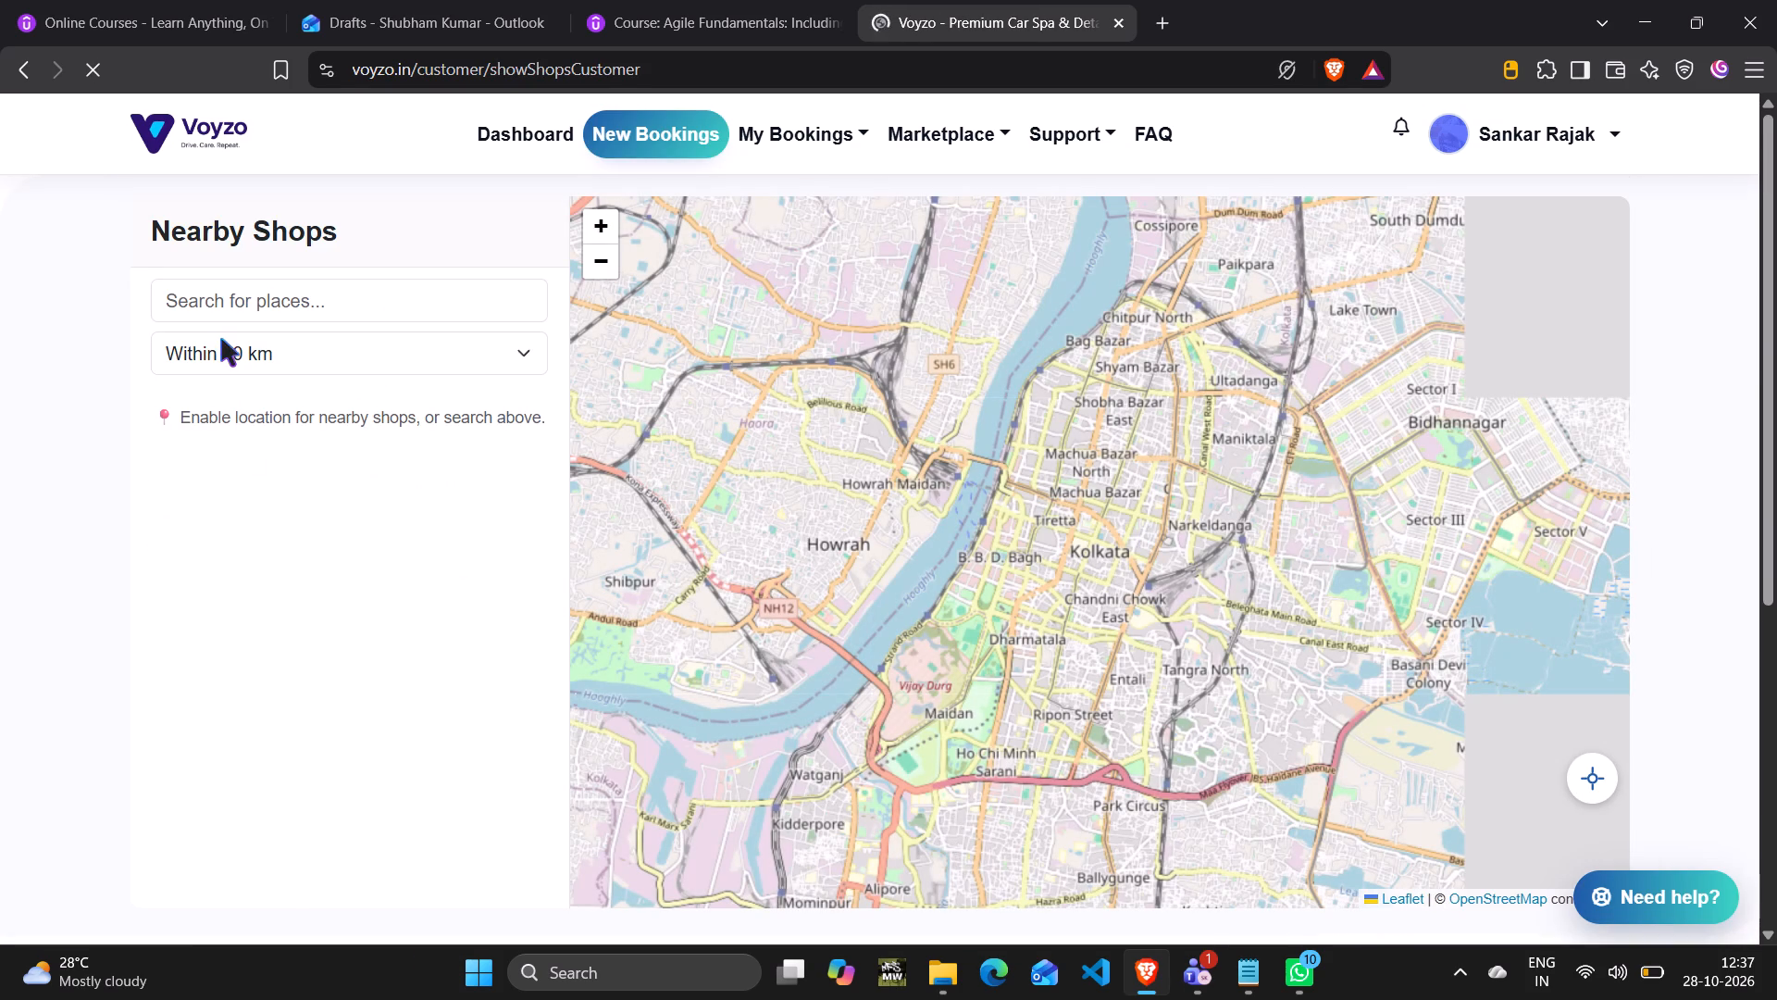
{"action": "left_click", "coordinate": [221, 338]}
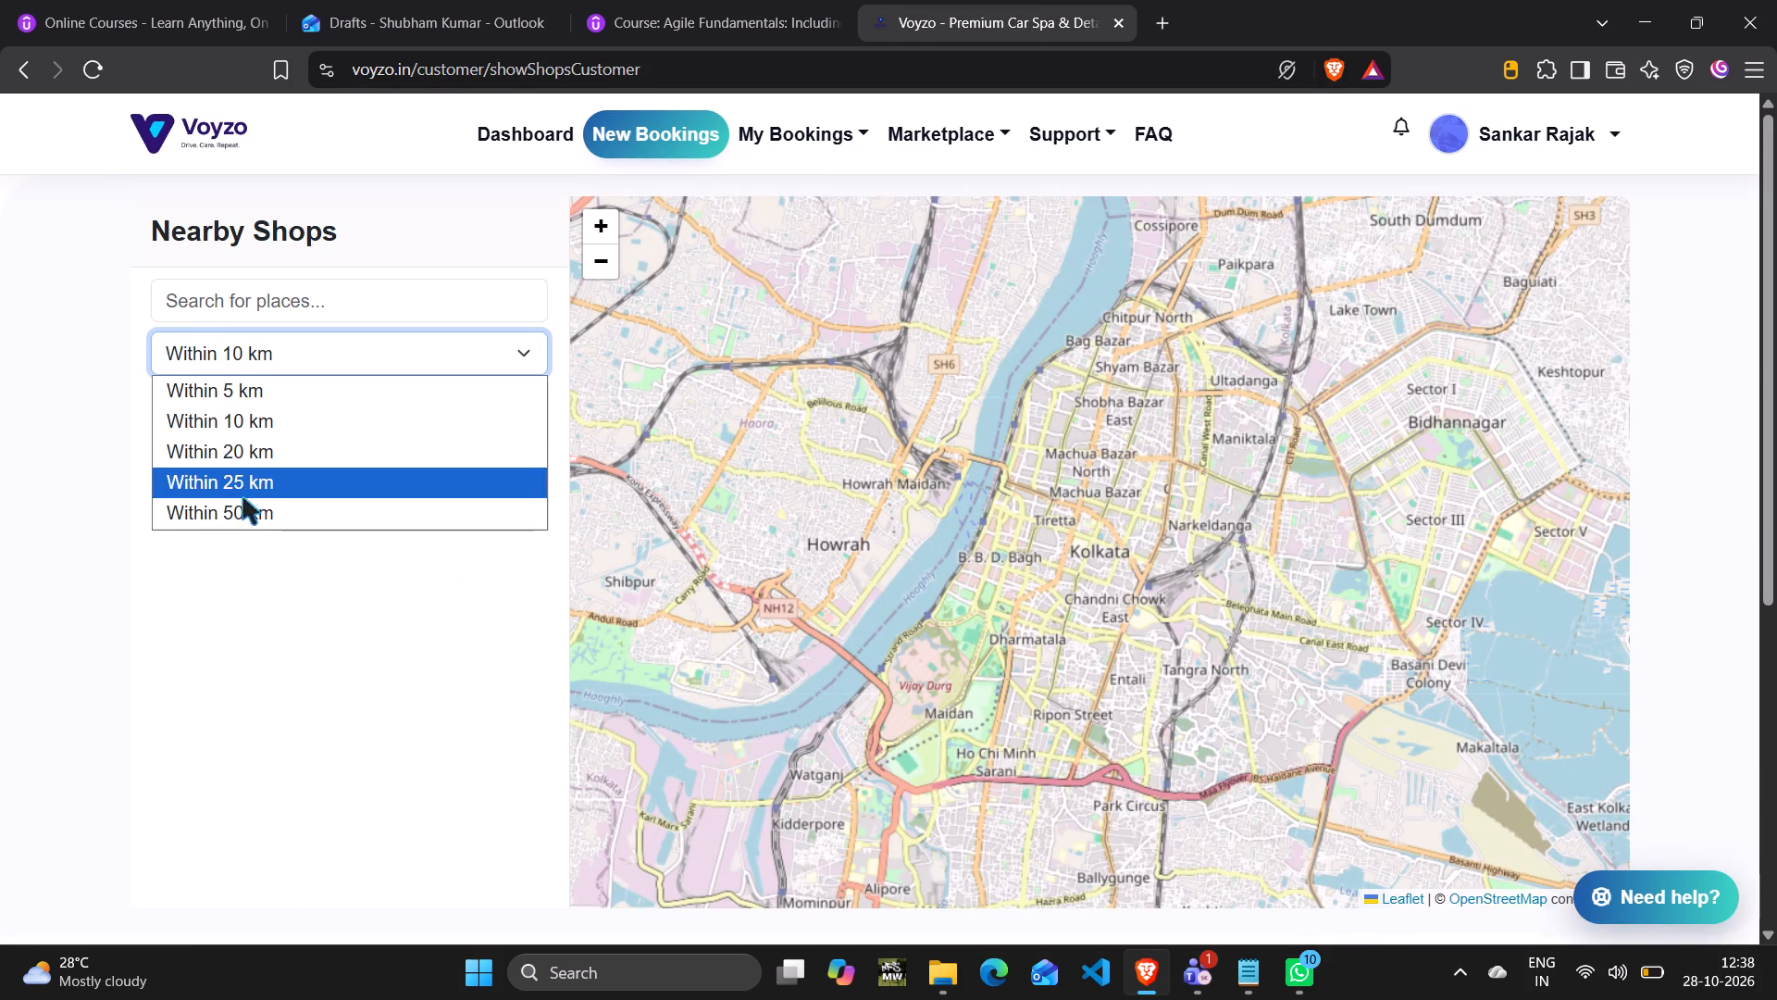
{"action": "left_click", "coordinate": [245, 517]}
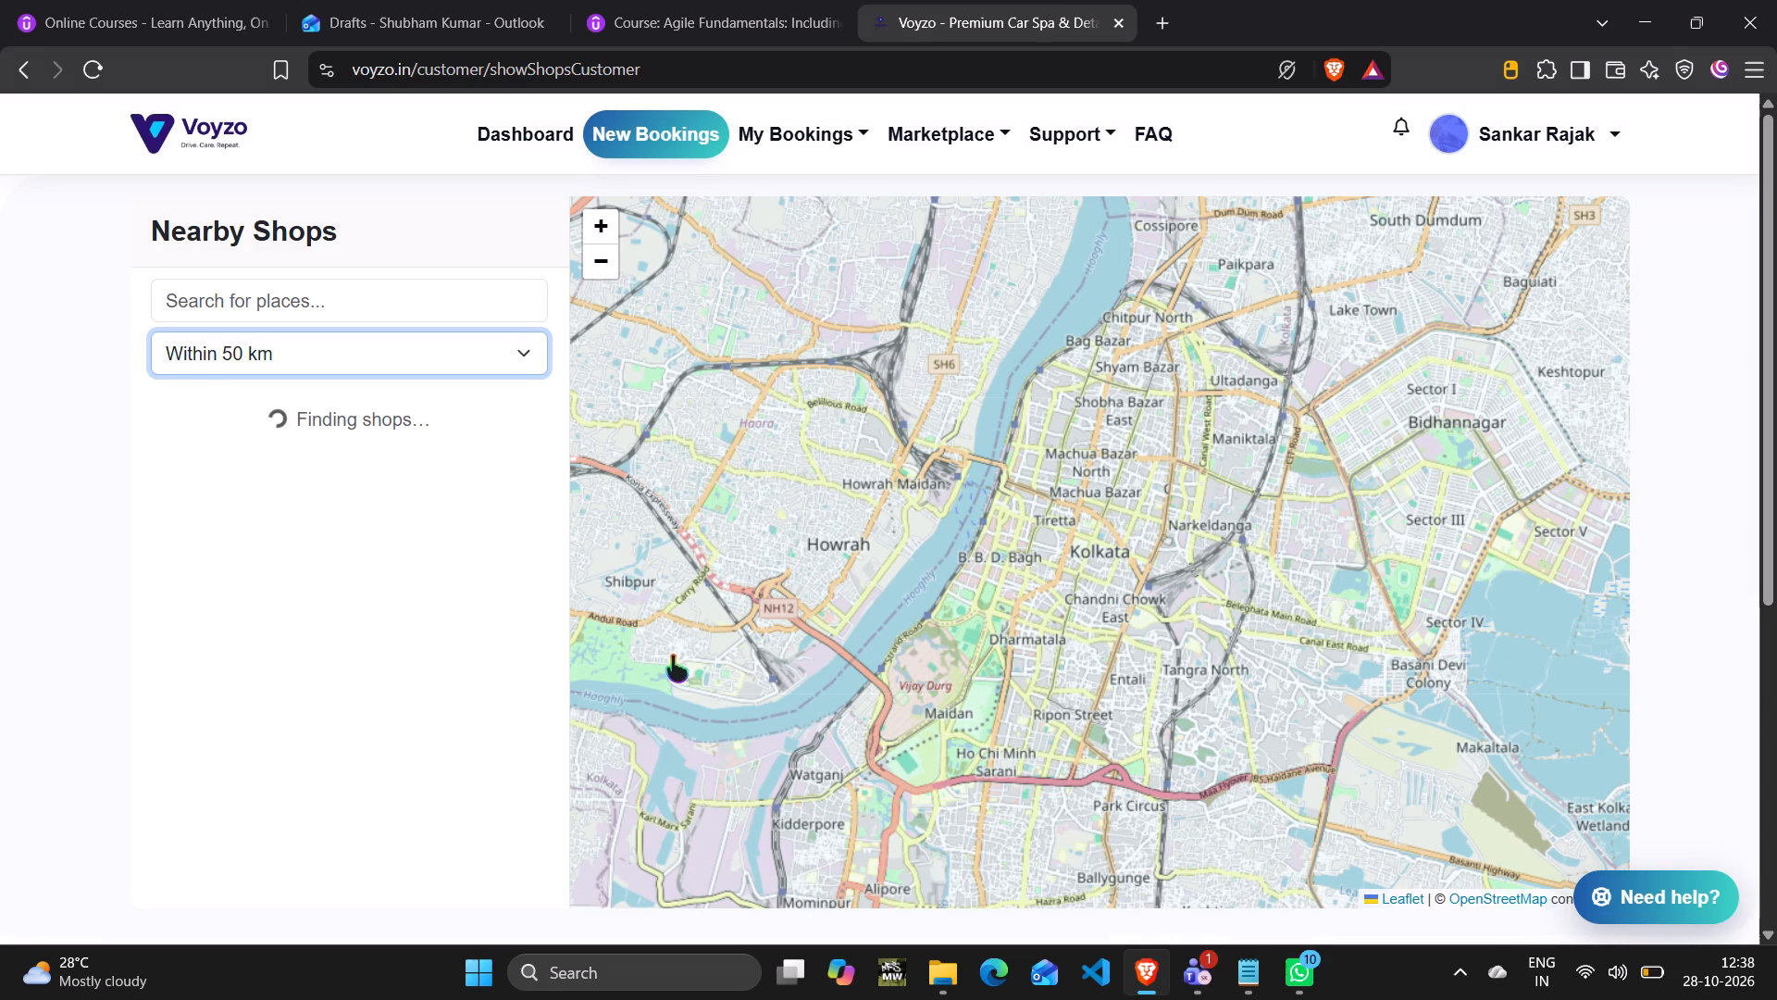
{"action": "scroll", "coordinate": [1223, 691], "scroll_direction": "down", "scroll_amount": 7}
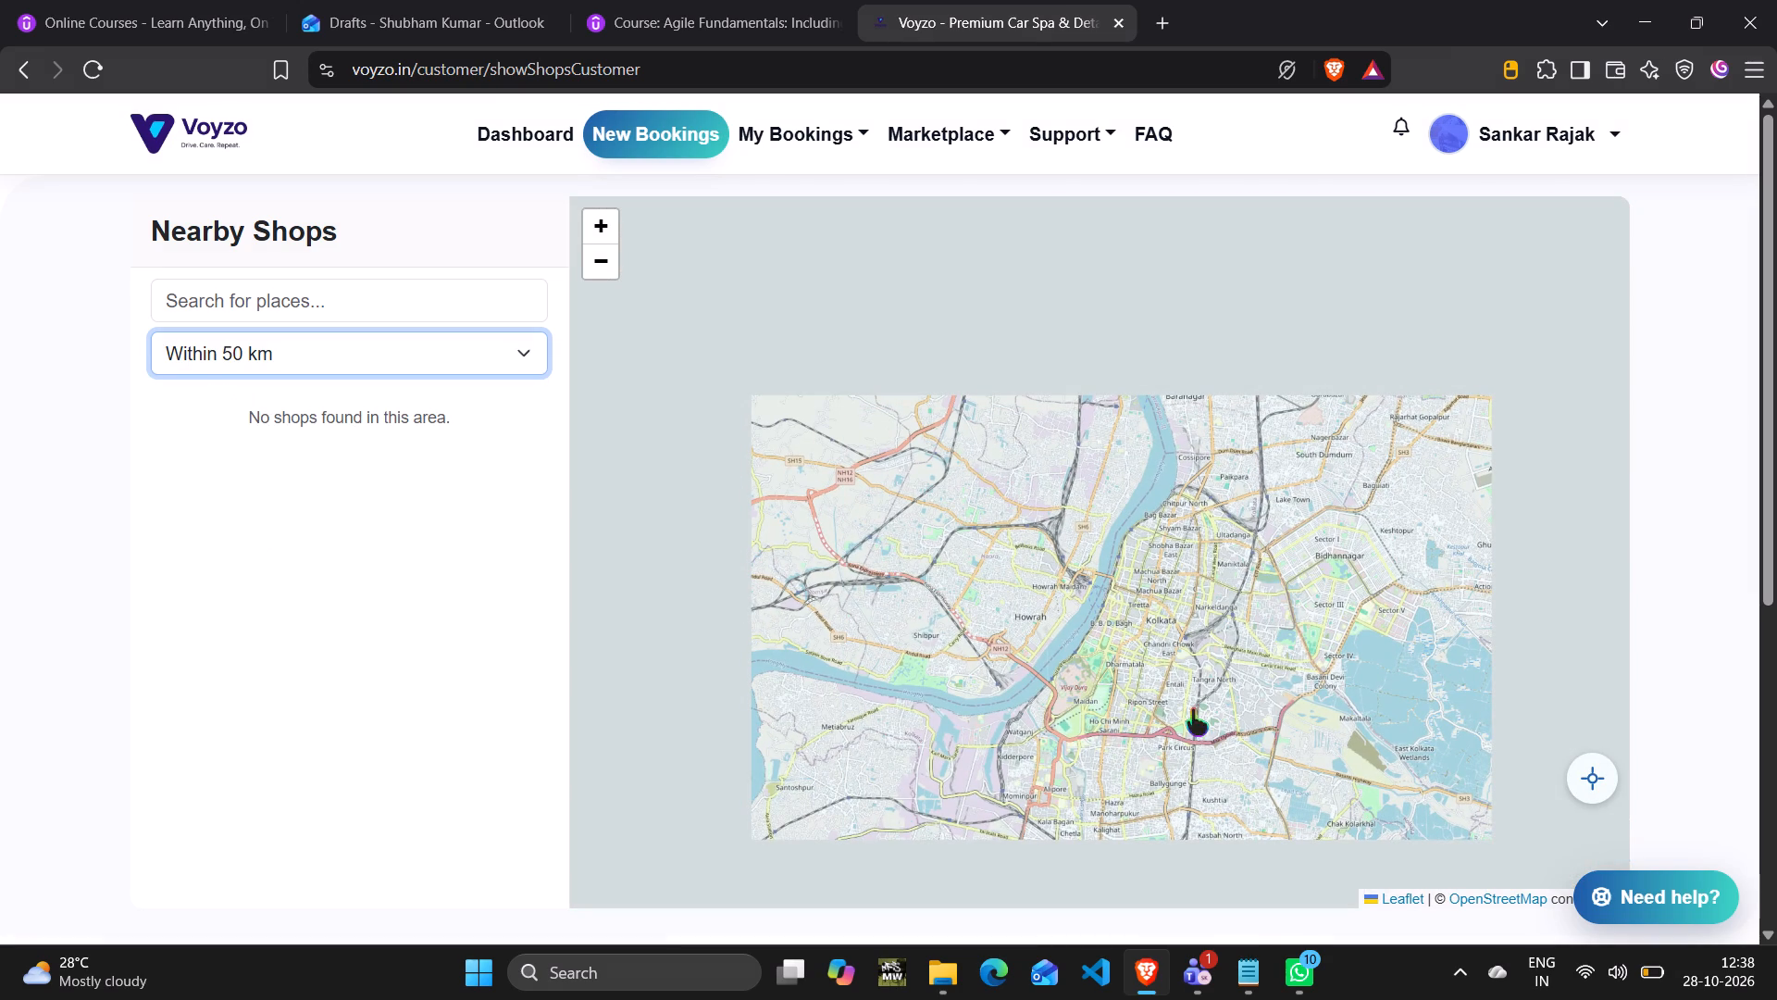
{"action": "scroll", "coordinate": [516, 643], "scroll_direction": "down", "scroll_amount": 7}
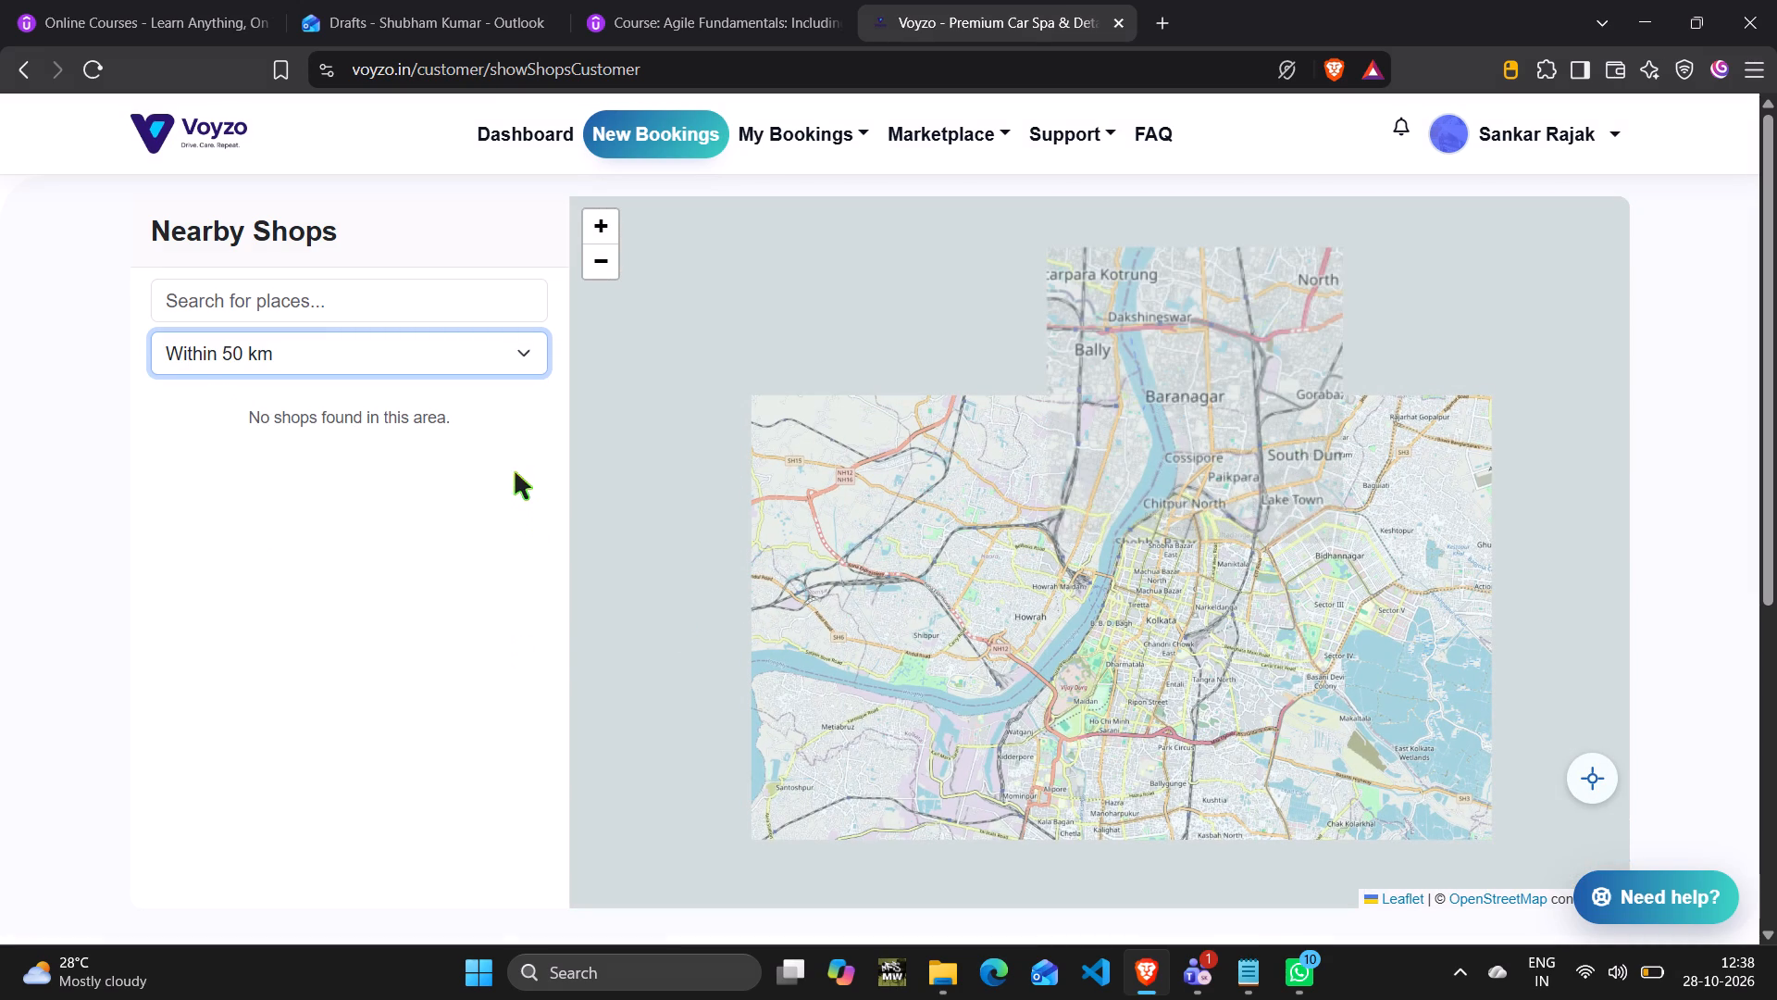
{"action": "scroll", "coordinate": [1128, 506], "scroll_direction": "up", "scroll_amount": 4}
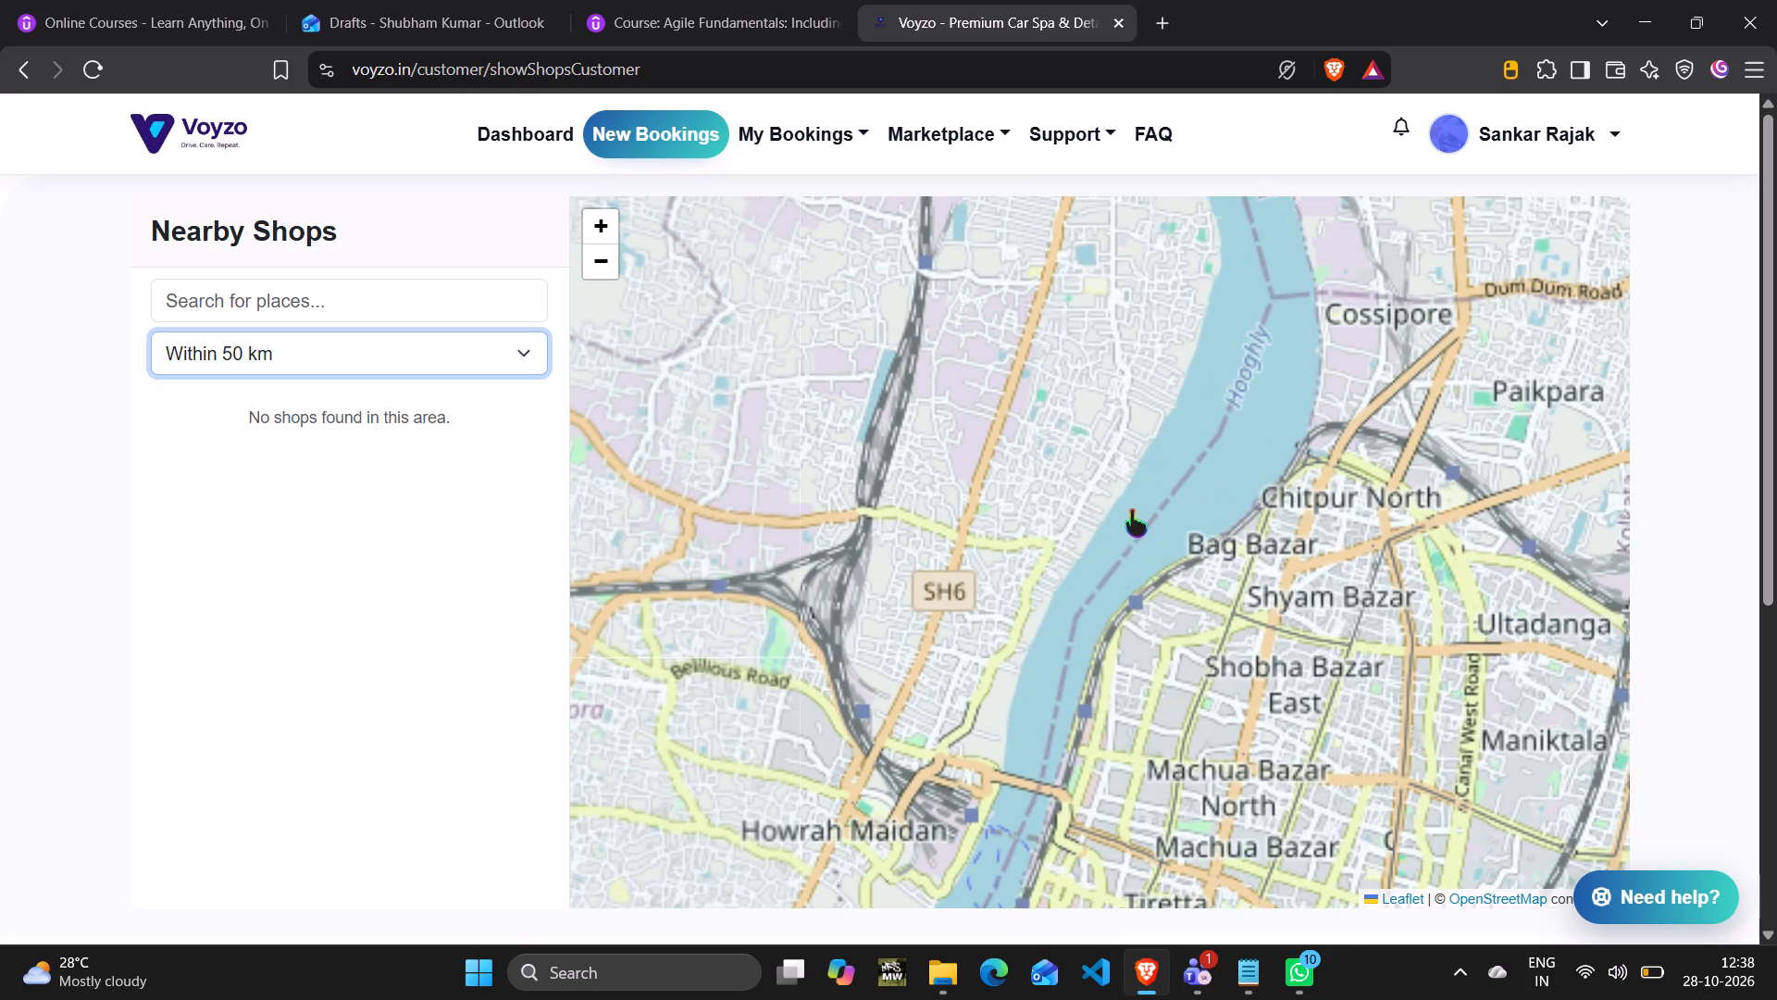
{"action": "left_click", "coordinate": [24, 68]}
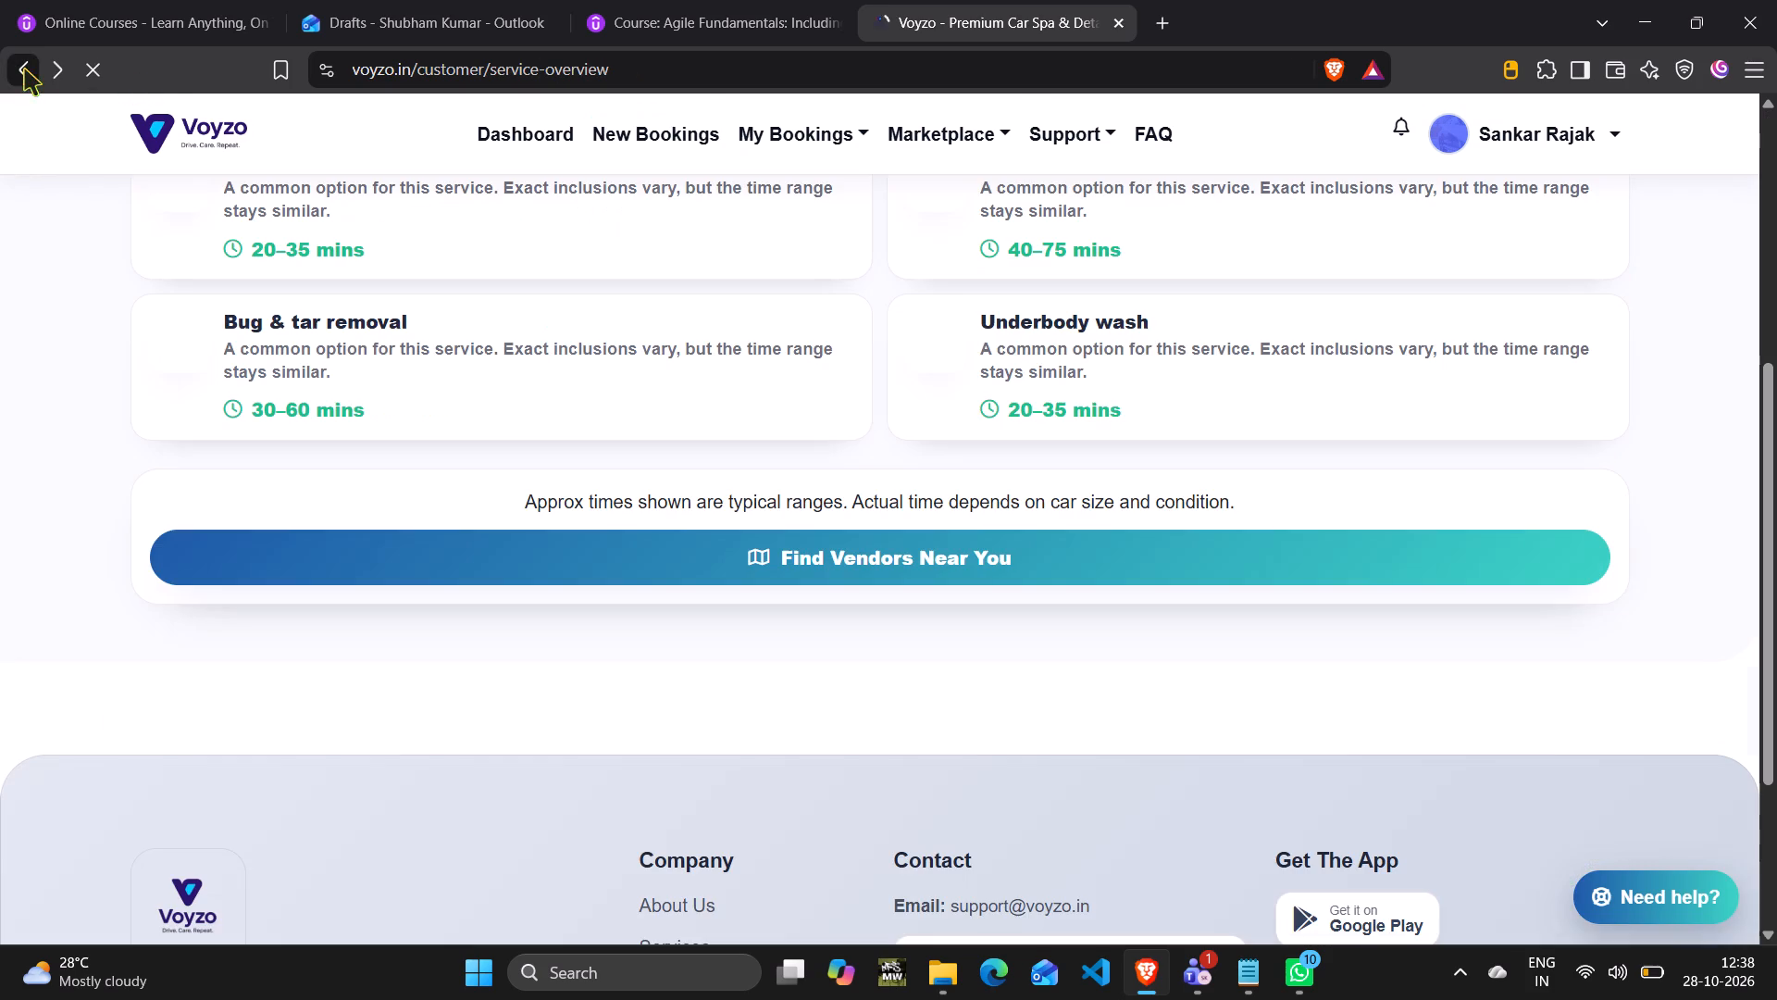
{"action": "left_click", "coordinate": [23, 76]}
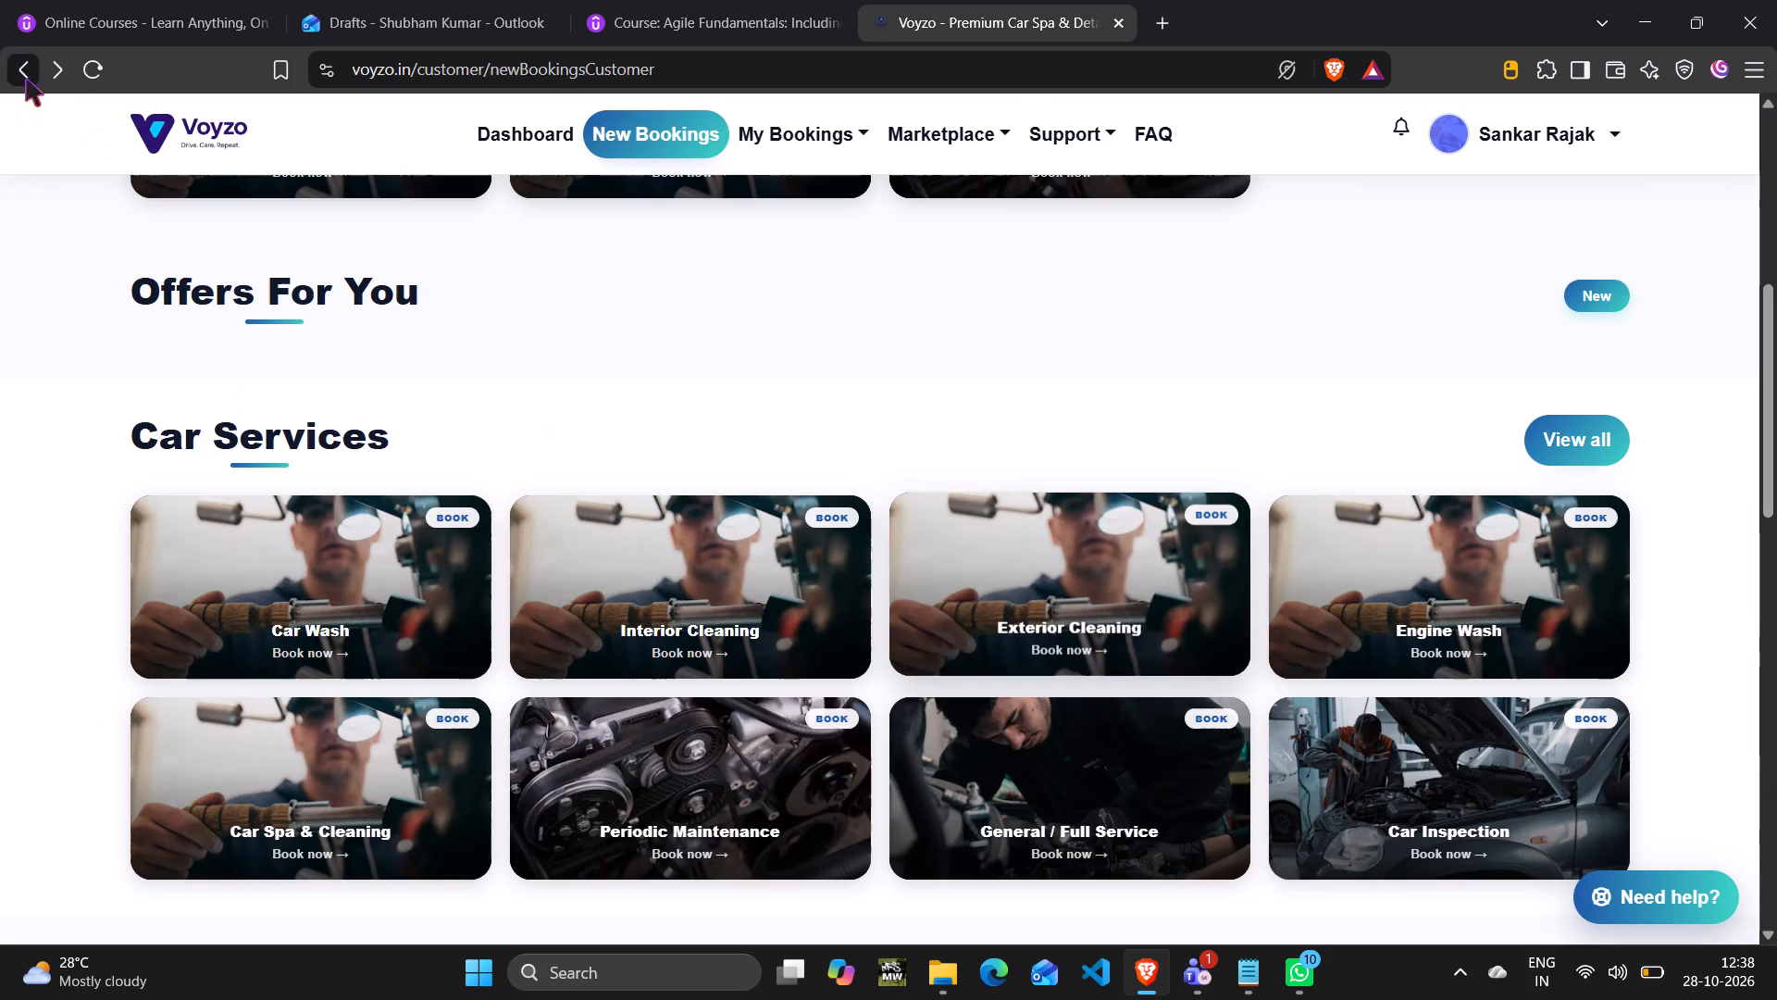
Check the Upcoming, In progress, Service history and Cancelled pages under My Bookings in turn.
{"action": "scroll", "coordinate": [1173, 558], "scroll_direction": "up", "scroll_amount": 8}
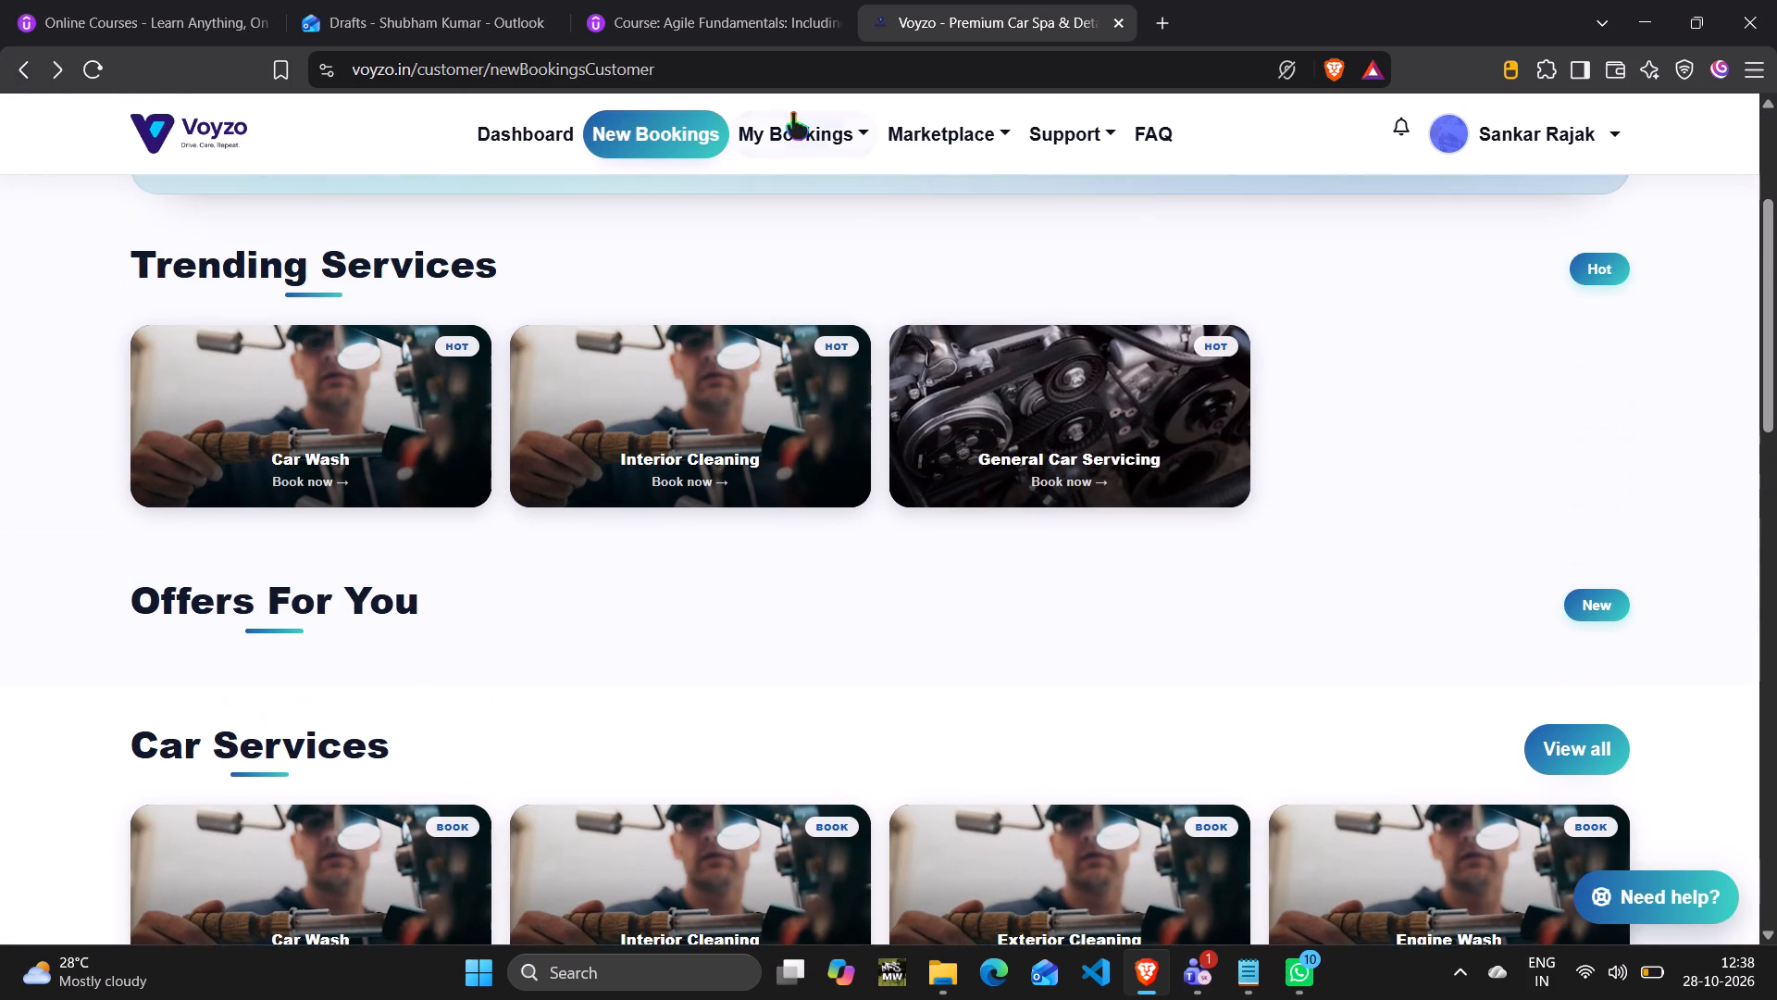
{"action": "left_click", "coordinate": [793, 144]}
{"action": "left_click", "coordinate": [803, 191]}
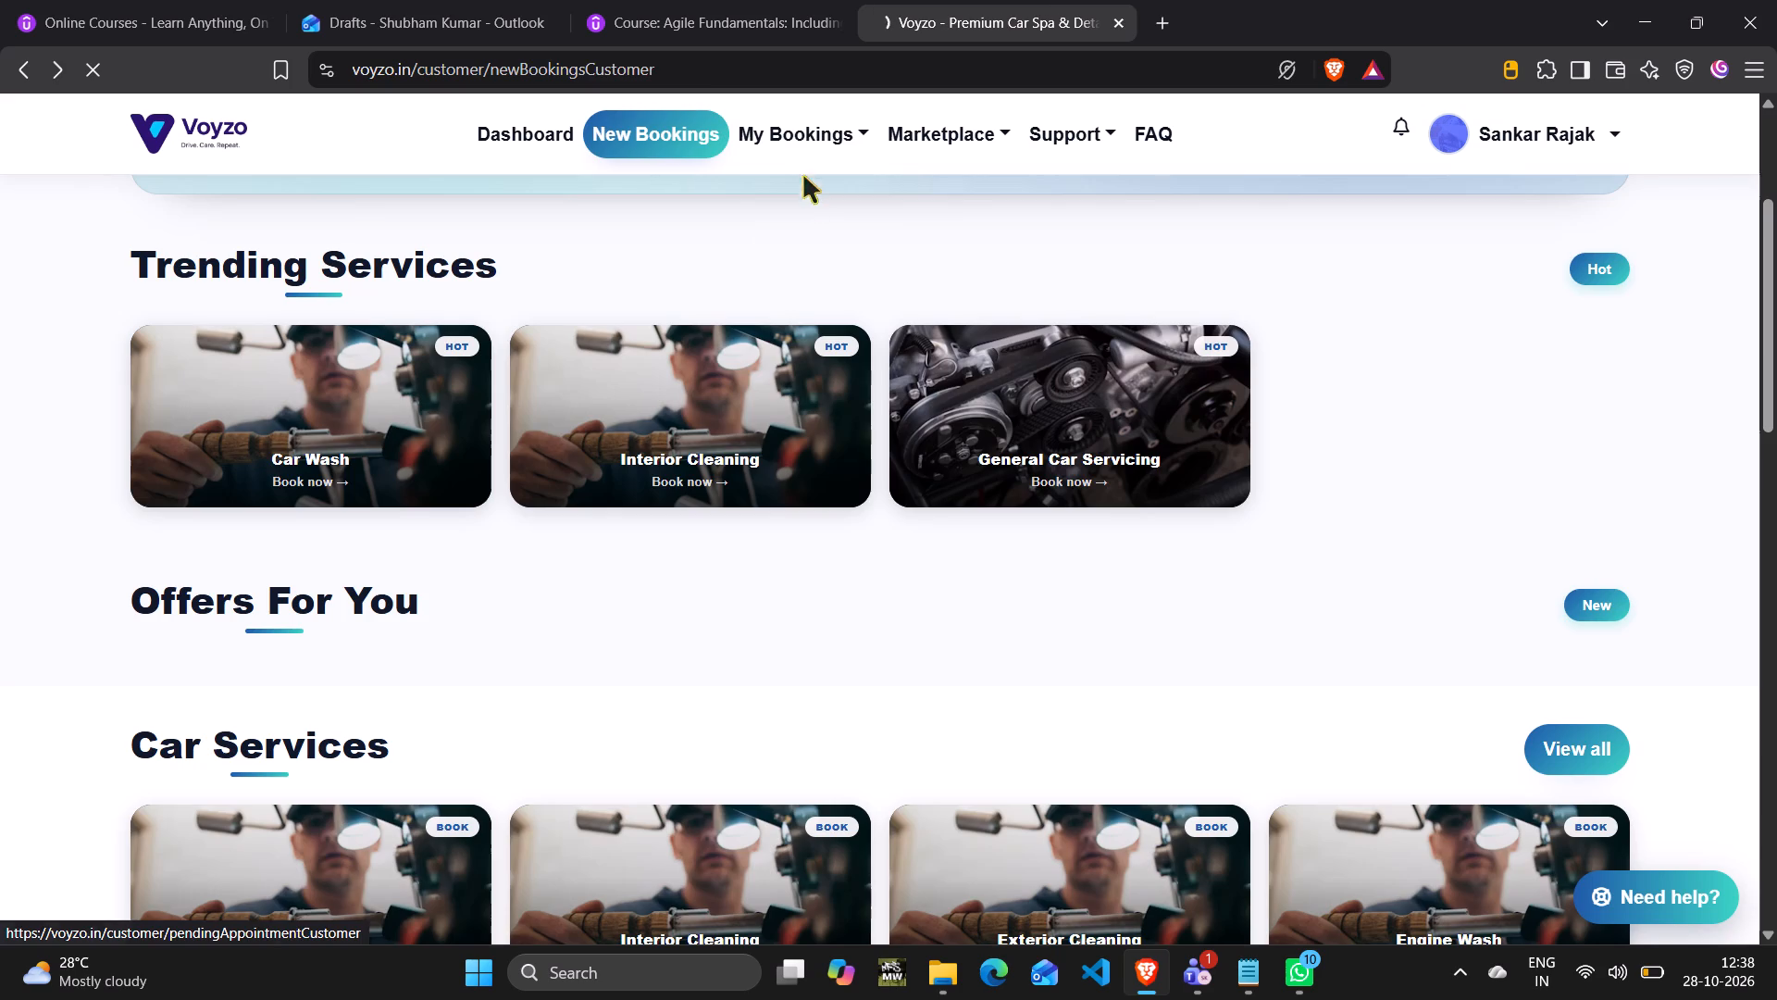
{"action": "left_click", "coordinate": [805, 127]}
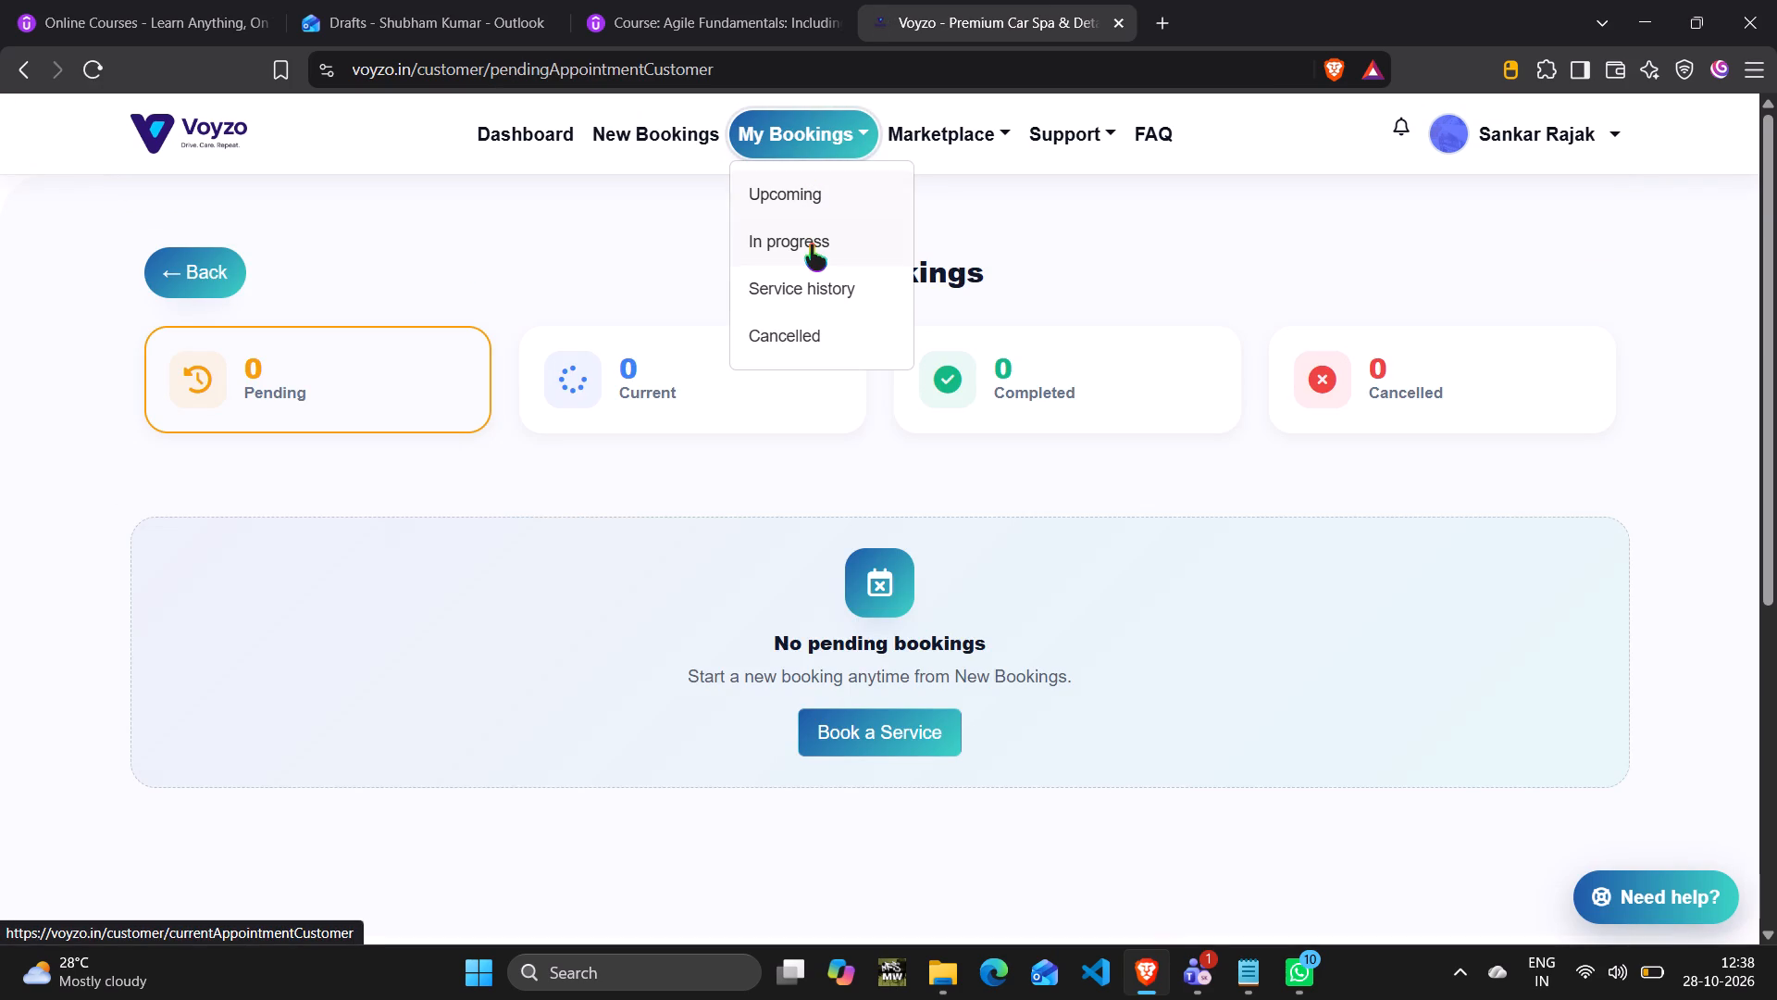
{"action": "left_click", "coordinate": [812, 244]}
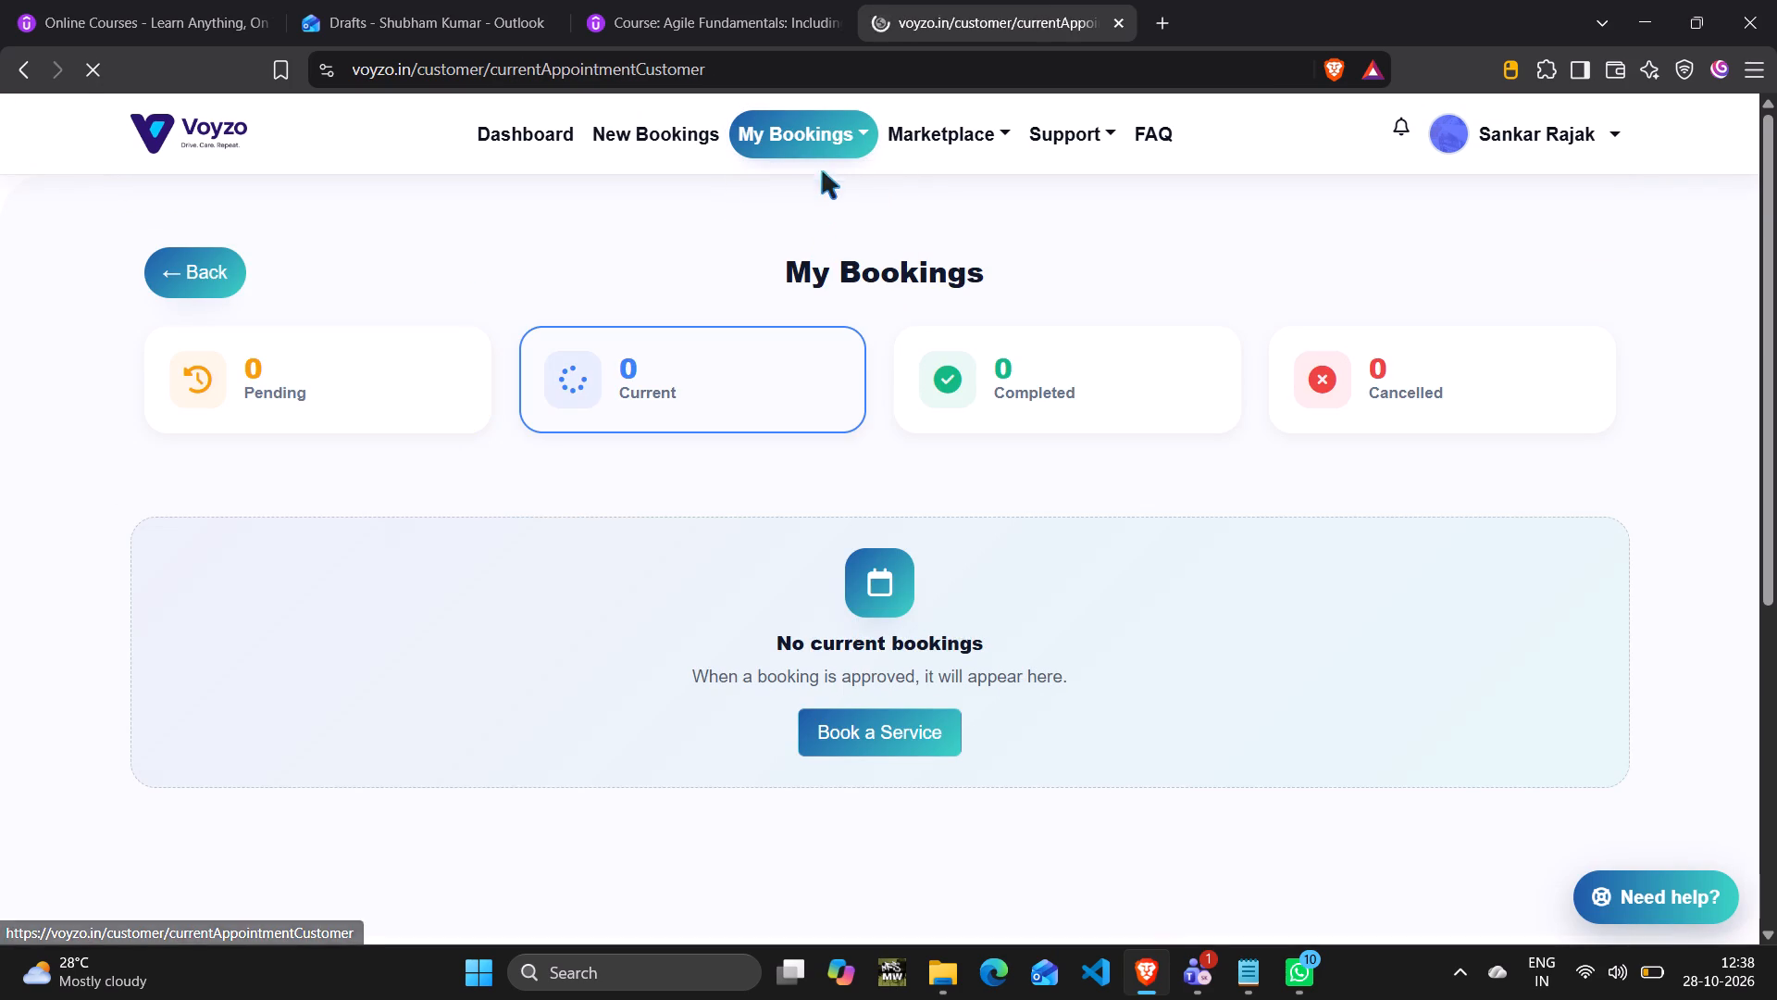
{"action": "left_click", "coordinate": [822, 139]}
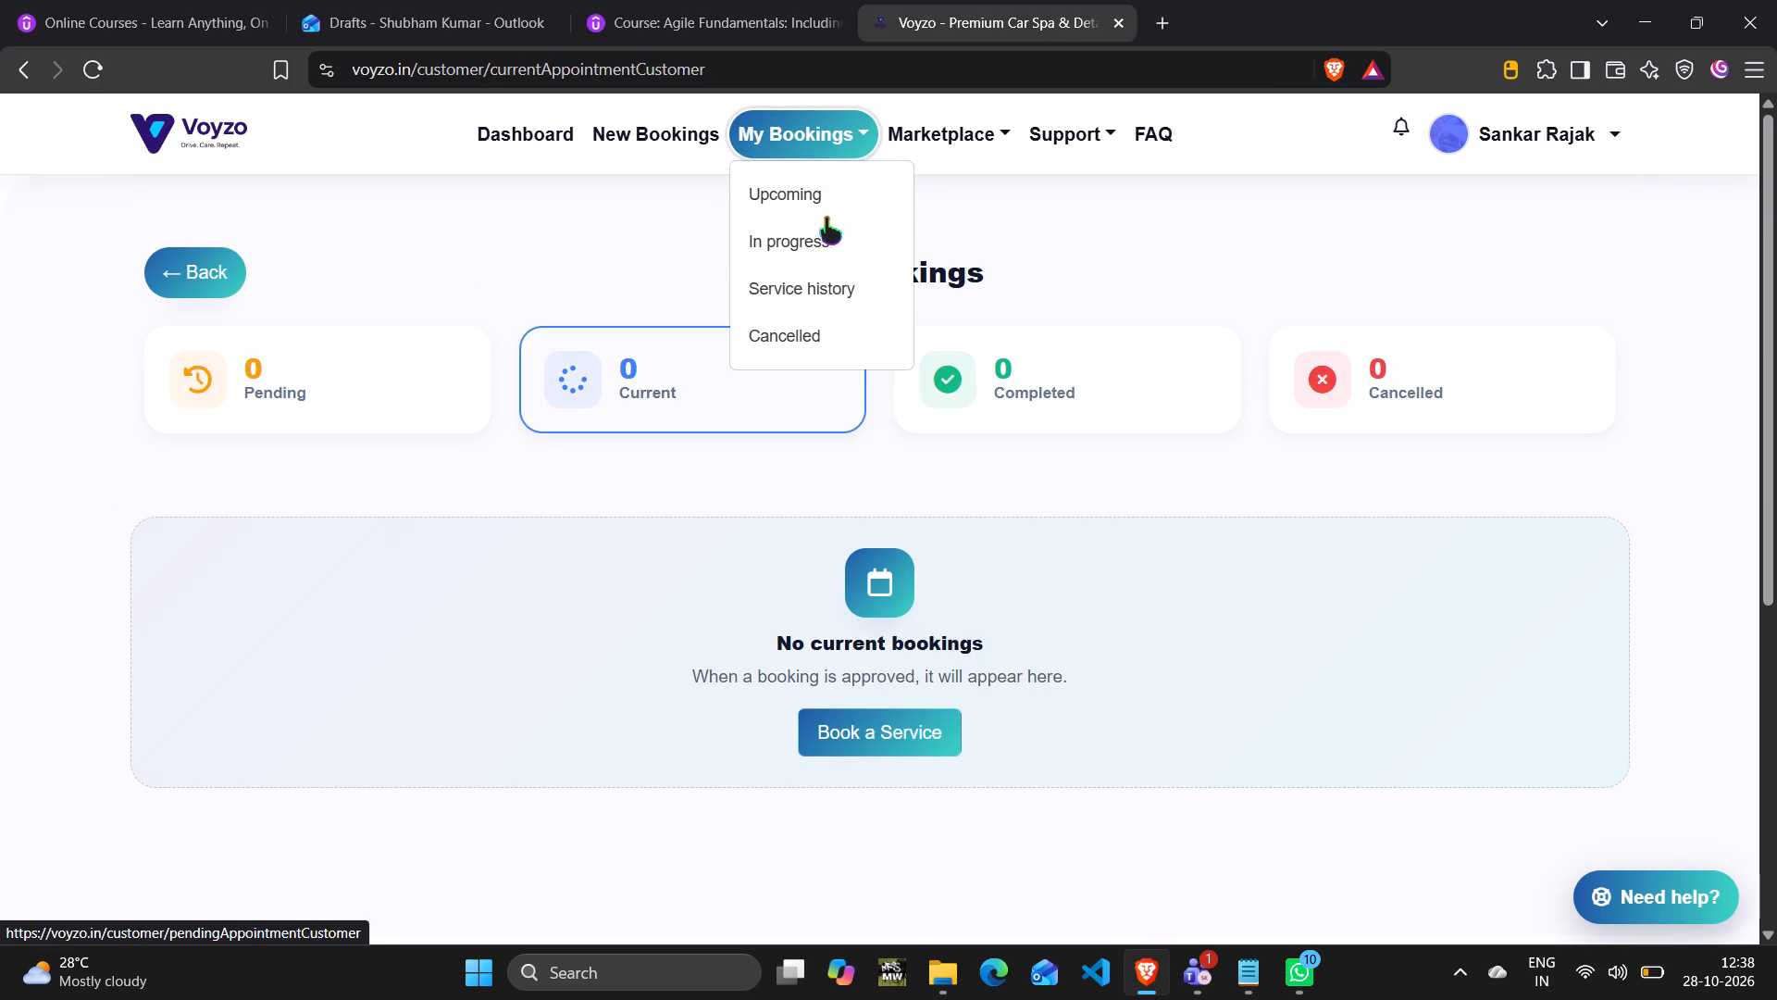
{"action": "left_click", "coordinate": [839, 276]}
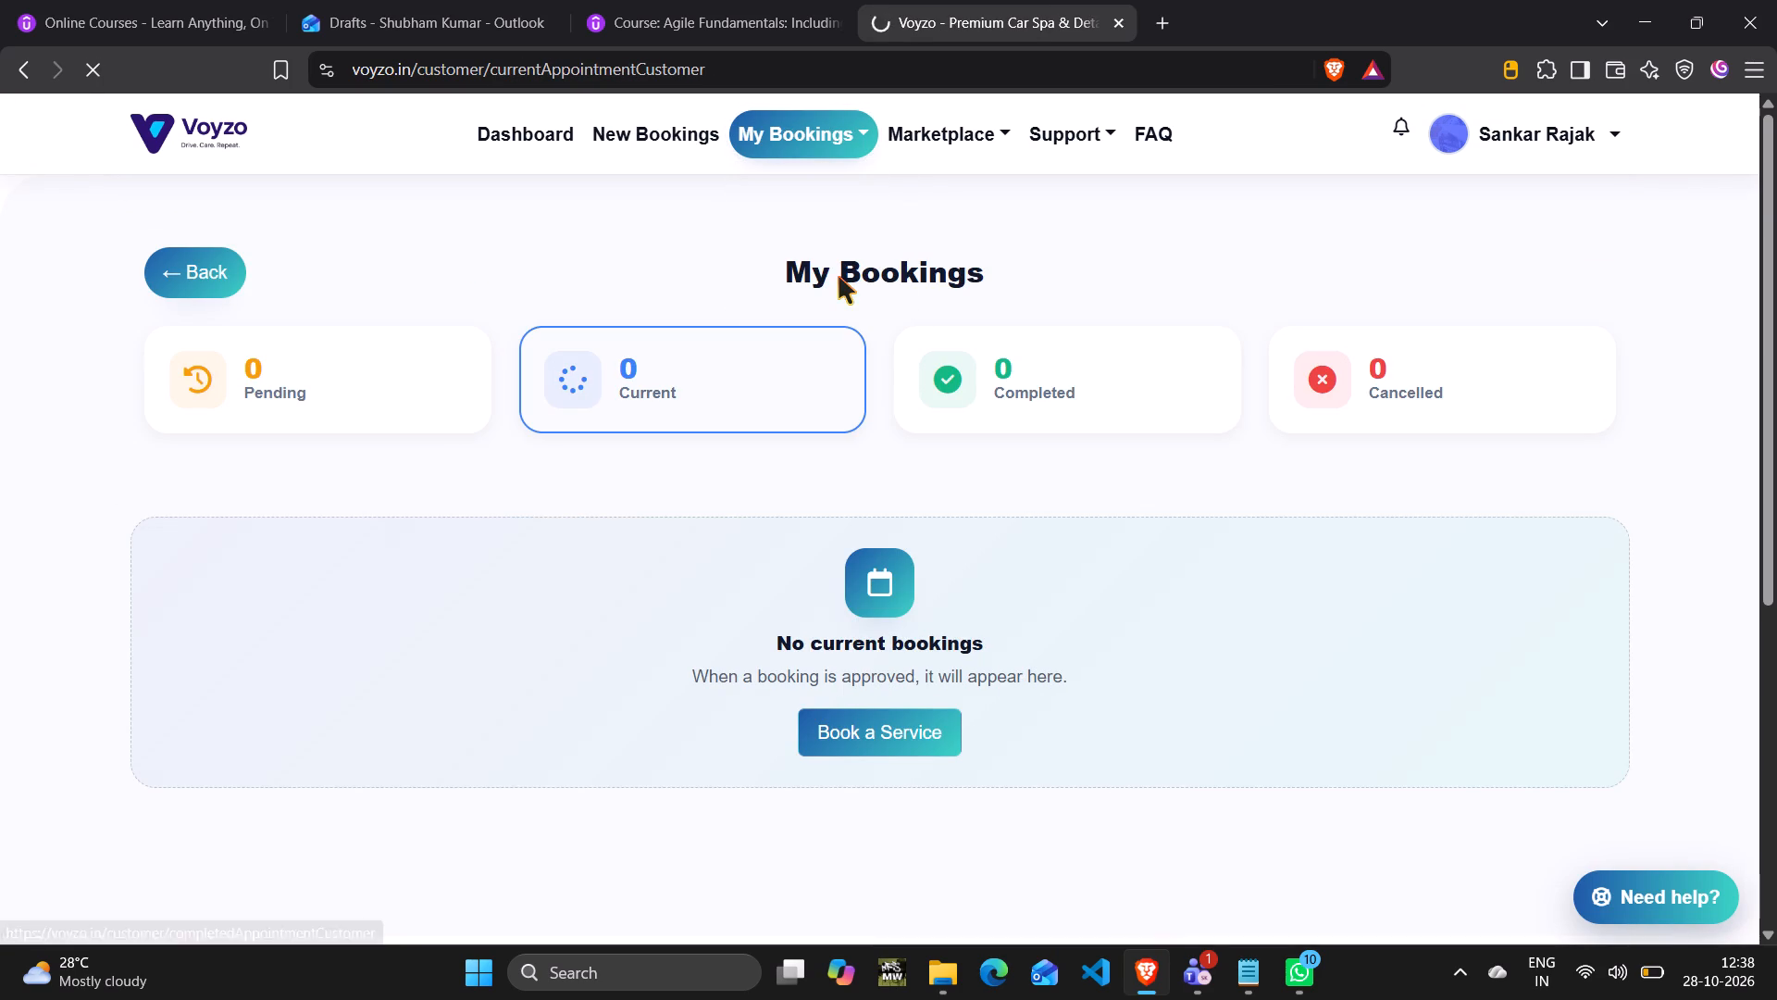
{"action": "left_click", "coordinate": [808, 123]}
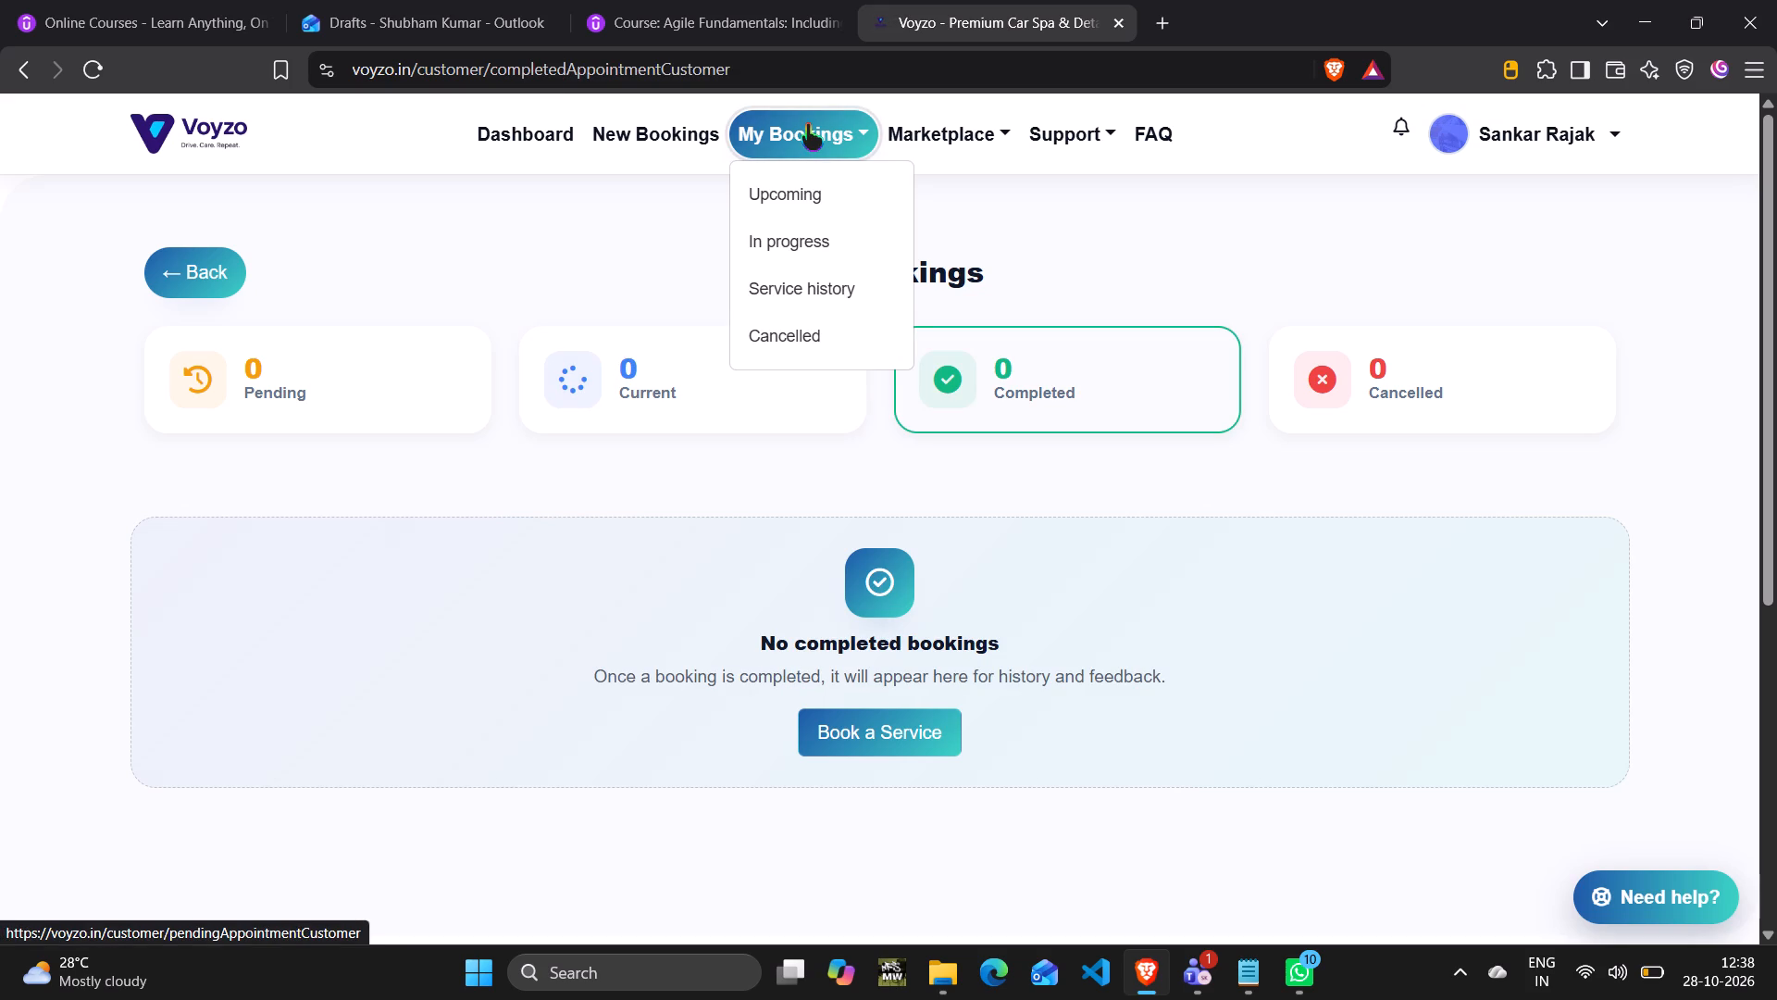
{"action": "left_click", "coordinate": [825, 336]}
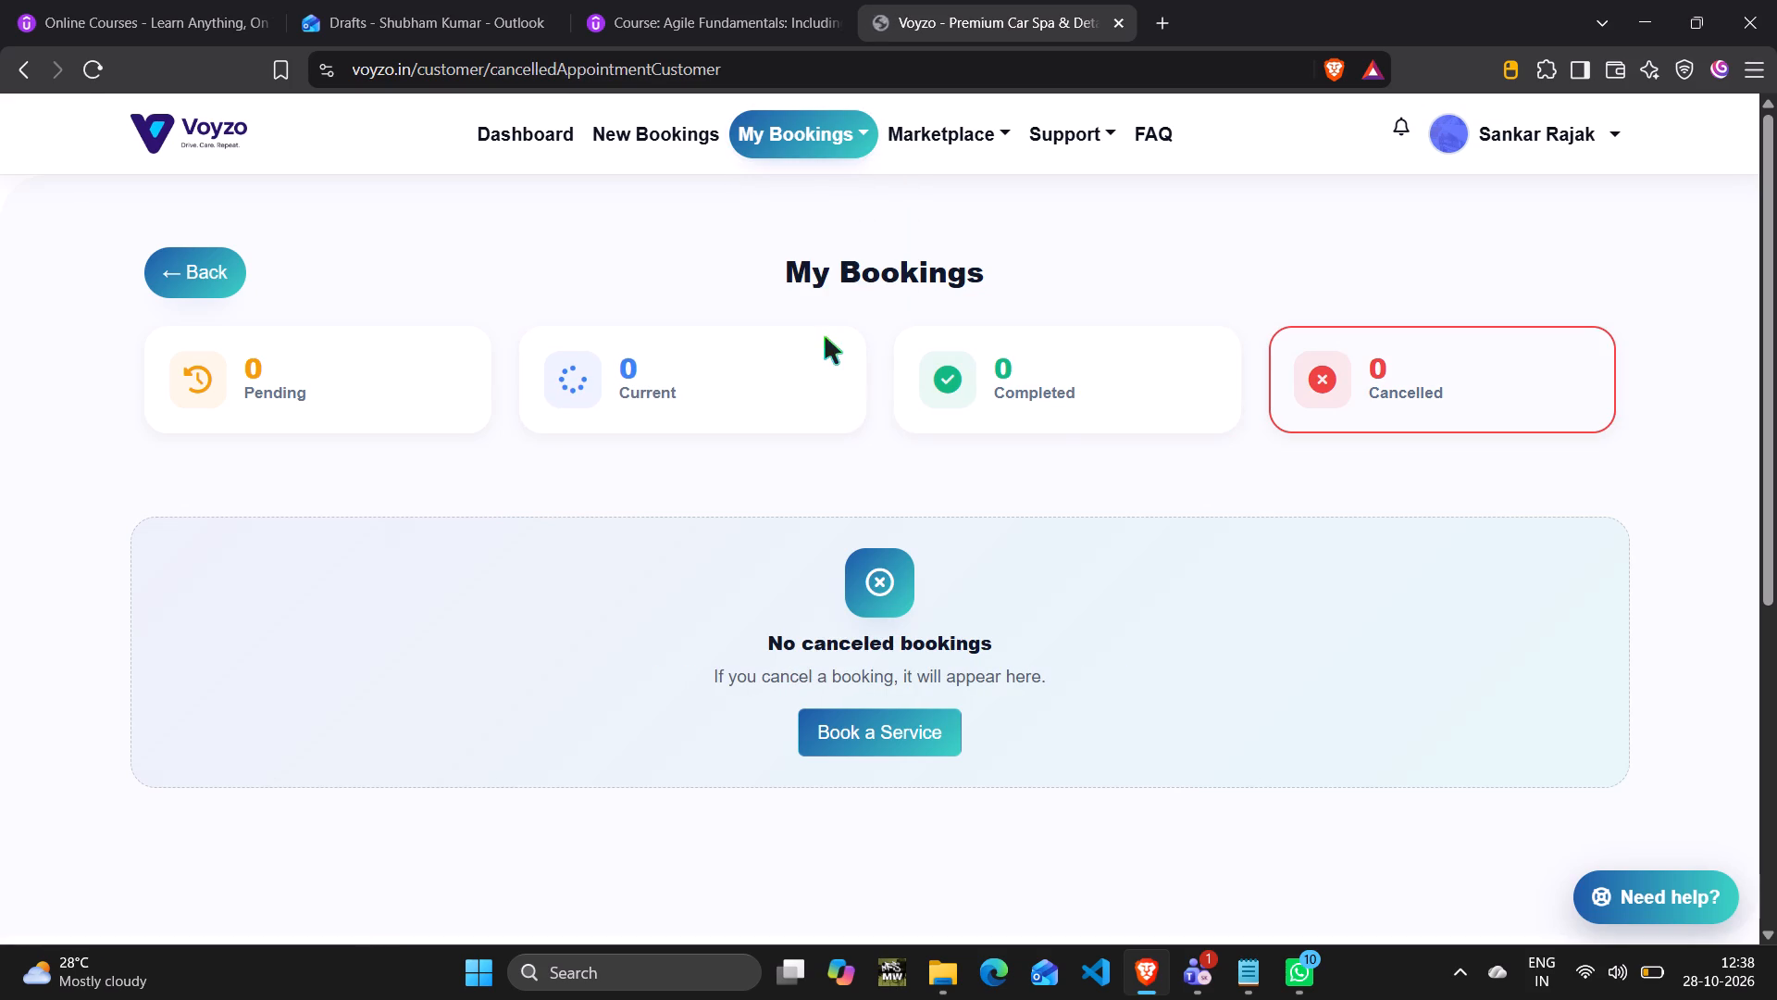
Test the Completed, Current and Pending status cards on the My Bookings page.
{"action": "left_click", "coordinate": [1045, 394]}
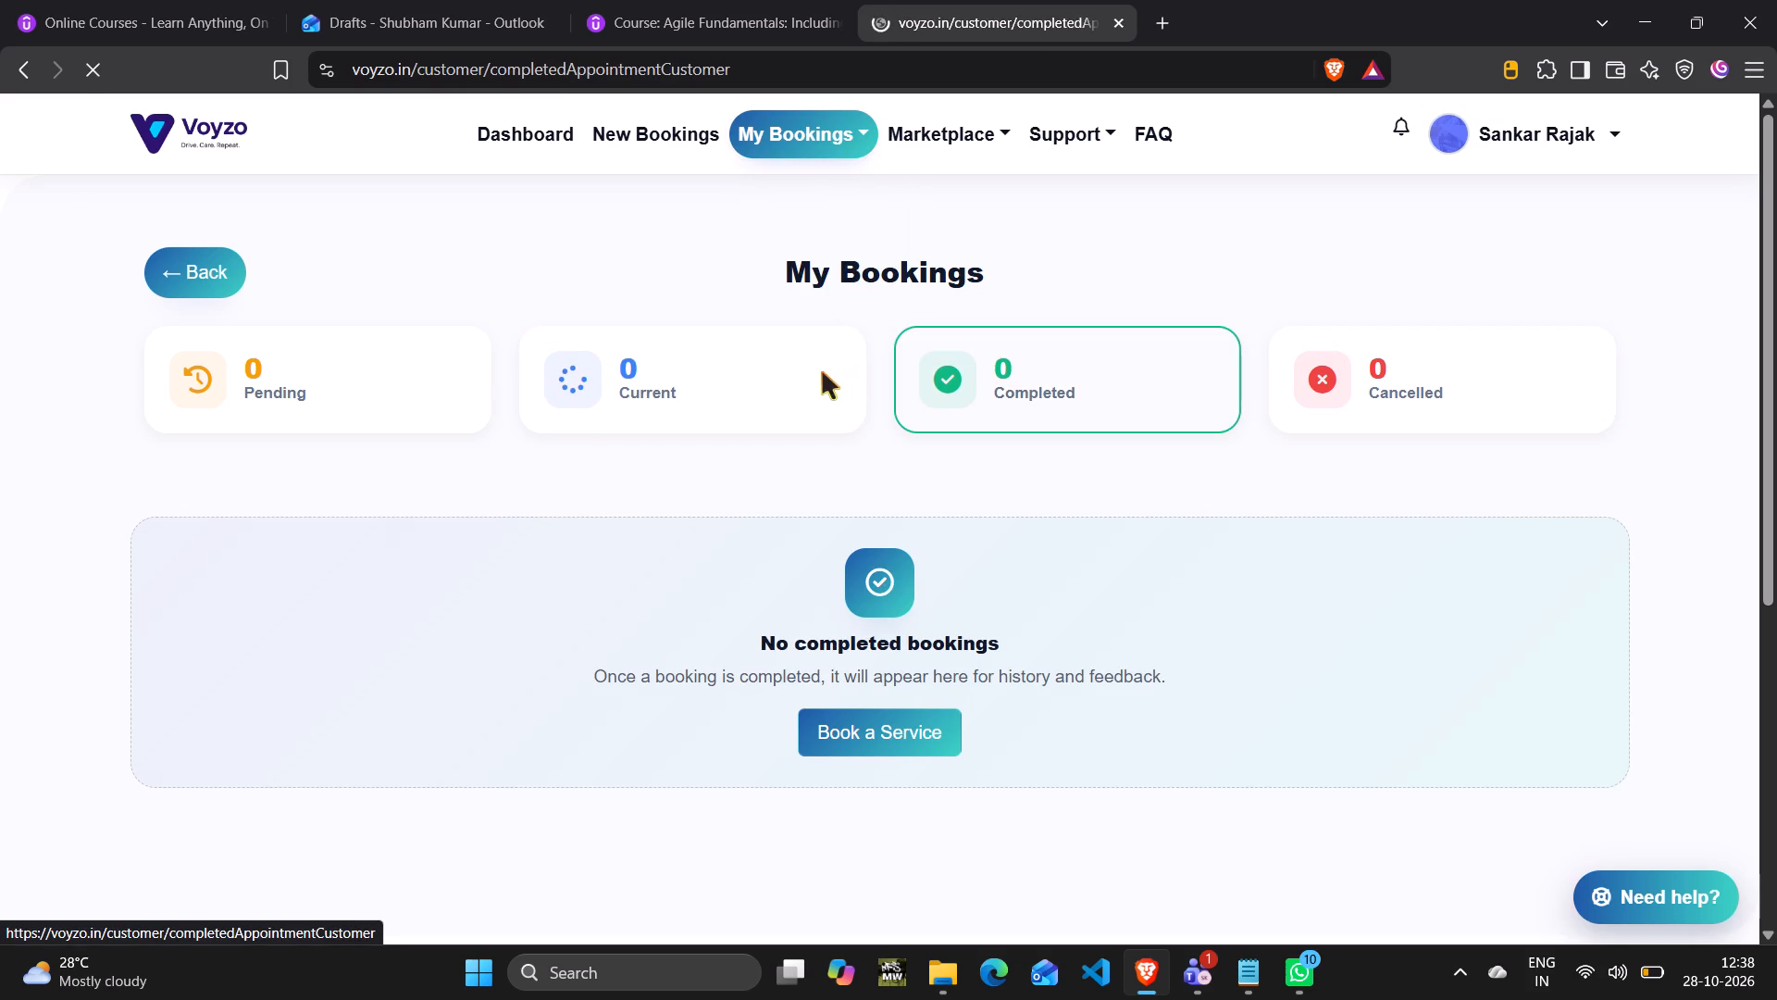
{"action": "left_click", "coordinate": [822, 371]}
{"action": "left_click", "coordinate": [450, 400]}
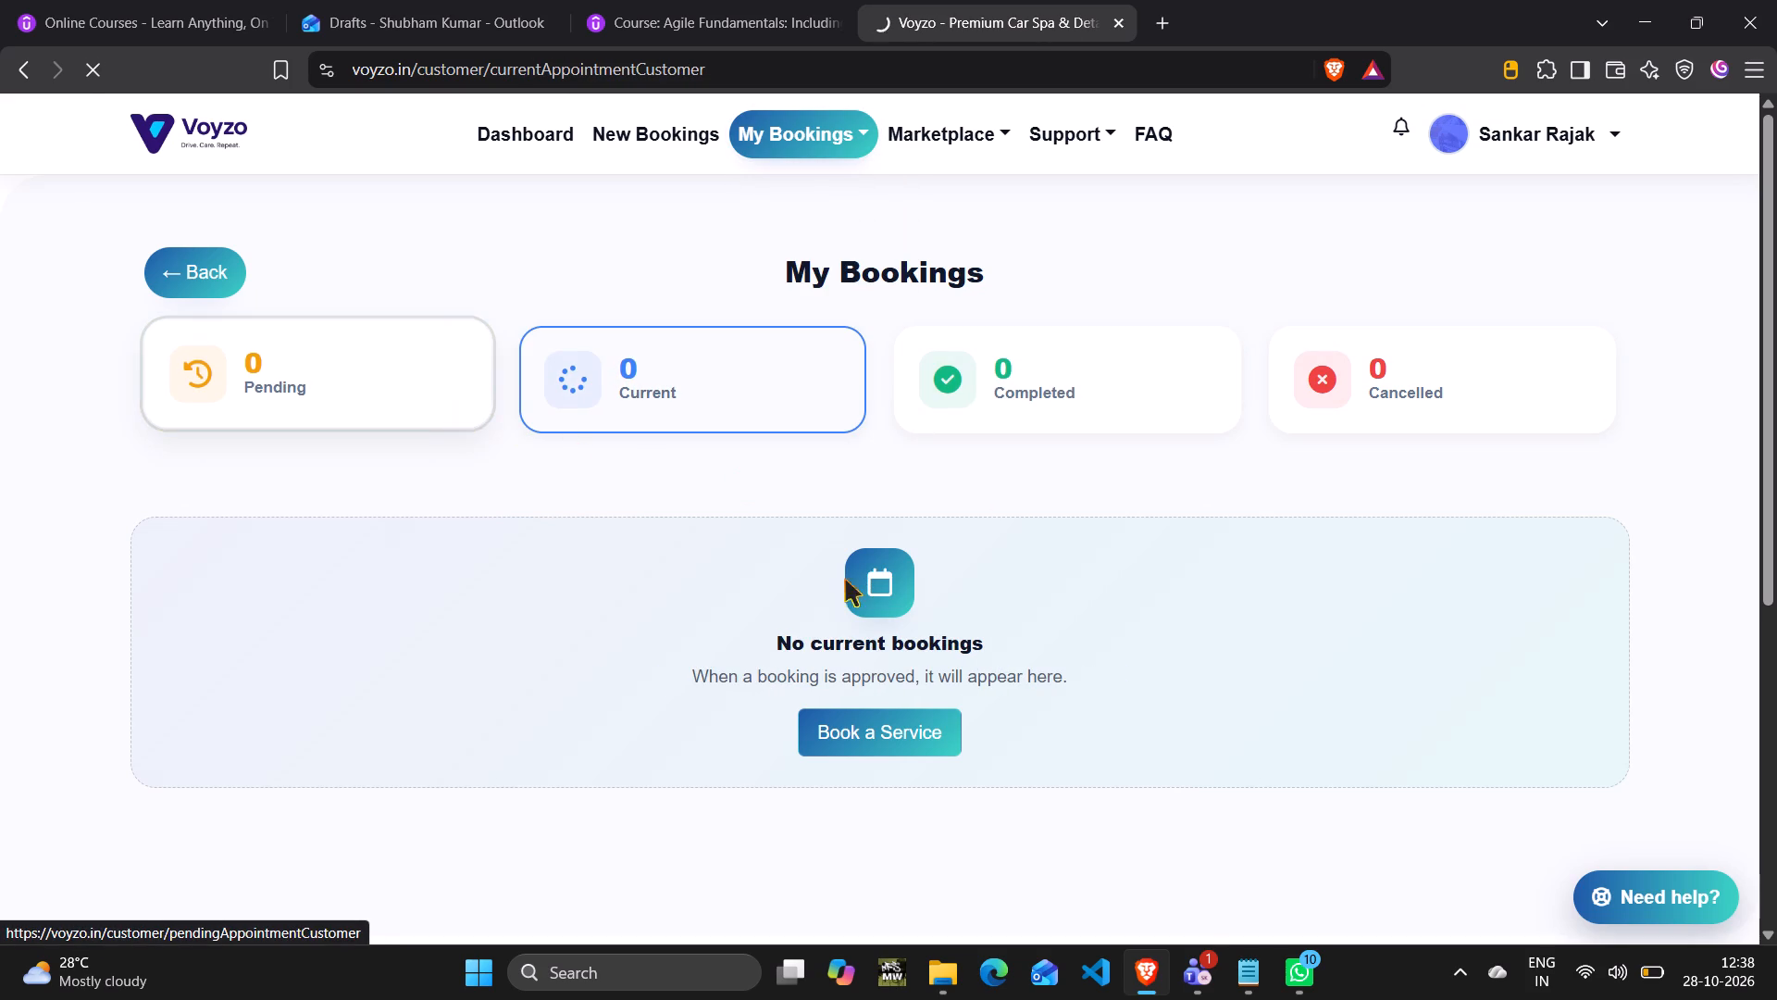
Test Book a Service from My Bookings and look through the New Bookings page as far as Best Shops.
{"action": "left_click", "coordinate": [854, 734]}
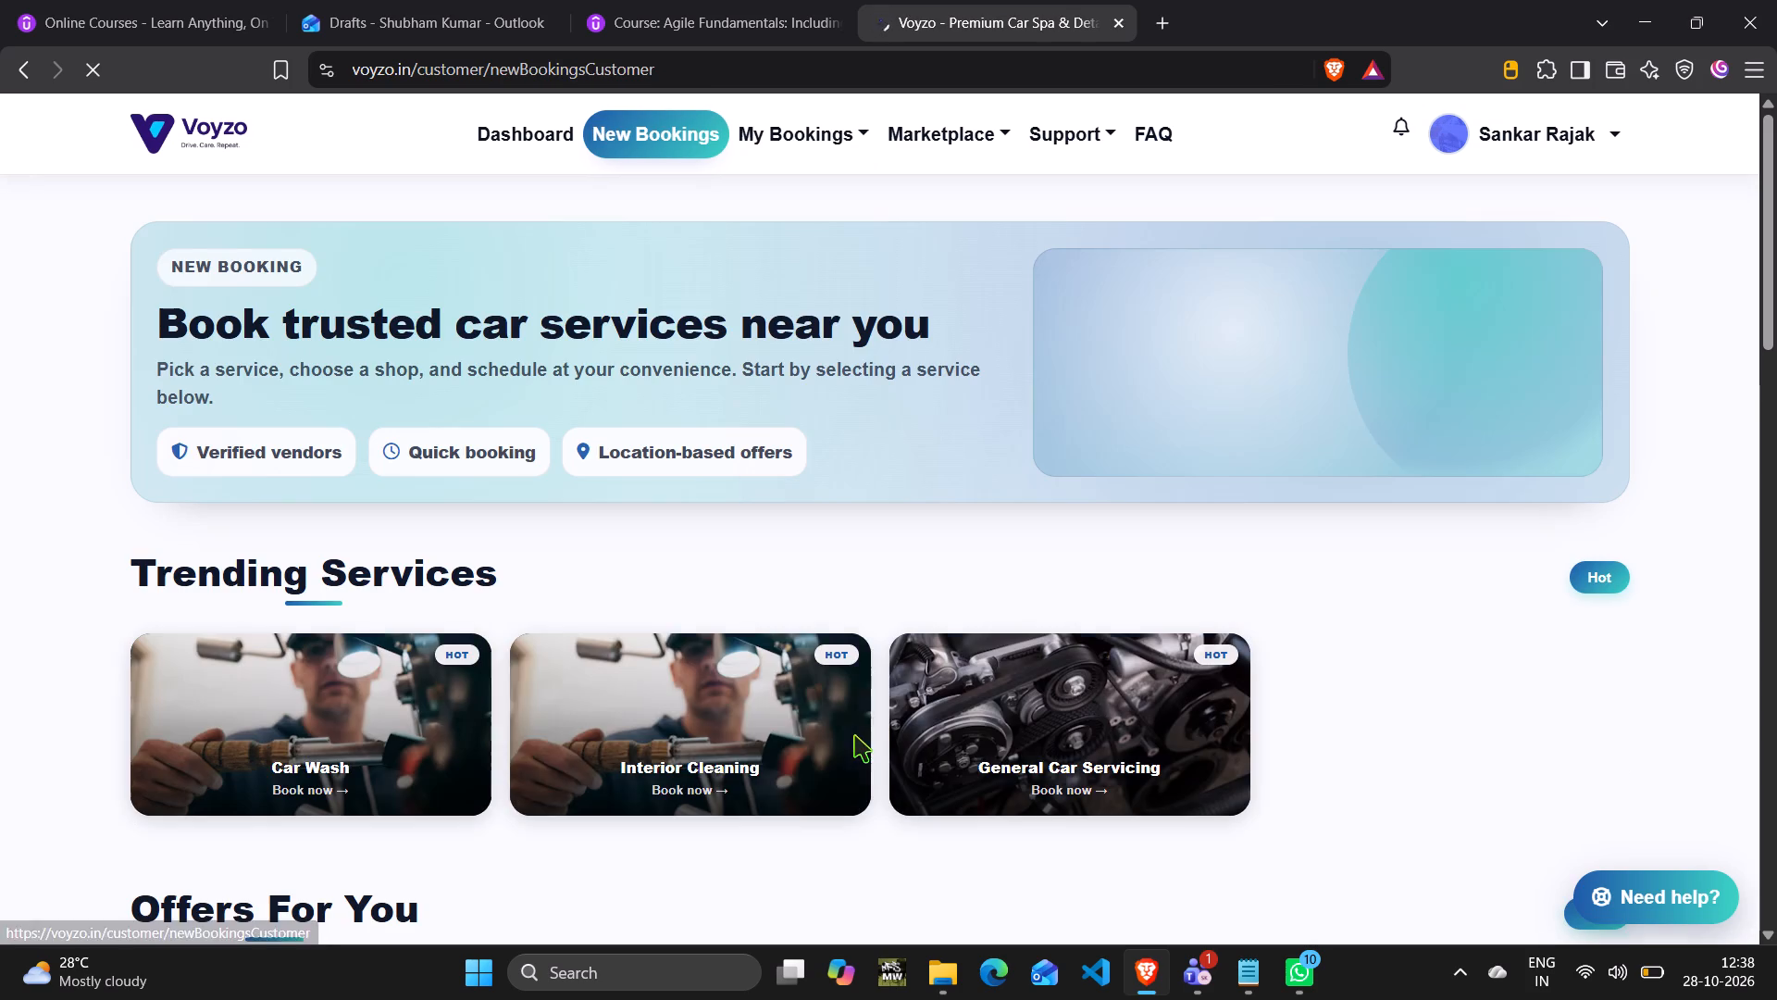
{"action": "scroll", "coordinate": [850, 731], "scroll_direction": "down", "scroll_amount": 14}
{"action": "scroll", "coordinate": [845, 728], "scroll_direction": "down", "scroll_amount": 8}
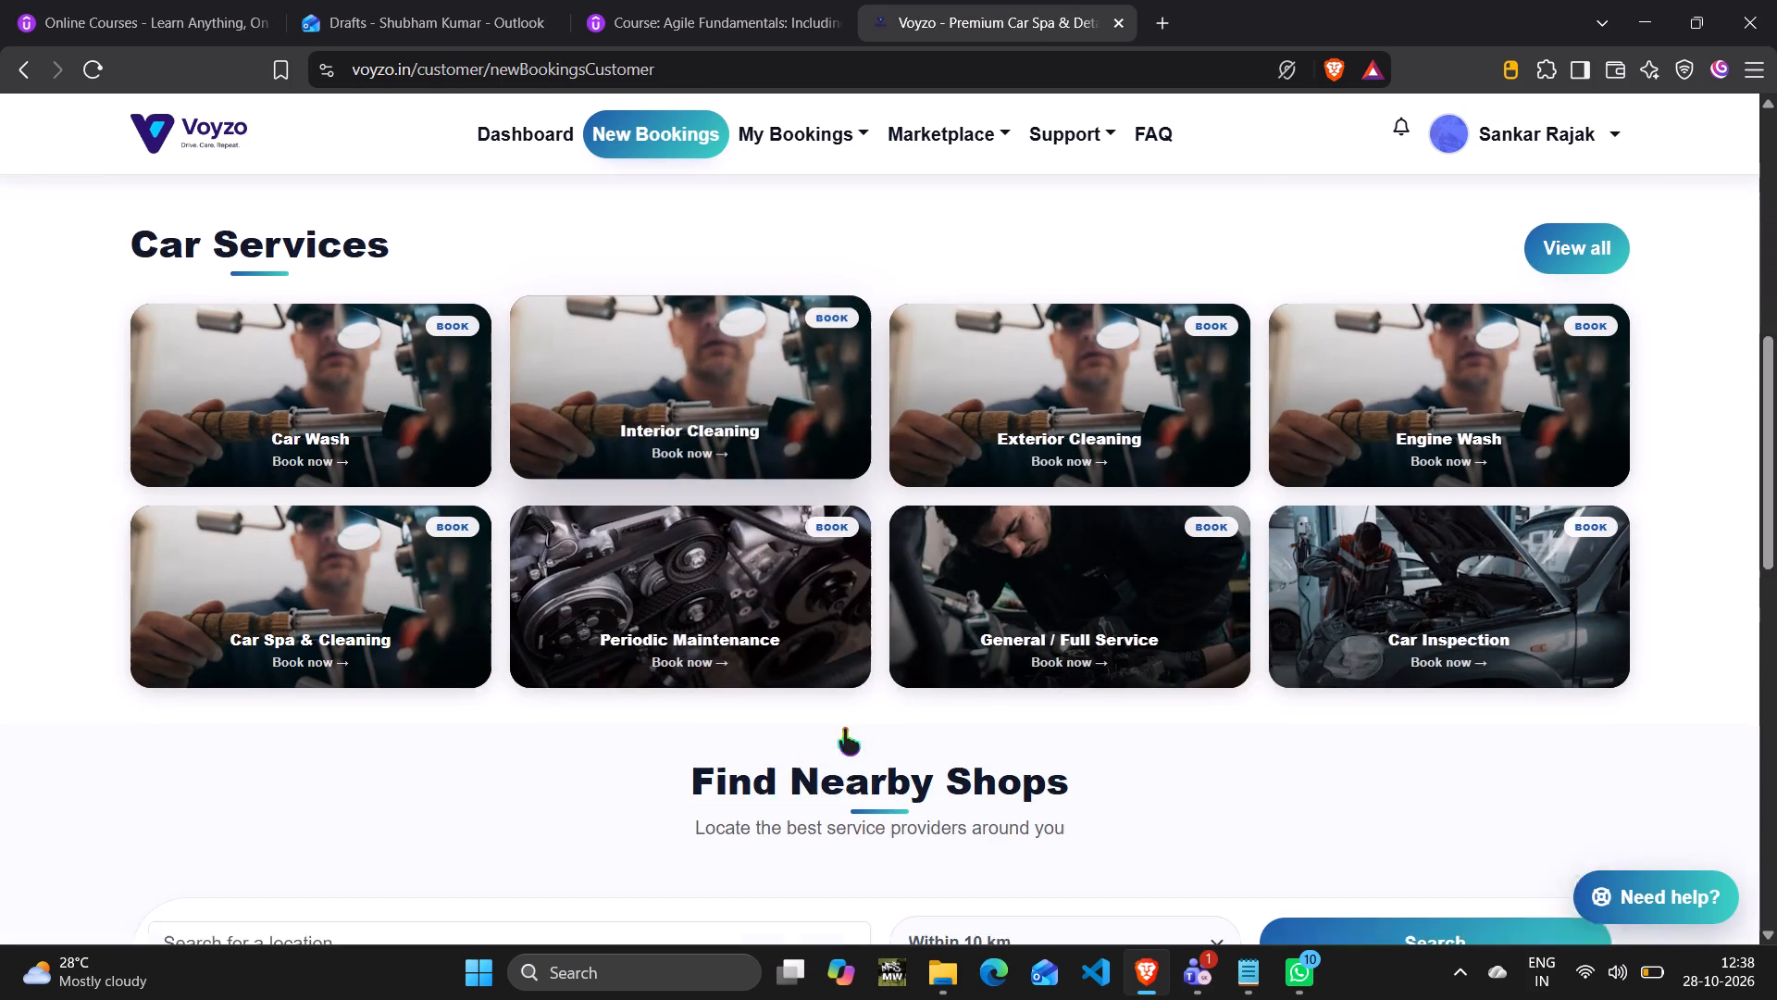
{"action": "scroll", "coordinate": [845, 728], "scroll_direction": "down", "scroll_amount": 14}
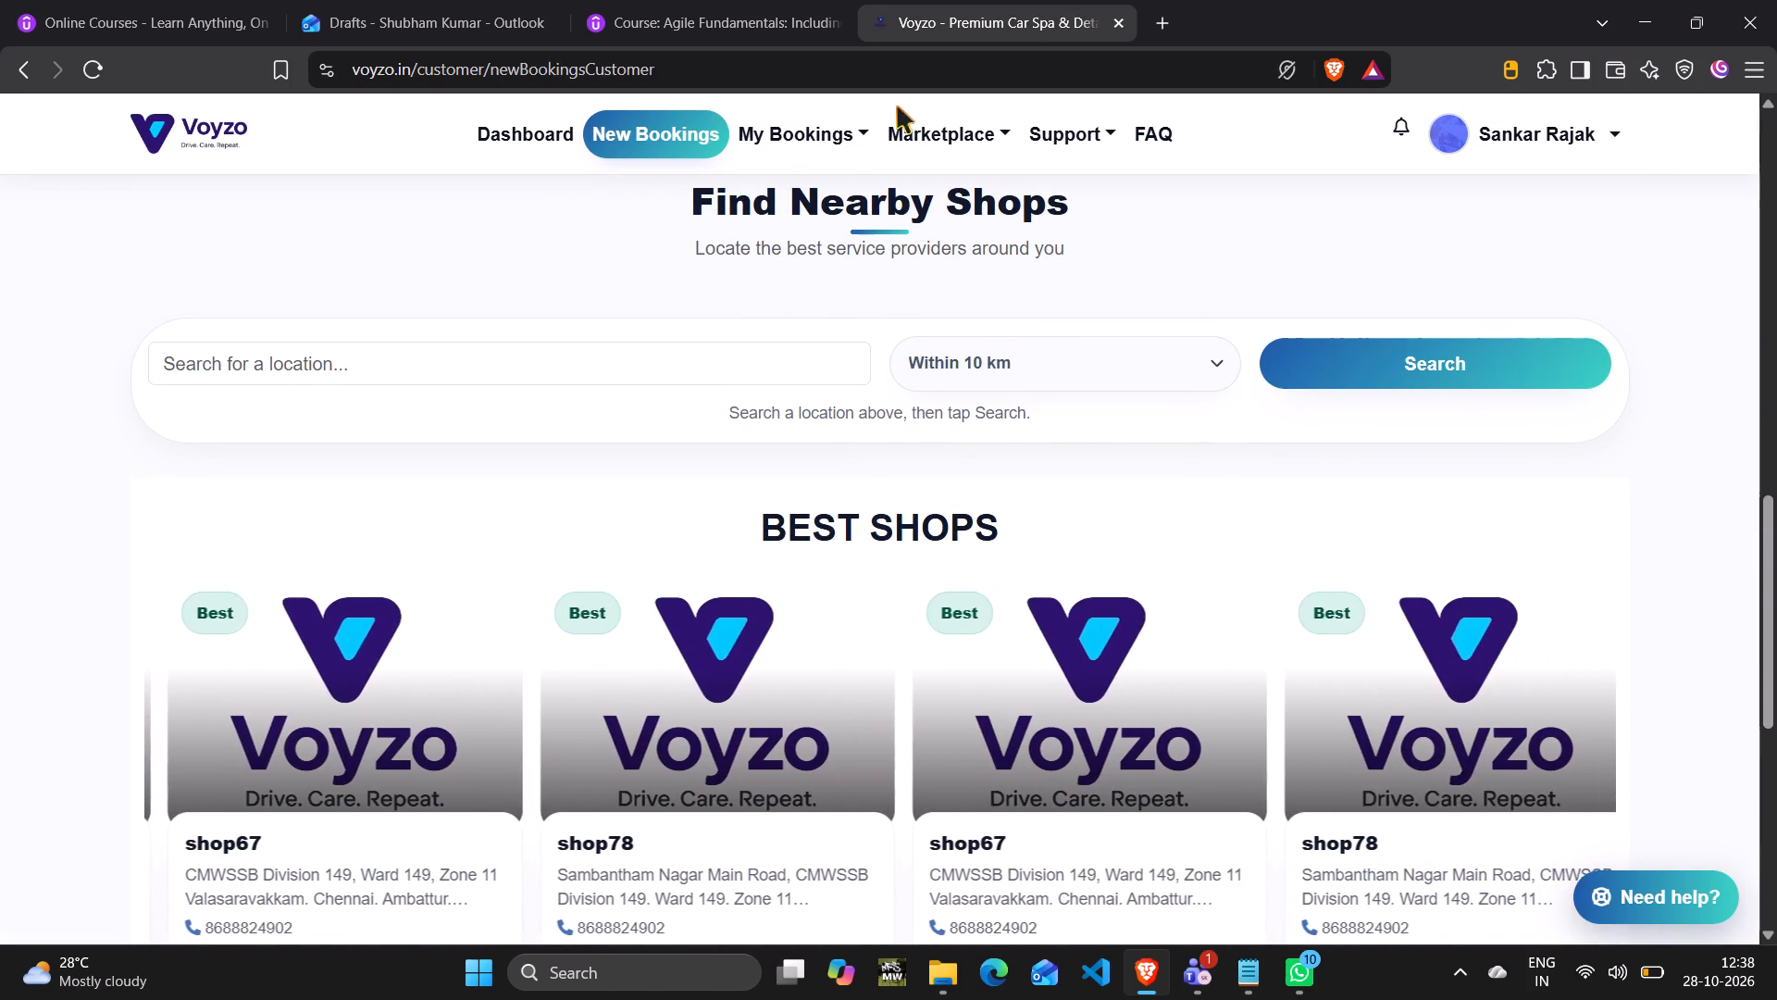
Open the Marketplace store and test the Only parts that fit filter by turning it on and off again.
{"action": "left_click", "coordinate": [958, 127]}
{"action": "left_click", "coordinate": [960, 194]}
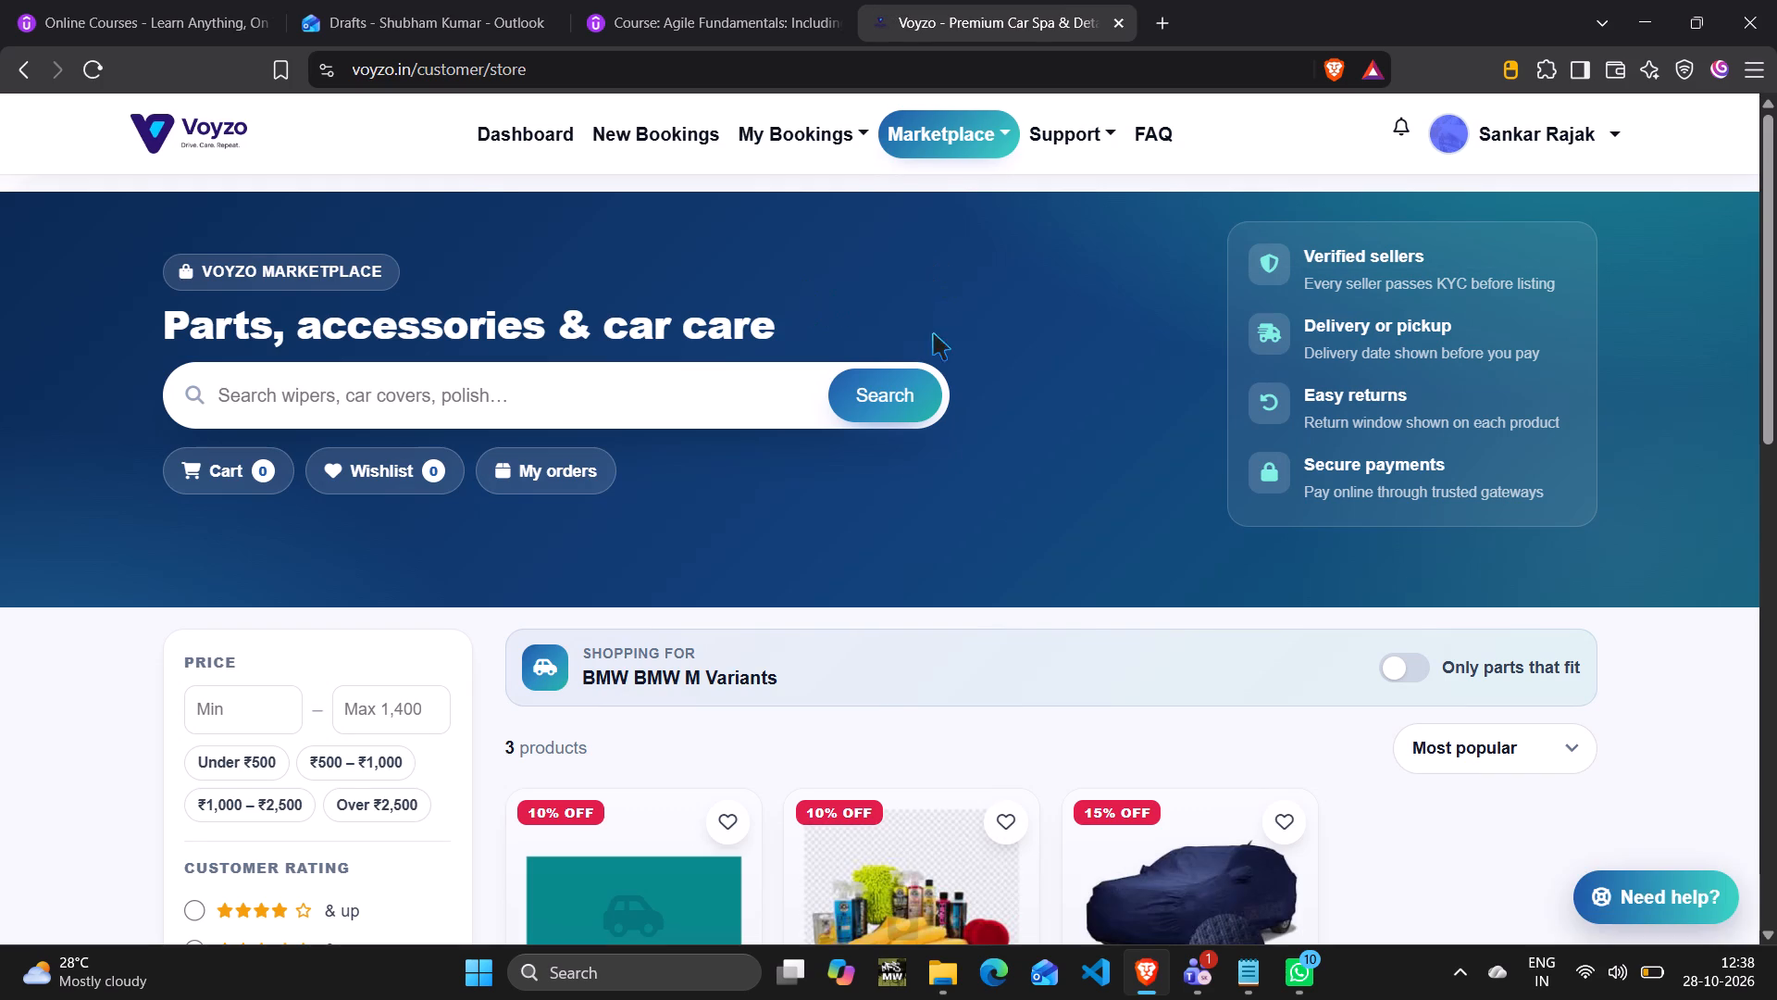
{"action": "left_click", "coordinate": [1412, 651]}
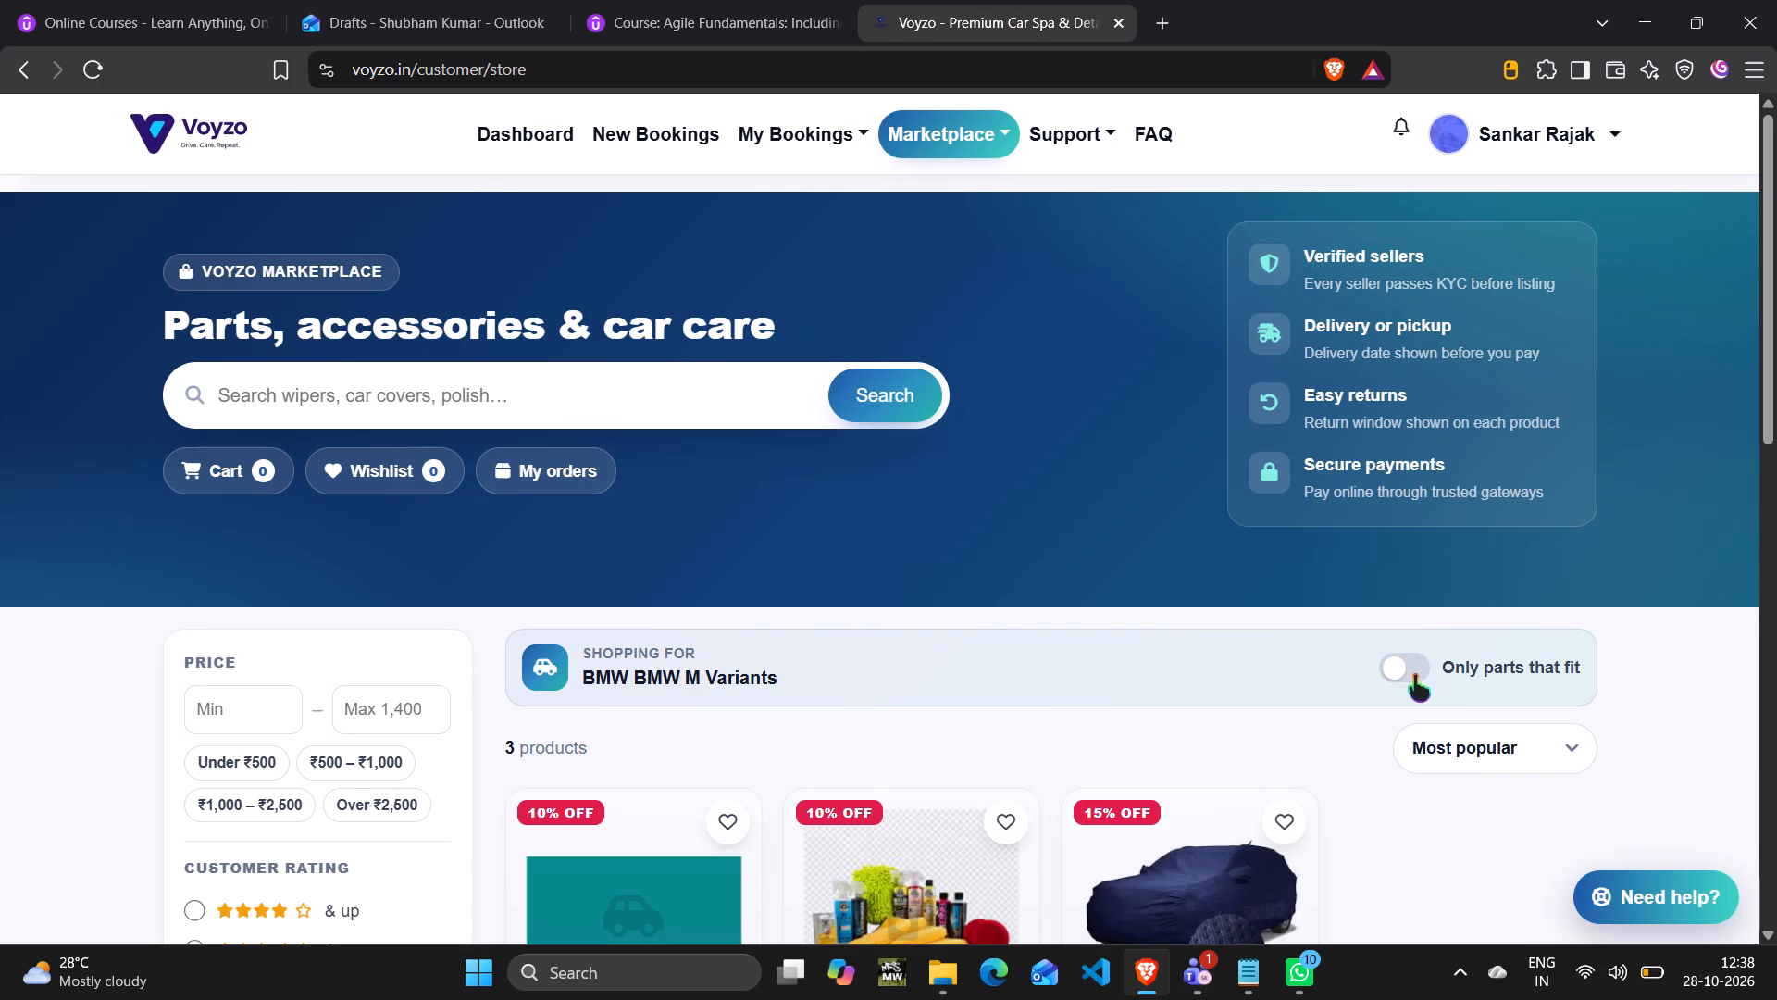
{"action": "left_click", "coordinate": [1415, 674]}
{"action": "scroll", "coordinate": [1406, 669], "scroll_direction": "down", "scroll_amount": 6}
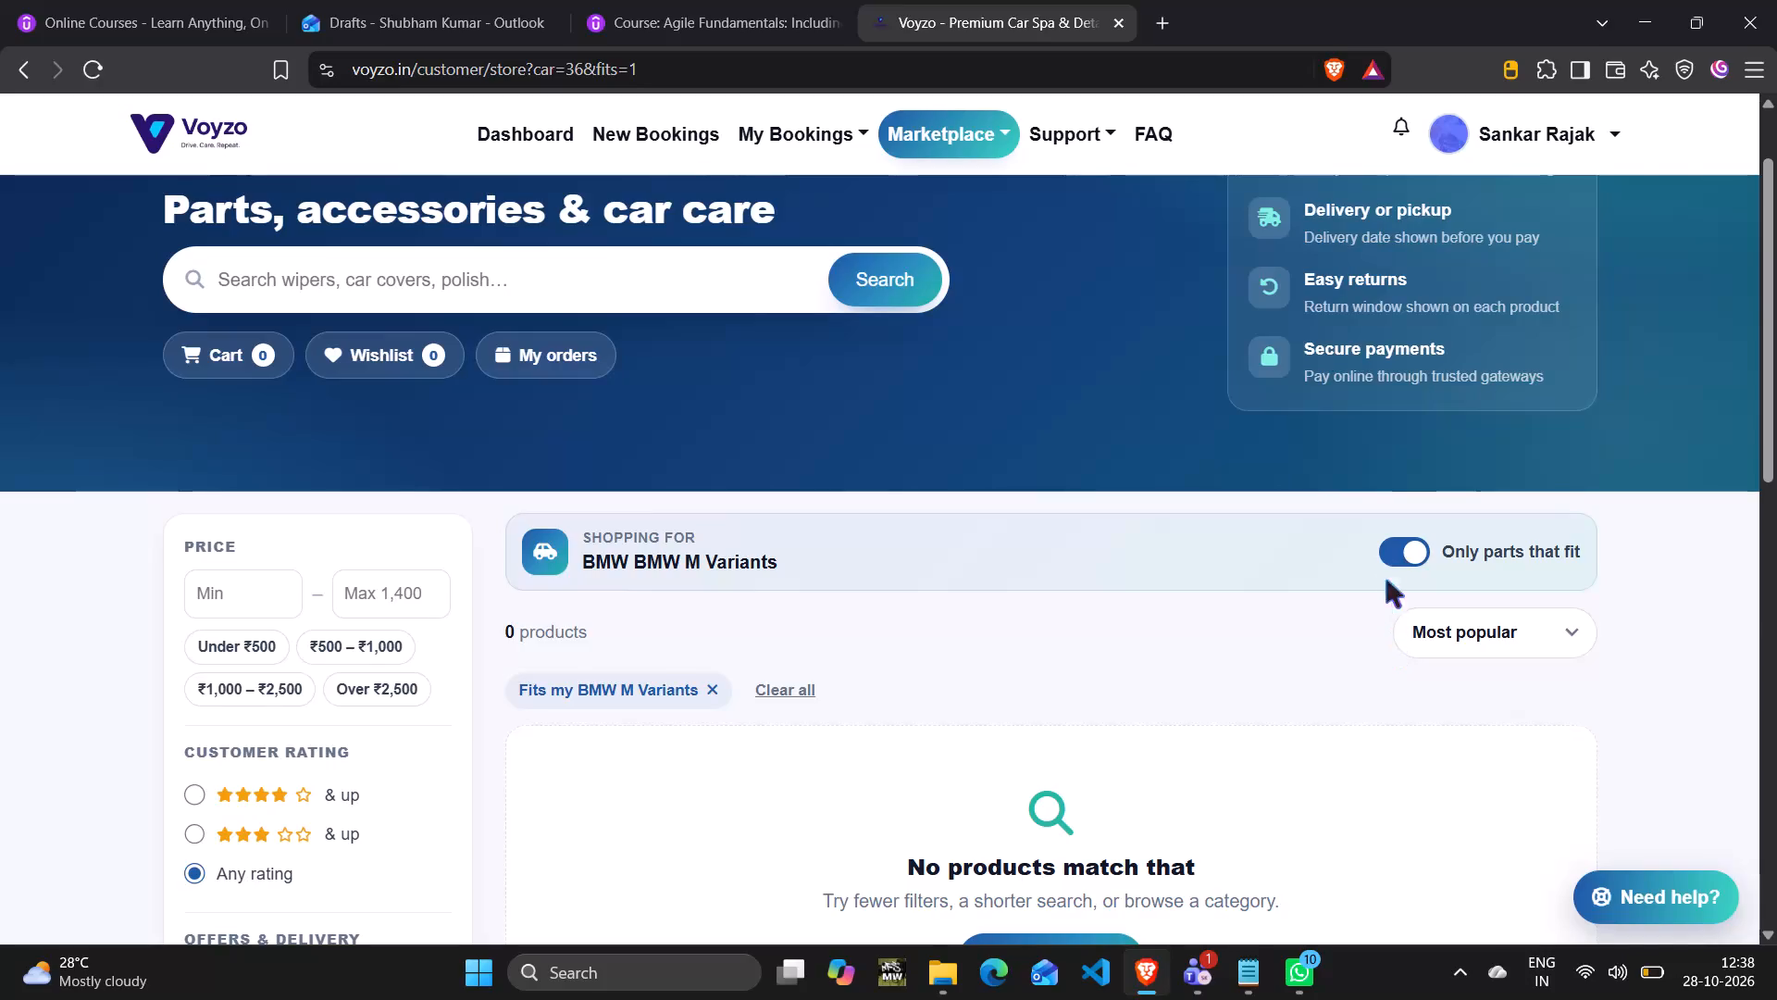
{"action": "left_click", "coordinate": [1386, 555]}
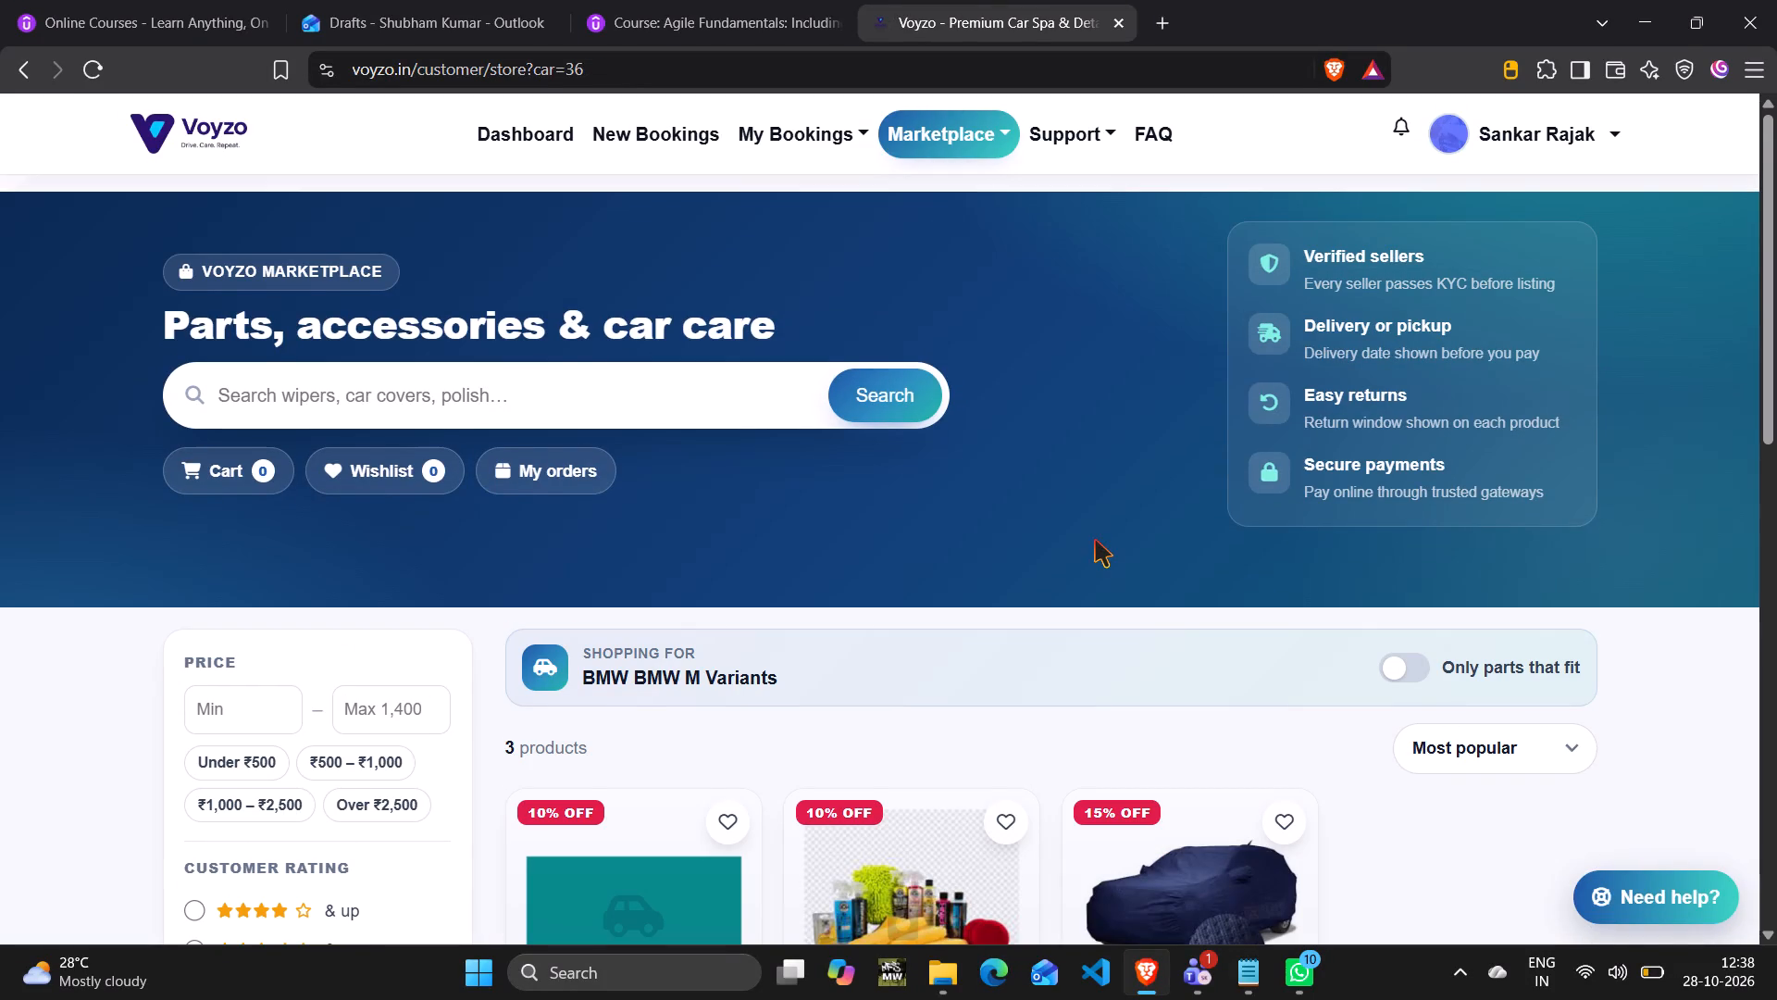
{"action": "scroll", "coordinate": [1095, 539], "scroll_direction": "down", "scroll_amount": 5}
{"action": "scroll", "coordinate": [359, 680], "scroll_direction": "down", "scroll_amount": 3}
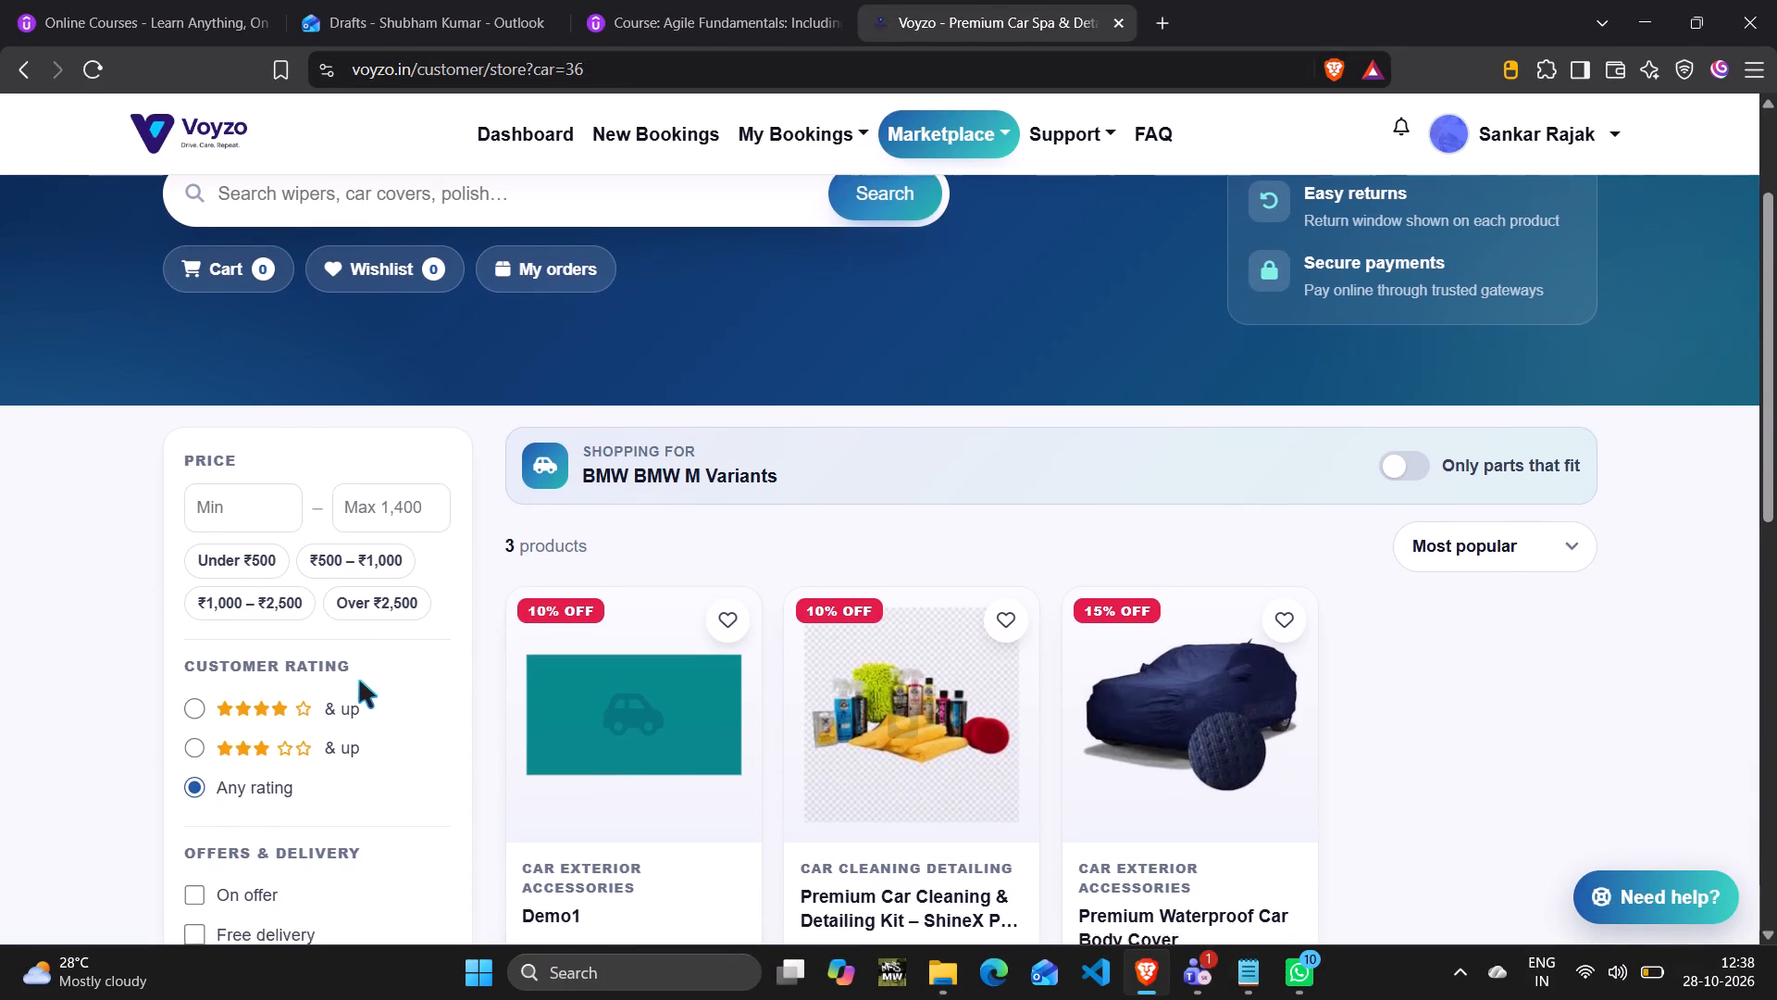
Add the line "marketplace full page refresh" to the issue list in Notepad.
{"action": "scroll", "coordinate": [359, 680], "scroll_direction": "down", "scroll_amount": 2}
{"action": "scroll", "coordinate": [359, 680], "scroll_direction": "up", "scroll_amount": 3}
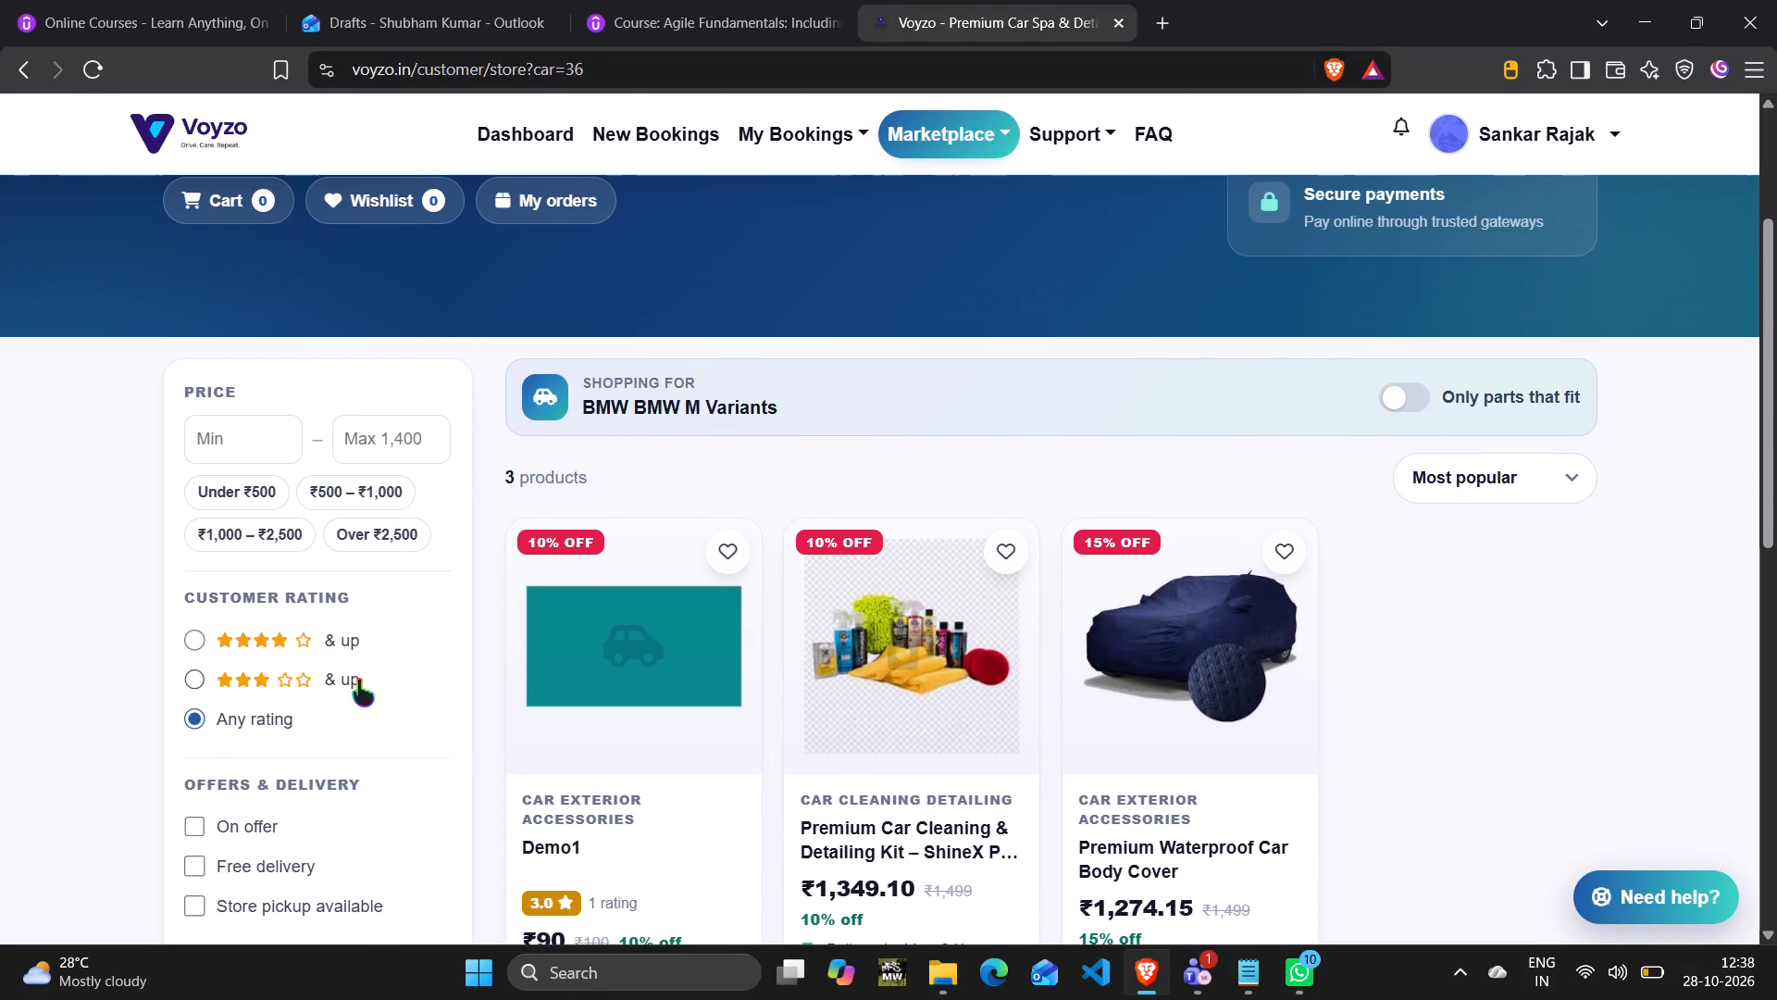
{"action": "scroll", "coordinate": [359, 679], "scroll_direction": "up", "scroll_amount": 5}
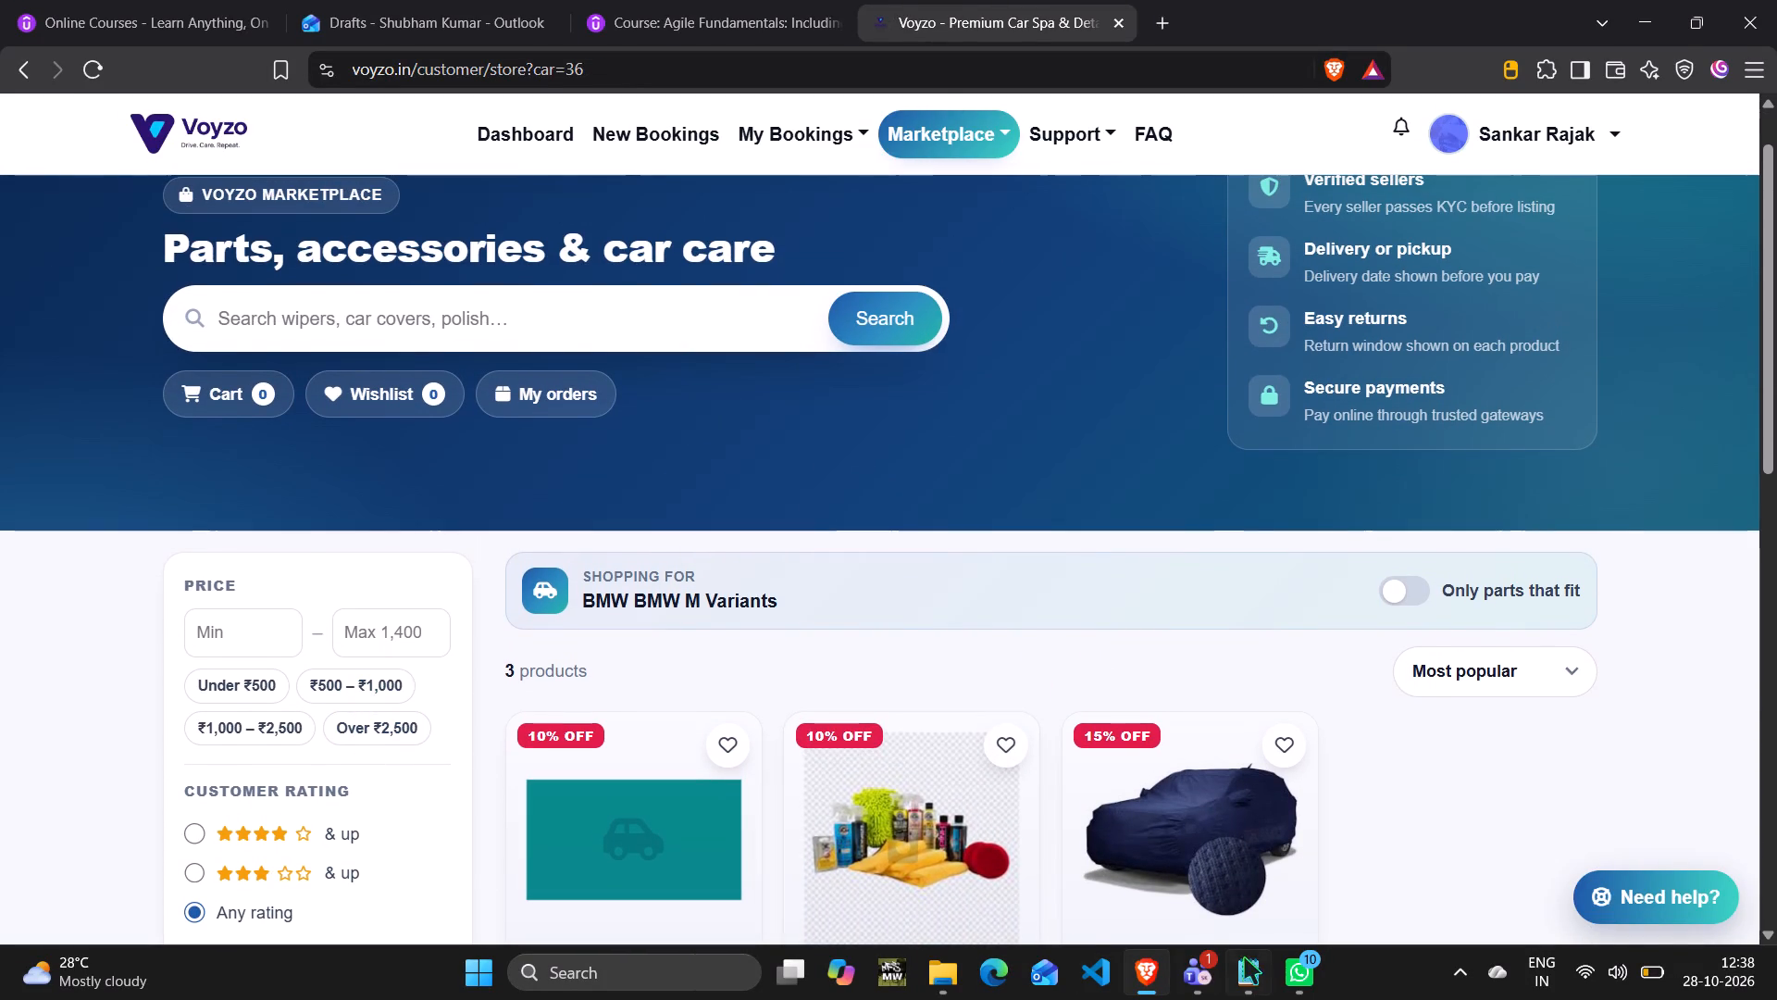
{"action": "left_click", "coordinate": [1248, 958]}
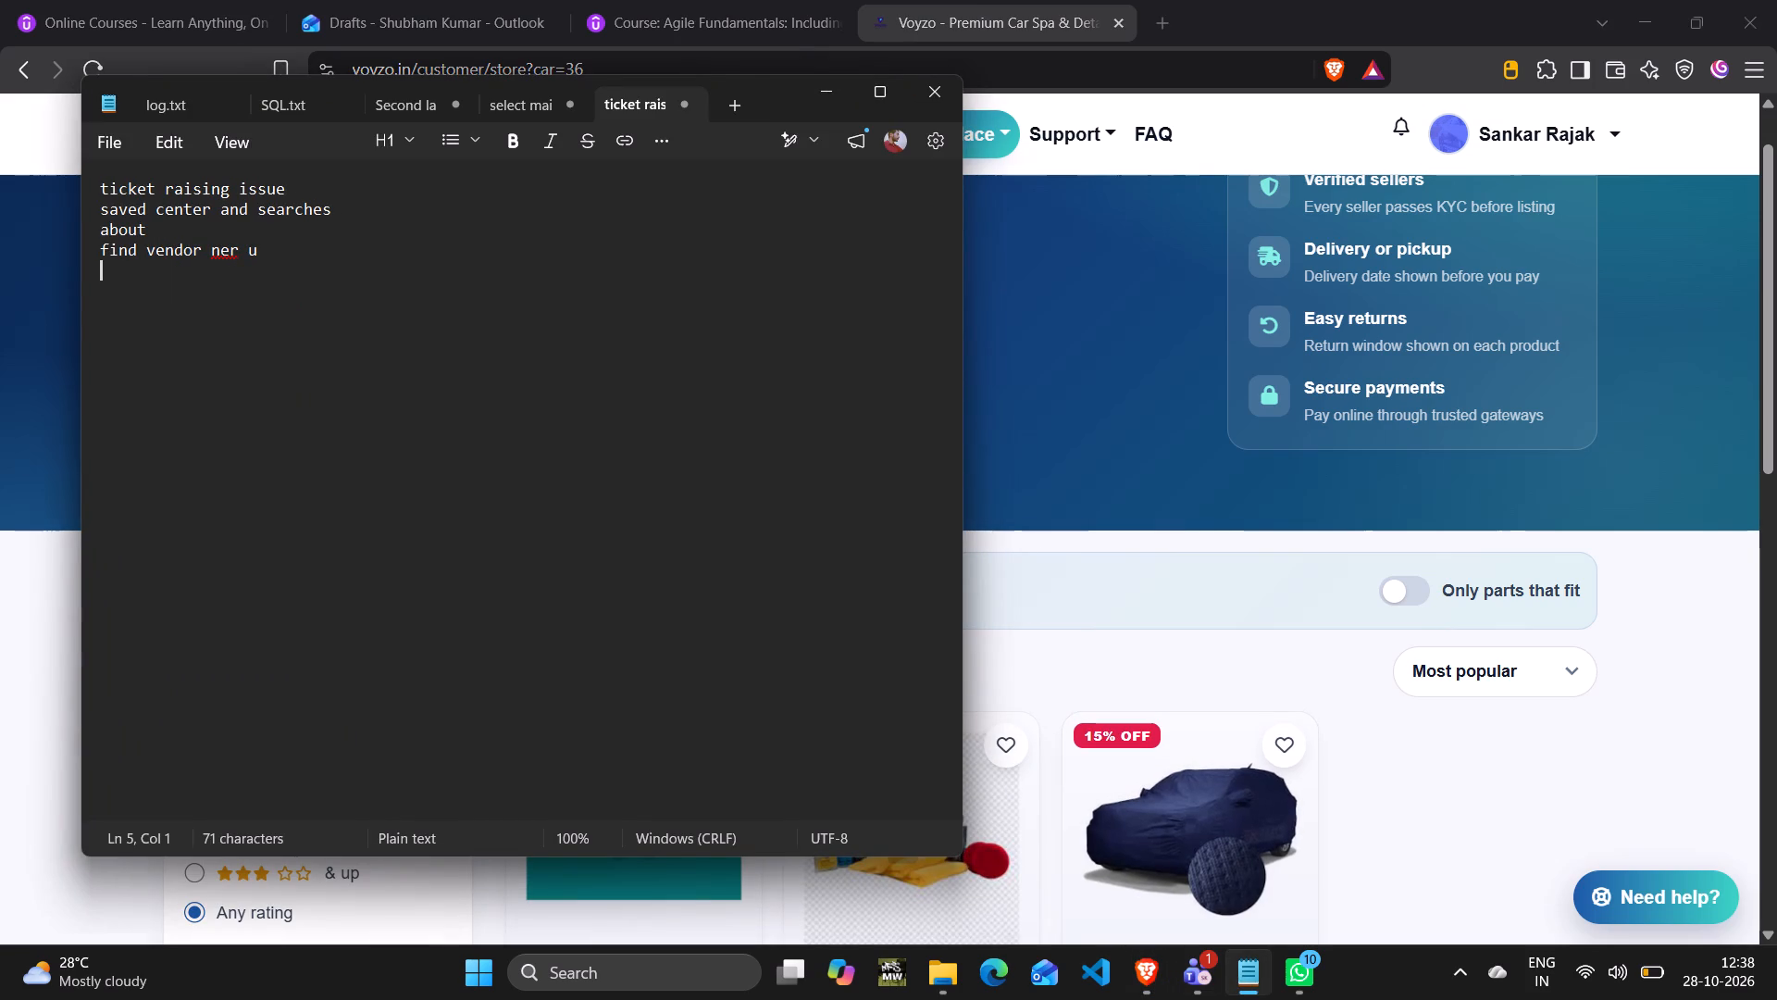
{"action": "type", "text": "marketplace"}
{"action": "key", "text": "space"}
{"action": "type", "text": "full"}
{"action": "key", "text": "space"}
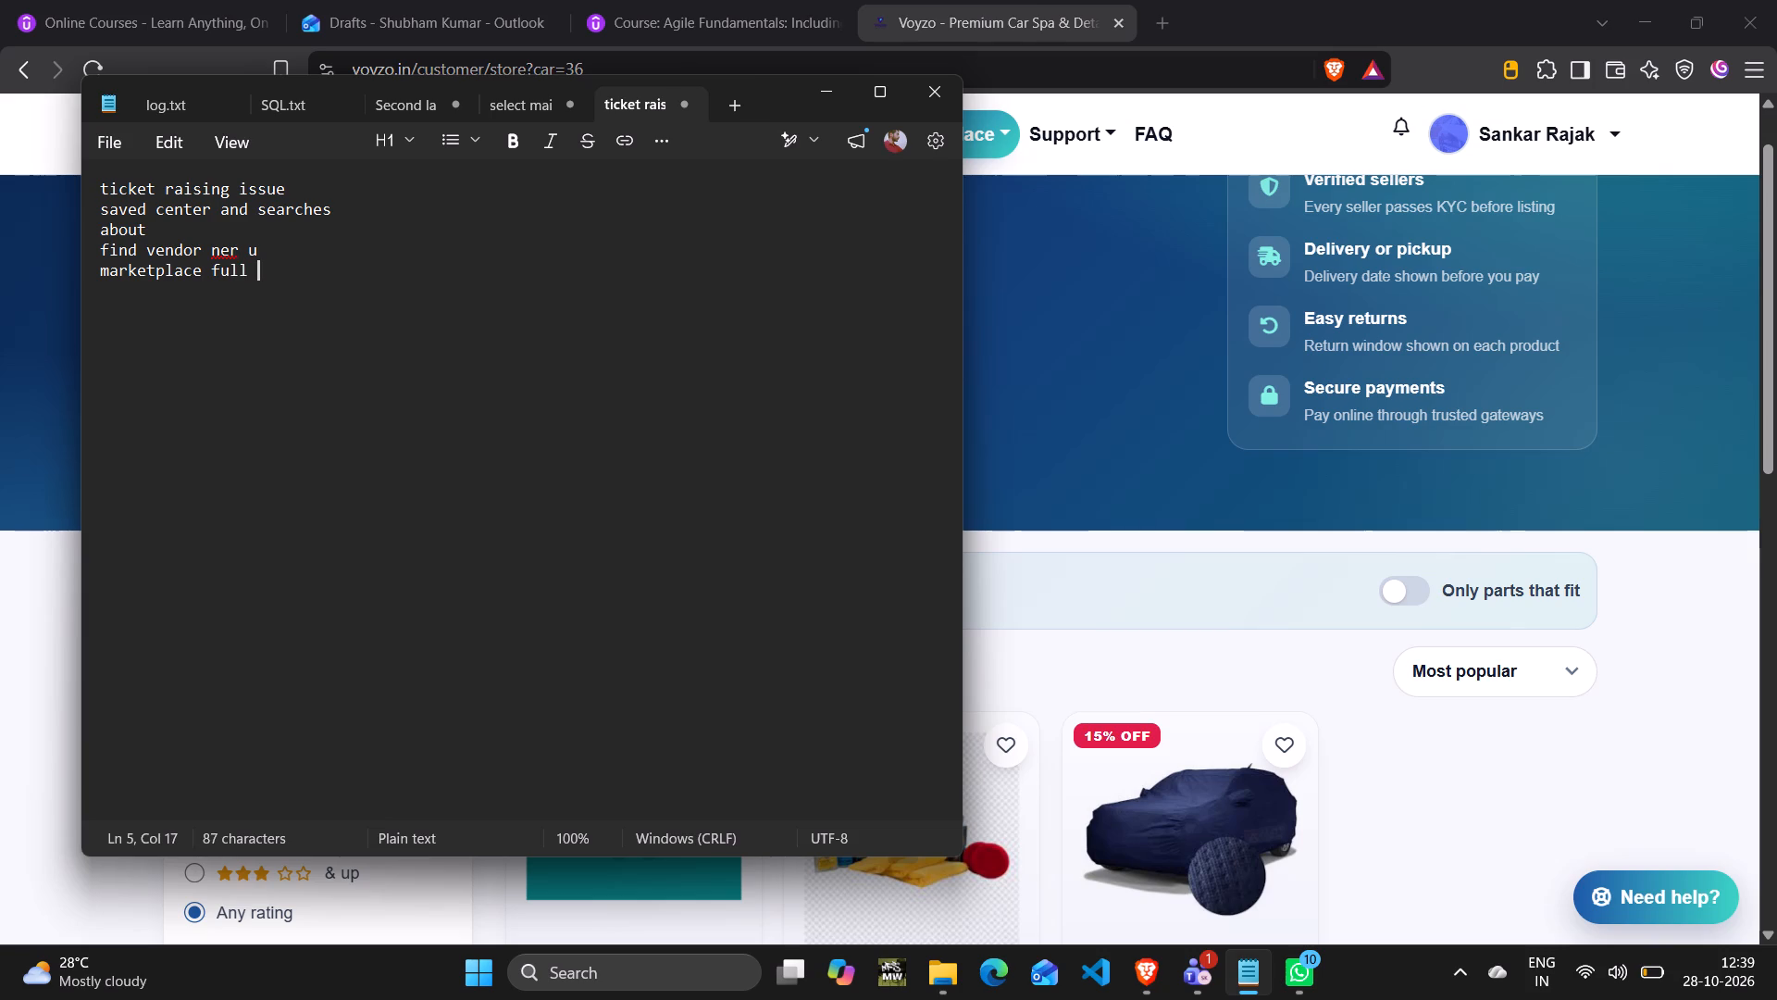
{"action": "type", "text": "page refresh"}
{"action": "left_click", "coordinate": [840, 92]}
Return to the Voyzo site and check the customer FAQ page.
{"action": "scroll", "coordinate": [755, 250], "scroll_direction": "up", "scroll_amount": 7}
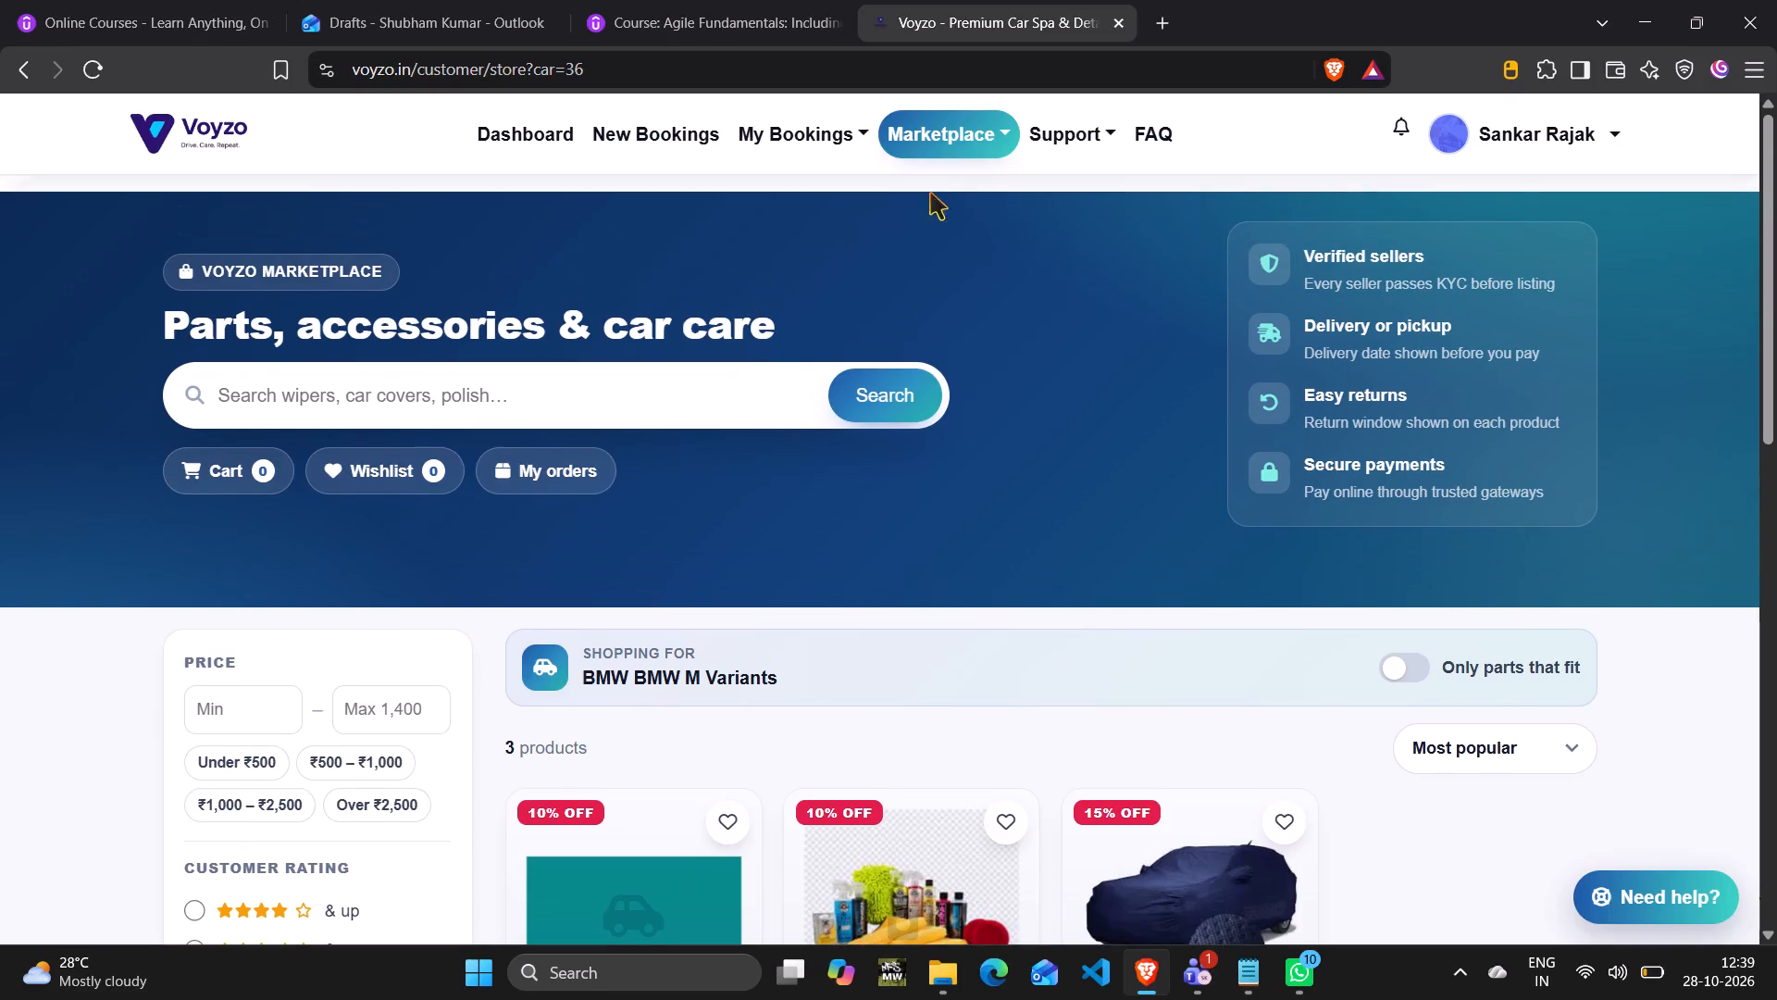
{"action": "left_click", "coordinate": [1060, 125]}
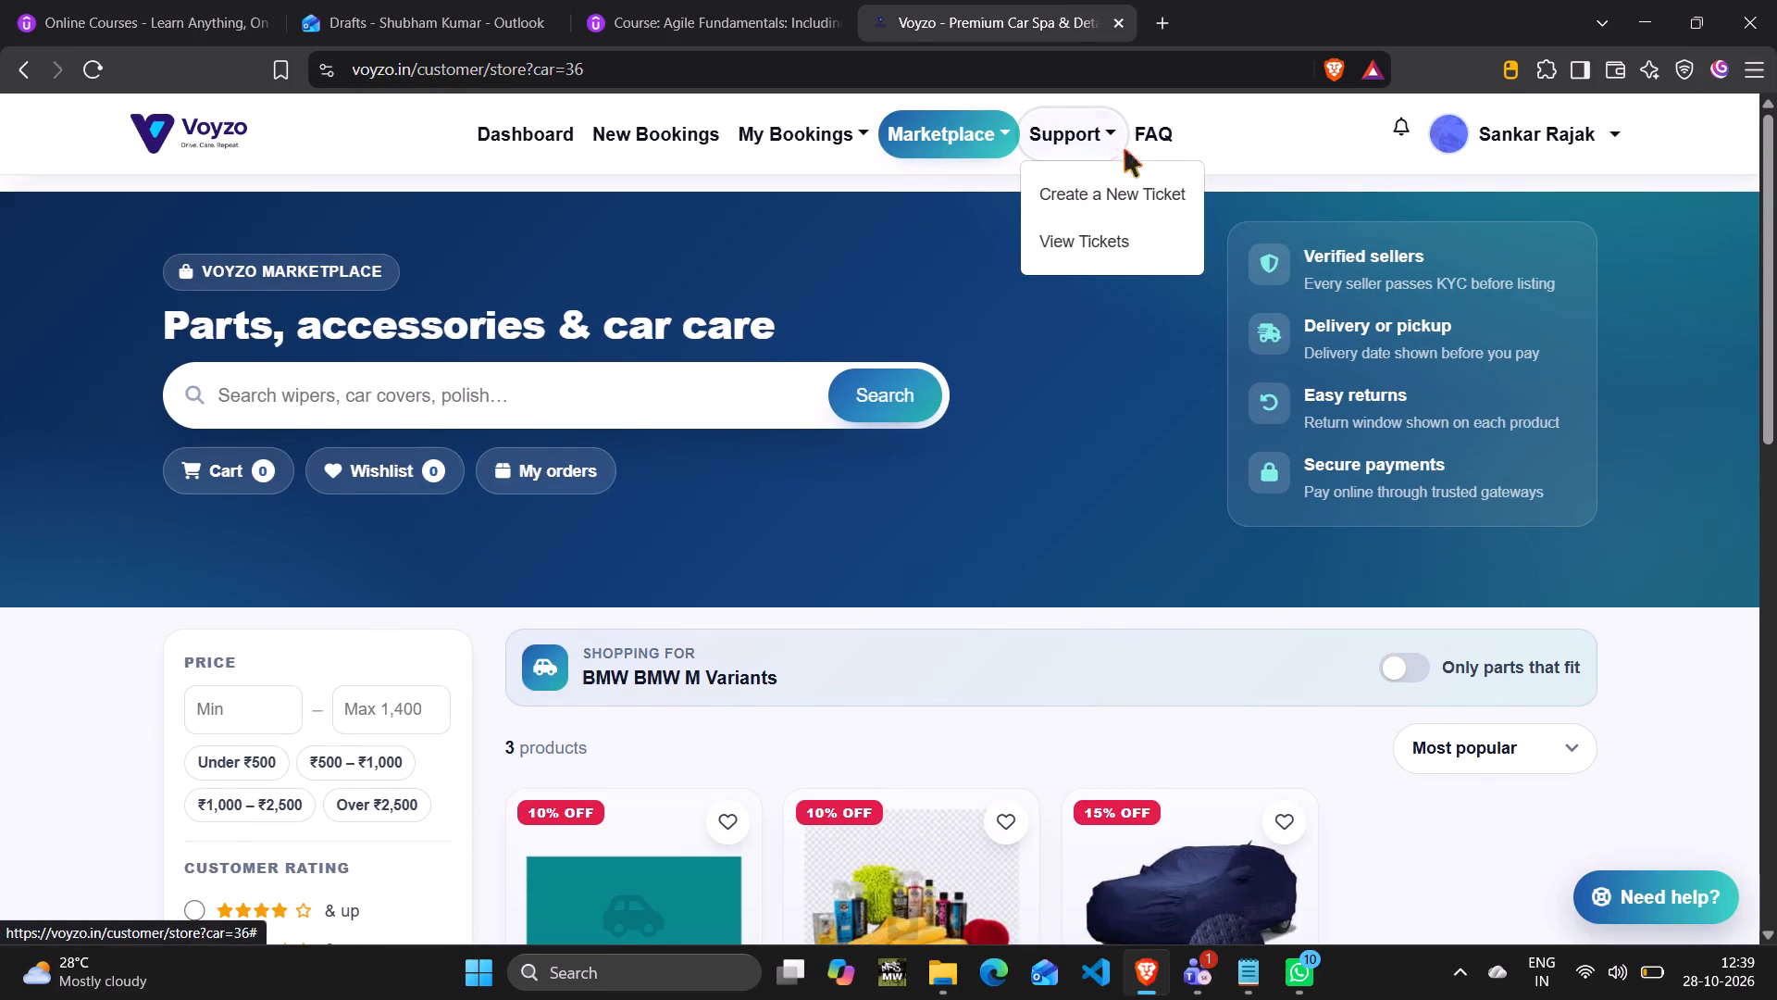
{"action": "left_click", "coordinate": [1139, 144]}
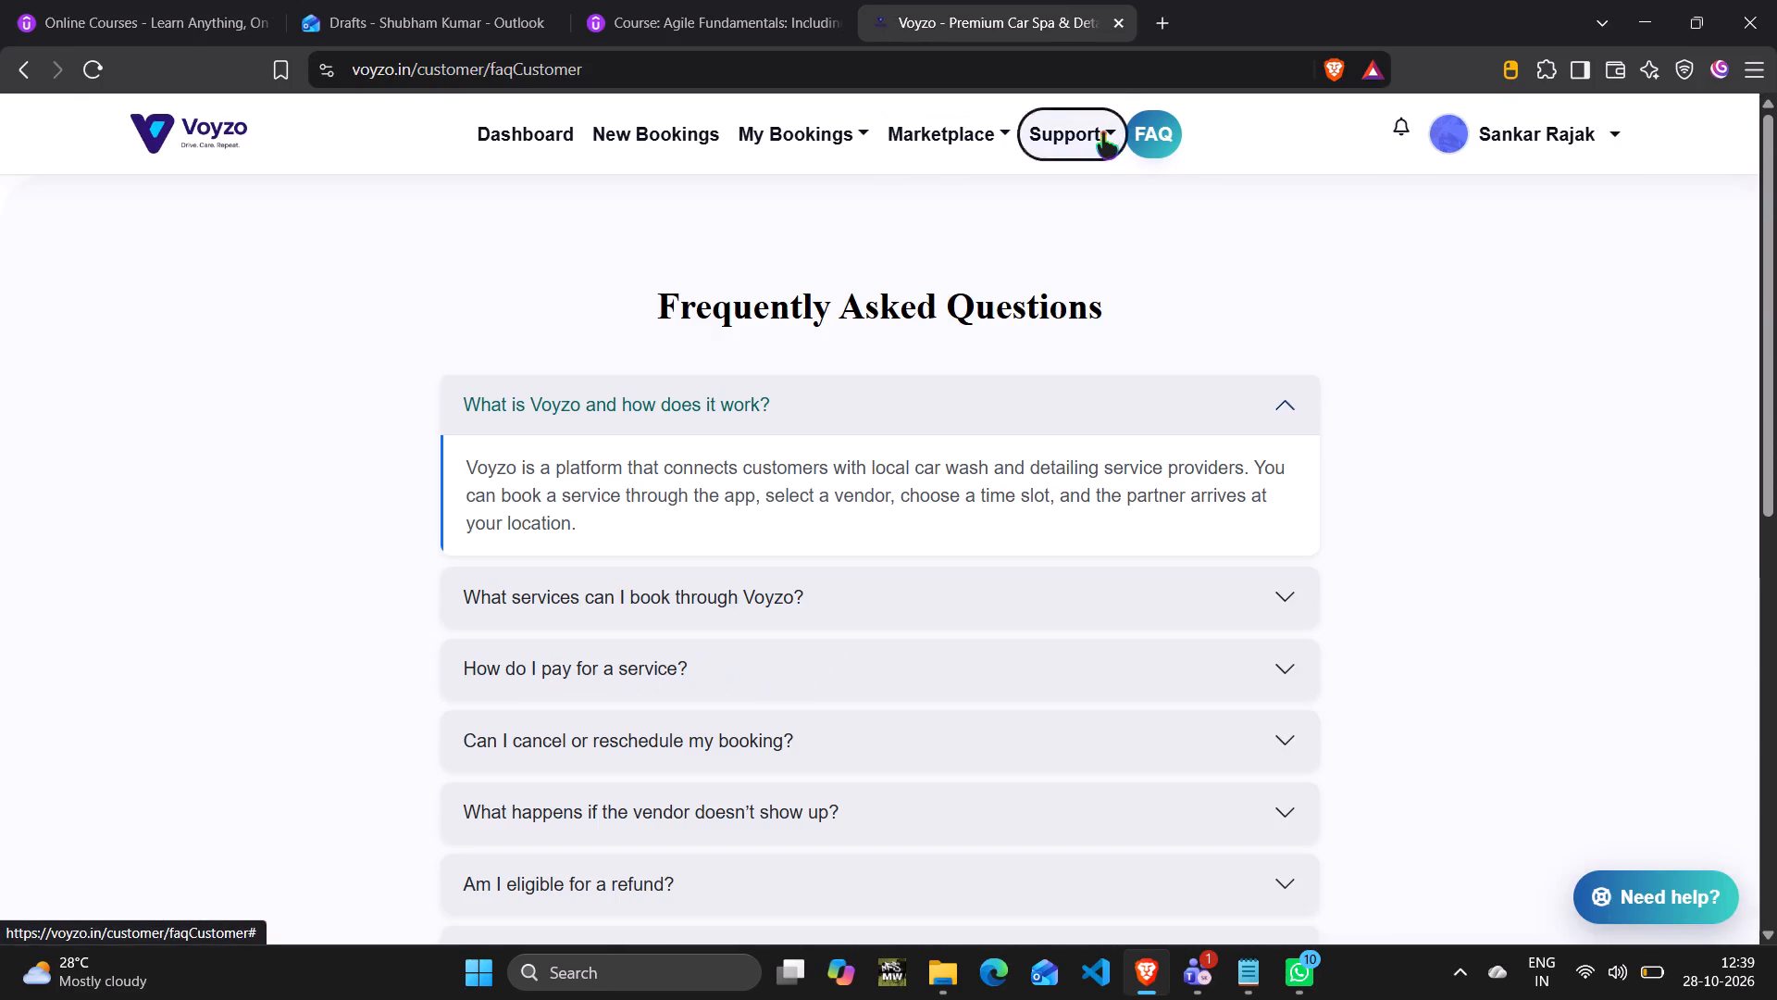
Check the Create a New Ticket form and the View Tickets page under Support, looking through the tickets page down to its footer.
{"action": "left_click", "coordinate": [1103, 131]}
{"action": "left_click", "coordinate": [1093, 182]}
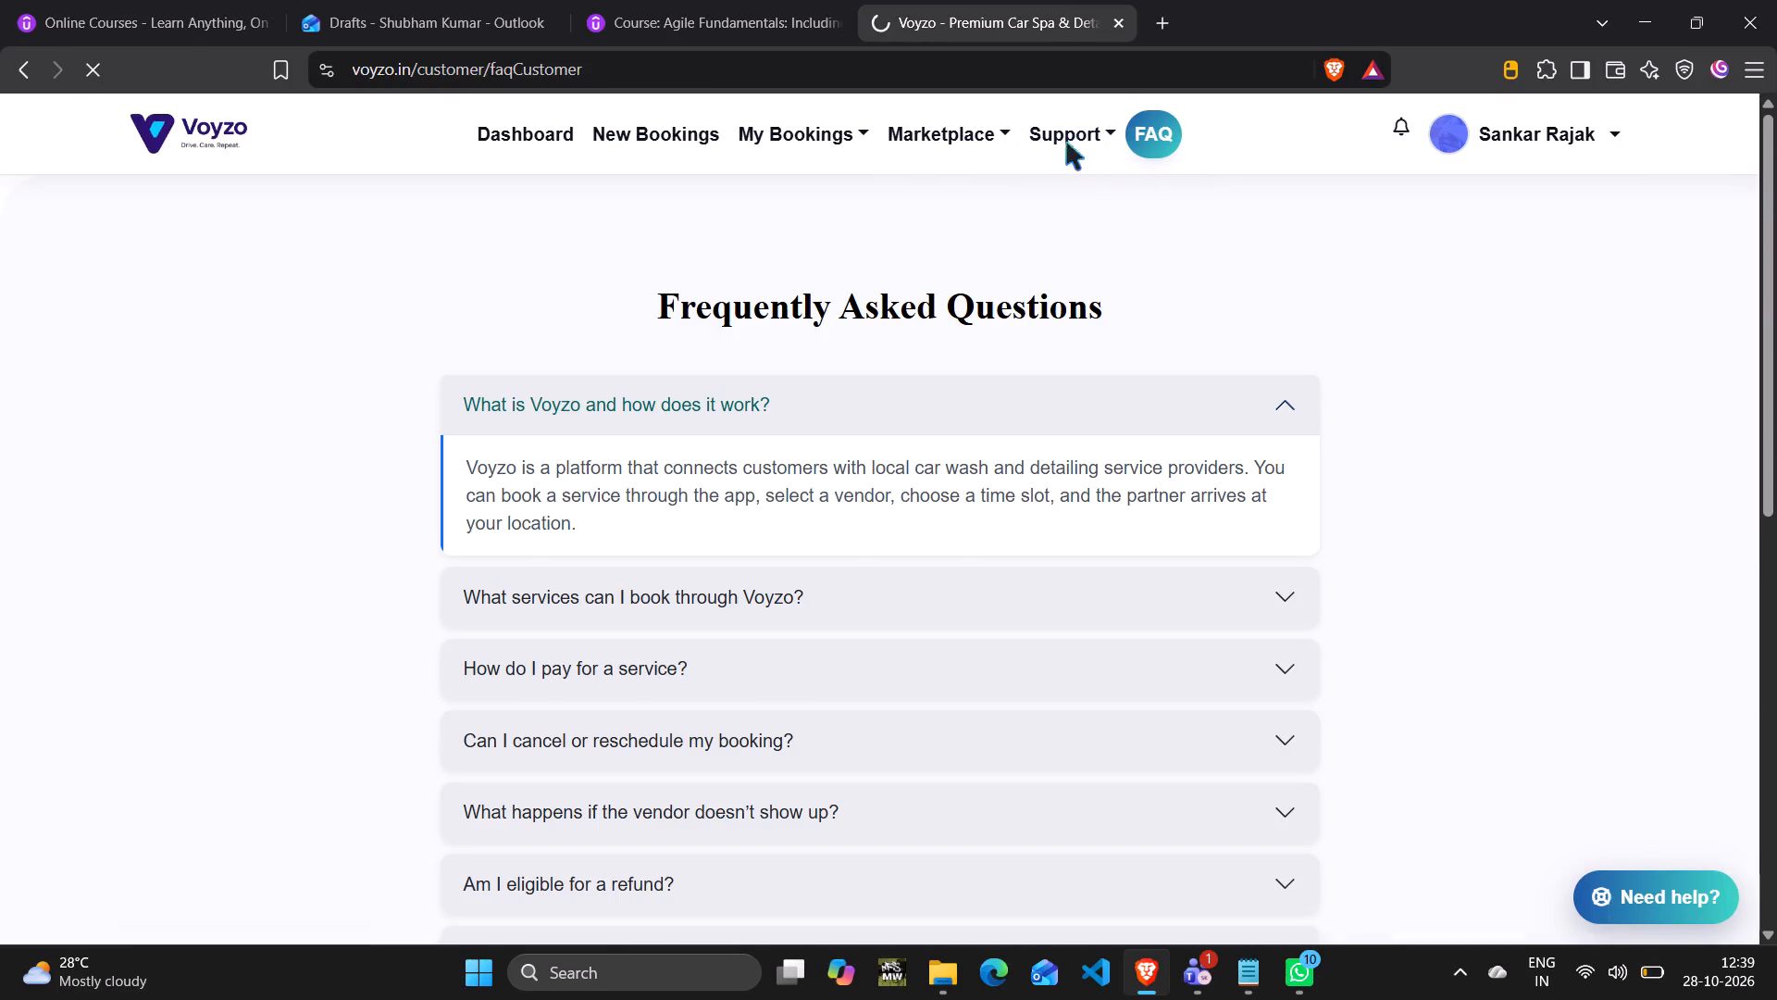
{"action": "left_click", "coordinate": [1066, 142]}
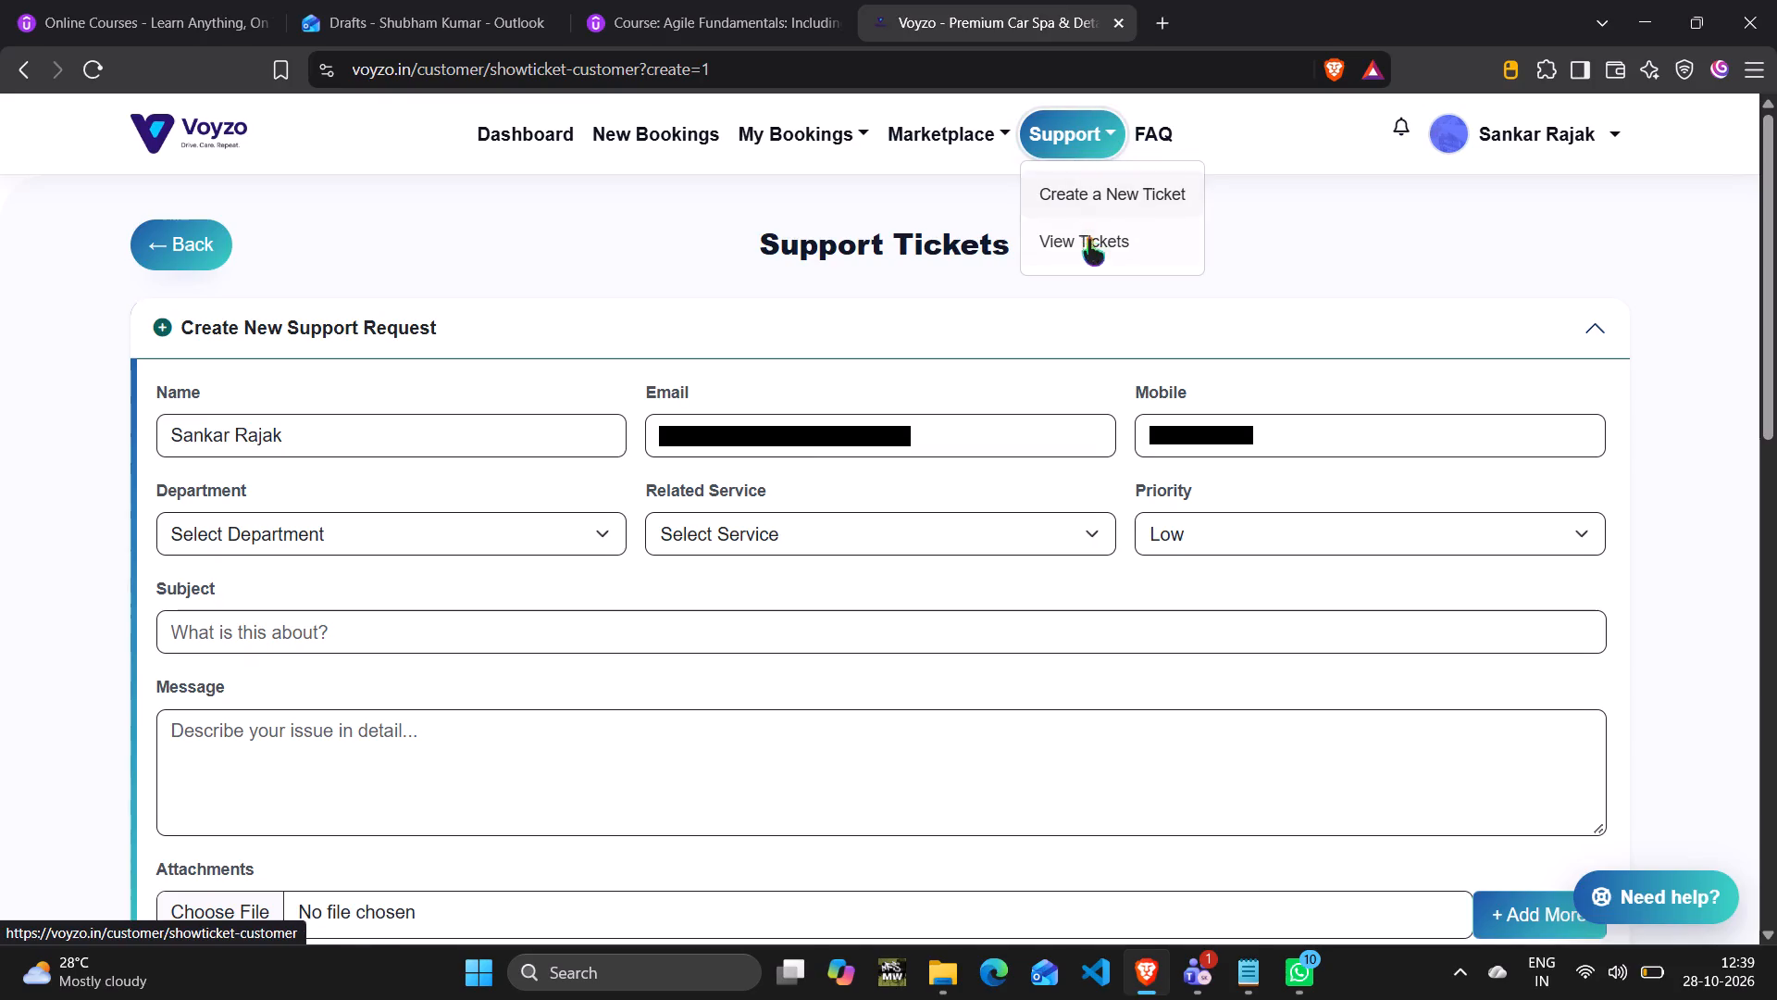
{"action": "left_click", "coordinate": [1089, 244]}
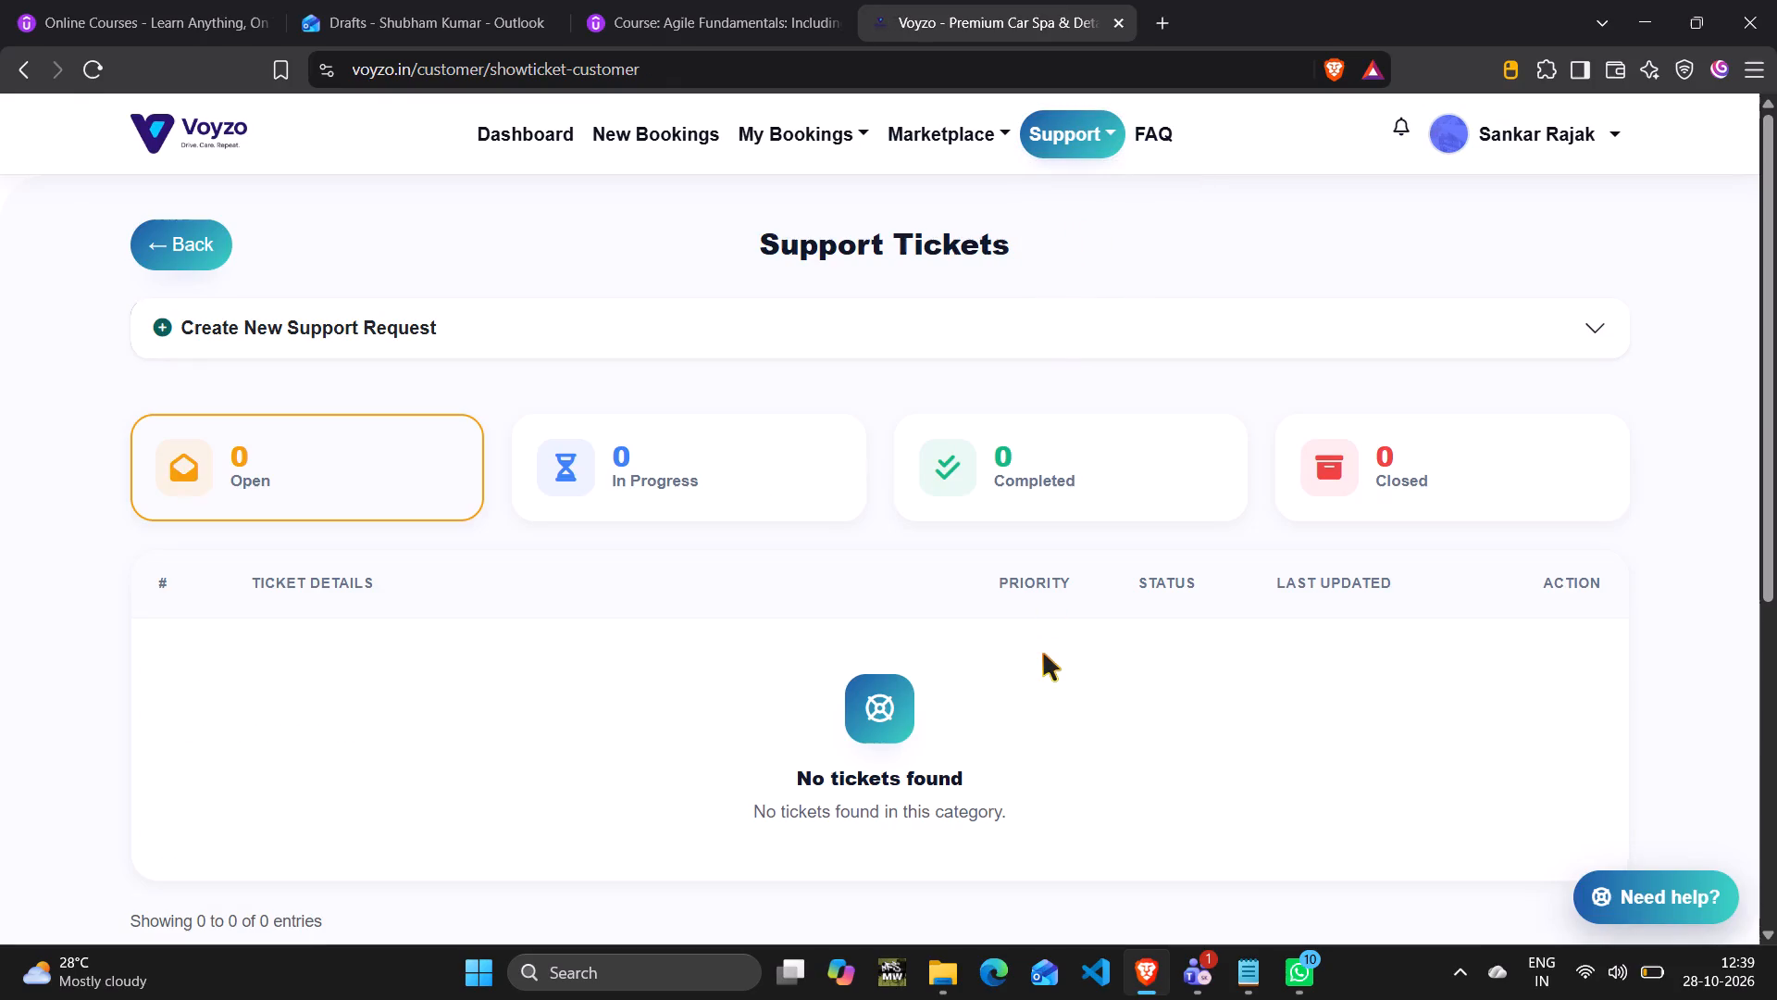
{"action": "scroll", "coordinate": [1041, 647], "scroll_direction": "down", "scroll_amount": 16}
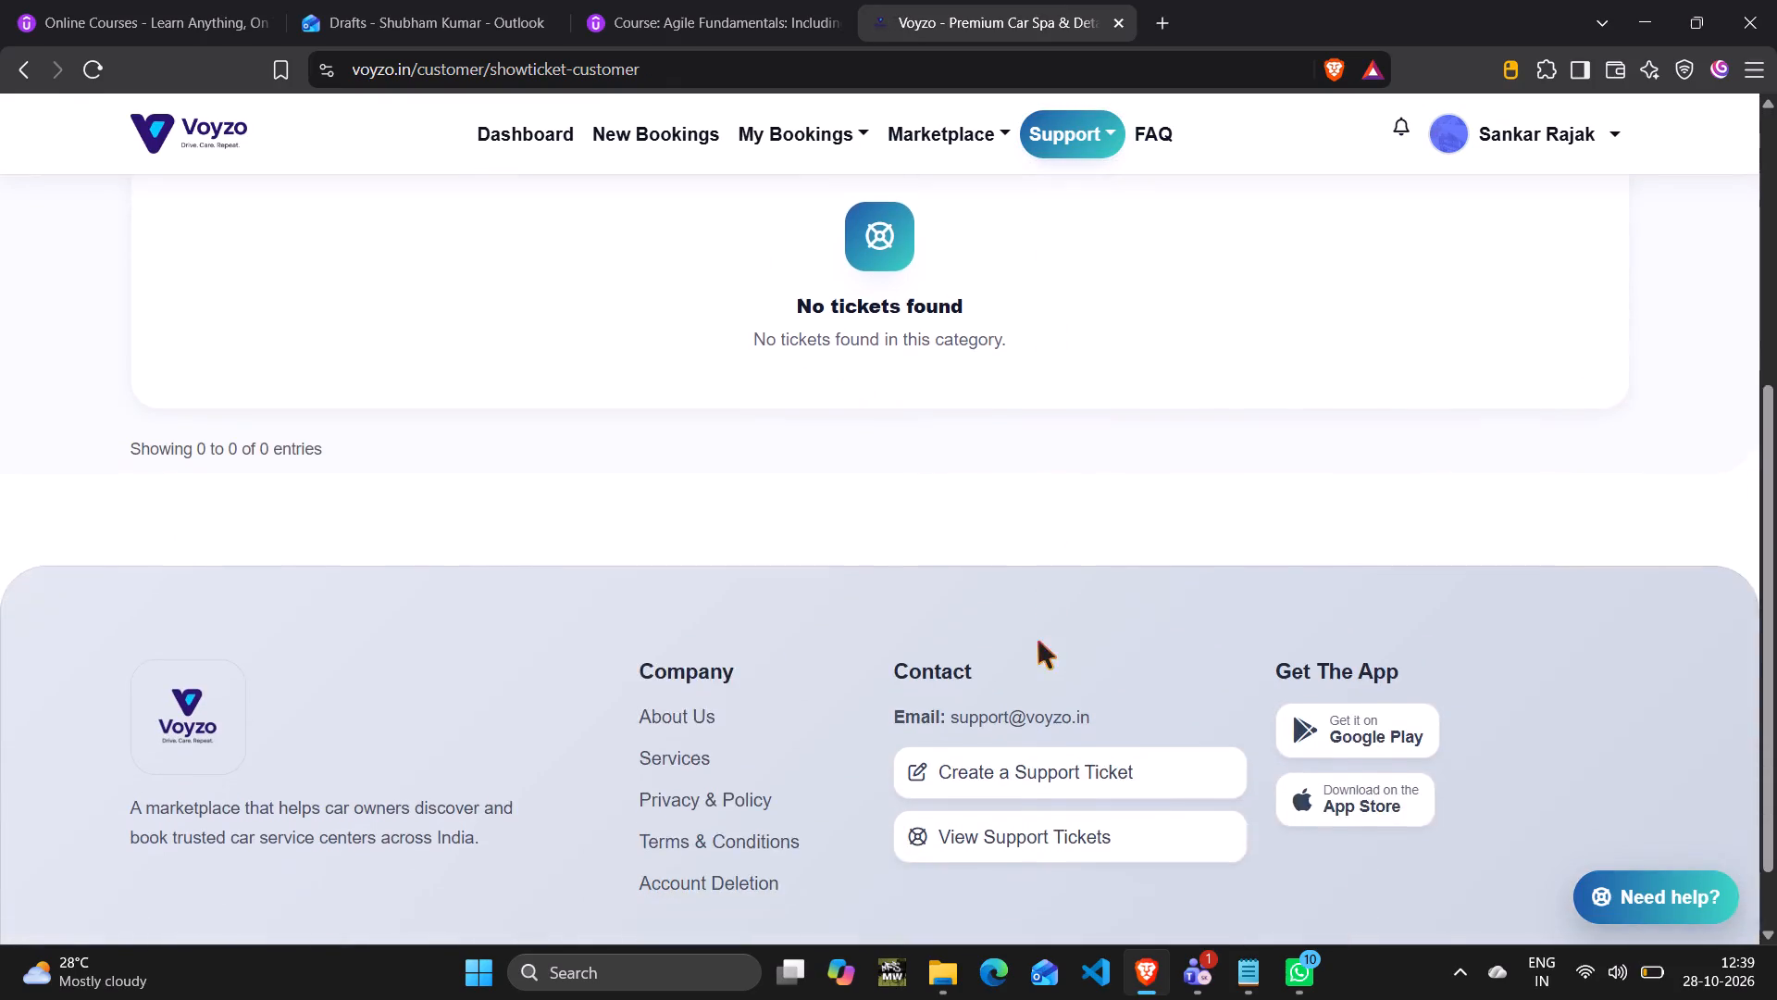
{"action": "scroll", "coordinate": [1038, 639], "scroll_direction": "down", "scroll_amount": 4}
{"action": "scroll", "coordinate": [1038, 638], "scroll_direction": "up", "scroll_amount": 13}
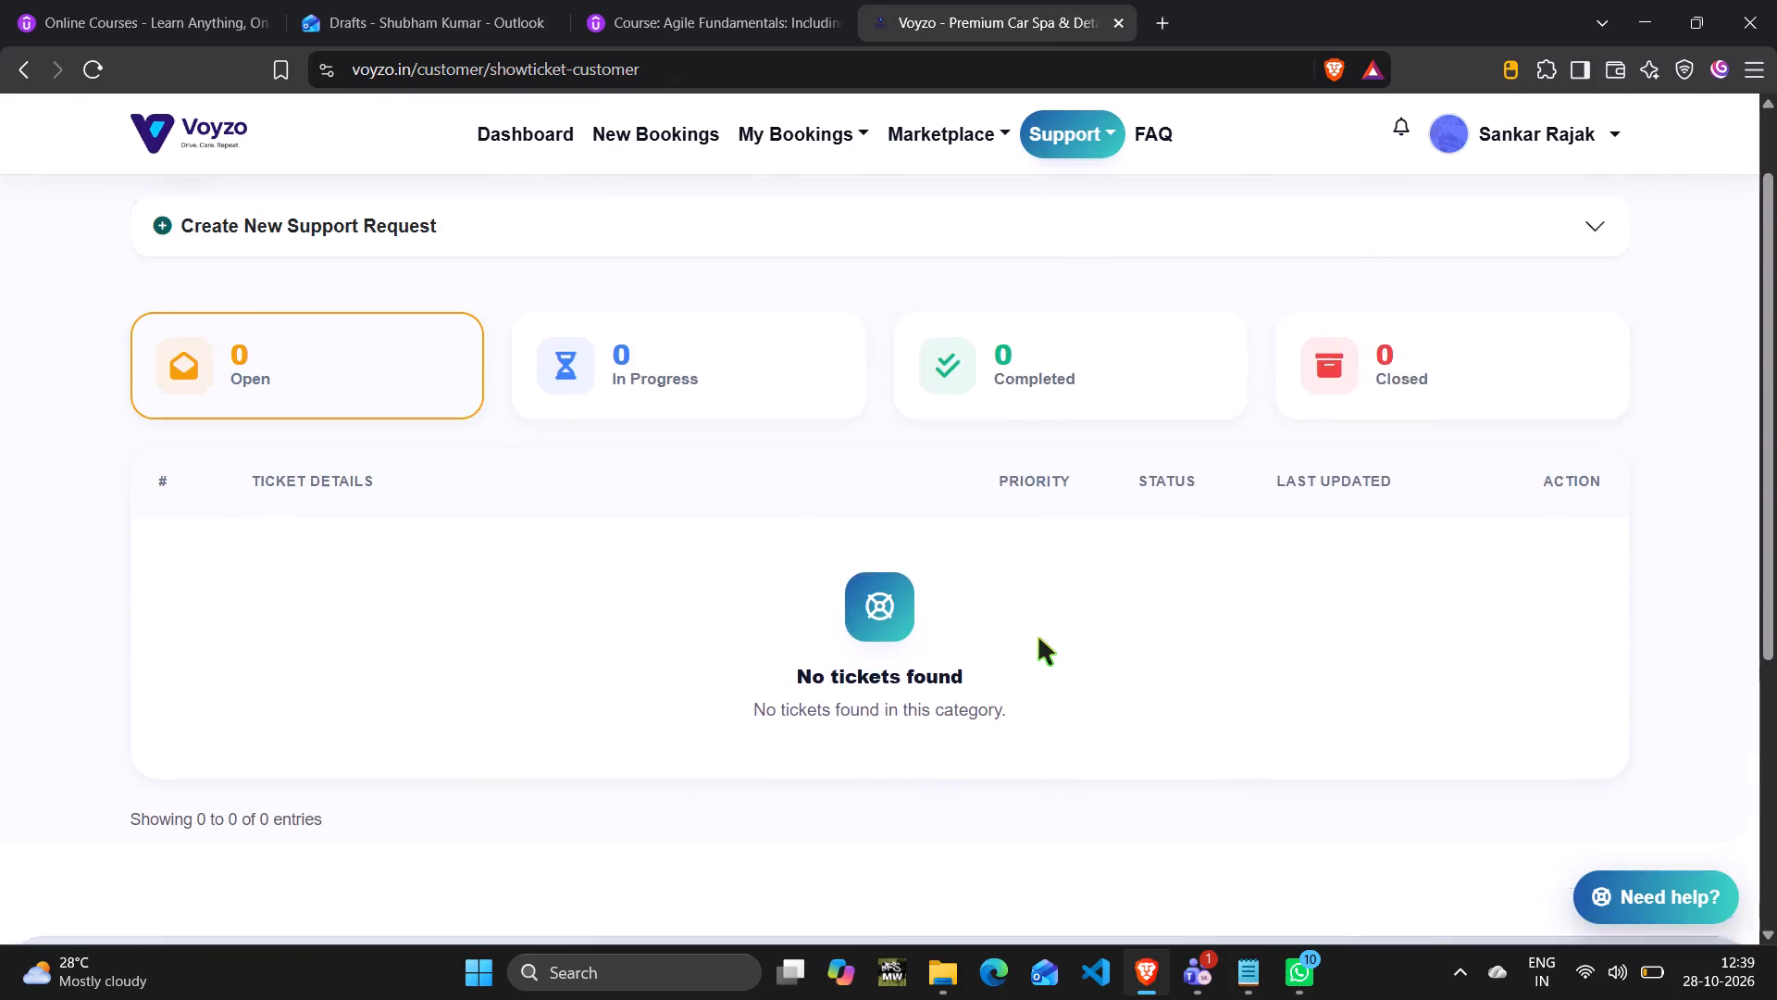
{"action": "scroll", "coordinate": [1038, 637], "scroll_direction": "up", "scroll_amount": 5}
Switch to the Agile Fundamentals course on Udemy.
{"action": "left_click", "coordinate": [973, 23]}
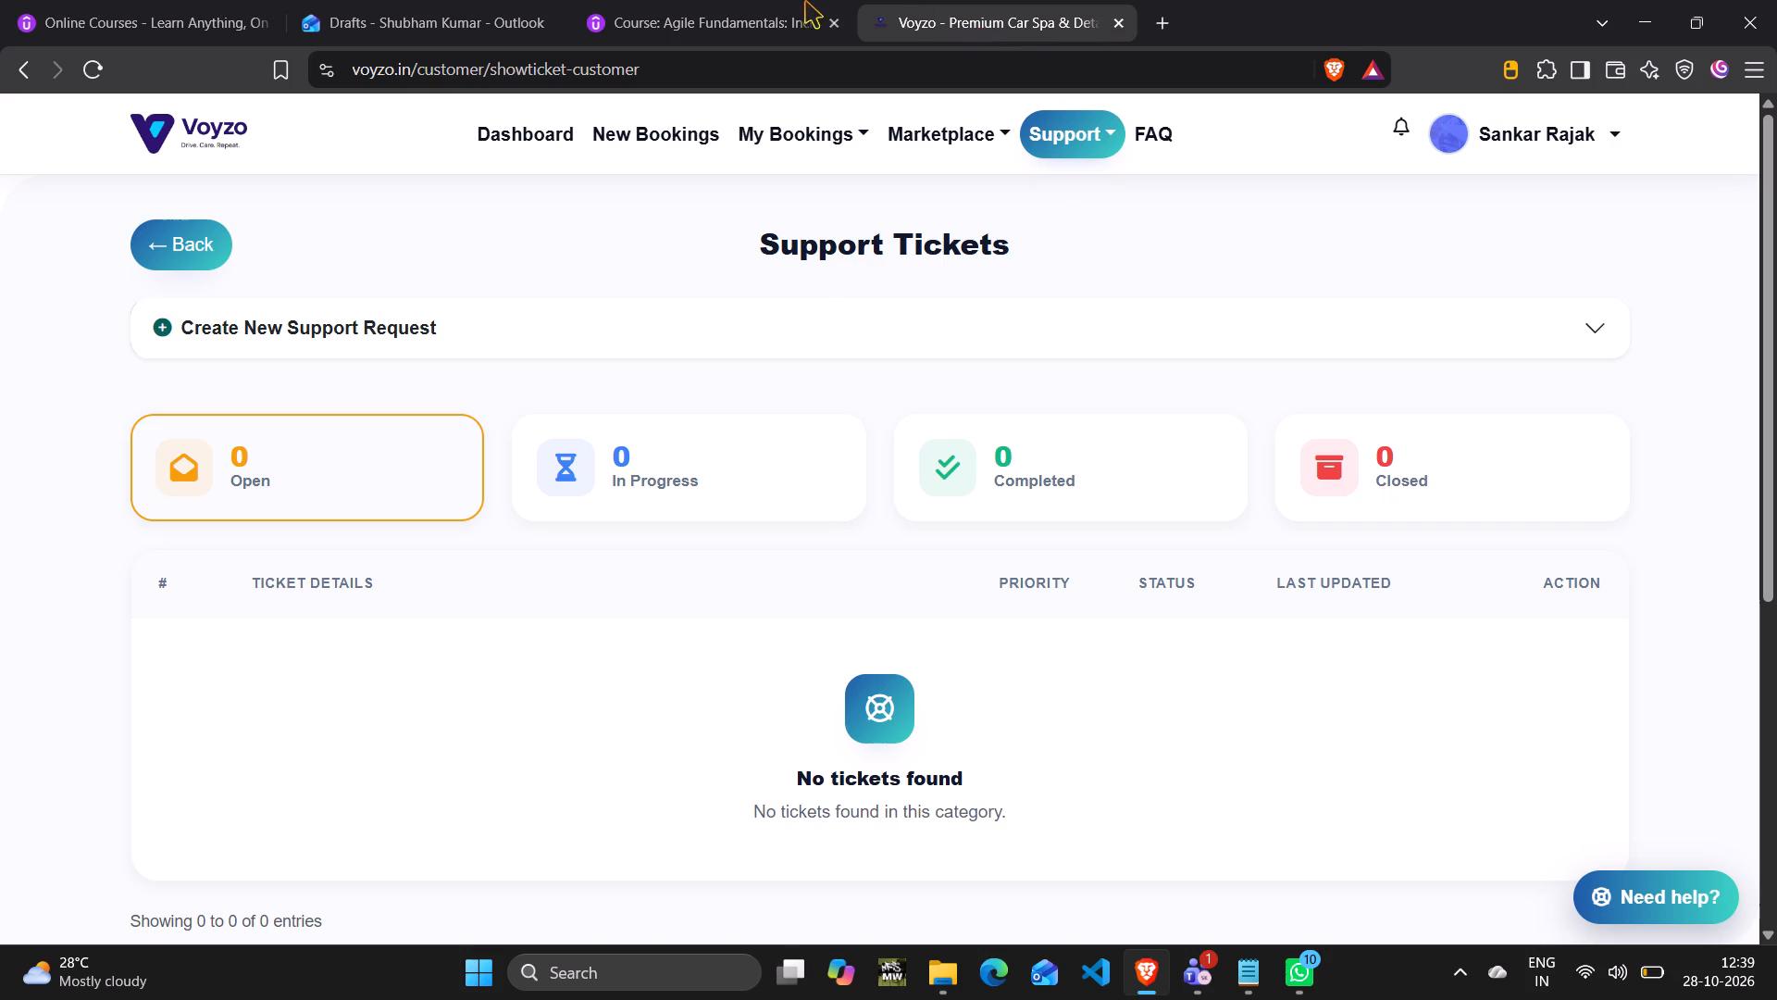
{"action": "left_click", "coordinate": [777, 0]}
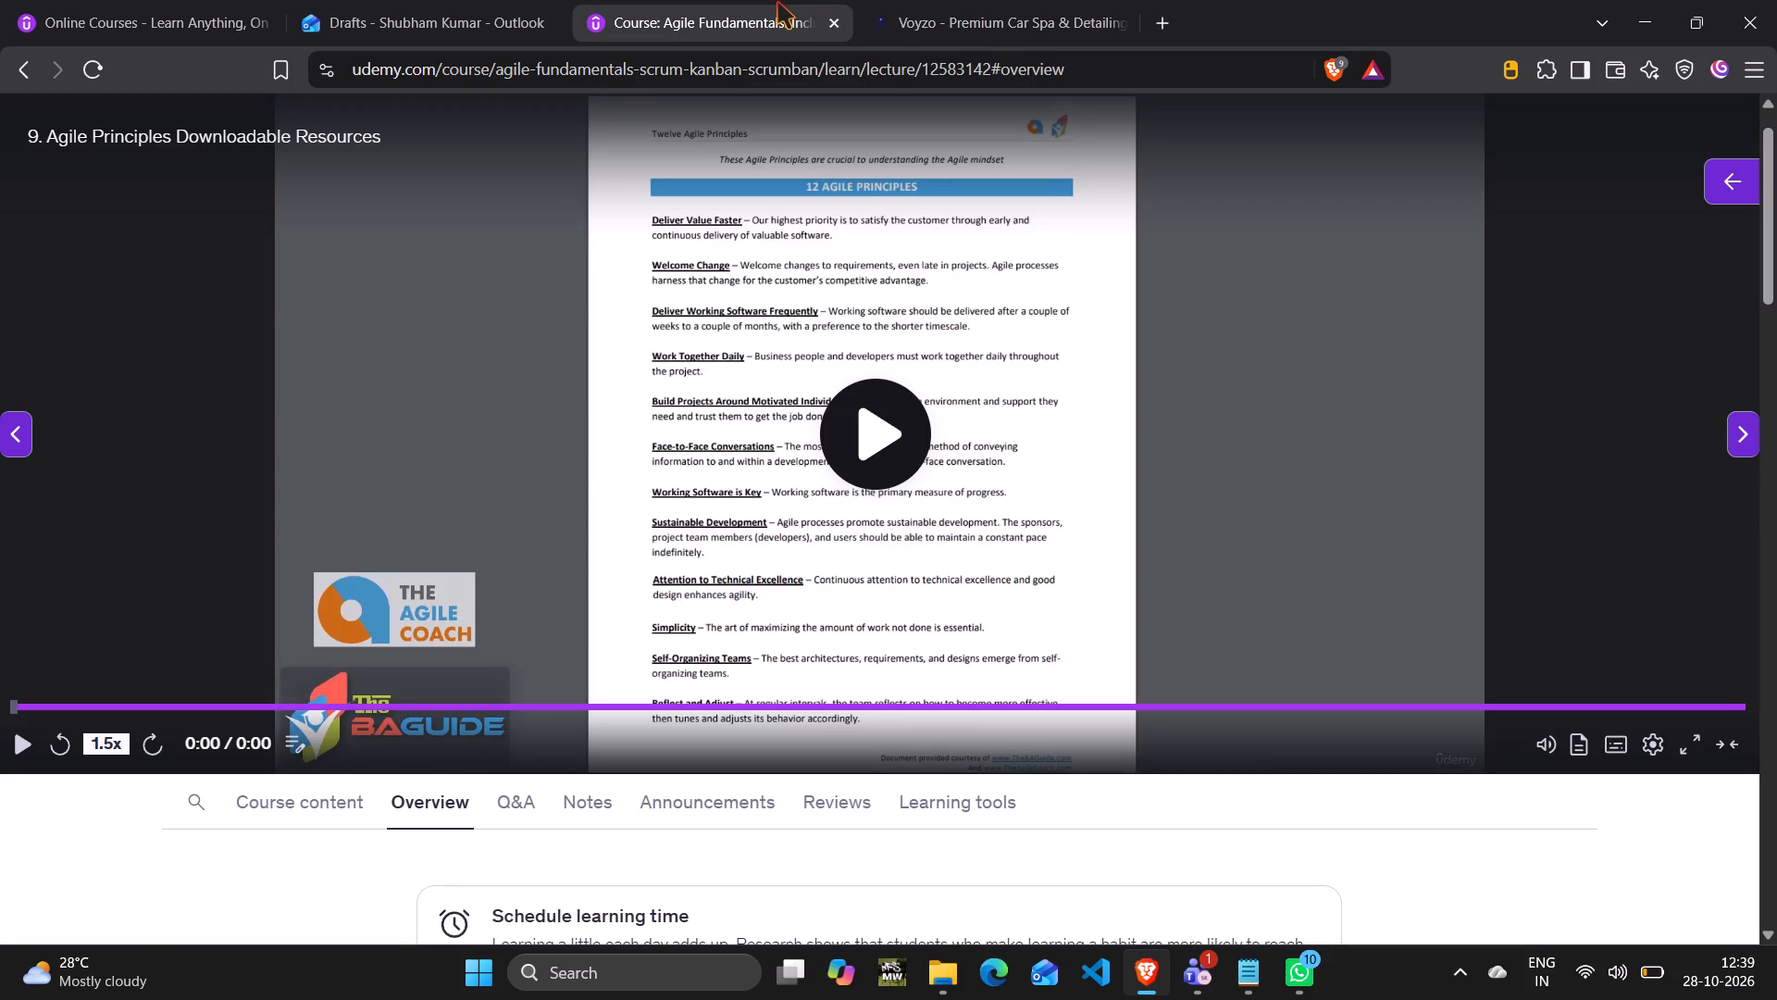
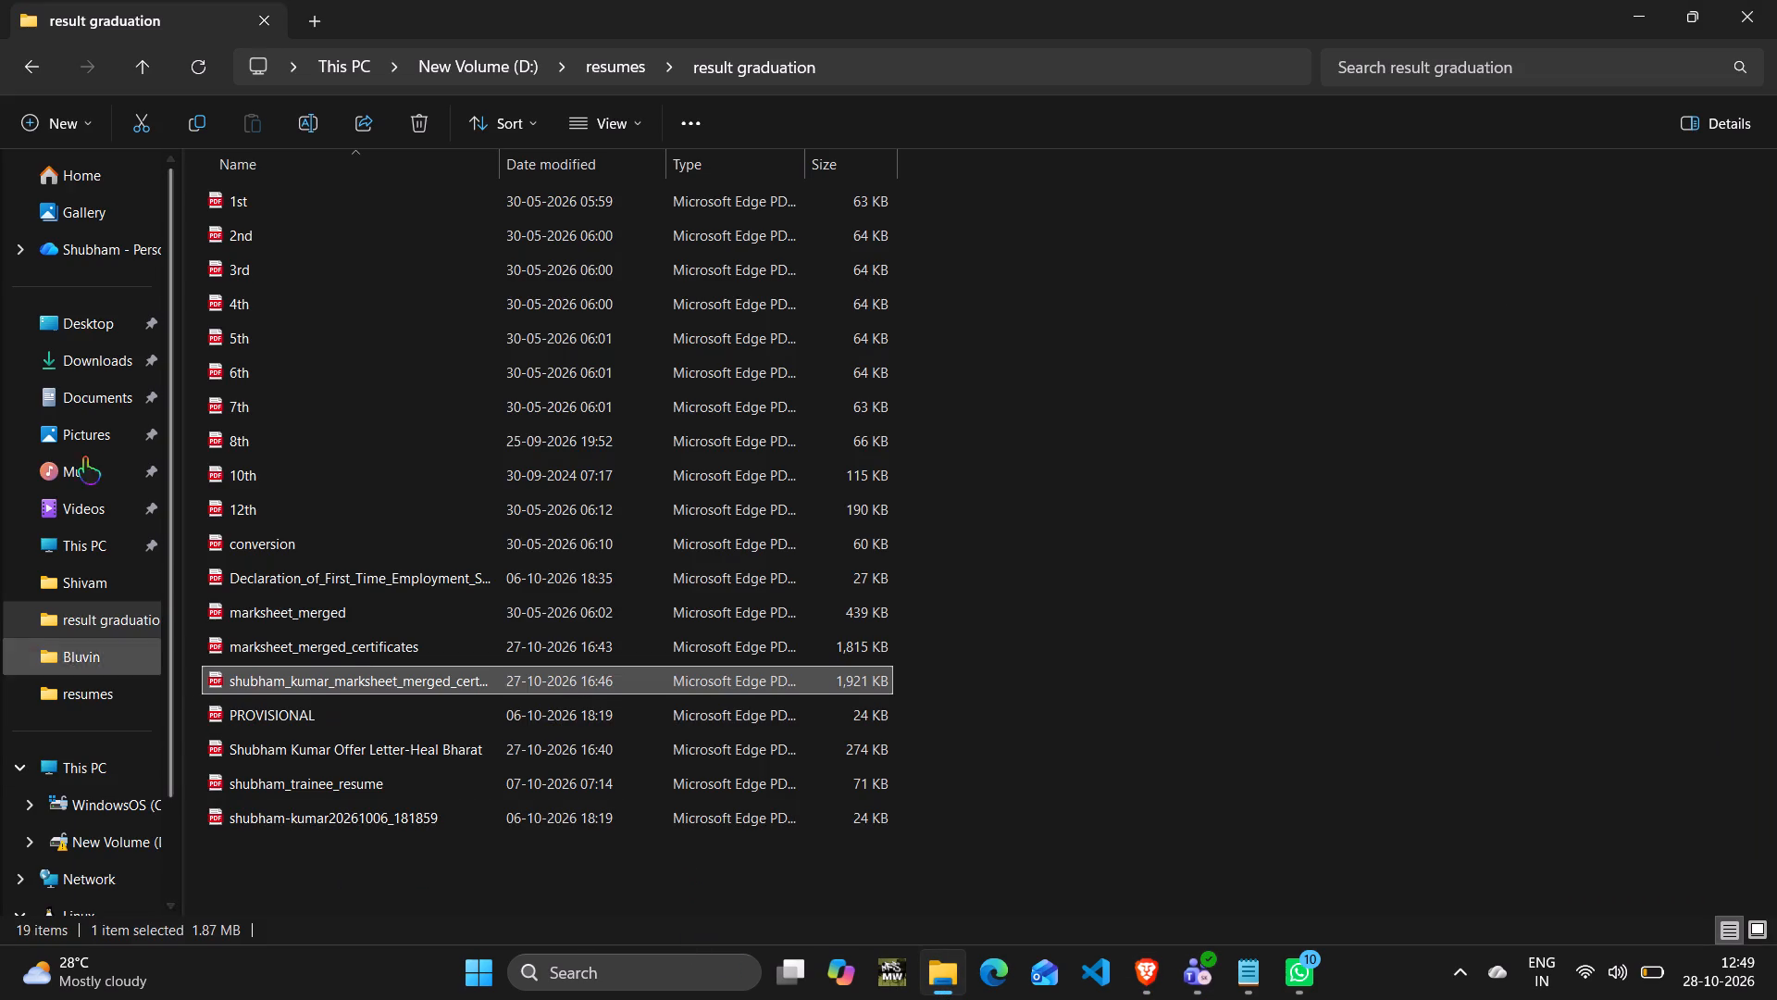
Go from the result graduation folder to the Home view and look over the recommended and recent files.
{"action": "scroll", "coordinate": [126, 286], "scroll_direction": "up", "scroll_amount": 4}
{"action": "left_click", "coordinate": [67, 185]}
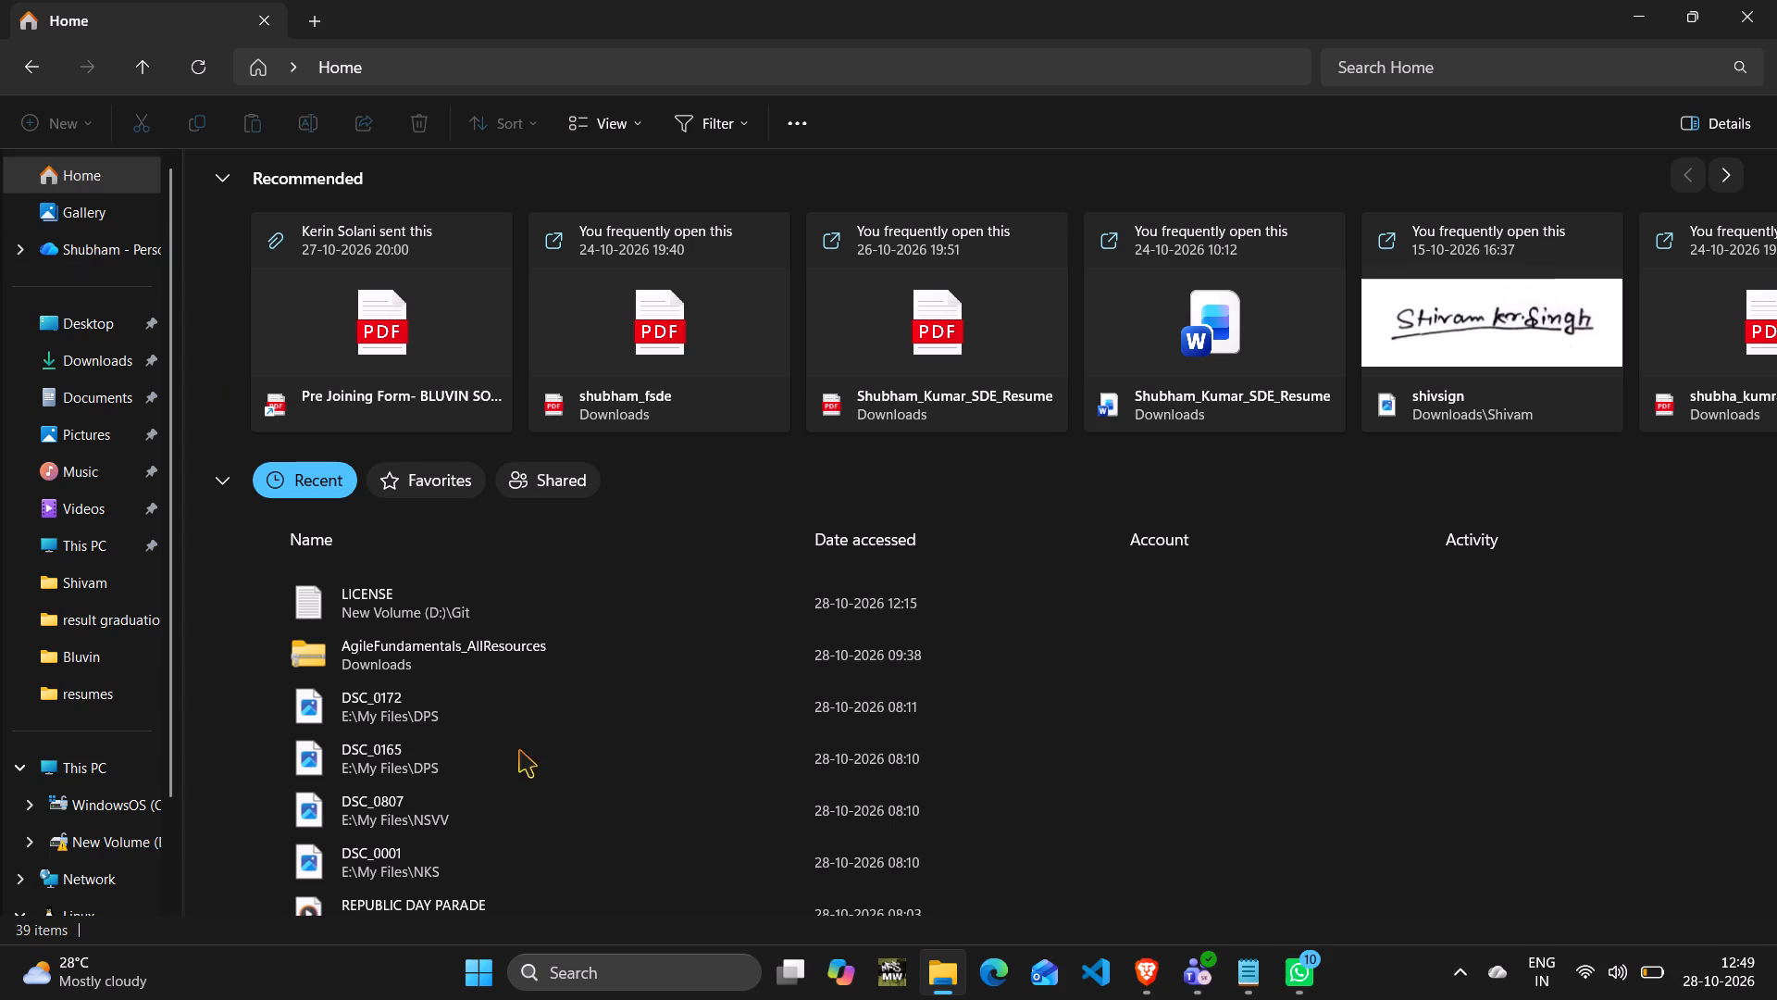
{"action": "scroll", "coordinate": [663, 846], "scroll_direction": "up", "scroll_amount": 6}
{"action": "scroll", "coordinate": [668, 595], "scroll_direction": "up", "scroll_amount": 4}
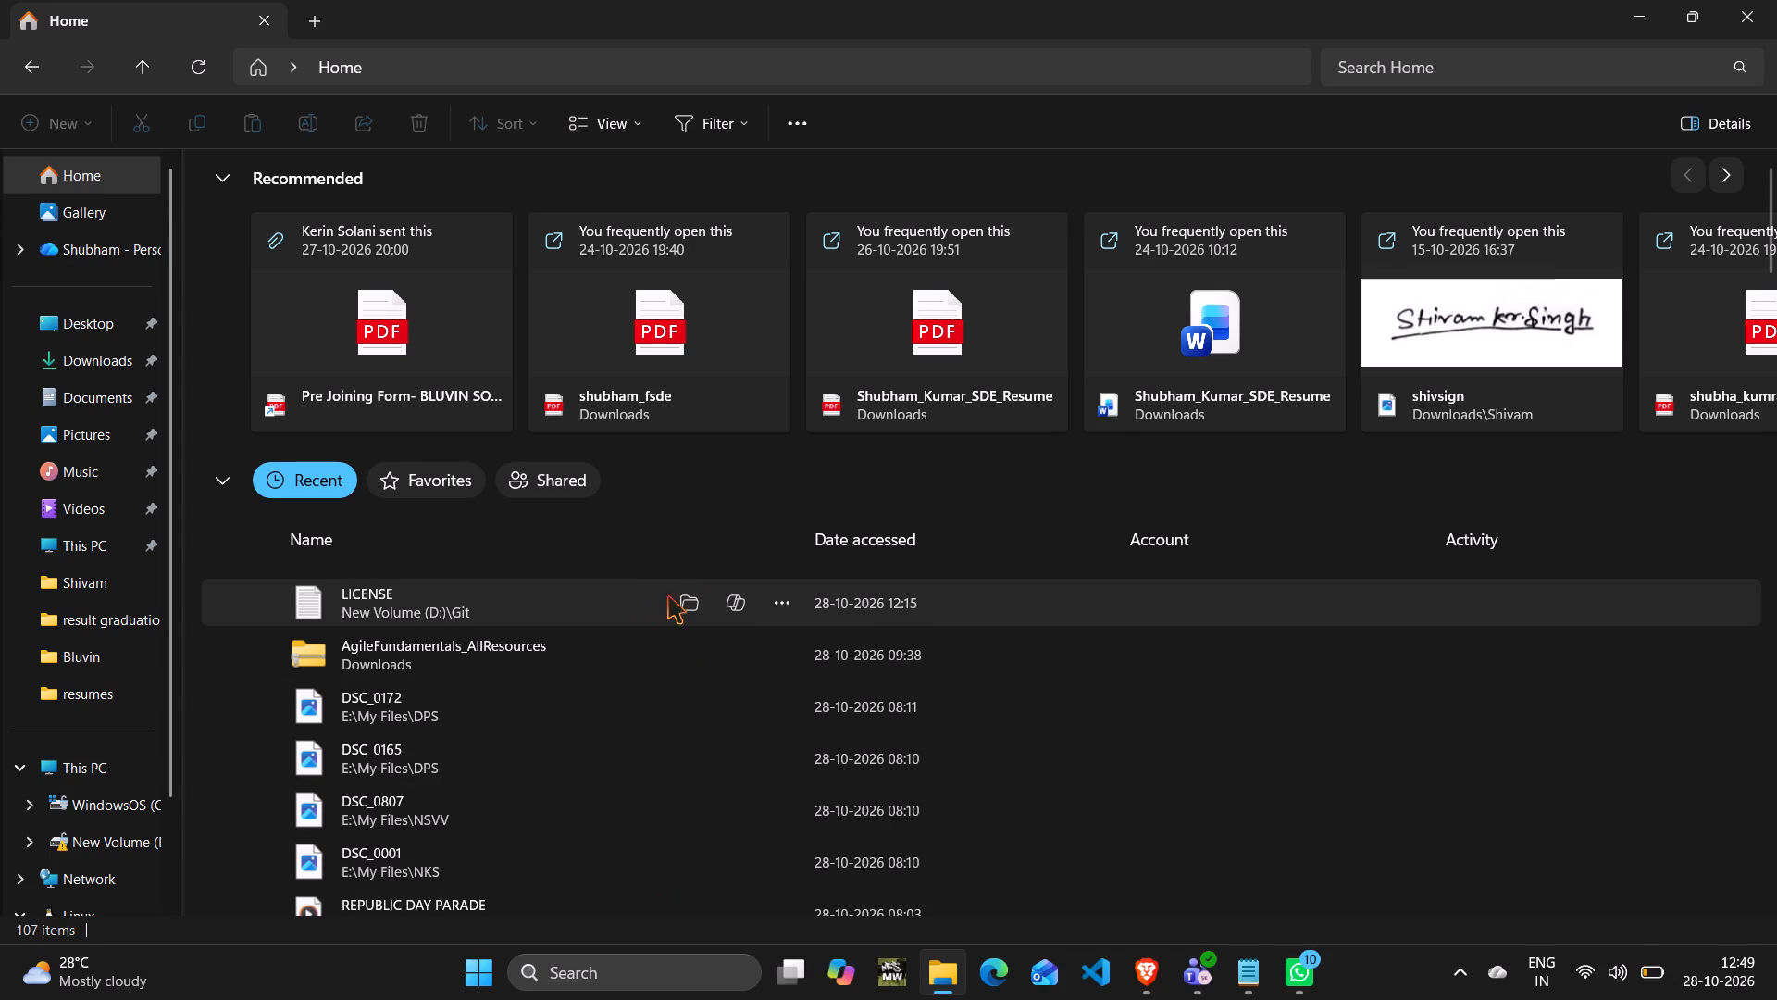
{"action": "scroll", "coordinate": [780, 389], "scroll_direction": "up", "scroll_amount": 4}
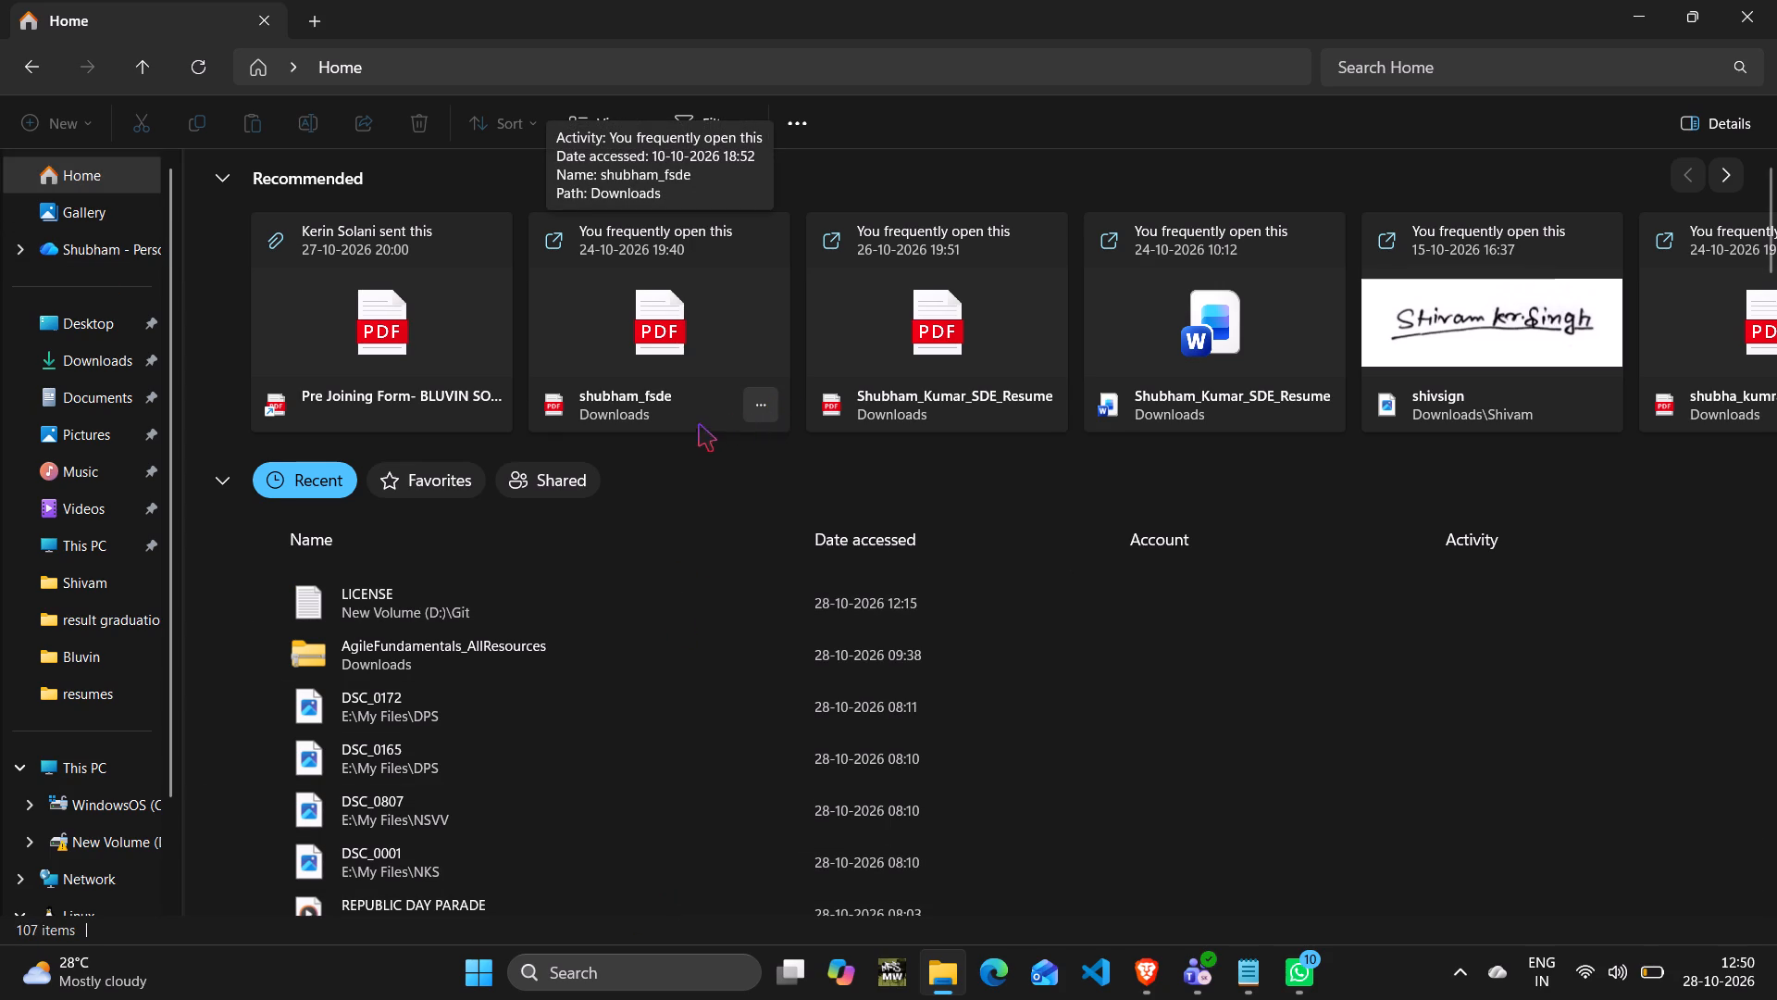
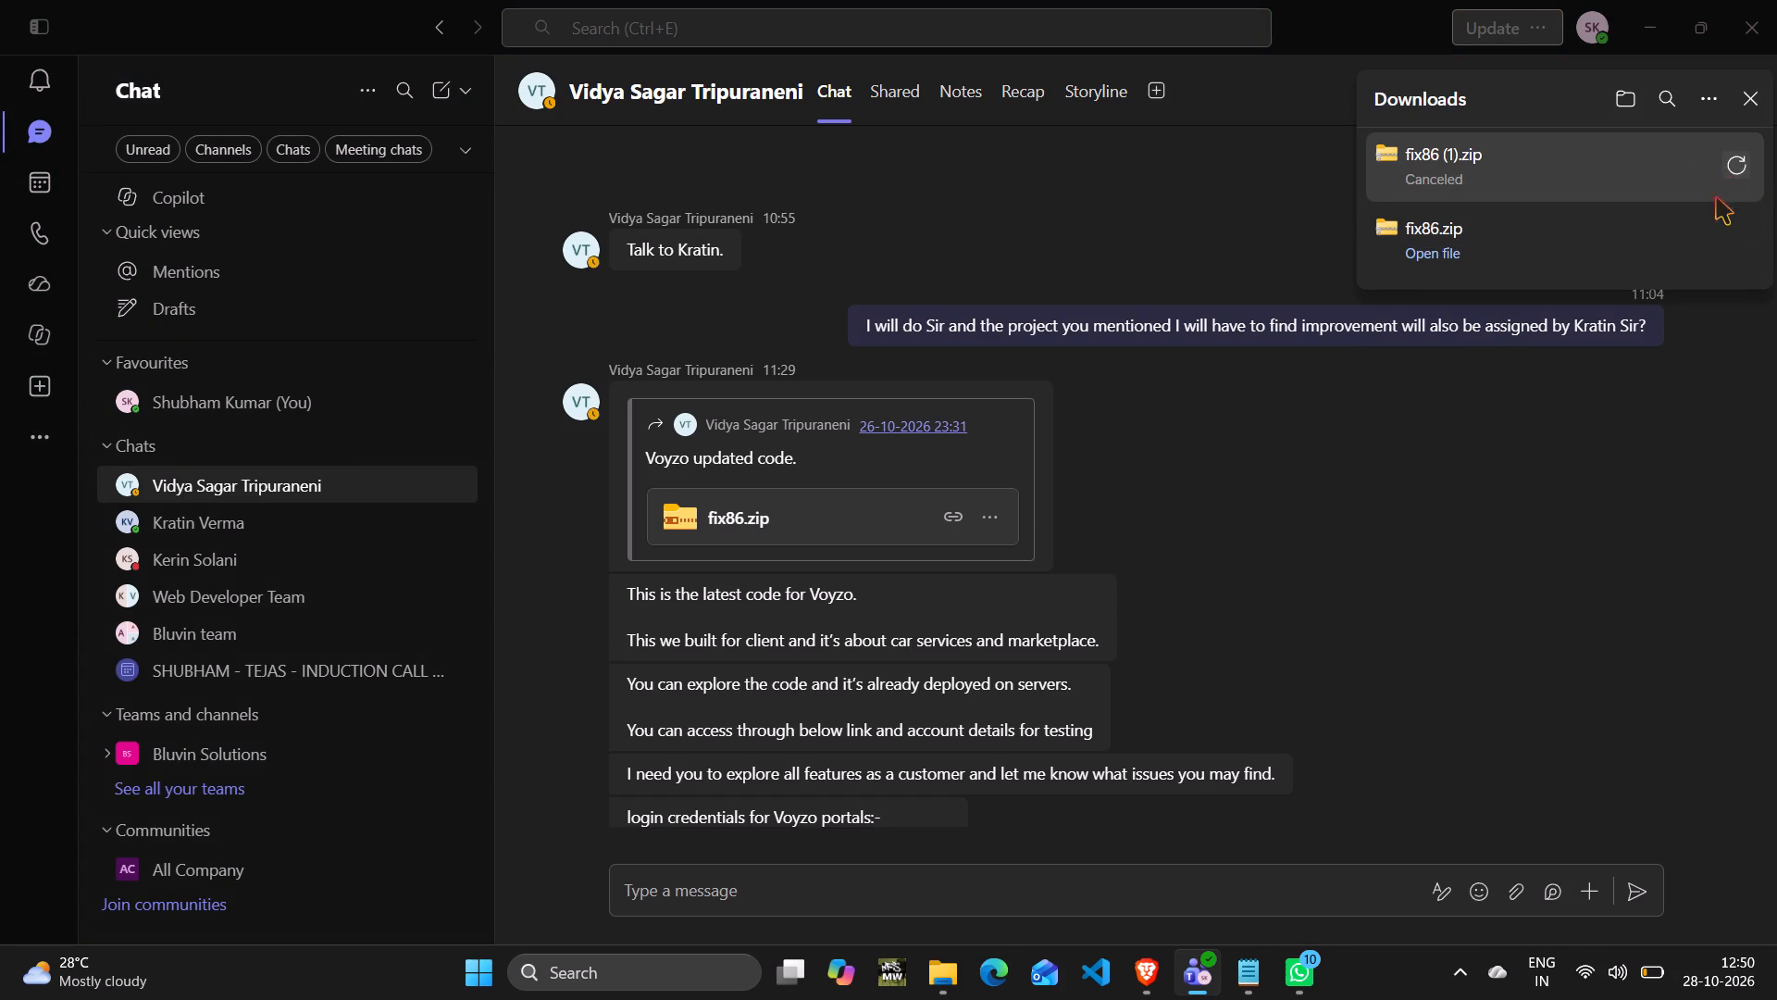
From Teams' download list, show fix86.zip in its folder and move it to the CODING folder on New Volume (D:).
{"action": "left_click", "coordinate": [1687, 241]}
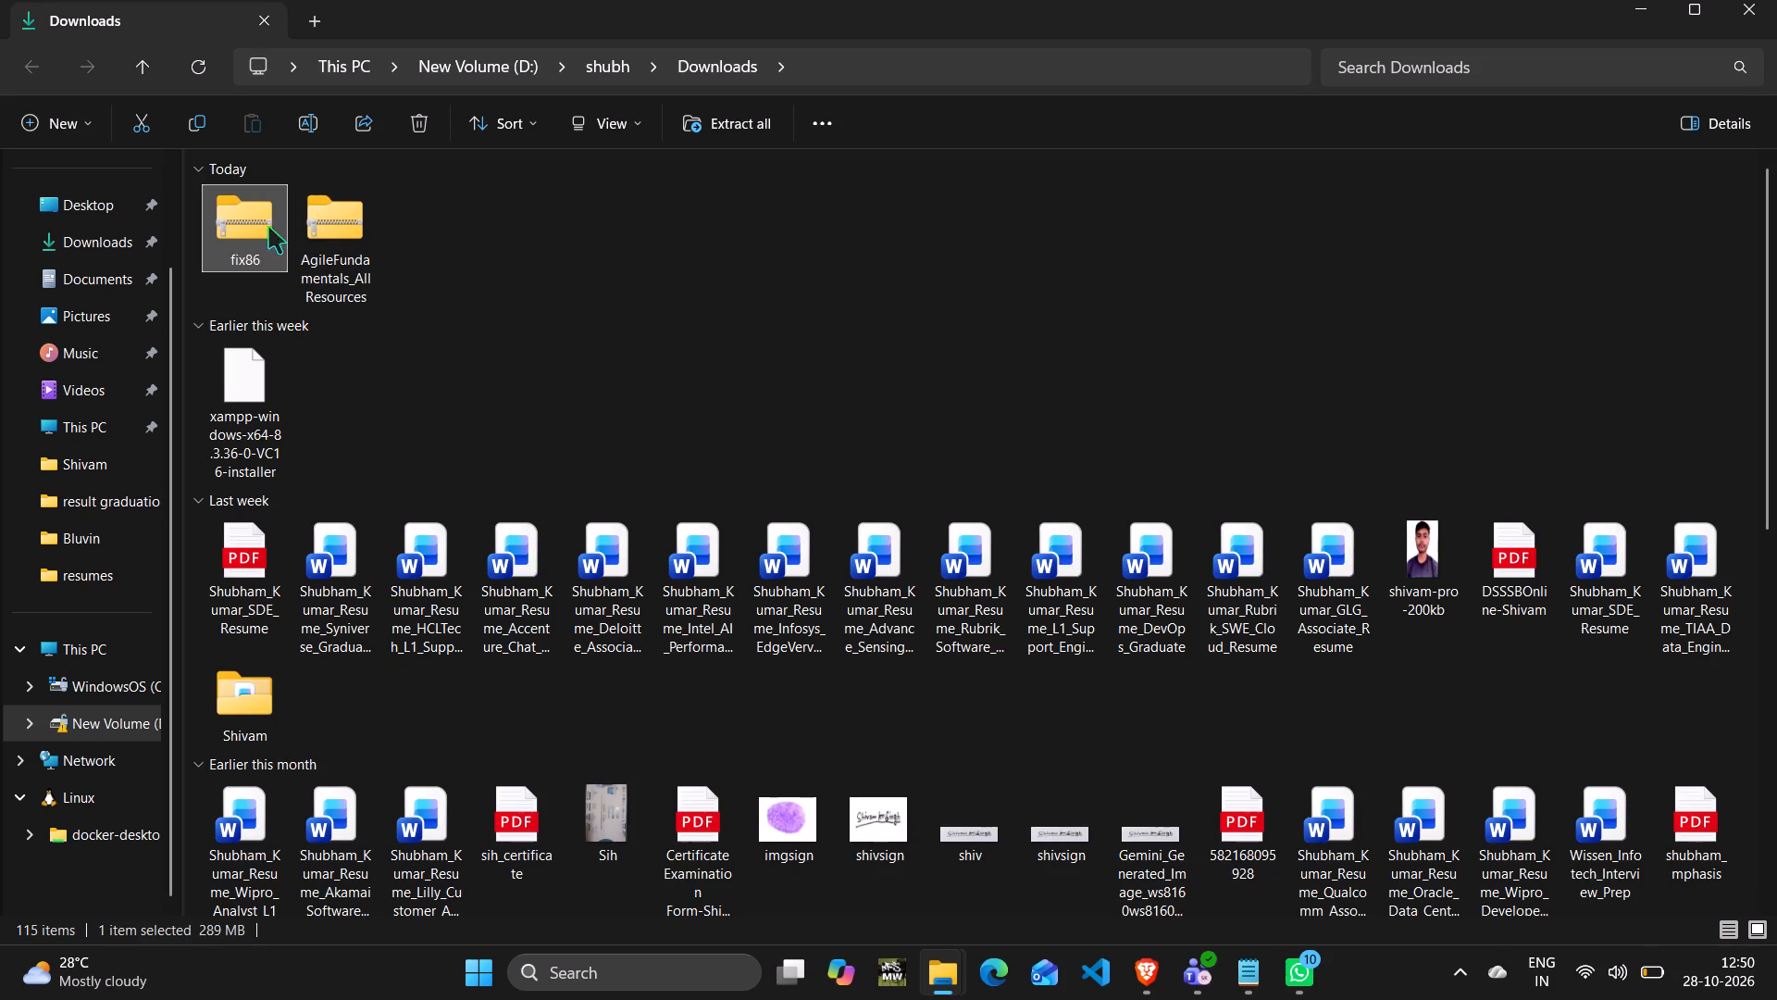
{"action": "left_click", "coordinate": [236, 234]}
{"action": "key", "text": "ctrl+x"}
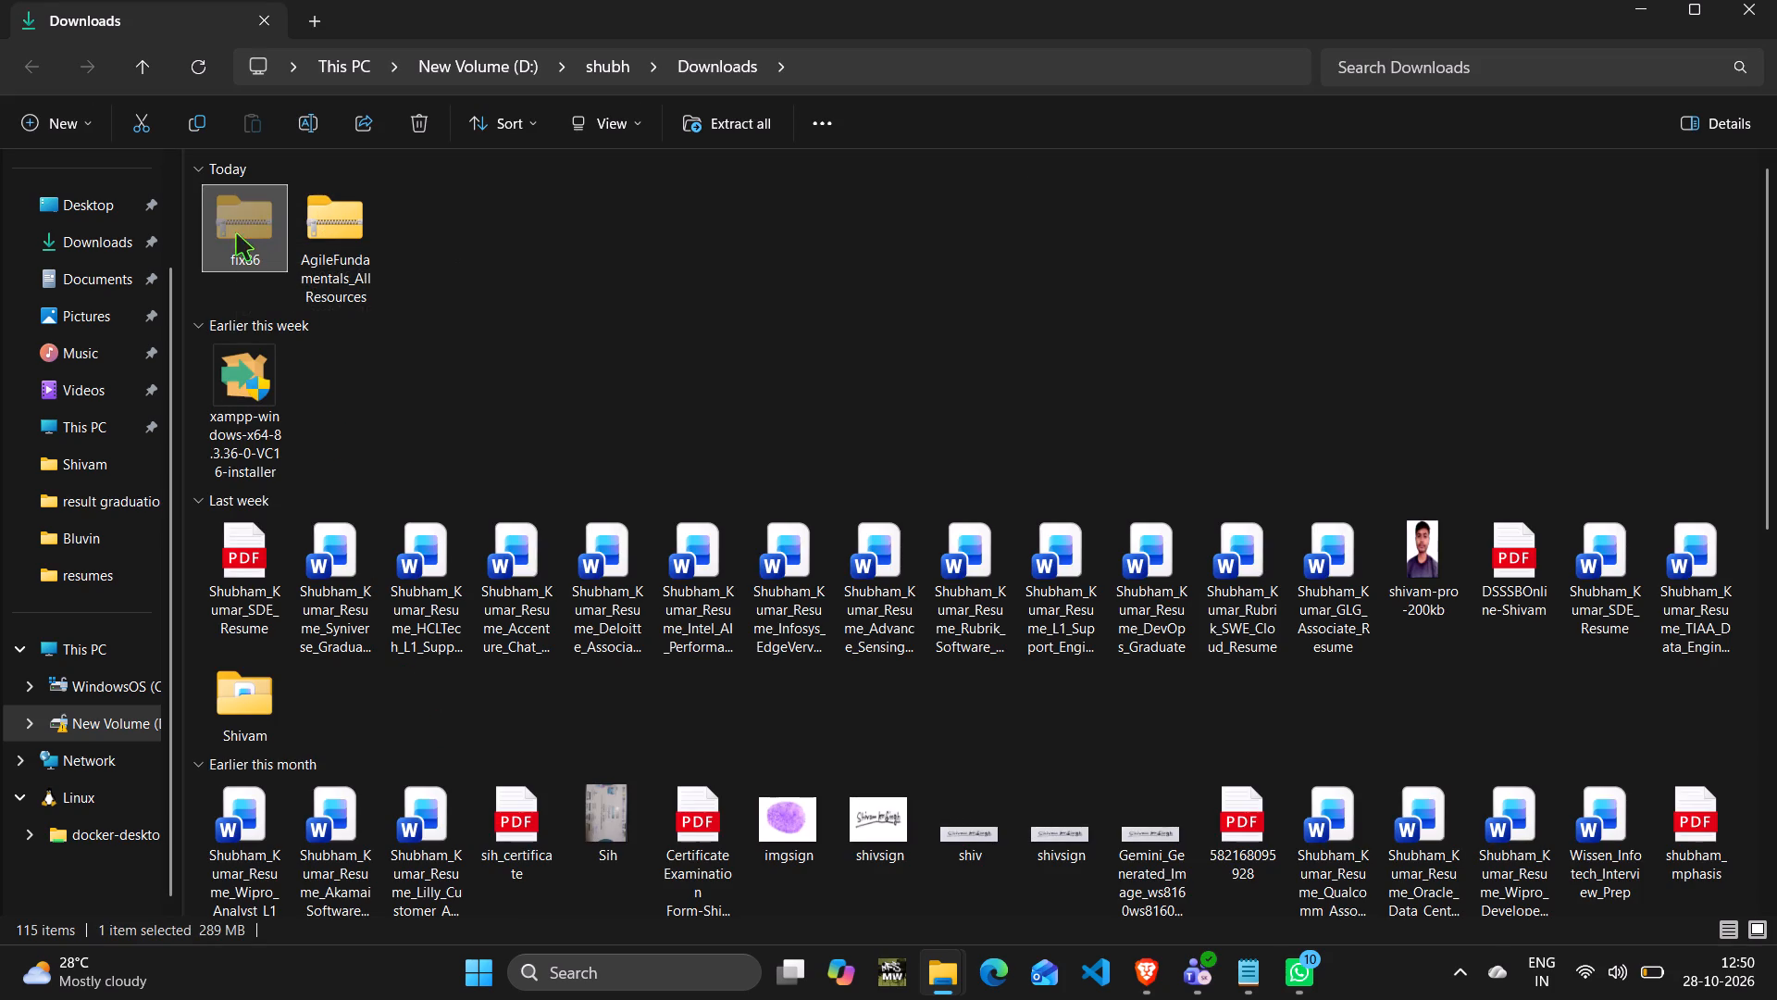
{"action": "left_click", "coordinate": [109, 226]}
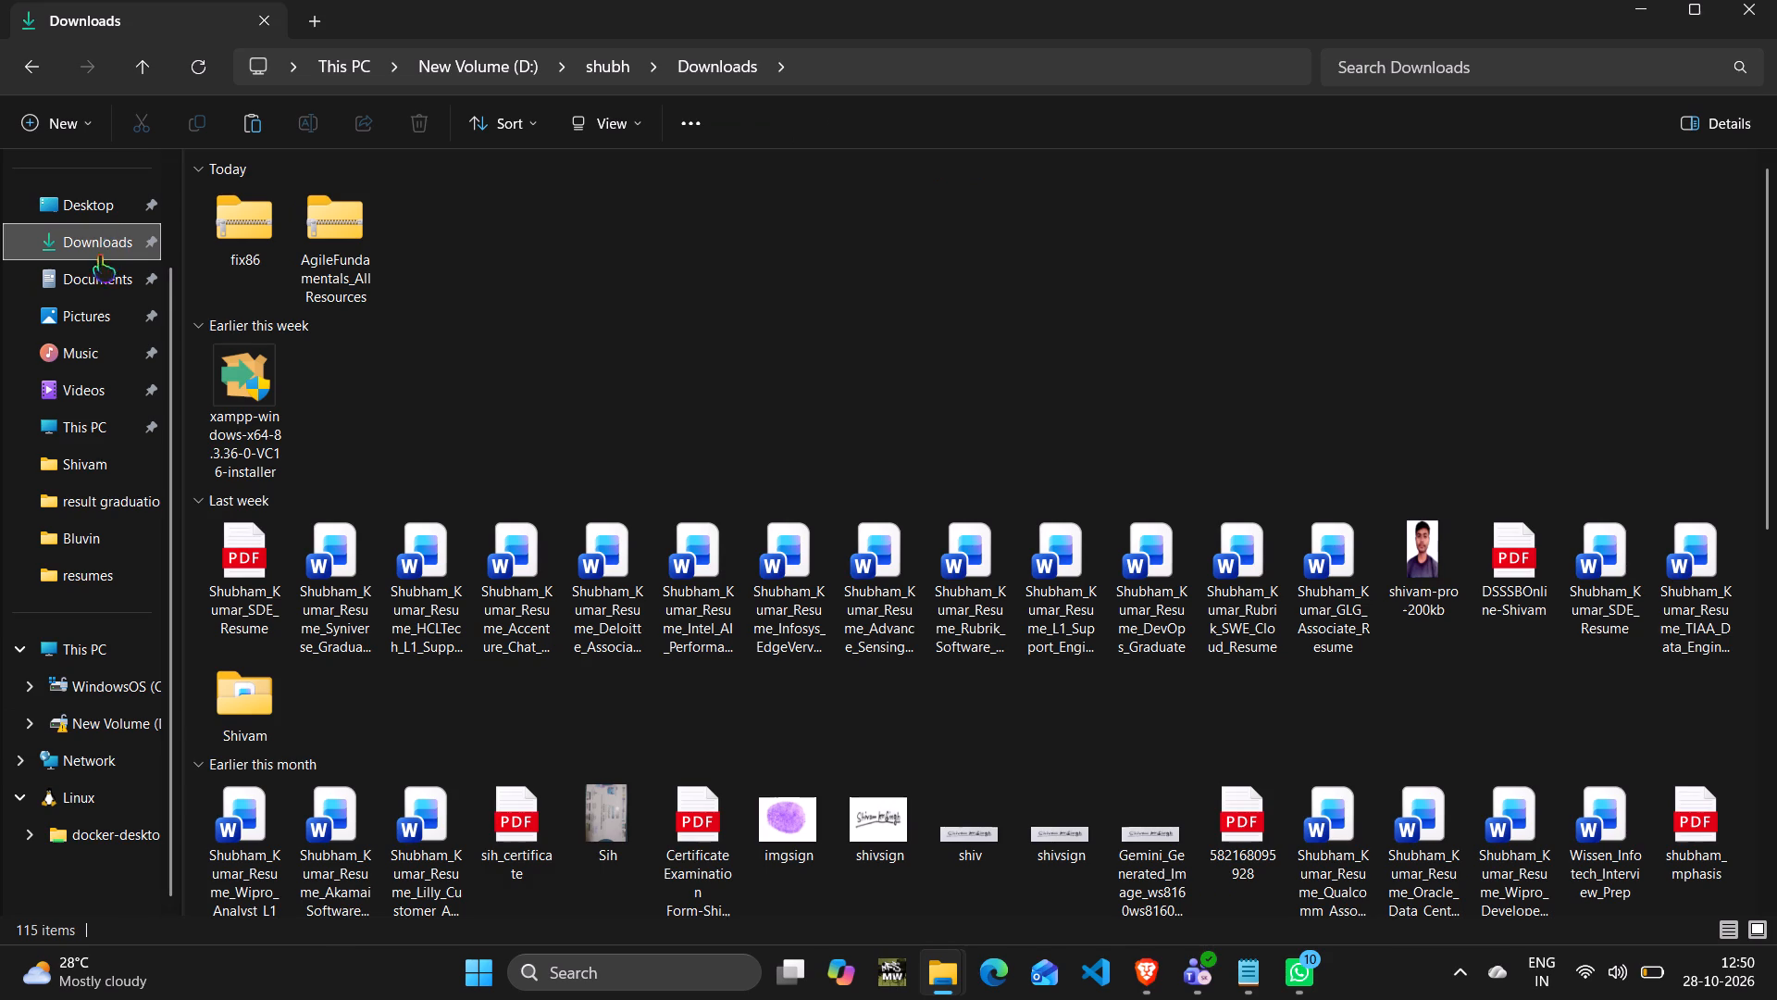
{"action": "left_click", "coordinate": [104, 388]}
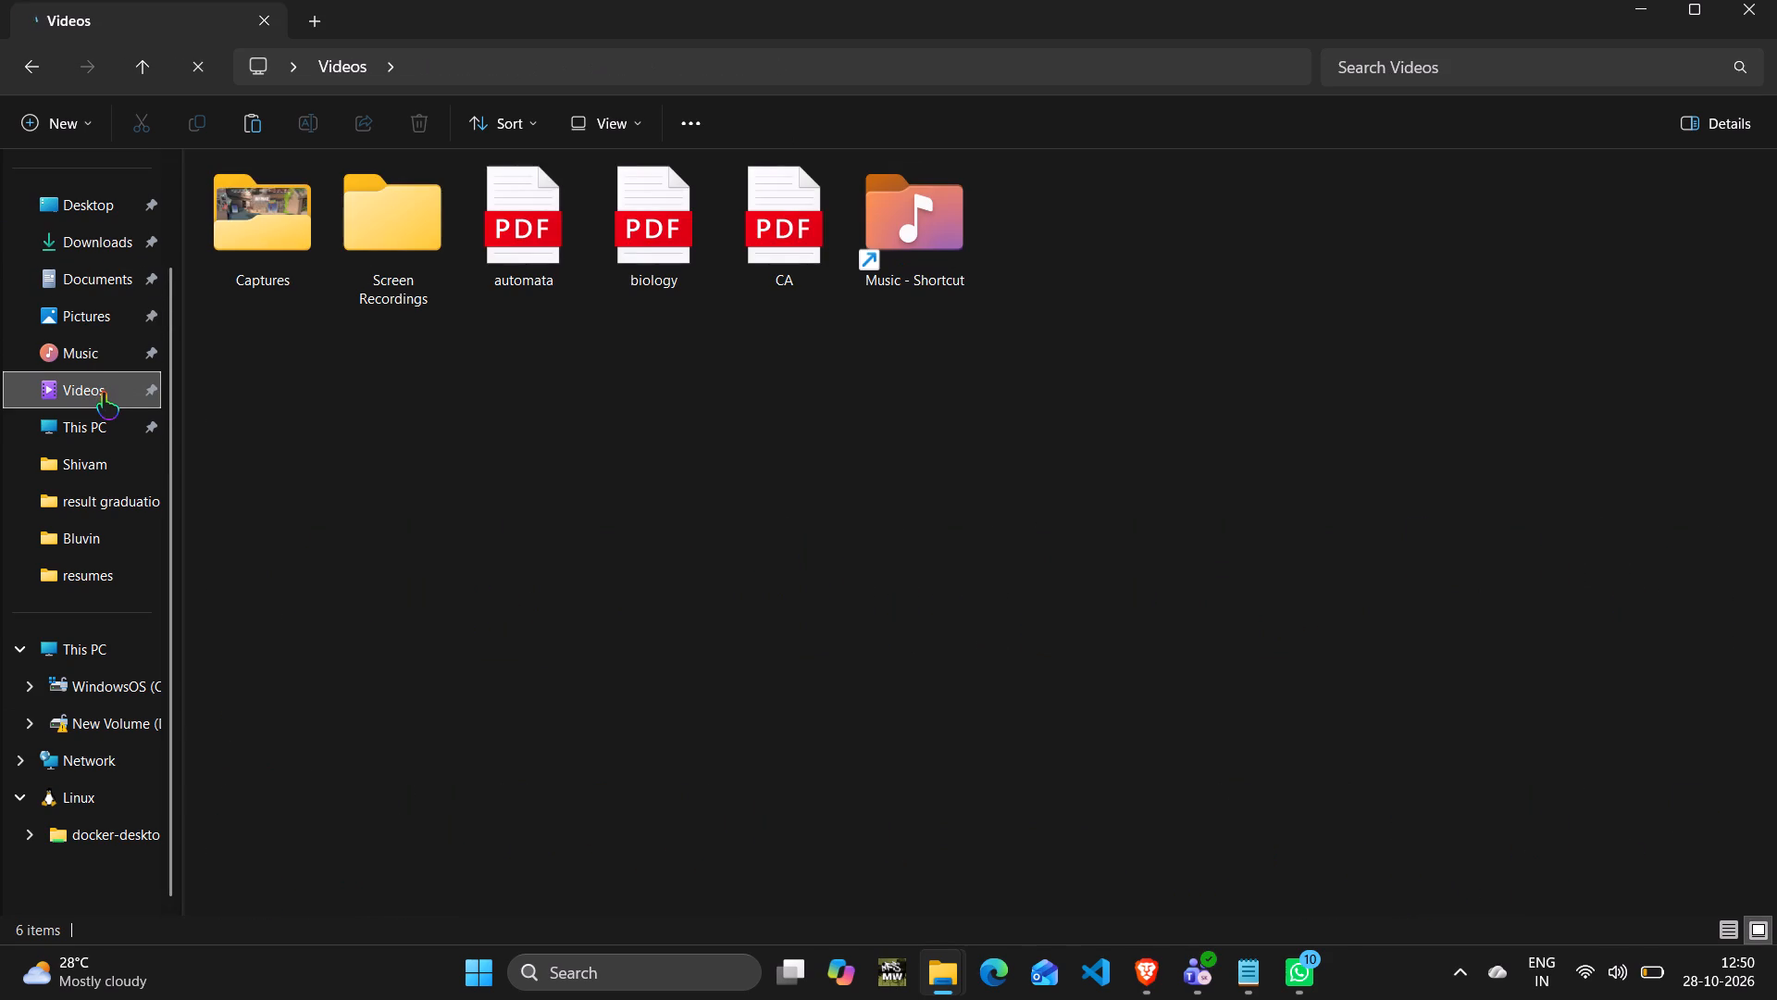
{"action": "left_click", "coordinate": [104, 419]}
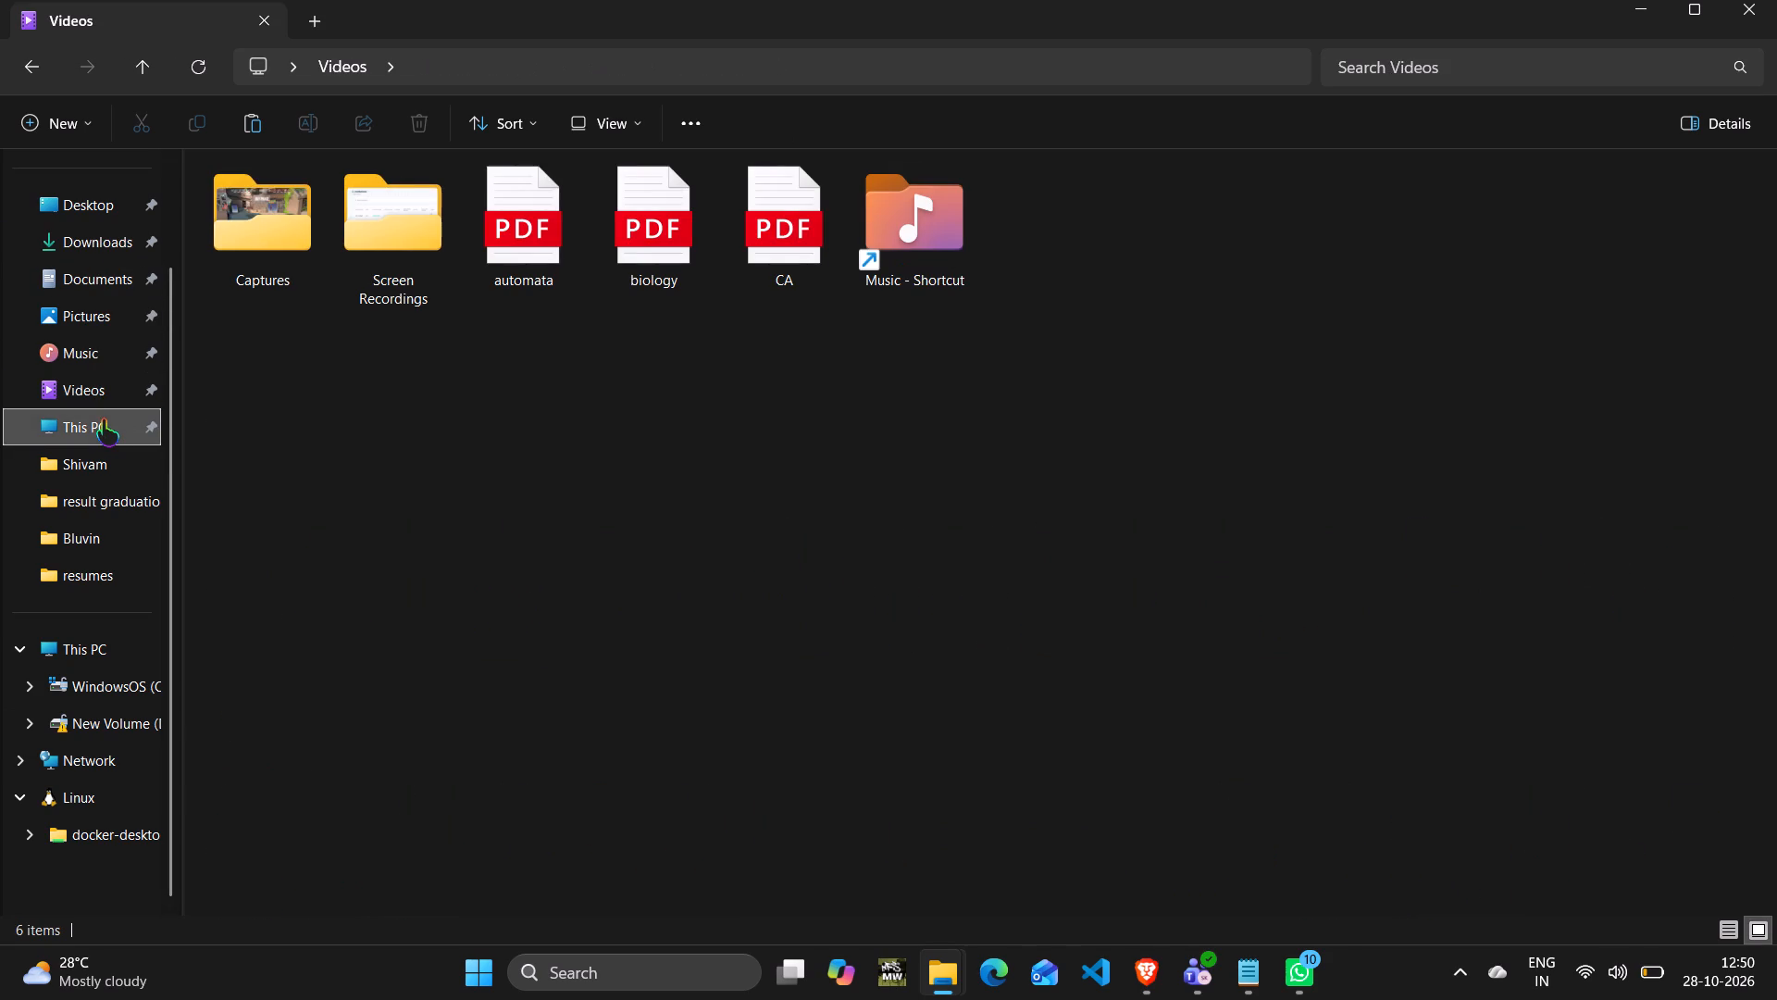
{"action": "double_click", "coordinate": [526, 227]}
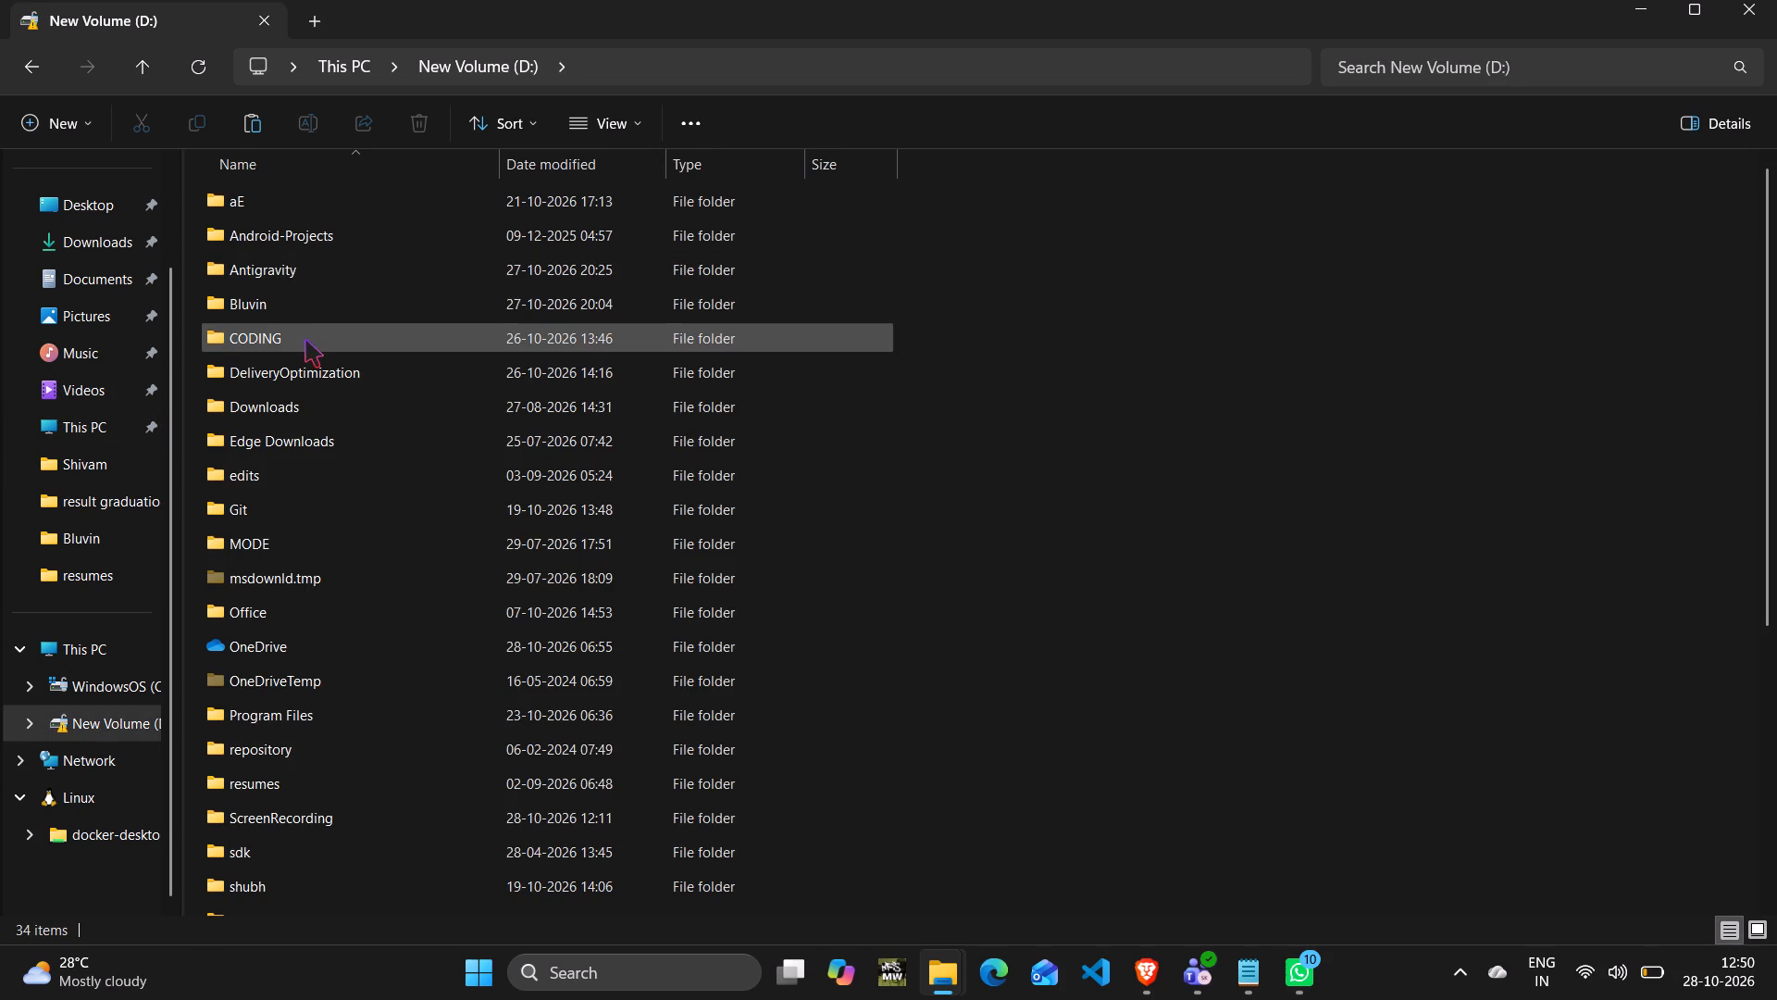
{"action": "double_click", "coordinate": [306, 400]}
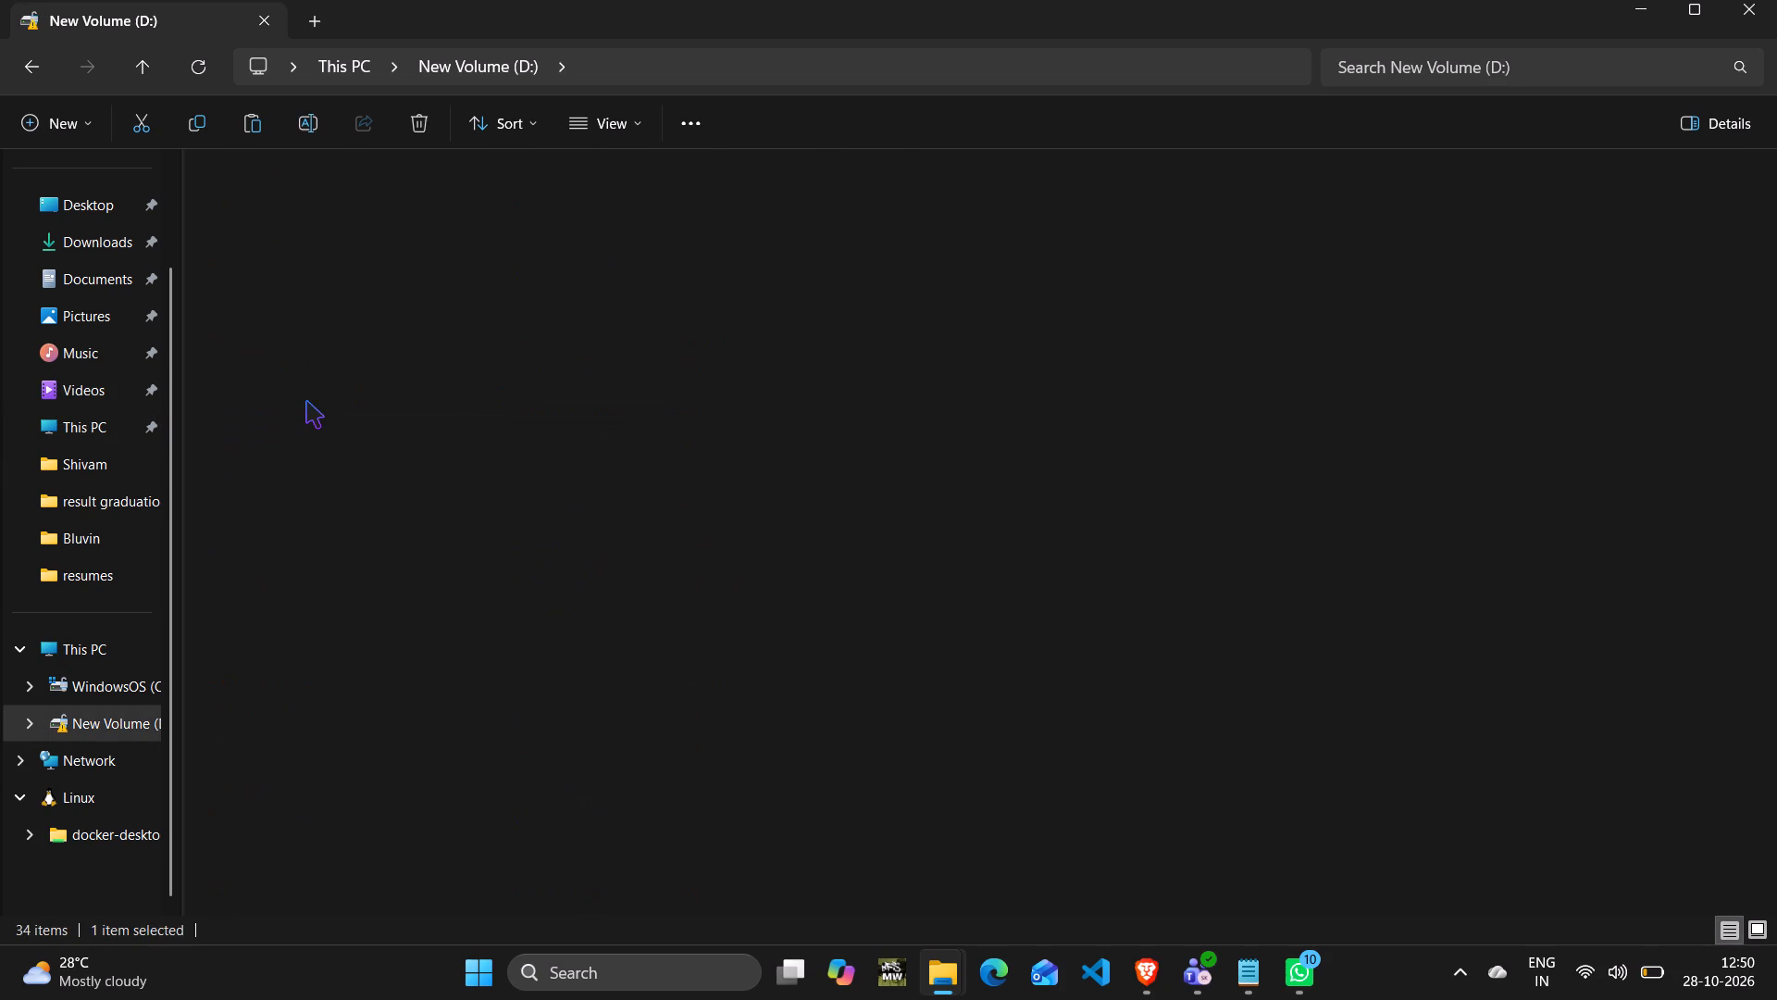
{"action": "left_click", "coordinate": [30, 67]}
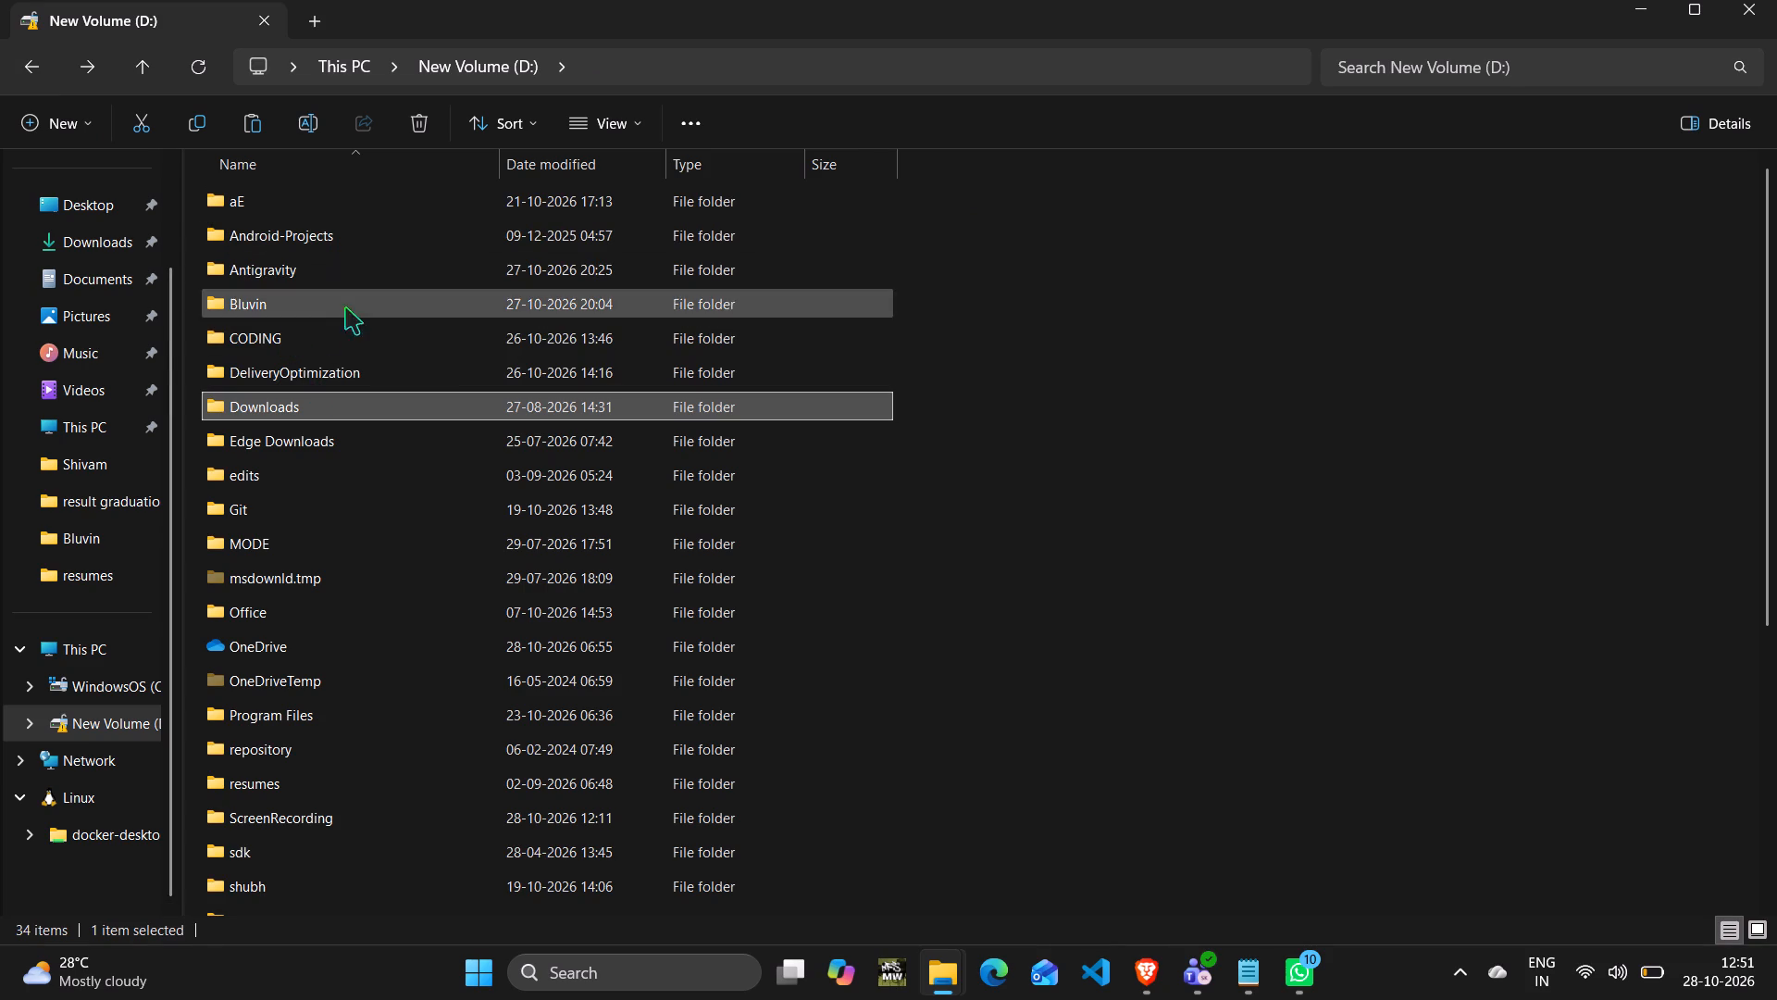
{"action": "double_click", "coordinate": [367, 398]}
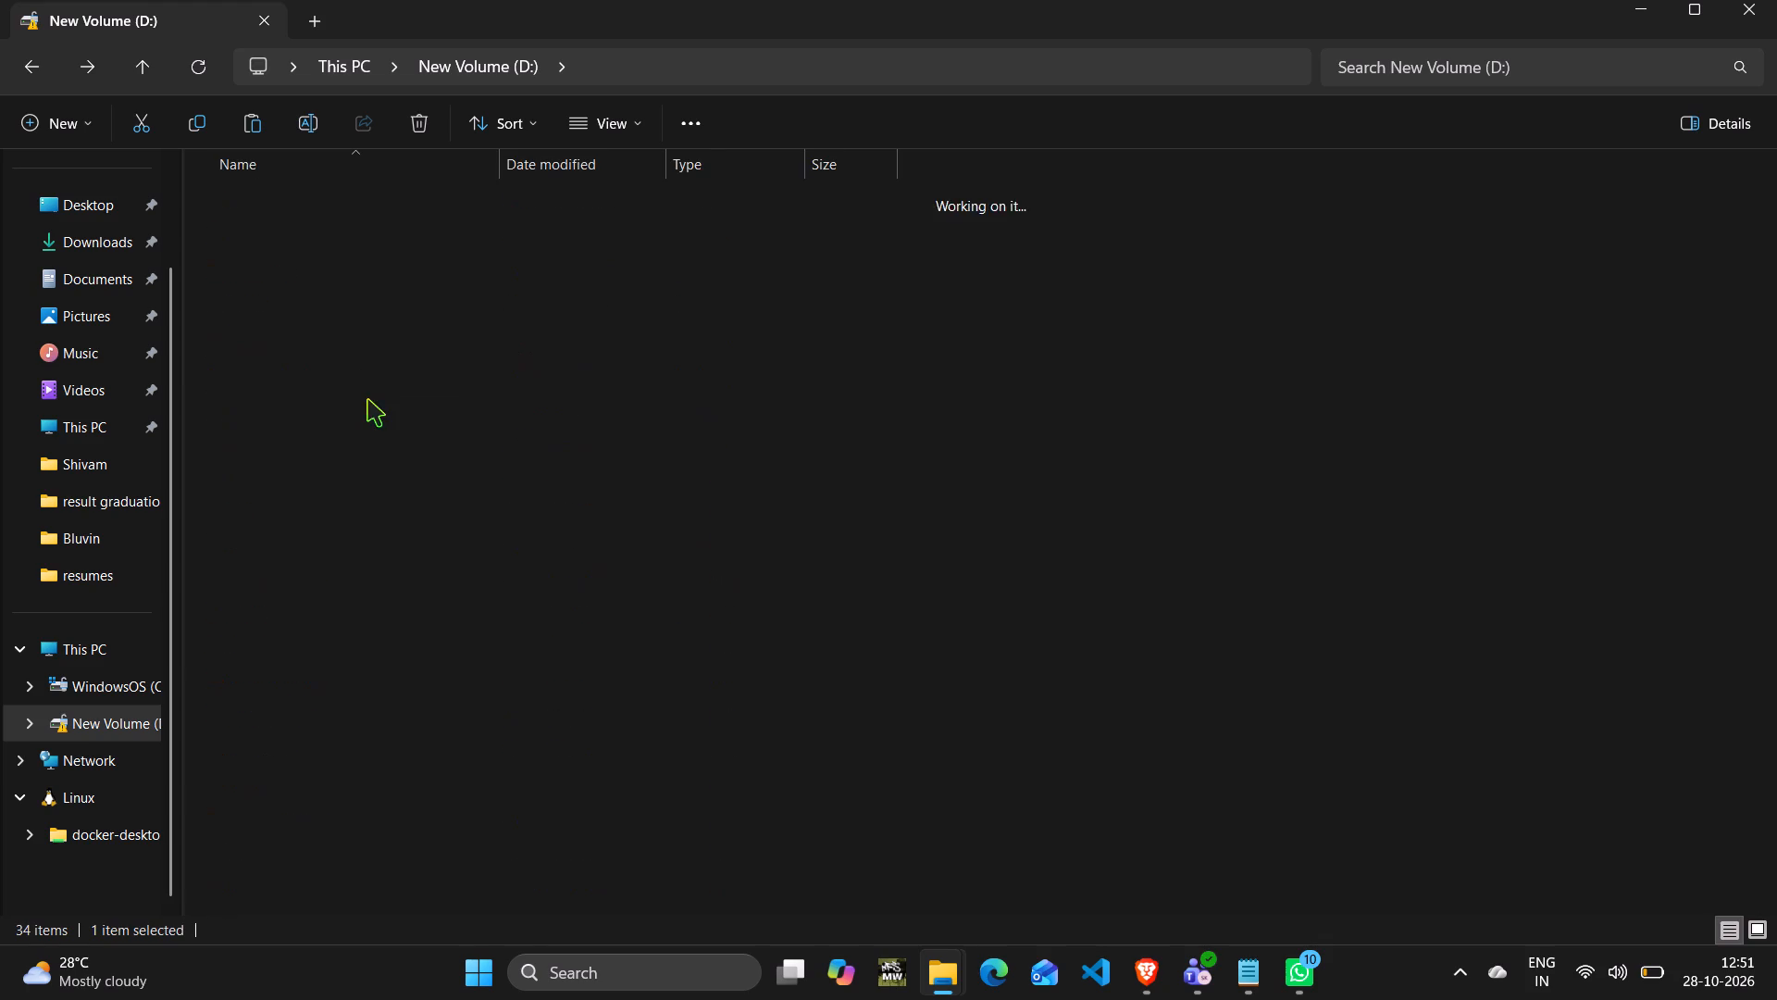
{"action": "left_click", "coordinate": [29, 67]}
{"action": "double_click", "coordinate": [226, 333]}
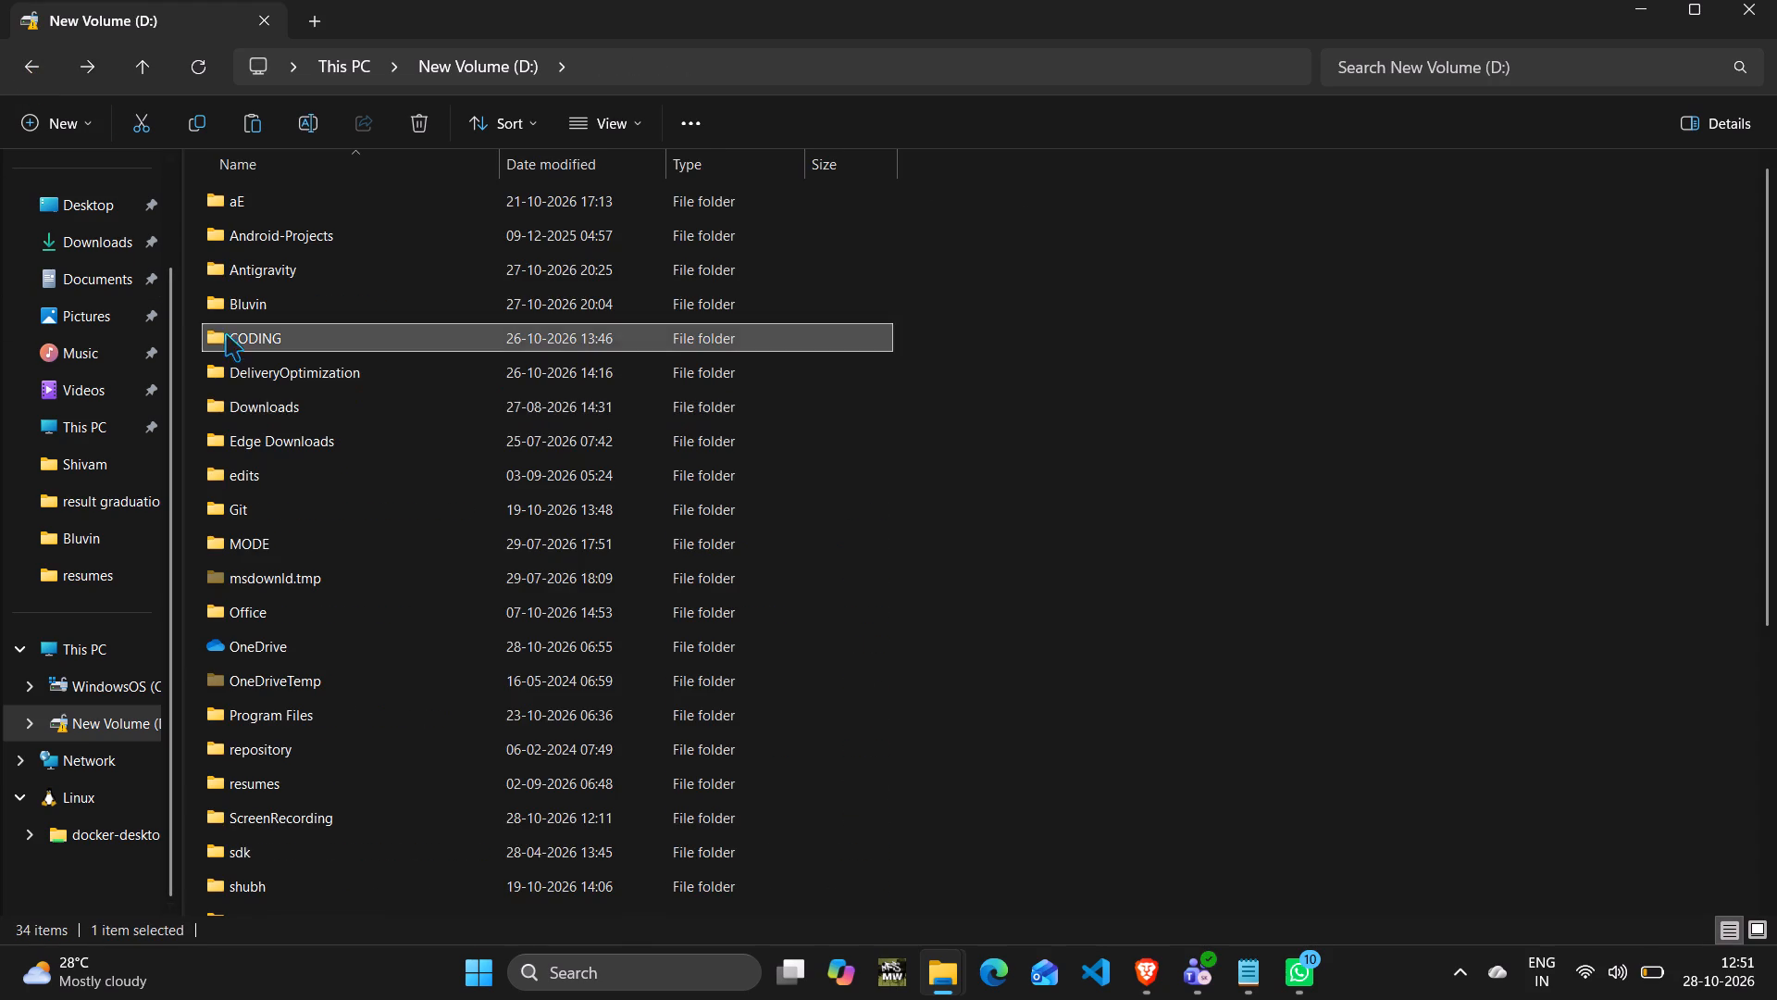
{"action": "scroll", "coordinate": [1113, 486], "scroll_direction": "down", "scroll_amount": 15}
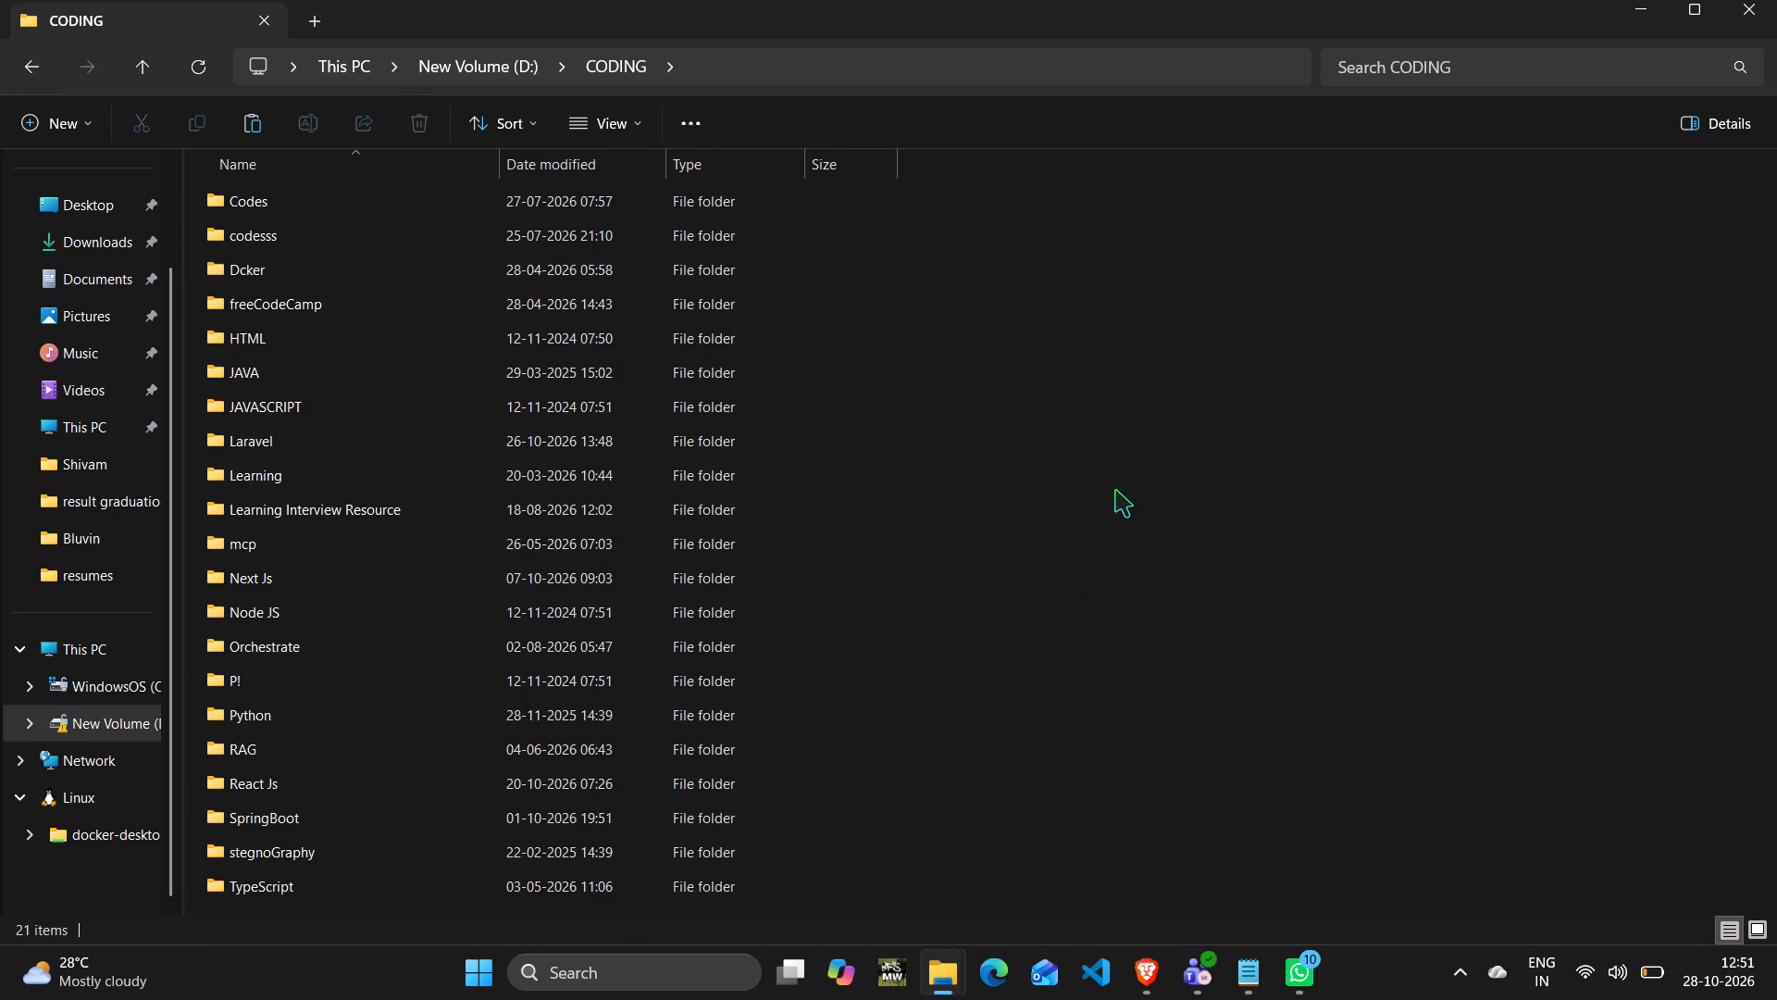
{"action": "left_click", "coordinate": [1115, 489]}
{"action": "key", "text": "ctrl+v"}
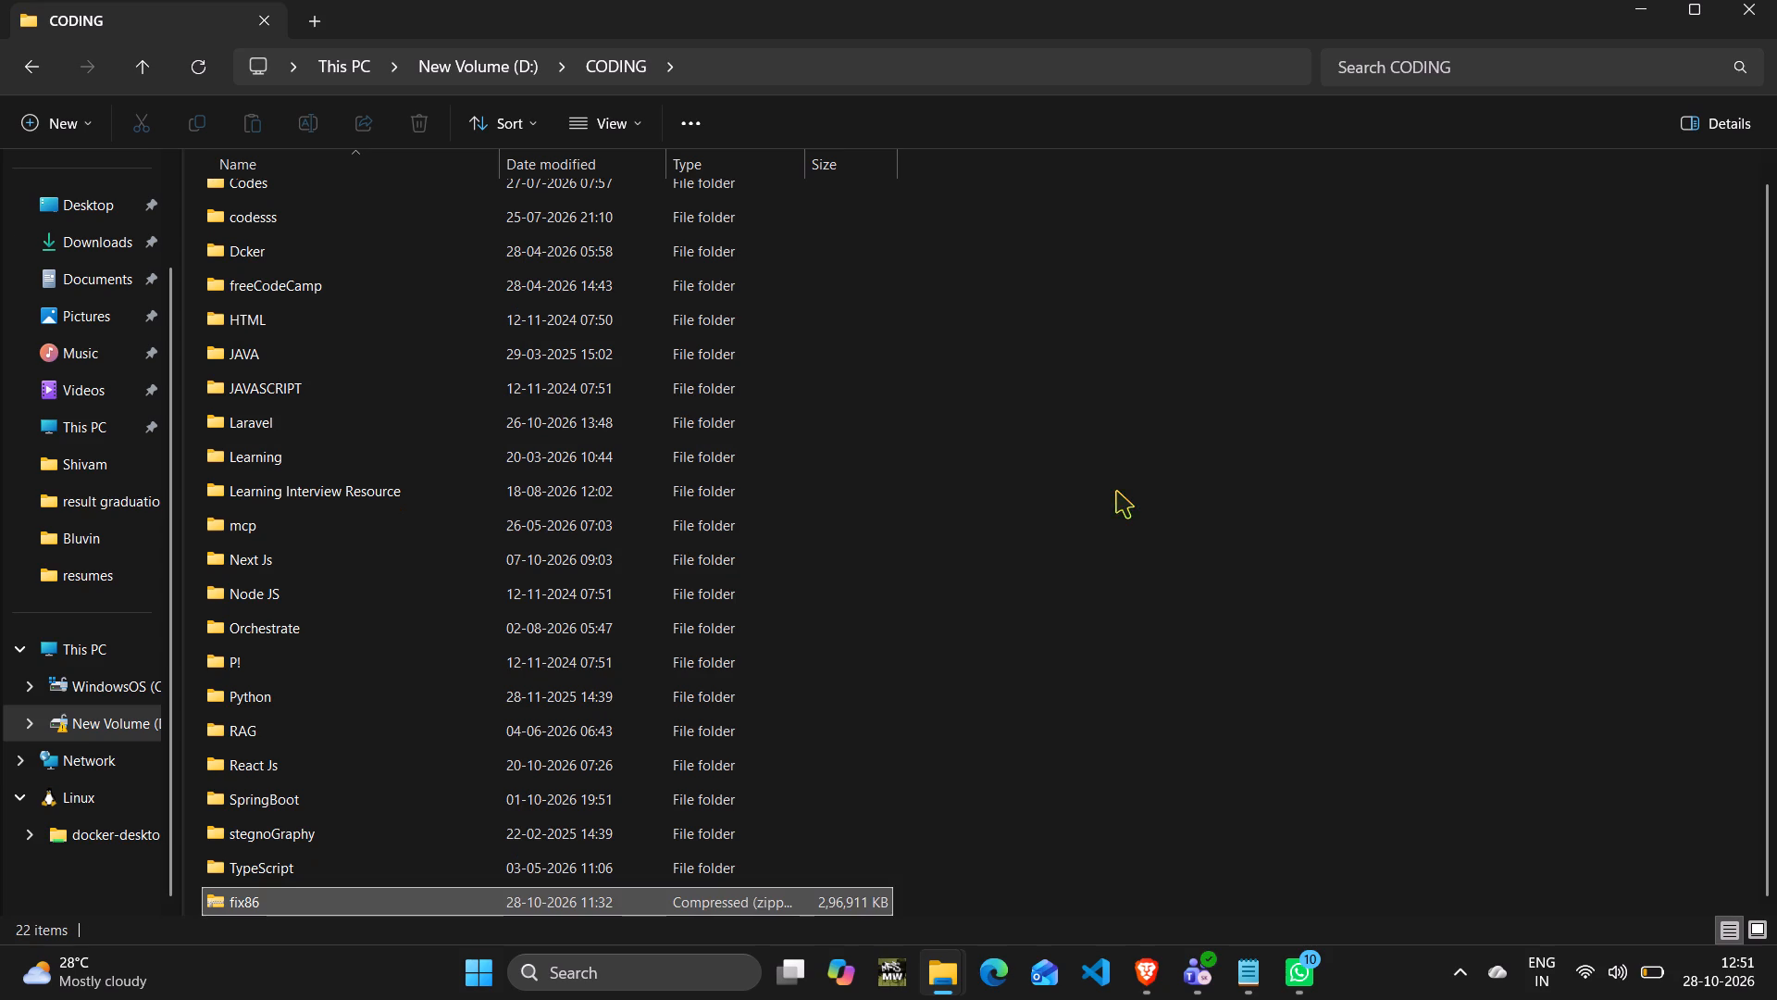
Extract the fix86 archive to D:\CODING\fix86.
{"action": "right_click", "coordinate": [813, 895]}
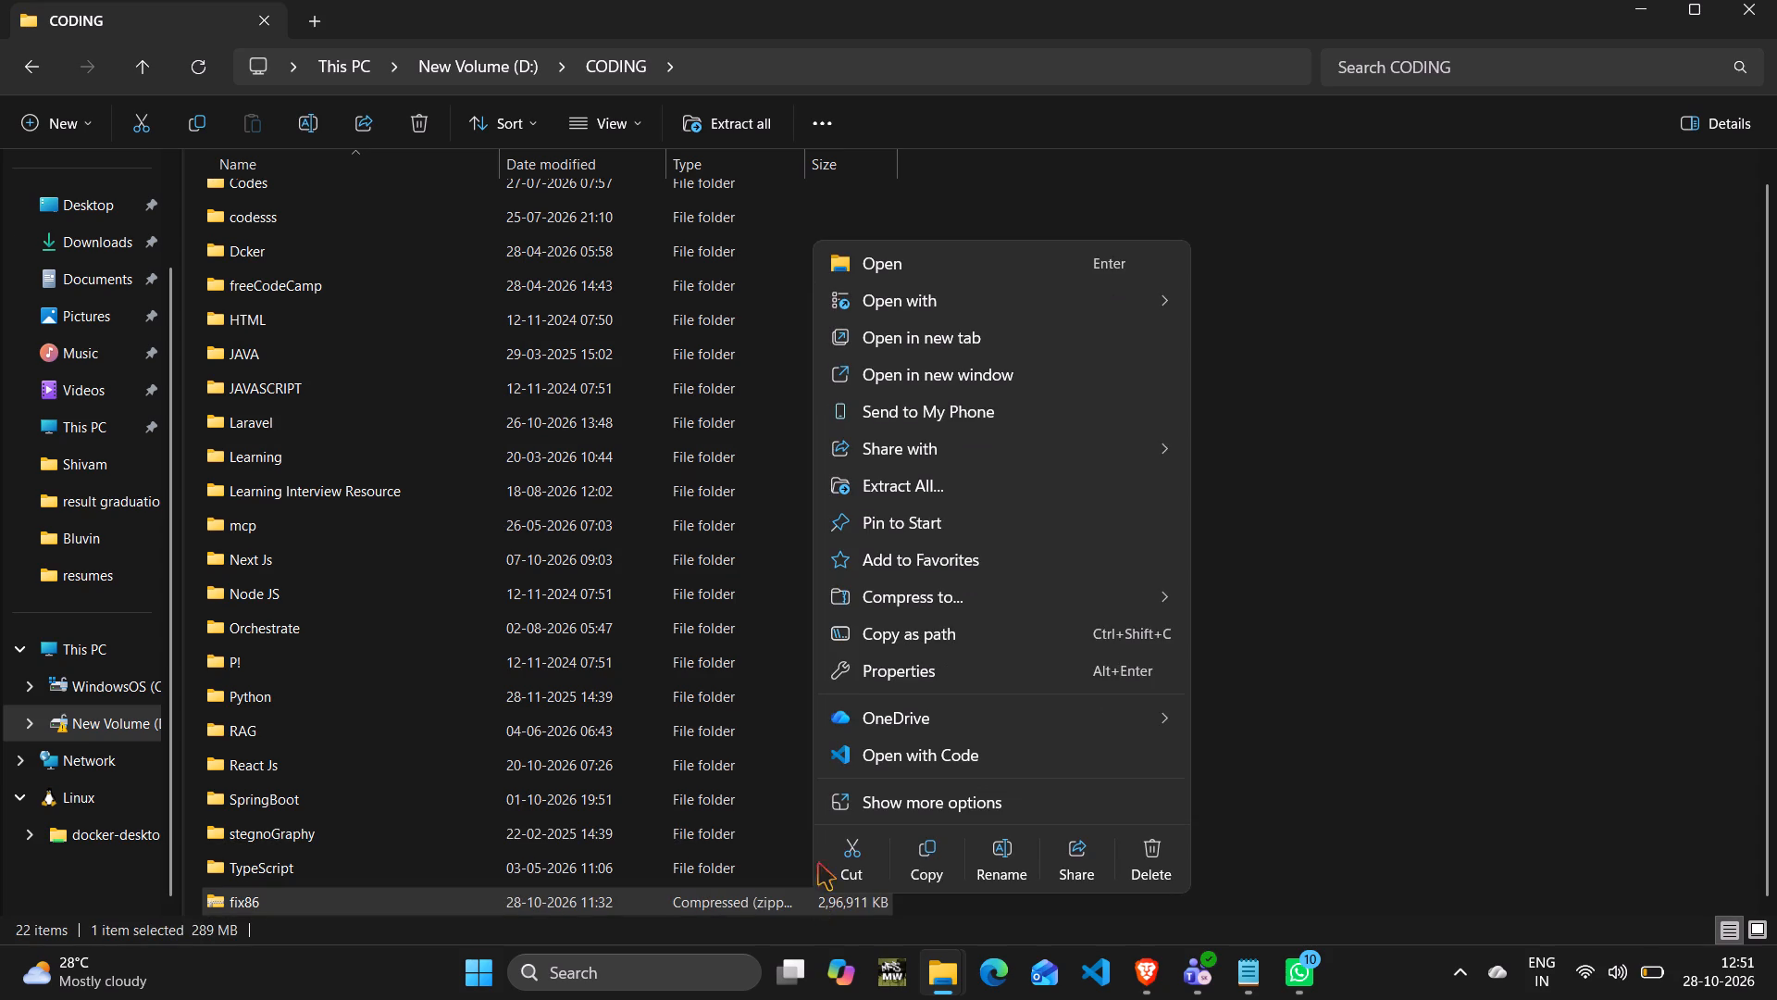
{"action": "left_click", "coordinate": [909, 494]}
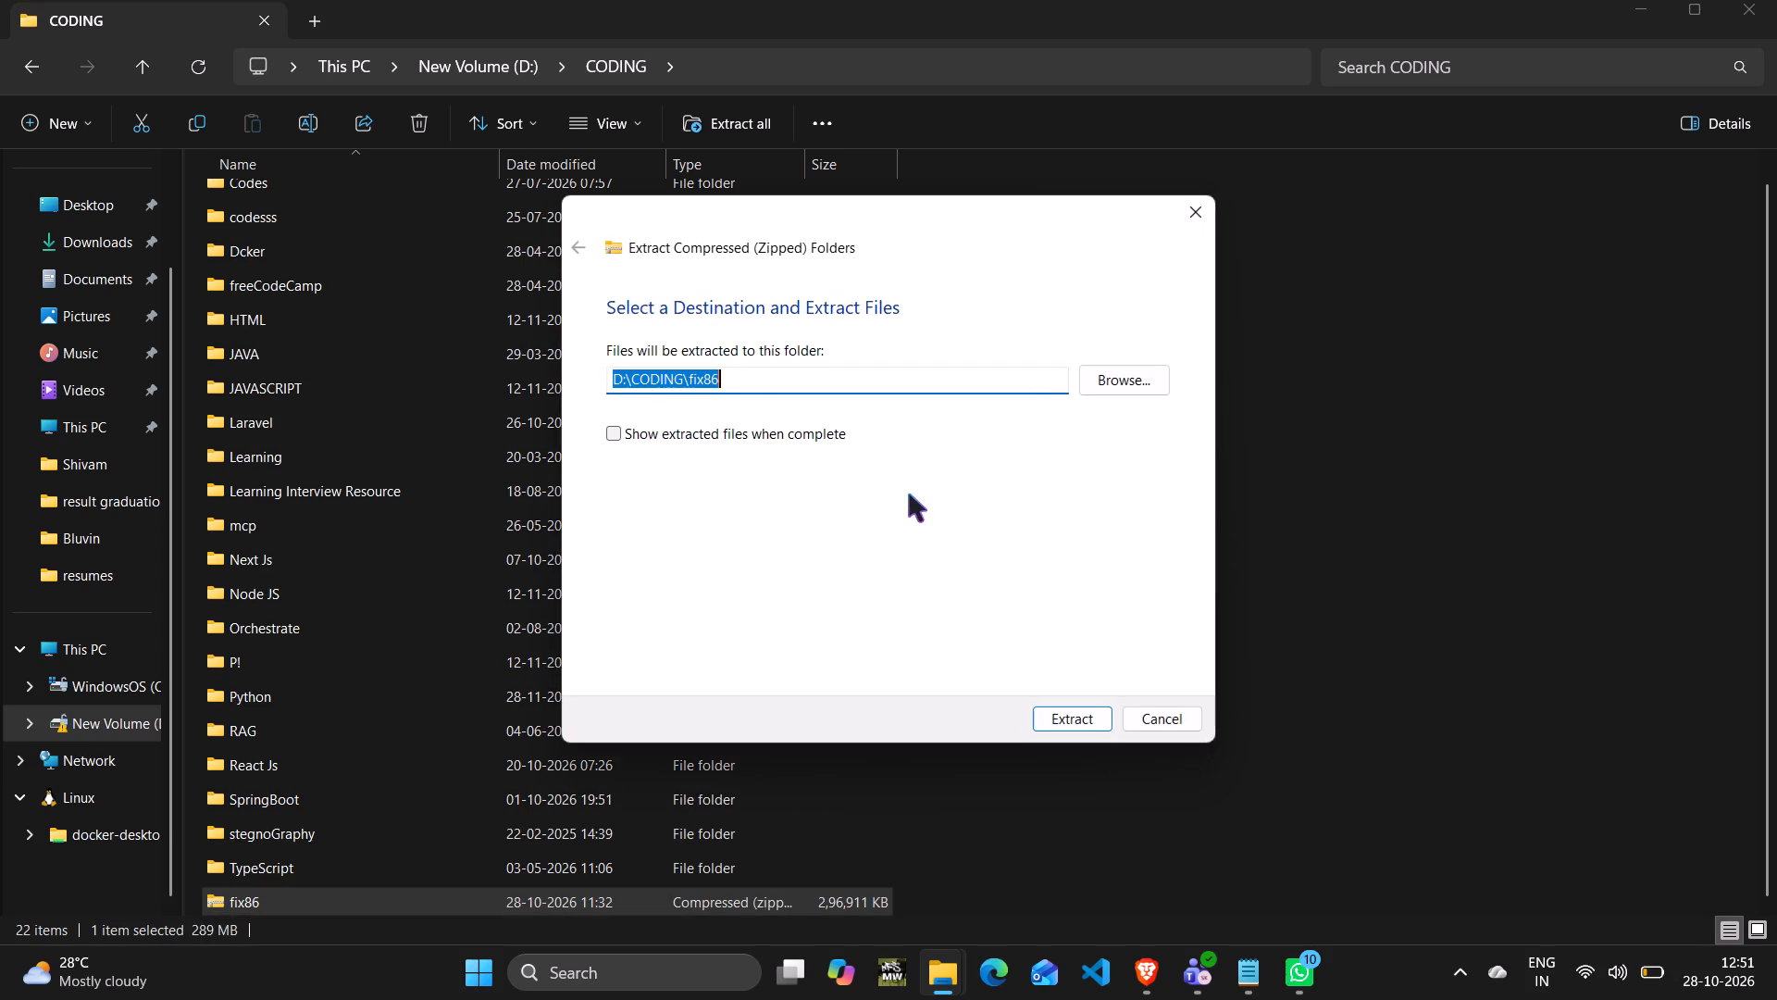
{"action": "left_click", "coordinate": [1085, 714]}
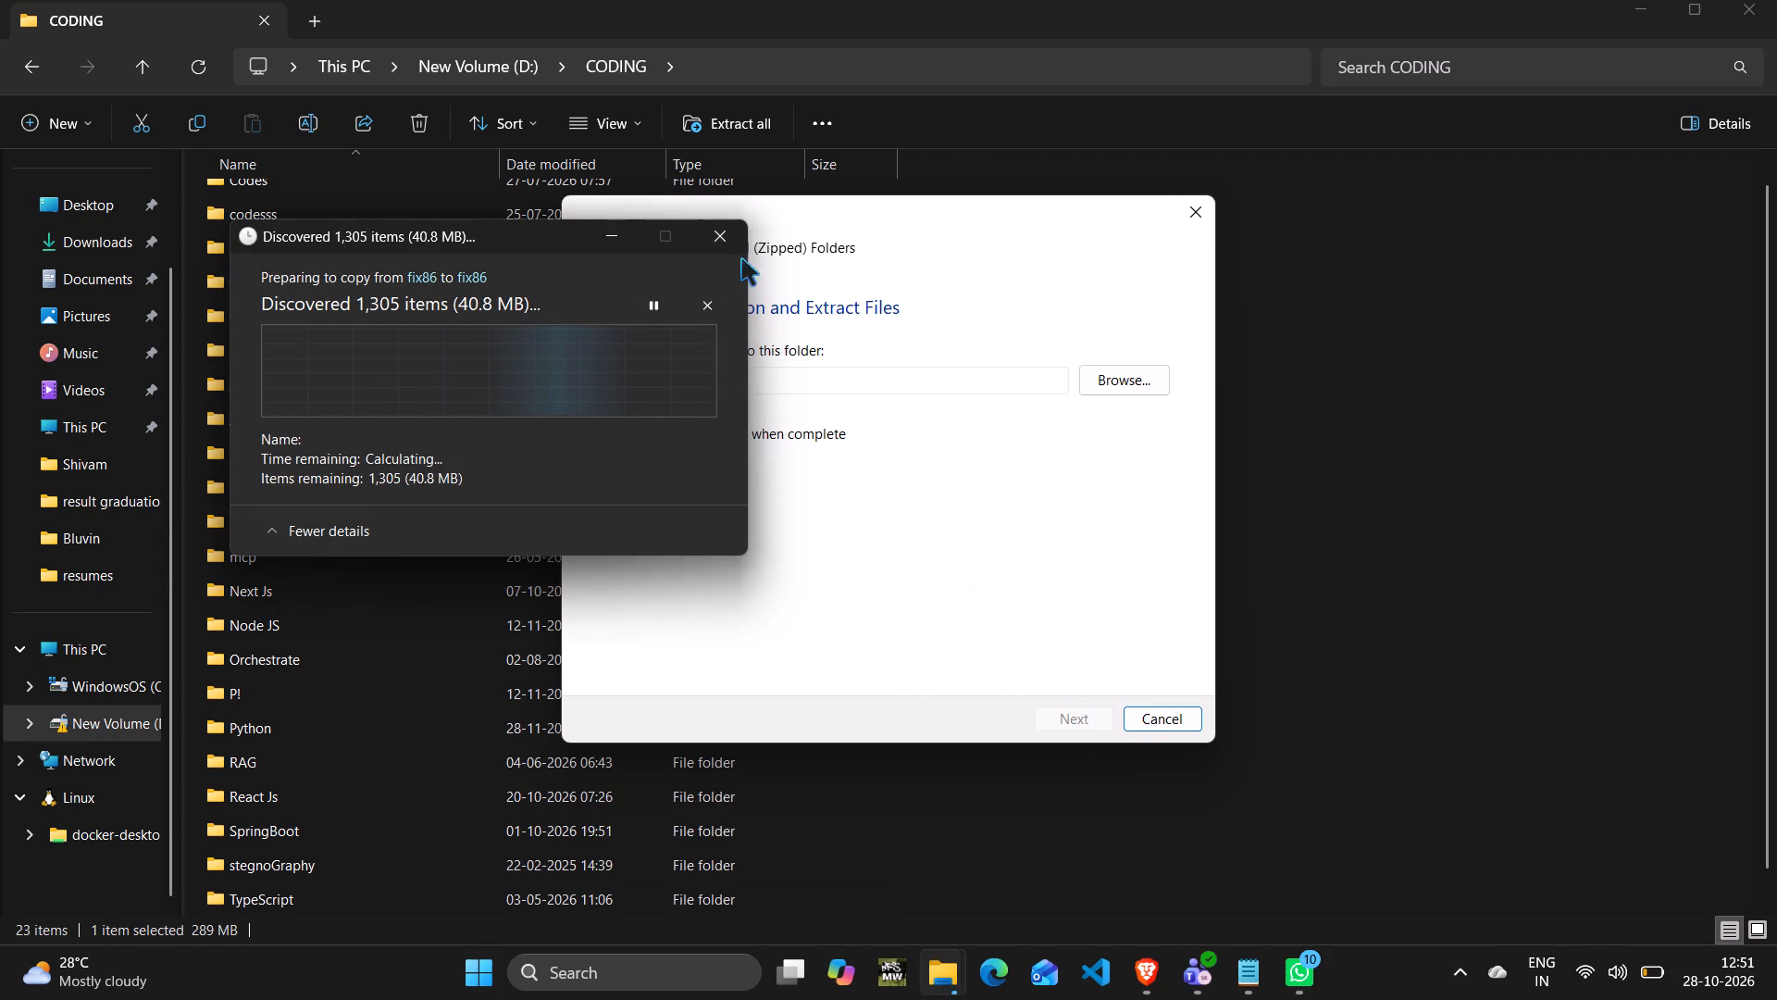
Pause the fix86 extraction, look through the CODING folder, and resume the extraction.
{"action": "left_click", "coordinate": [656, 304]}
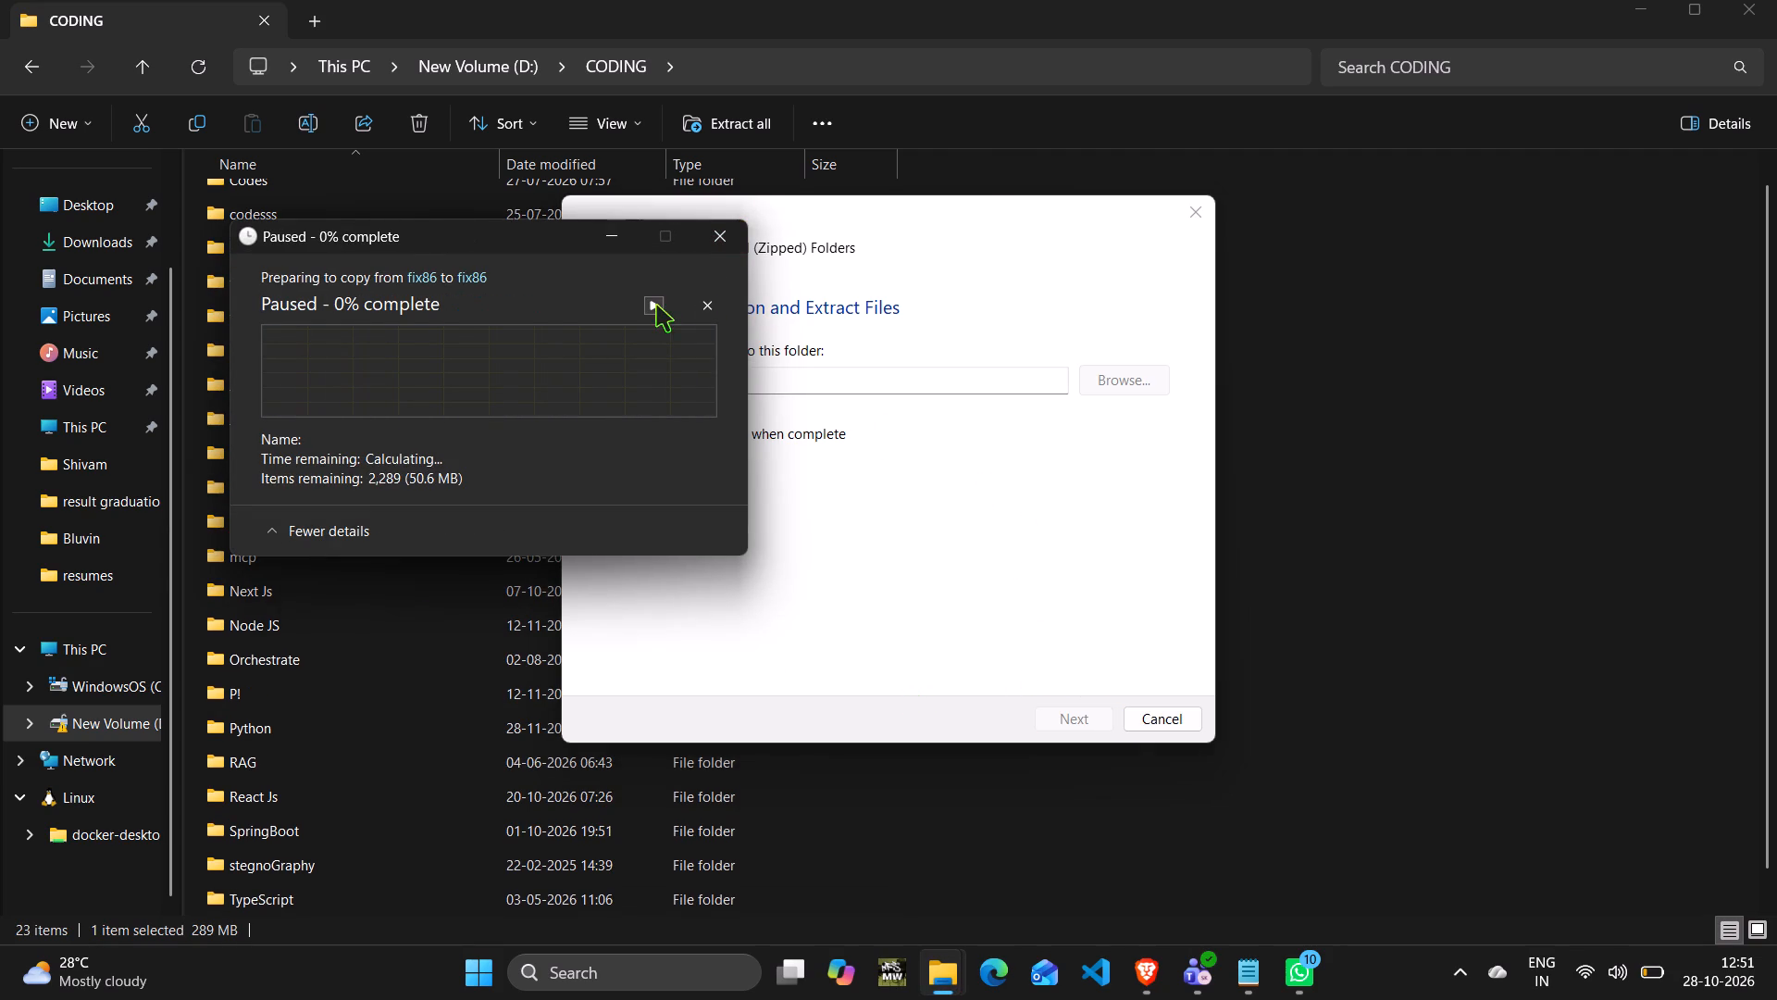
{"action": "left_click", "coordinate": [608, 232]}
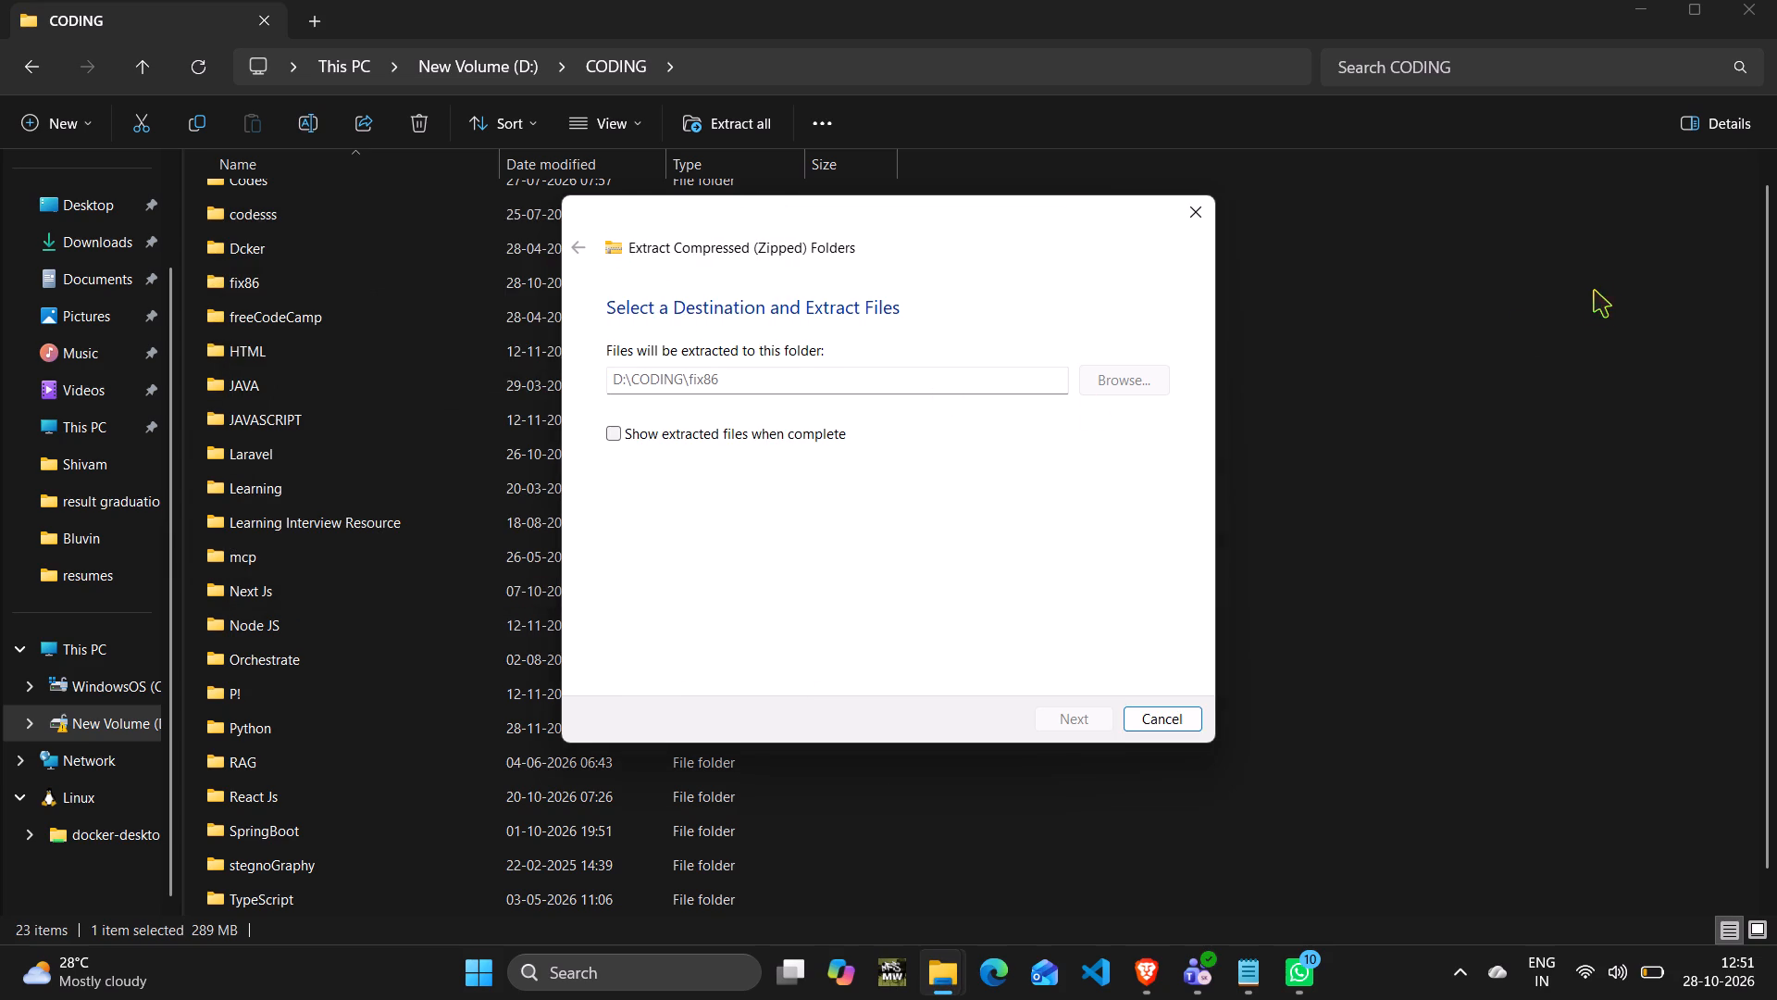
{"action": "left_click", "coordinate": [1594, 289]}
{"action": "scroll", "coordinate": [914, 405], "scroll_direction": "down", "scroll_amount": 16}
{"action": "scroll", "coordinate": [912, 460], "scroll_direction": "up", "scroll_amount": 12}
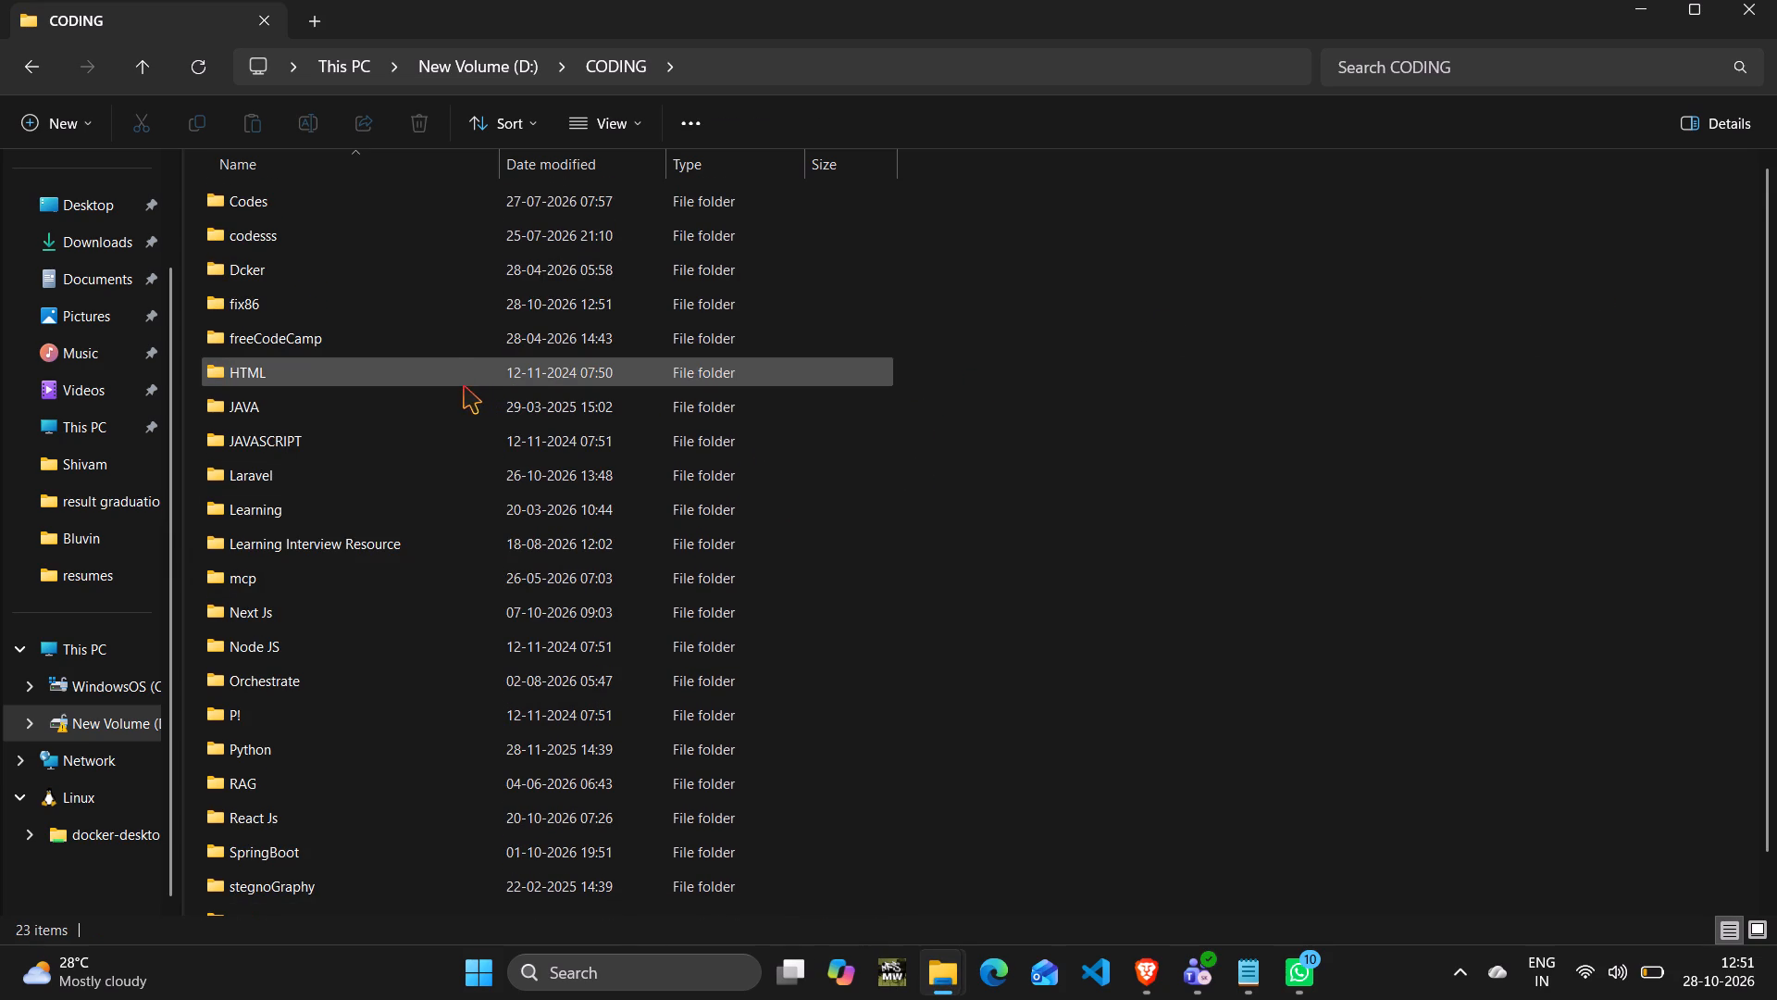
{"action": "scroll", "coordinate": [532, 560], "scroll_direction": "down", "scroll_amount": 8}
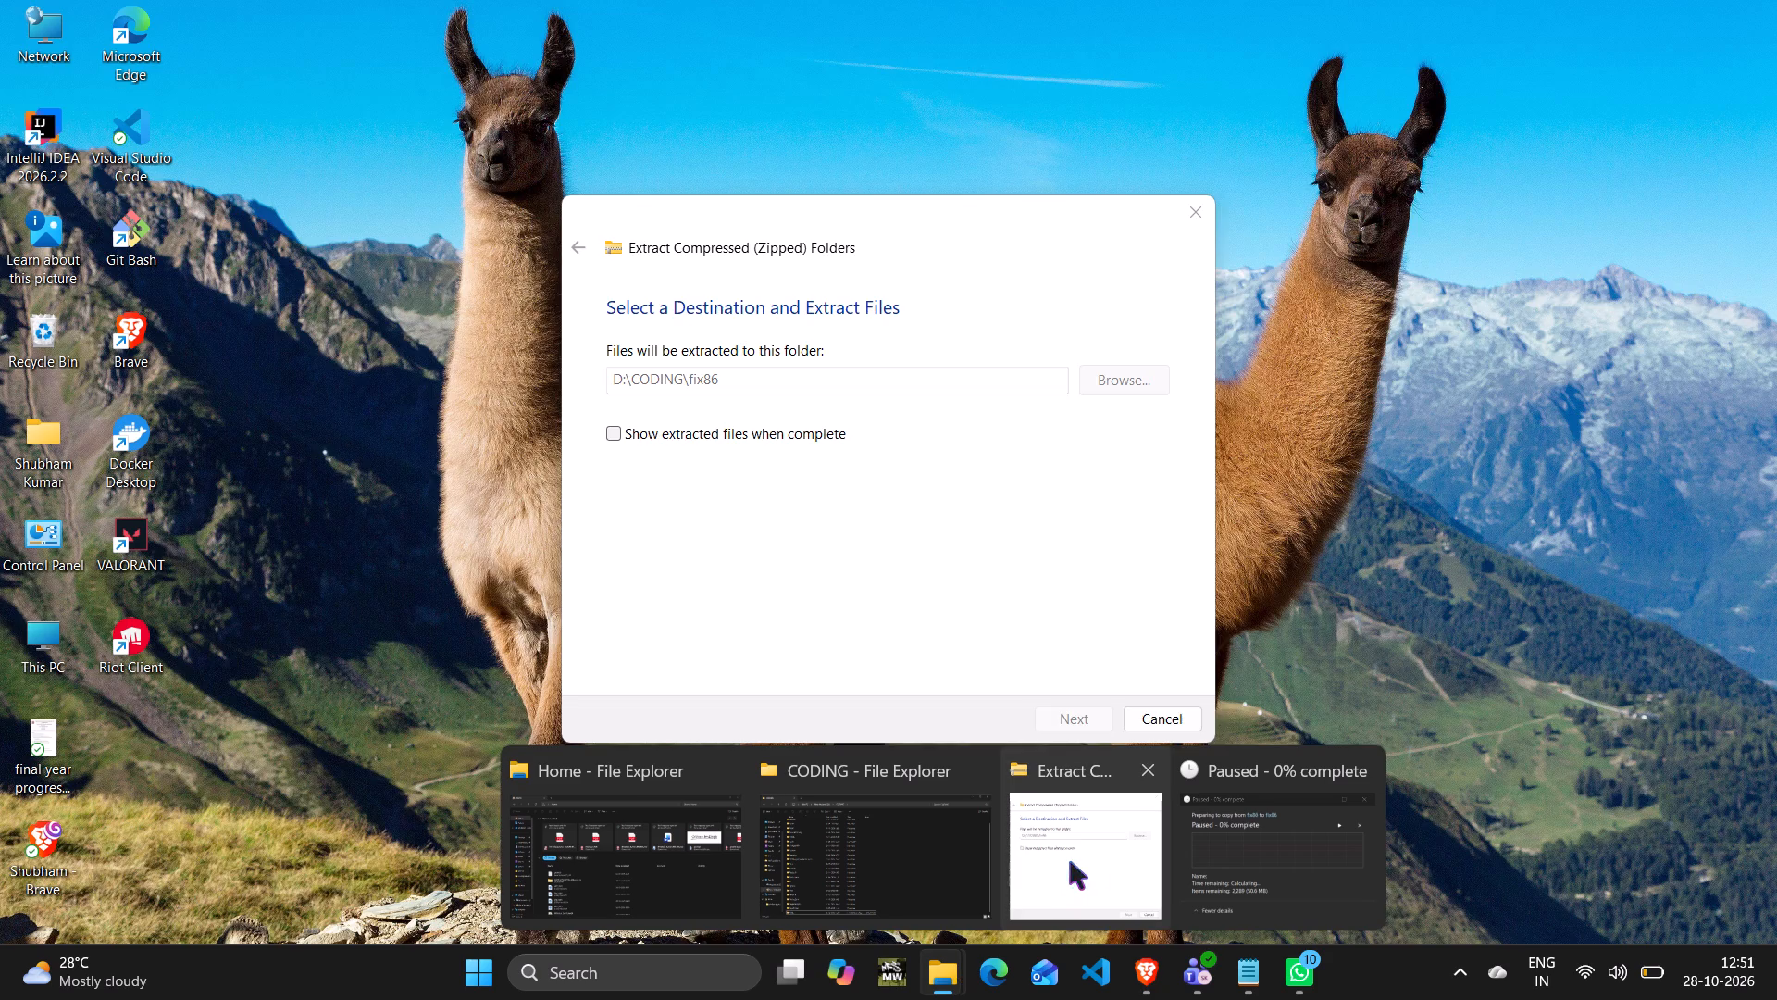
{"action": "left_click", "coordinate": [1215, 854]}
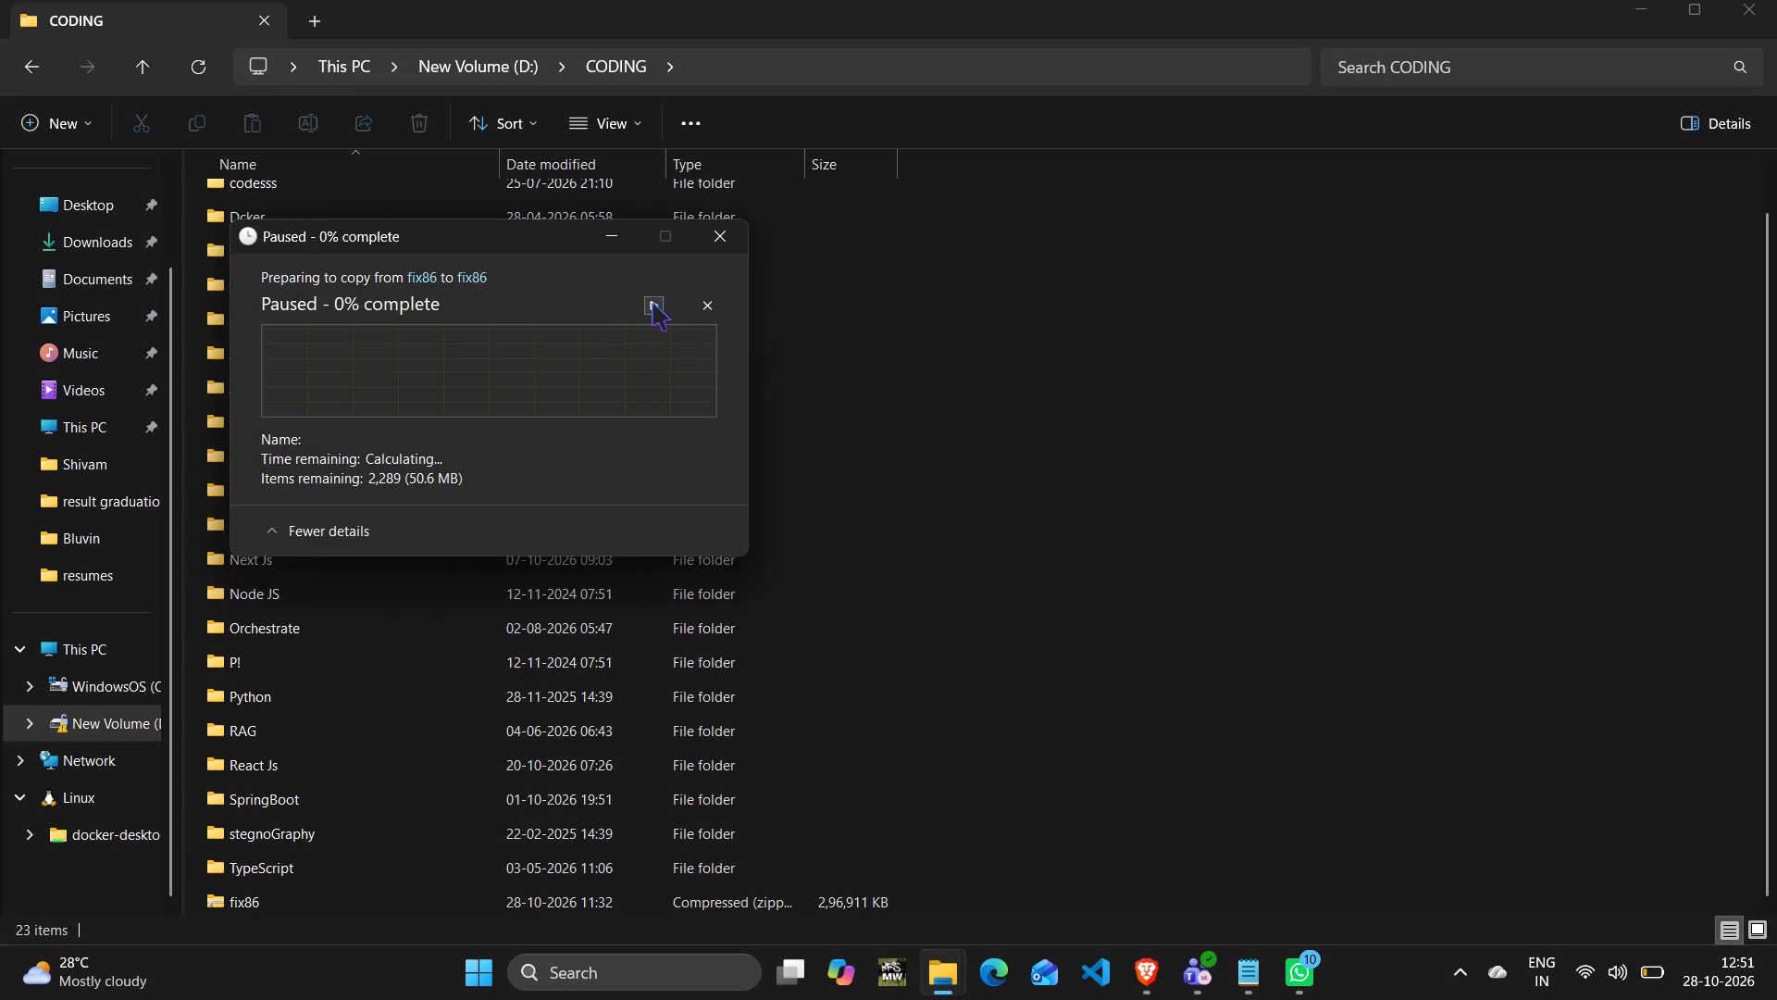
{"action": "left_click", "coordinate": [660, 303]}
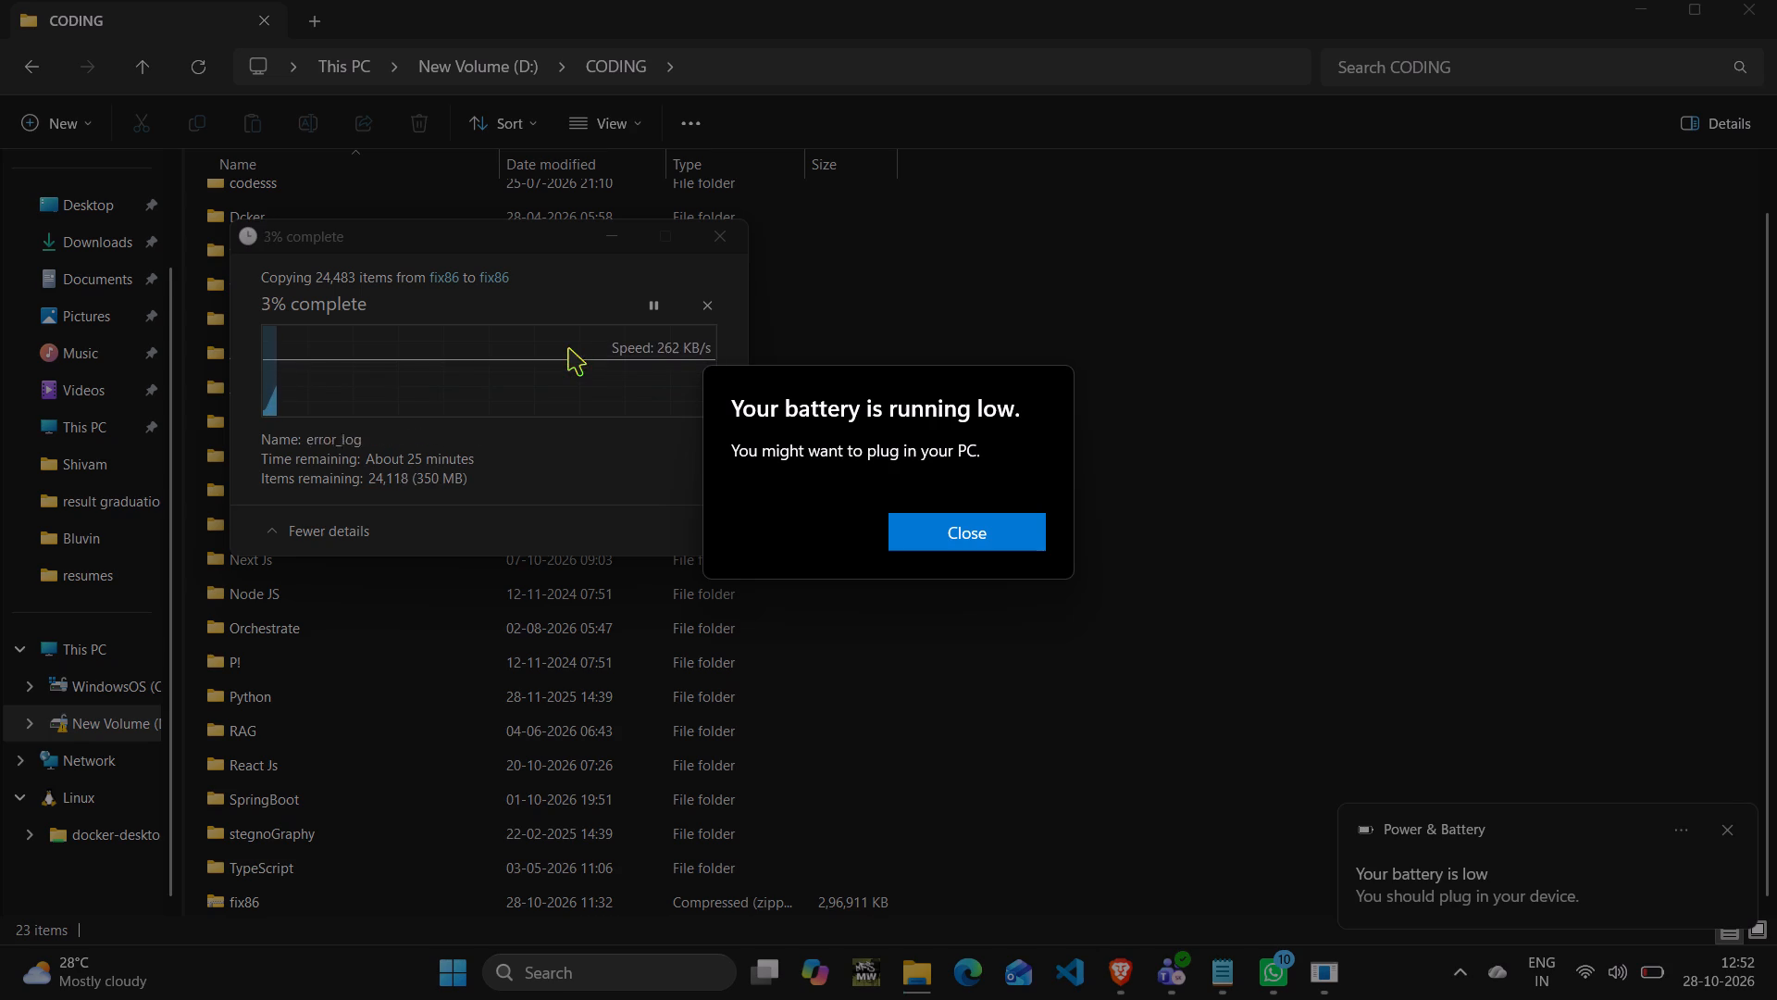
{"action": "left_click", "coordinate": [972, 534]}
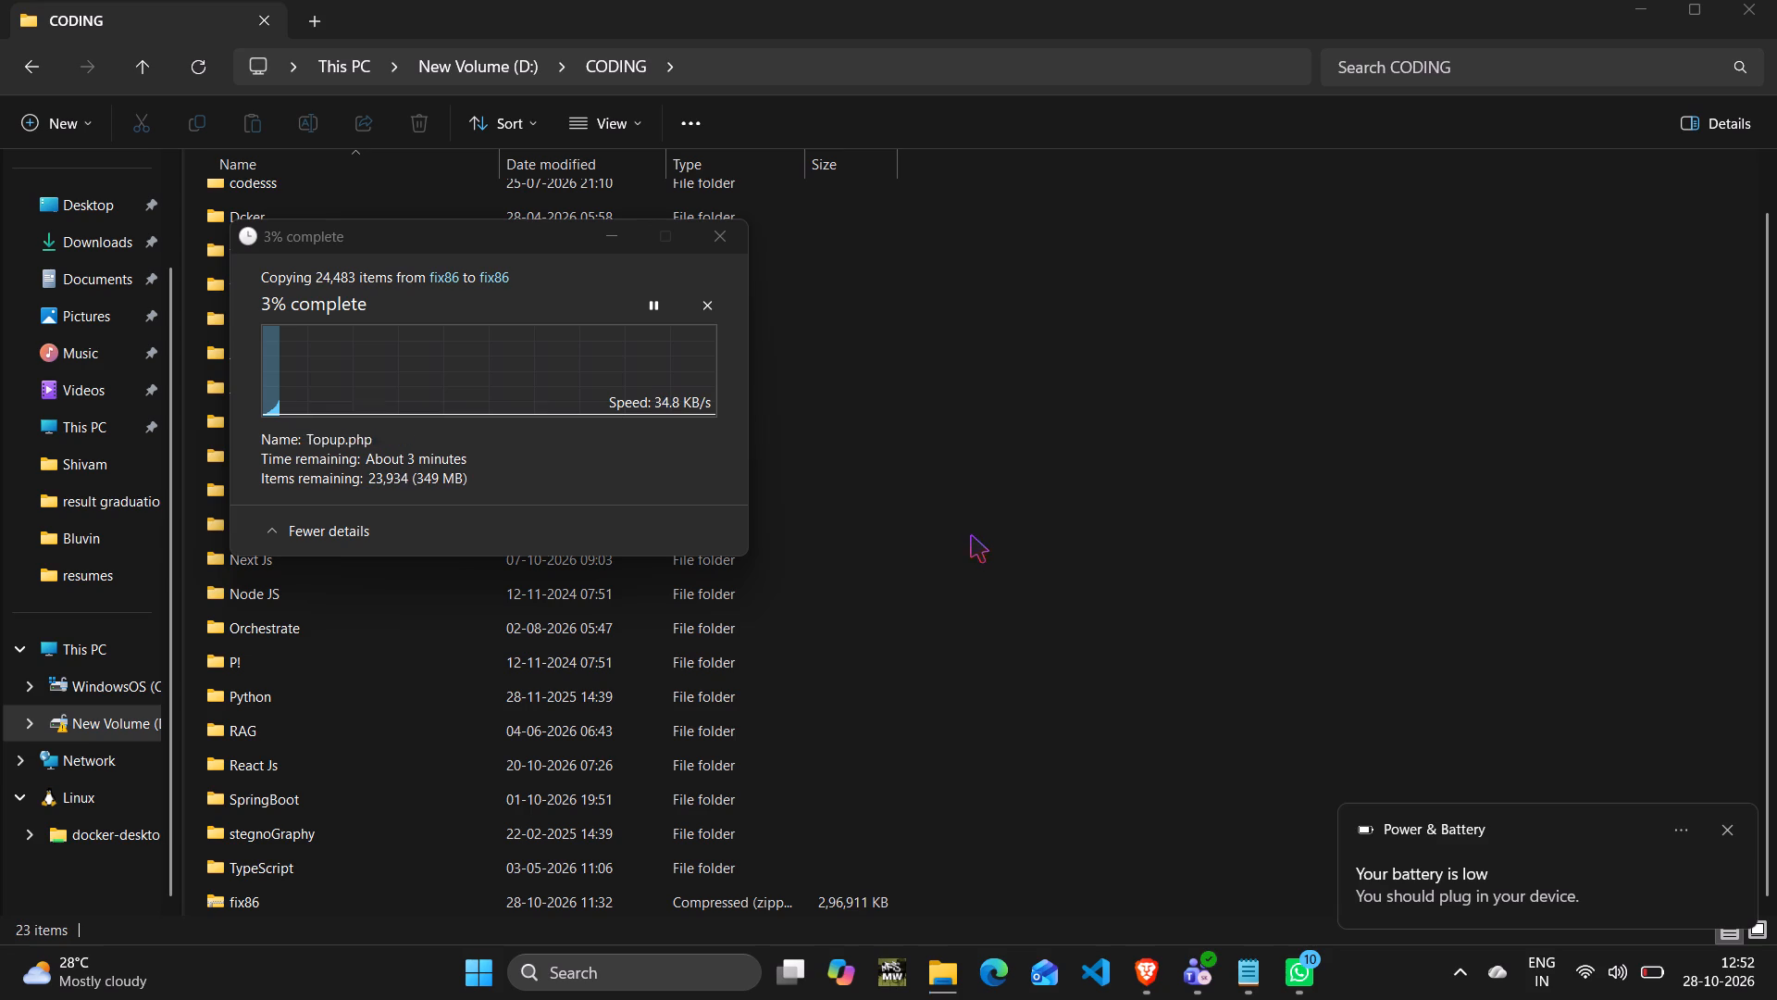
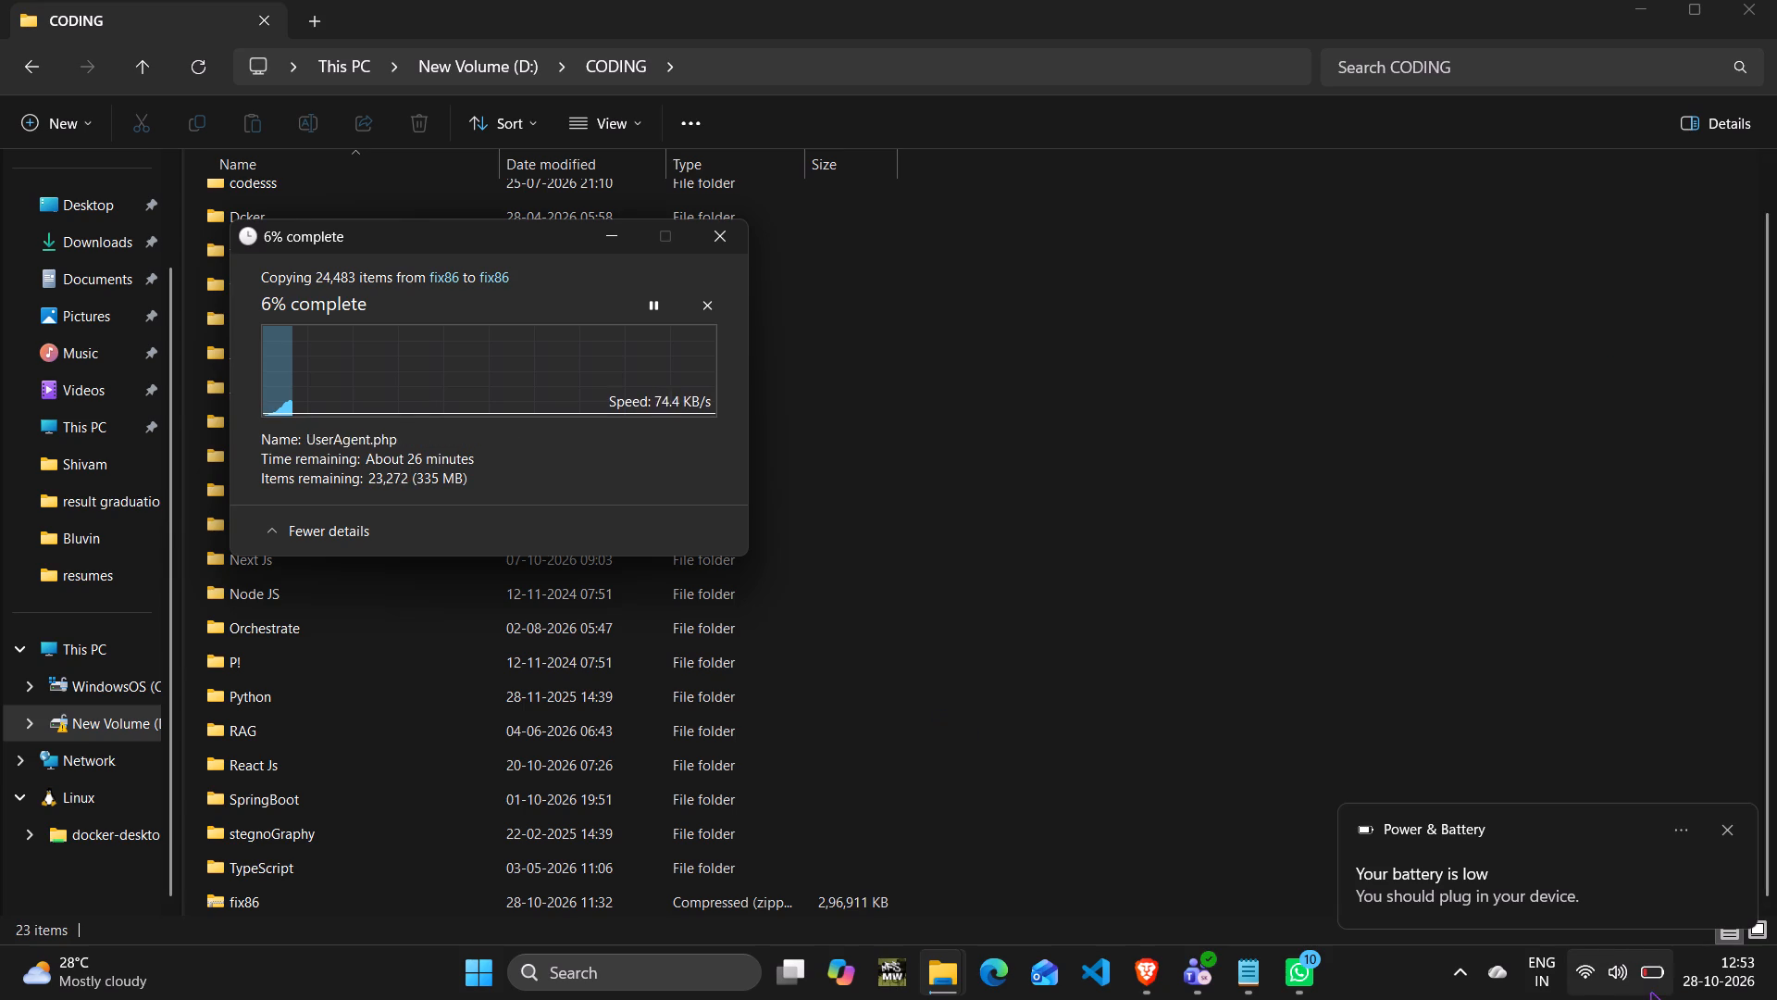
Dismiss the low battery notification.
{"action": "left_click", "coordinate": [1721, 839]}
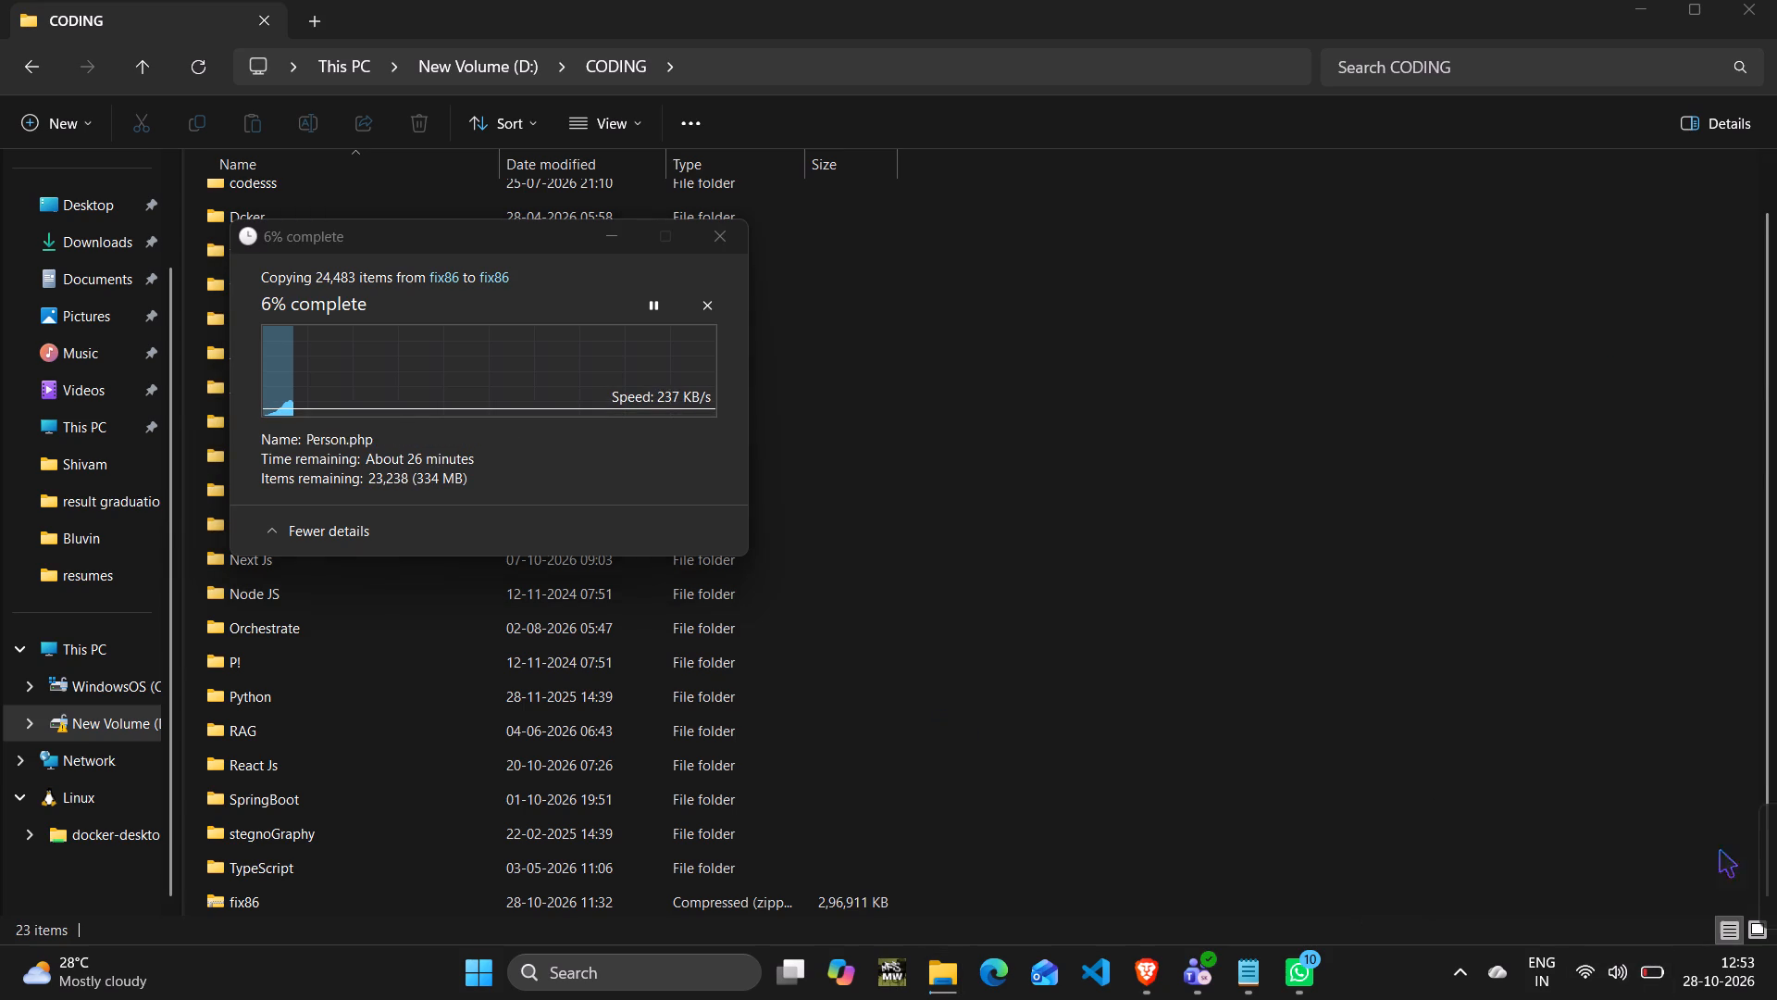